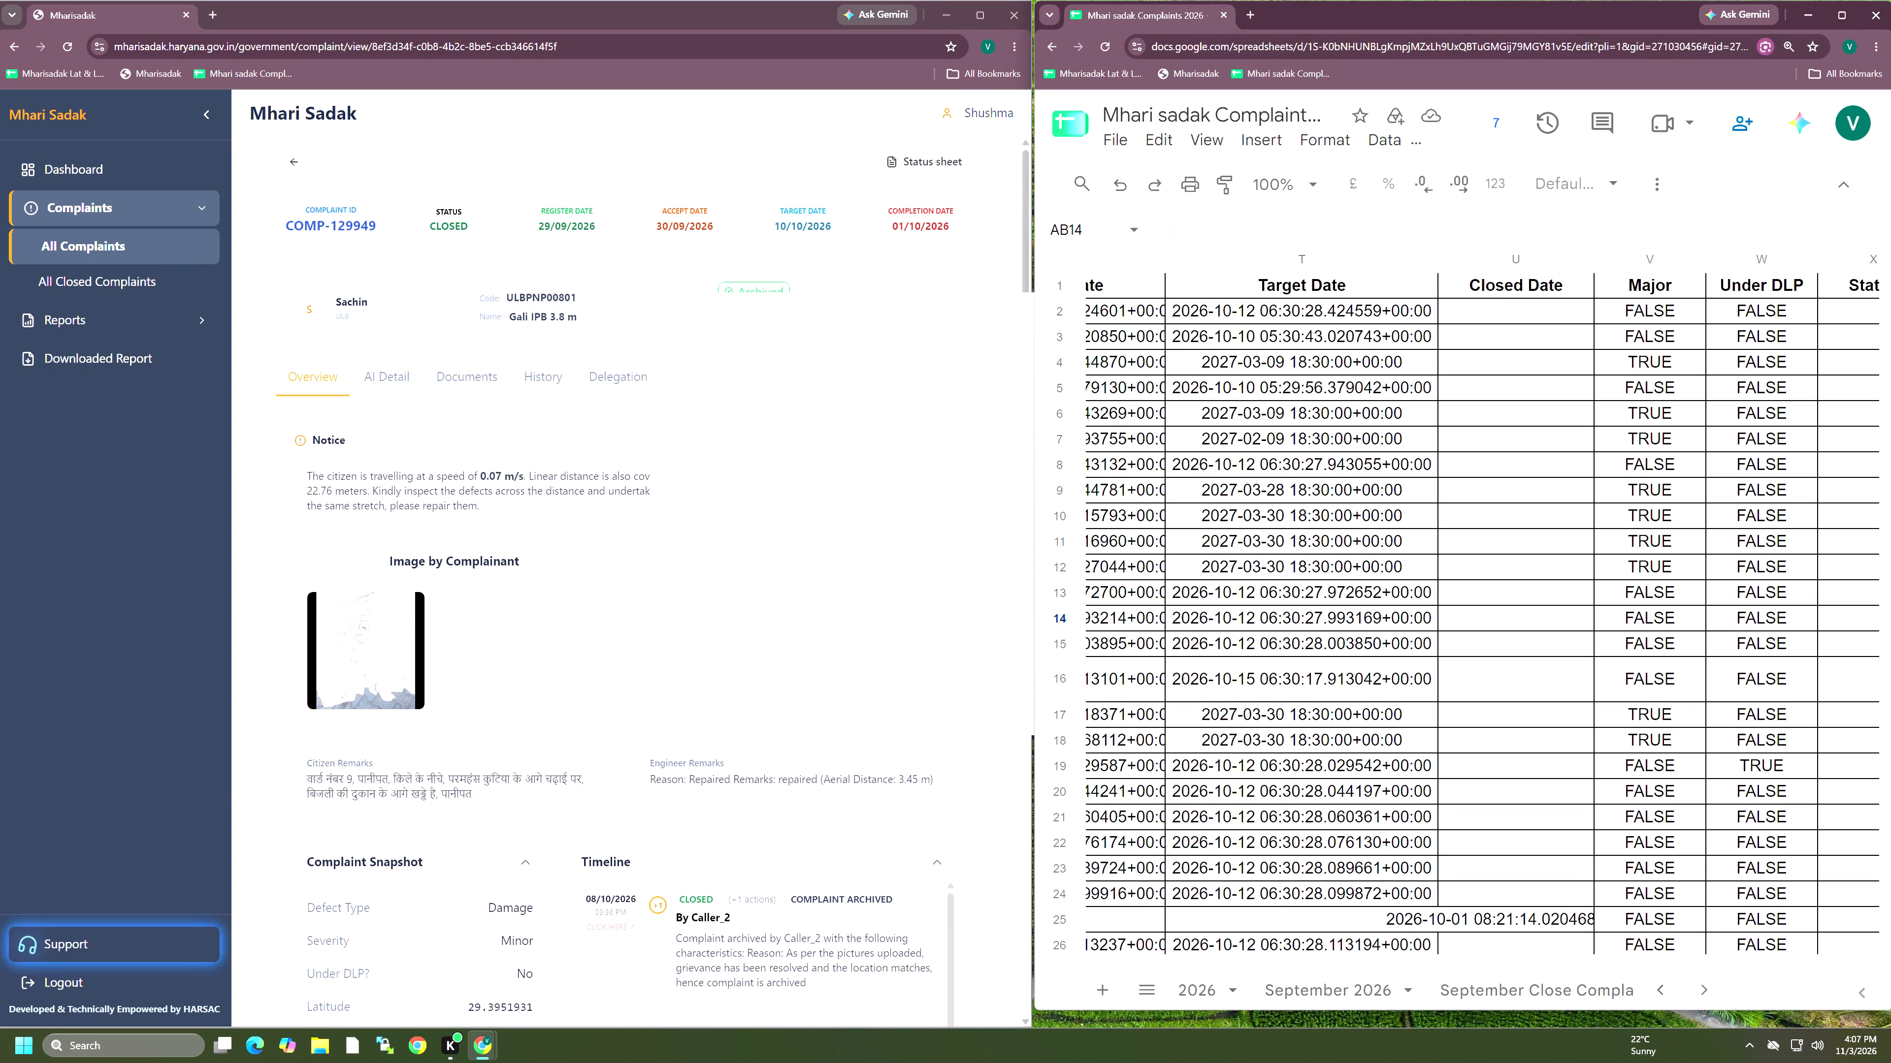
Open the November Close Complaints 2026 sheet in the spreadsheet.
drag(1728, 1011, 1737, 1027)
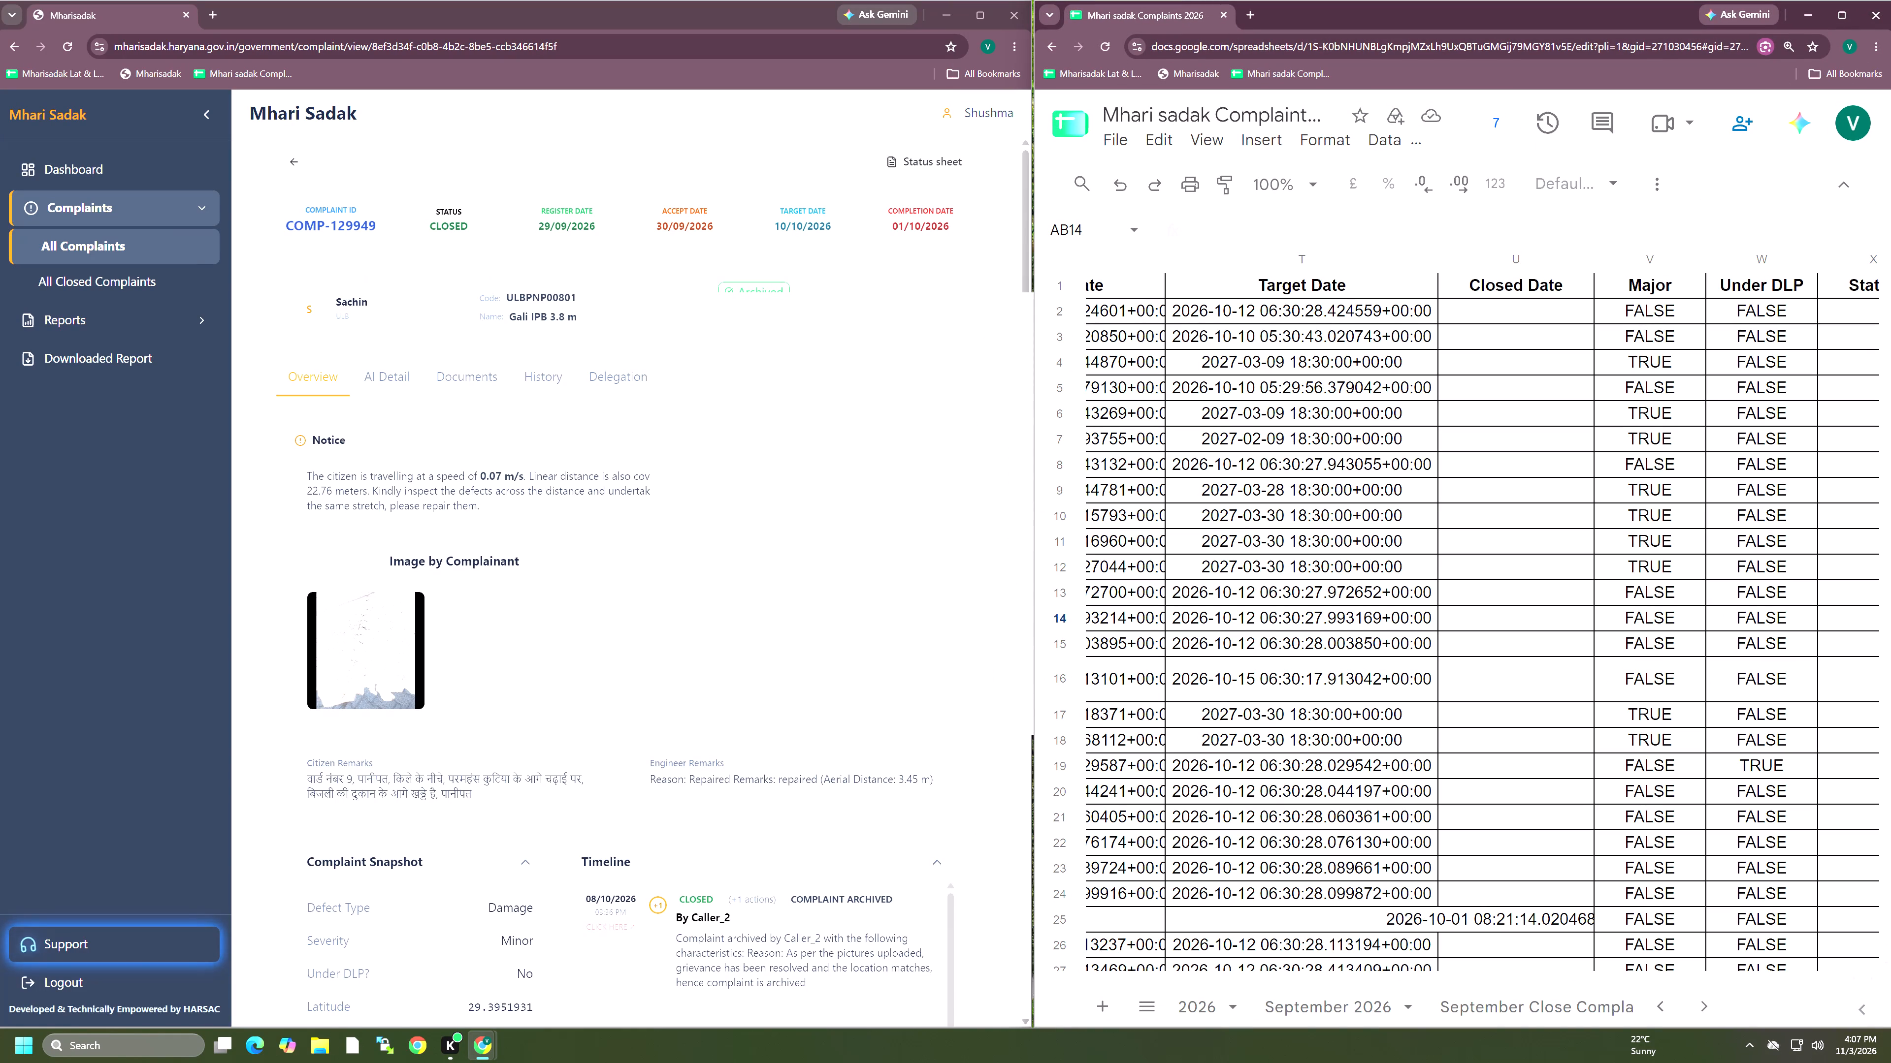
click(1701, 1014)
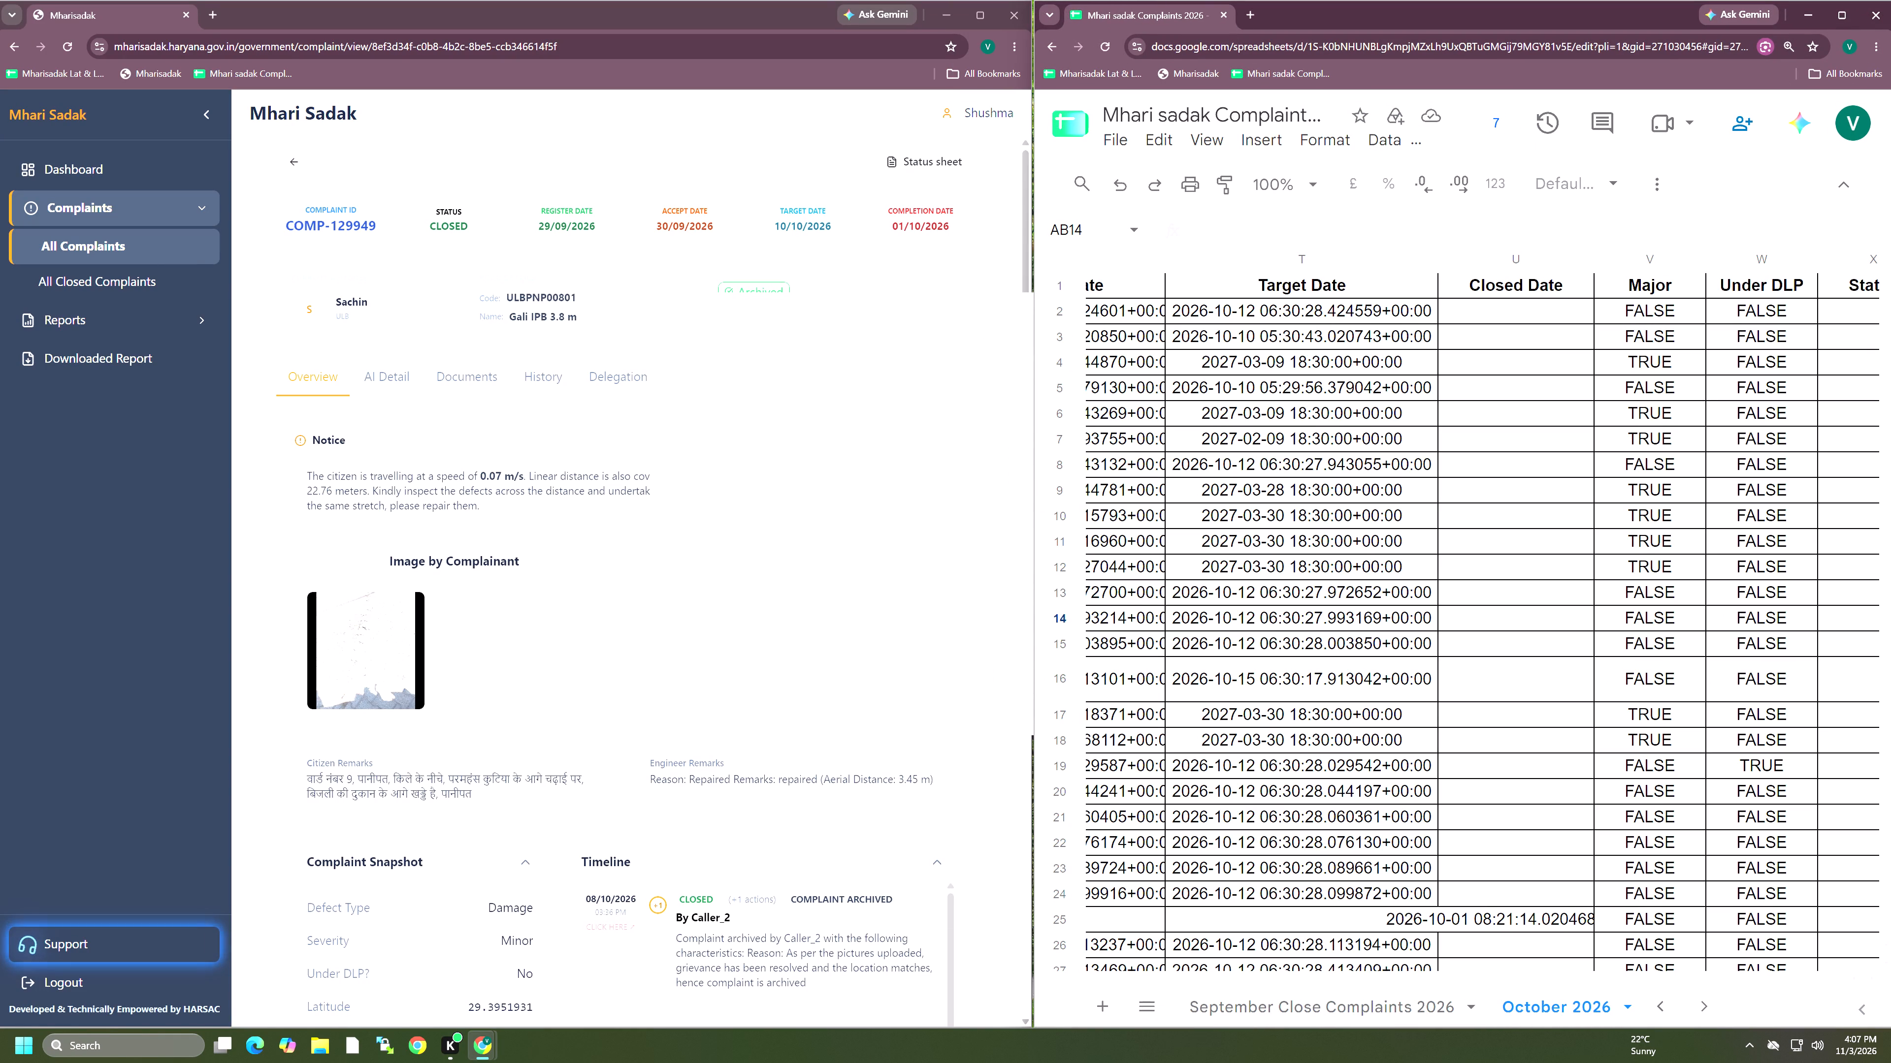
click(1701, 1014)
click(1457, 1010)
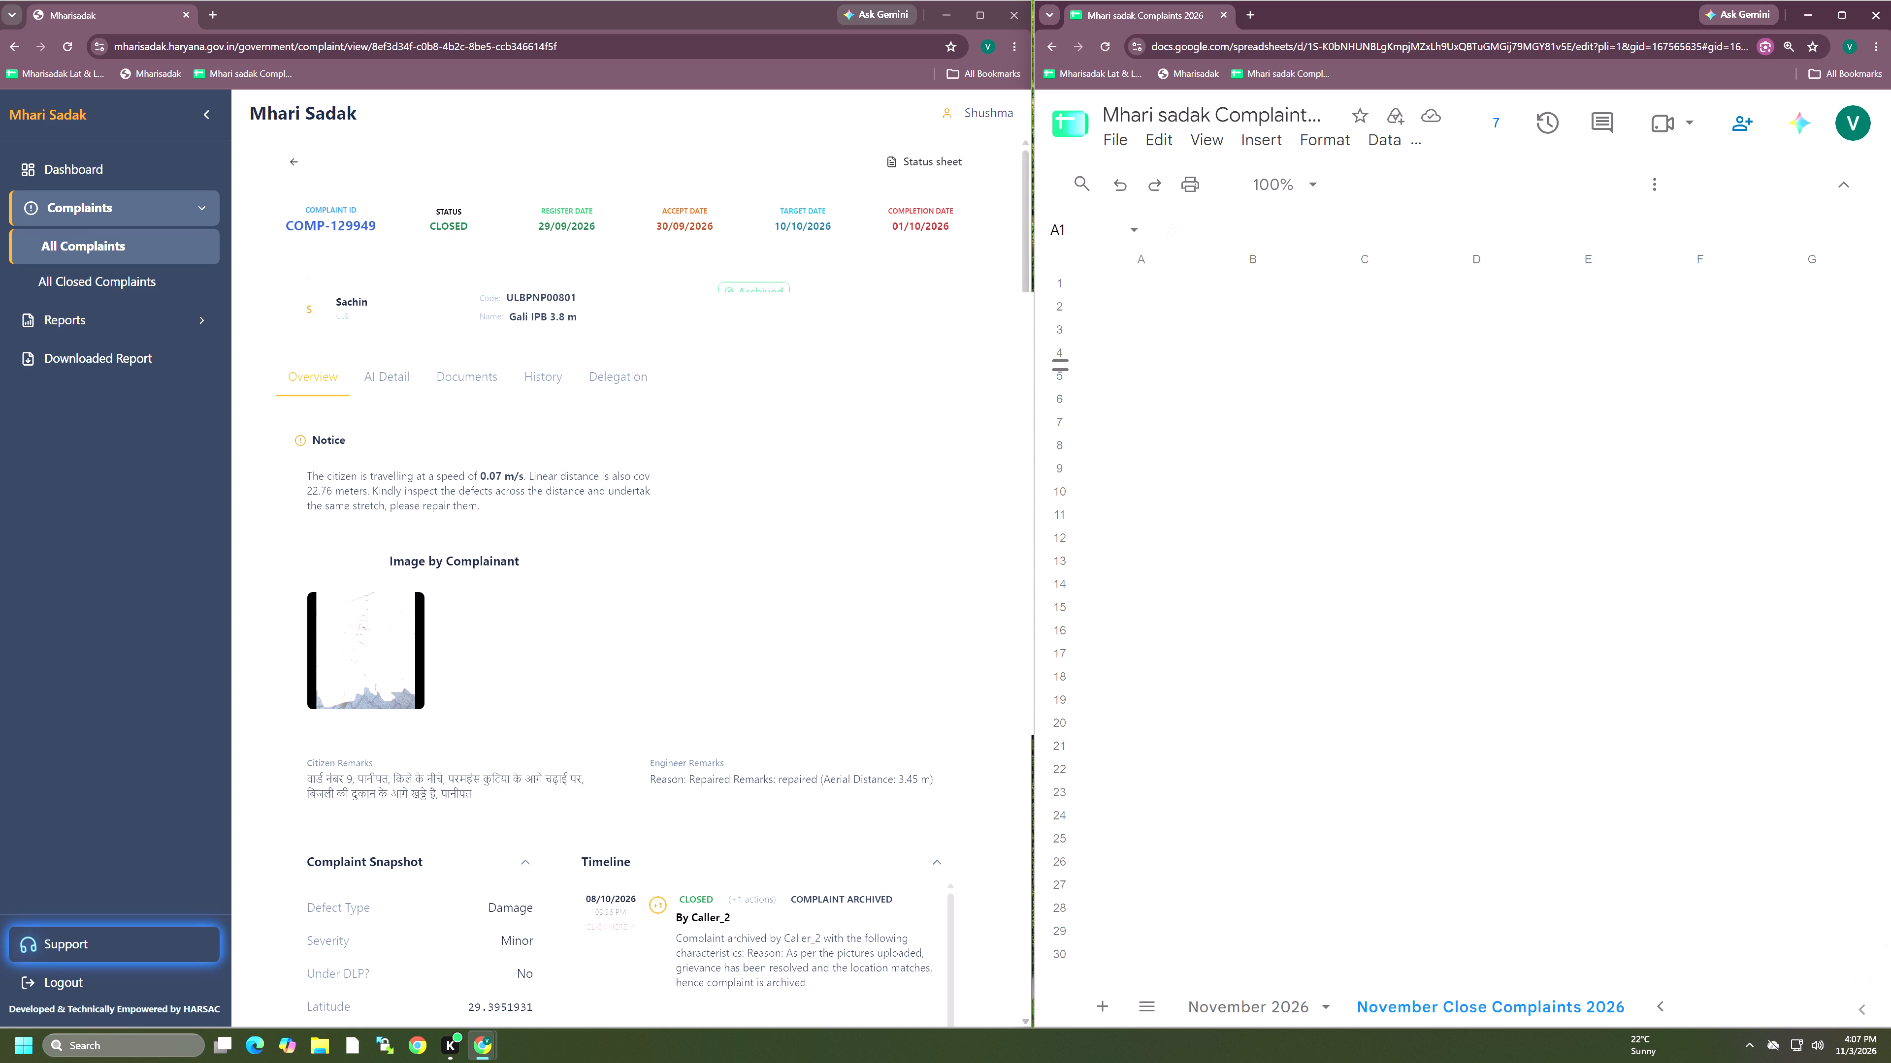
Look up COMP-138838, the first complaint with an empty column C, in the complaints portal and enter Repaired in its column C cell.
scroll(1474, 618, down, 20)
scroll(1474, 618, down, 15)
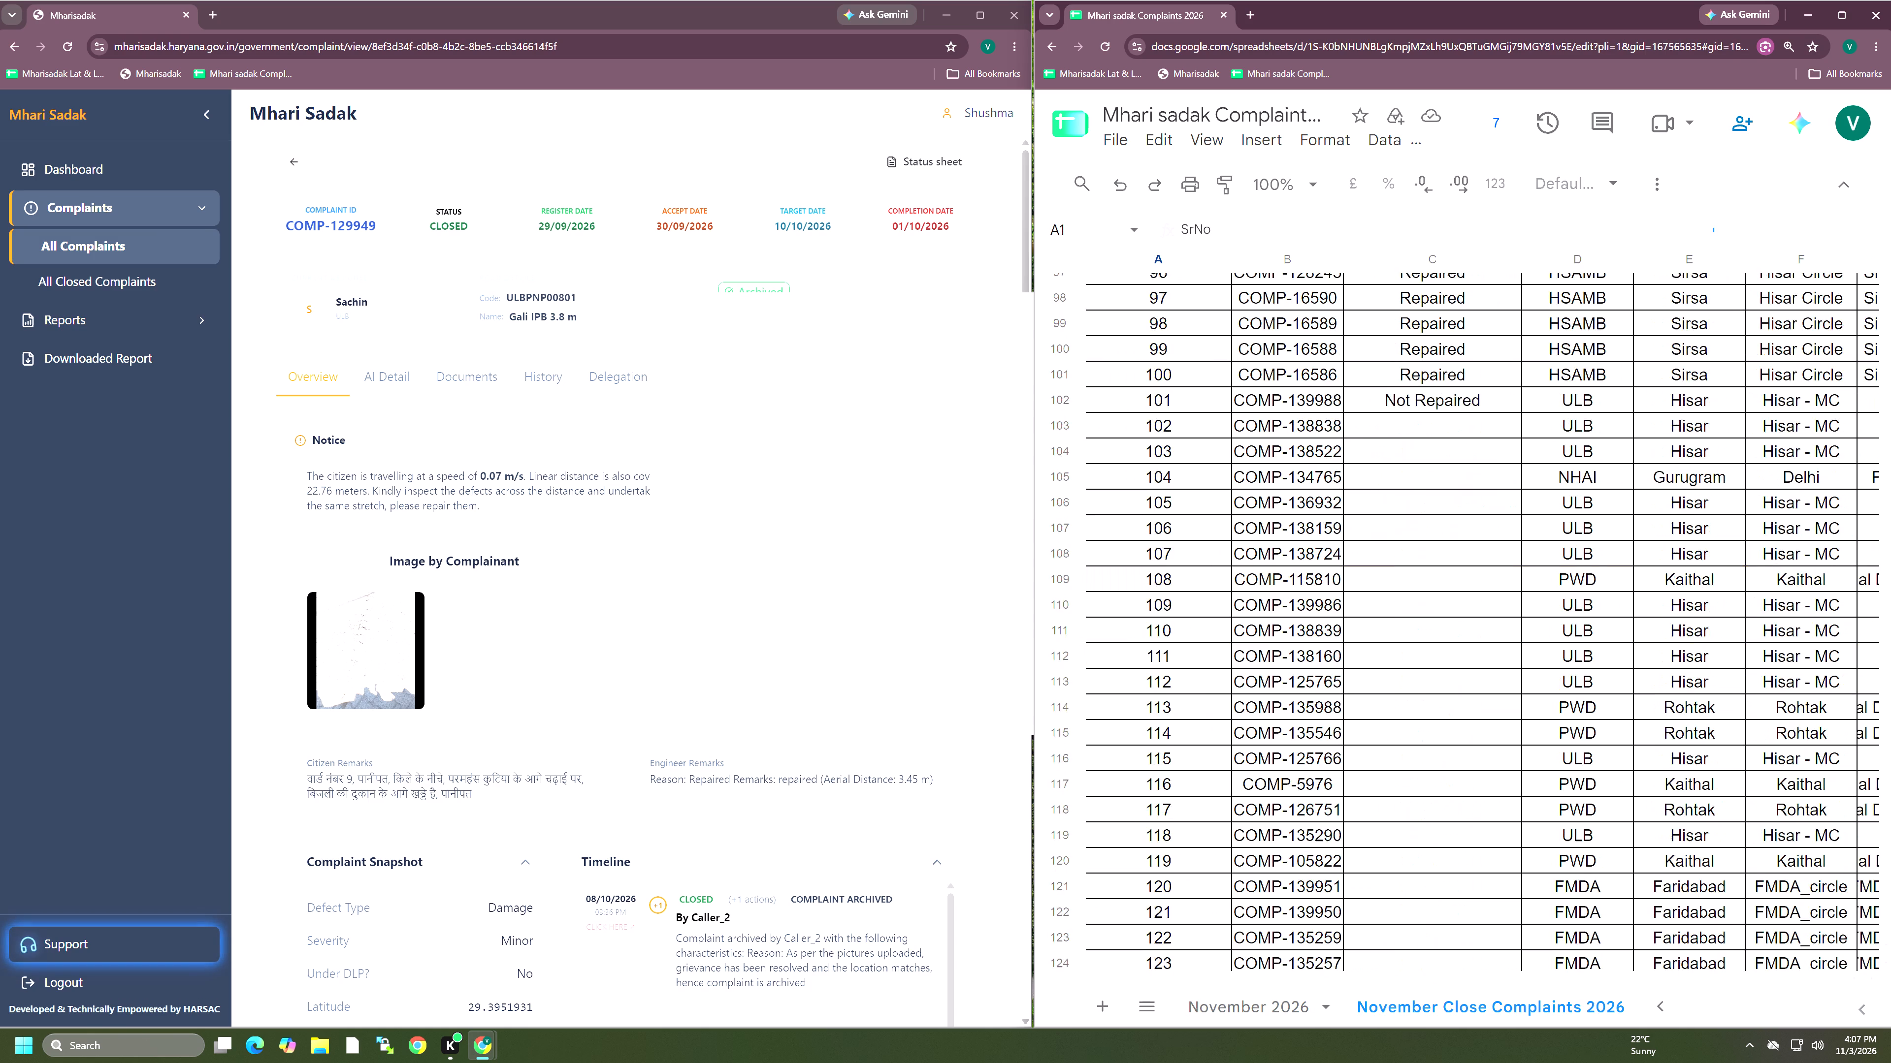
scroll(1474, 618, down, 6)
scroll(1474, 618, up, 18)
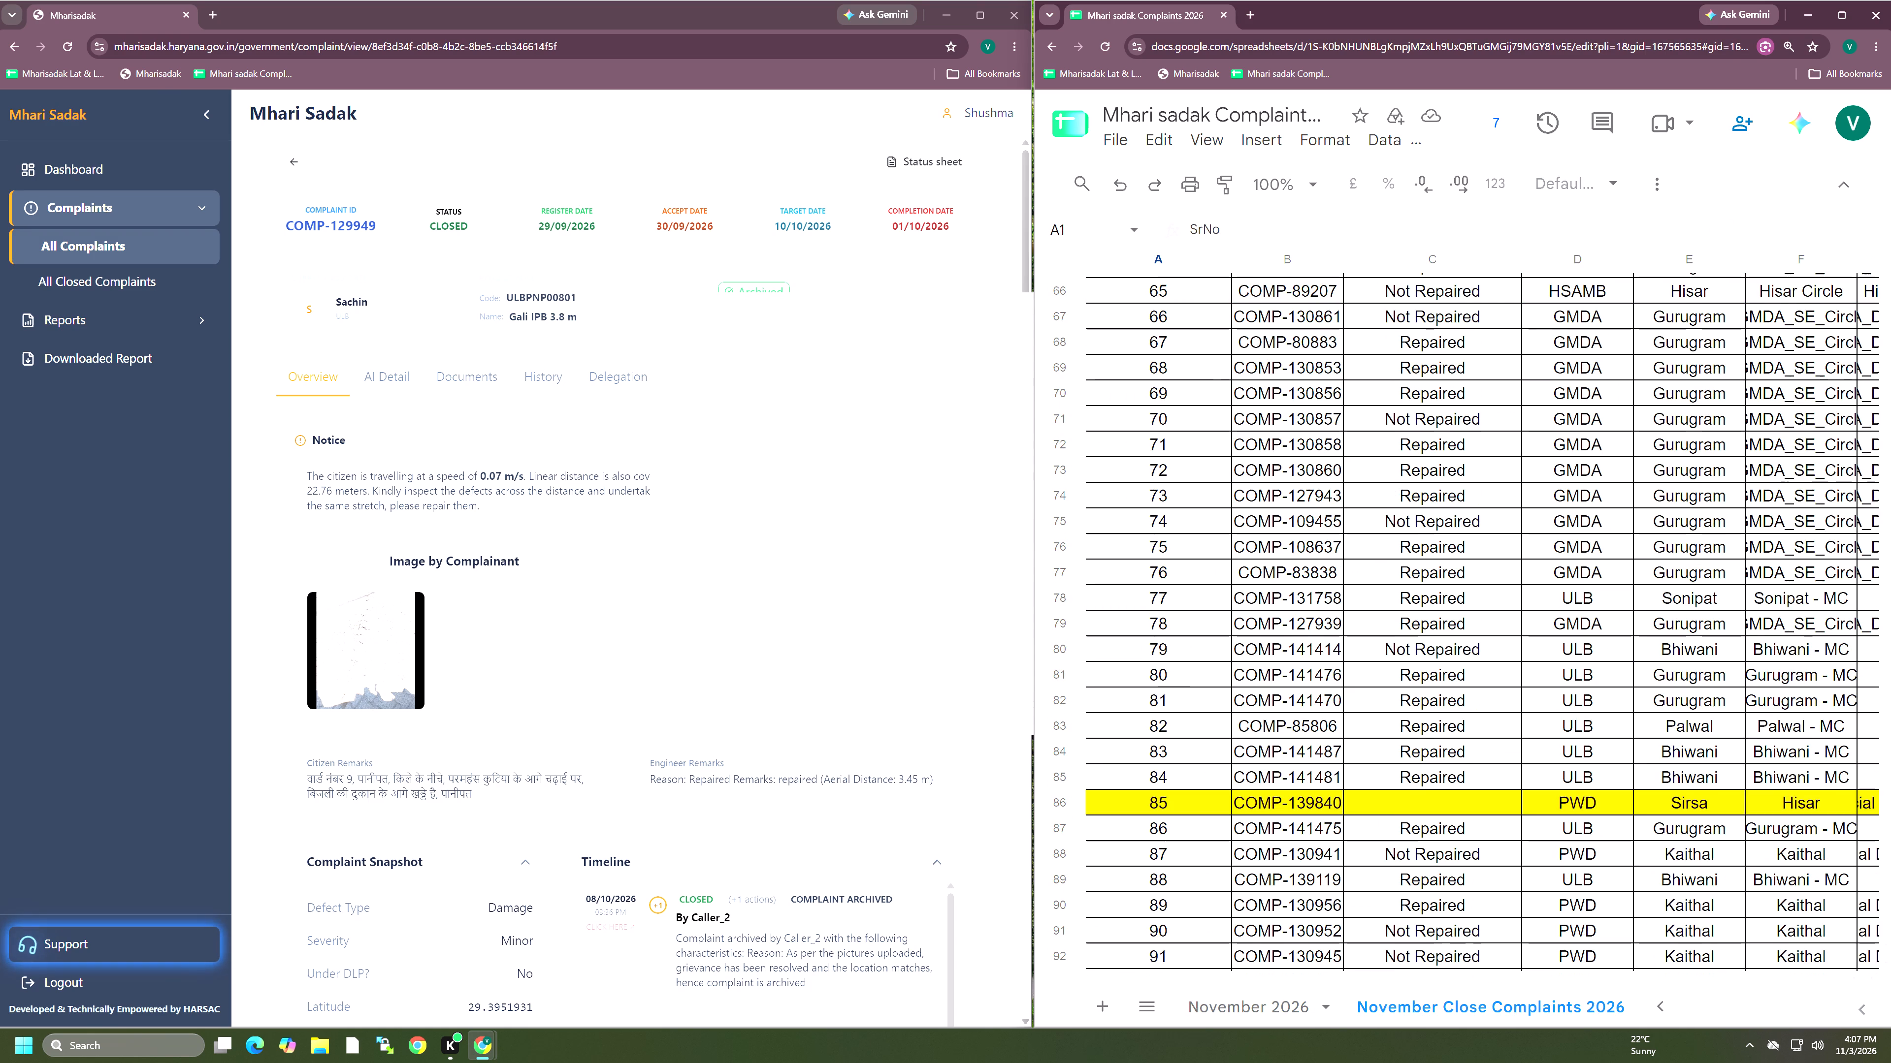
scroll(1474, 618, down, 5)
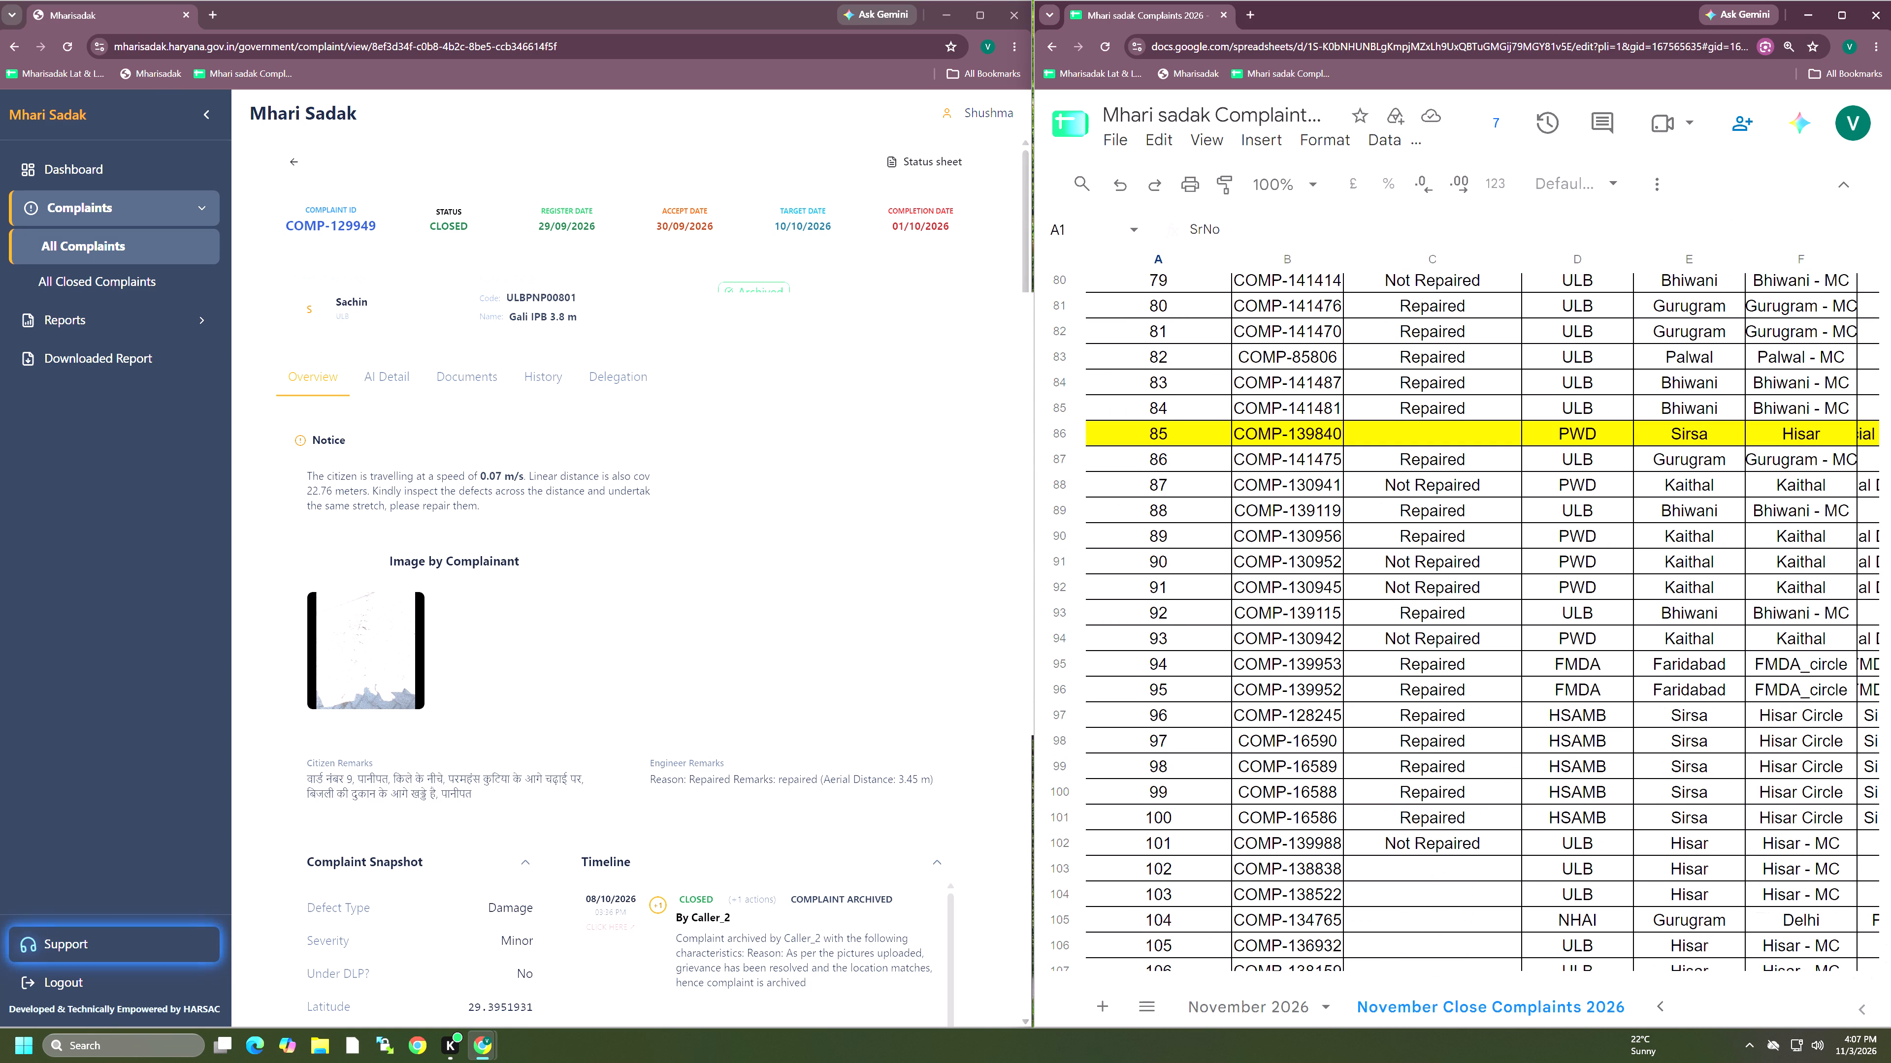
scroll(1474, 618, down, 5)
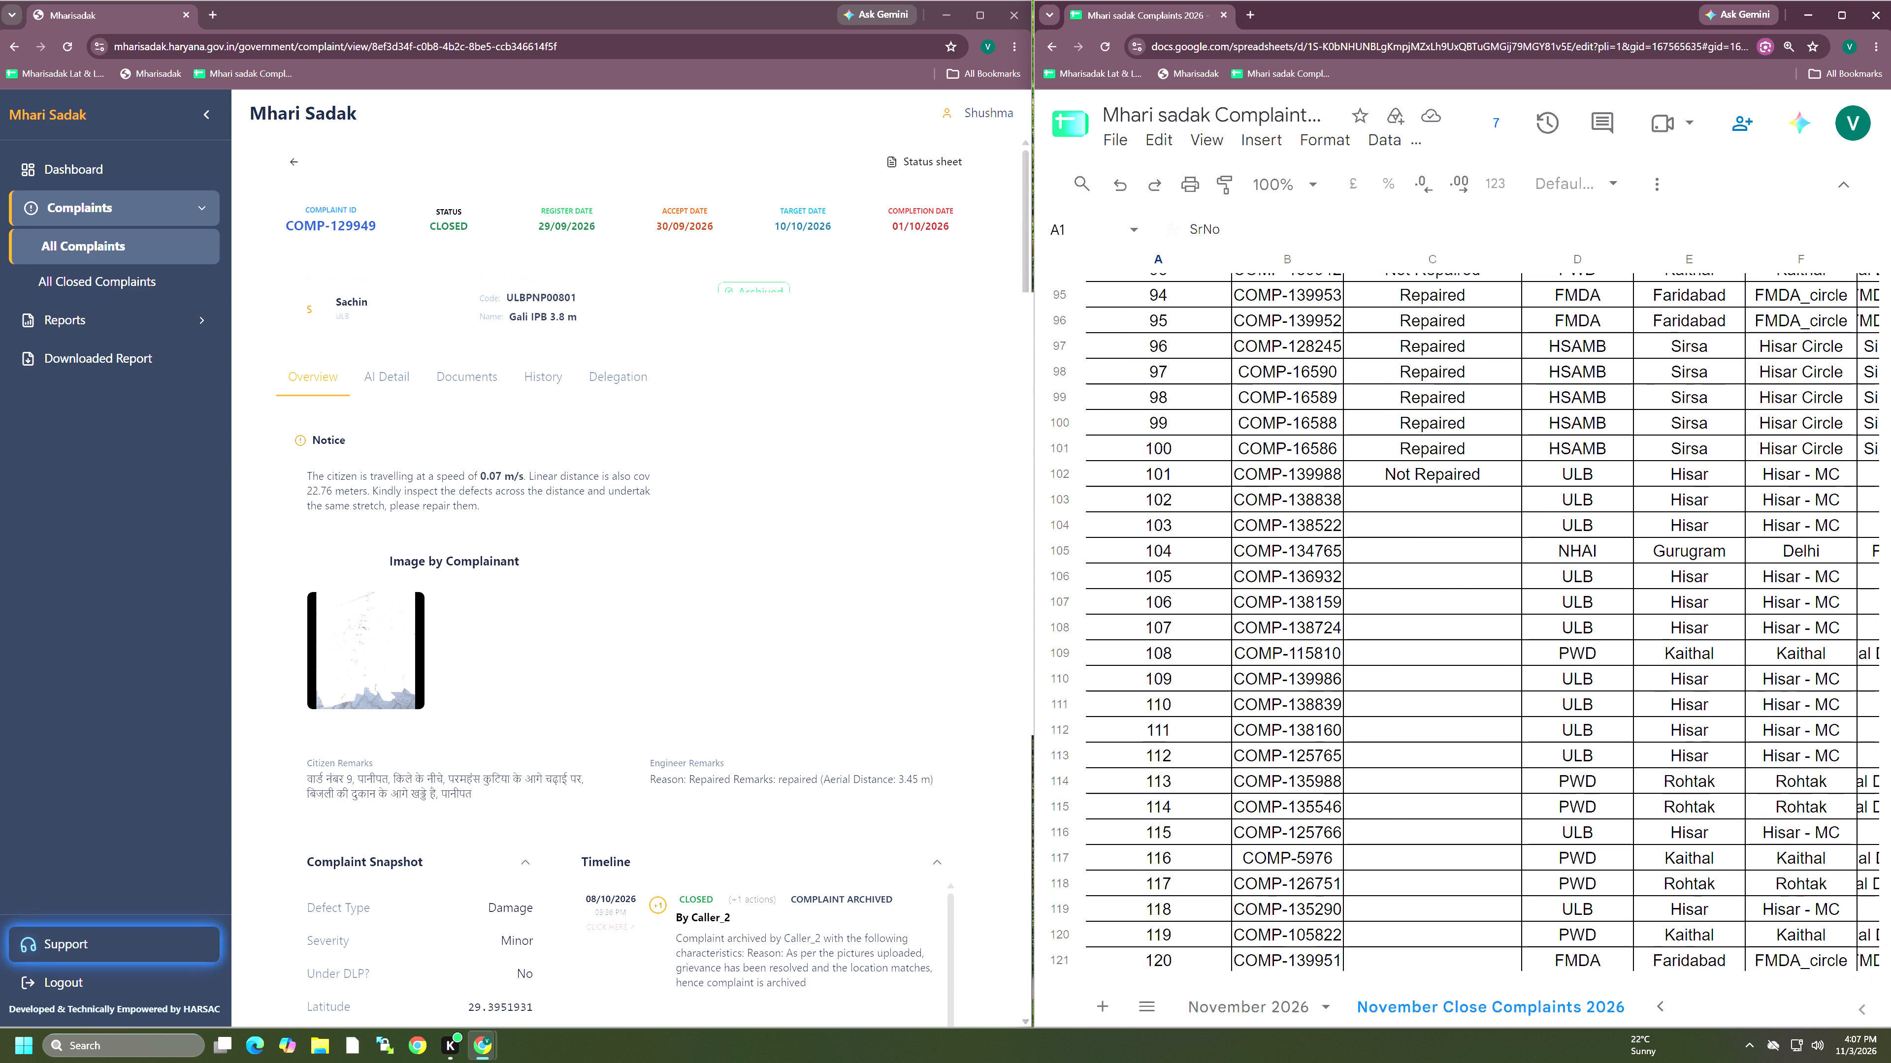
click(1308, 503)
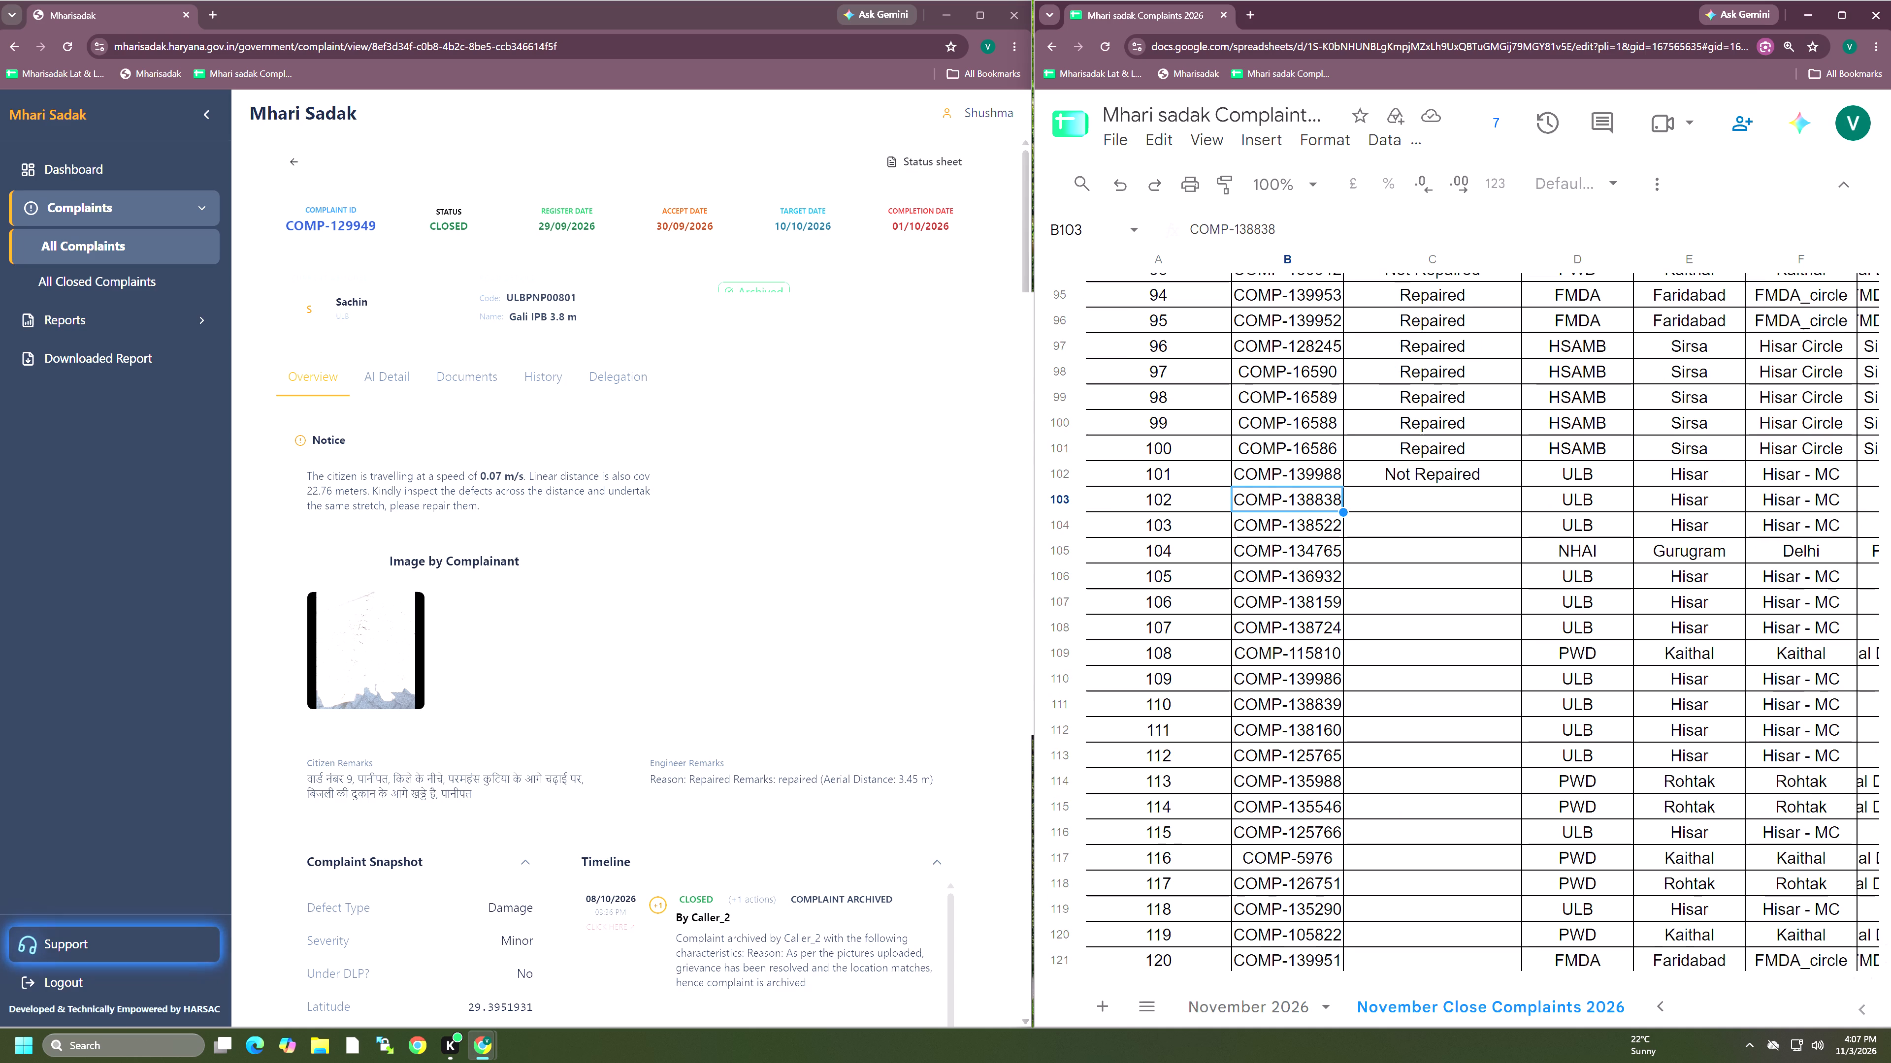
key(ctrl+c)
click(300, 159)
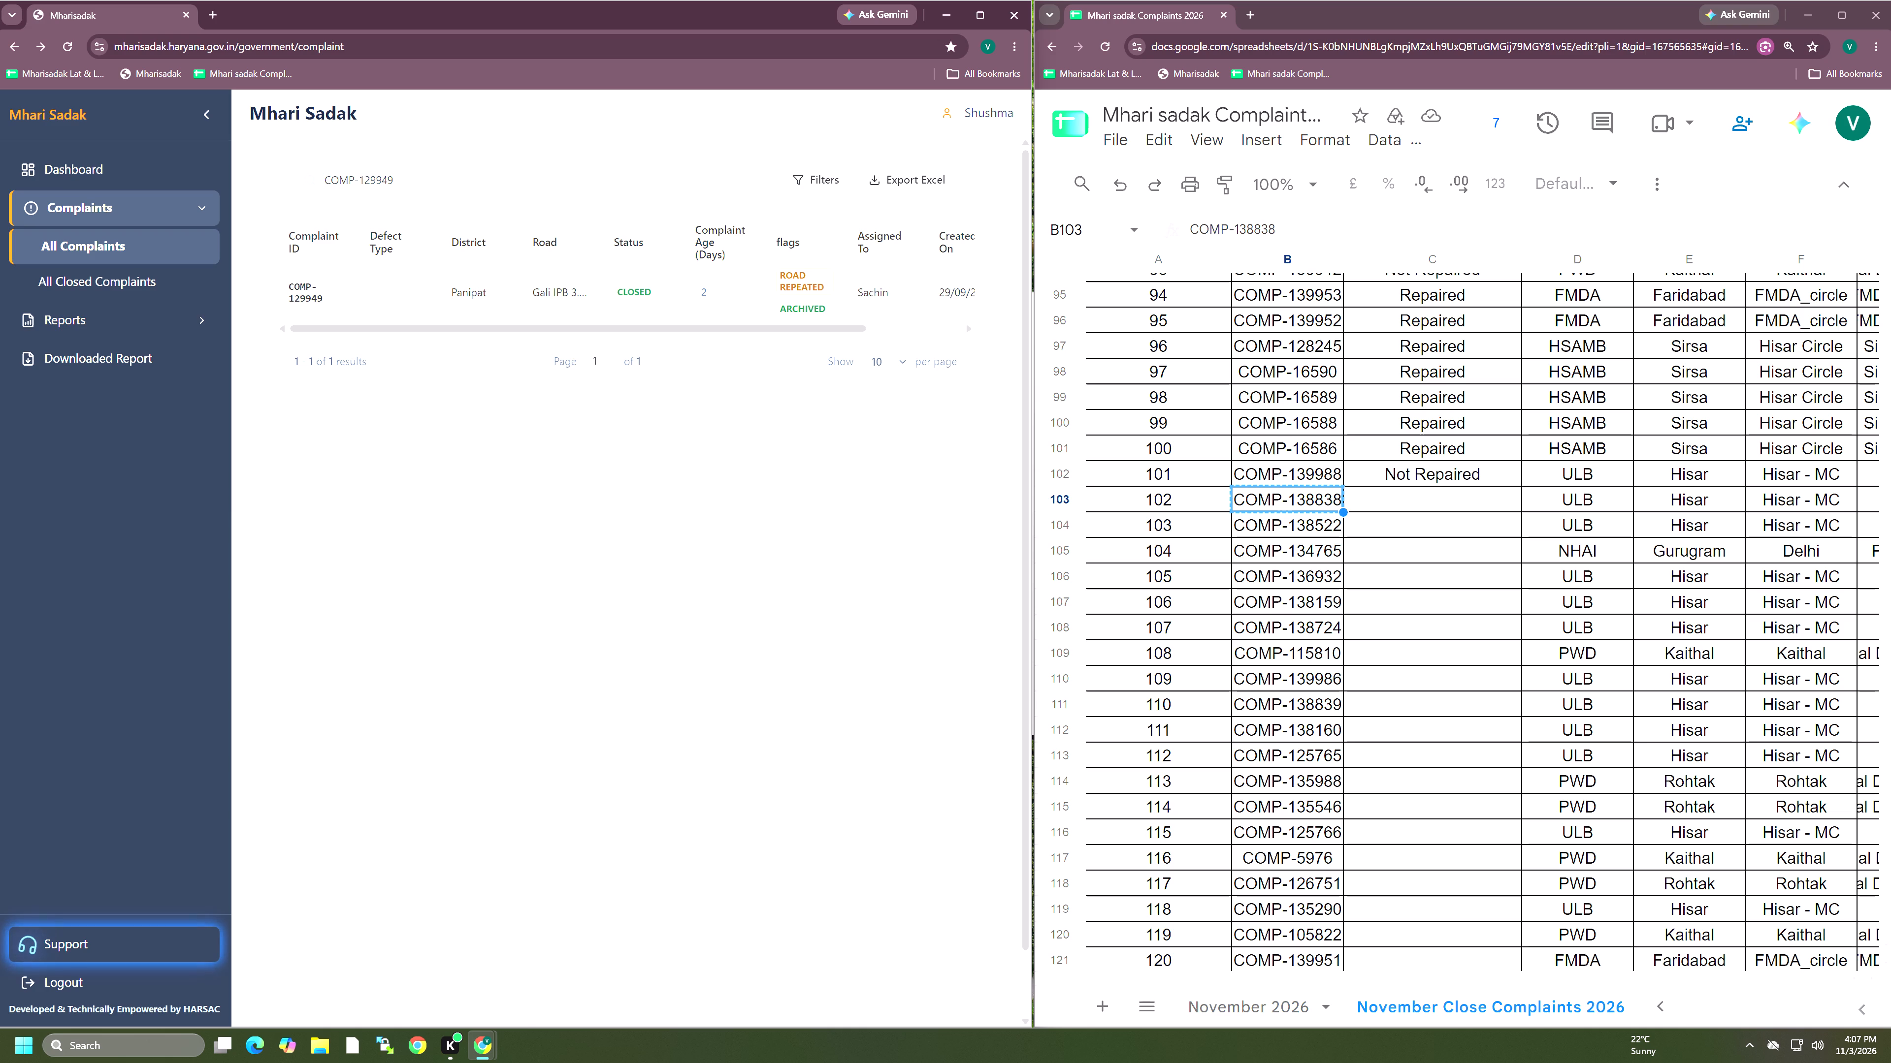
drag(406, 183, 279, 220)
key(ctrl+v)
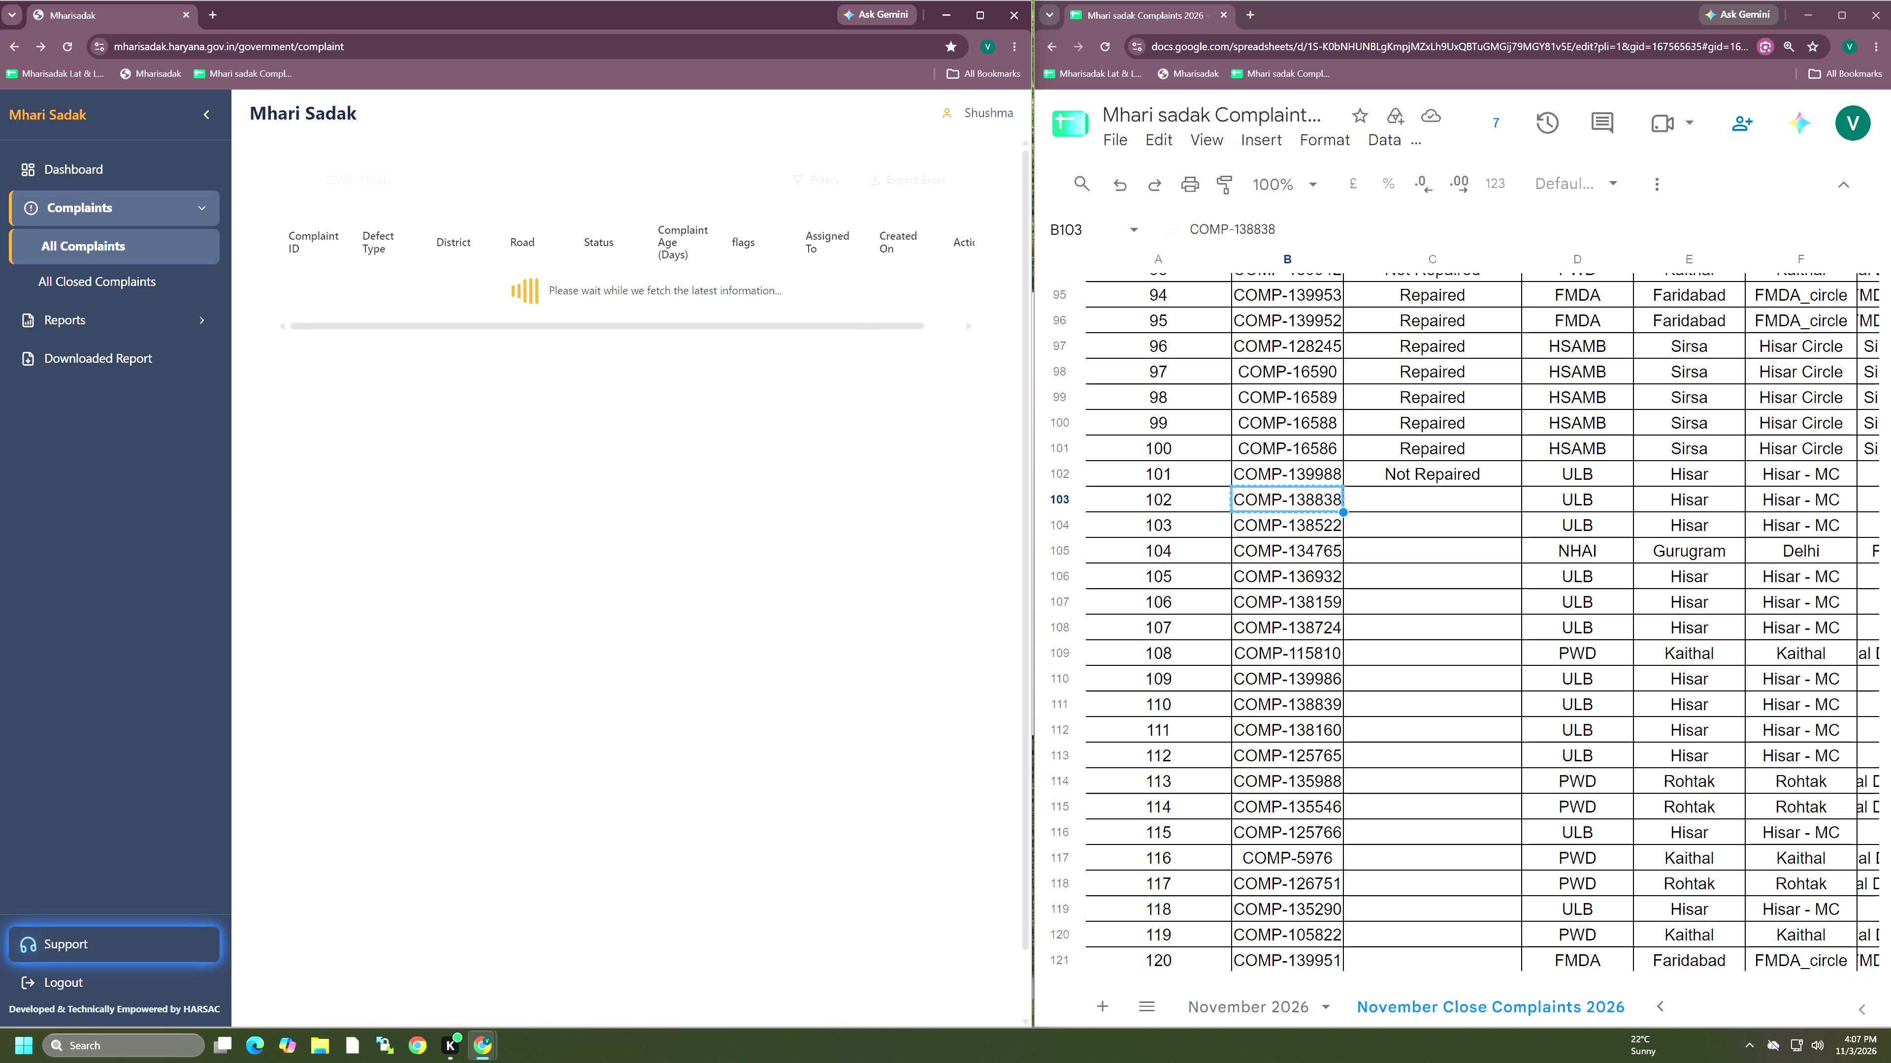
click(465, 309)
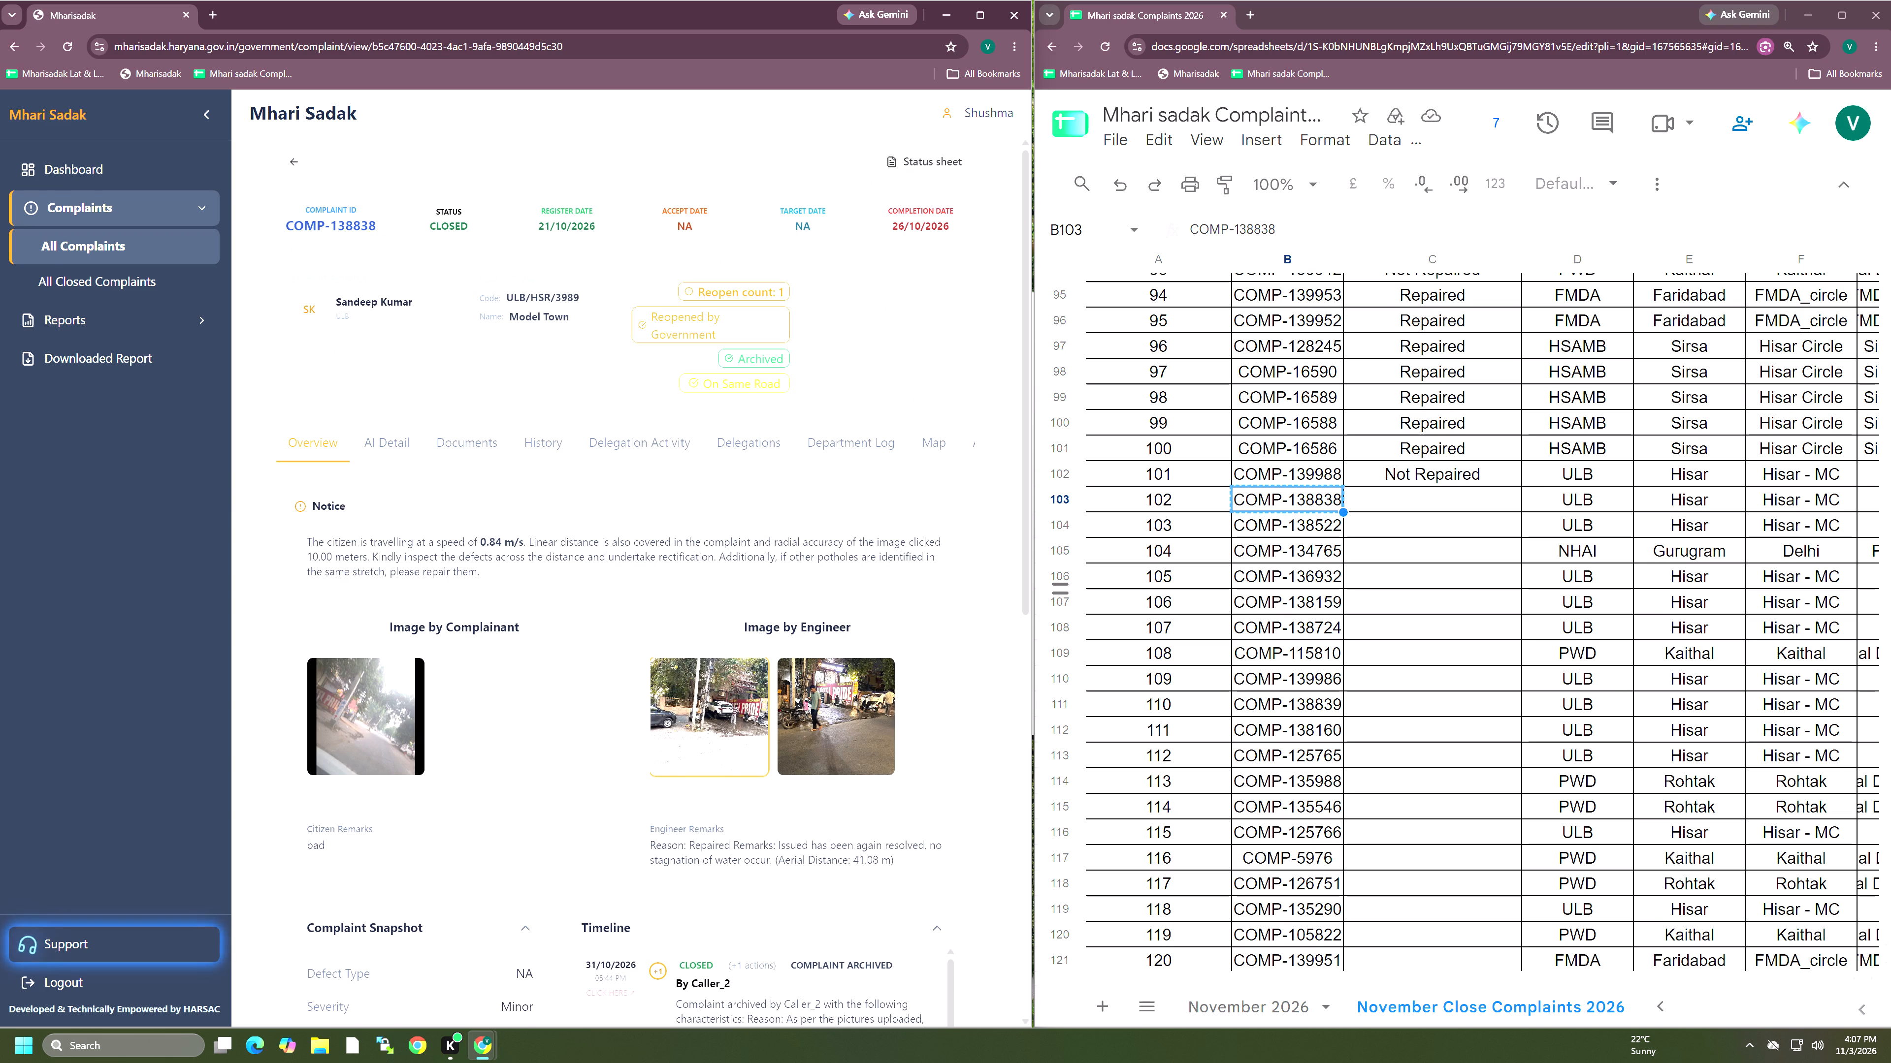
click(1393, 497)
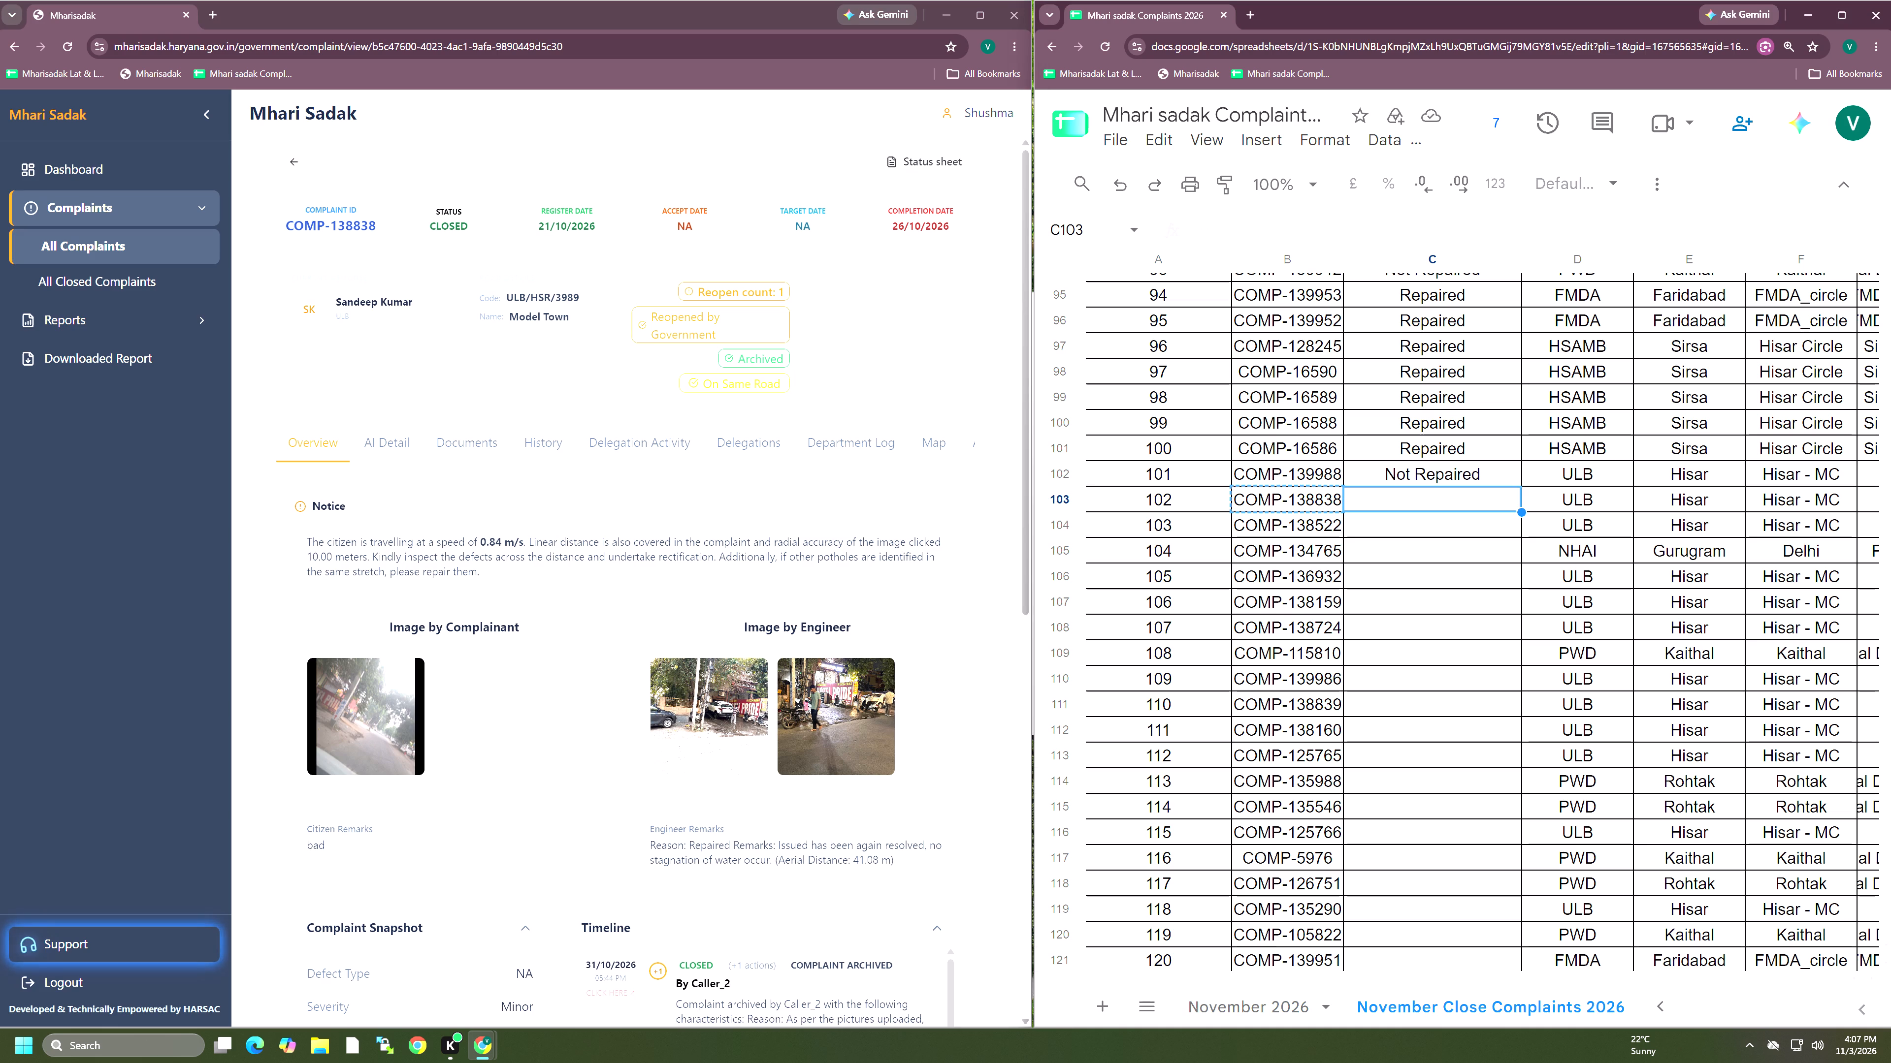
text(Re)
key(Return)
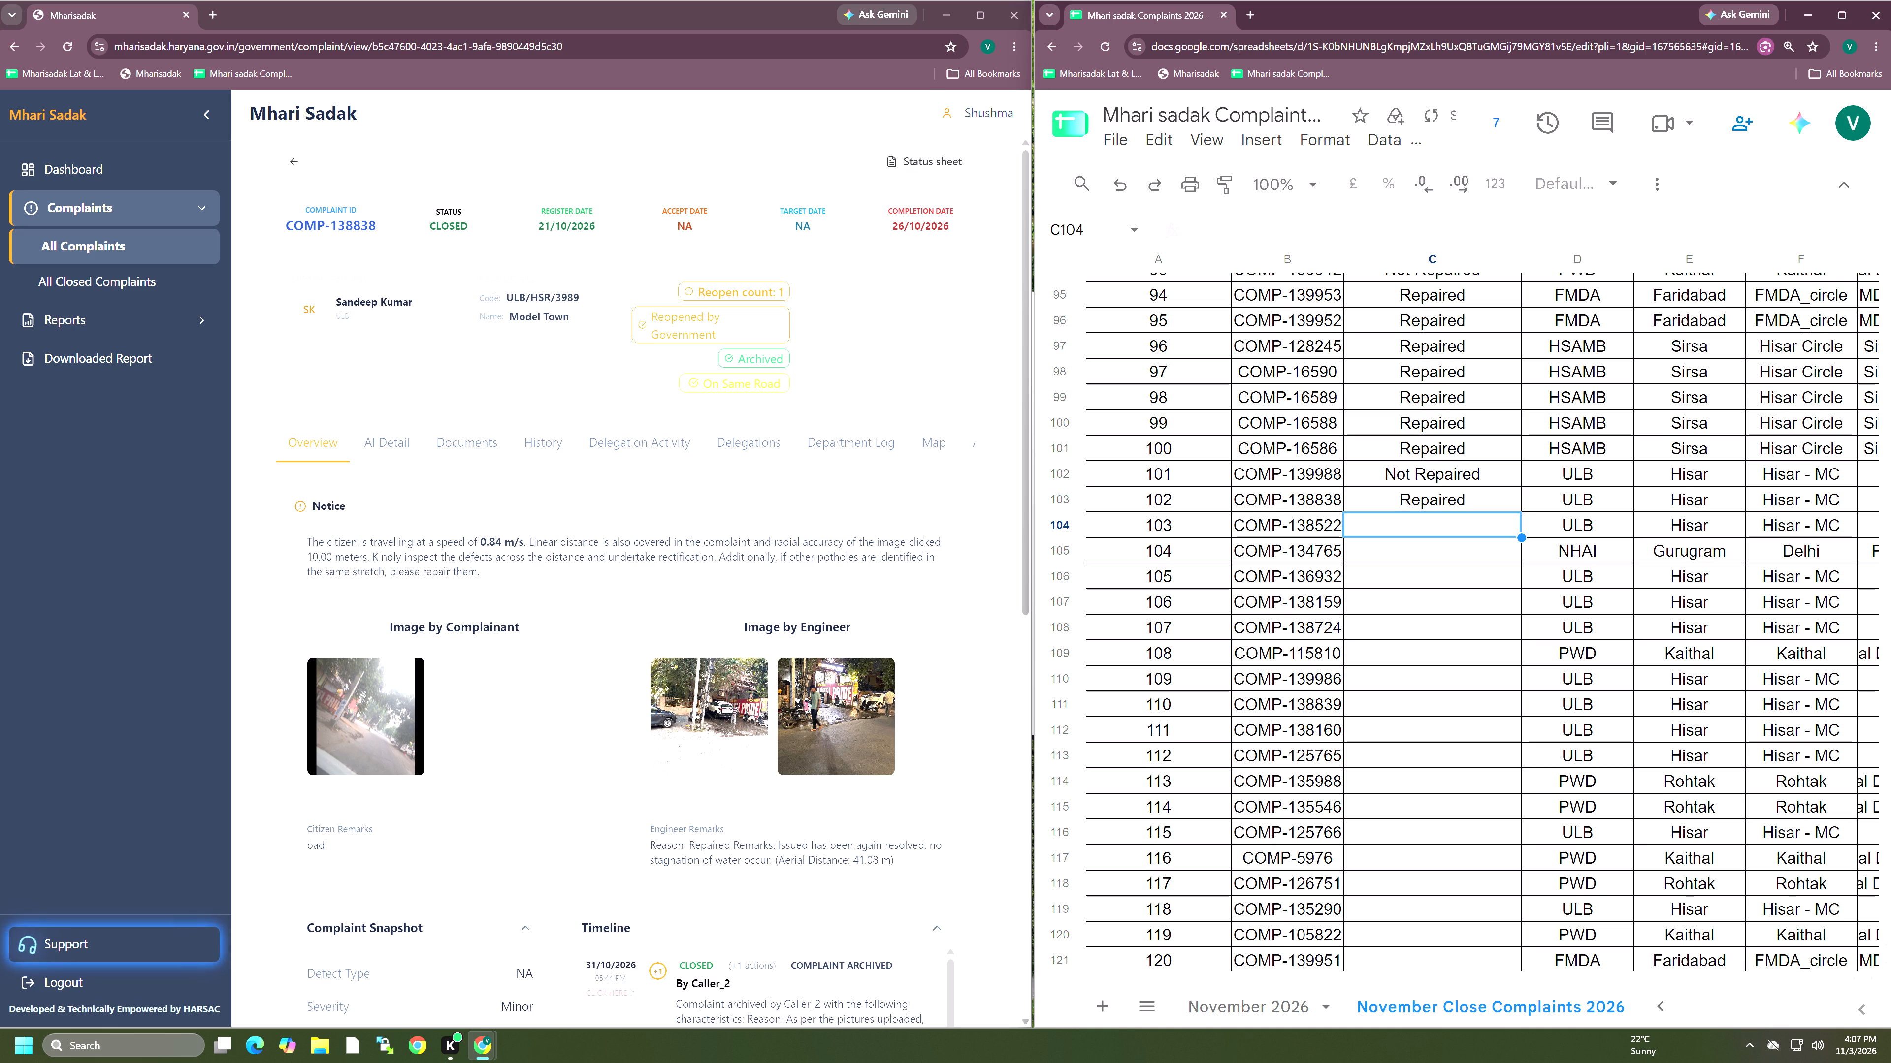
click(1305, 527)
key(ctrl+c)
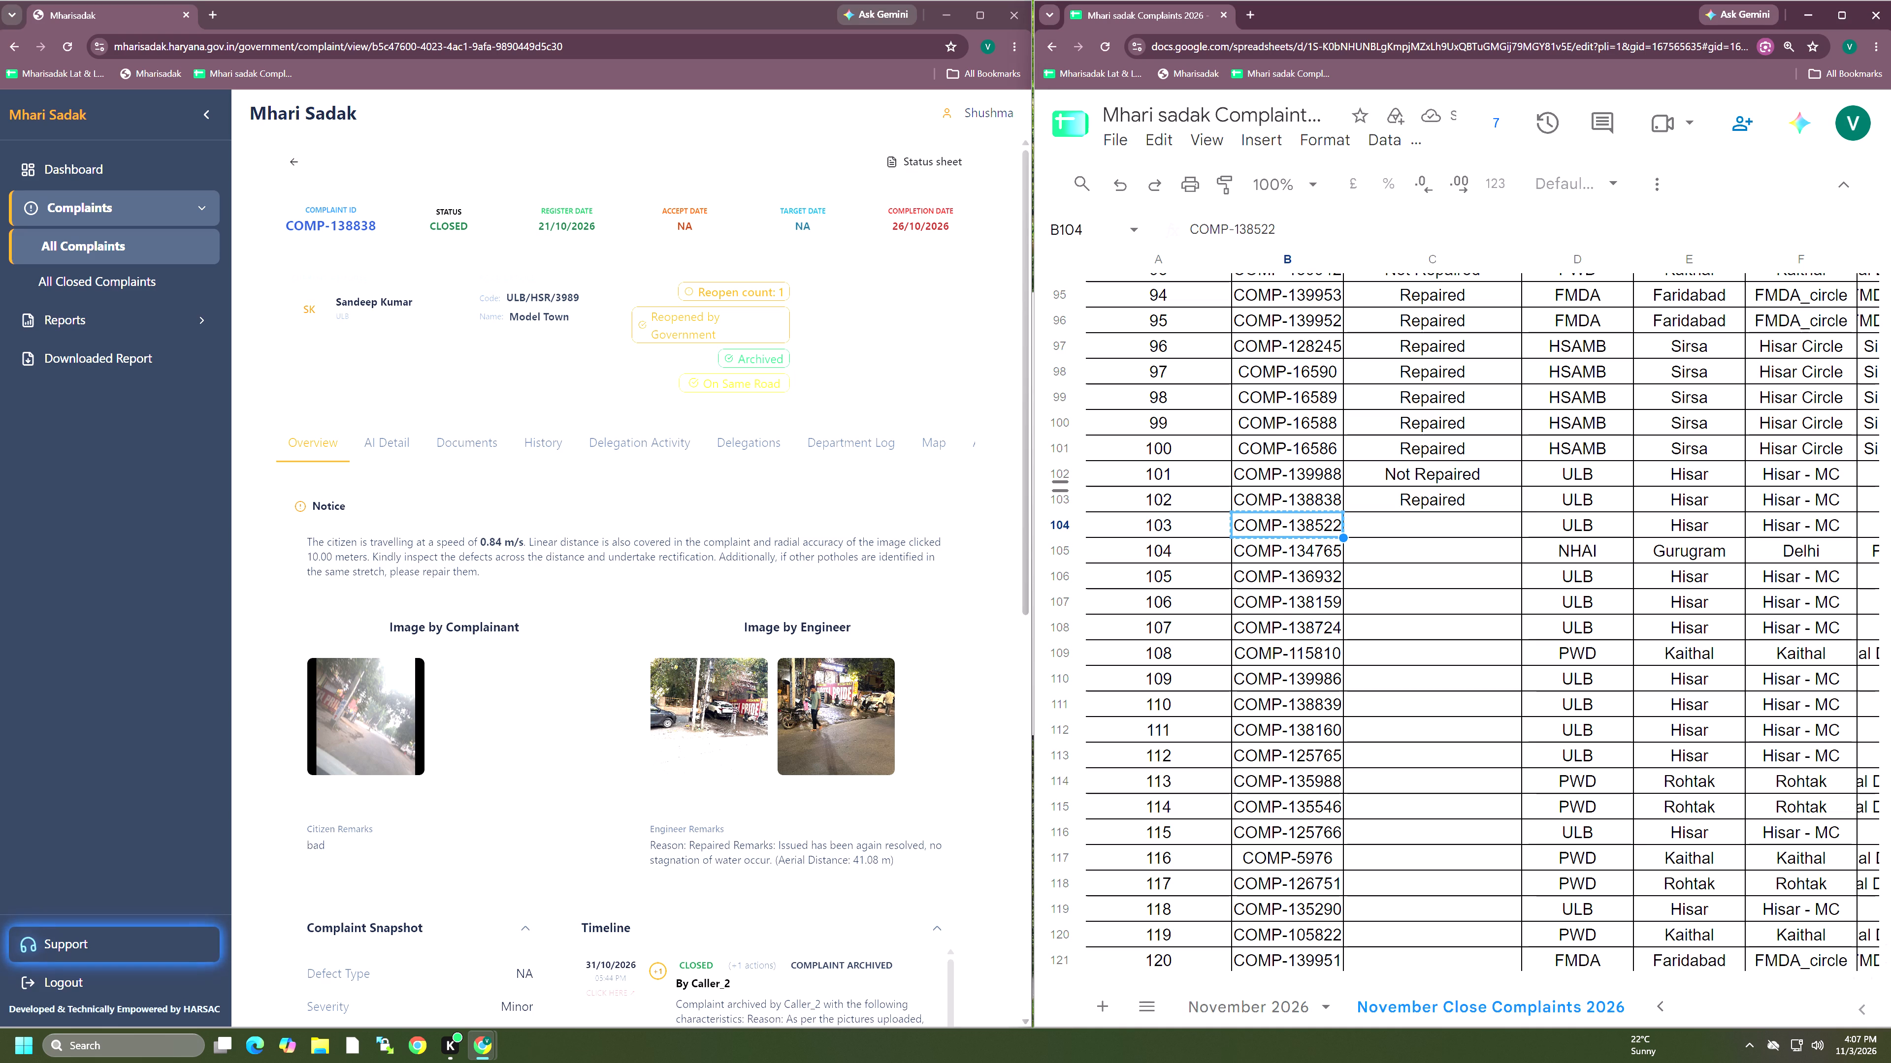
click(291, 165)
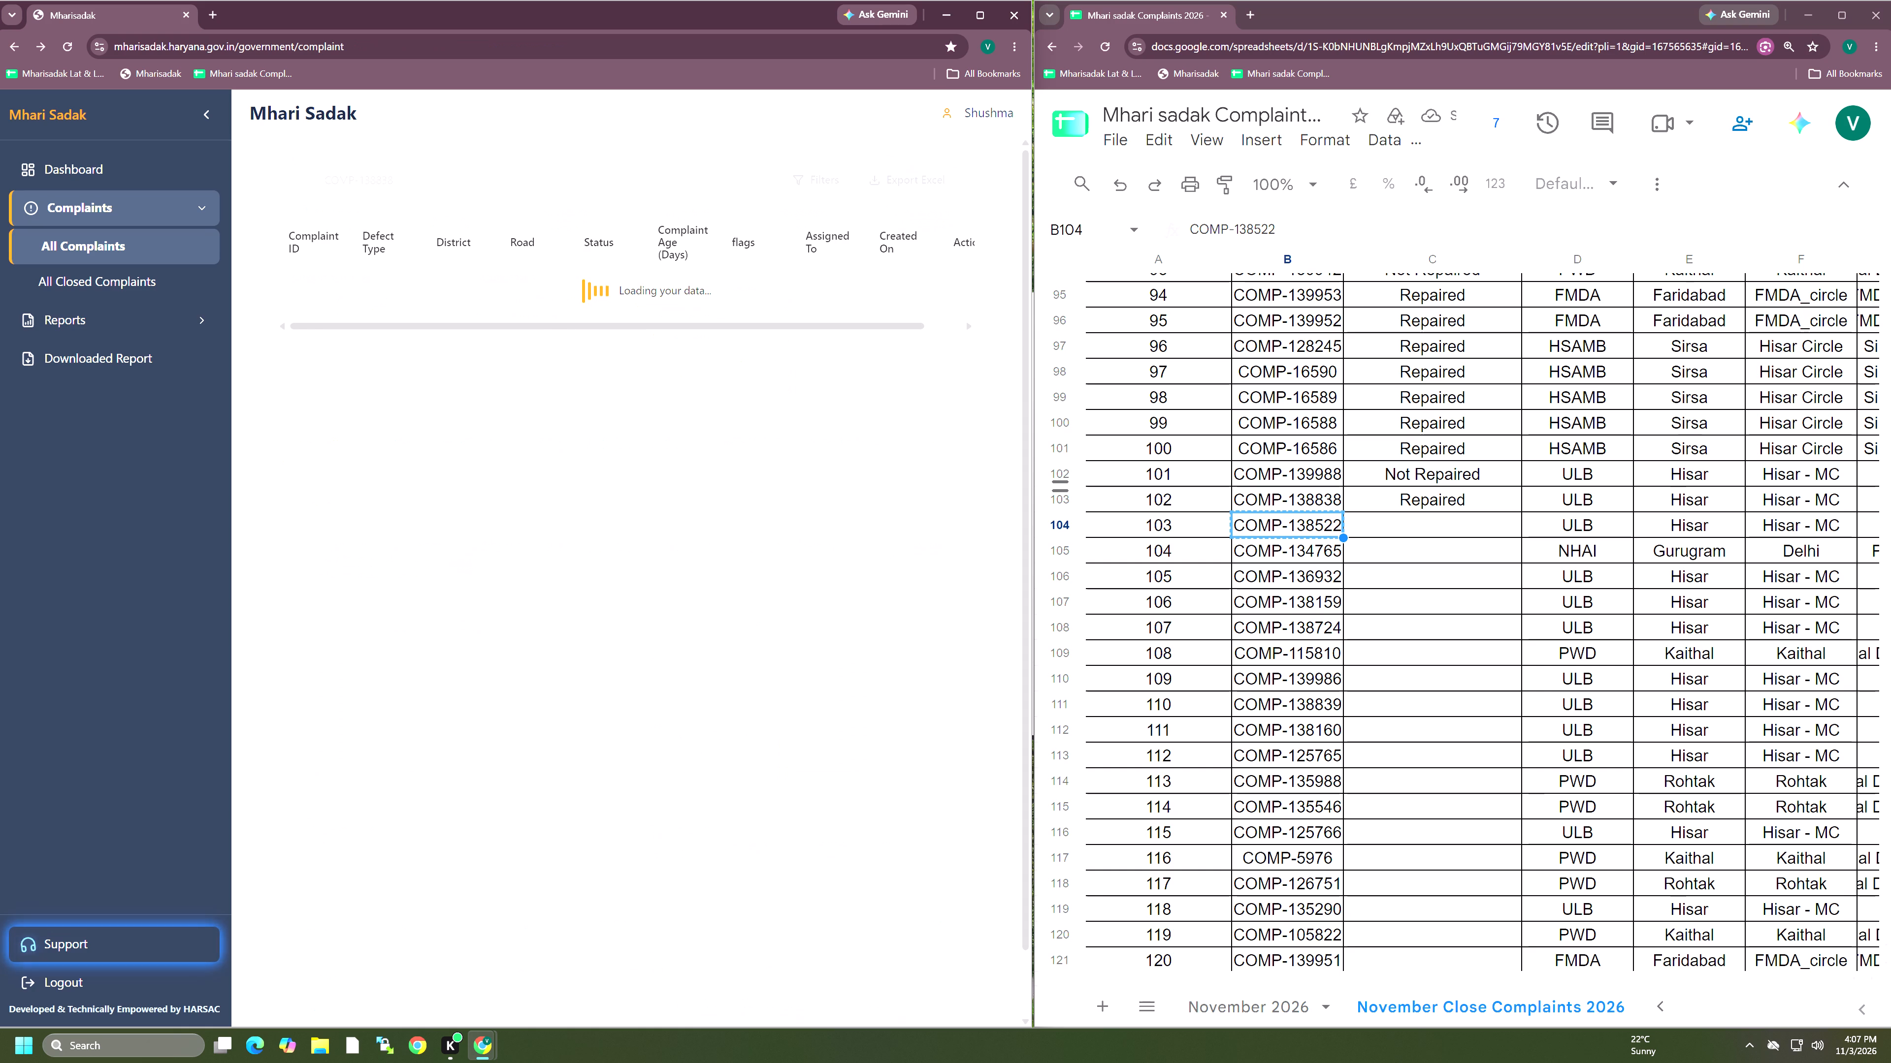
drag(399, 179, 164, 226)
key(ctrl+v)
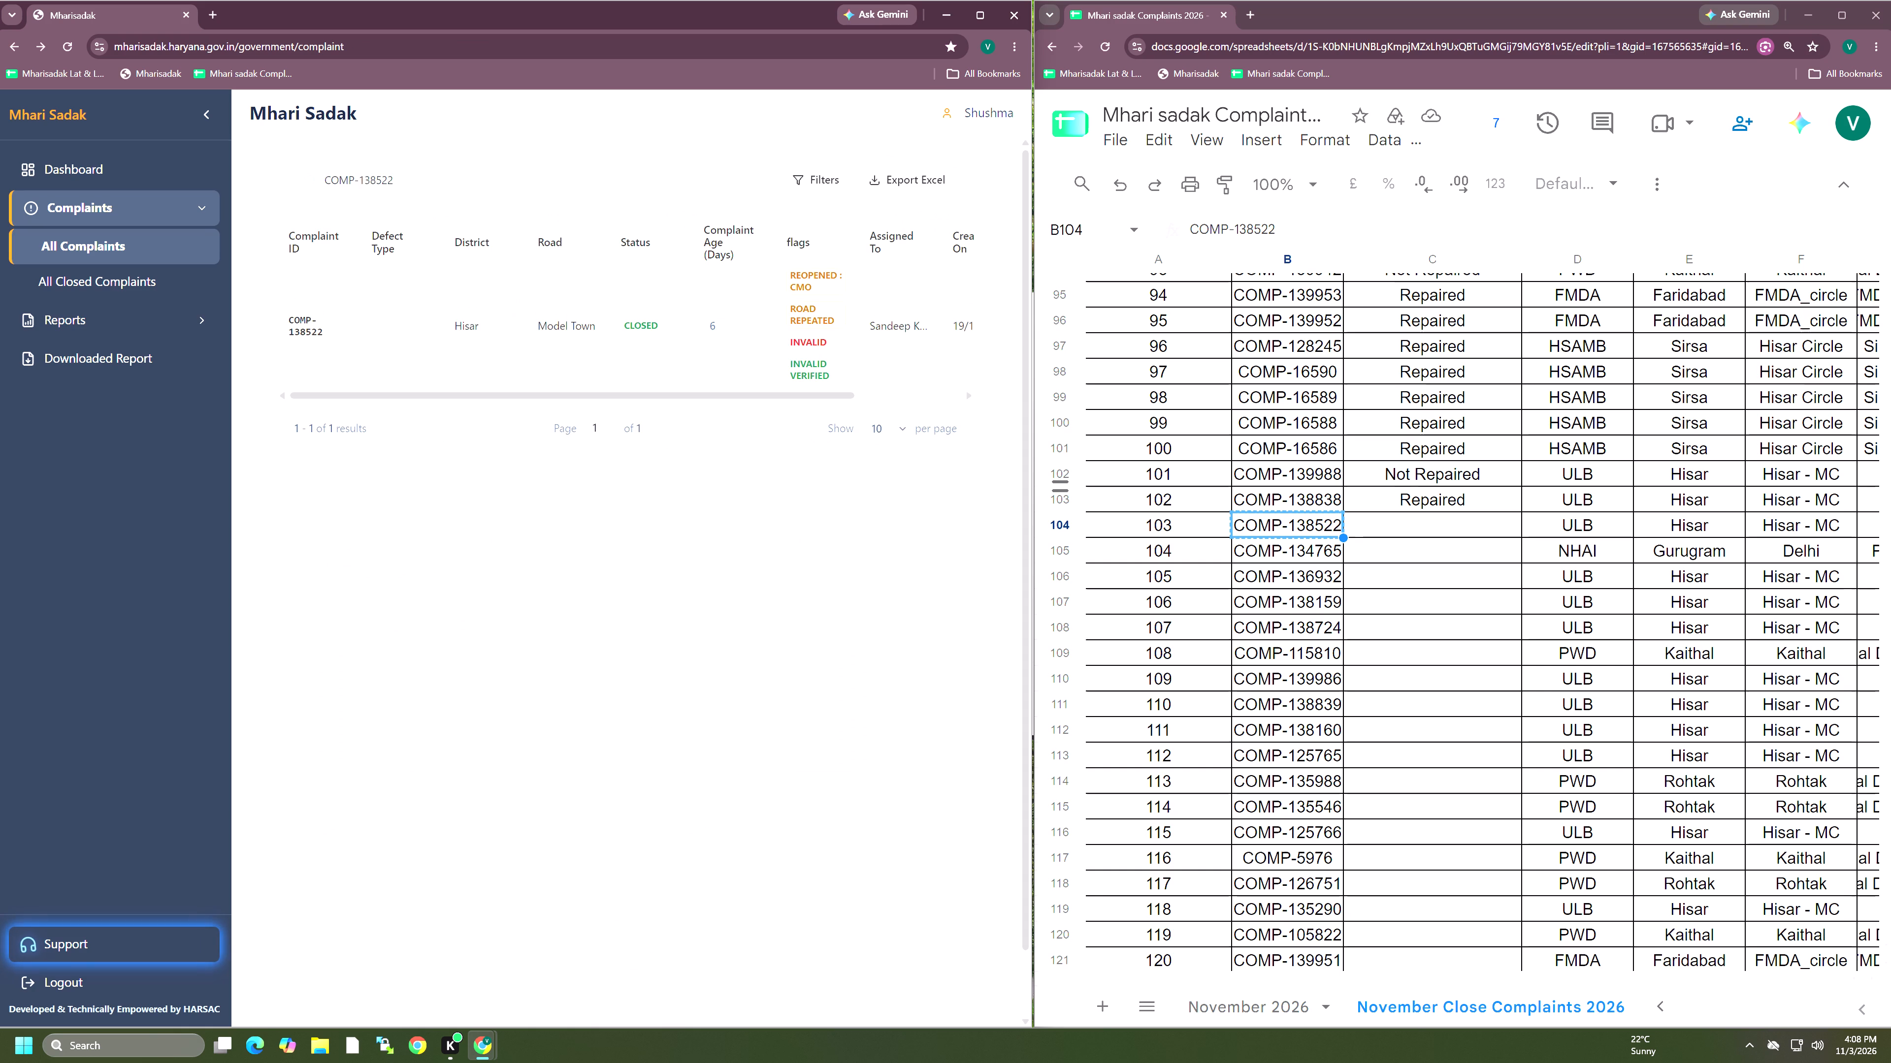
click(505, 323)
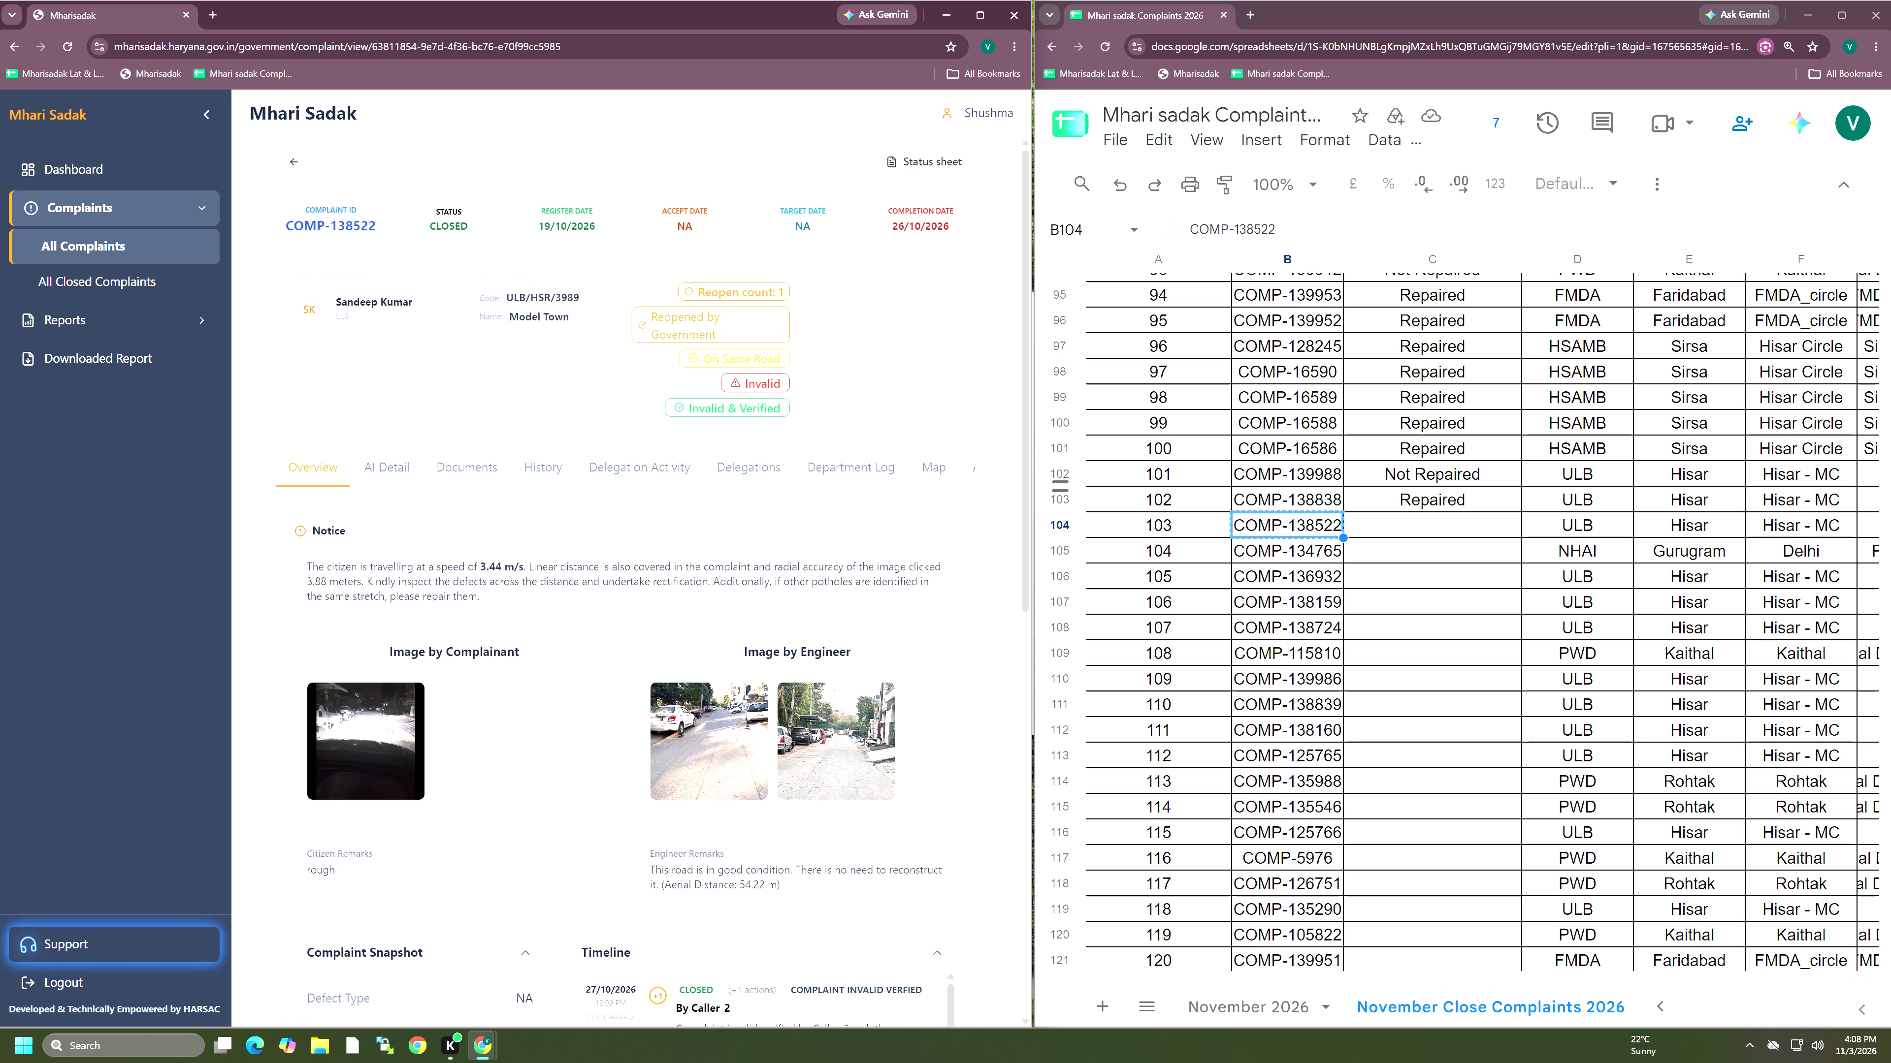
drag(652, 870, 838, 905)
key(ctrl+c)
click(1416, 528)
key(ctrl+v)
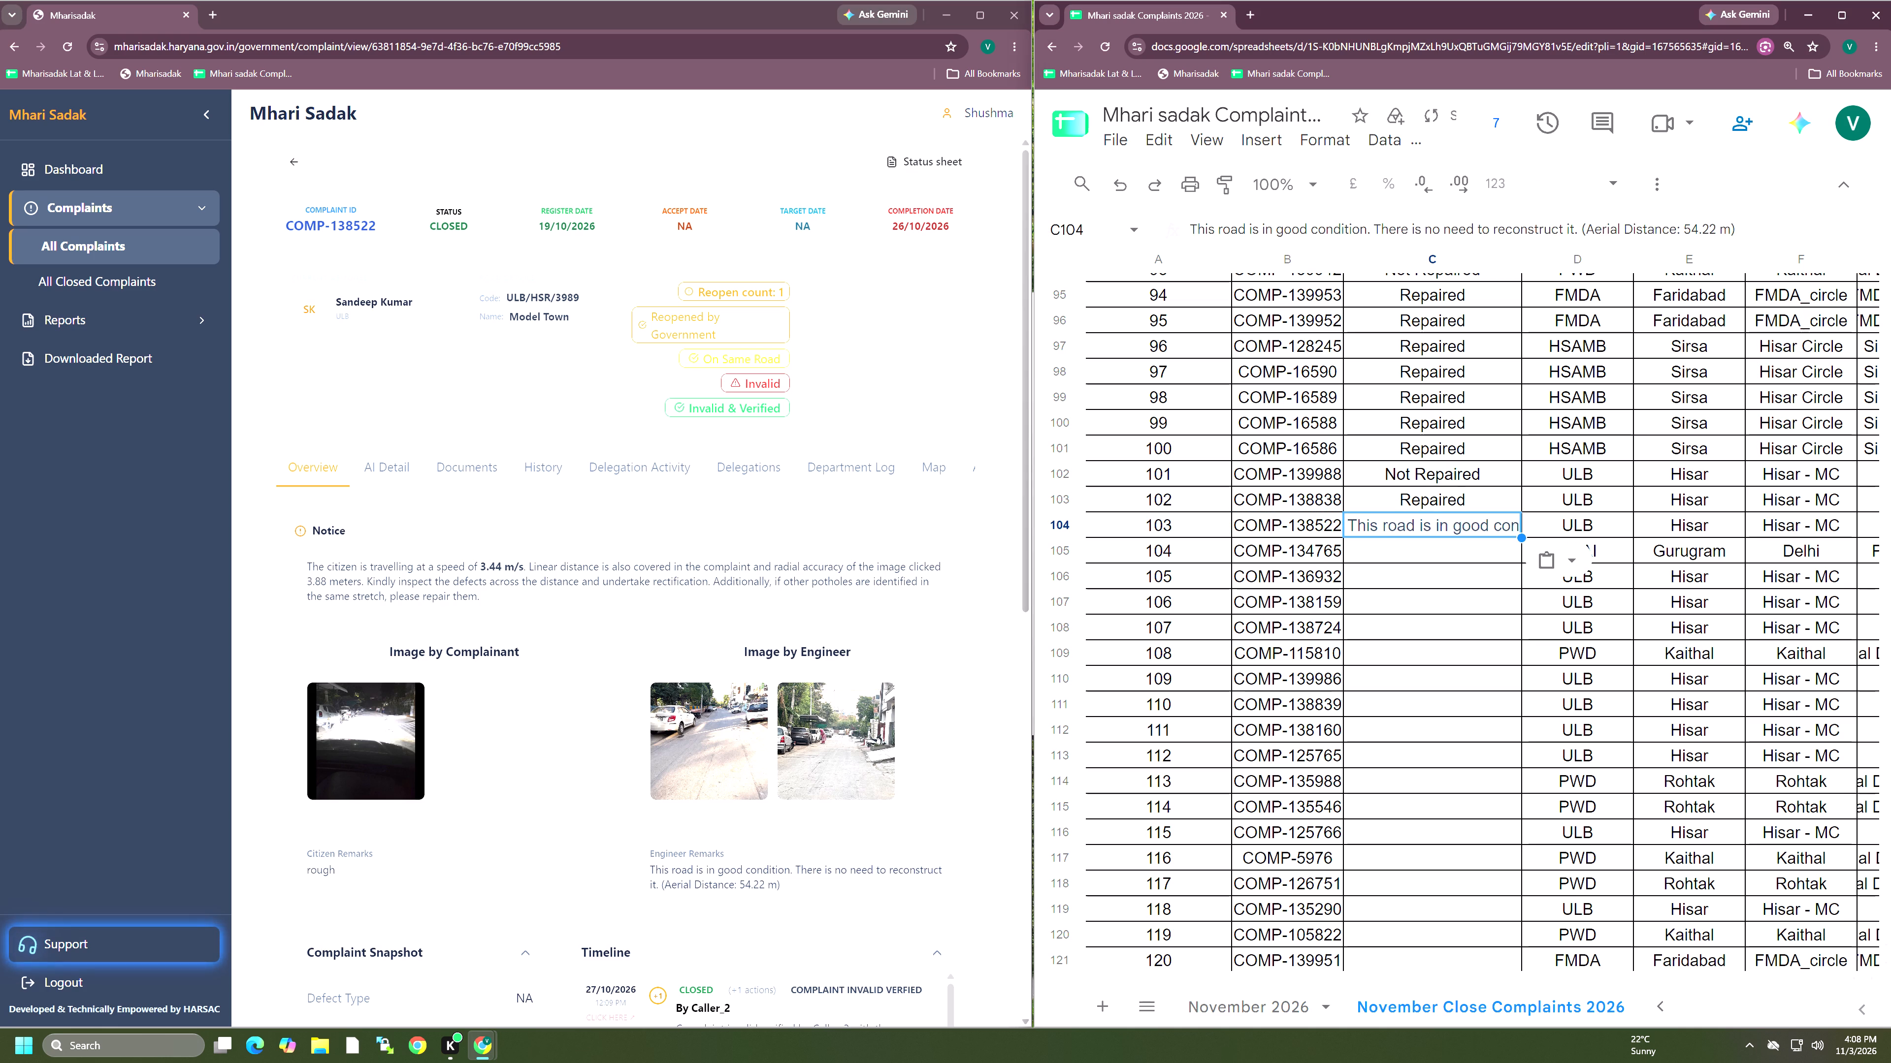
click(1301, 552)
key(ctrl+c)
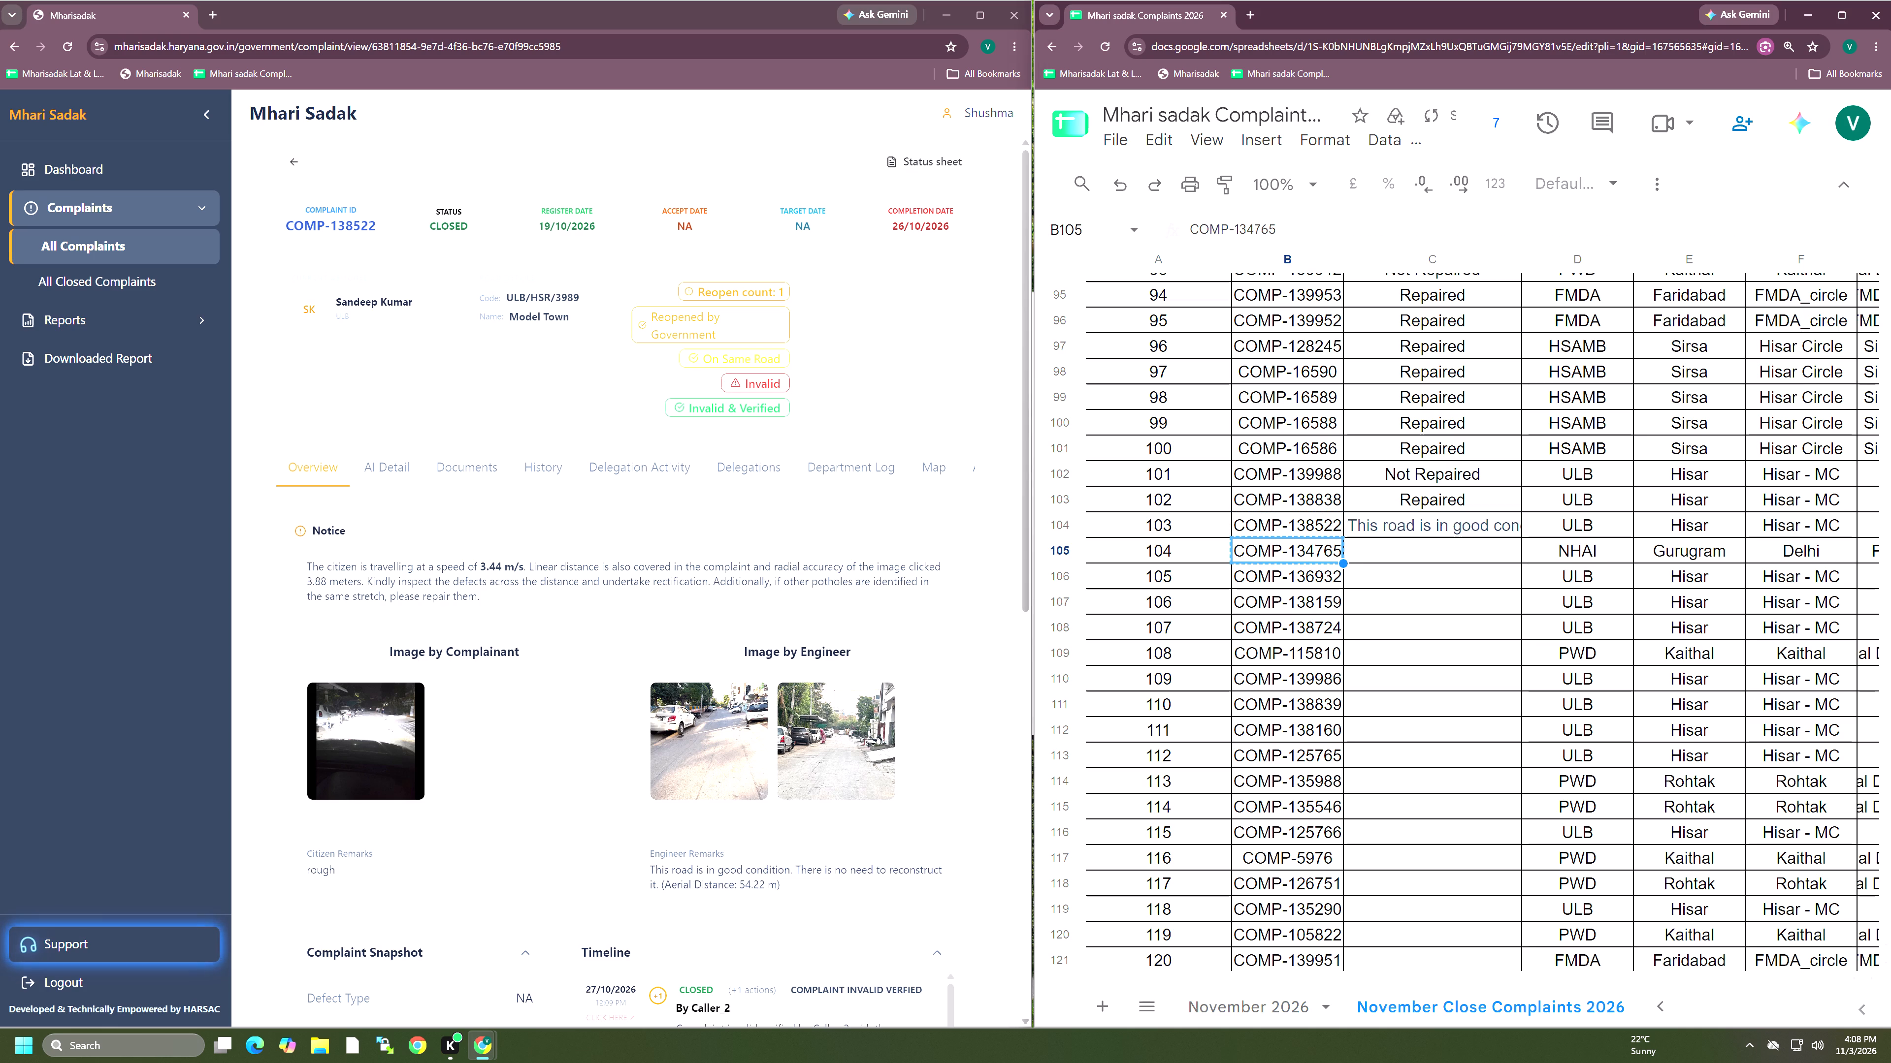
click(296, 161)
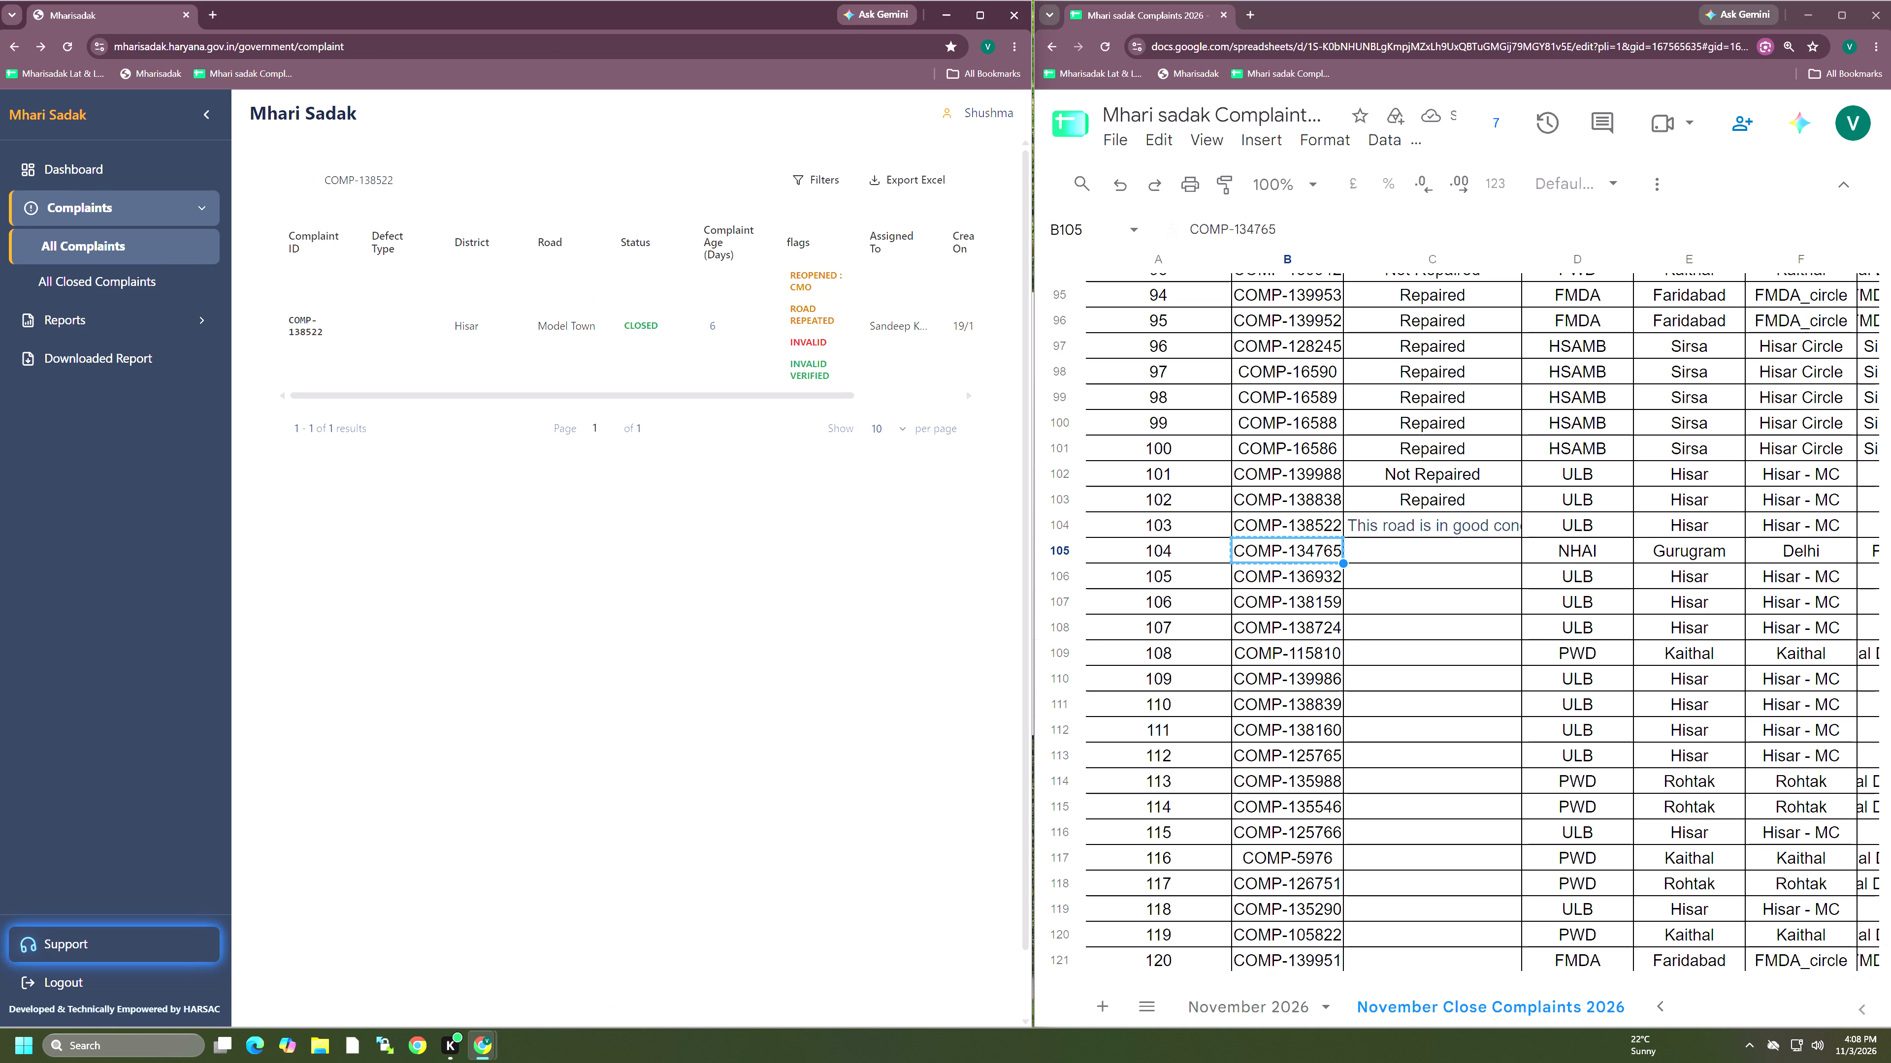
drag(404, 182, 248, 241)
key(ctrl+v)
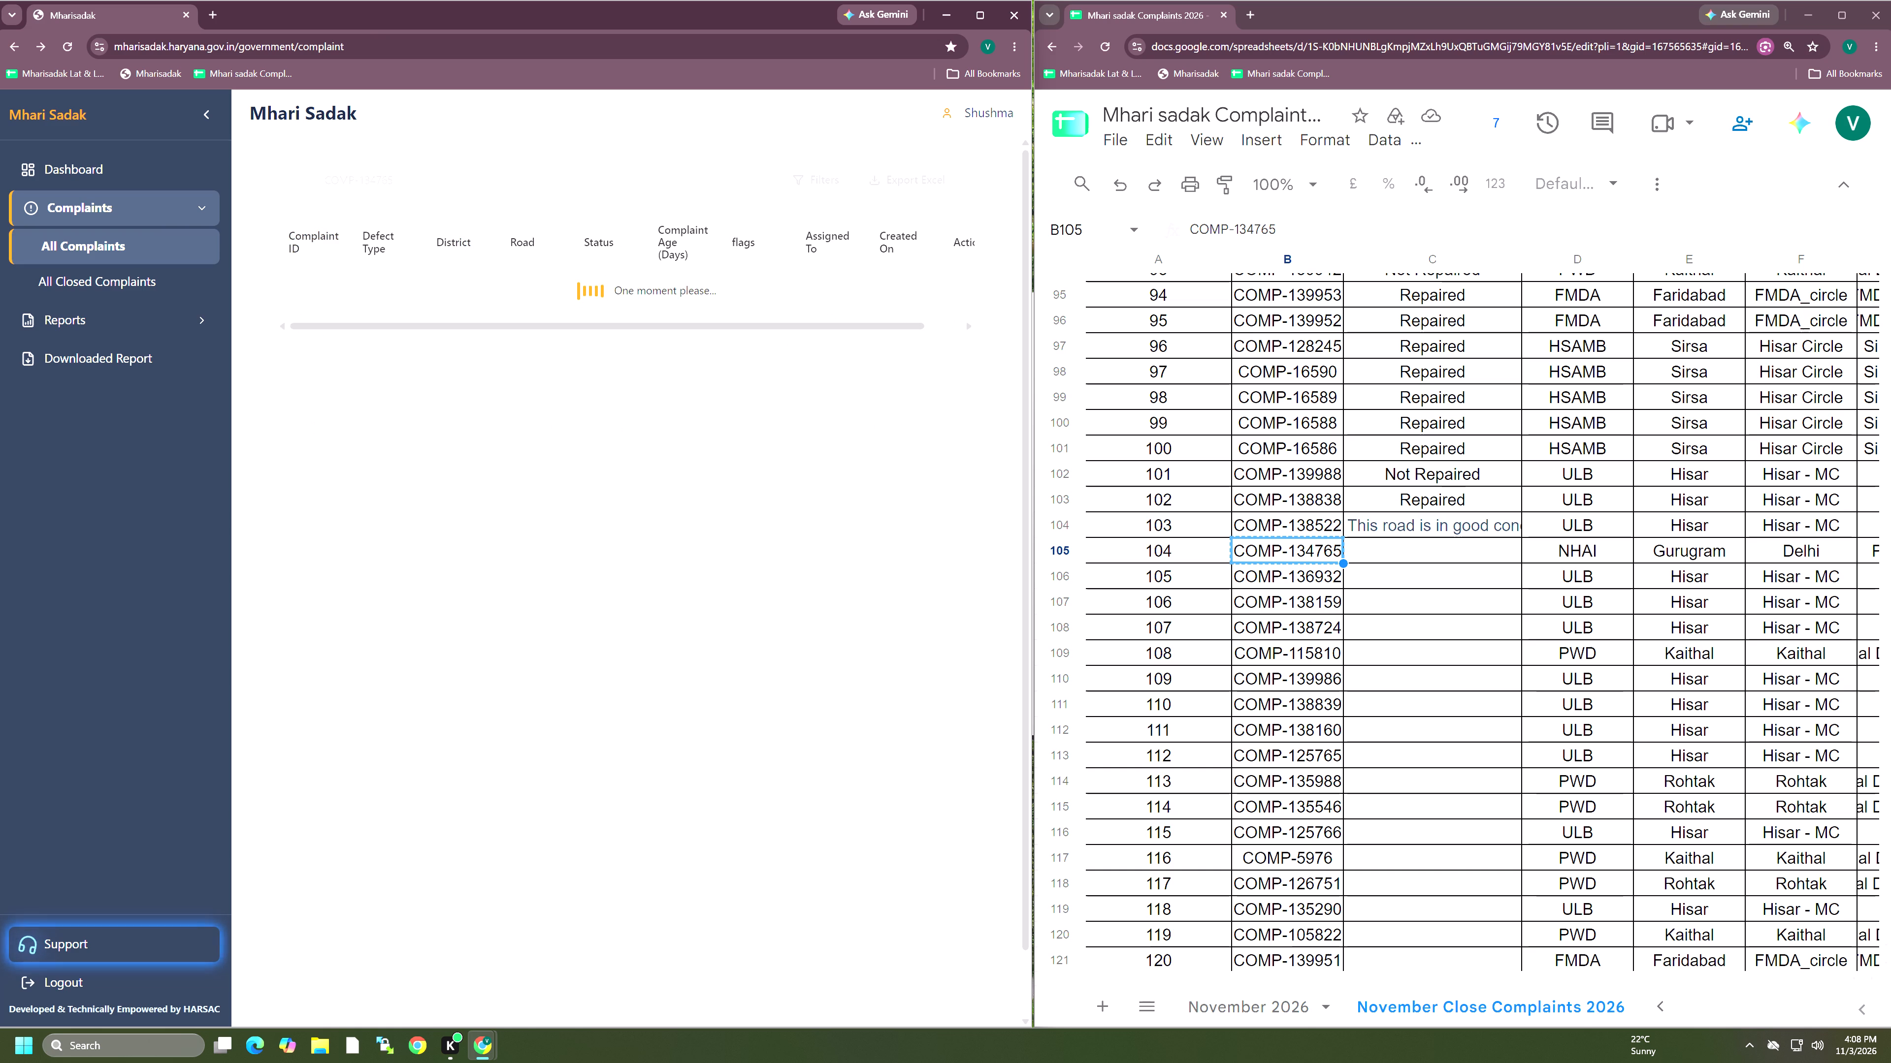
click(541, 313)
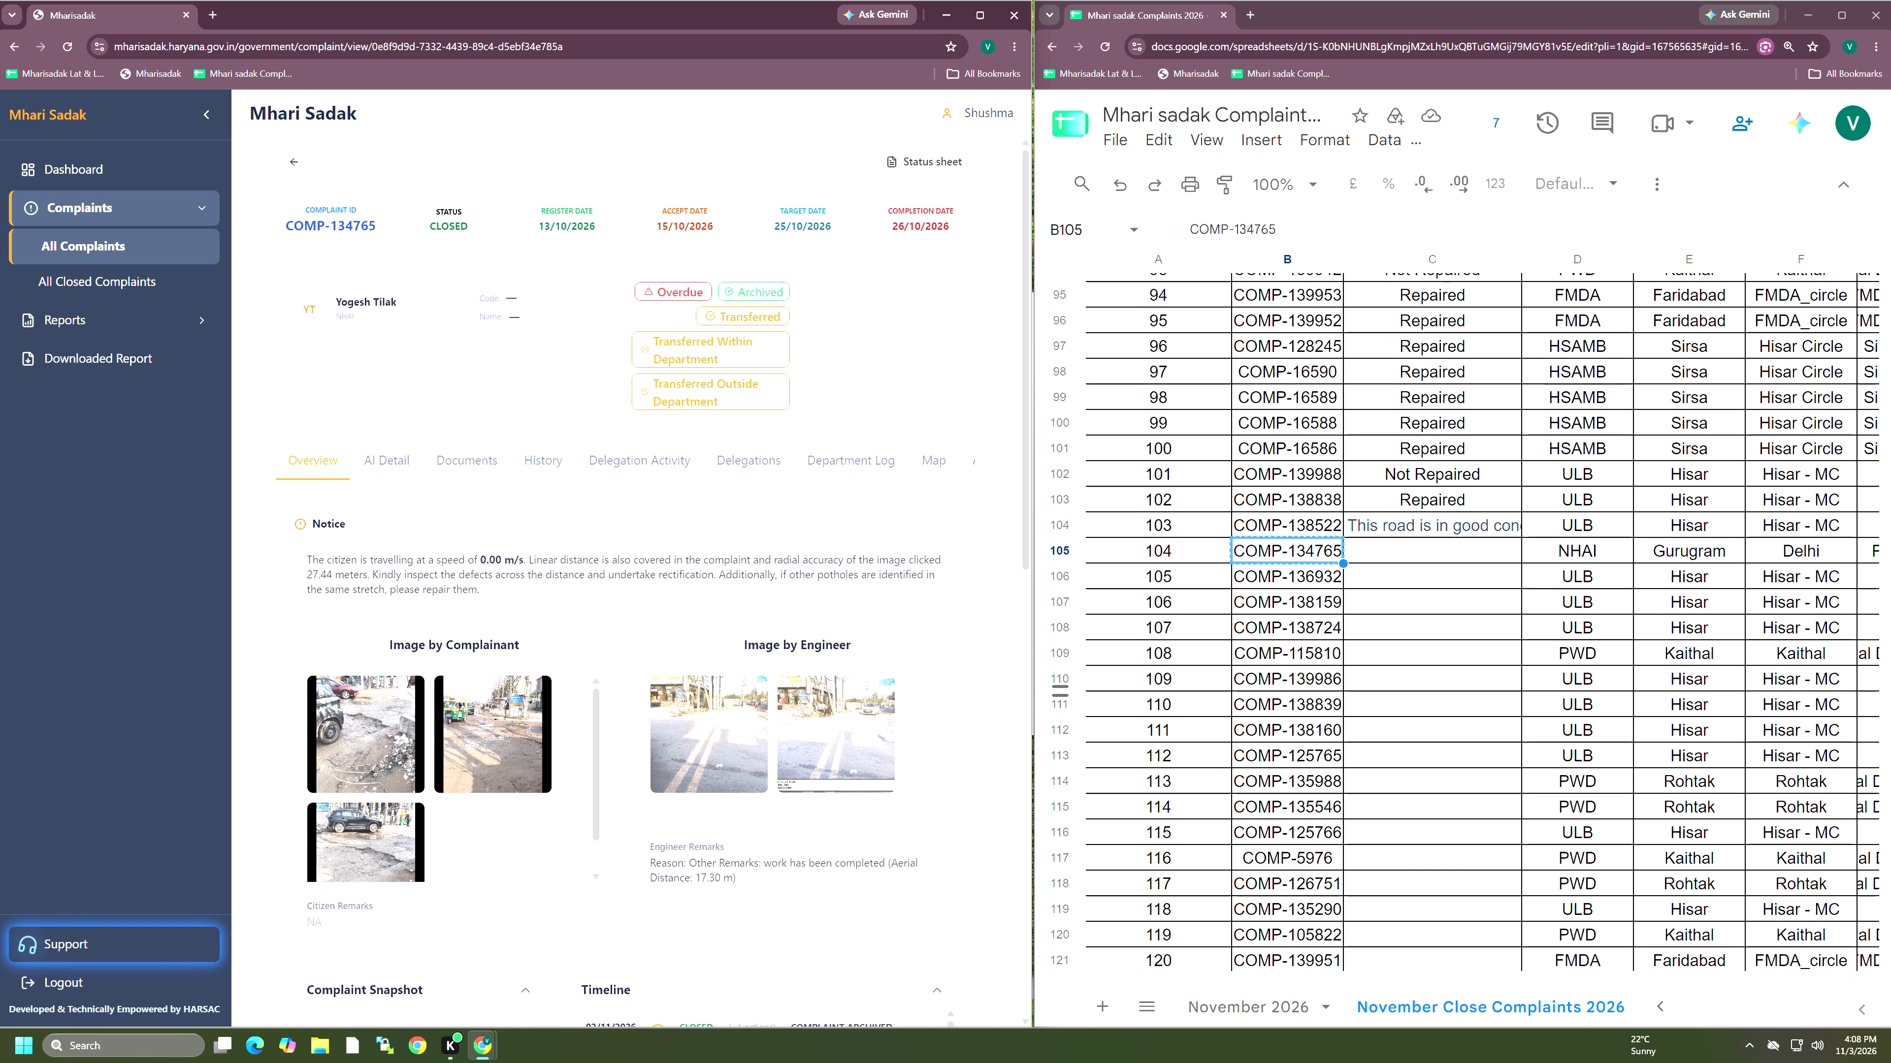
drag(651, 864, 824, 883)
key(ctrl+c)
click(1396, 550)
key(ctrl+v)
click(1295, 576)
key(ctrl+c)
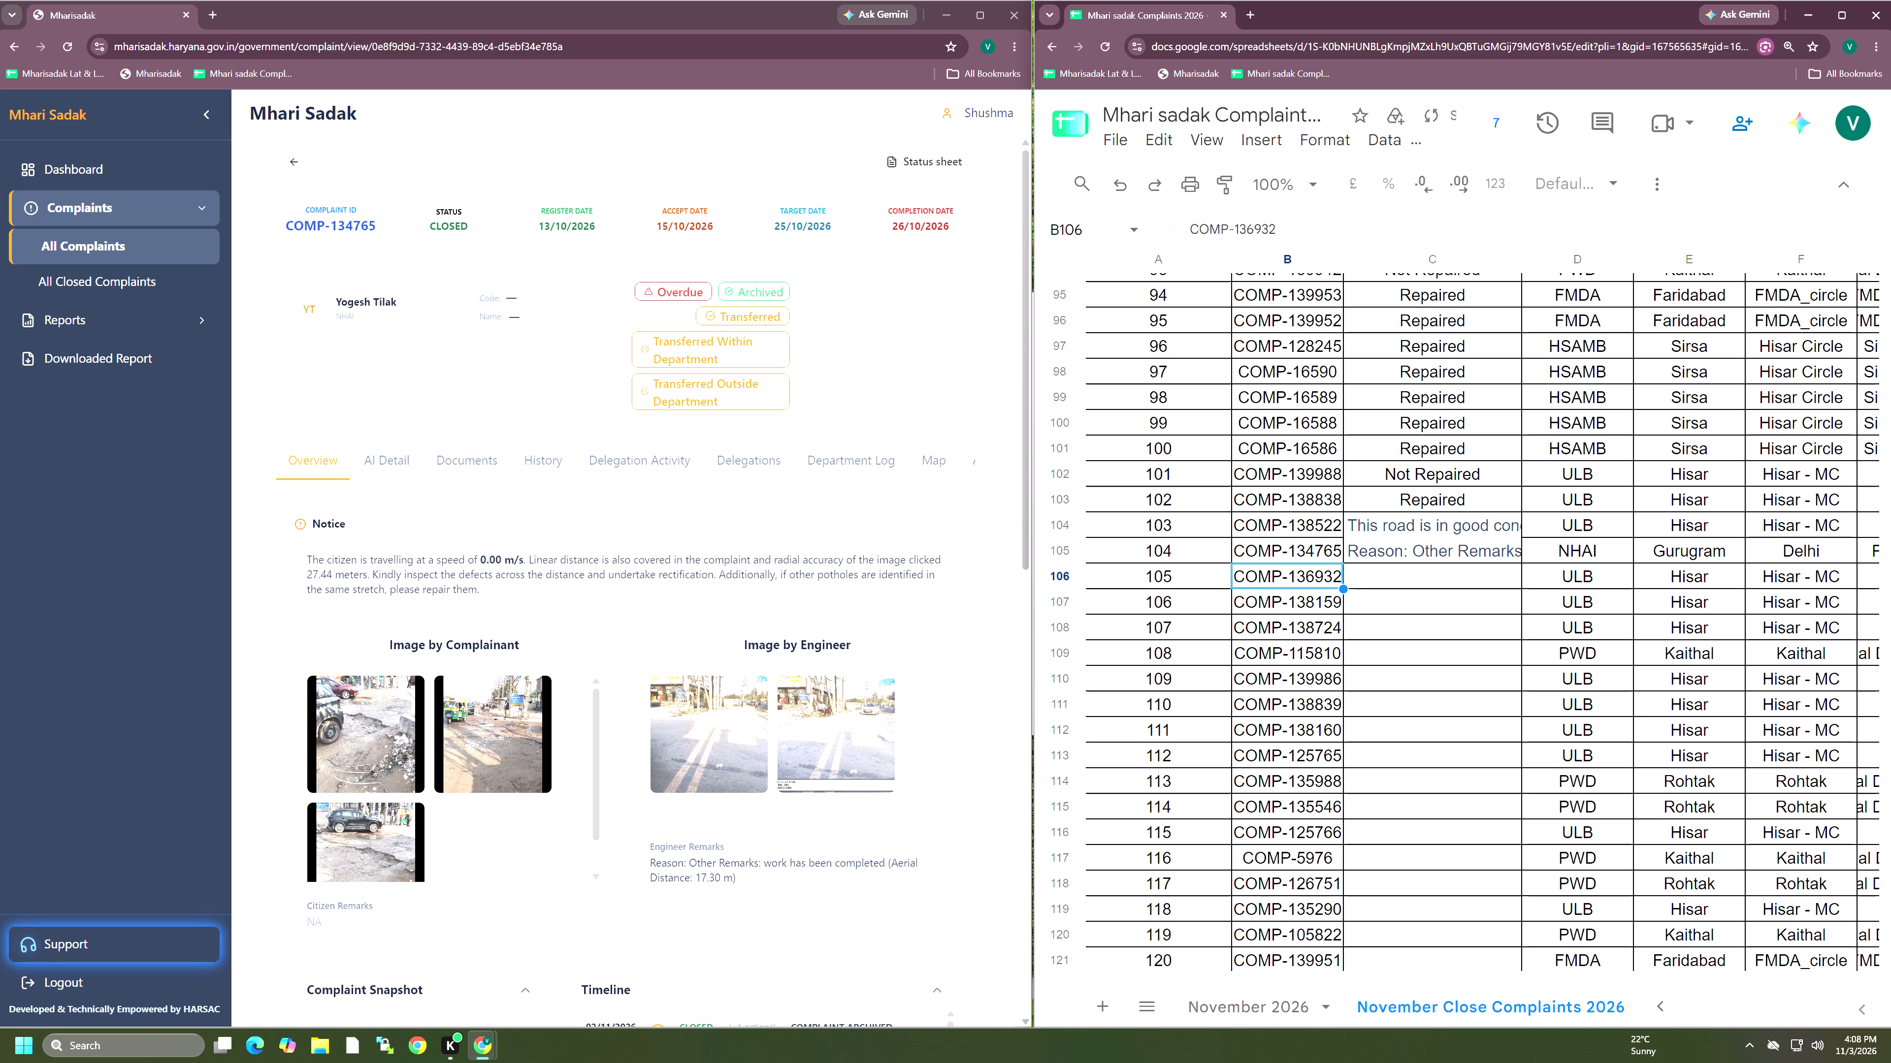
click(284, 161)
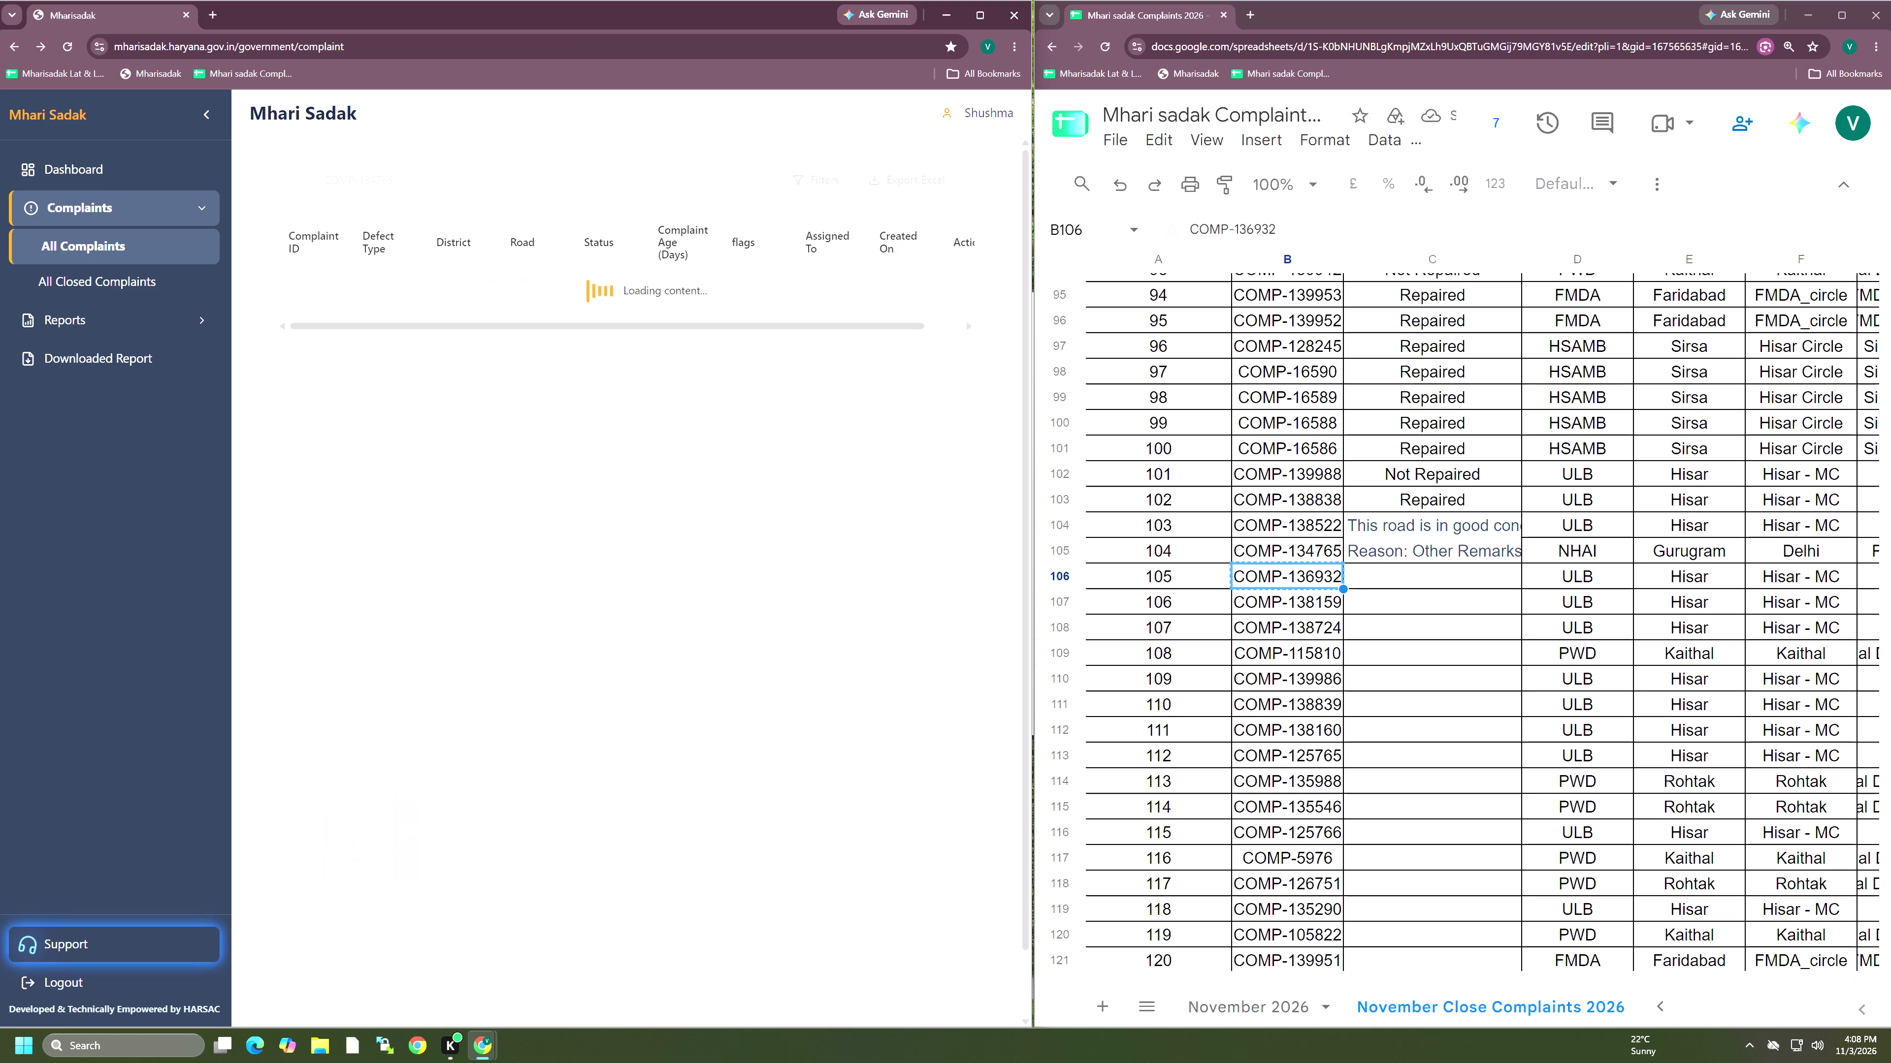
drag(406, 178, 238, 235)
key(ctrl+v)
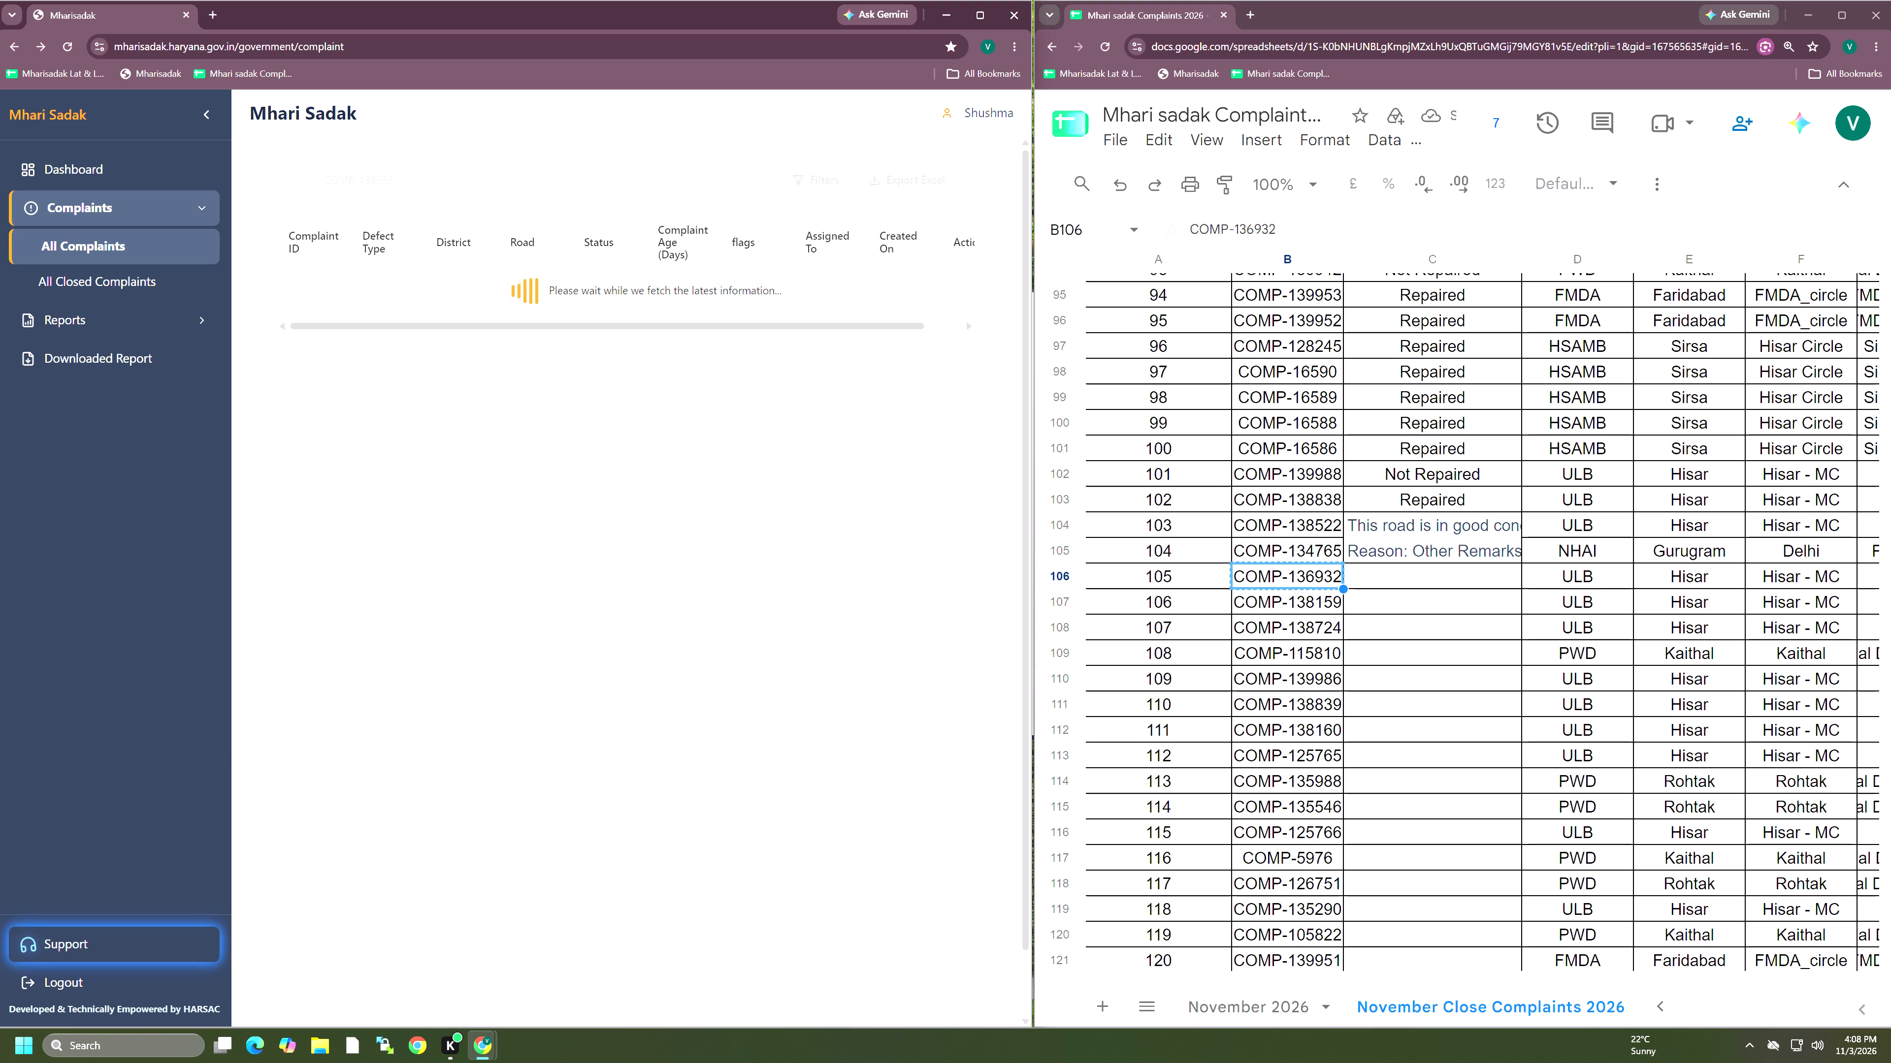
click(546, 279)
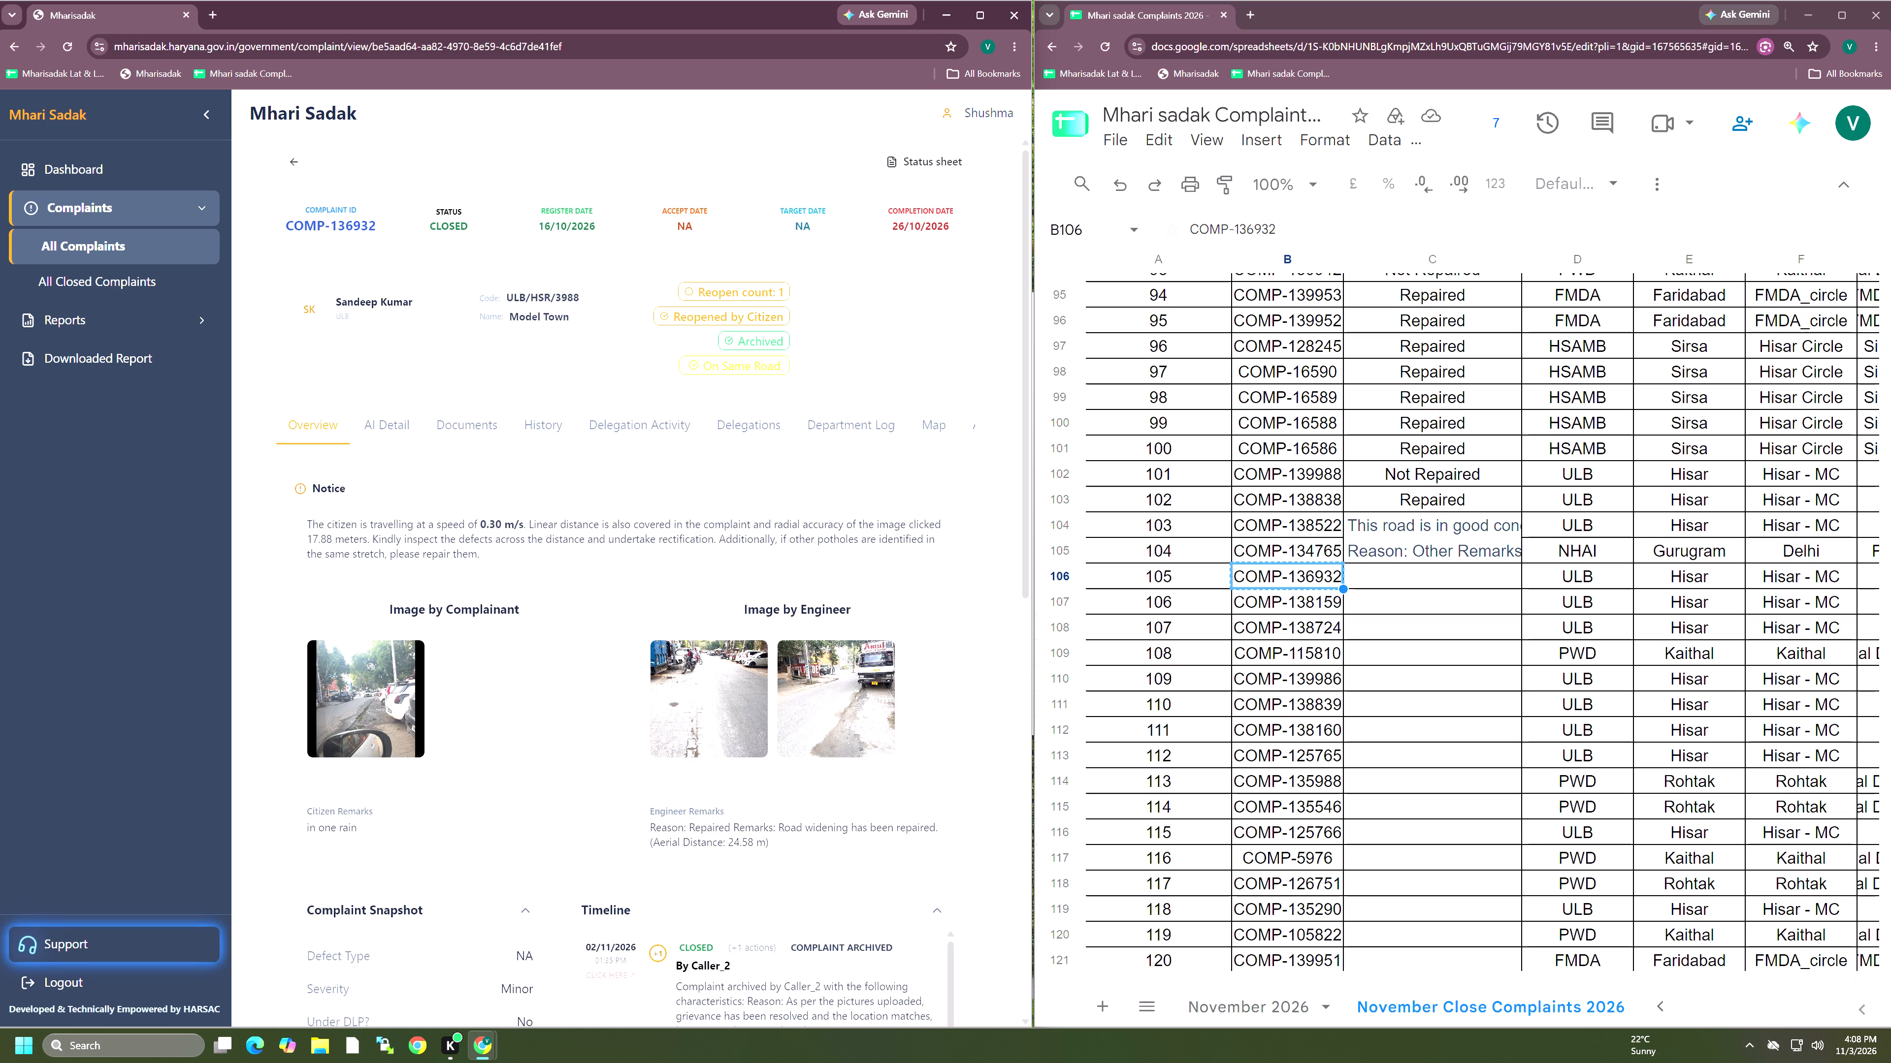
click(1395, 575)
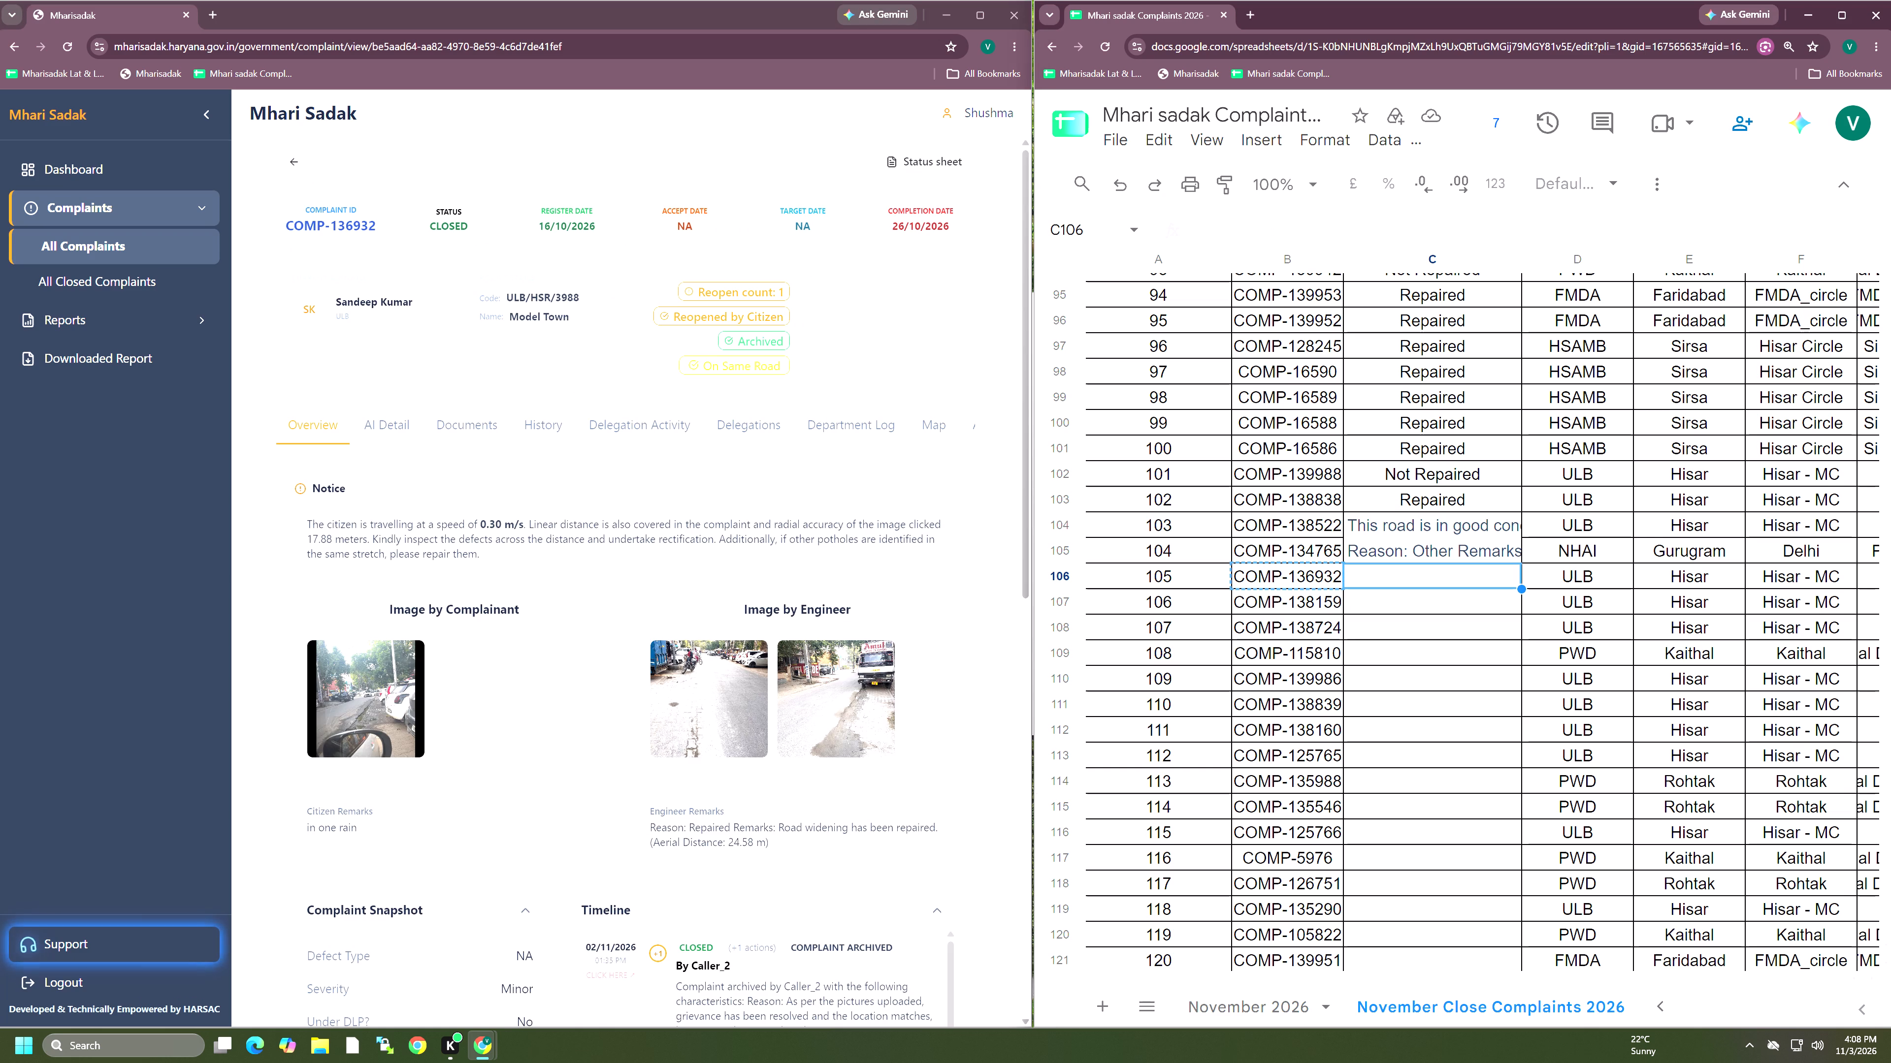
text(Re)
key(p)
key(Return)
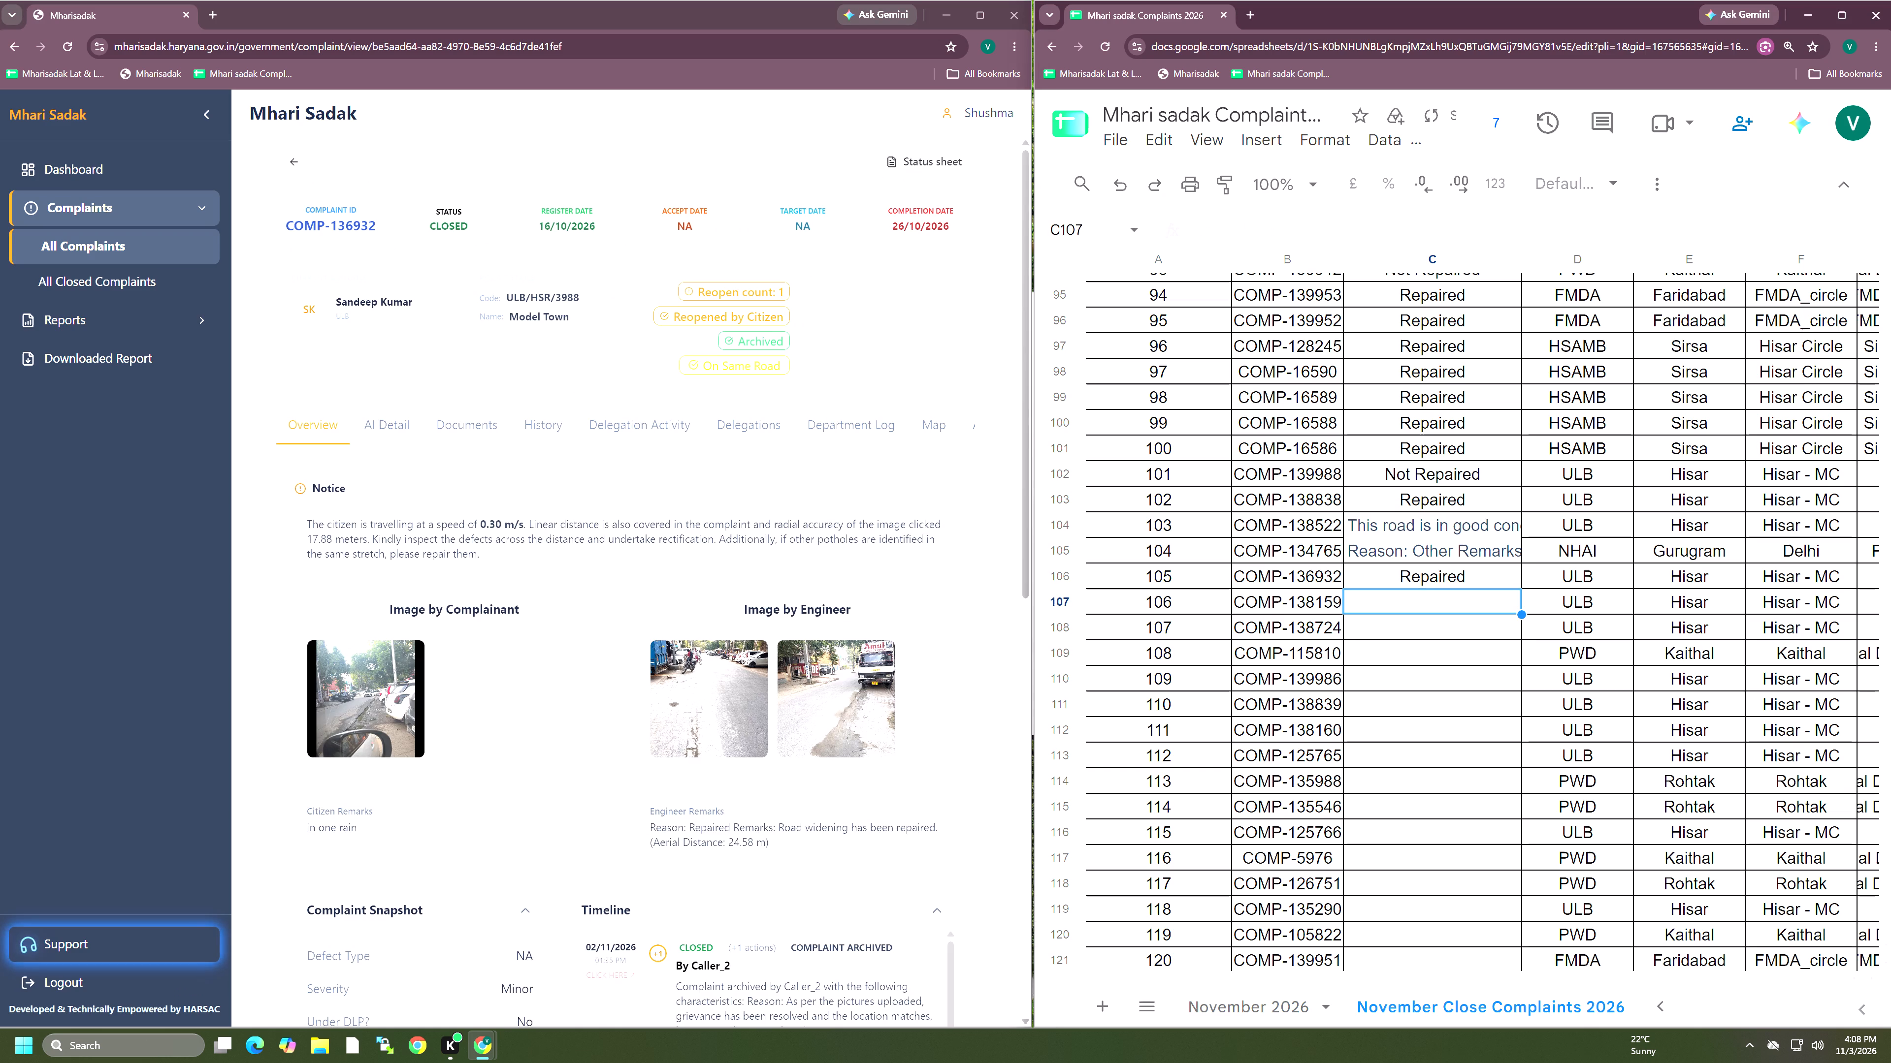
click(1341, 606)
click(1320, 608)
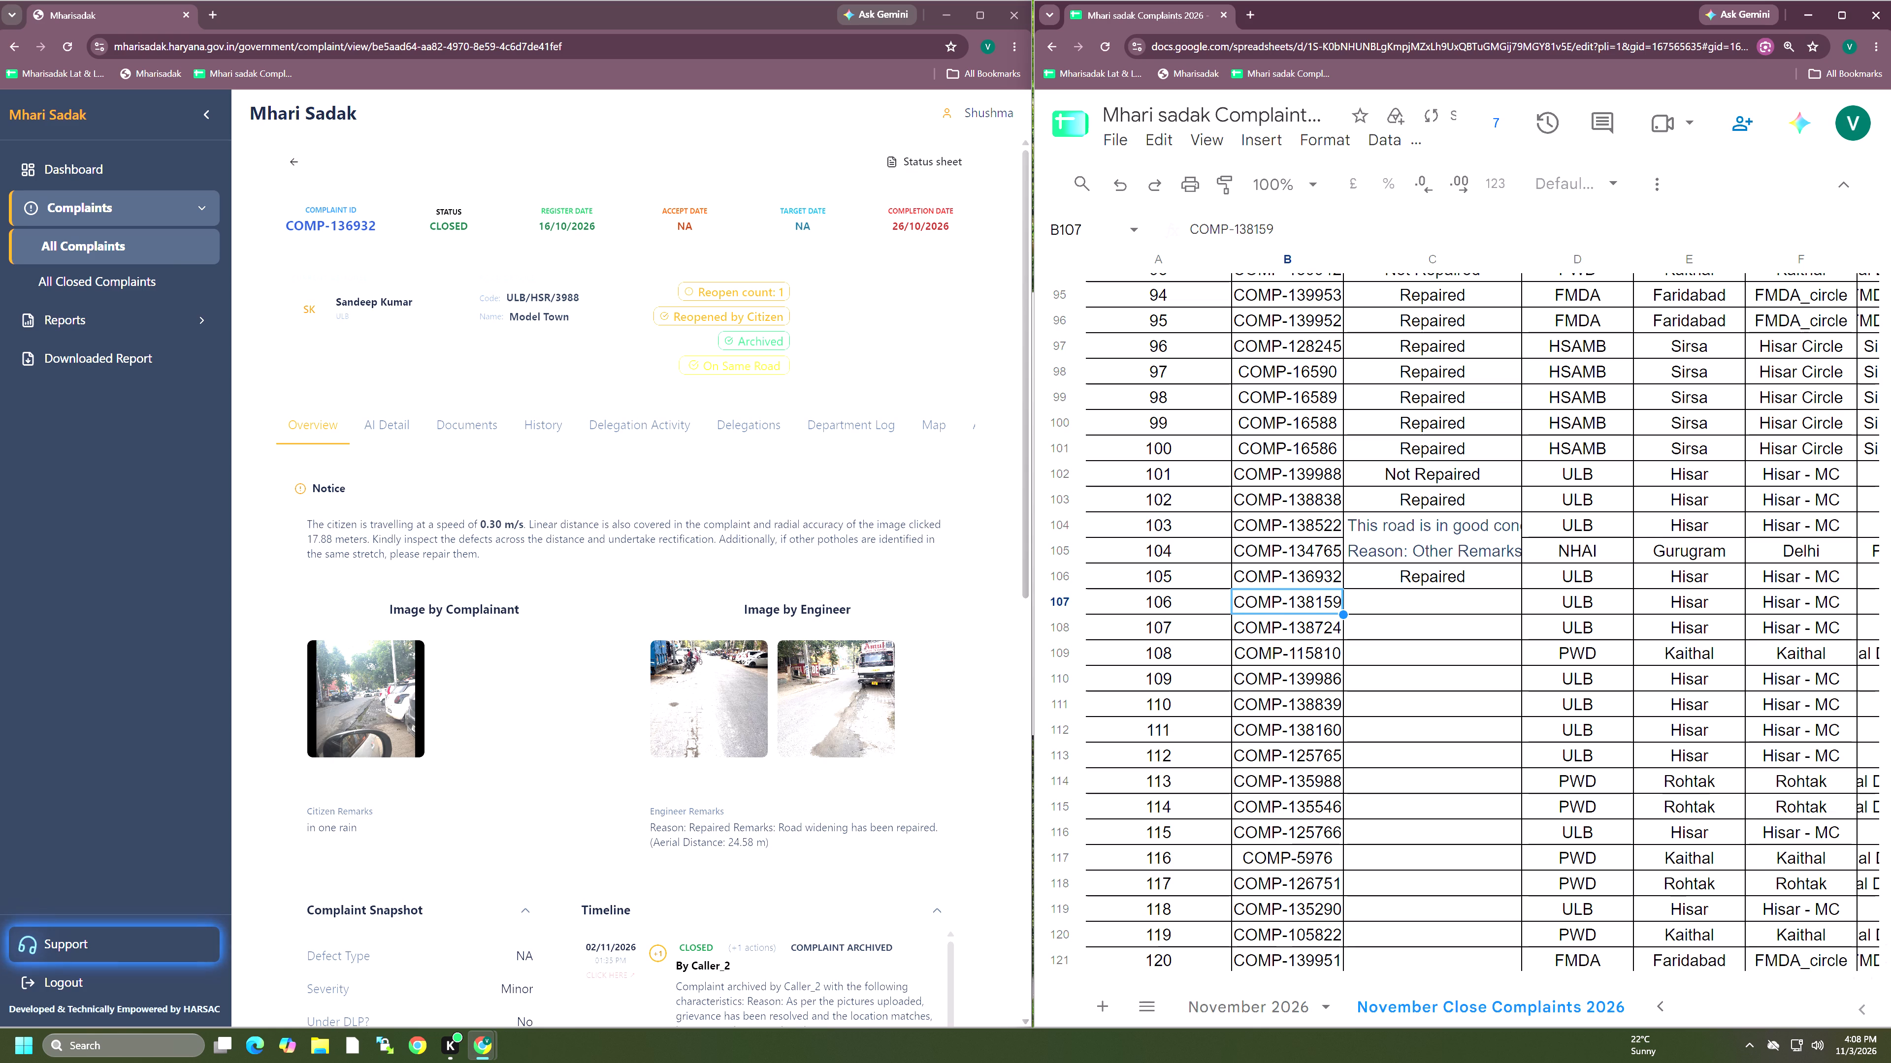
key(ctrl+c)
click(288, 160)
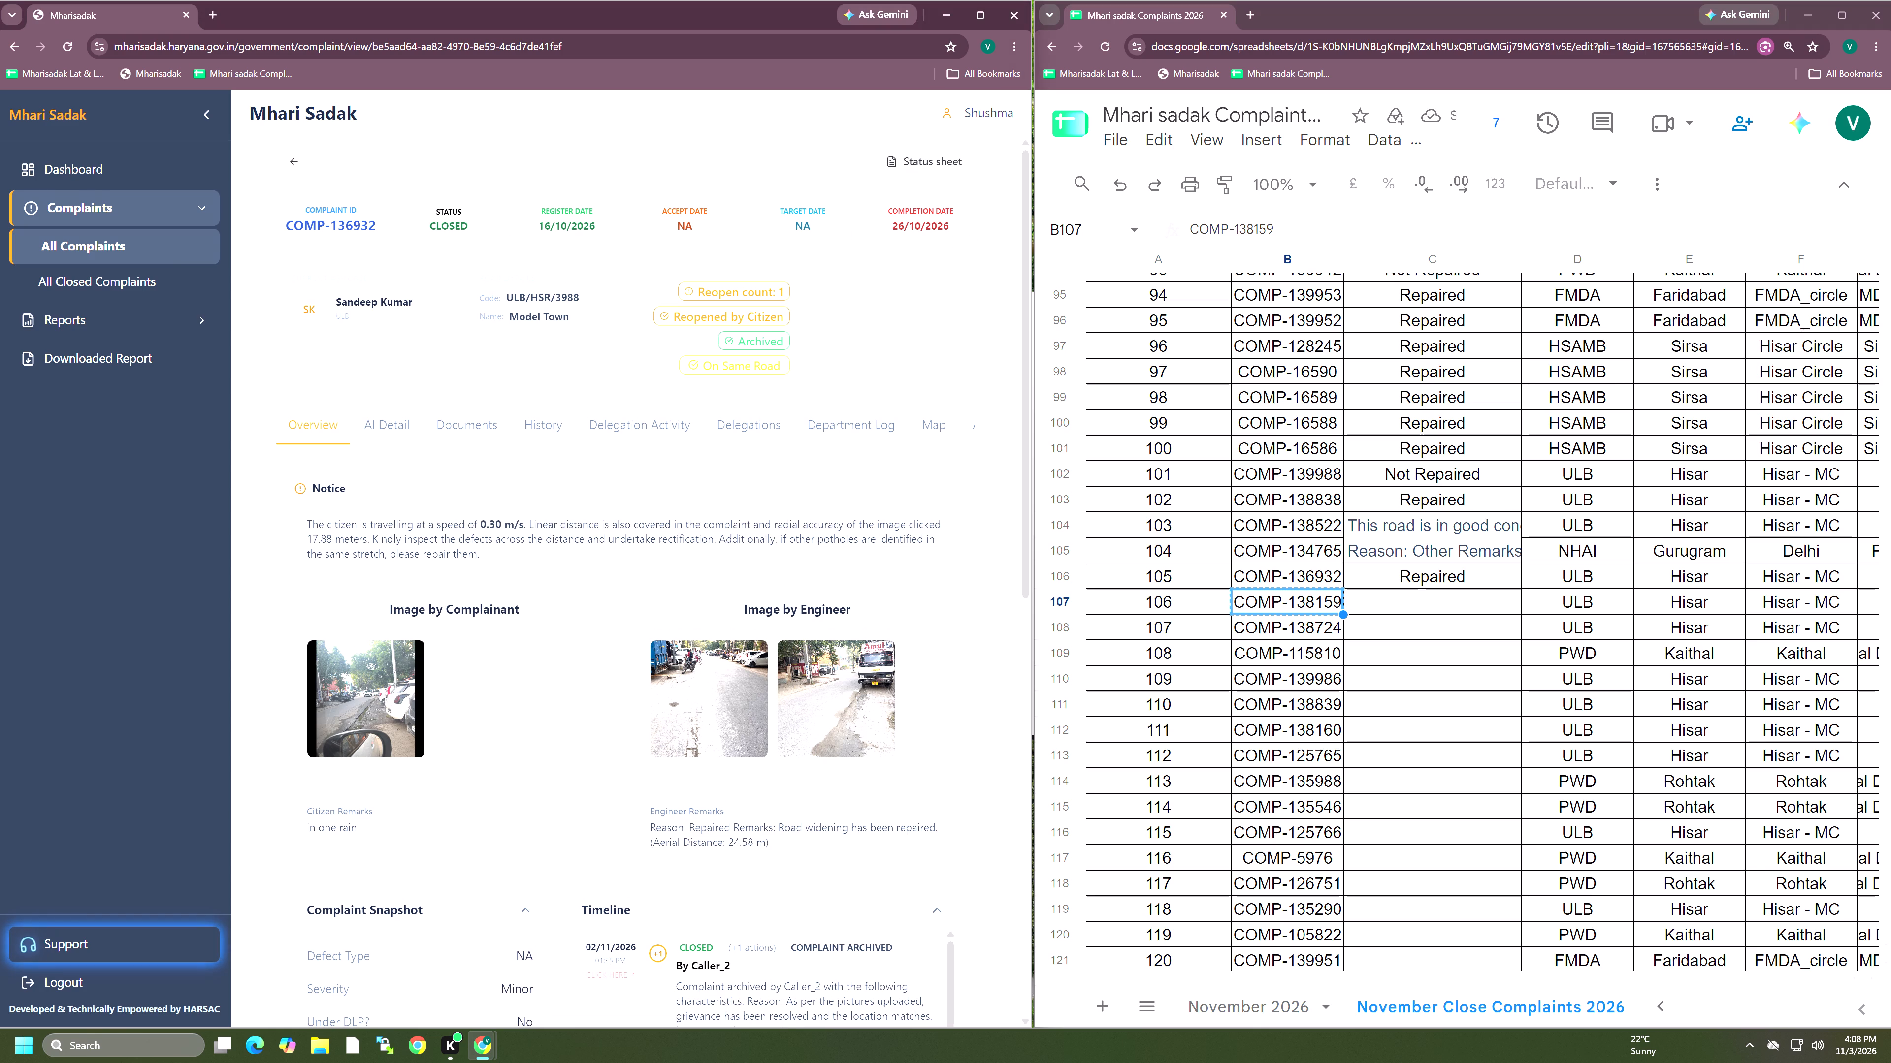
drag(399, 176, 319, 203)
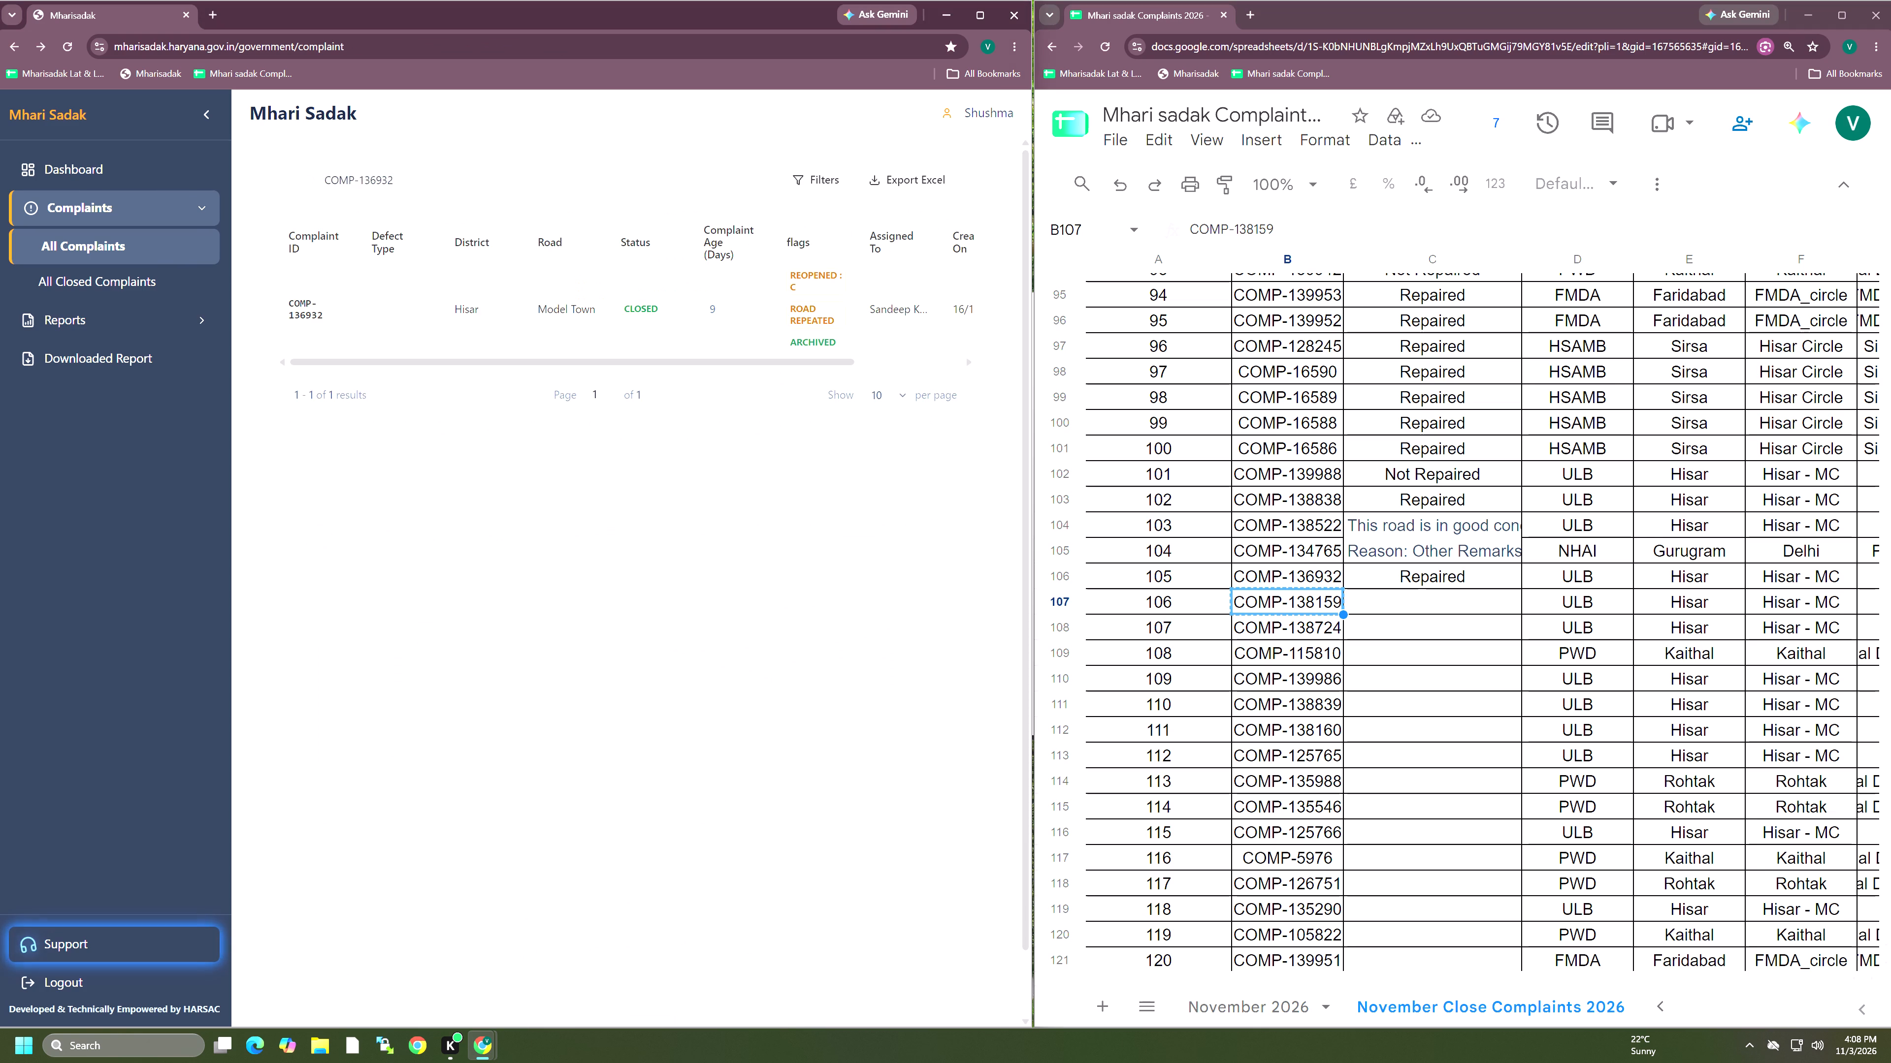
key(ctrl+v)
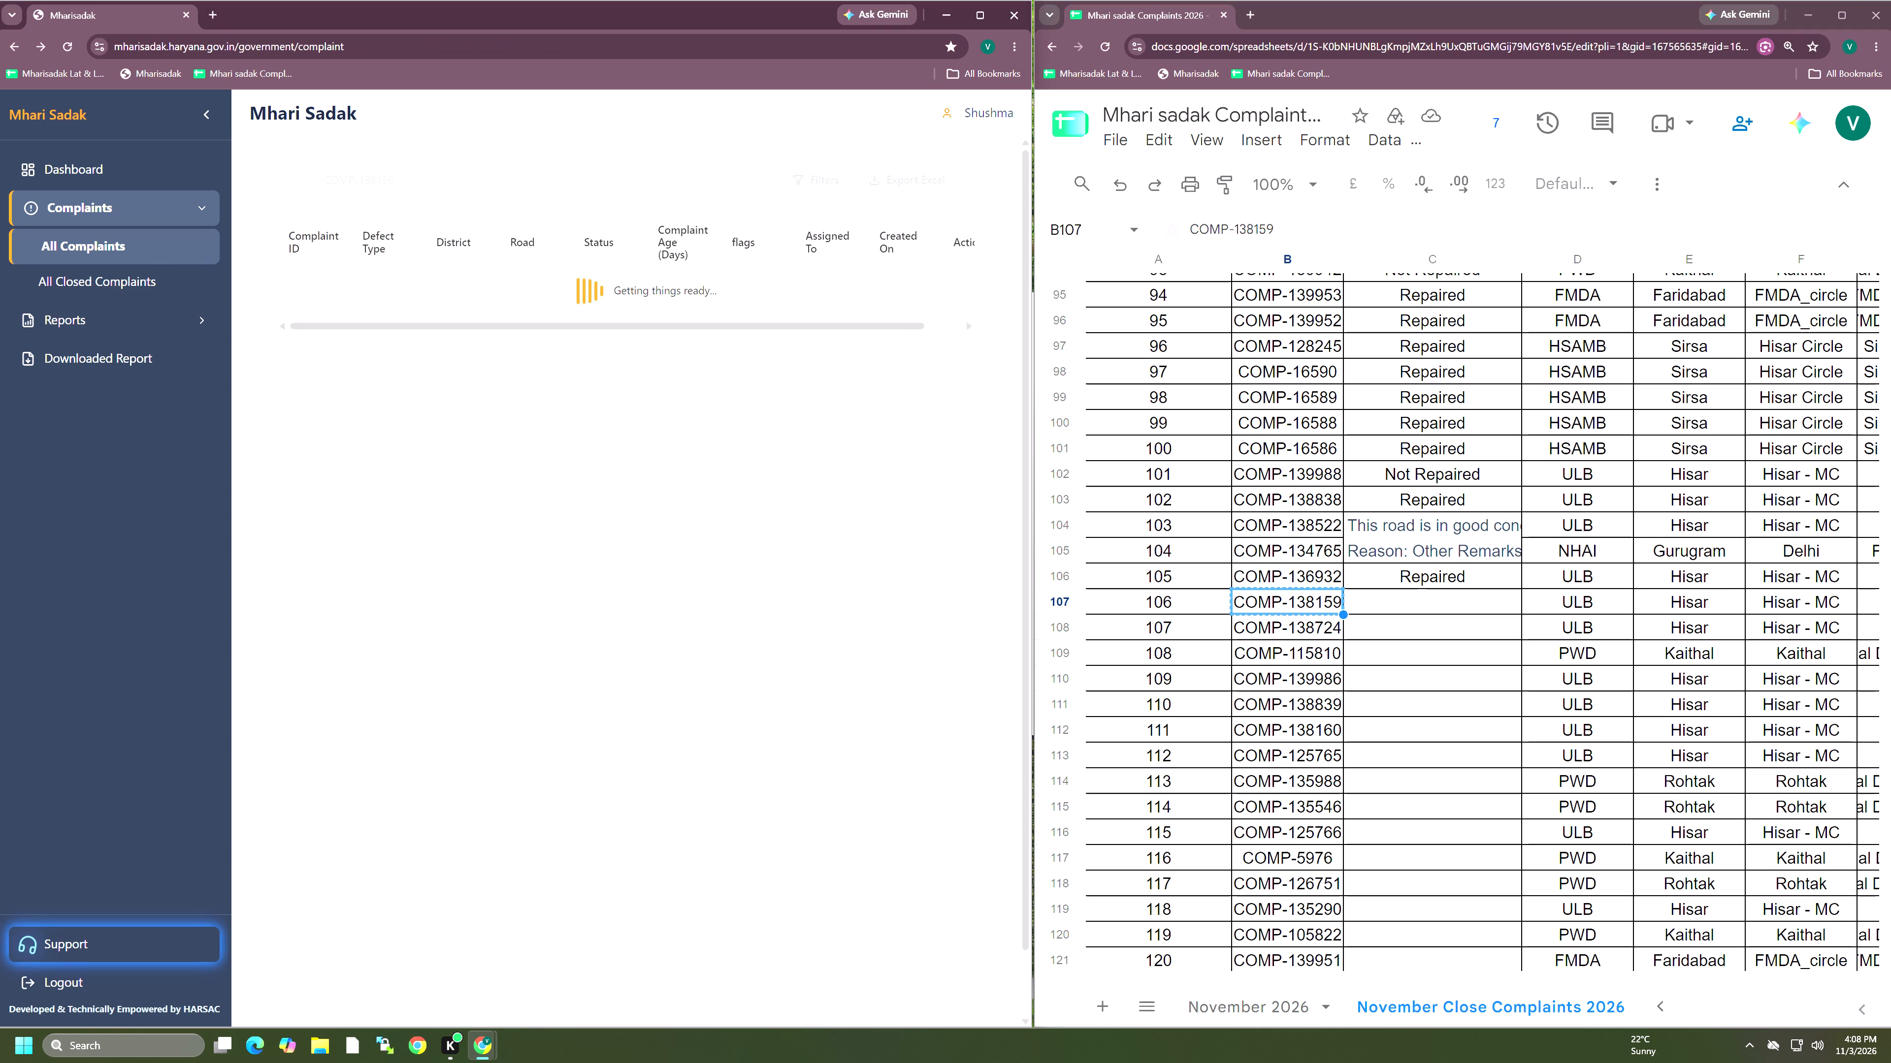
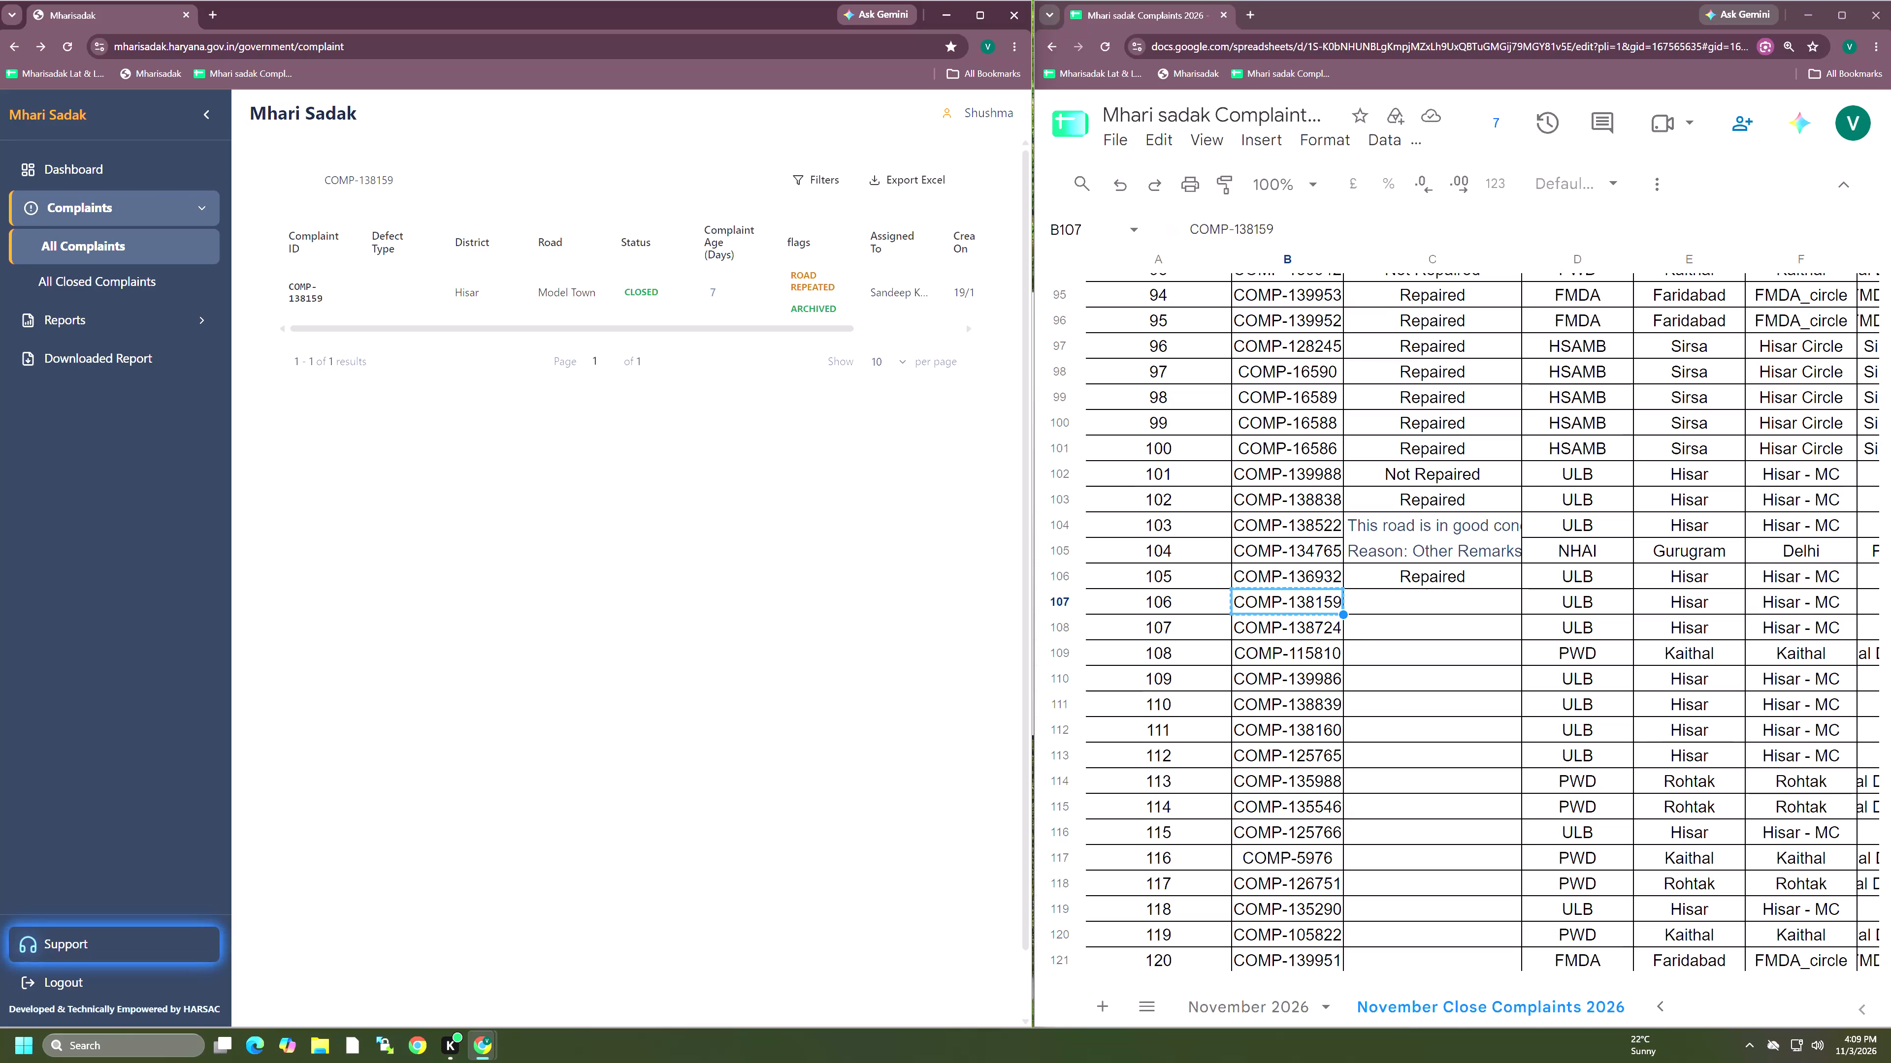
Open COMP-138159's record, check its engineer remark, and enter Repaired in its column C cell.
click(524, 269)
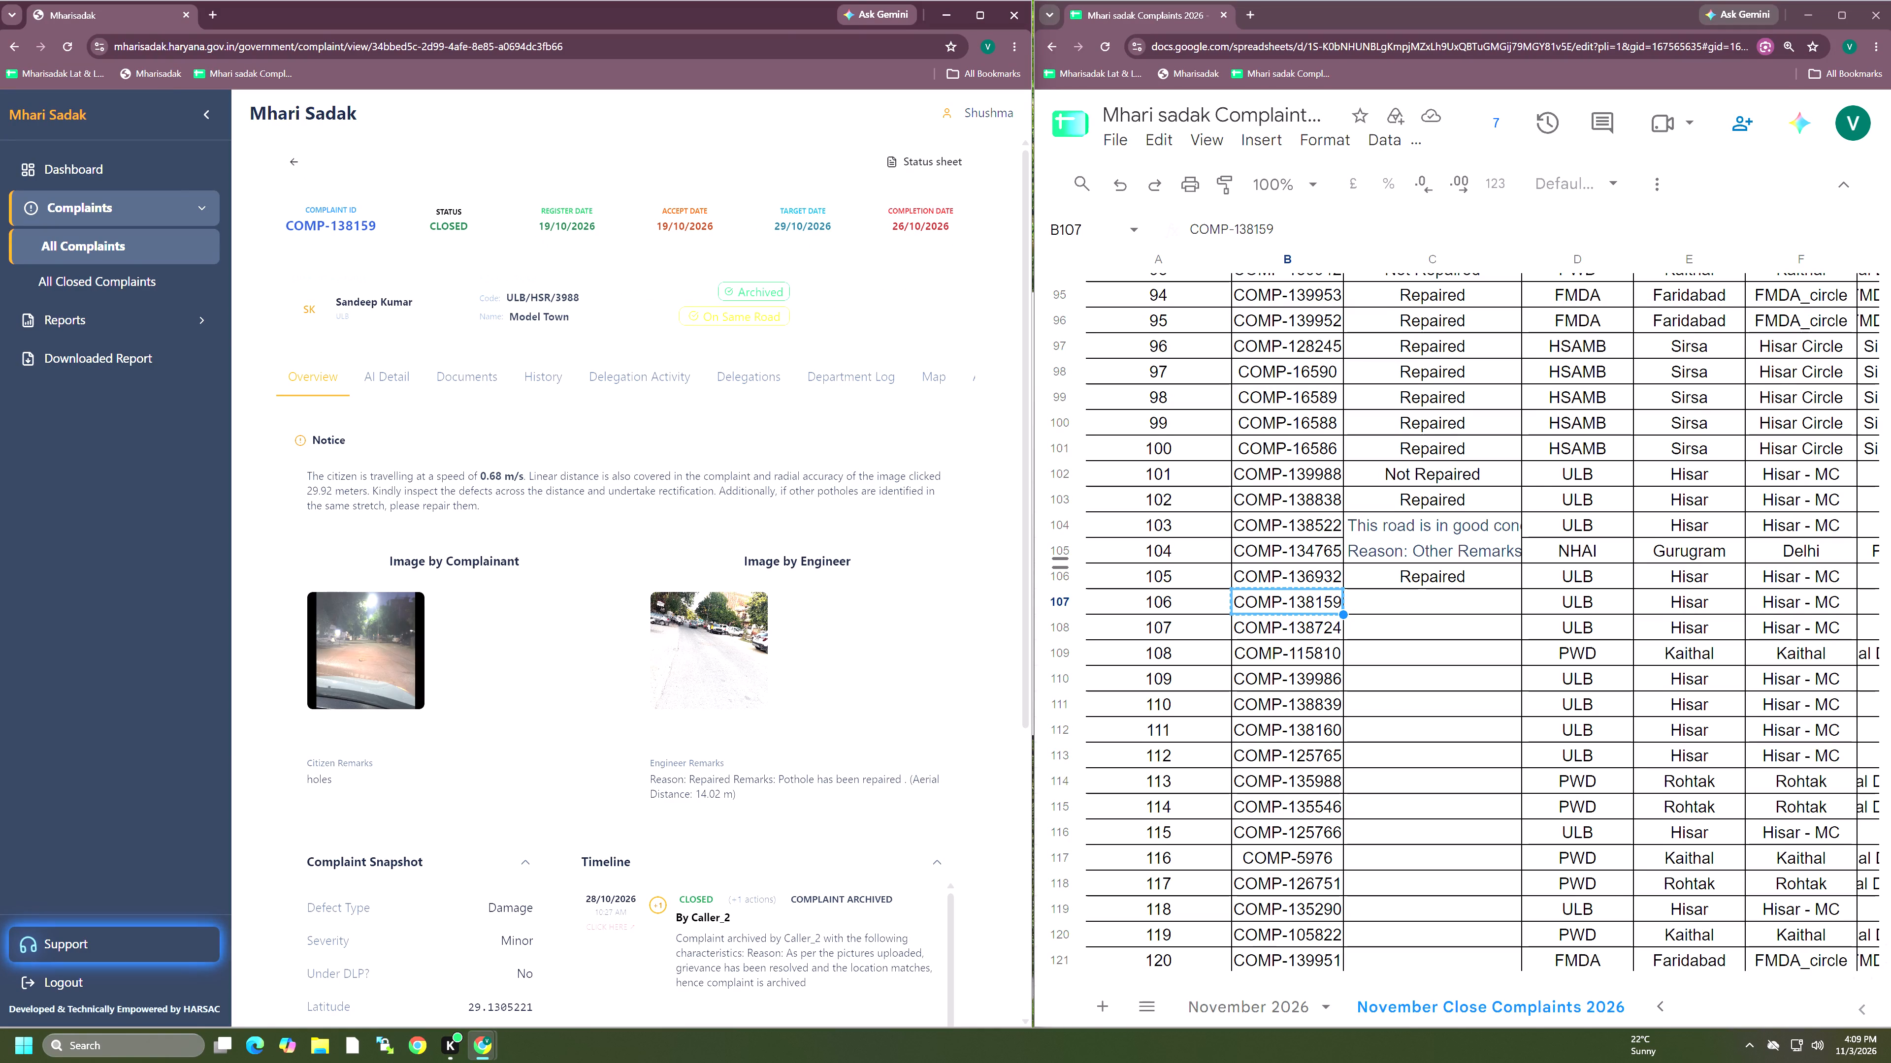
click(1481, 604)
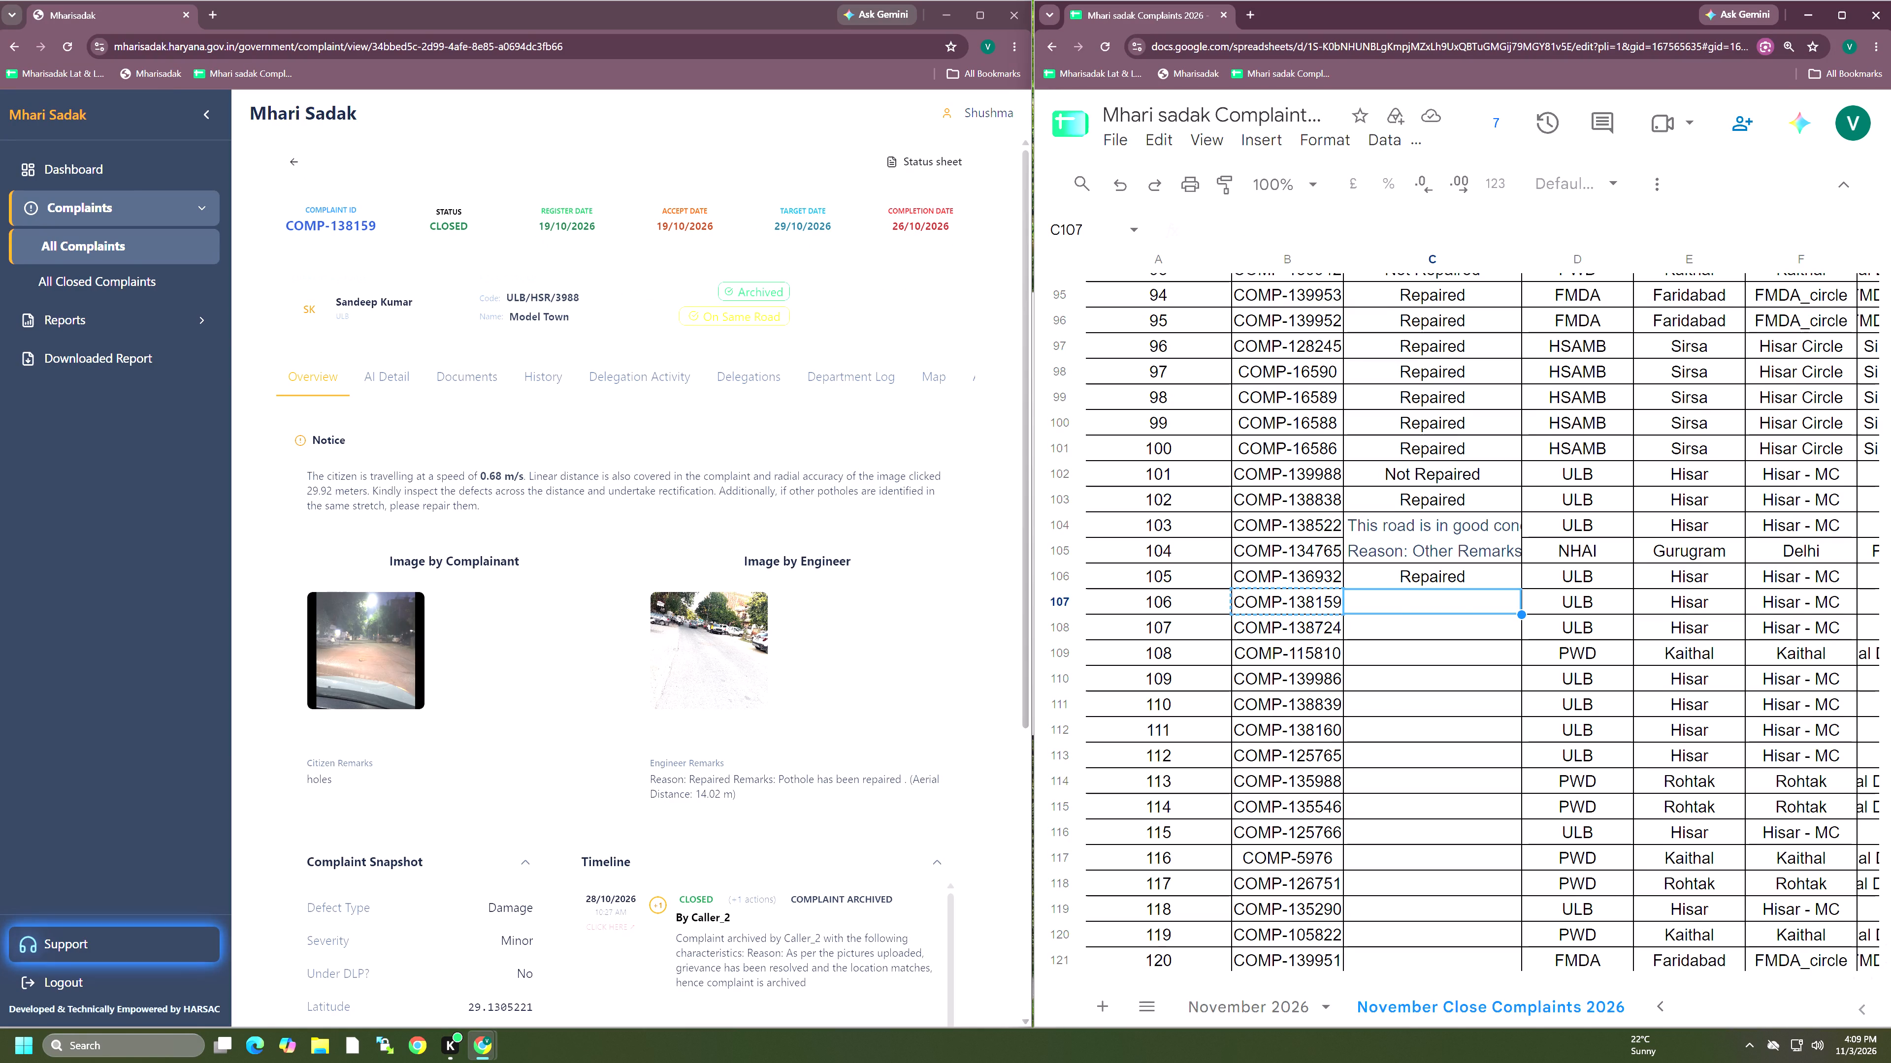
key(ctrl+d)
click(1310, 636)
key(ctrl+c)
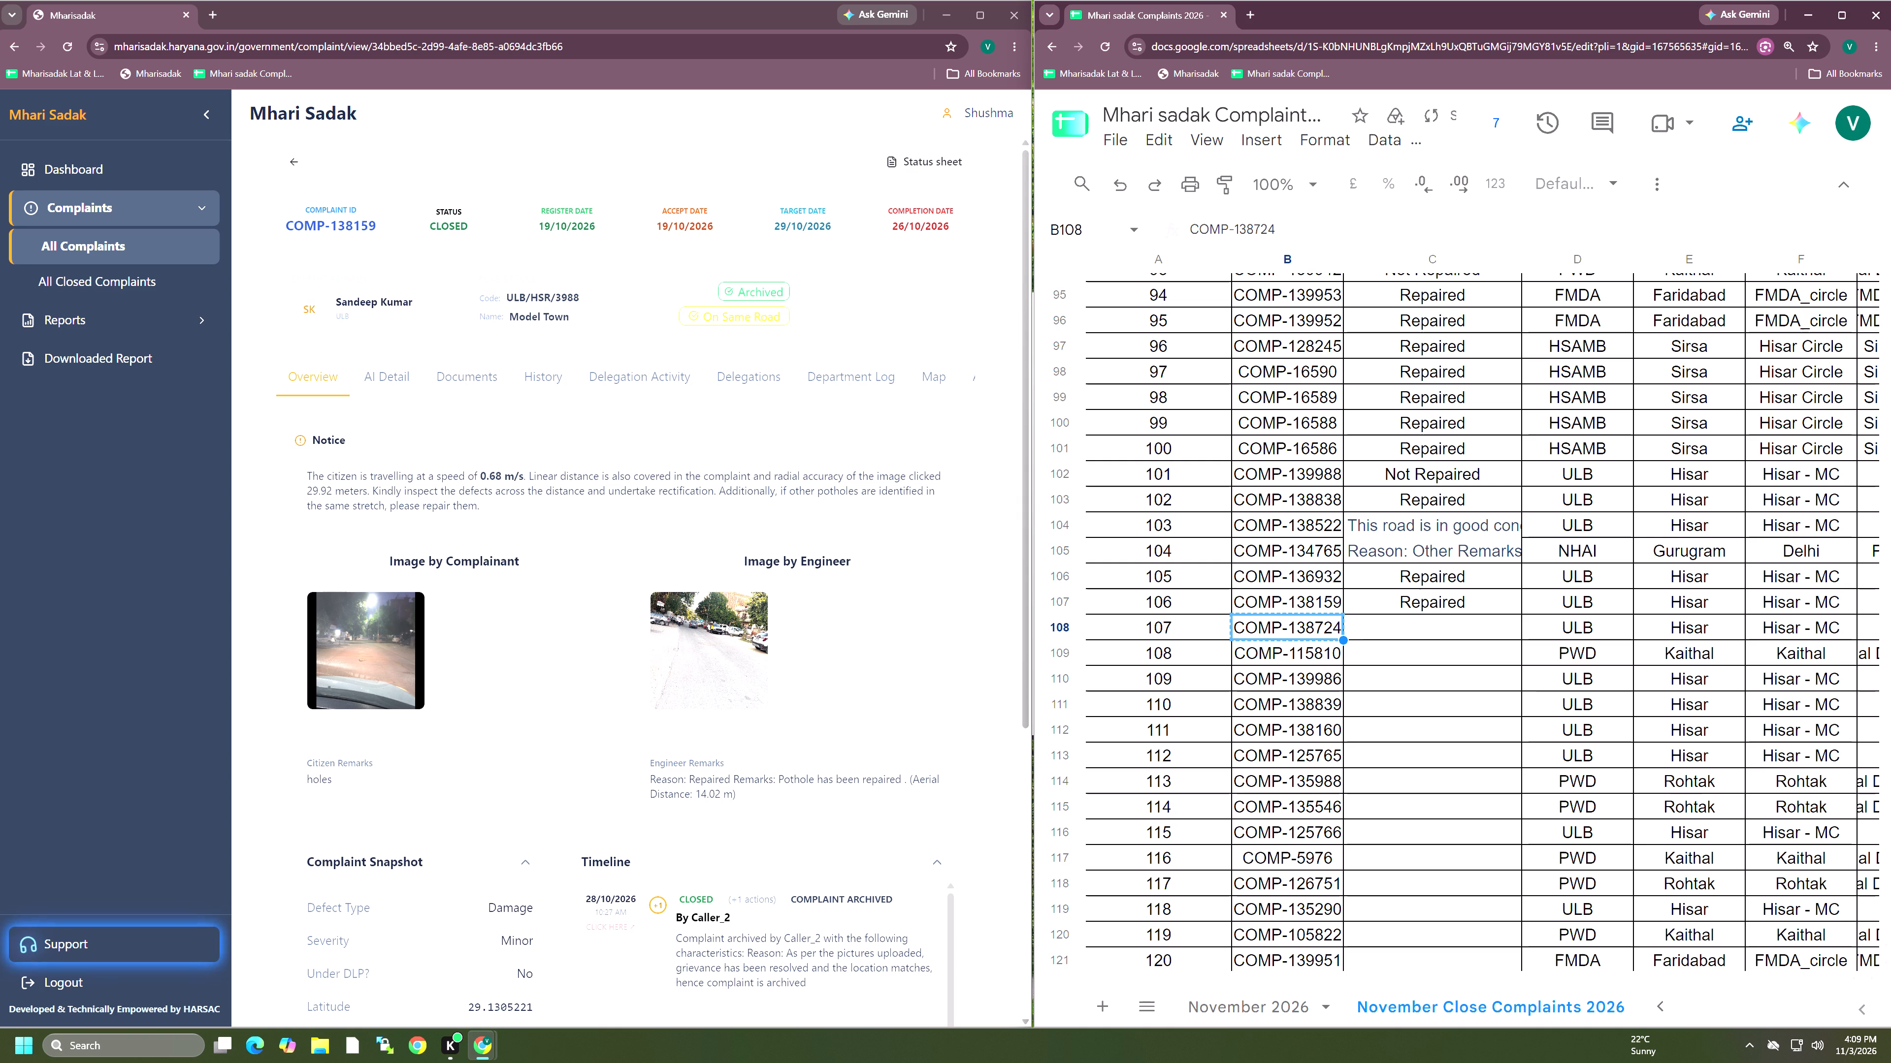
click(290, 166)
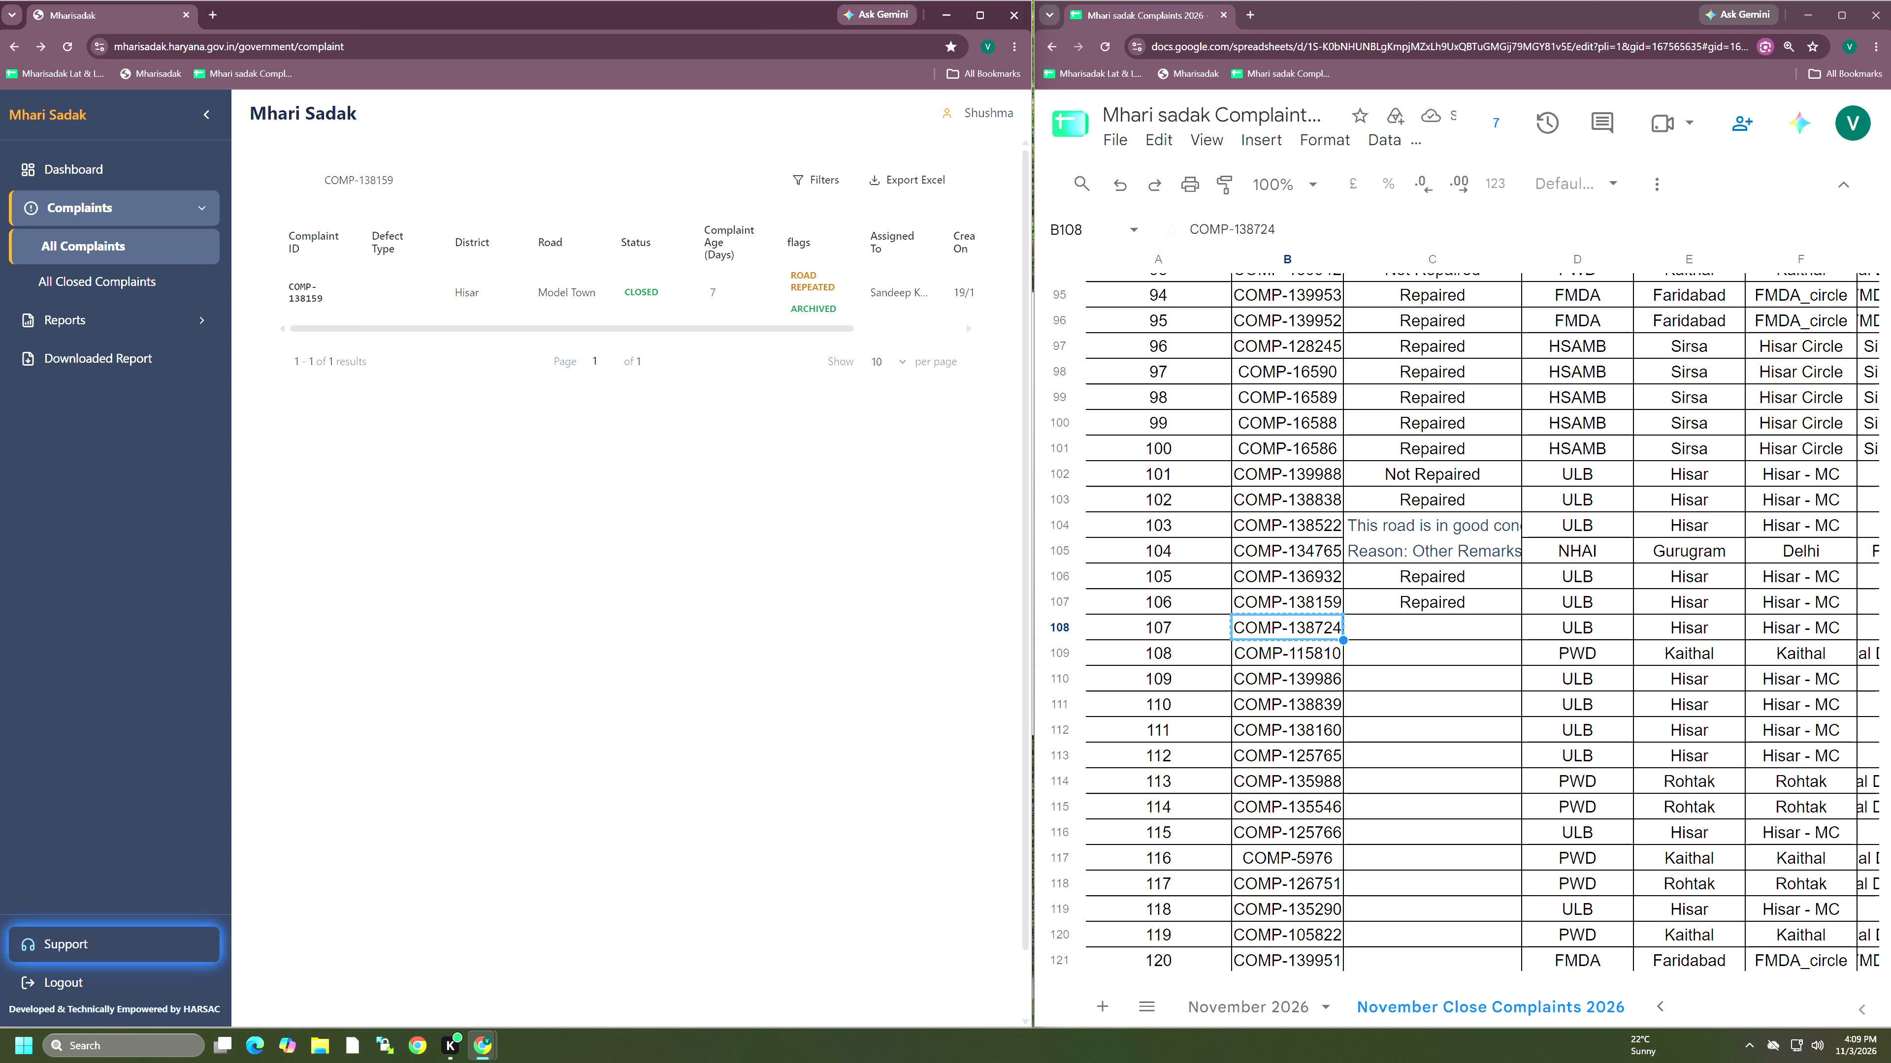
drag(402, 175, 279, 225)
key(ctrl+v)
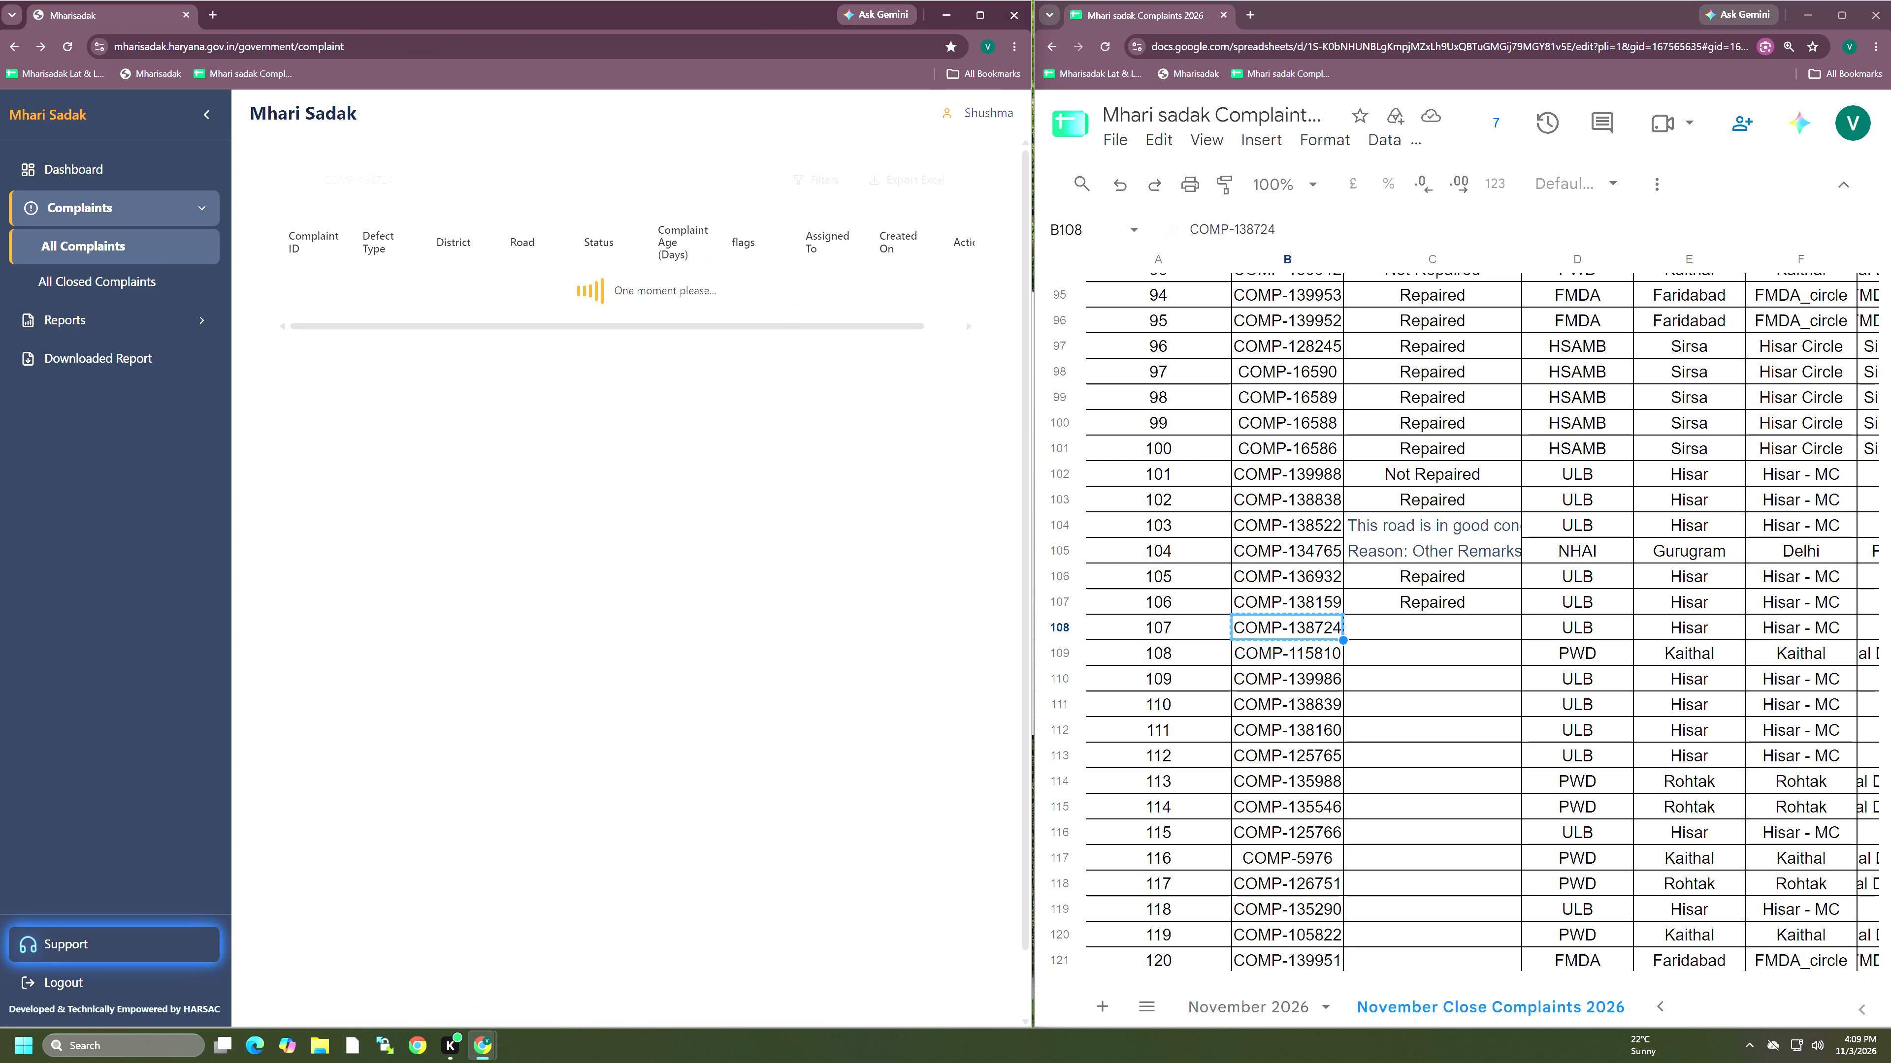
click(502, 323)
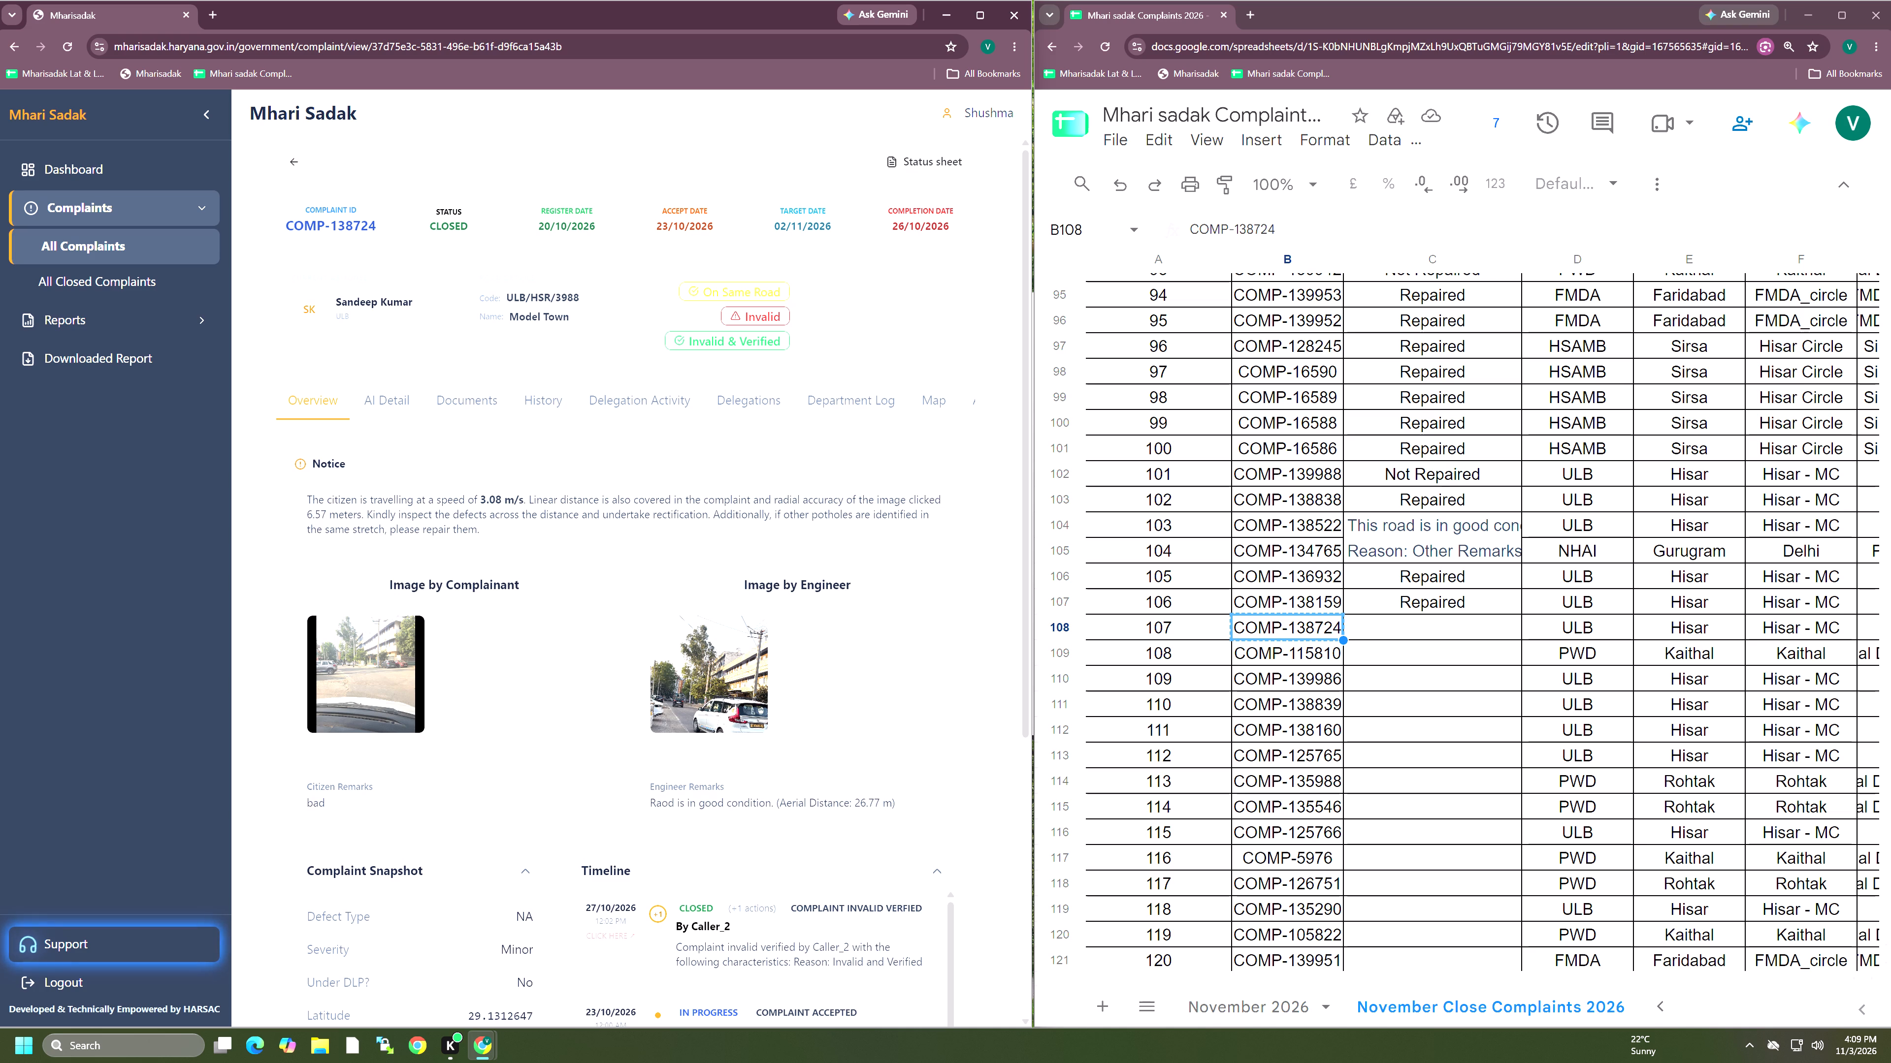
drag(645, 800, 894, 811)
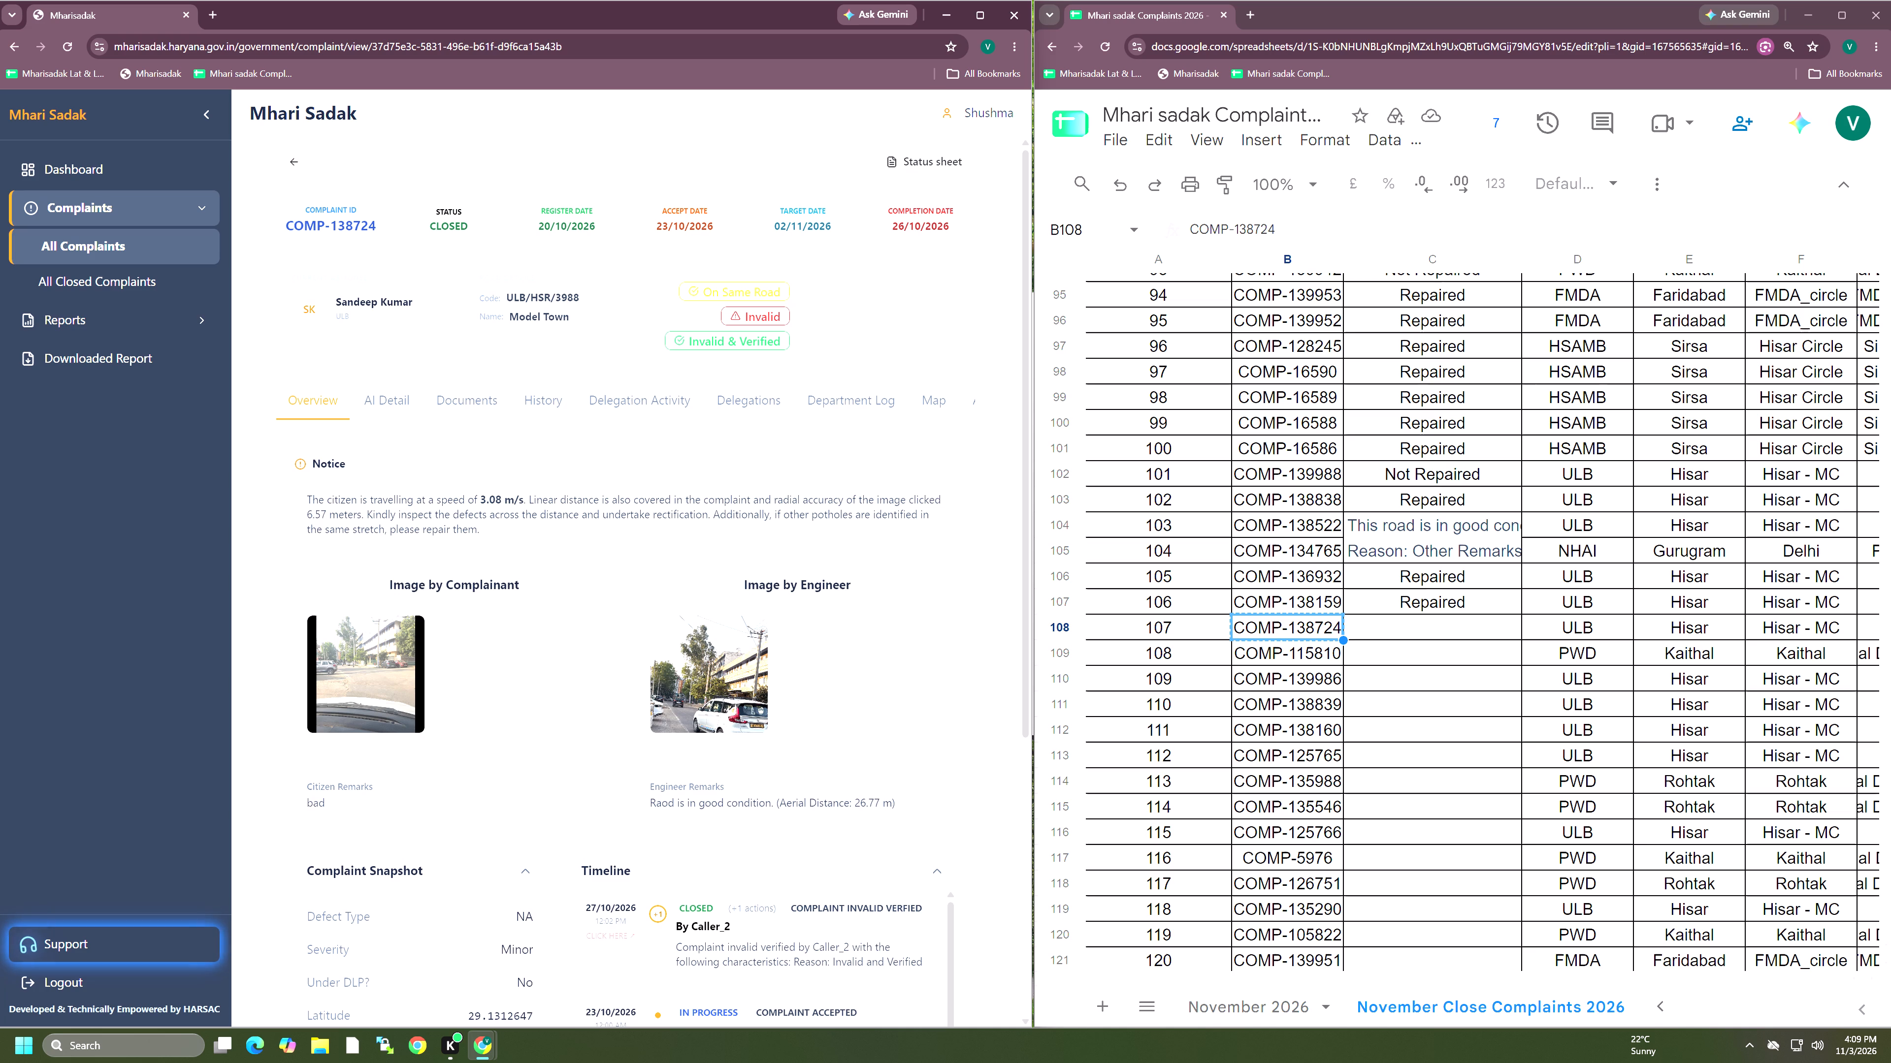
key(ctrl+c)
click(1417, 634)
key(ctrl+v)
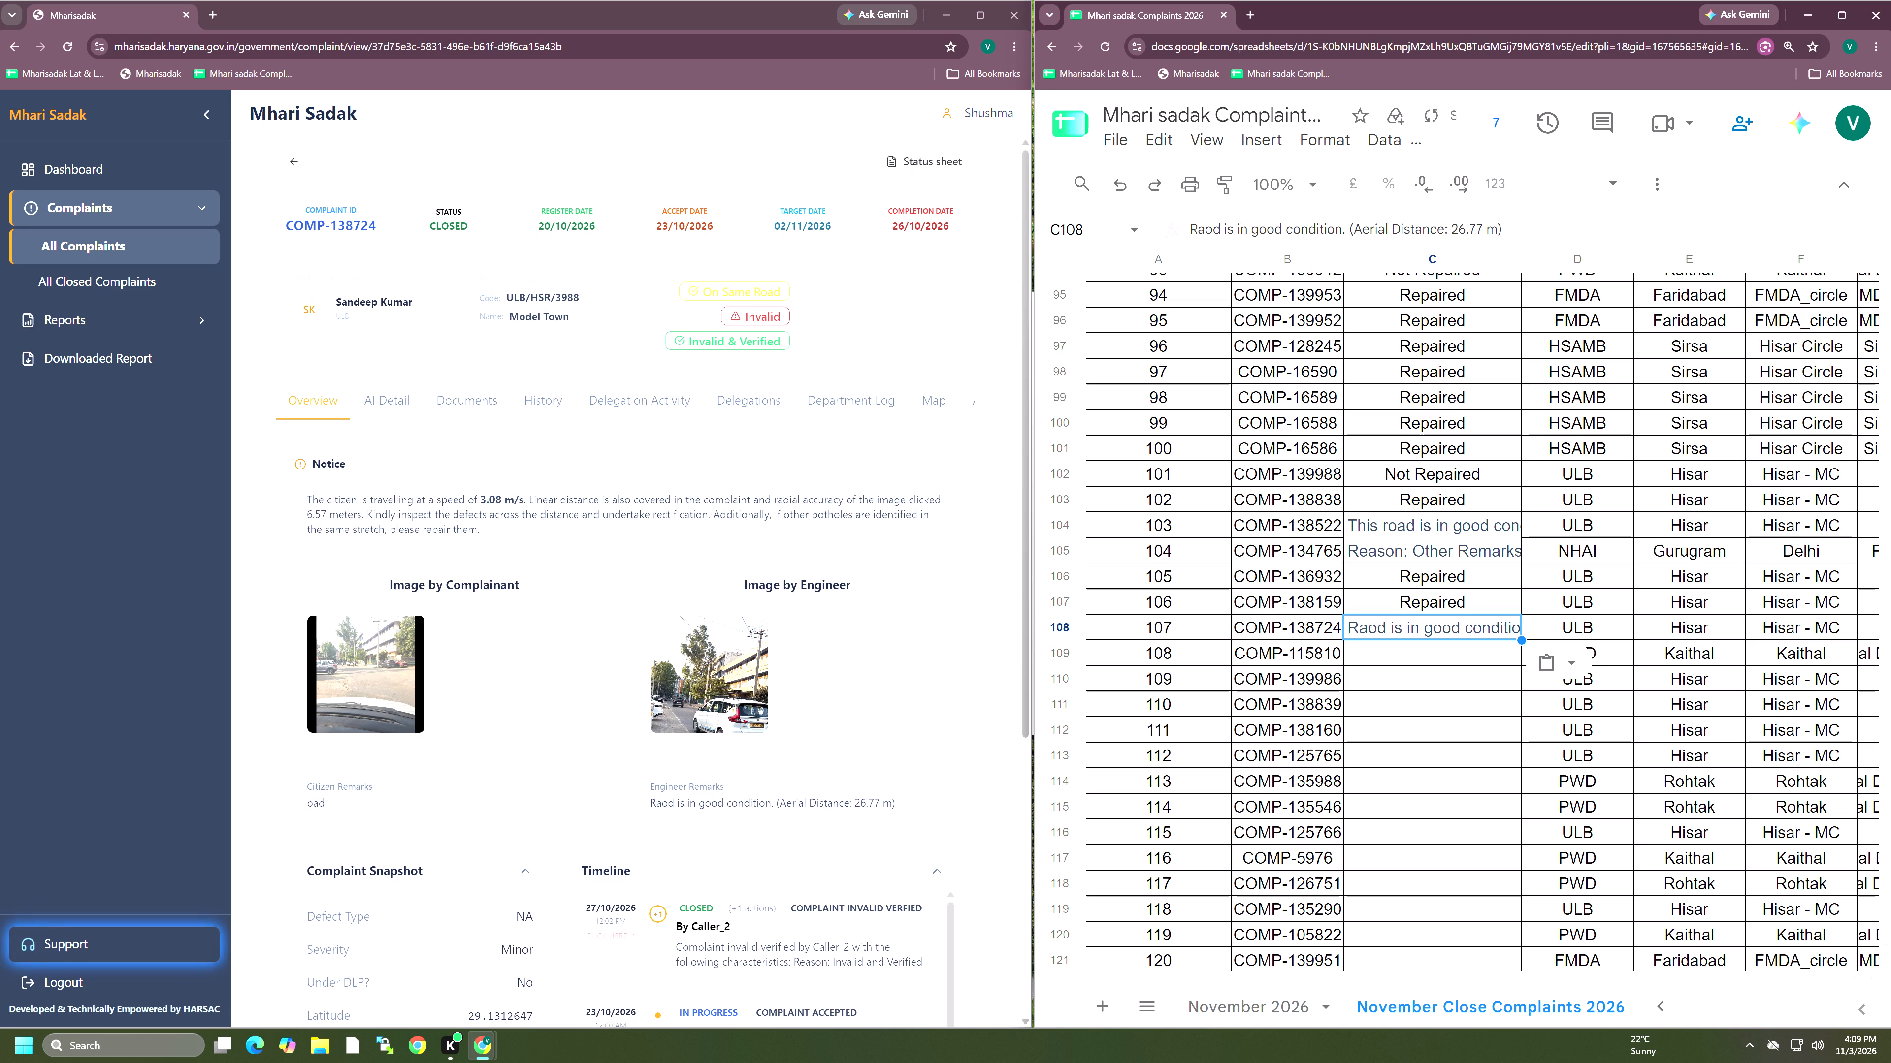
click(1319, 654)
key(ctrl+c)
click(293, 167)
scroll(1360, 494, down, 2)
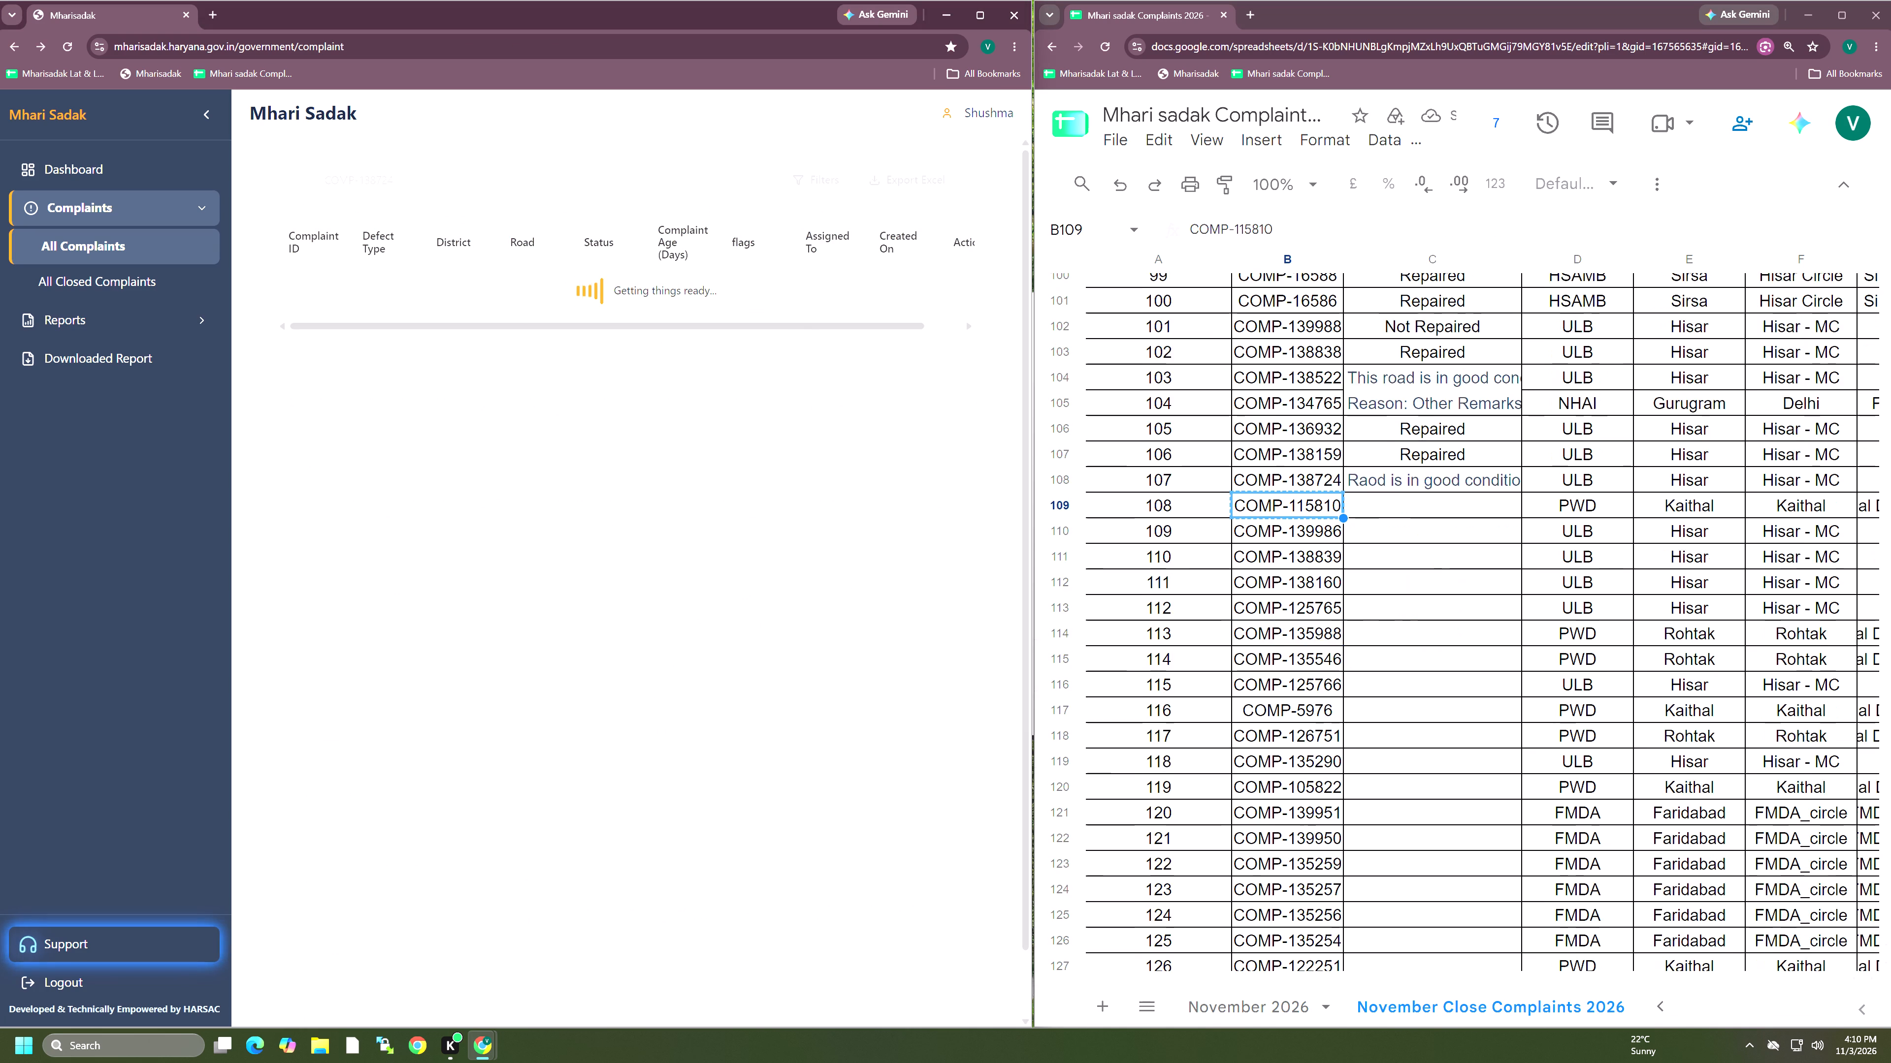
scroll(1360, 494, down, 1)
drag(401, 177, 307, 210)
key(ctrl+v)
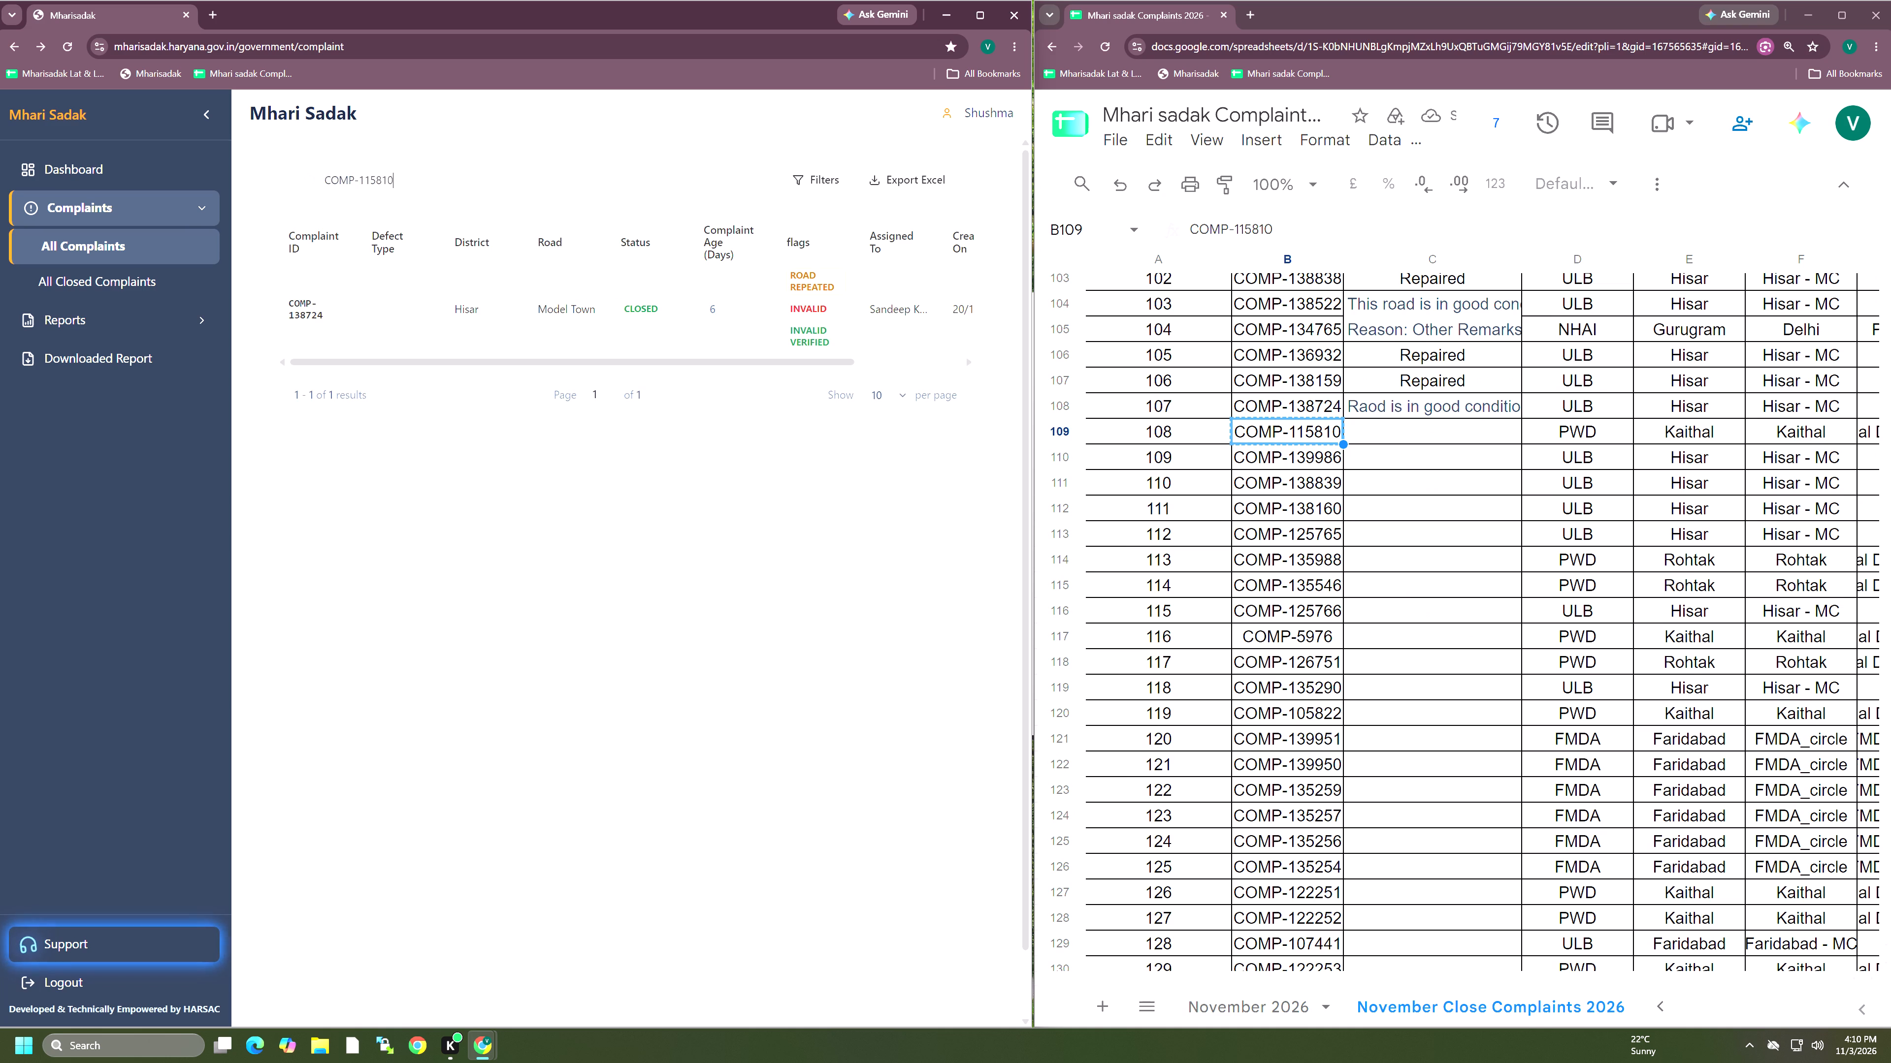
click(506, 298)
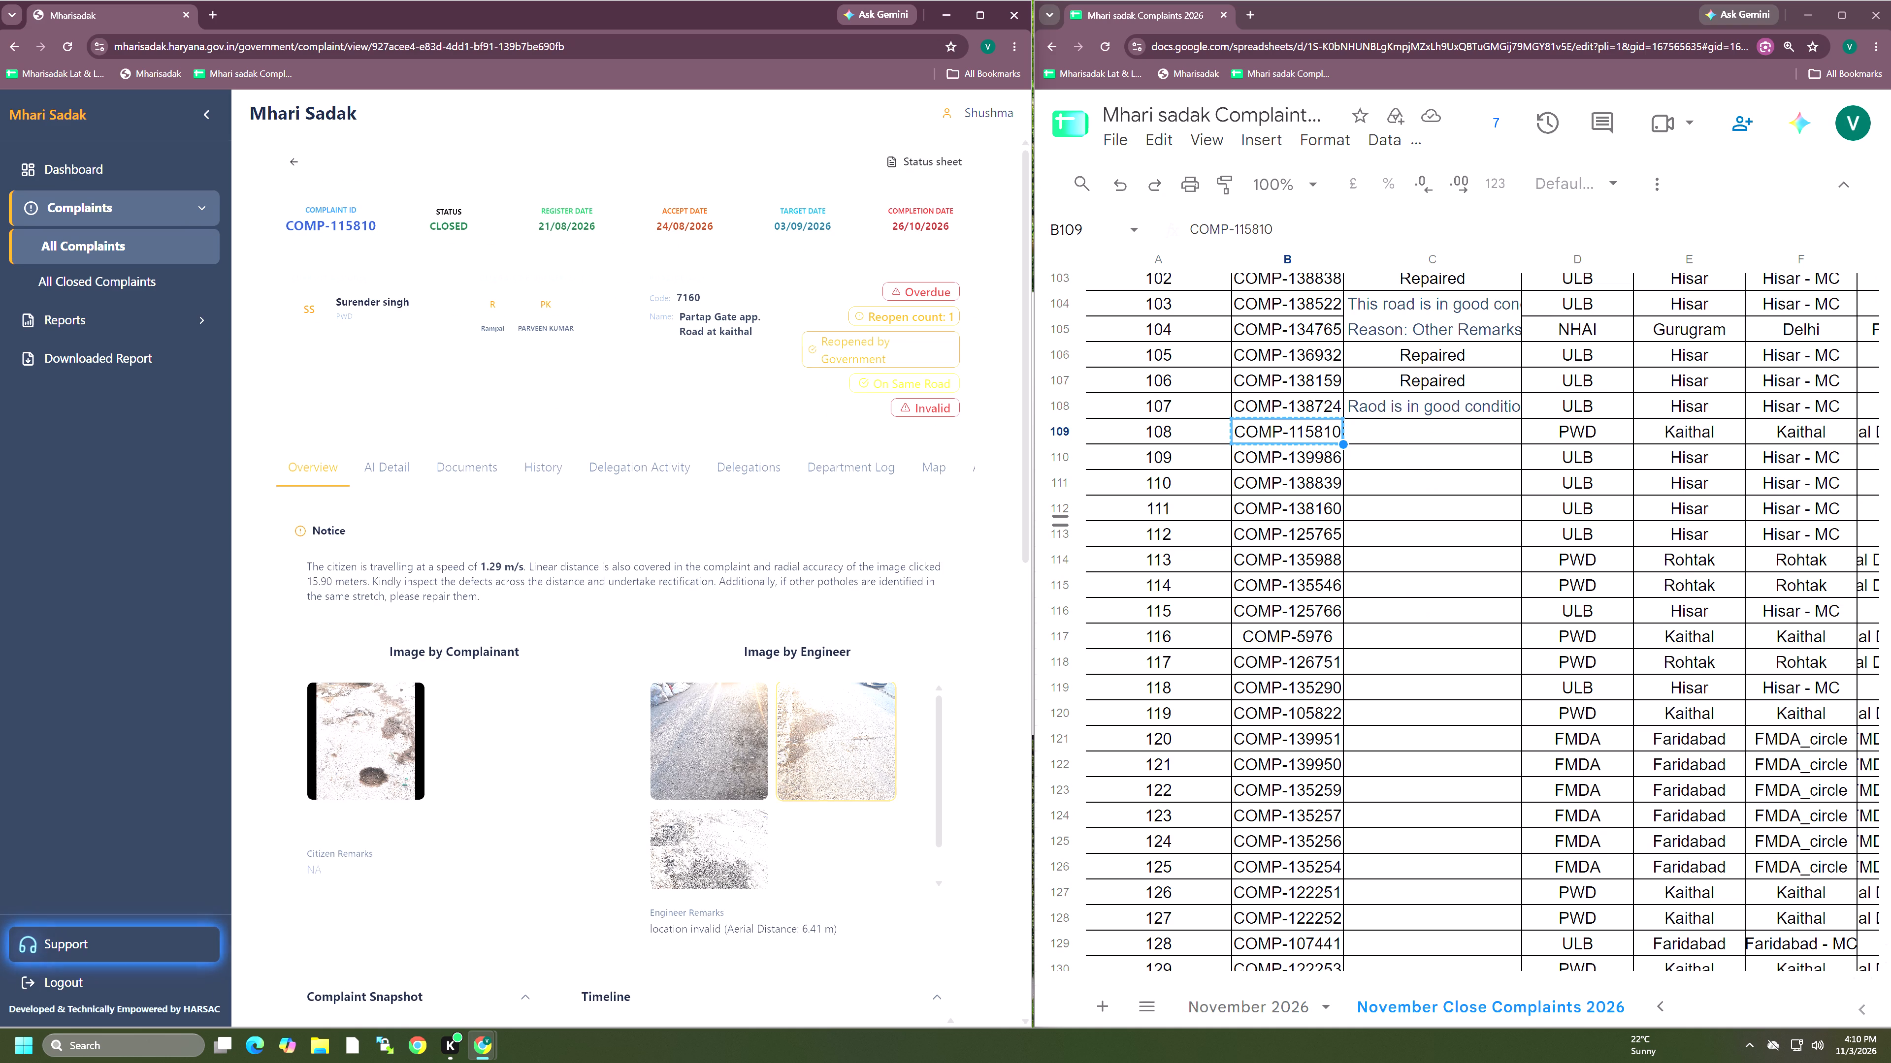
drag(648, 931, 844, 928)
drag(844, 928, 849, 929)
key(ctrl+c)
click(1445, 430)
key(ctrl+v)
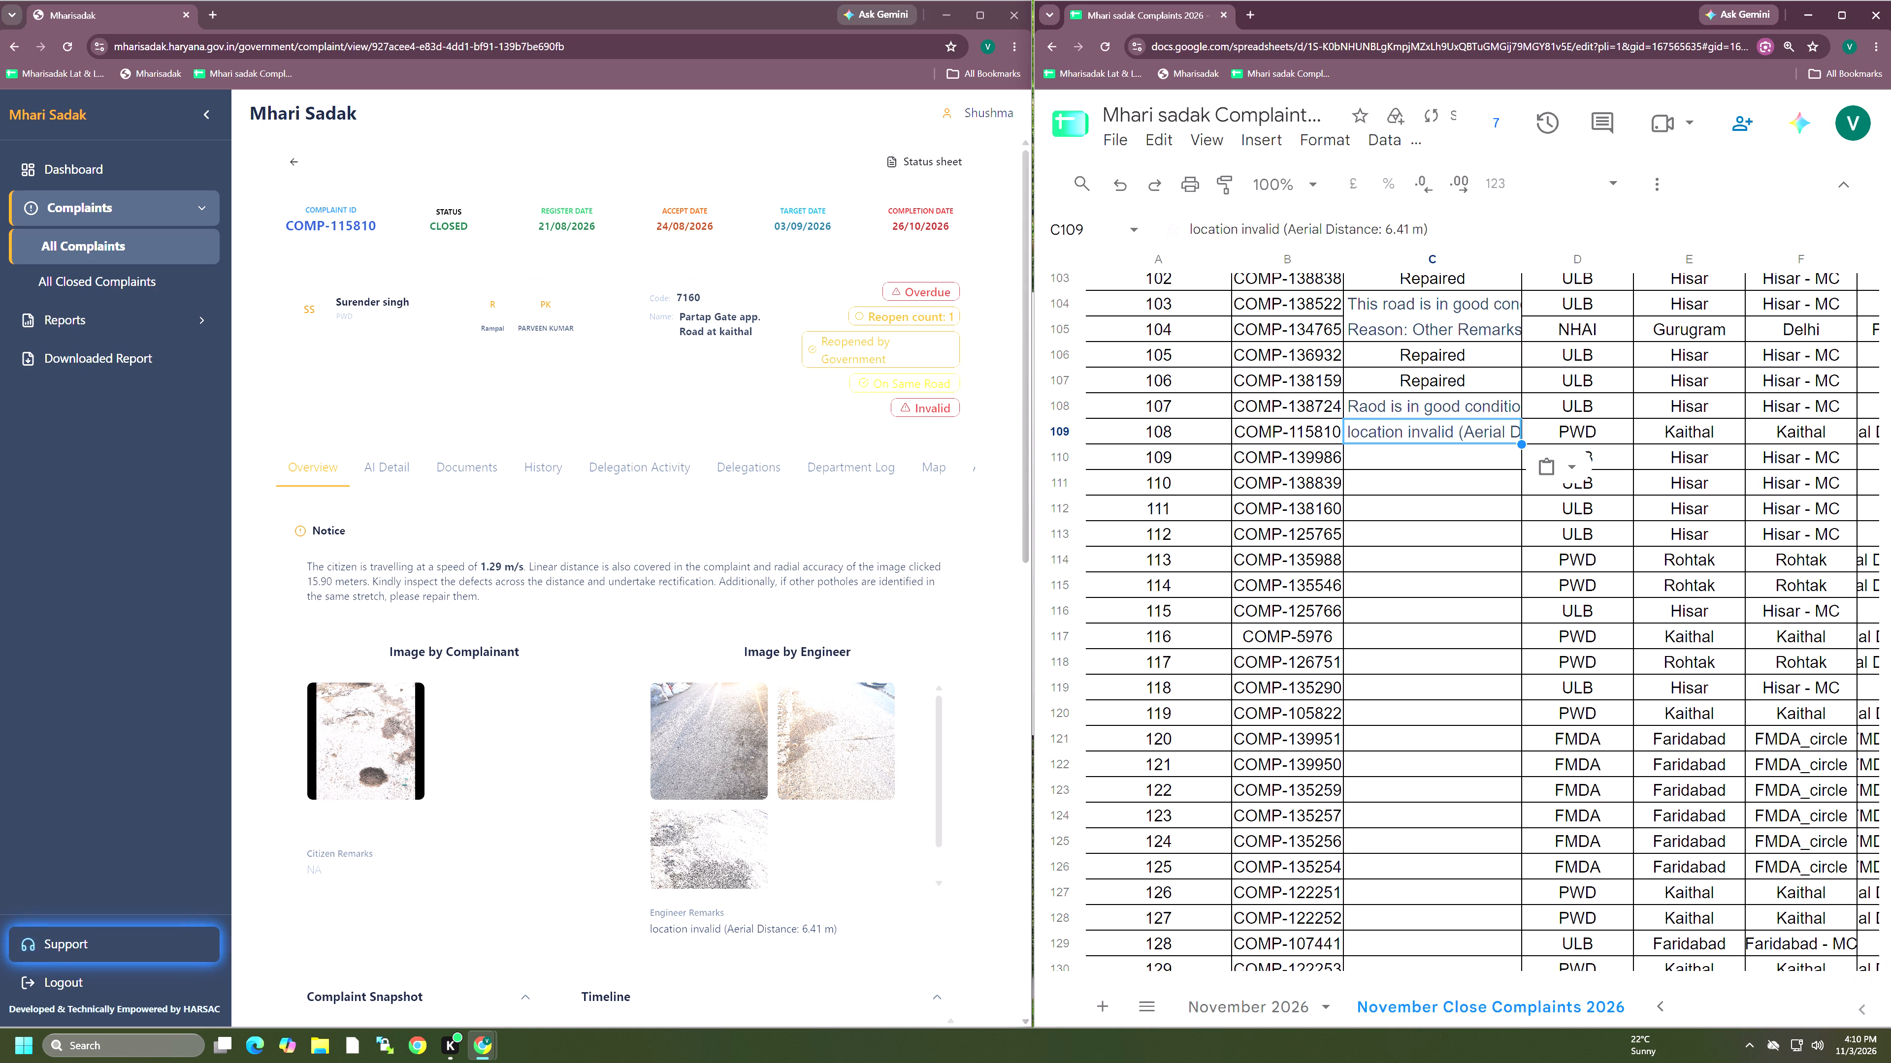
click(1318, 457)
key(ctrl+c)
click(286, 160)
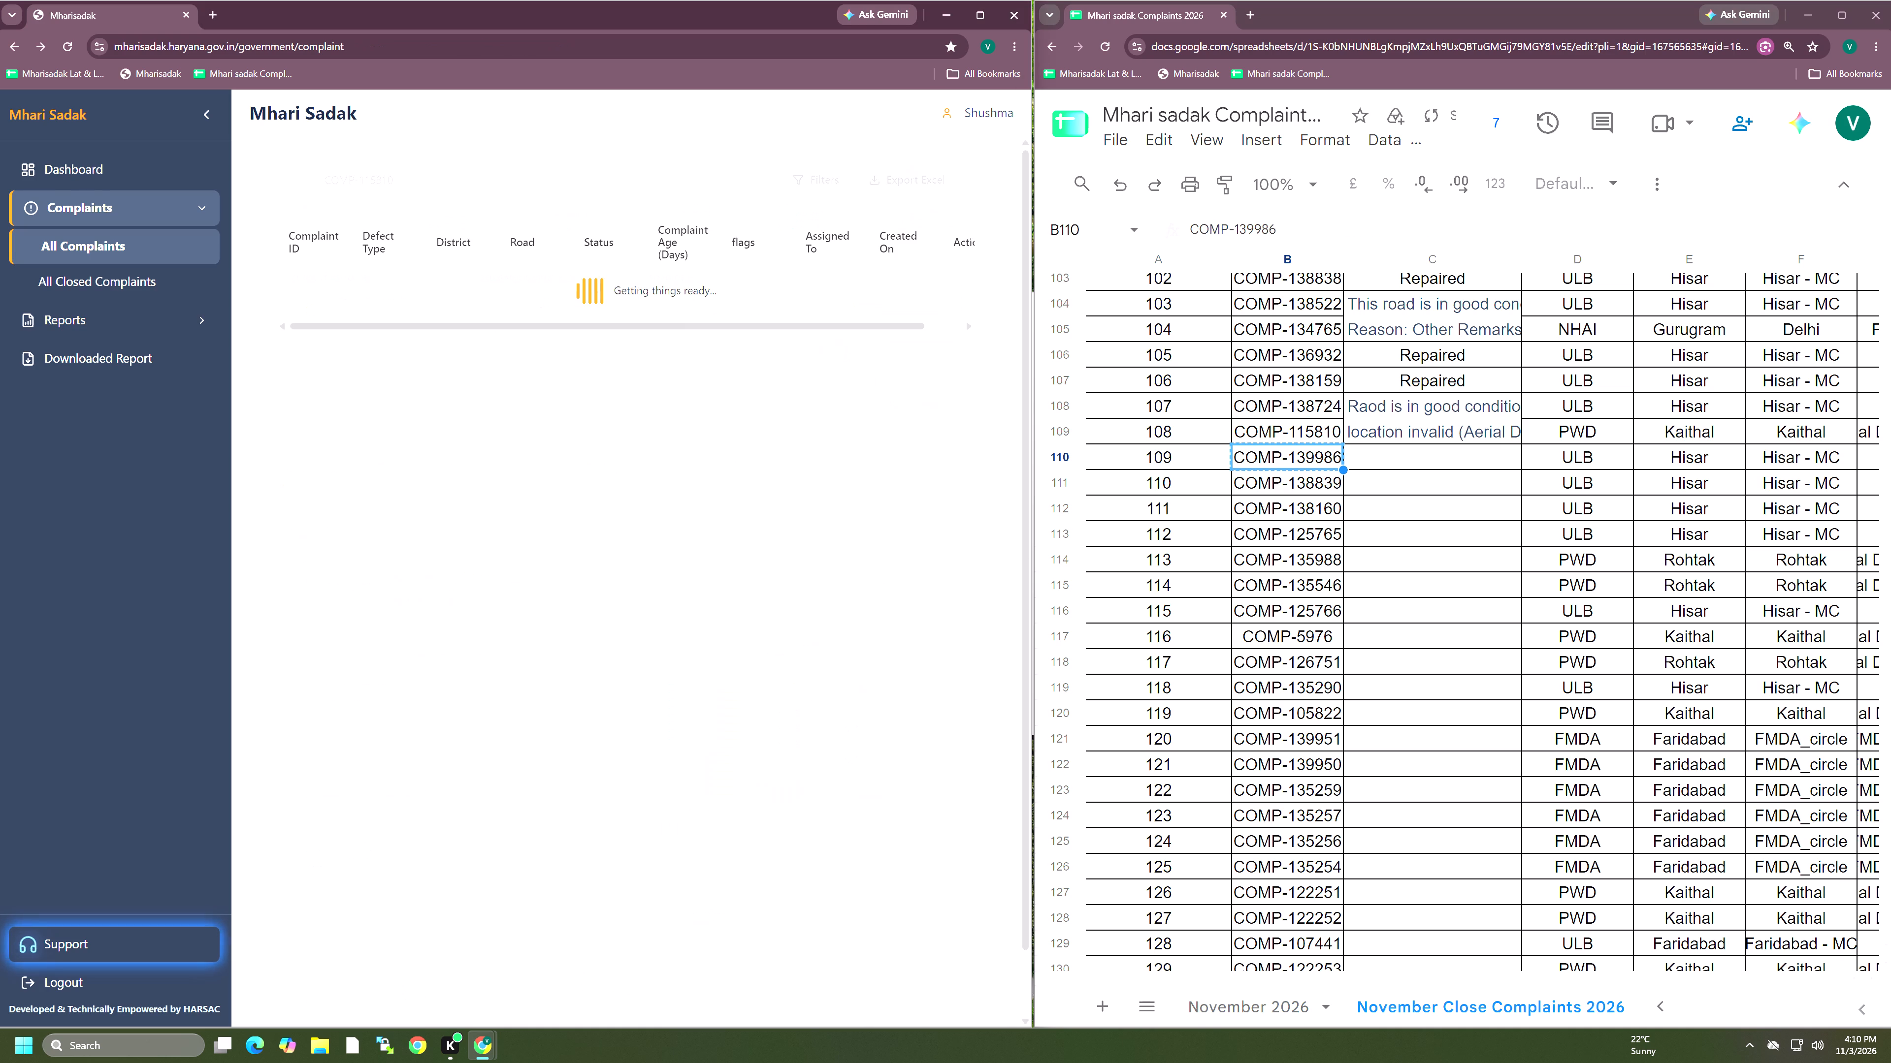
drag(405, 173, 203, 224)
key(ctrl+v)
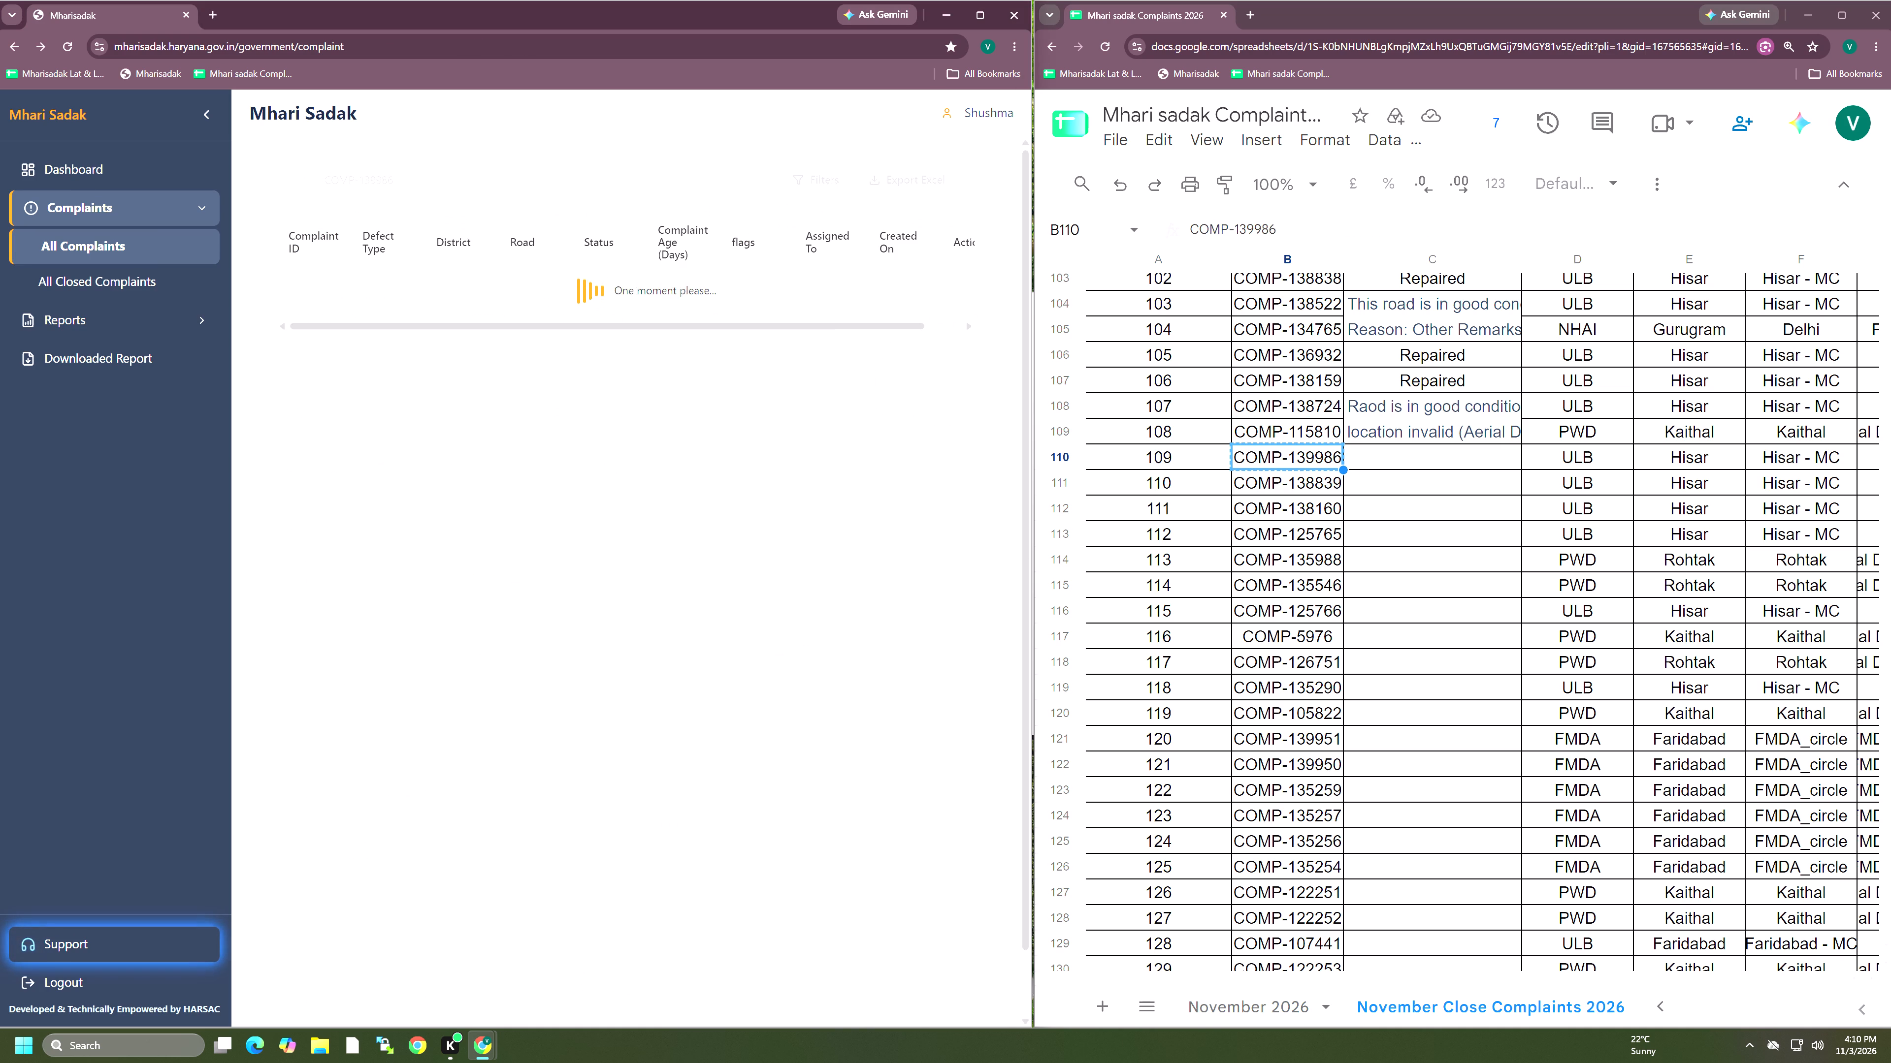
click(537, 295)
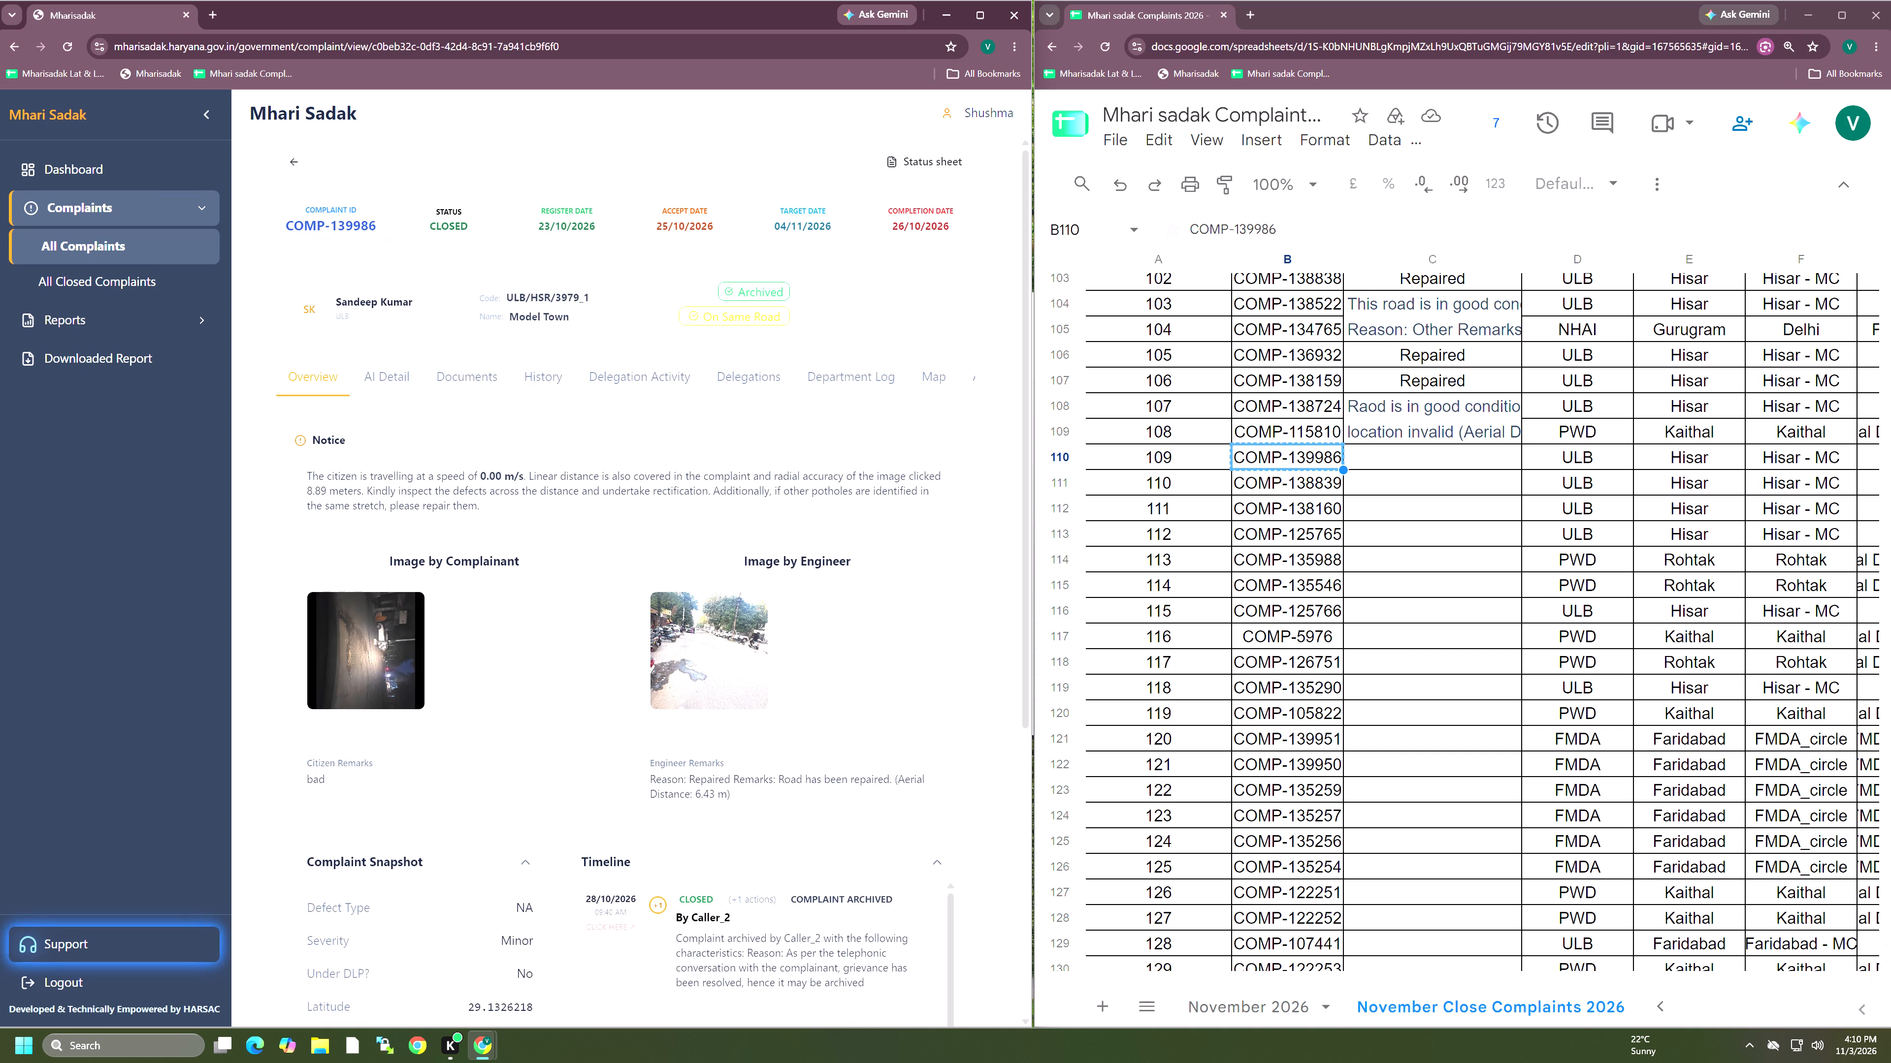
click(1374, 463)
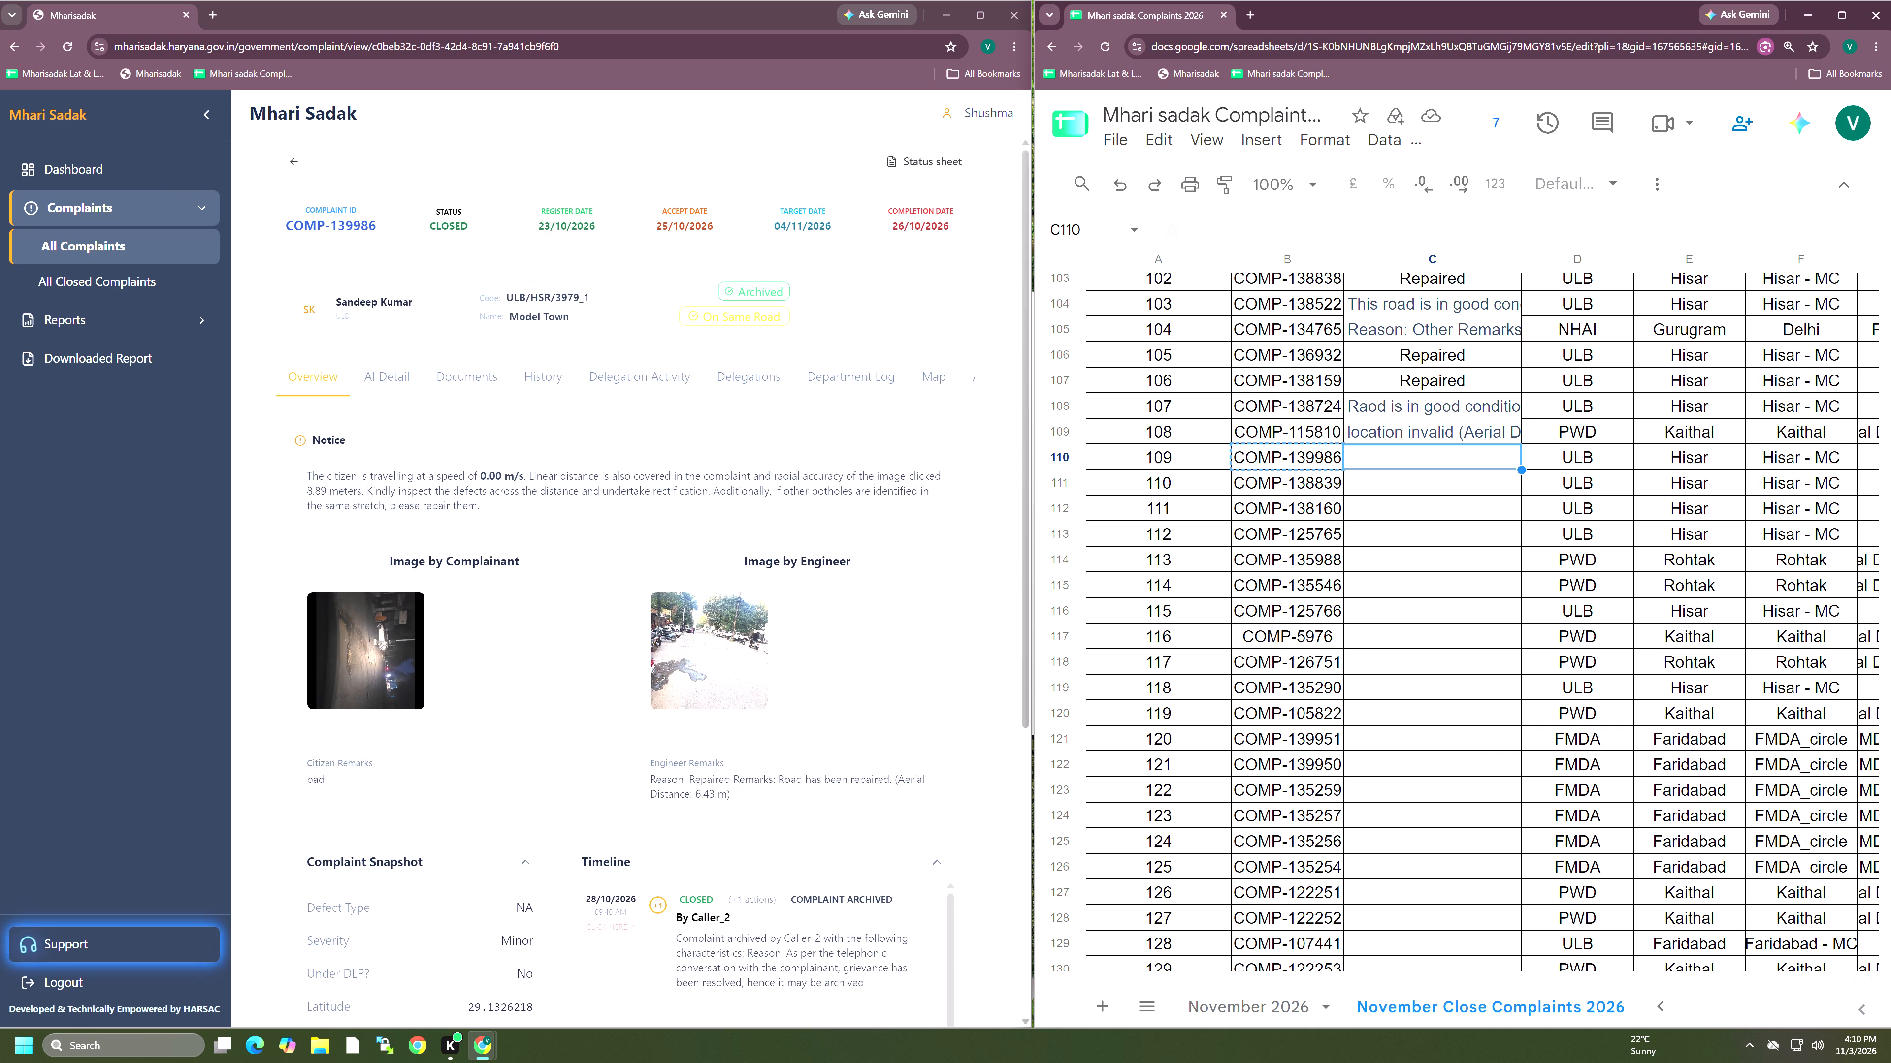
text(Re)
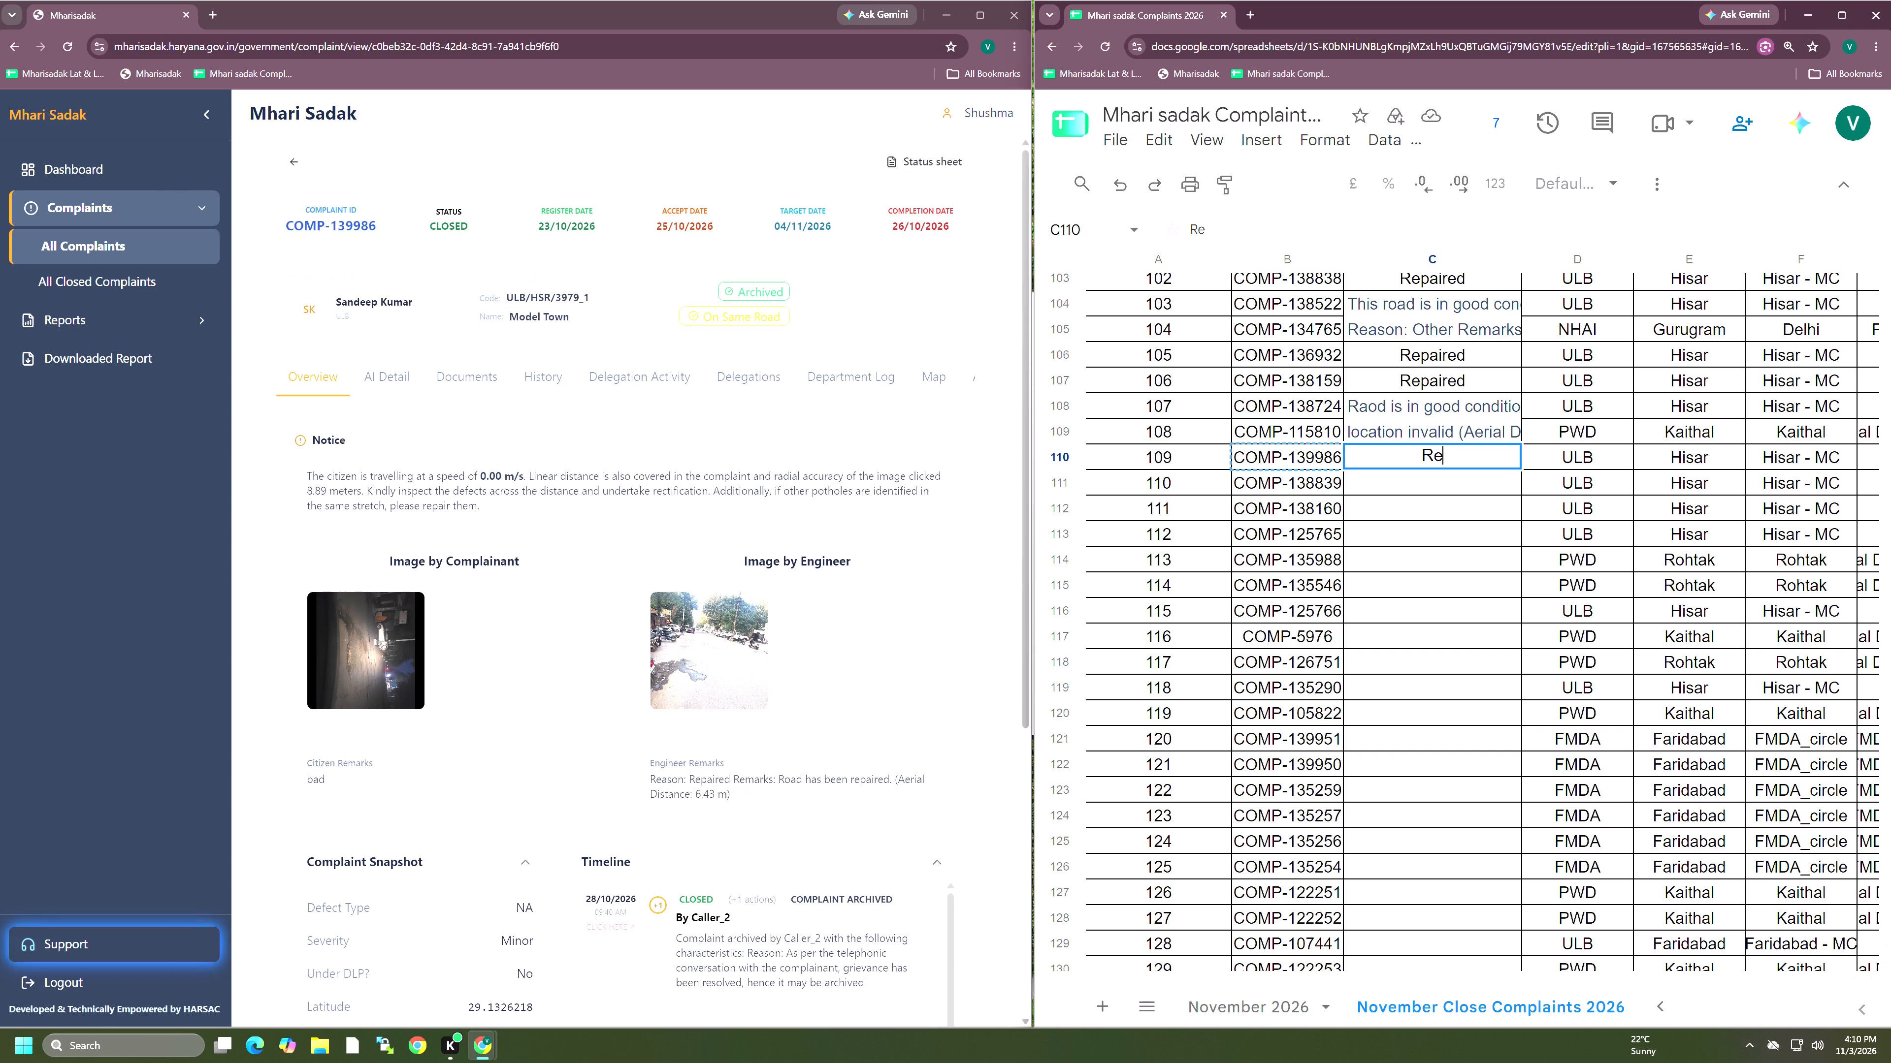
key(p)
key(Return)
click(1304, 489)
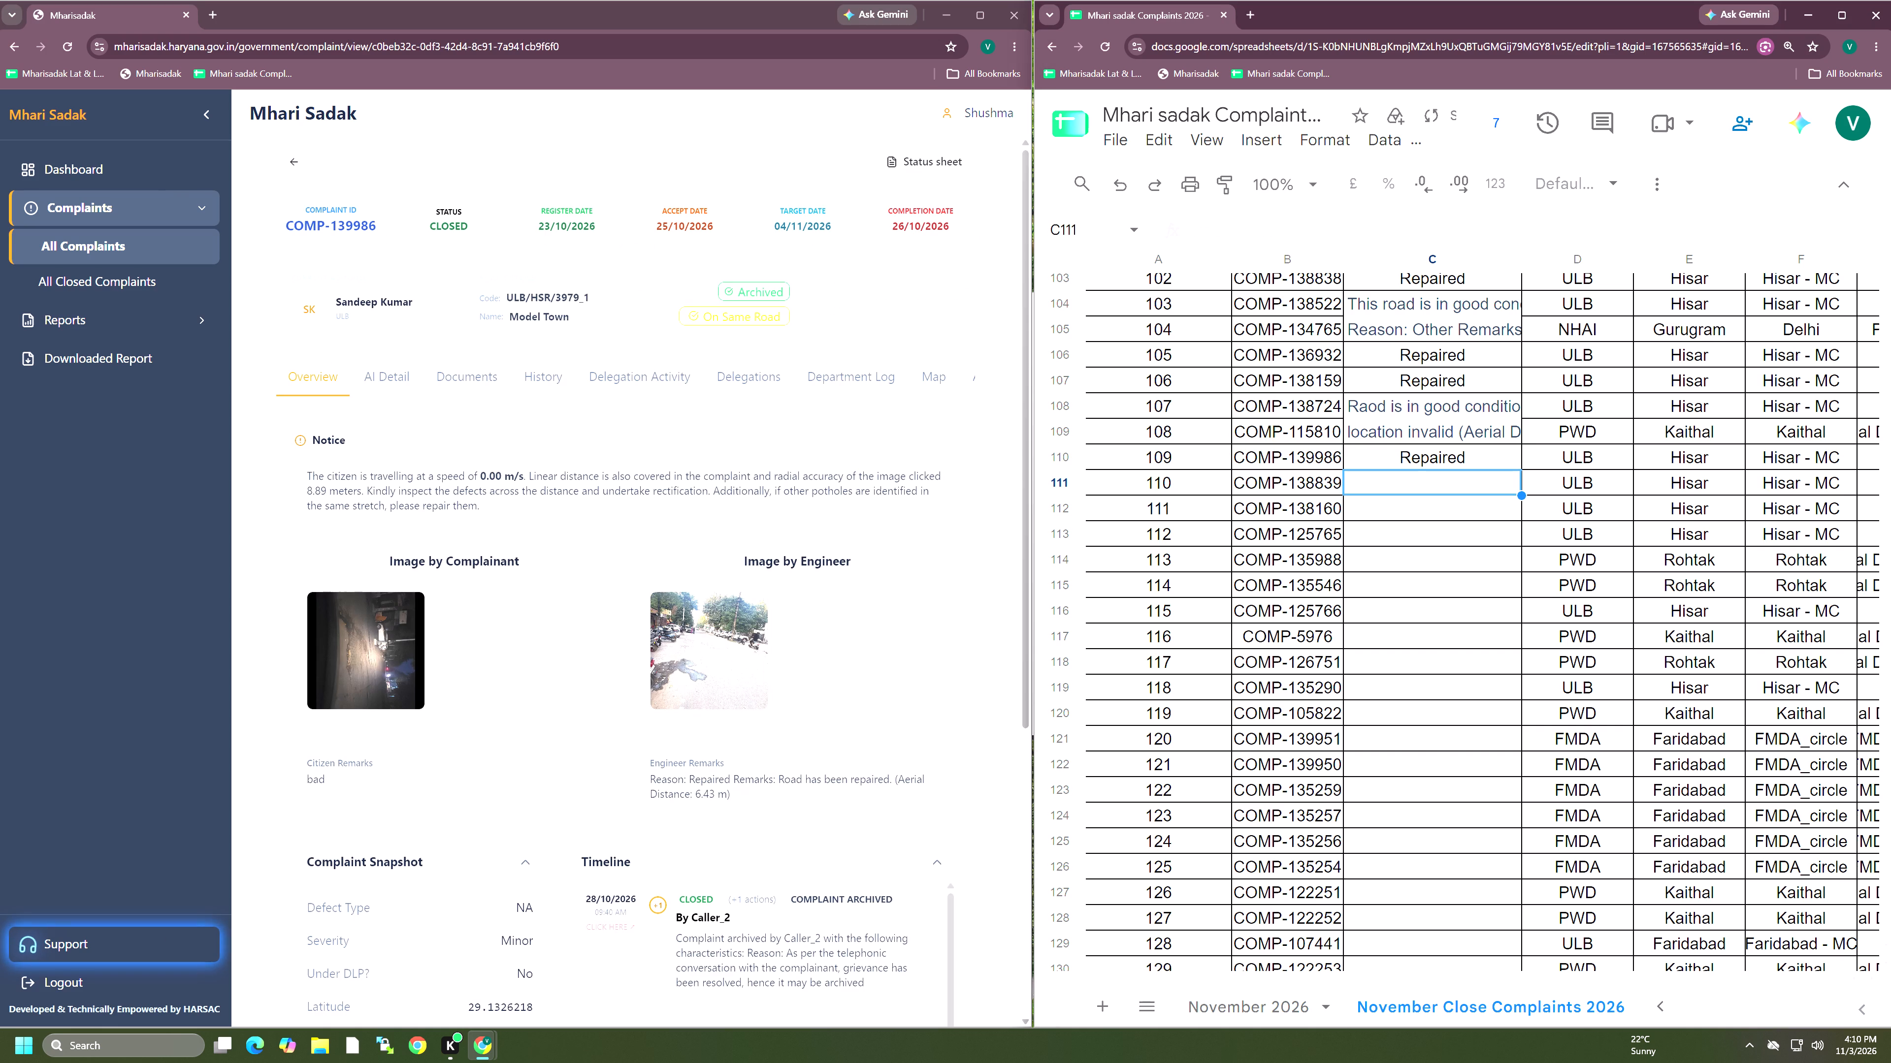
key(ctrl+c)
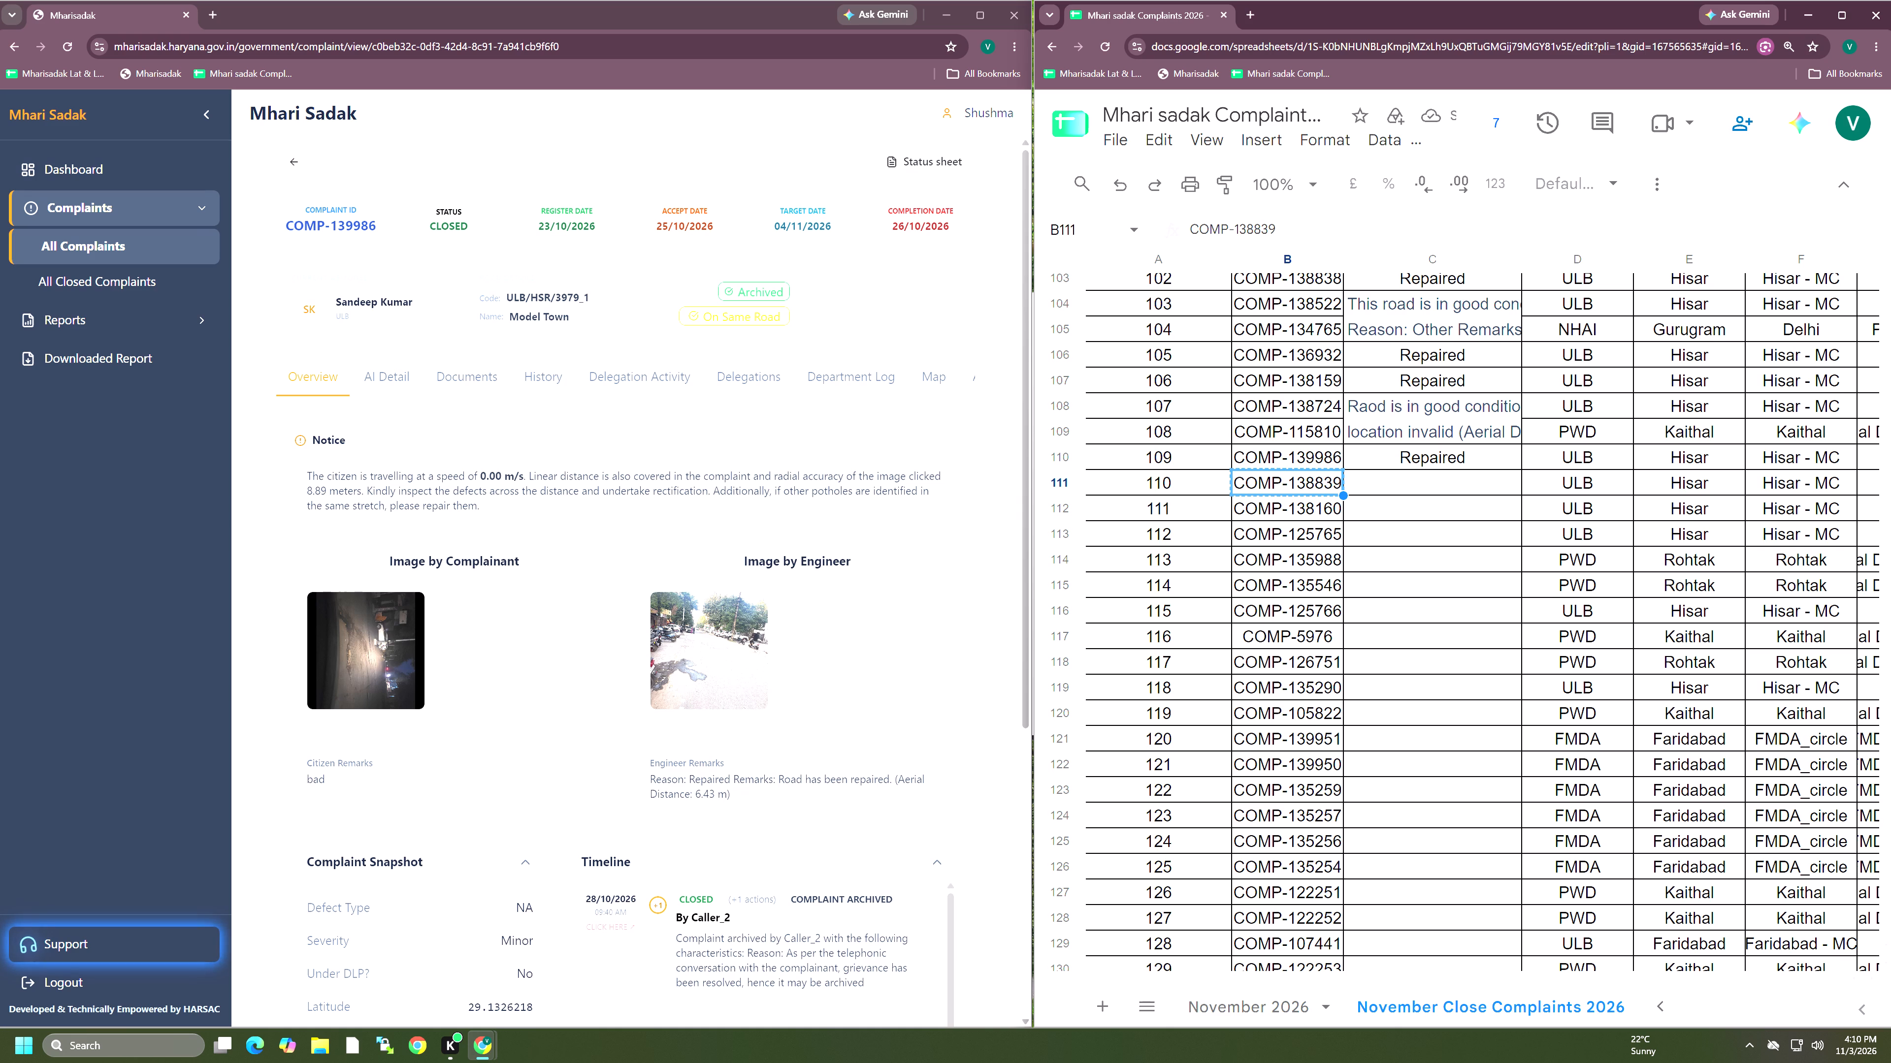
click(288, 164)
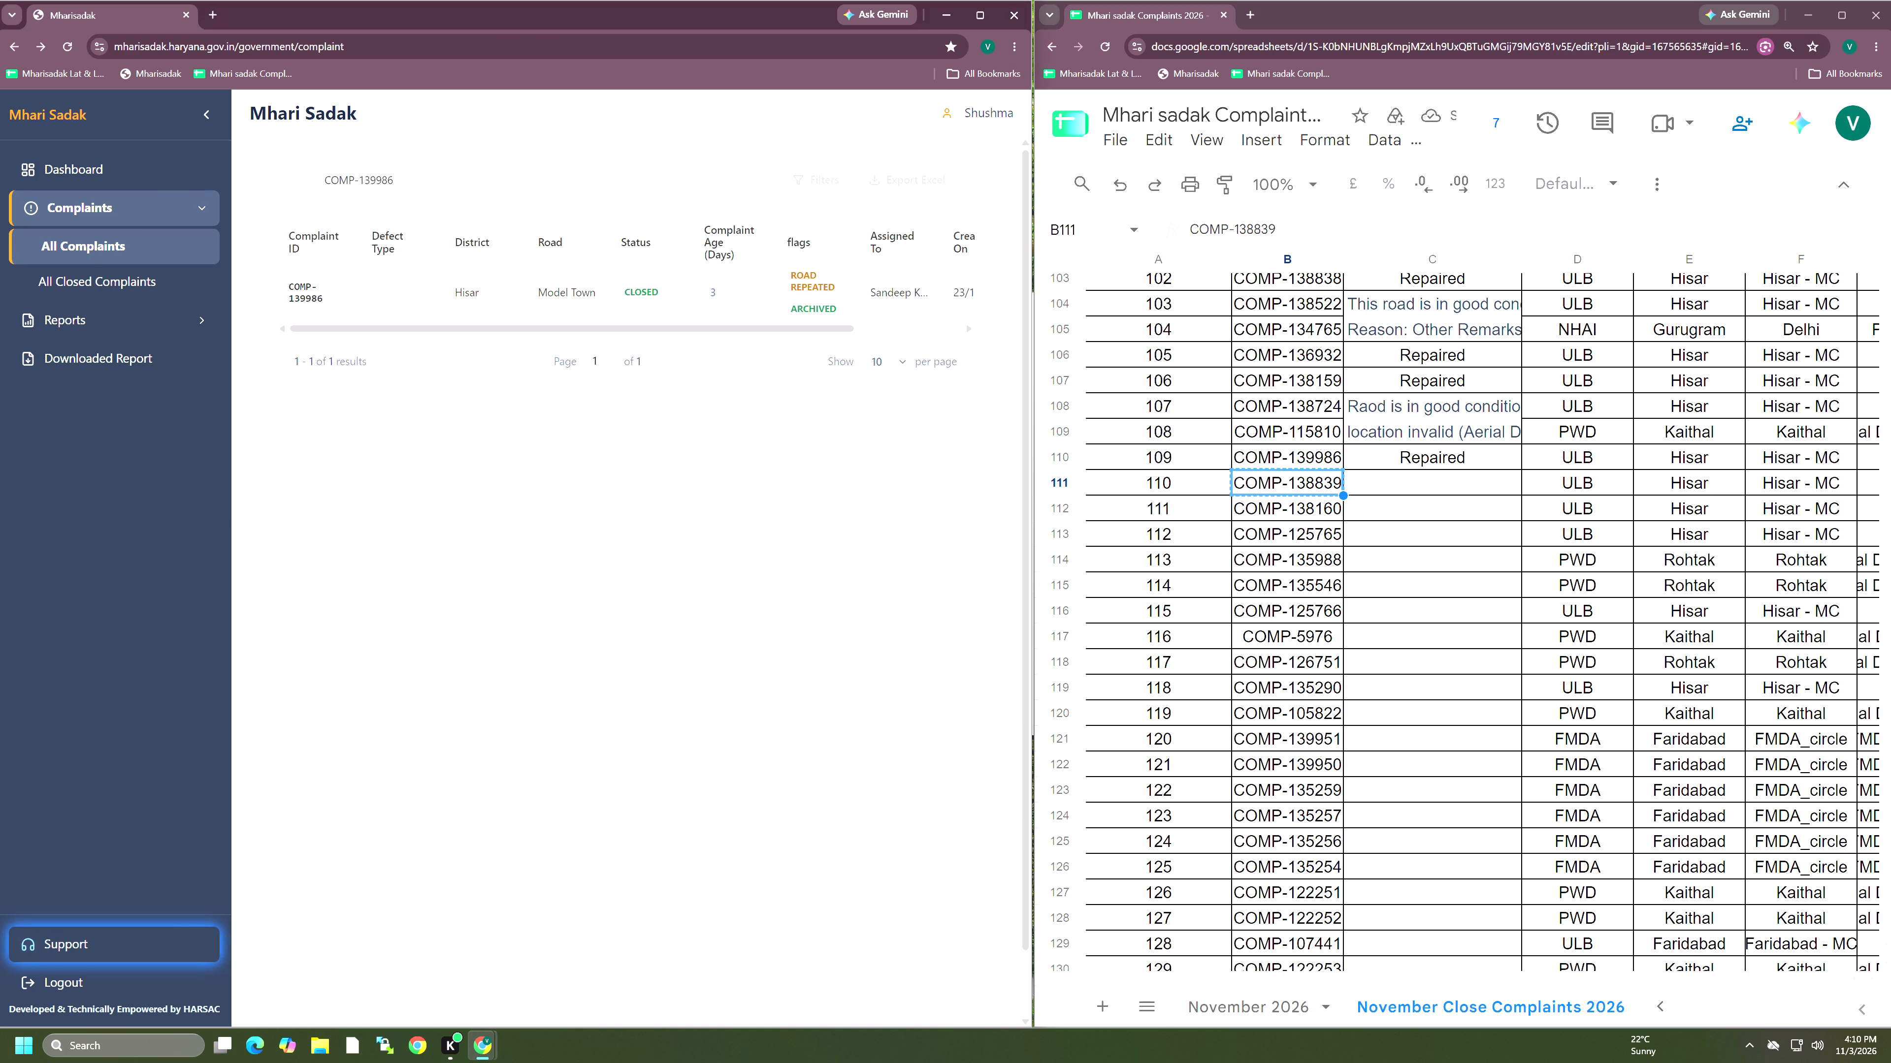
drag(403, 176, 225, 219)
key(ctrl+v)
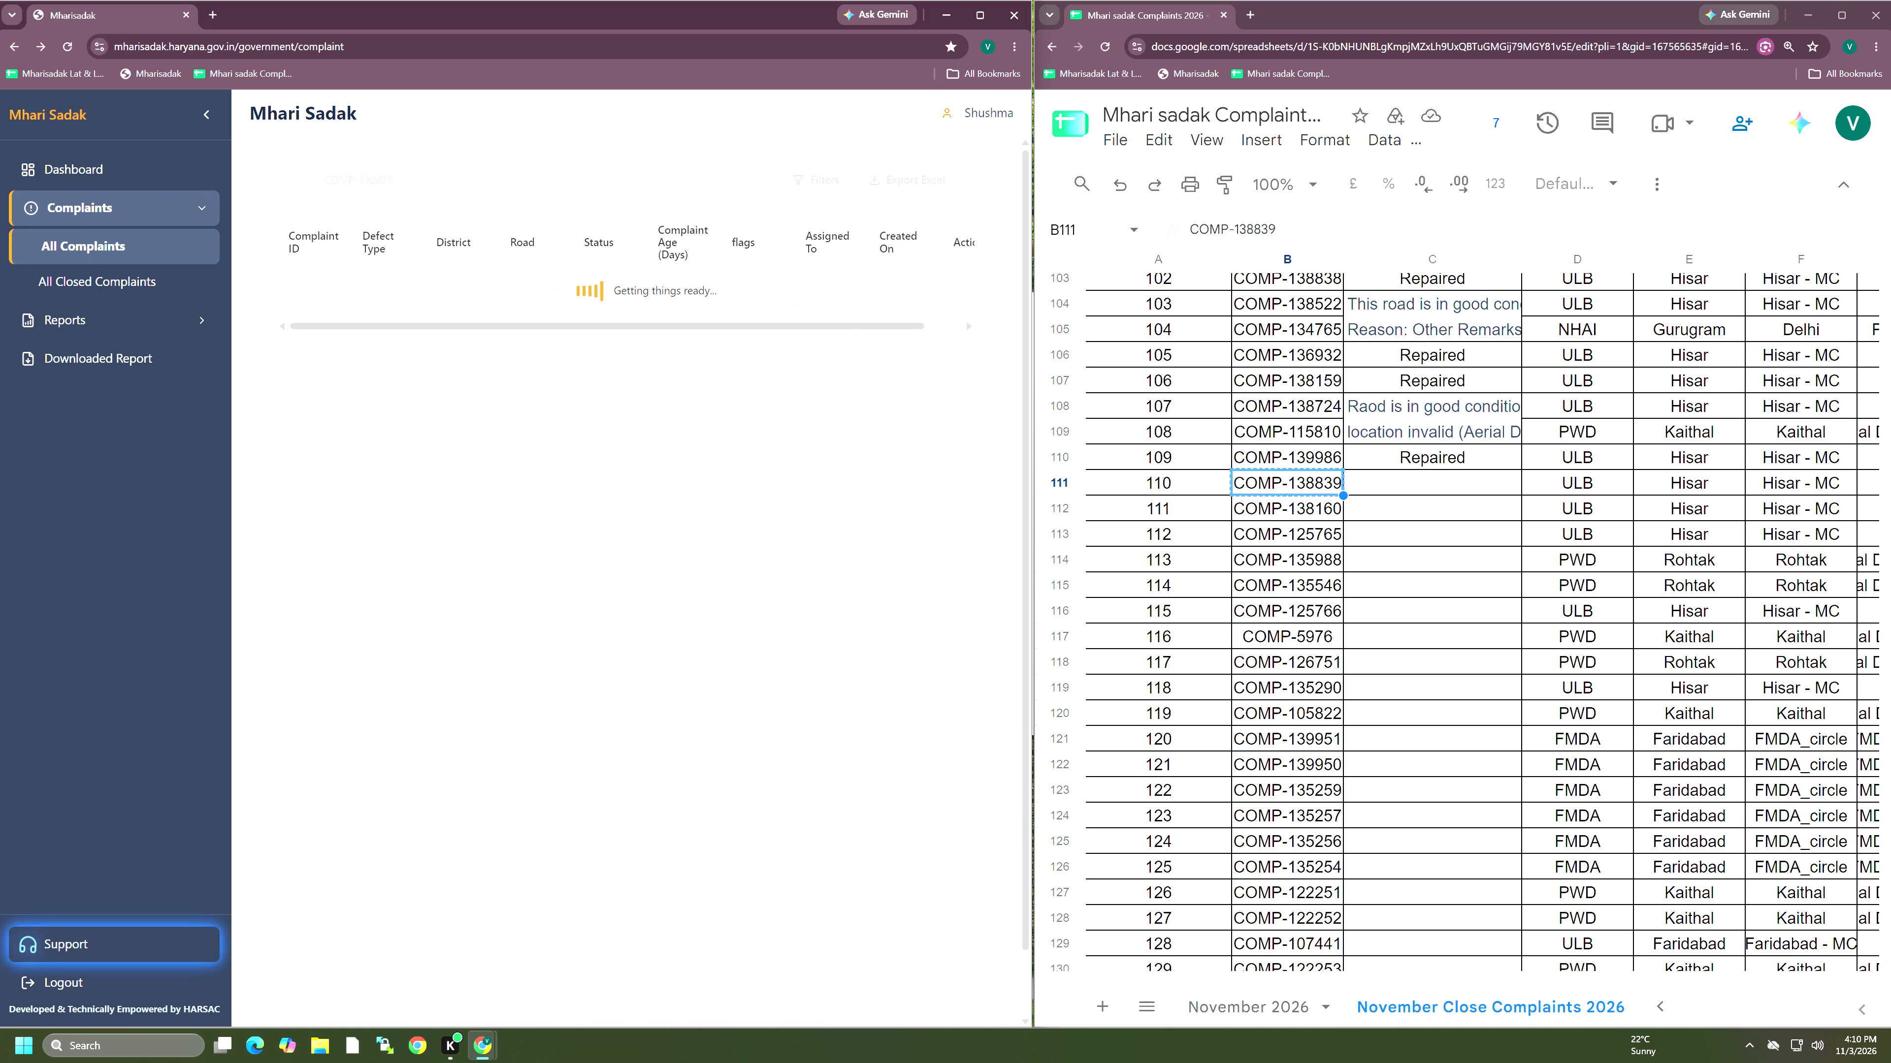
click(569, 264)
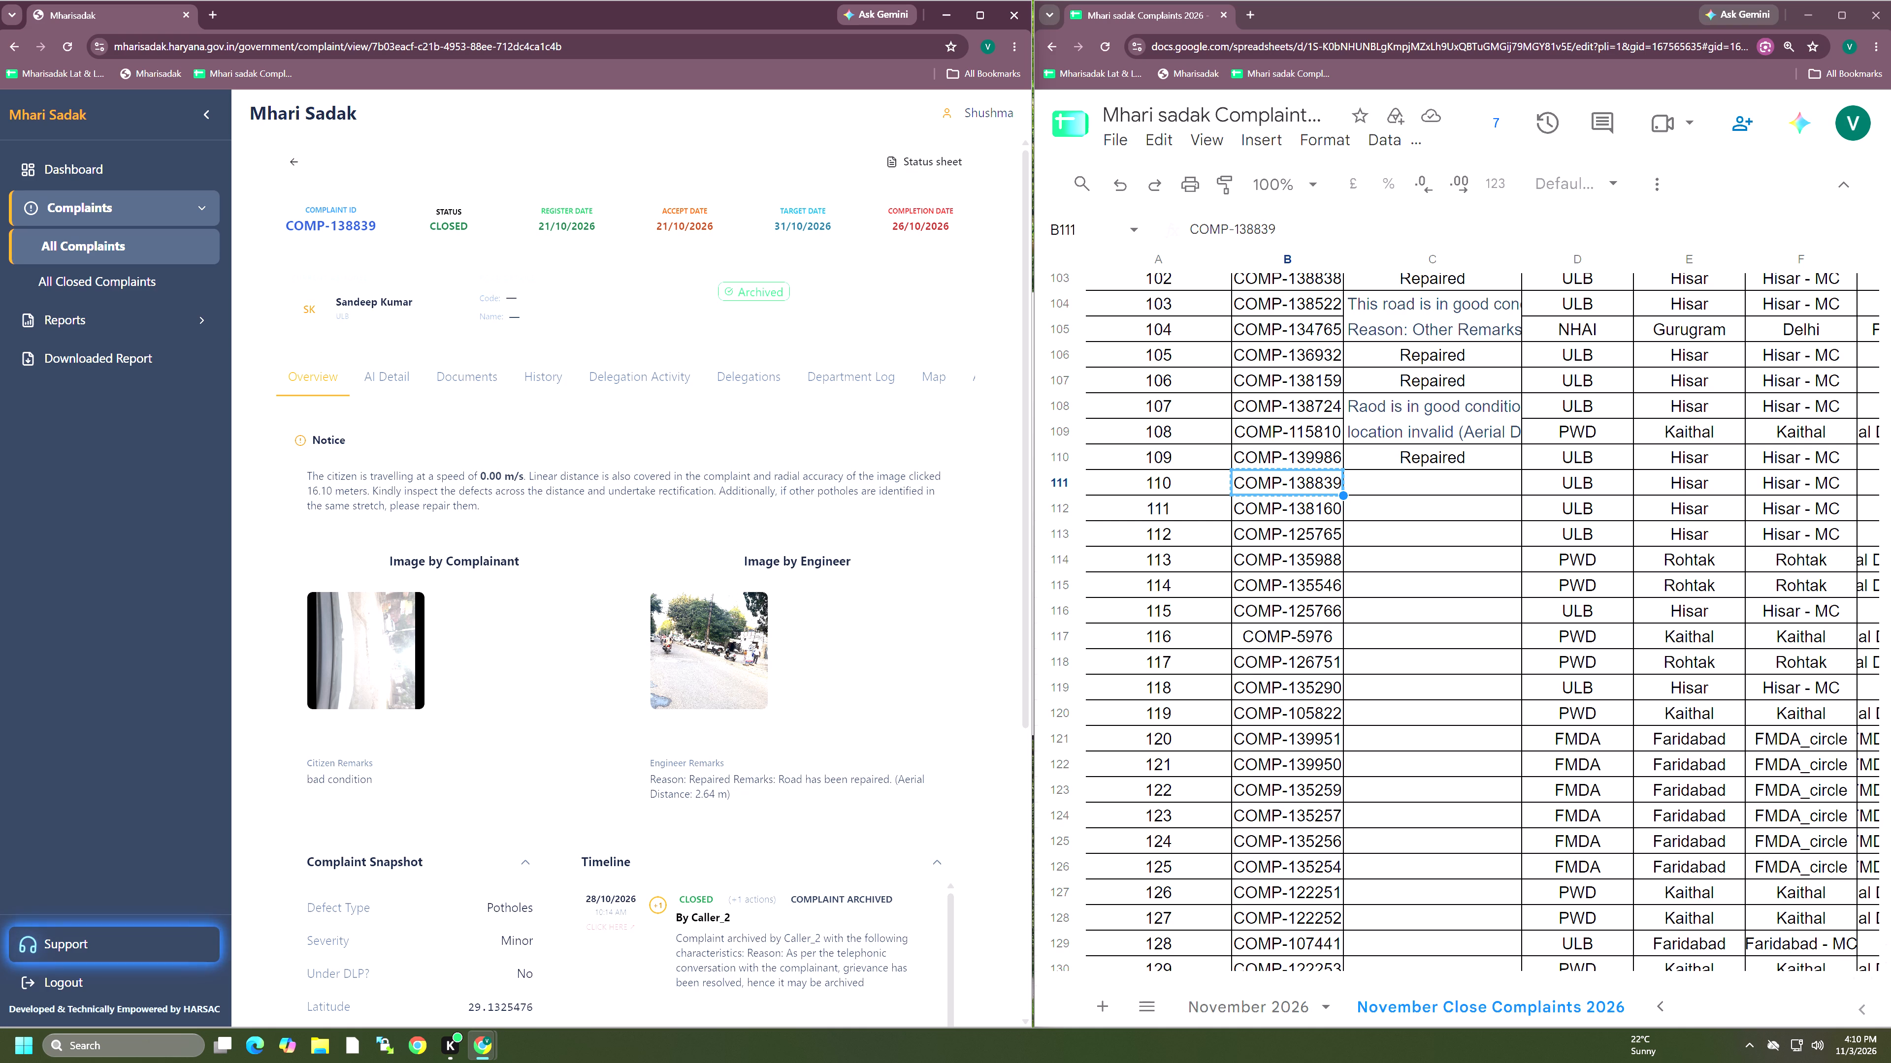
click(1409, 485)
key(ctrl+d)
click(1286, 510)
key(ctrl+c)
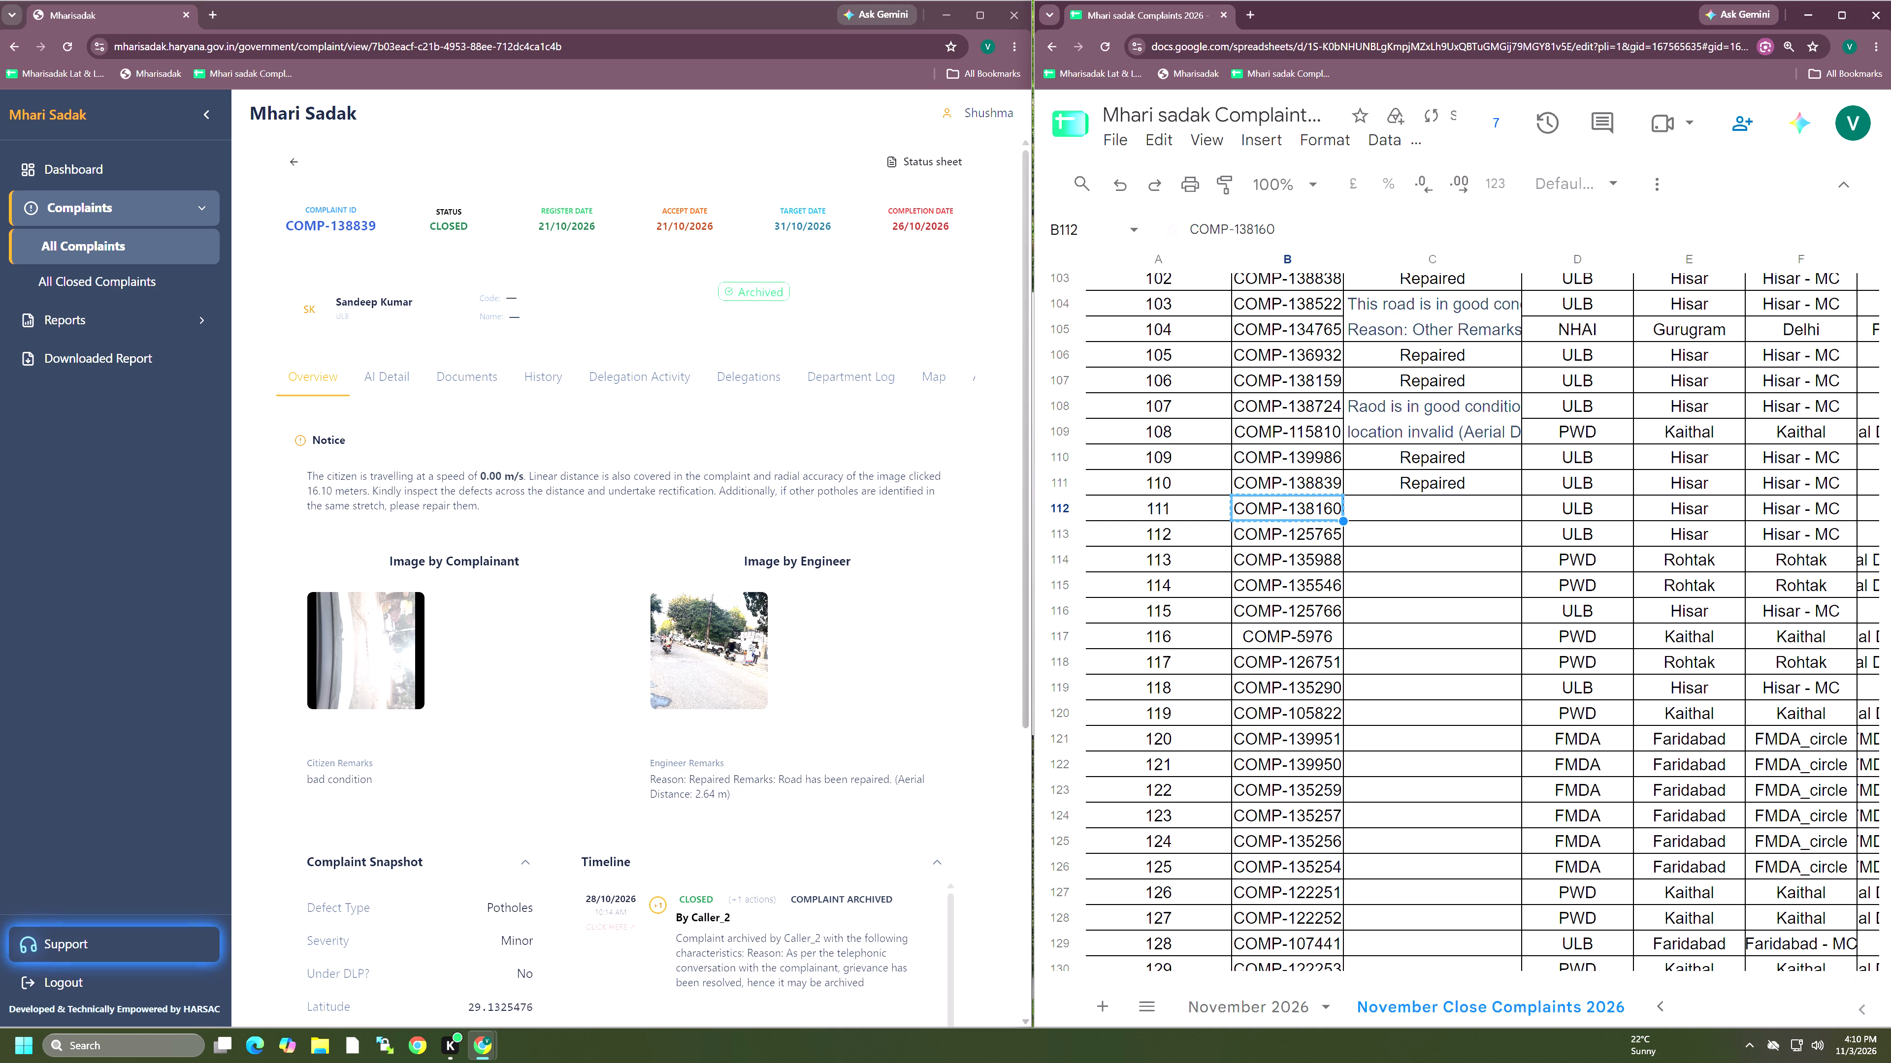
click(286, 155)
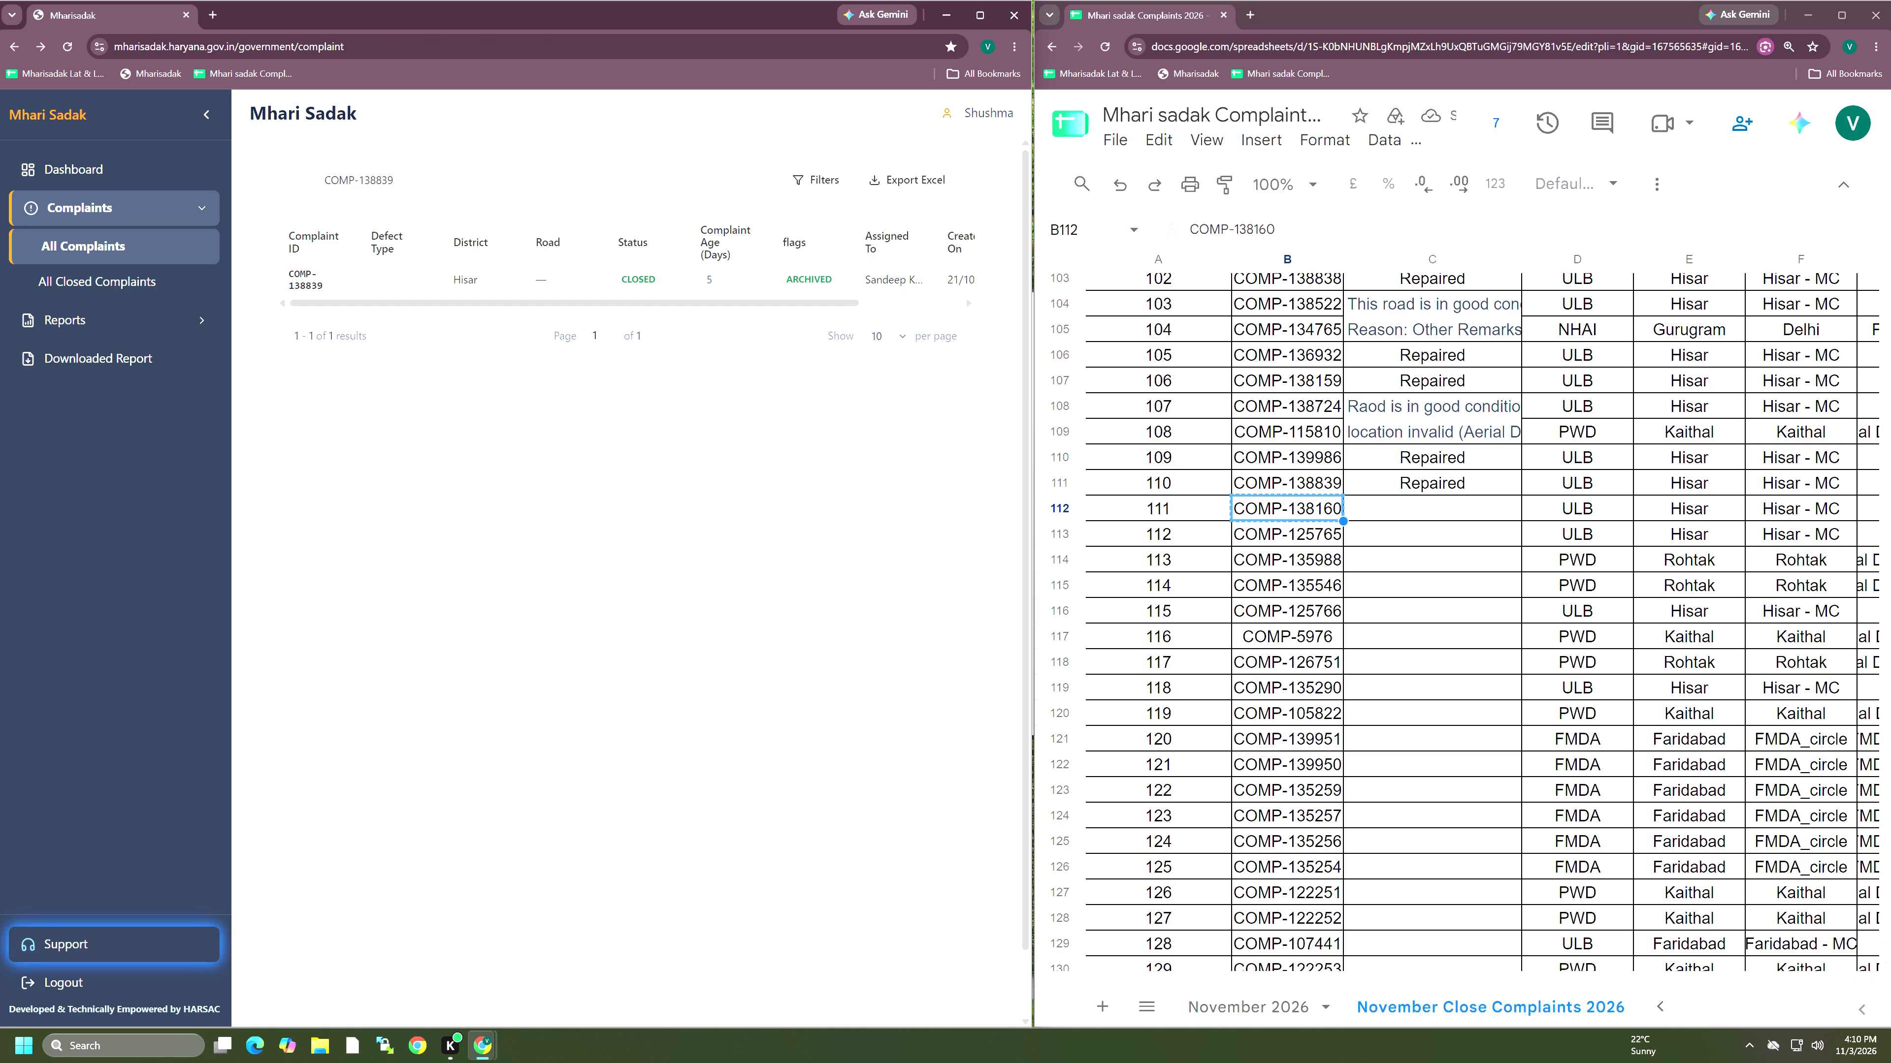
drag(404, 176, 269, 230)
key(ctrl+v)
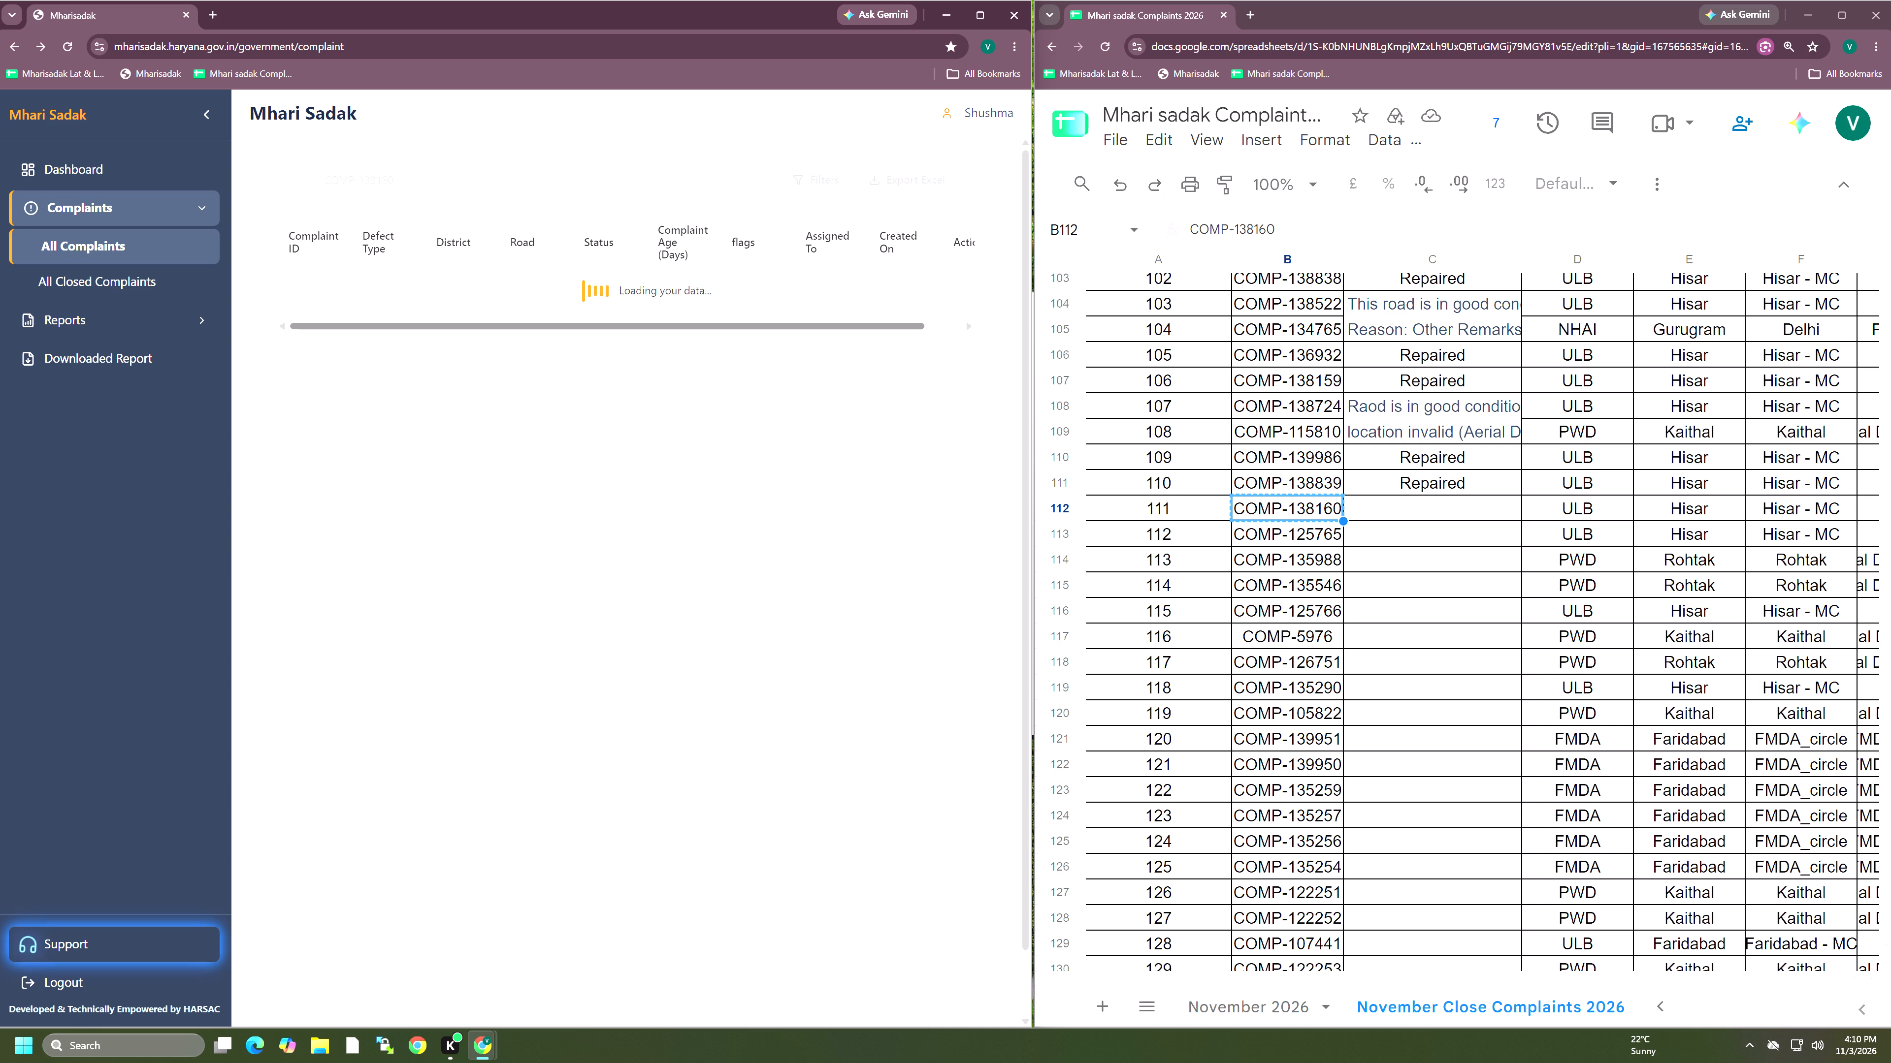
click(533, 279)
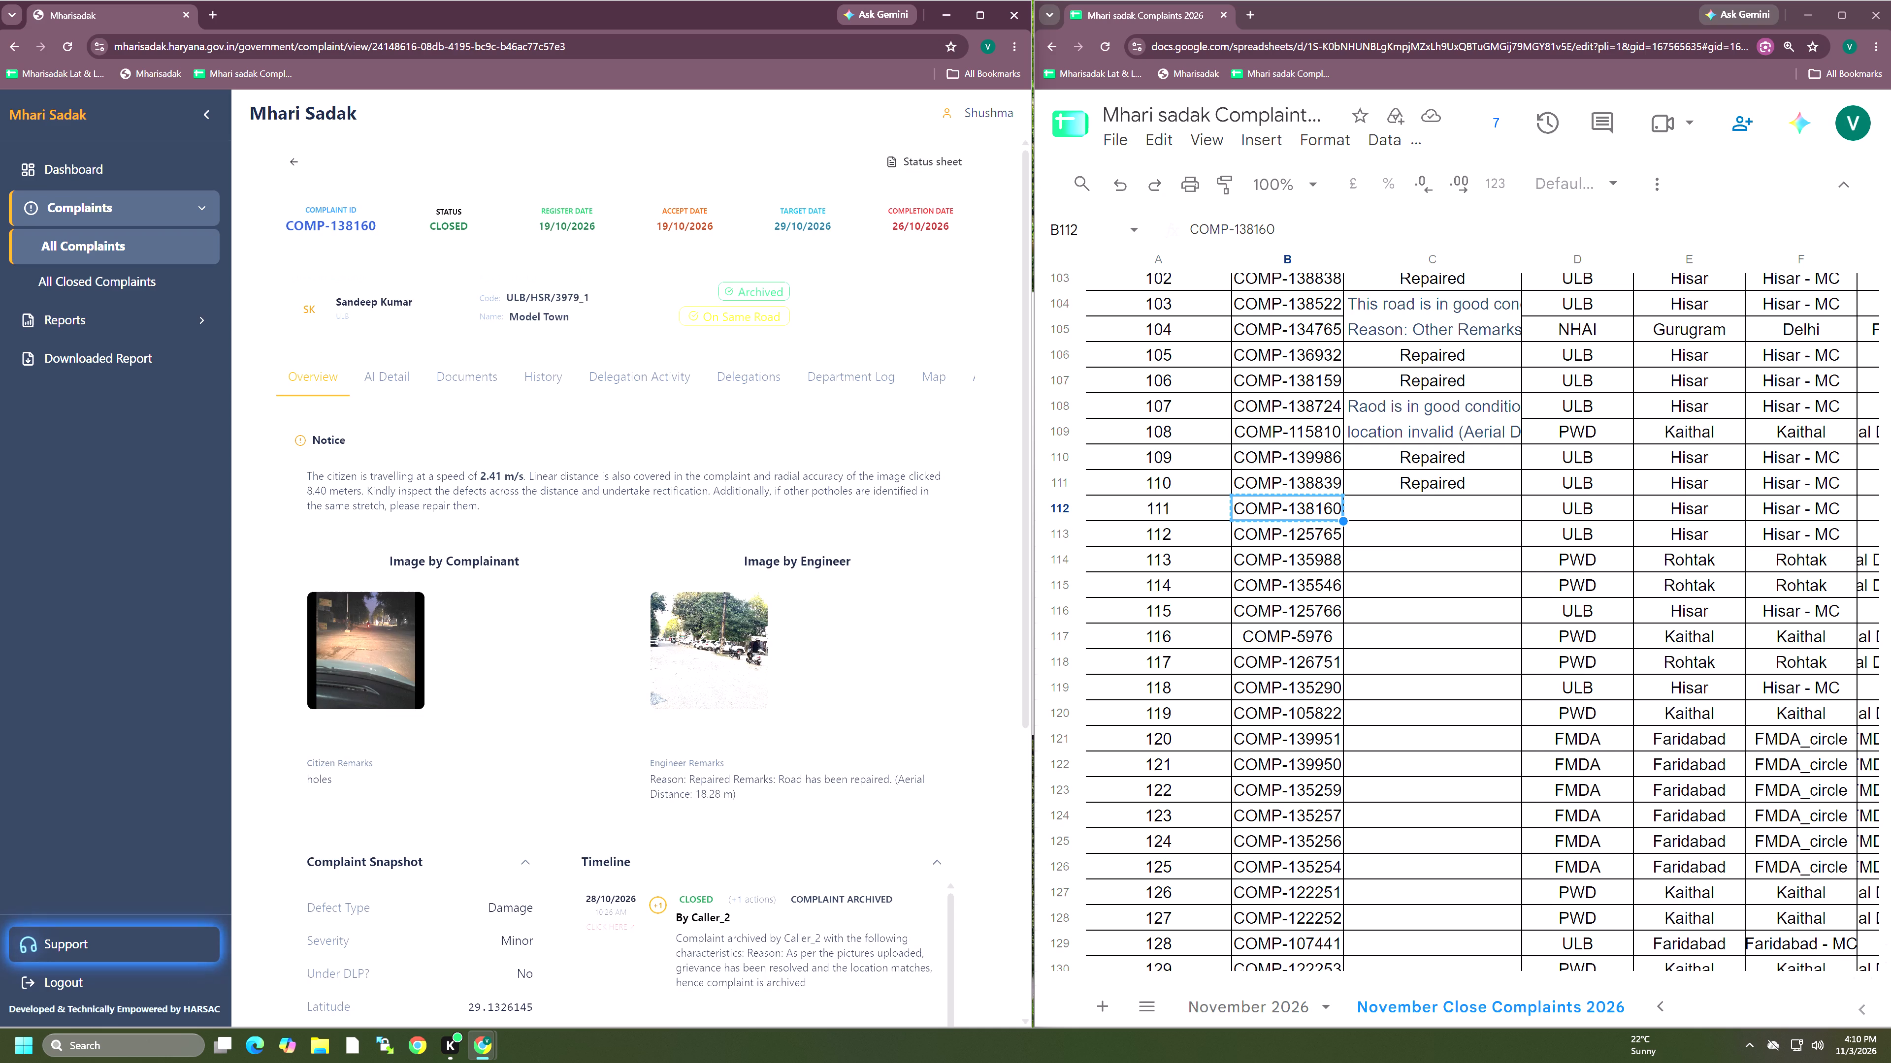
click(1427, 506)
key(ctrl+d)
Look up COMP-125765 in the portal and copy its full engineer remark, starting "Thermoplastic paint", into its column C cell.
click(1319, 535)
key(ctrl+c)
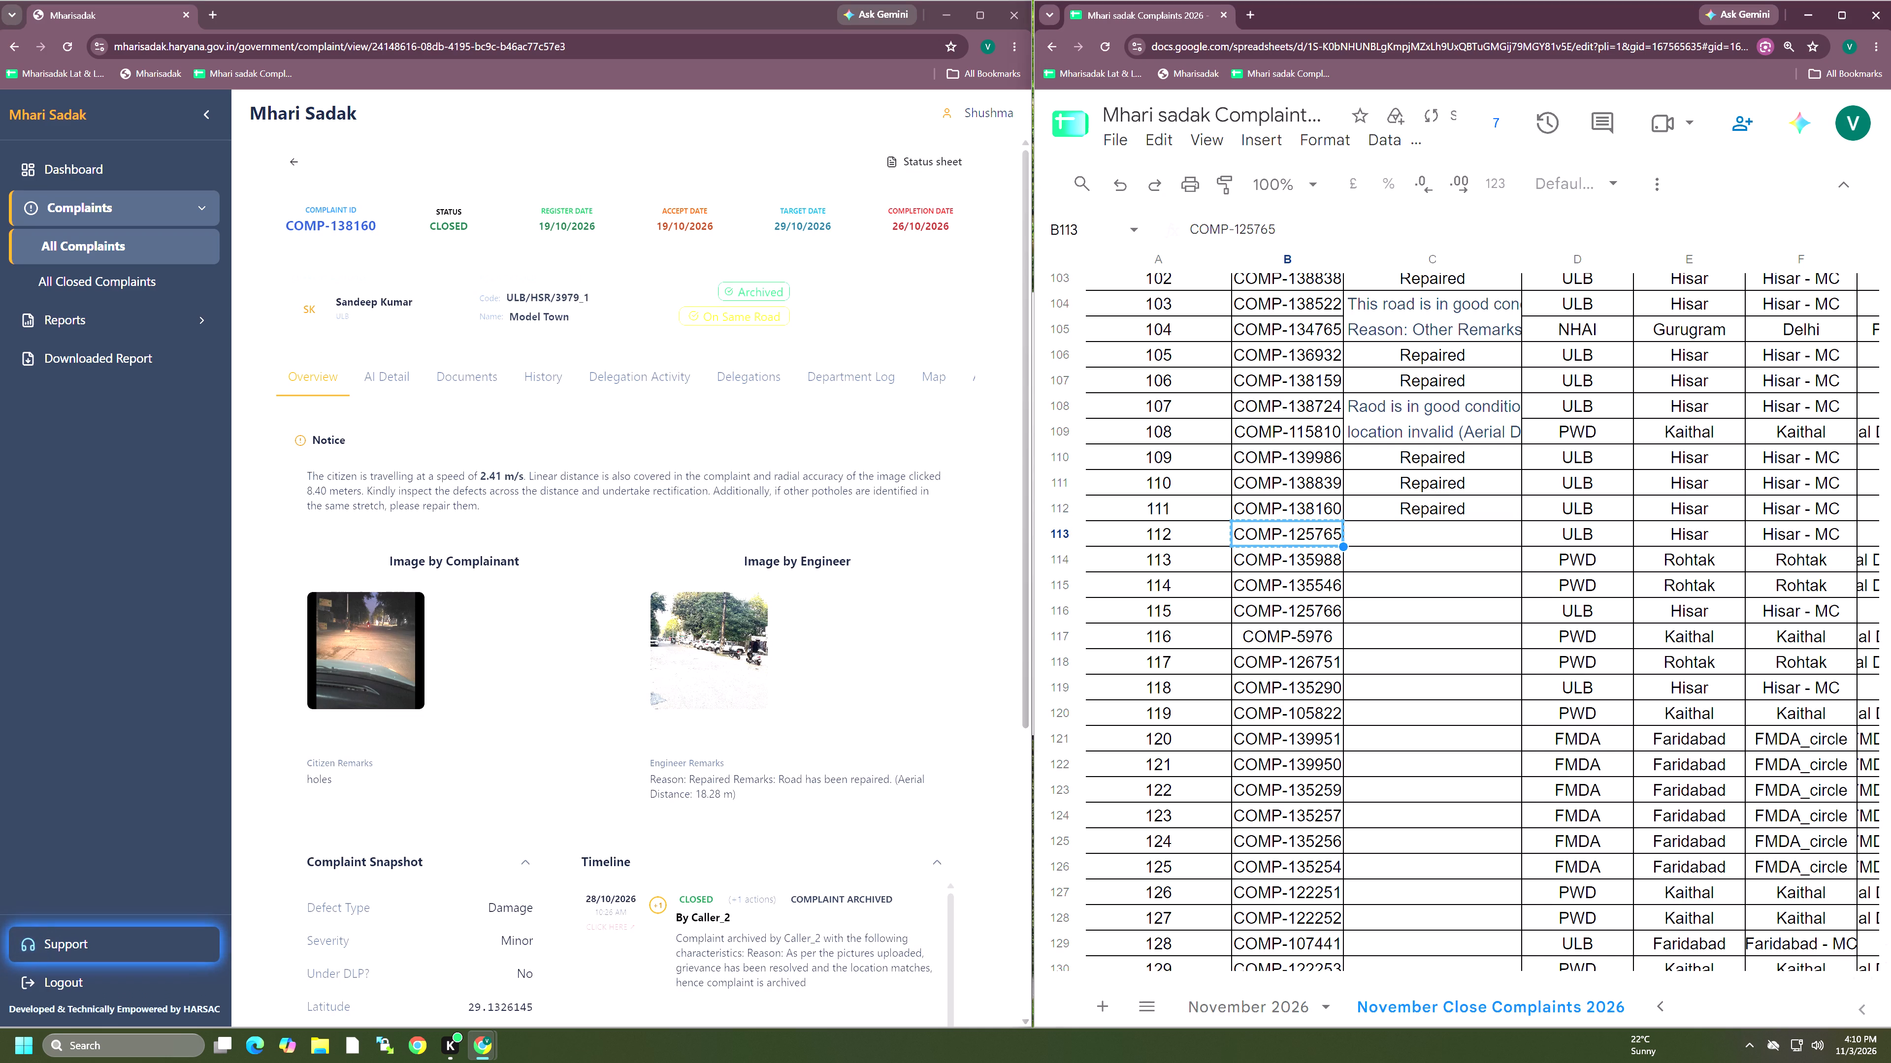
click(291, 164)
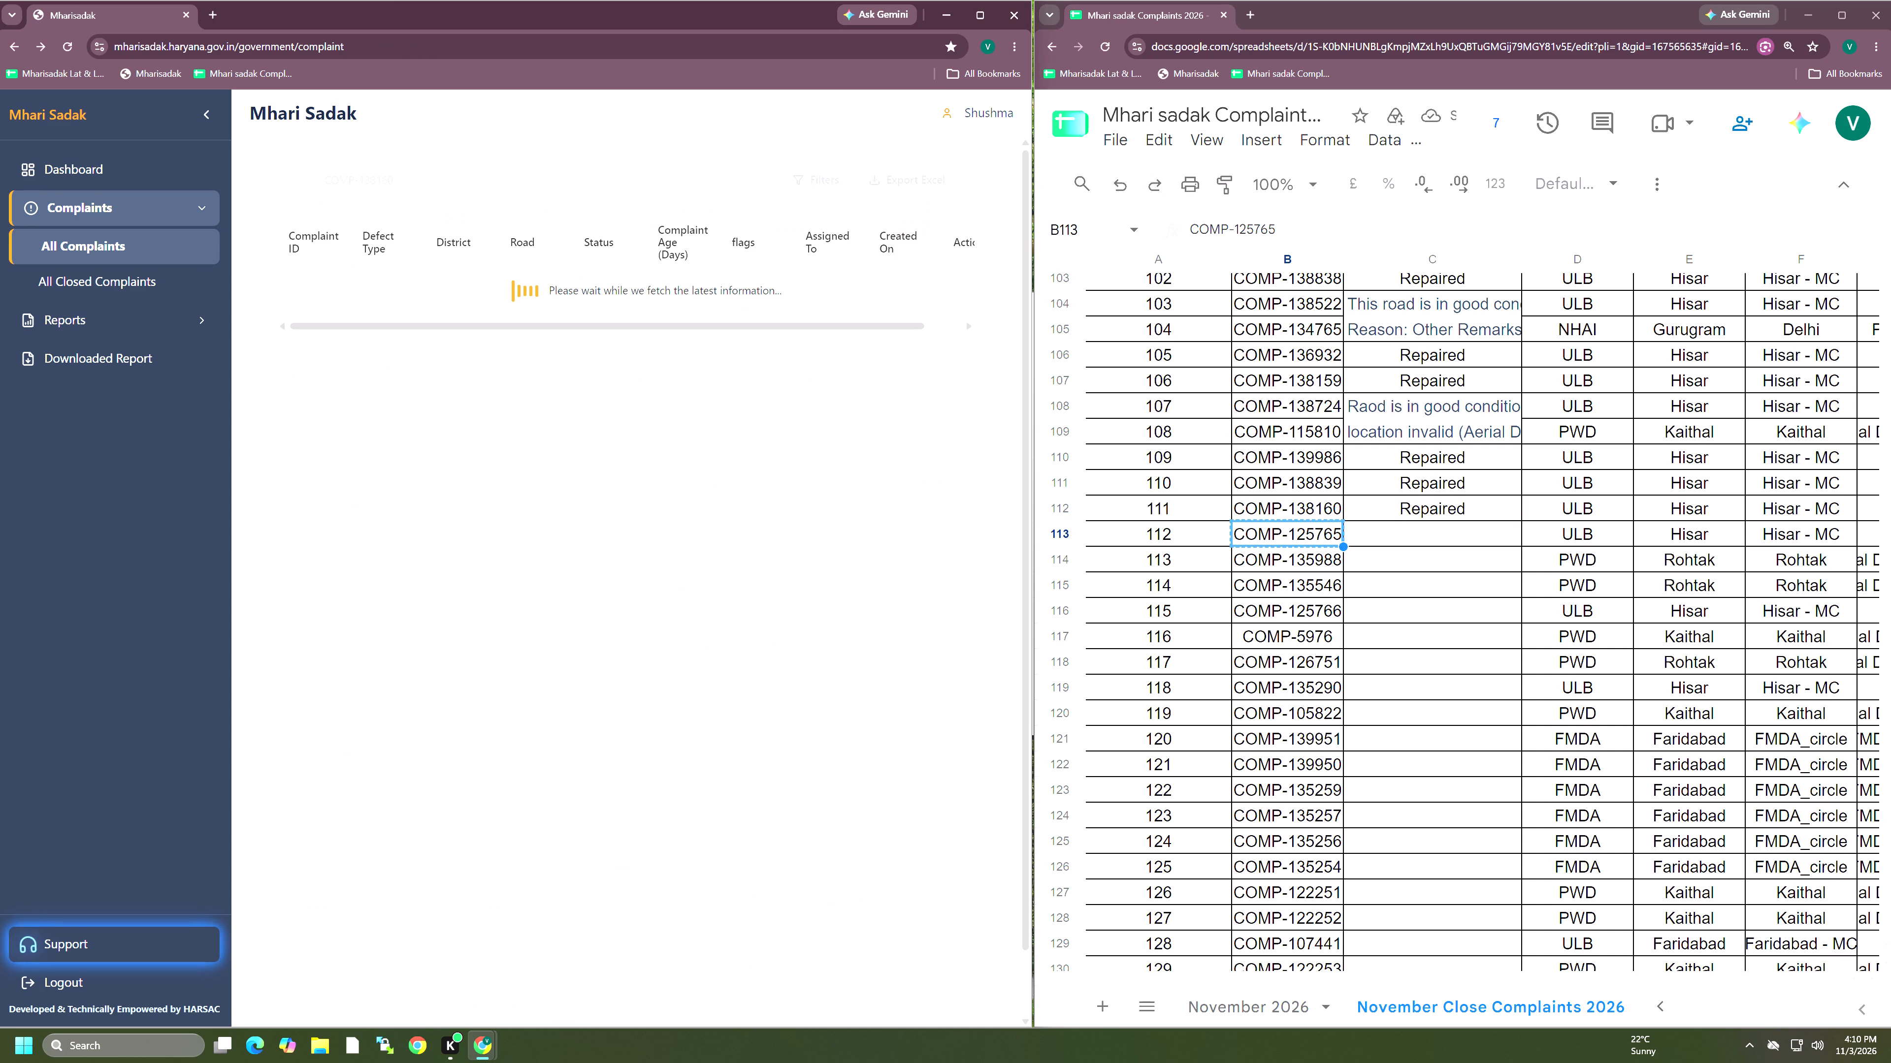
drag(412, 180, 205, 241)
key(ctrl+v)
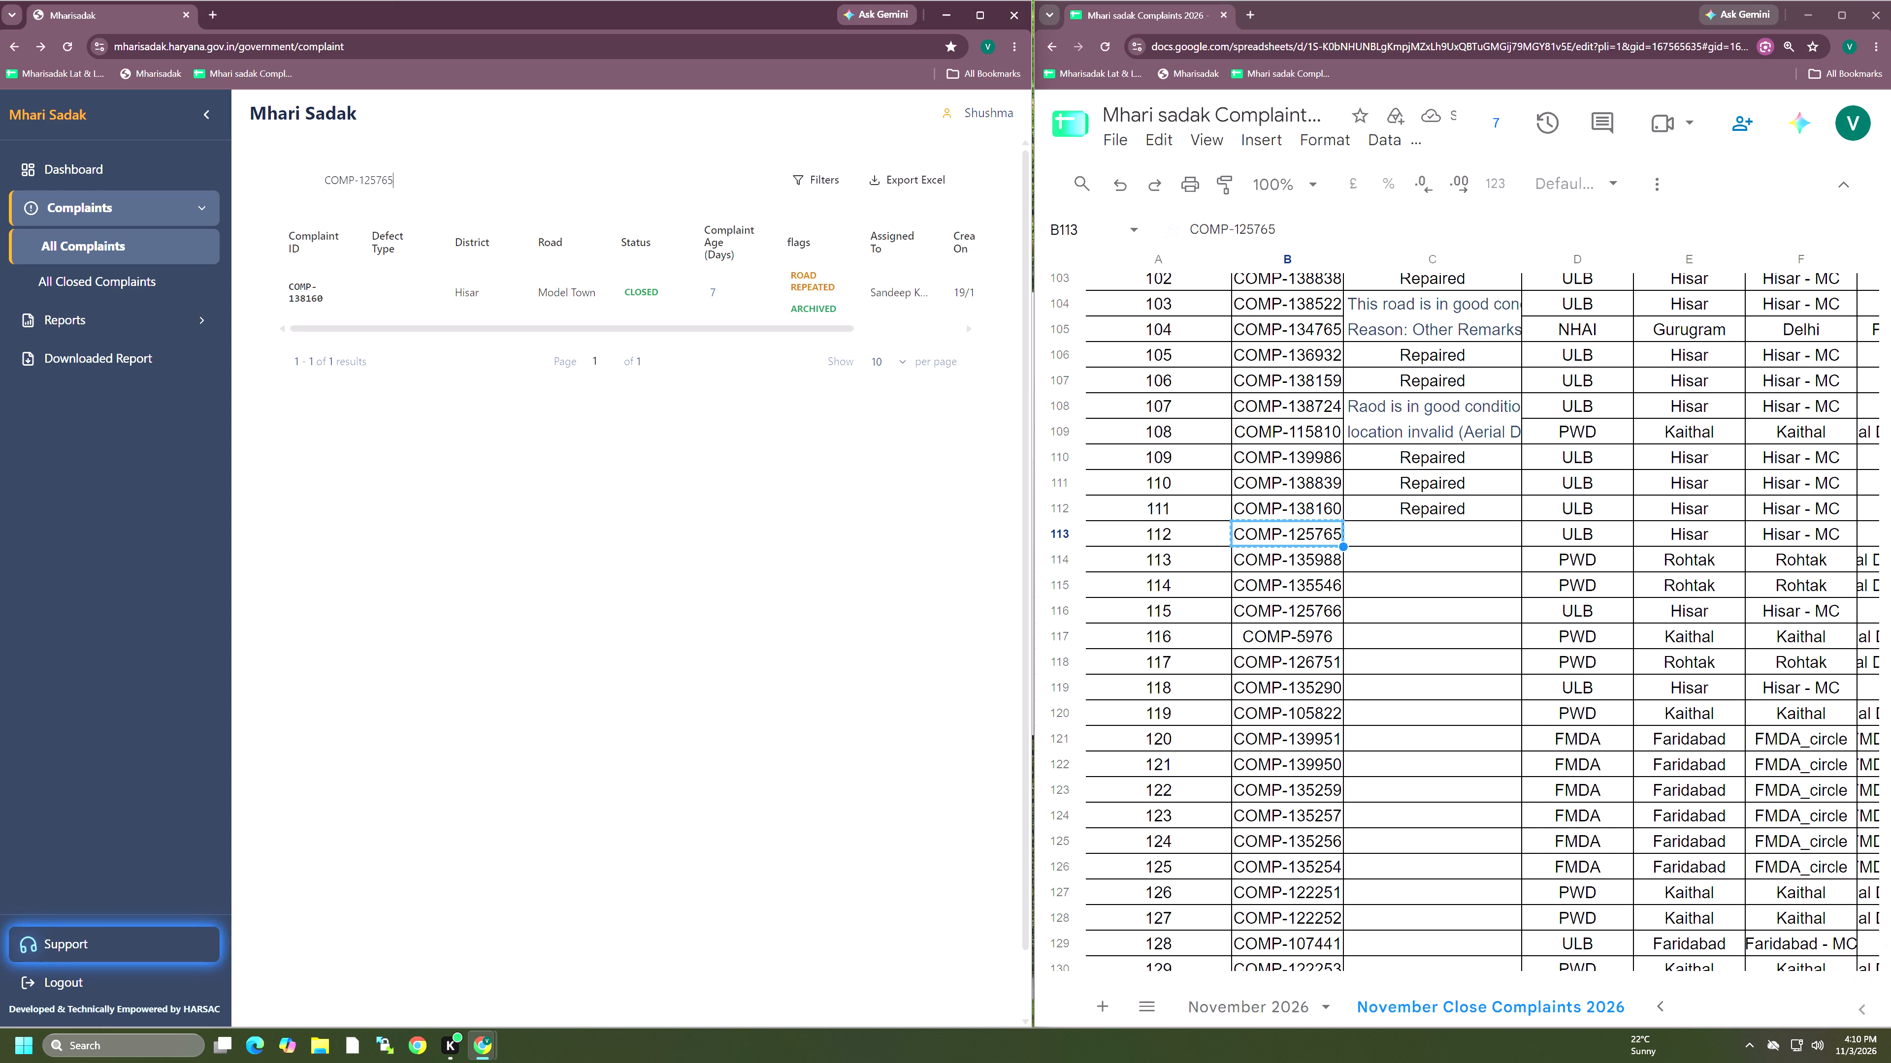
click(456, 294)
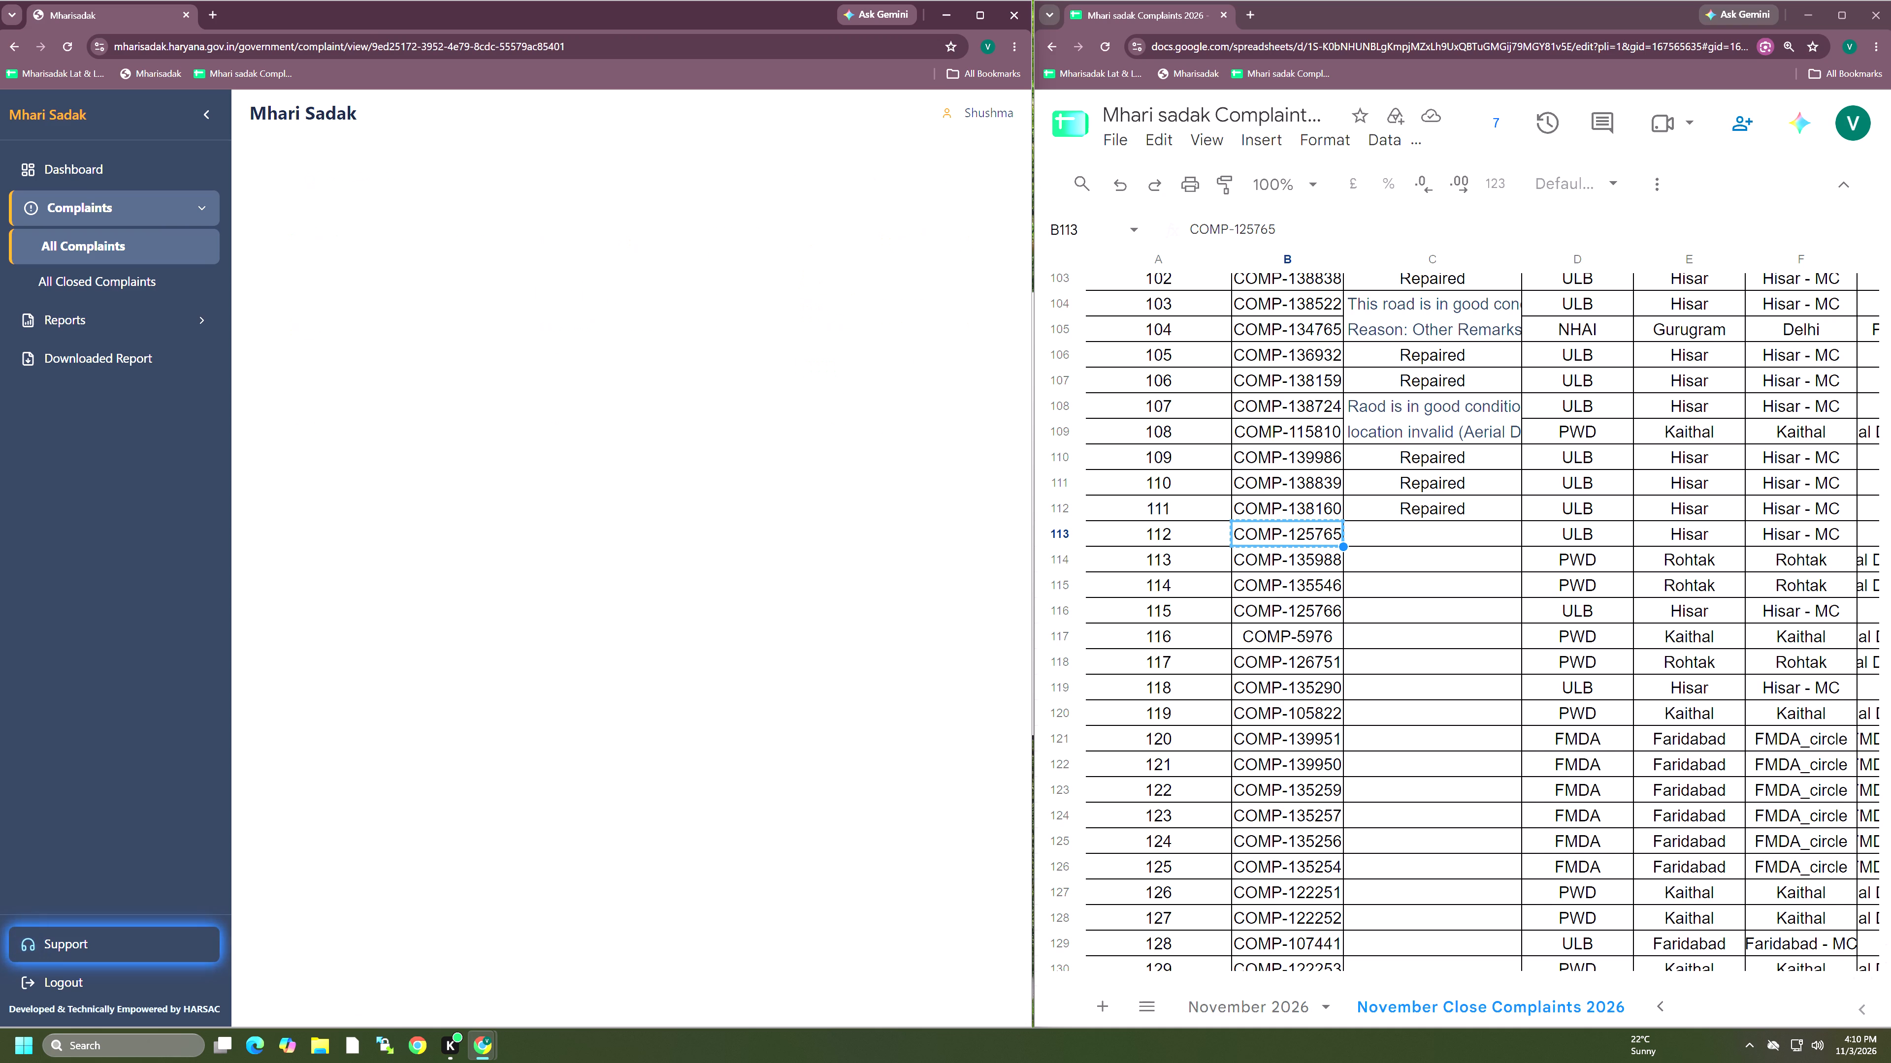
scroll(1458, 568, down, 2)
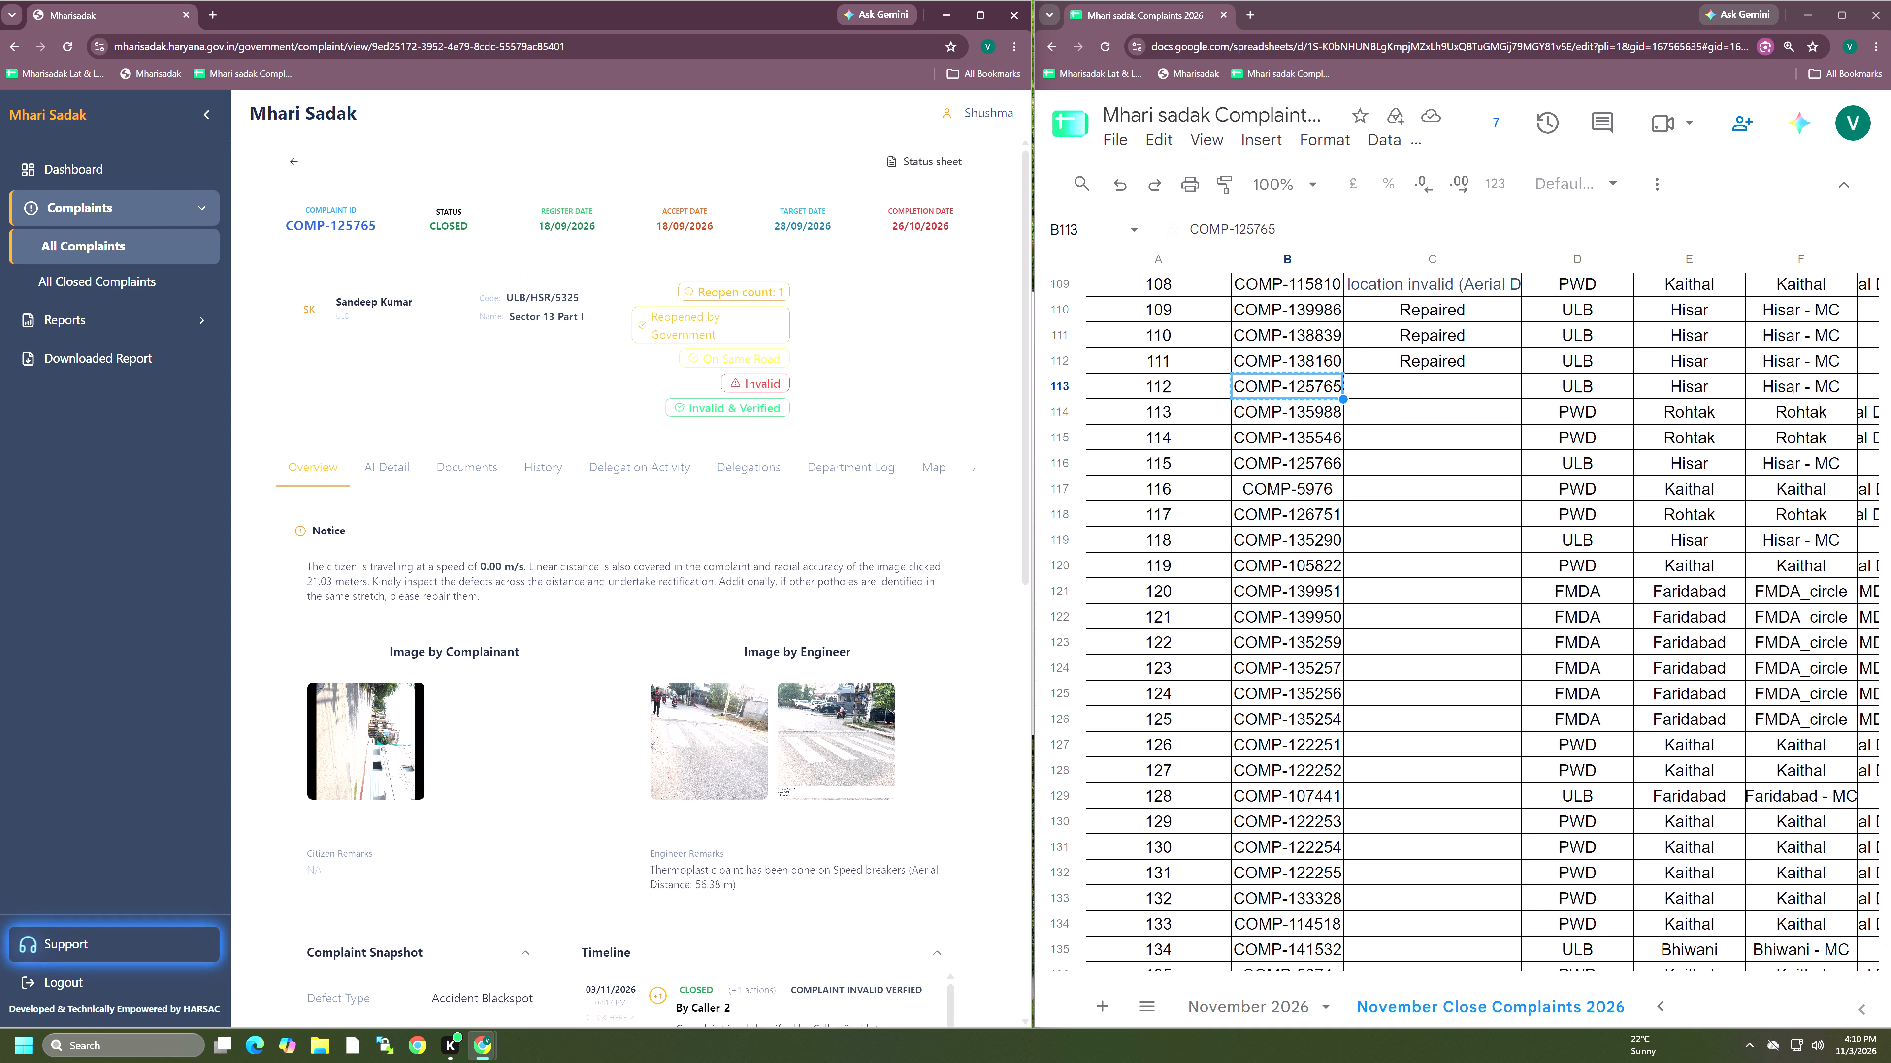
drag(648, 871, 652, 871)
drag(652, 871, 754, 908)
key(ctrl+c)
click(1401, 400)
key(ctrl+v)
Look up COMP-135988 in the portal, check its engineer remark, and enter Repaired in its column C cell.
click(1323, 409)
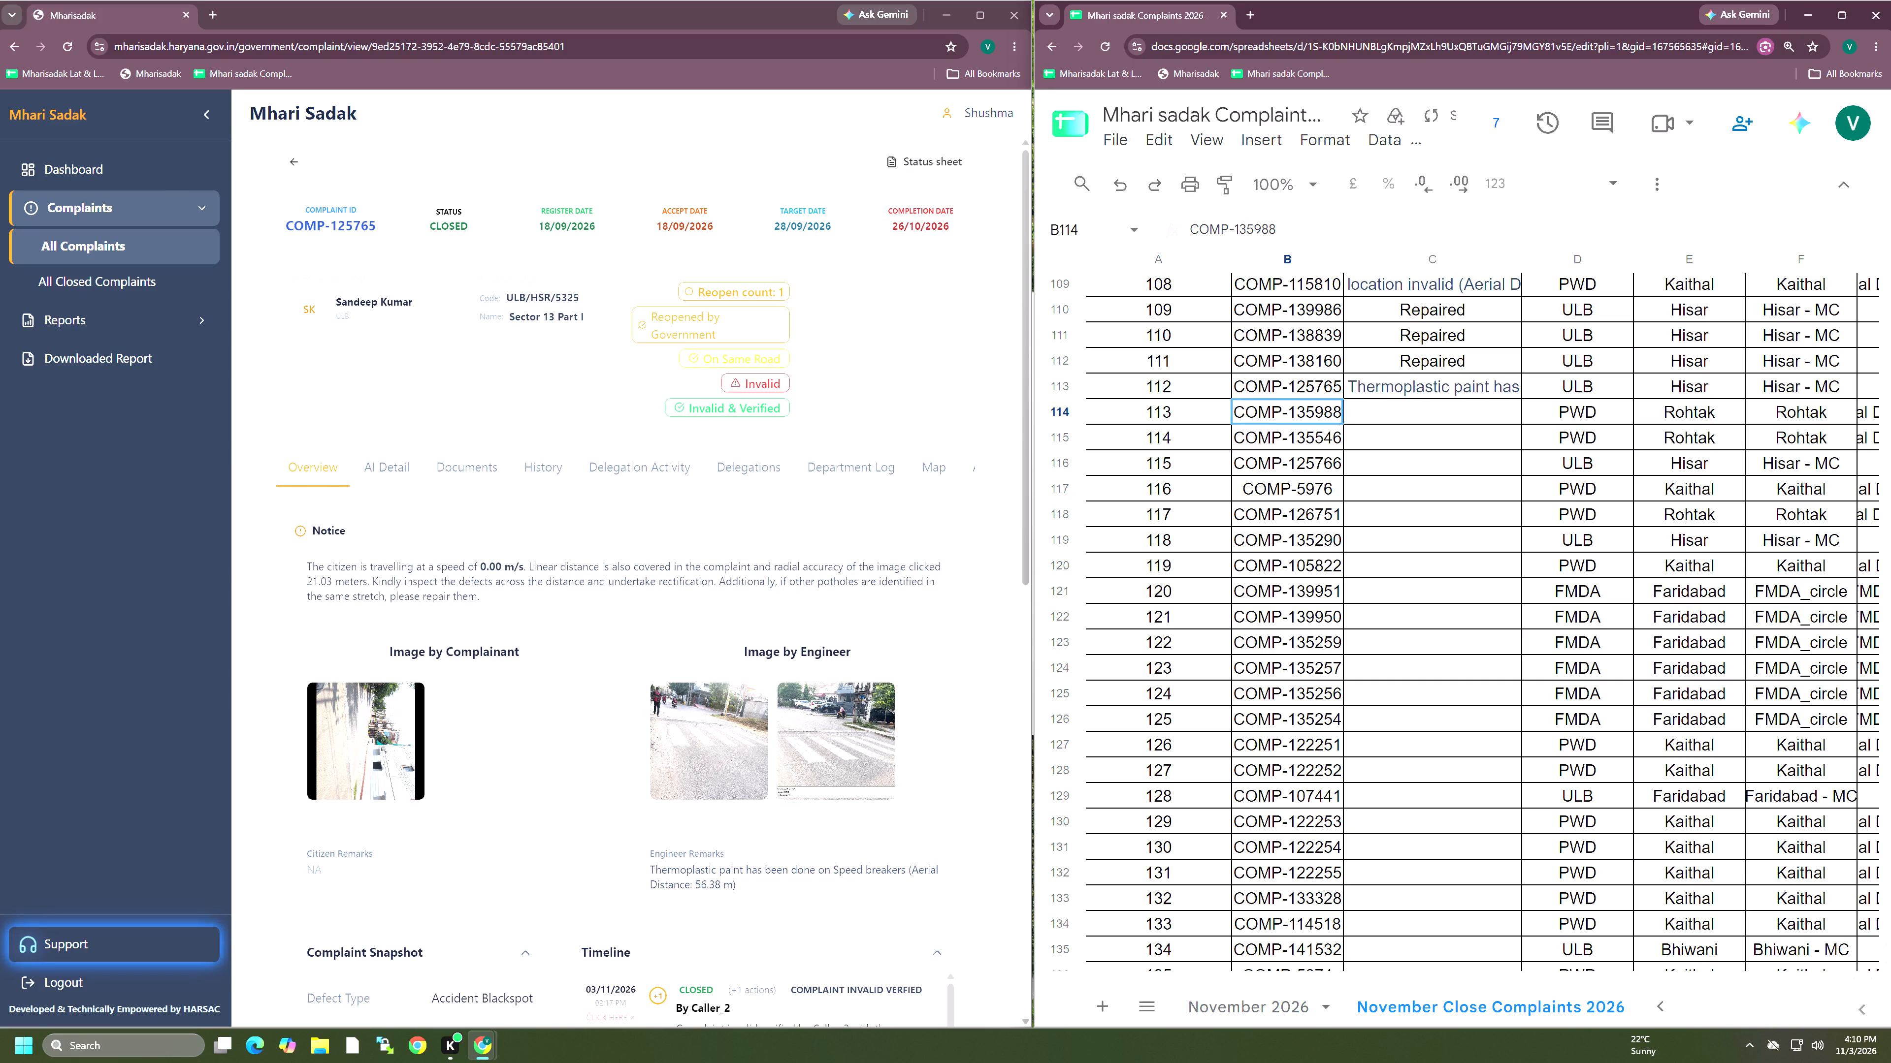
key(ctrl+c)
click(294, 164)
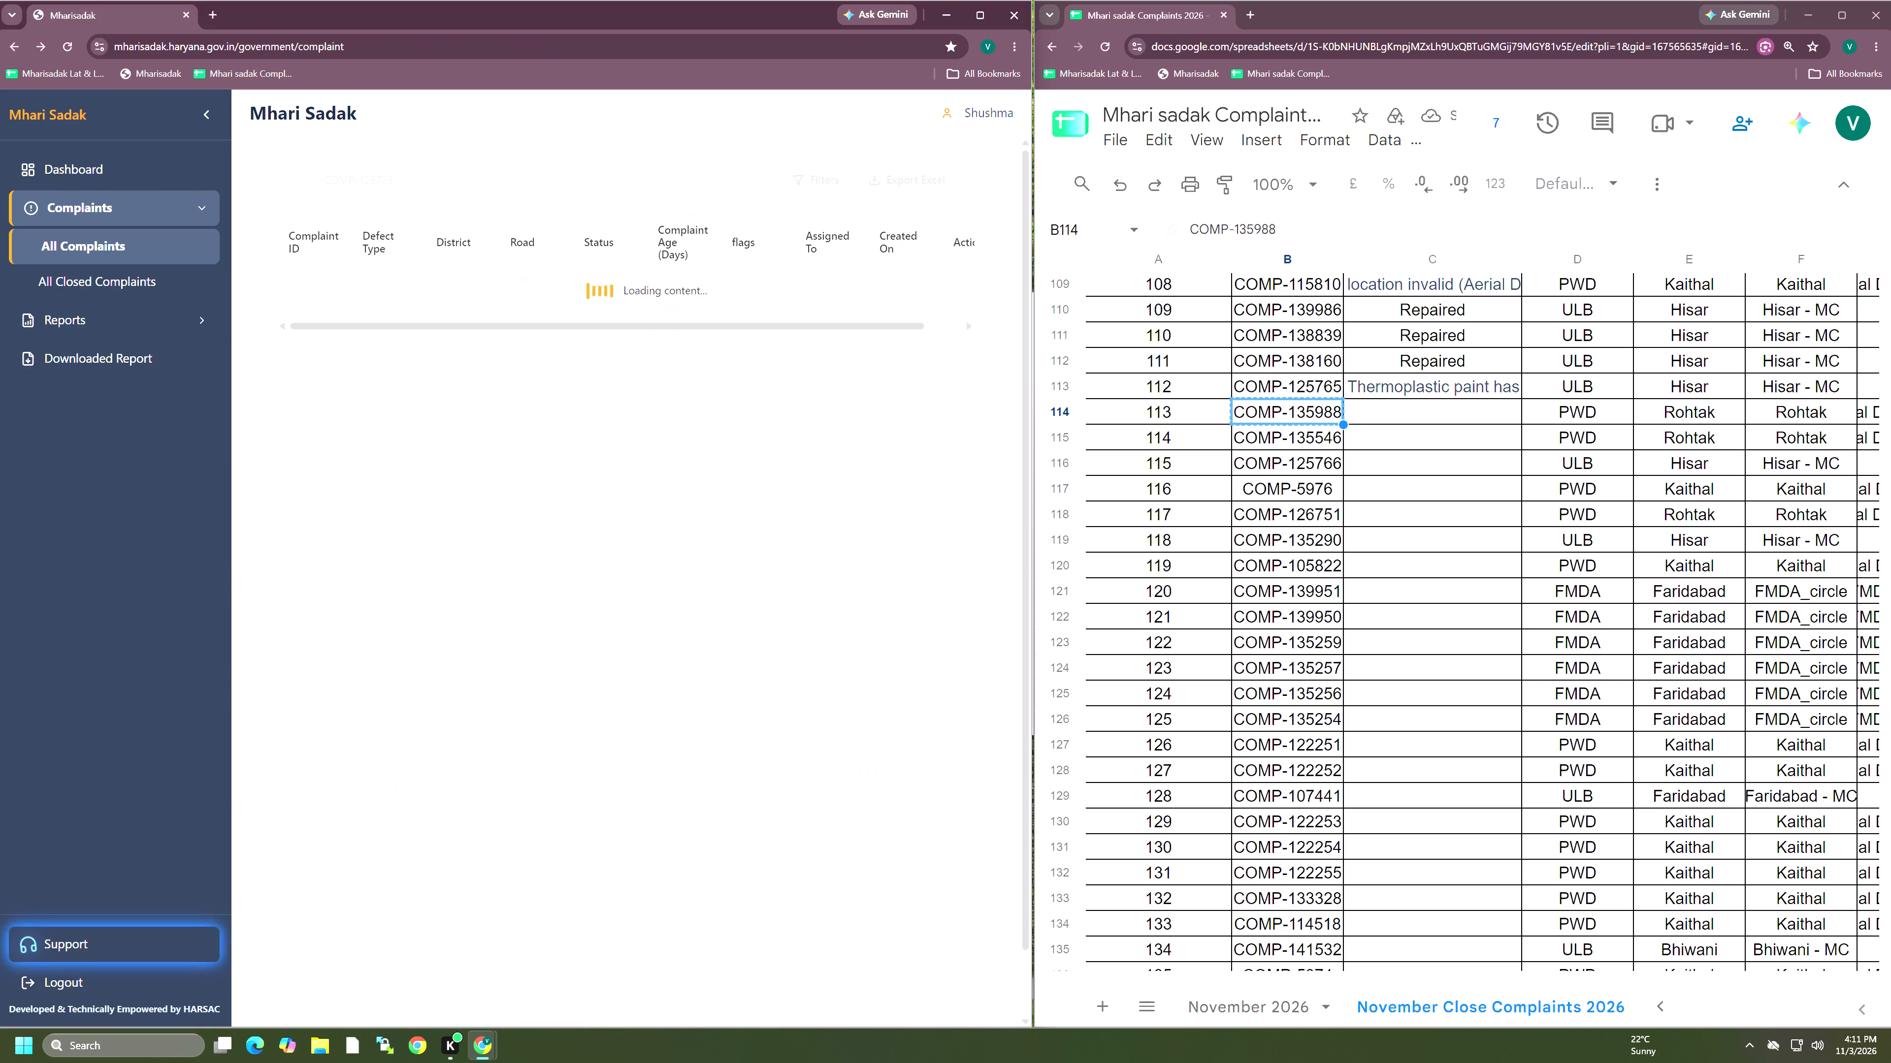
drag(416, 182, 200, 208)
key(ctrl+v)
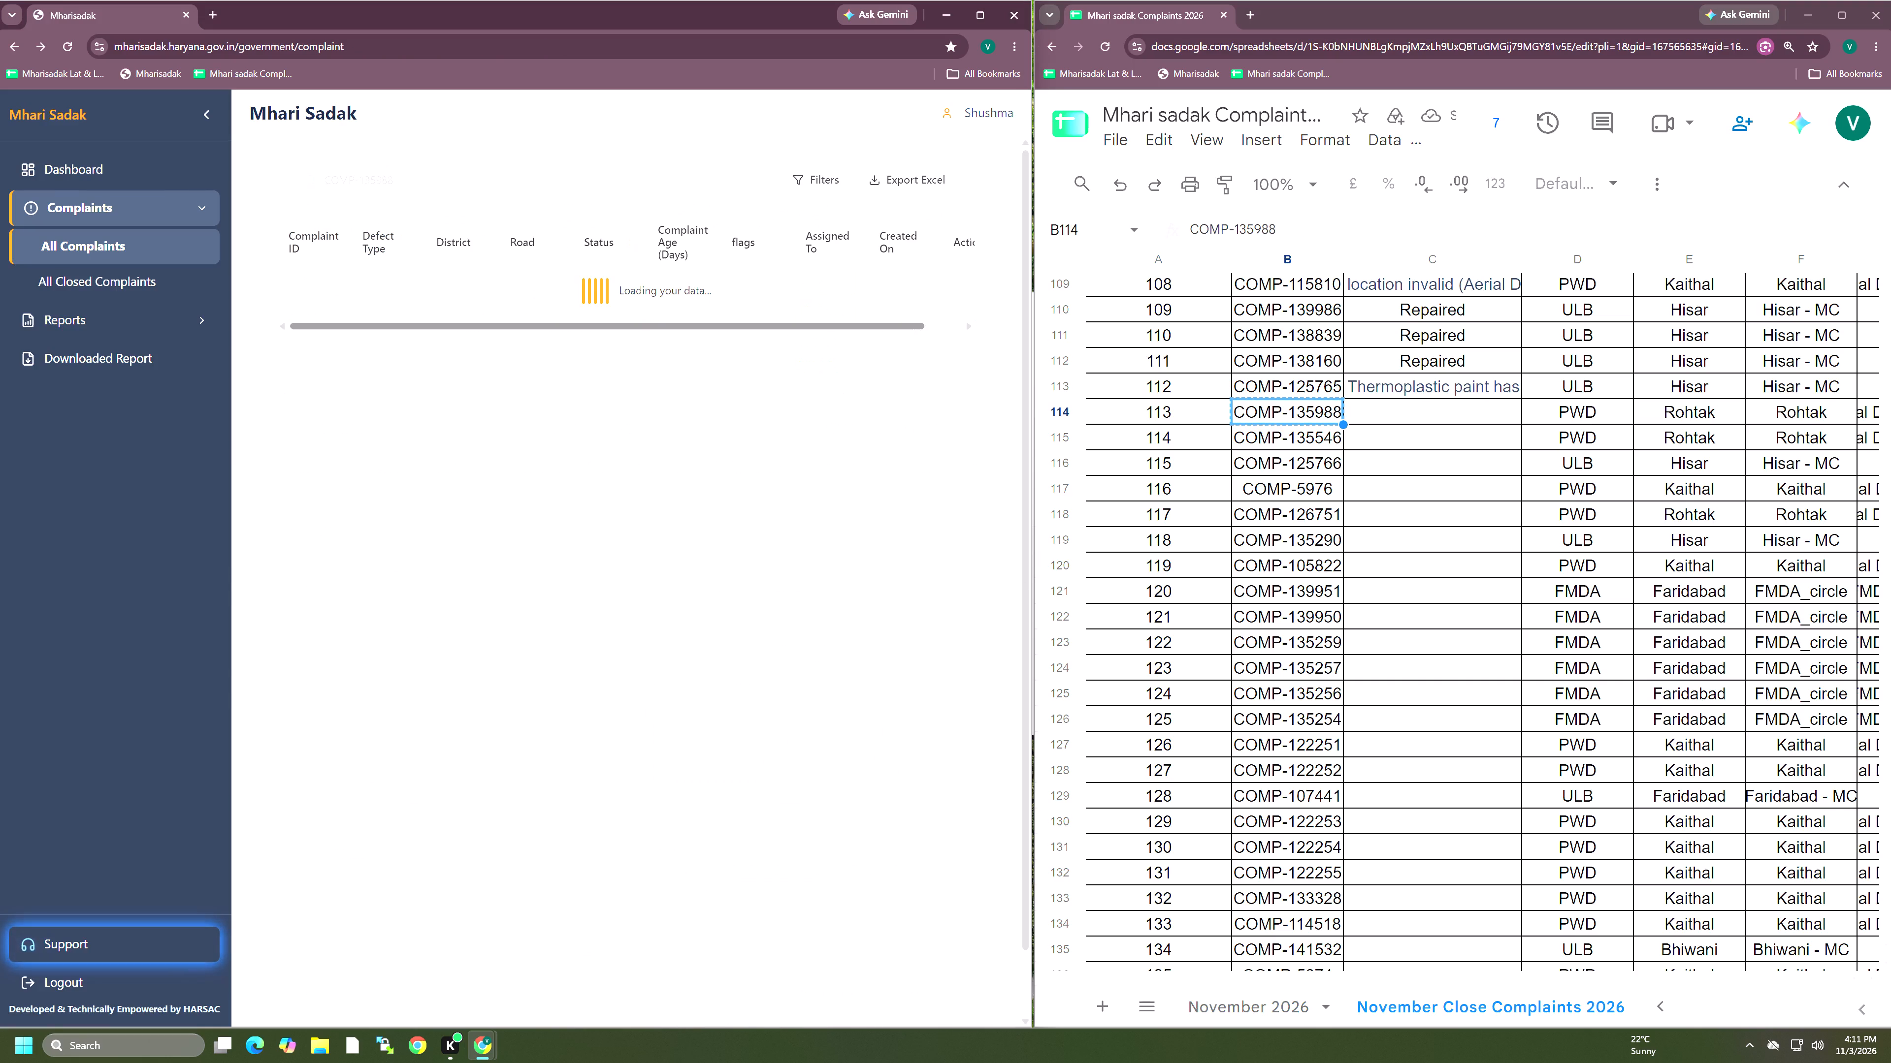
click(550, 302)
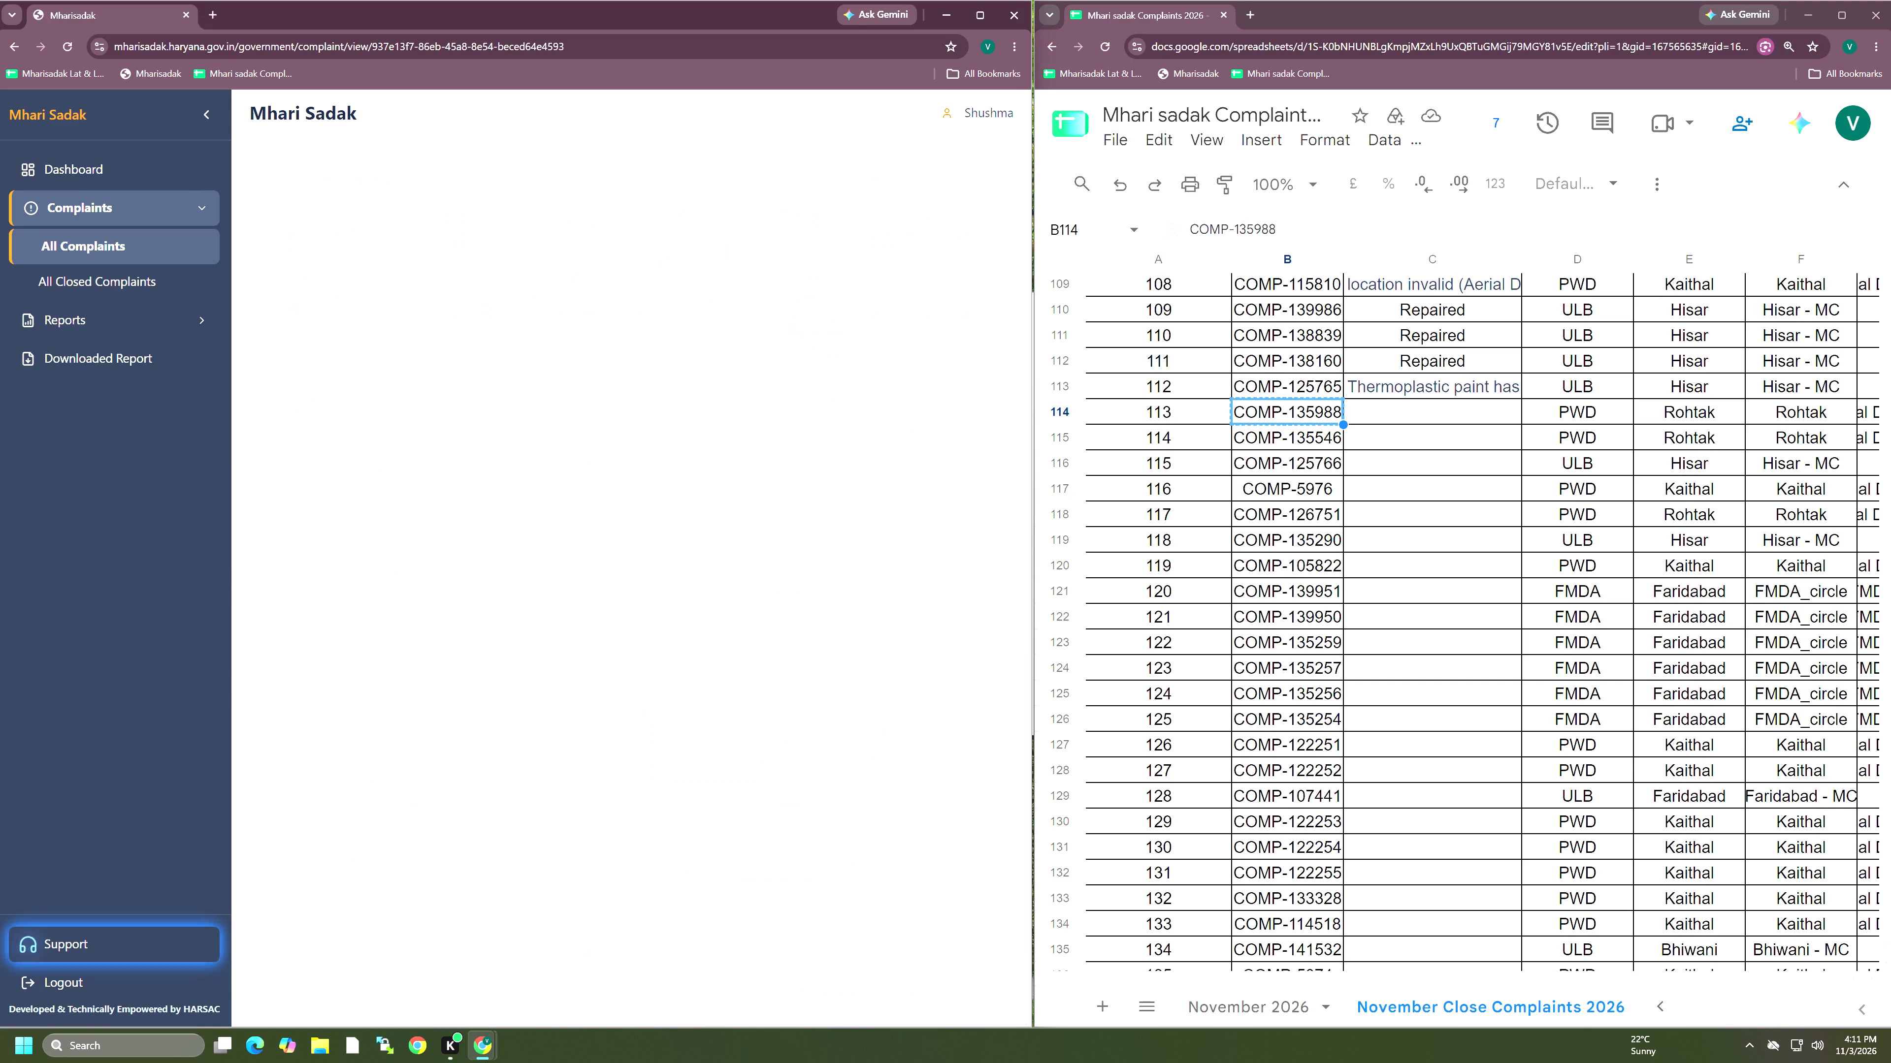
click(1410, 417)
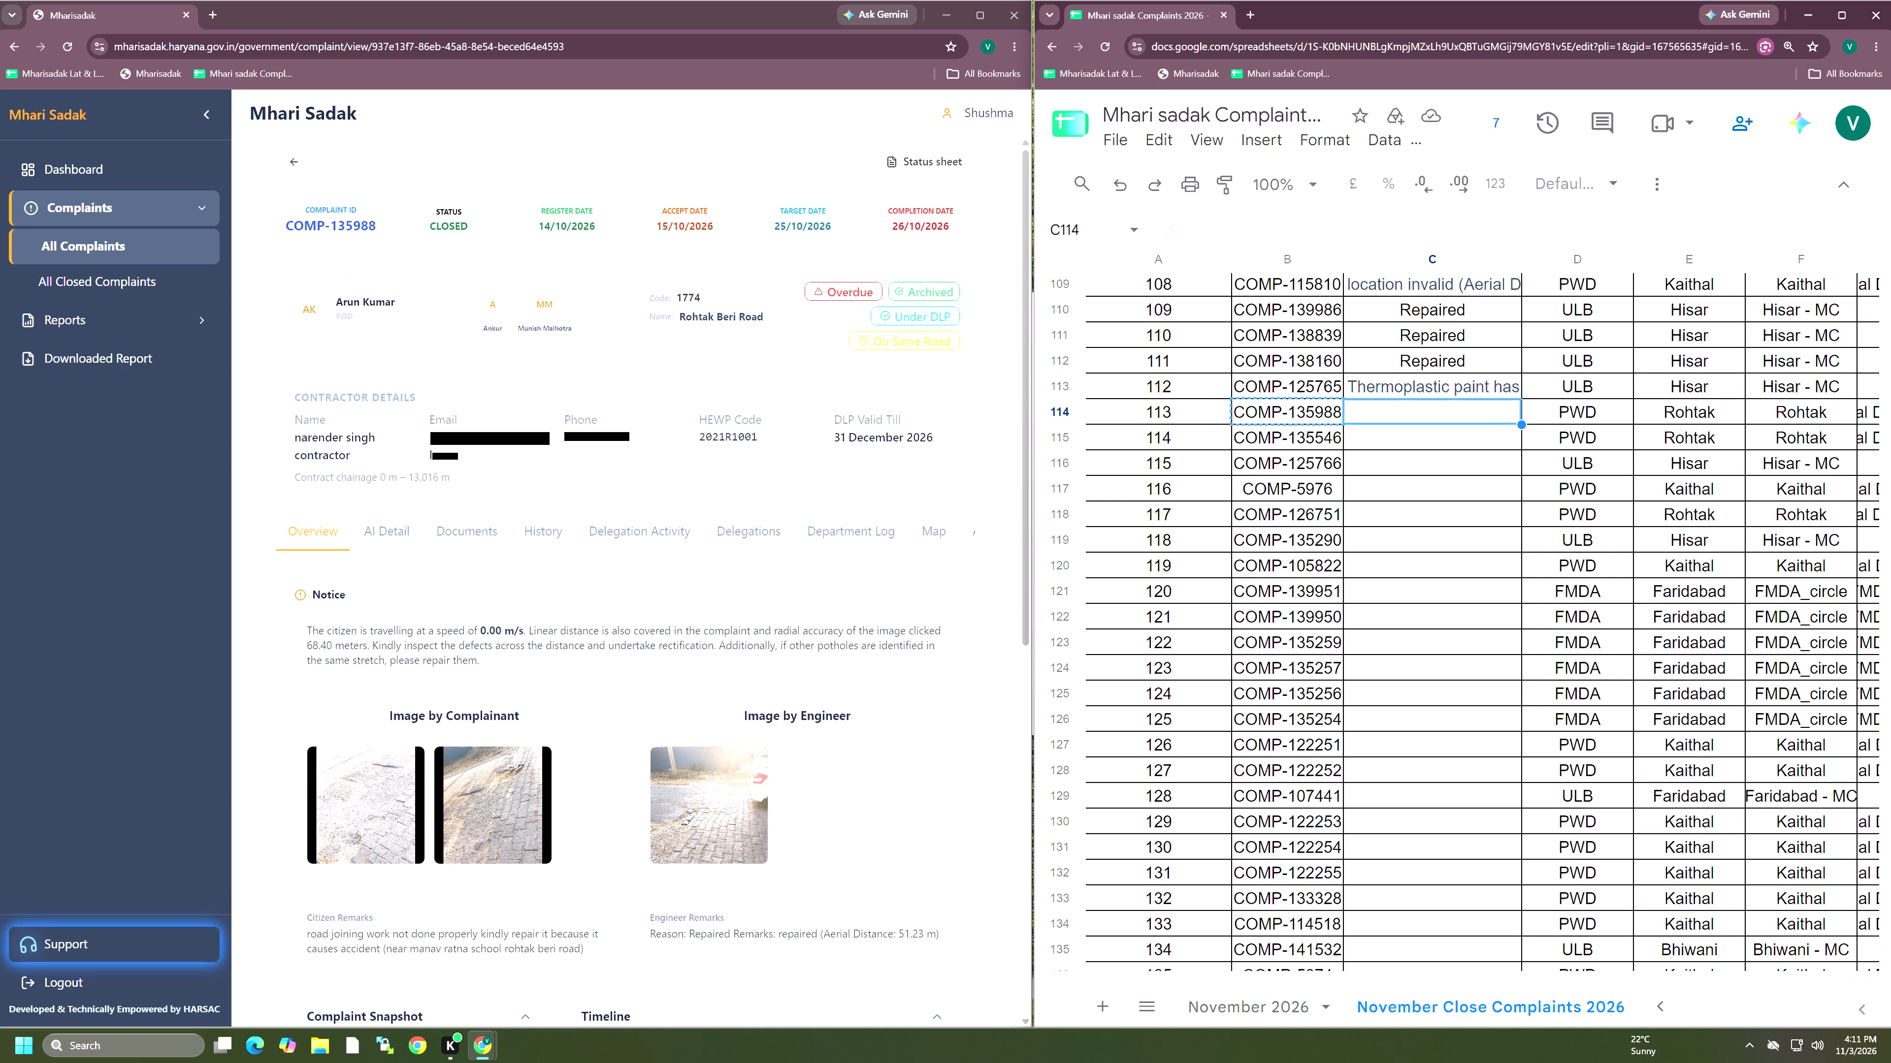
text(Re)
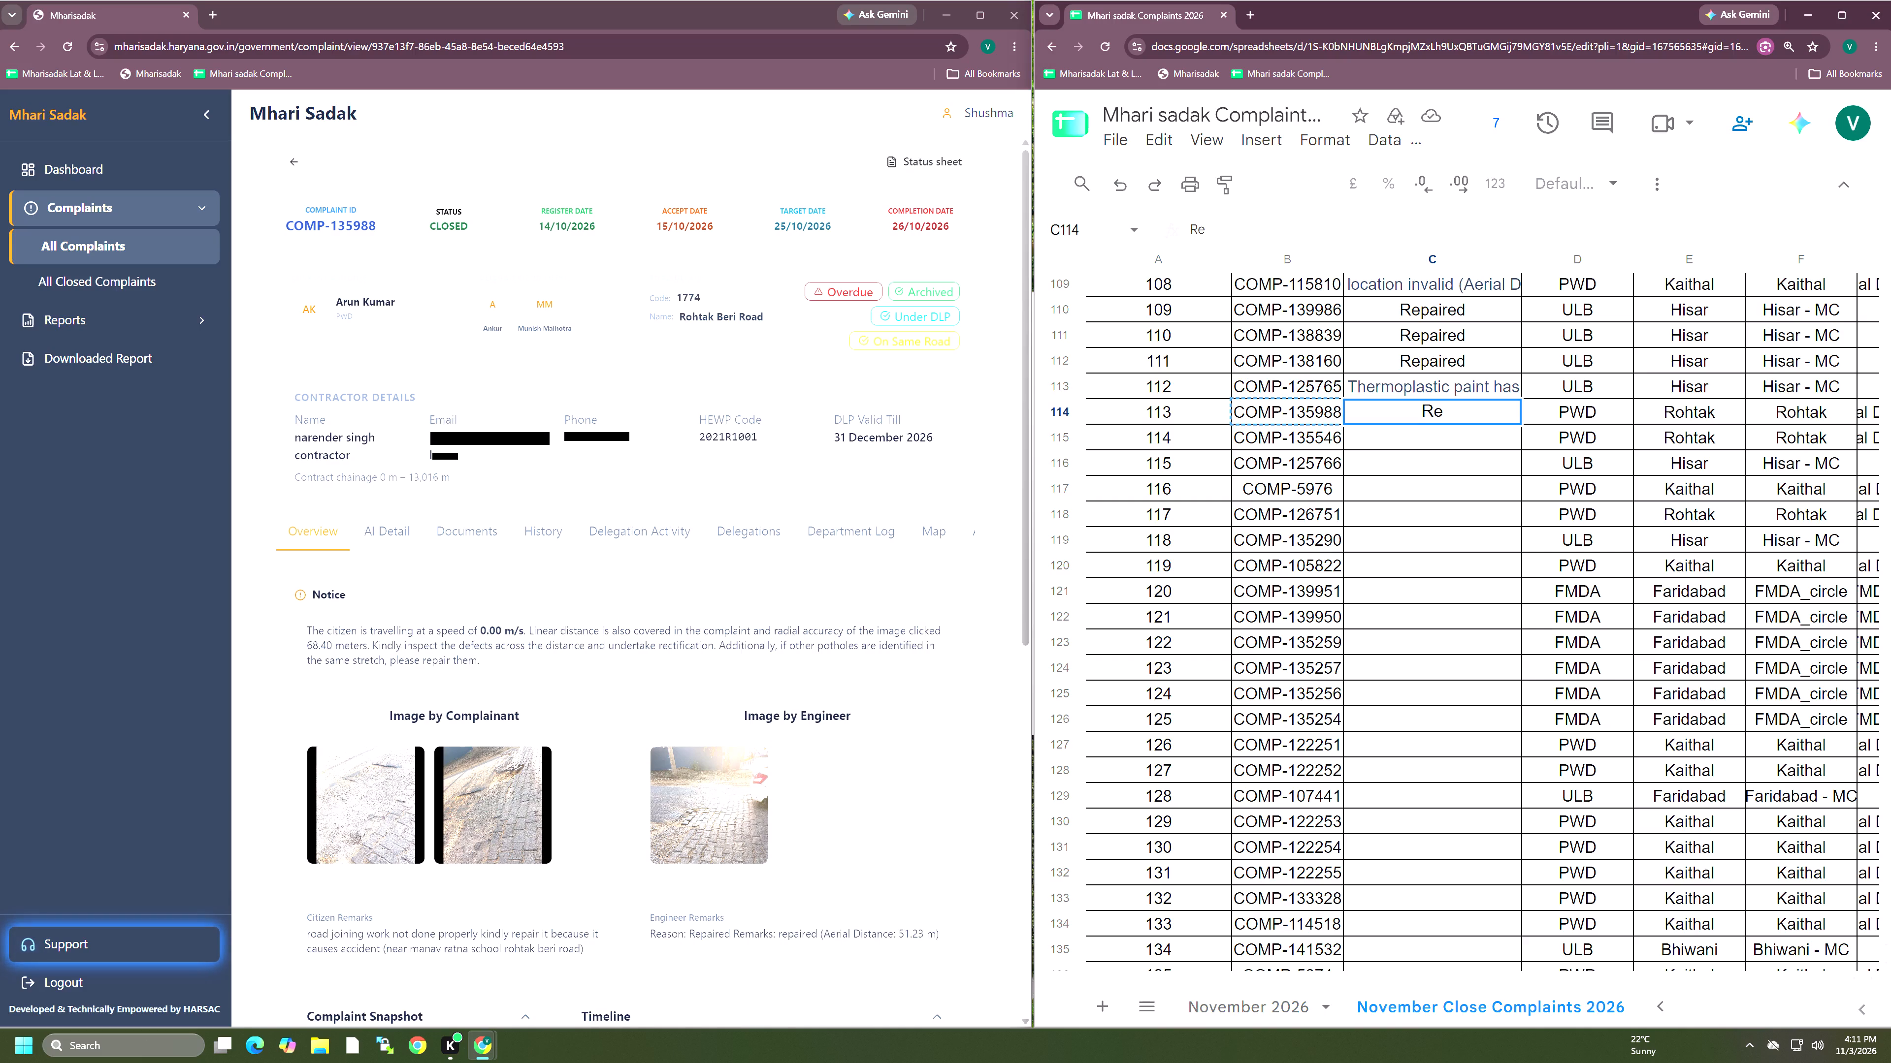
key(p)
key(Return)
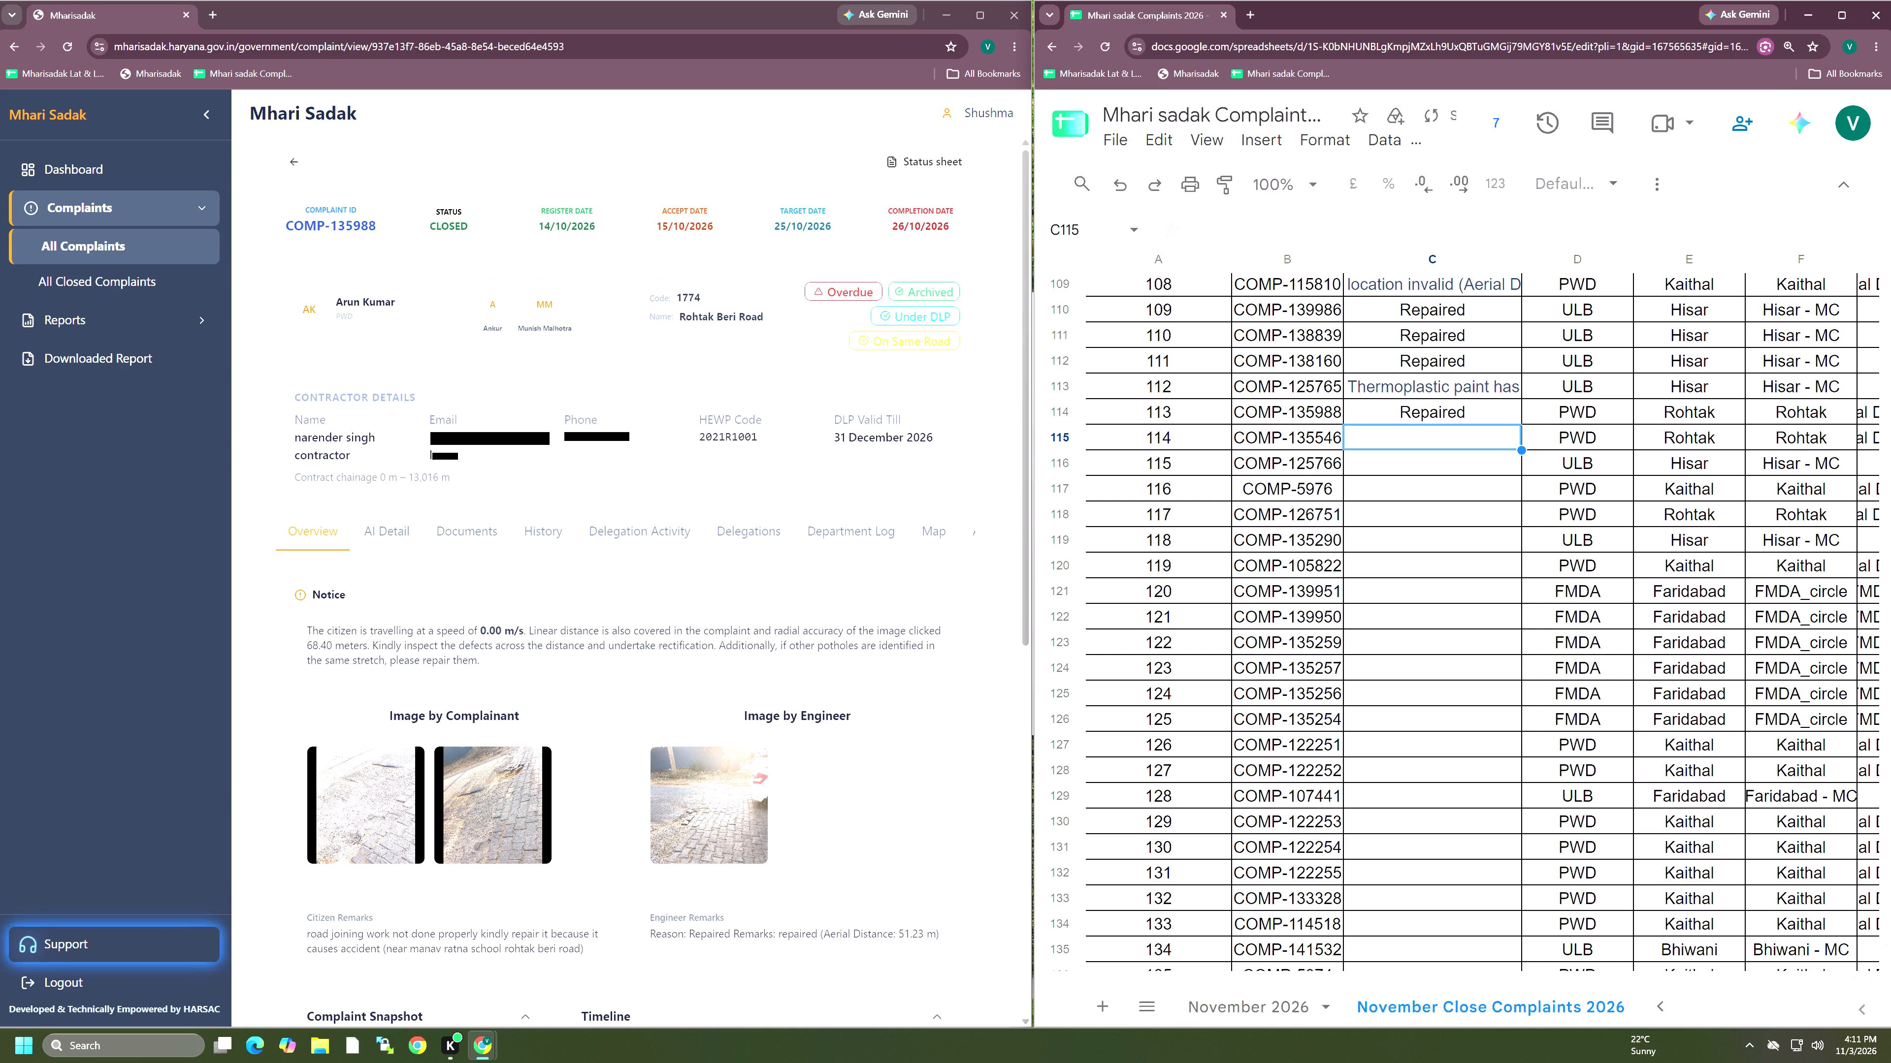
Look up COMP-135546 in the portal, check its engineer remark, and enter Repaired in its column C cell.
click(1295, 438)
key(ctrl+c)
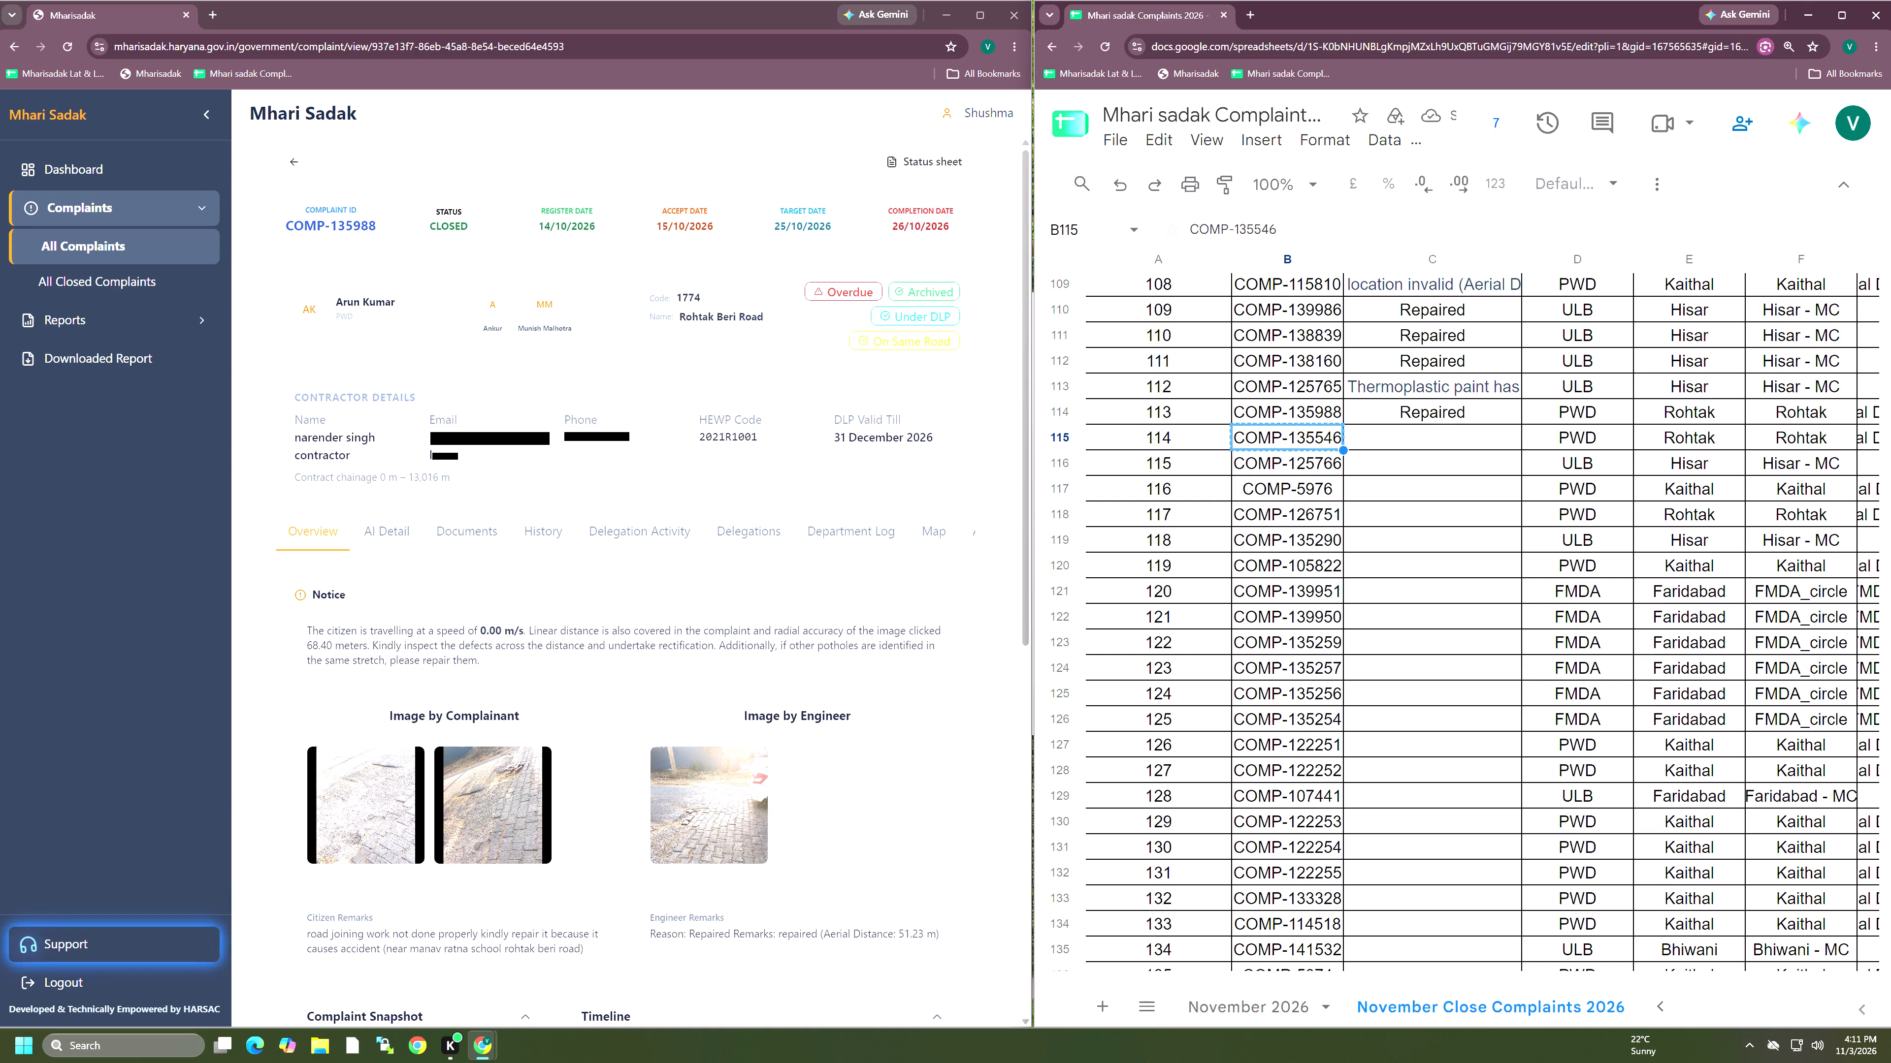
click(297, 163)
drag(409, 174, 223, 254)
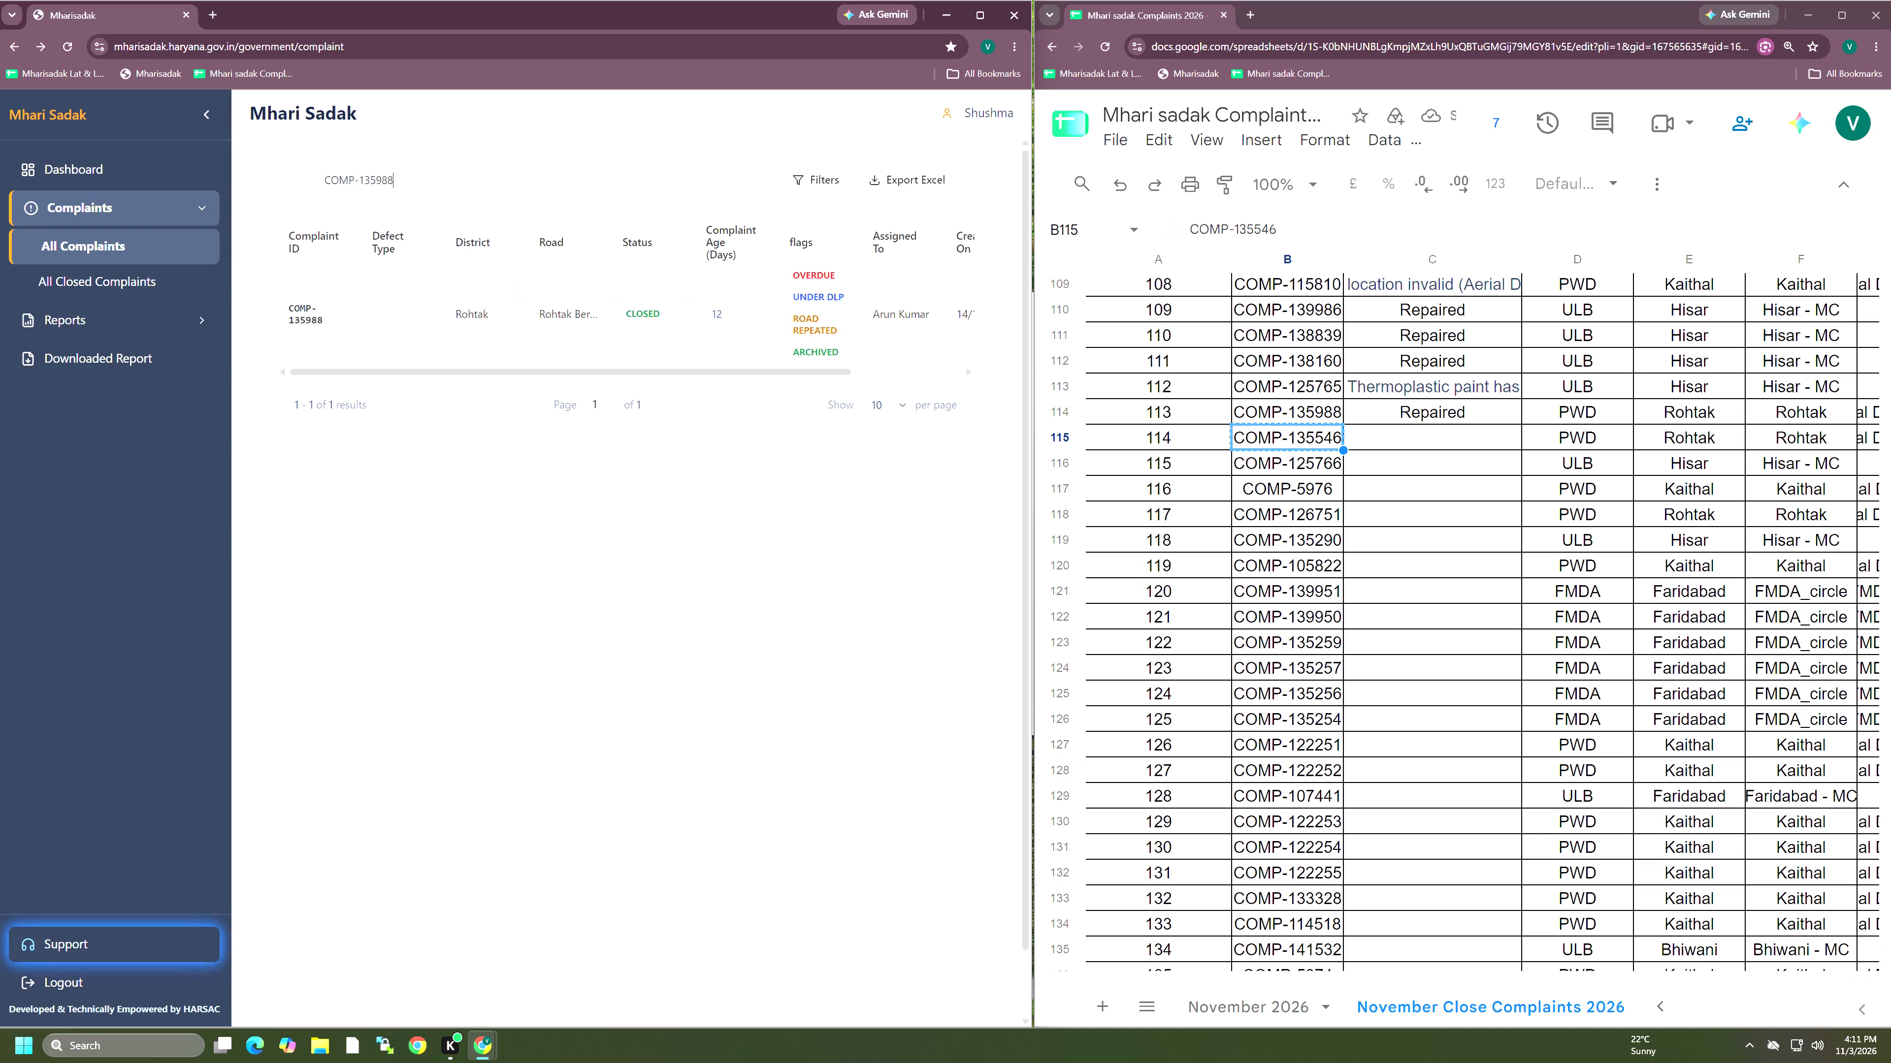
drag(223, 254, 192, 266)
key(ctrl+v)
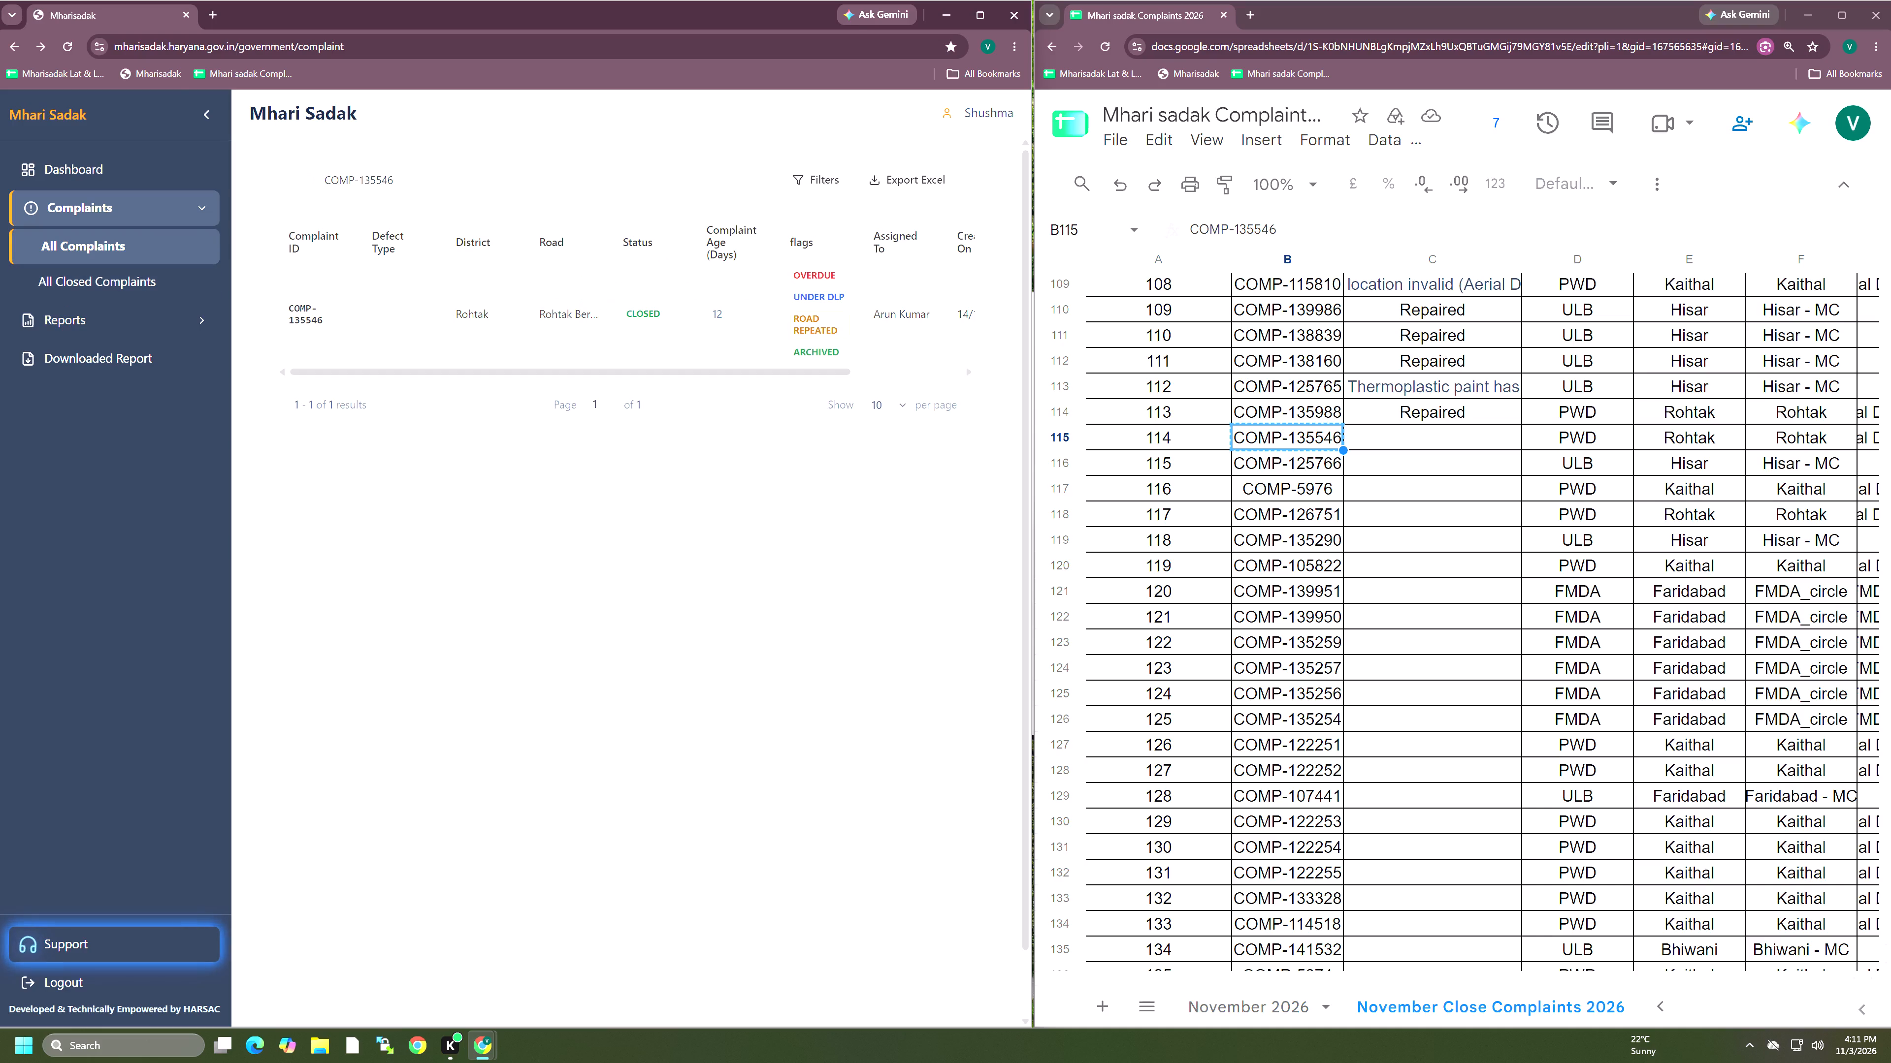
click(463, 344)
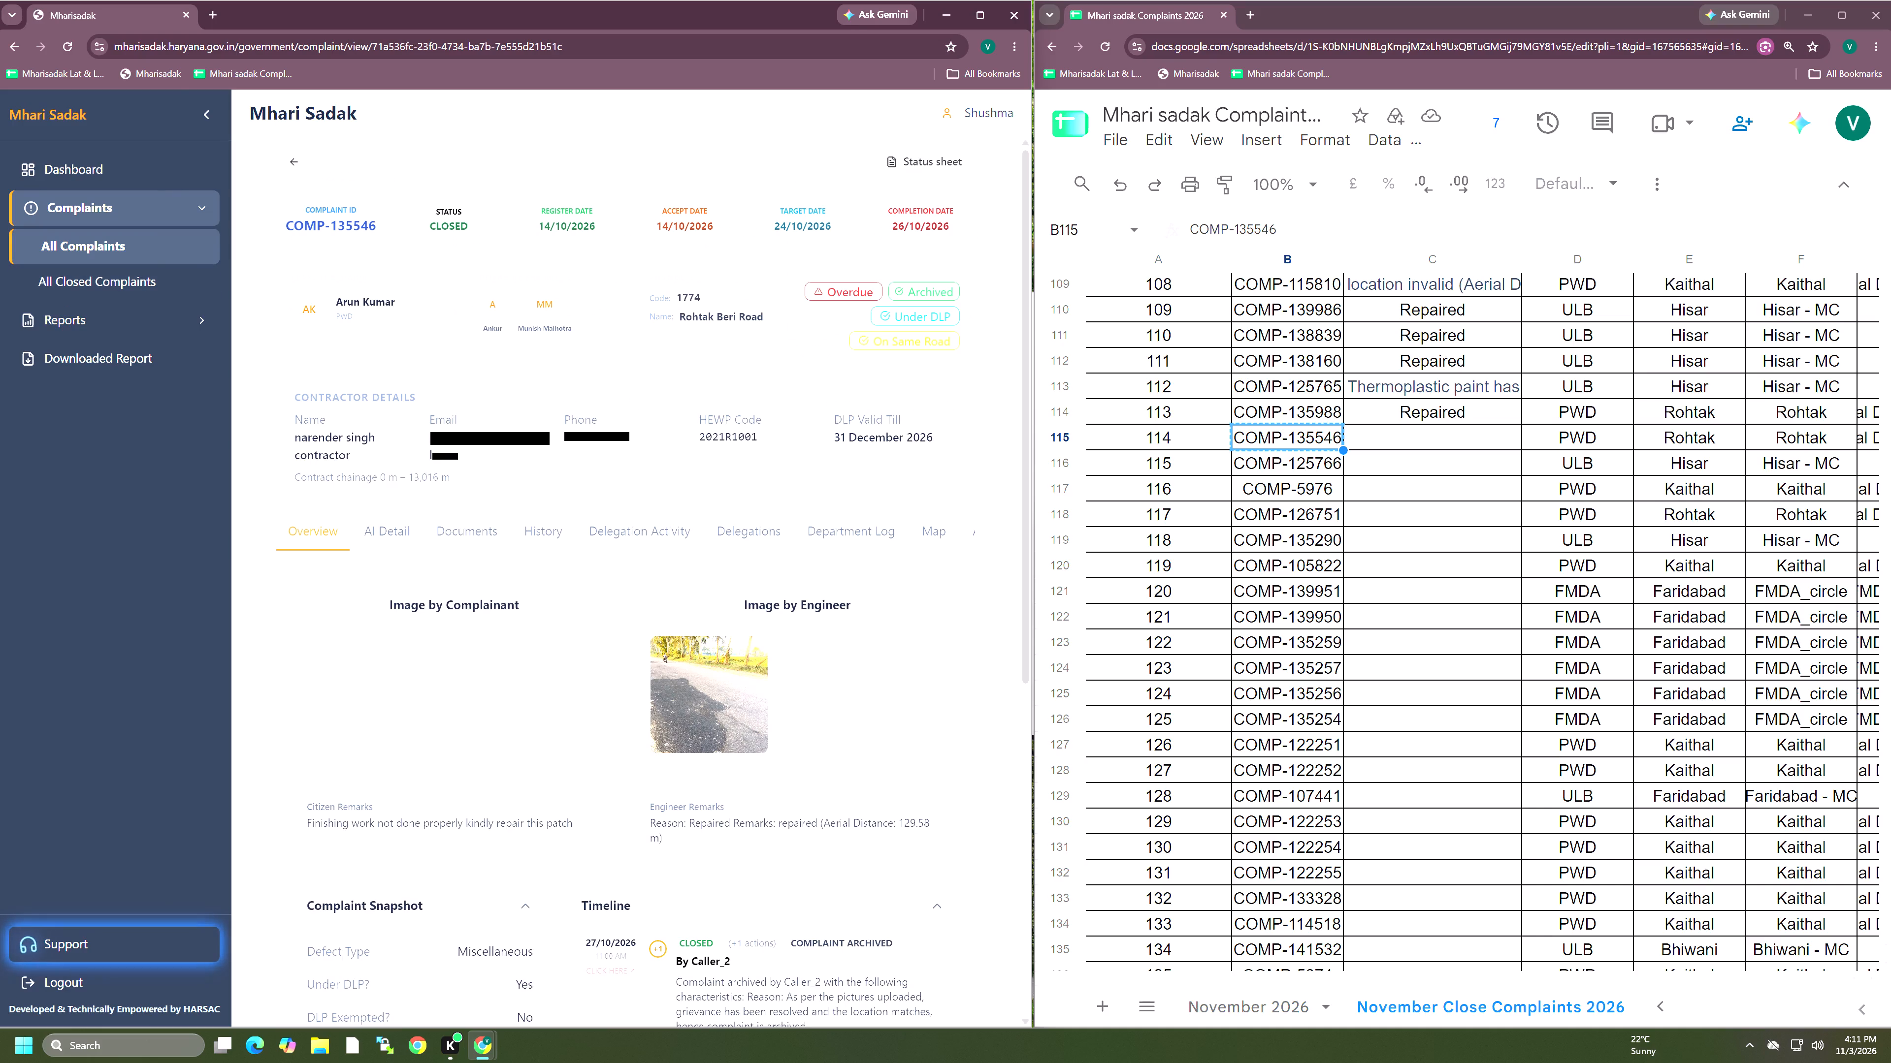
click(1433, 444)
key(ctrl+d)
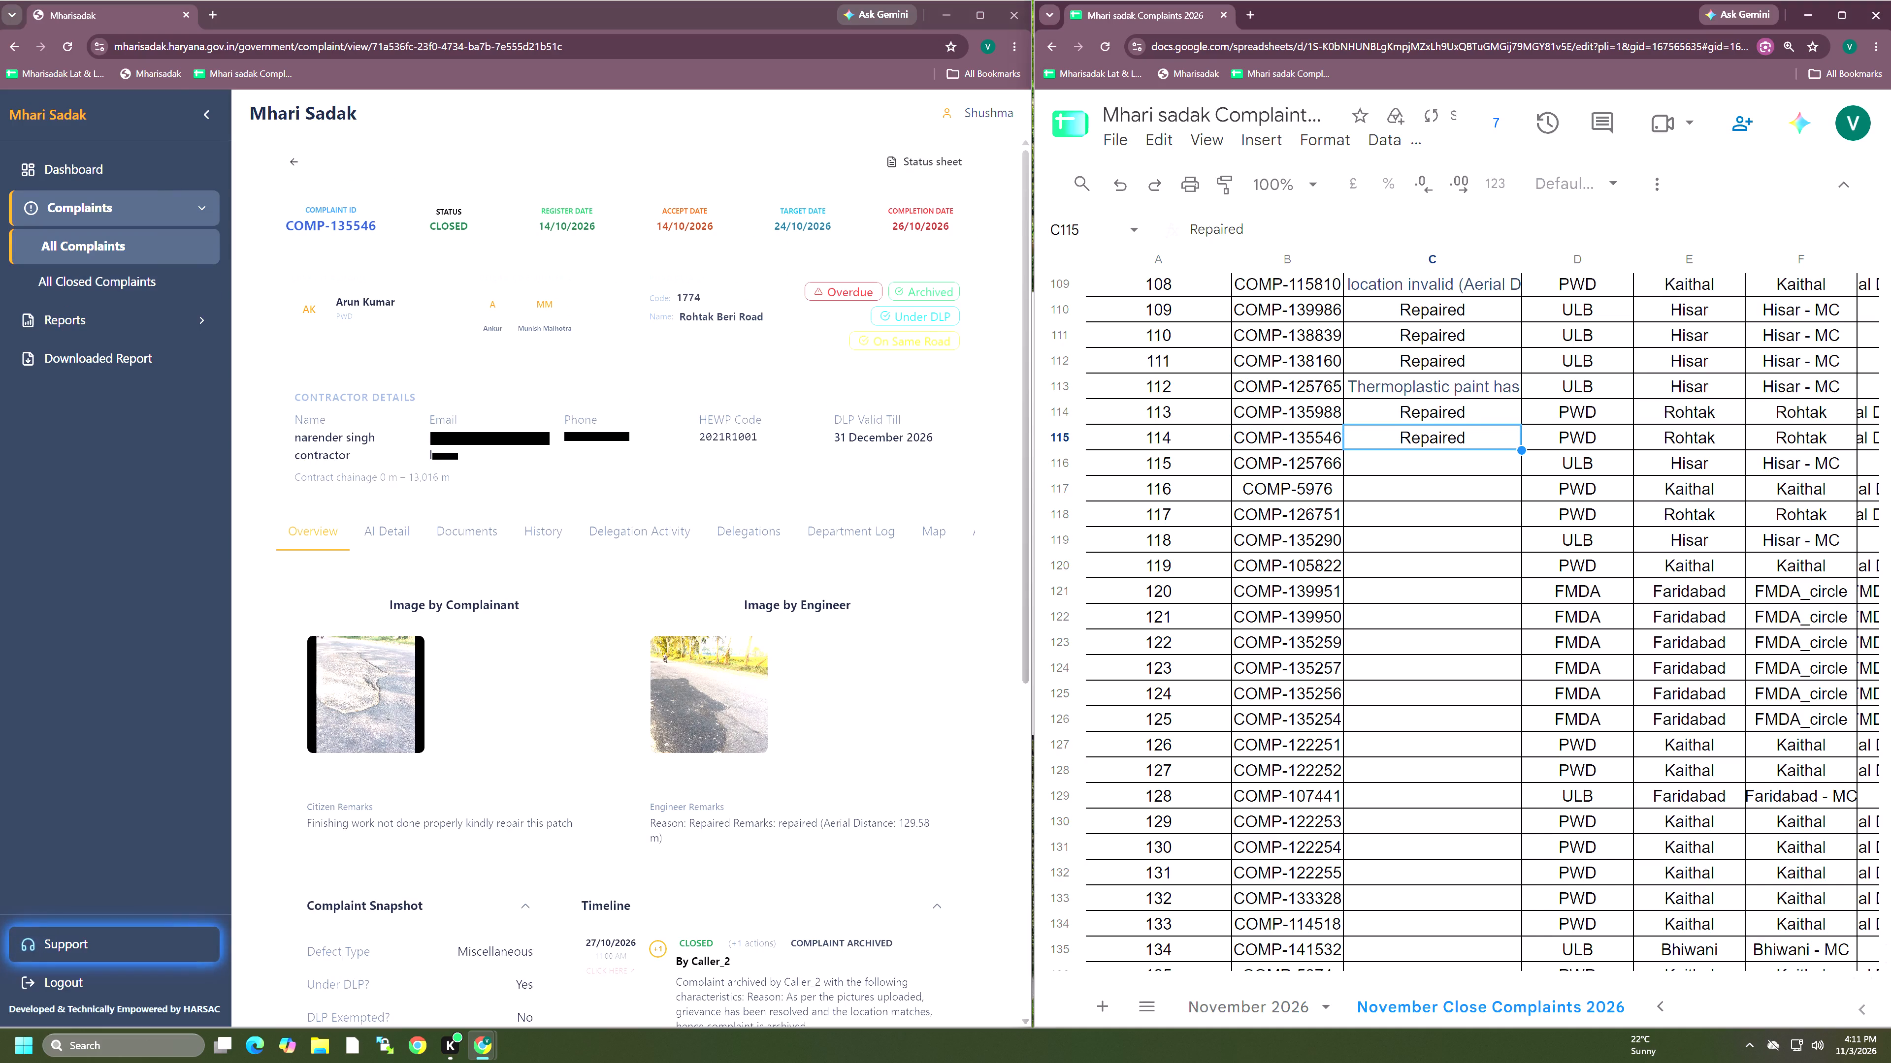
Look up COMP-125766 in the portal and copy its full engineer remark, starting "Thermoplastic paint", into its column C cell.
click(1316, 464)
key(ctrl+c)
click(295, 155)
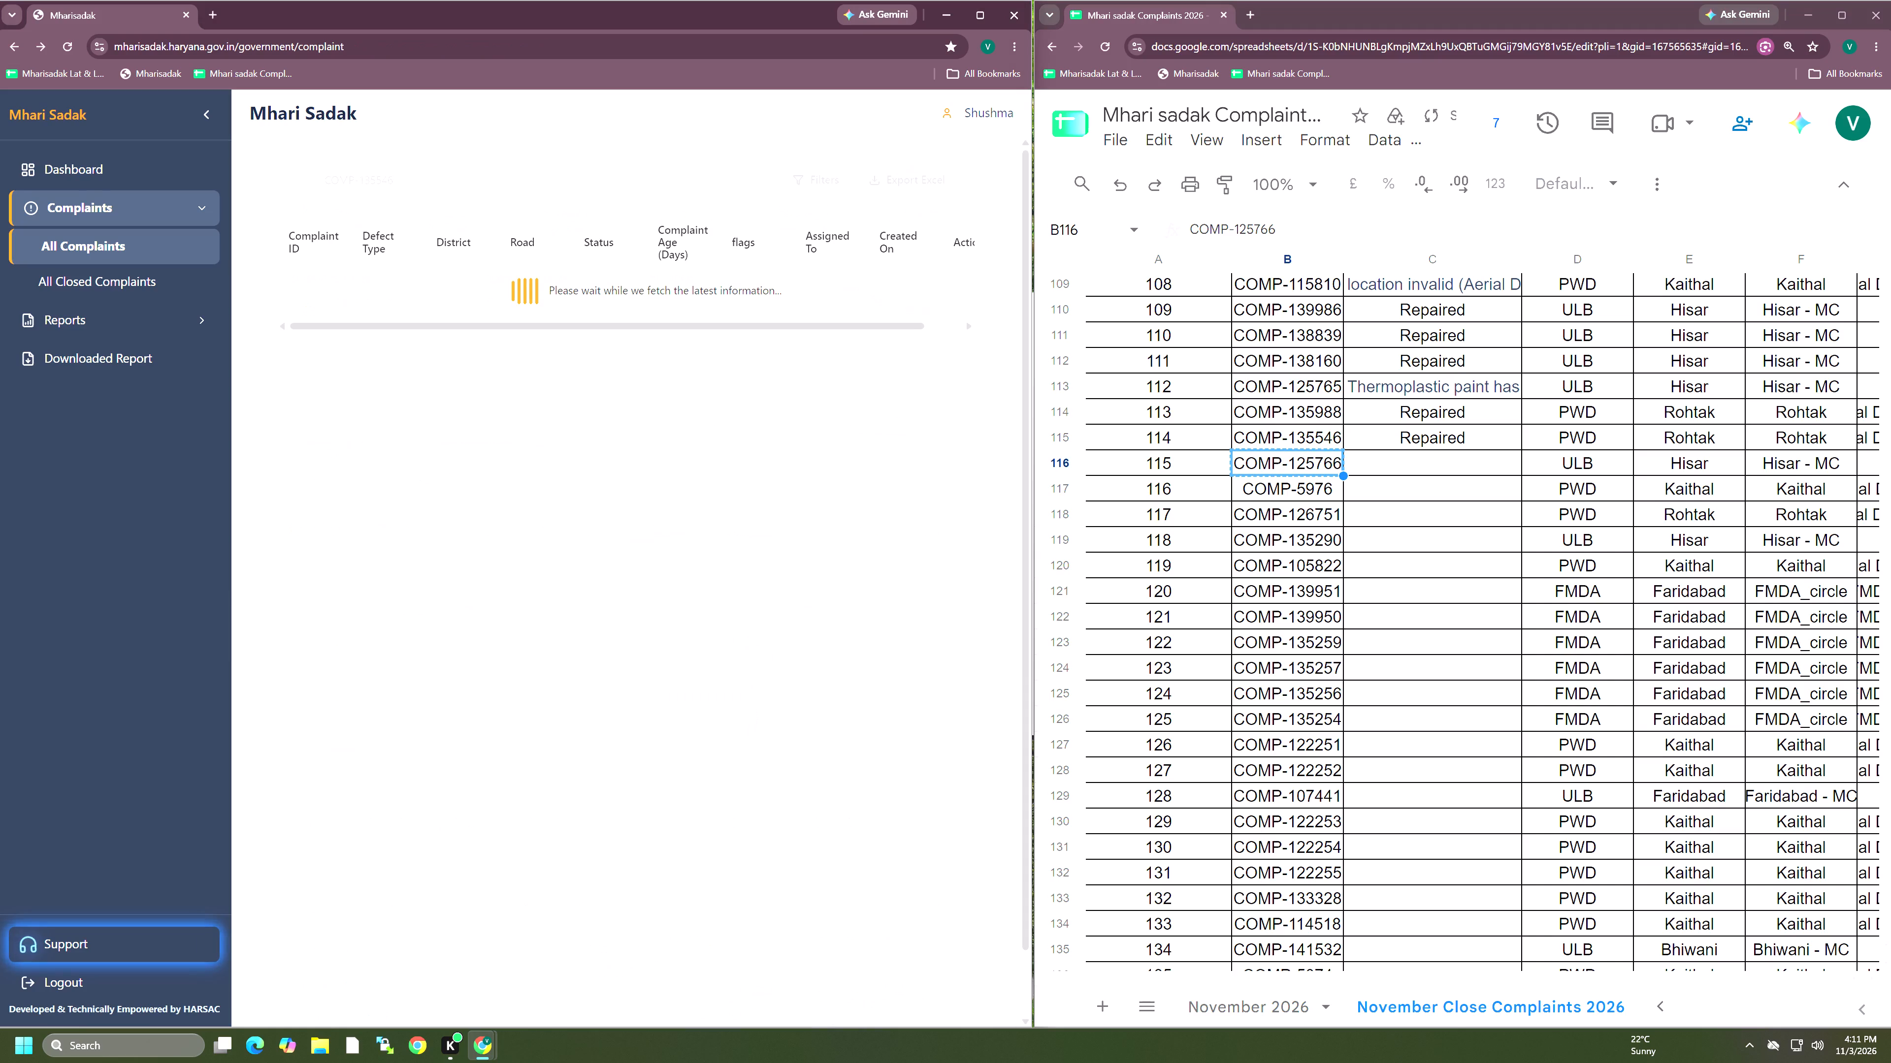
drag(400, 182, 172, 250)
key(ctrl+v)
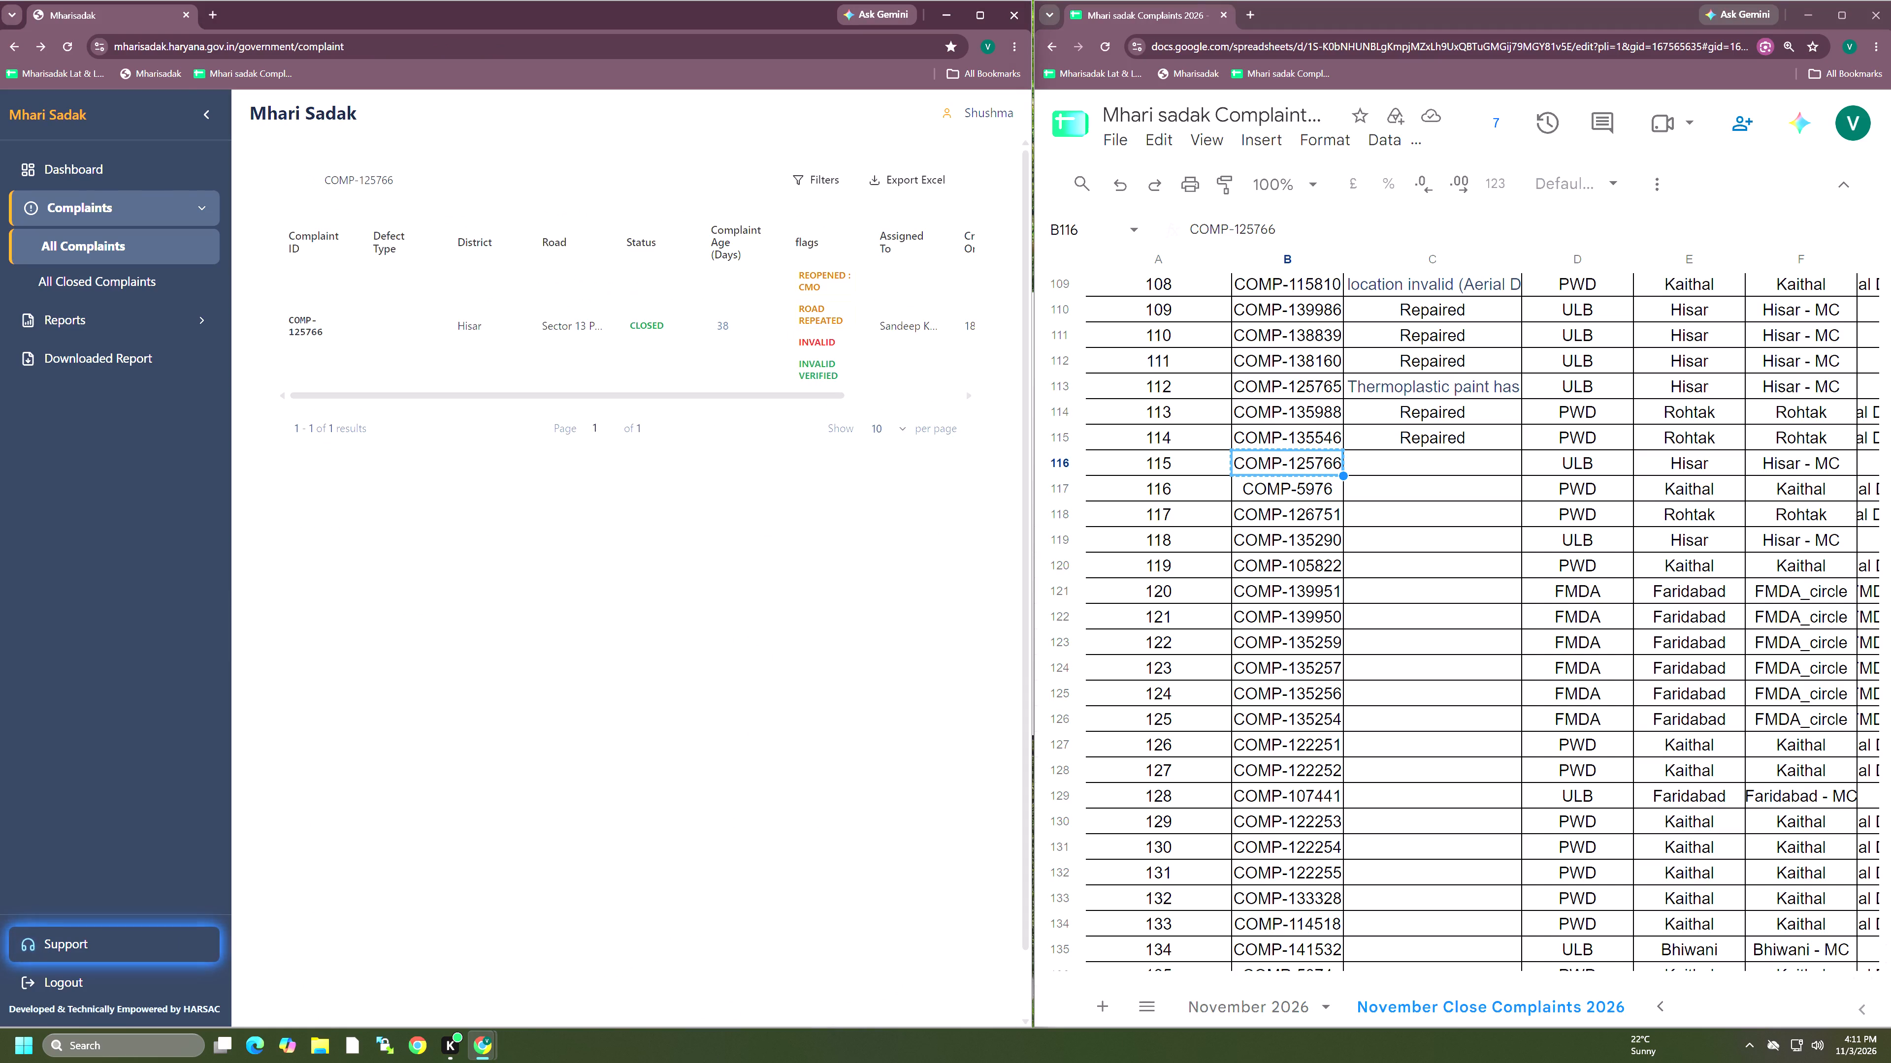
click(545, 301)
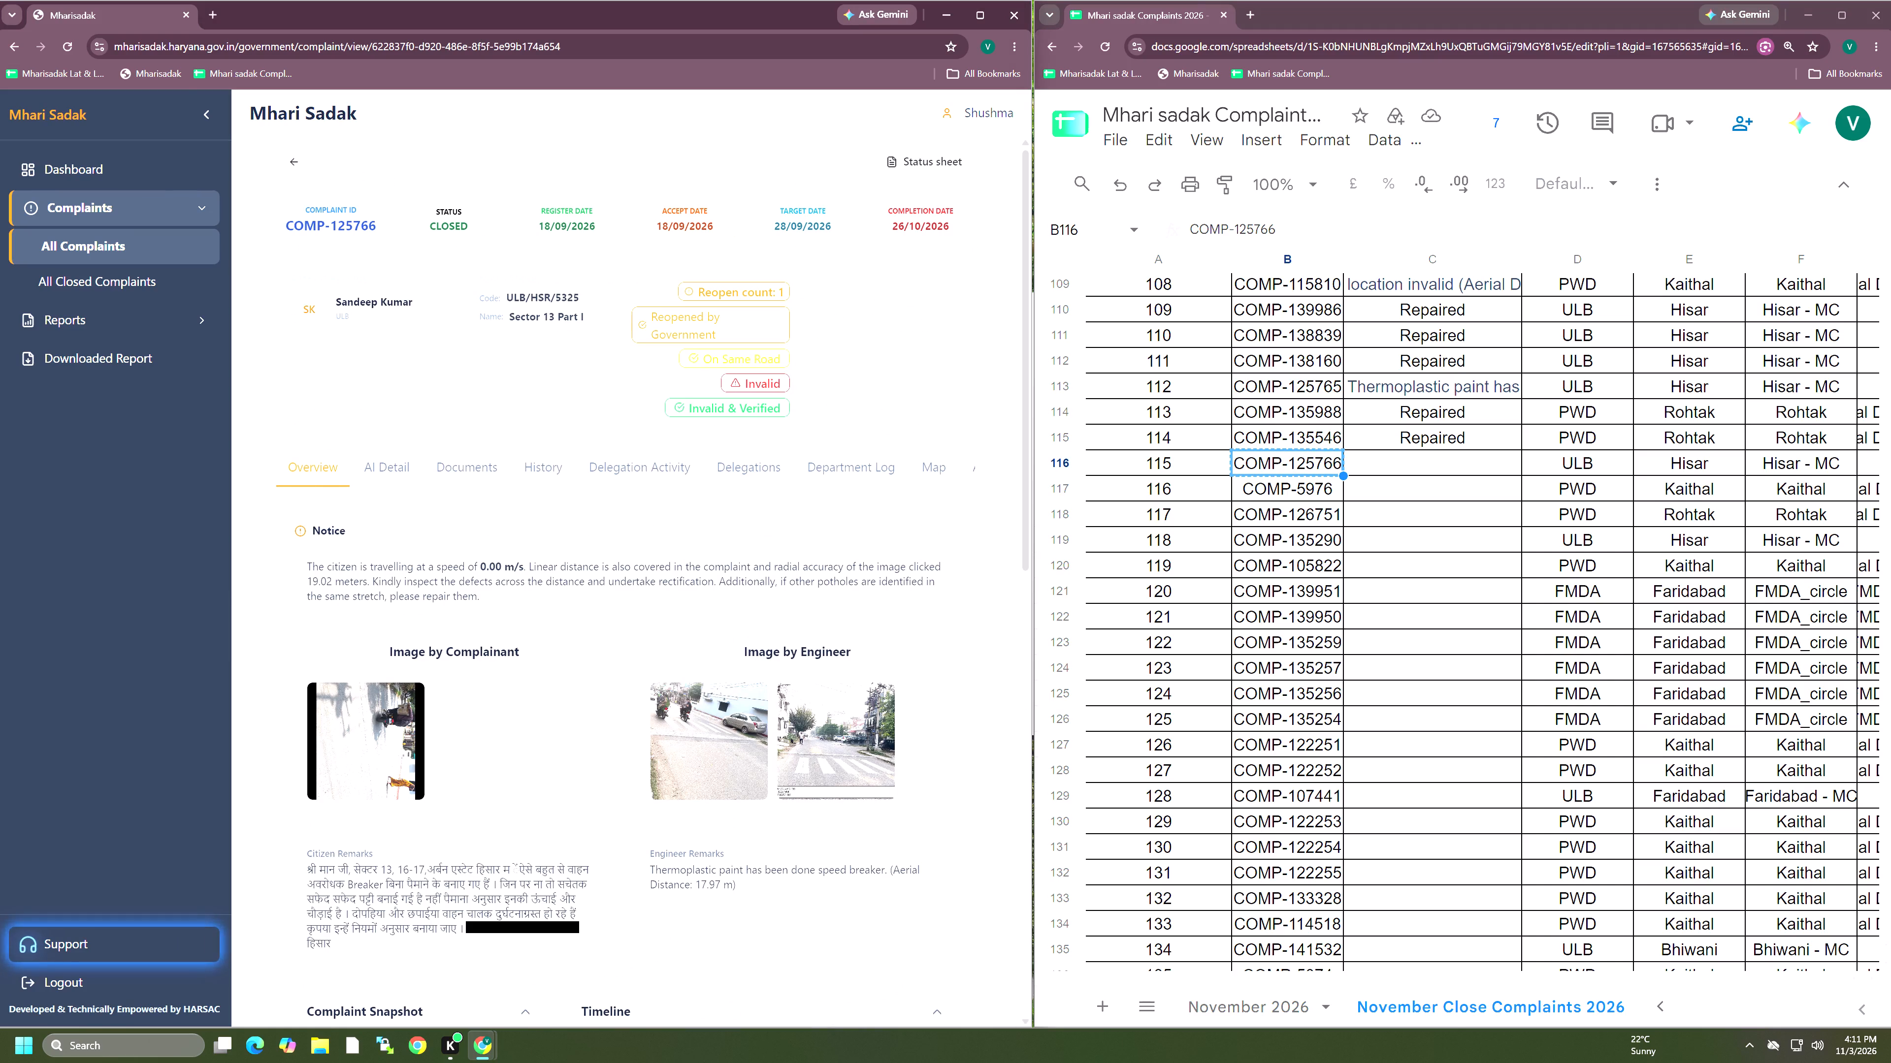
drag(652, 865, 751, 890)
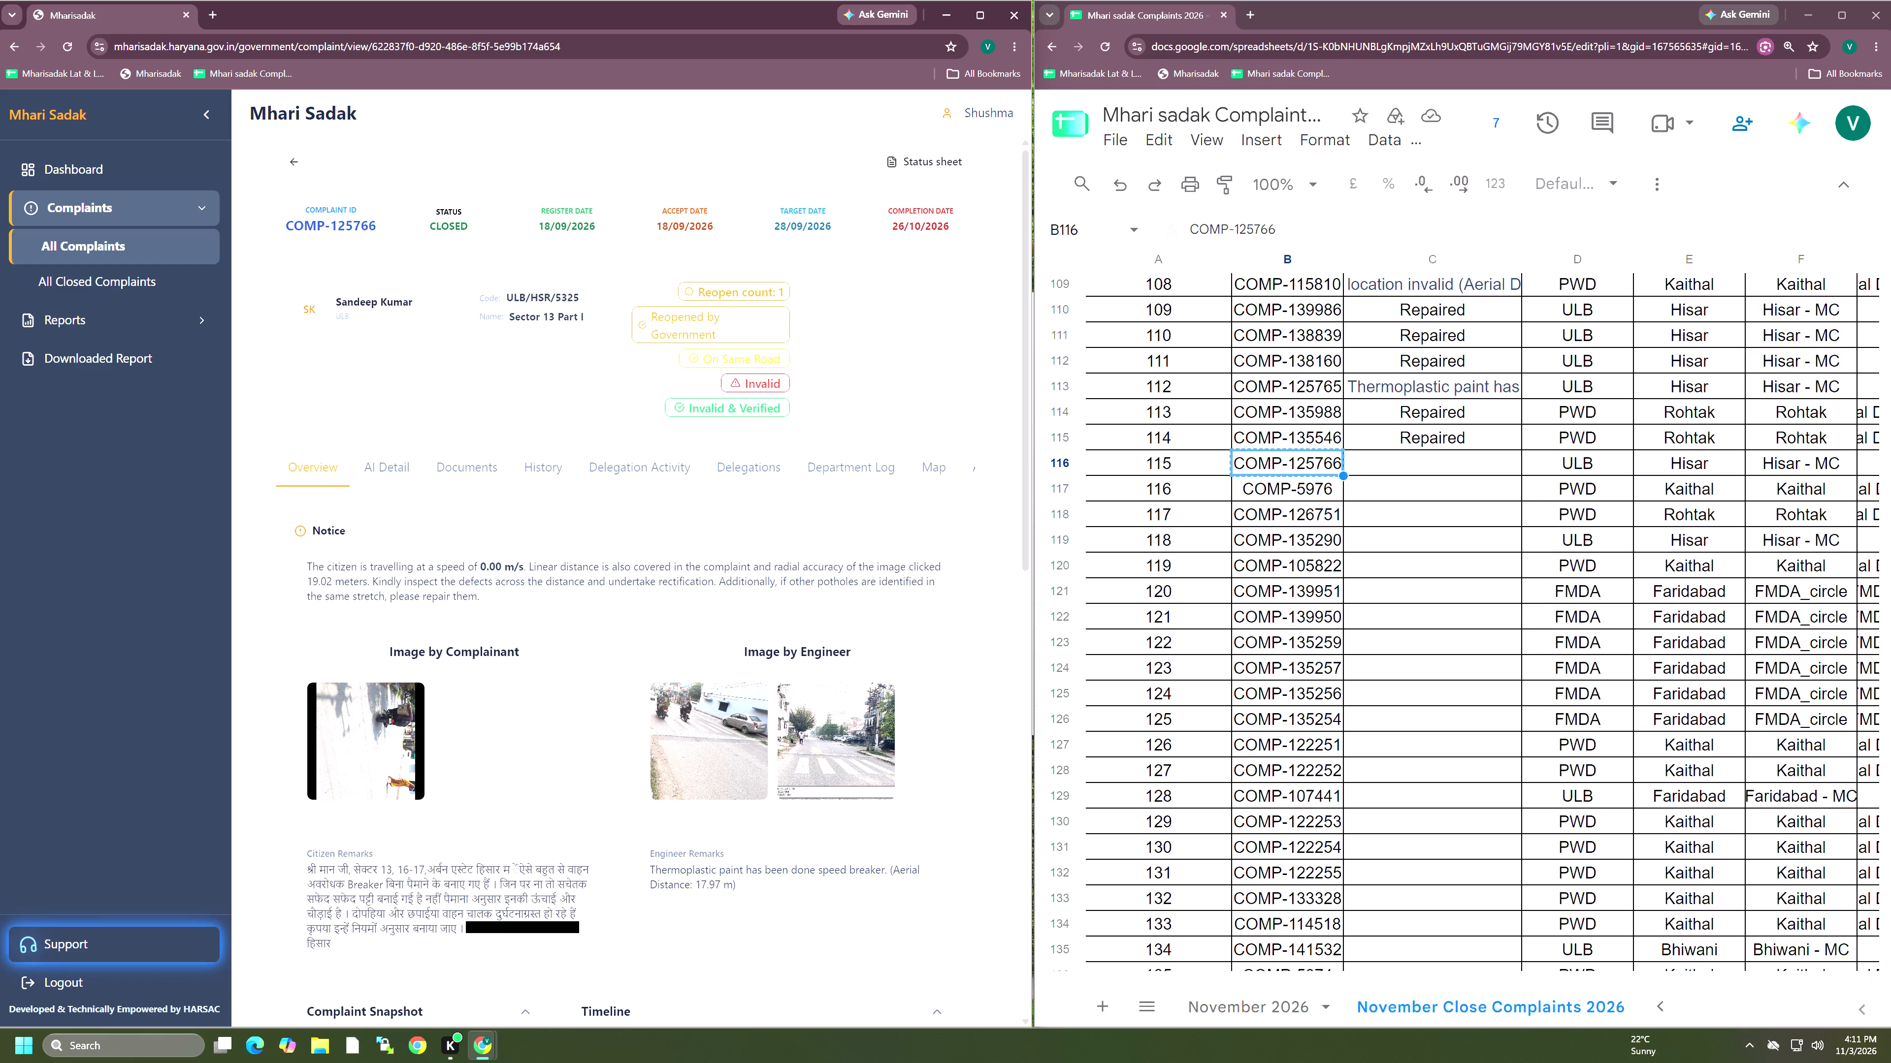
key(ctrl+c)
click(1403, 468)
key(ctrl+v)
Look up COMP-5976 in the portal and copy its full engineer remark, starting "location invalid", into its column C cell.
click(1315, 488)
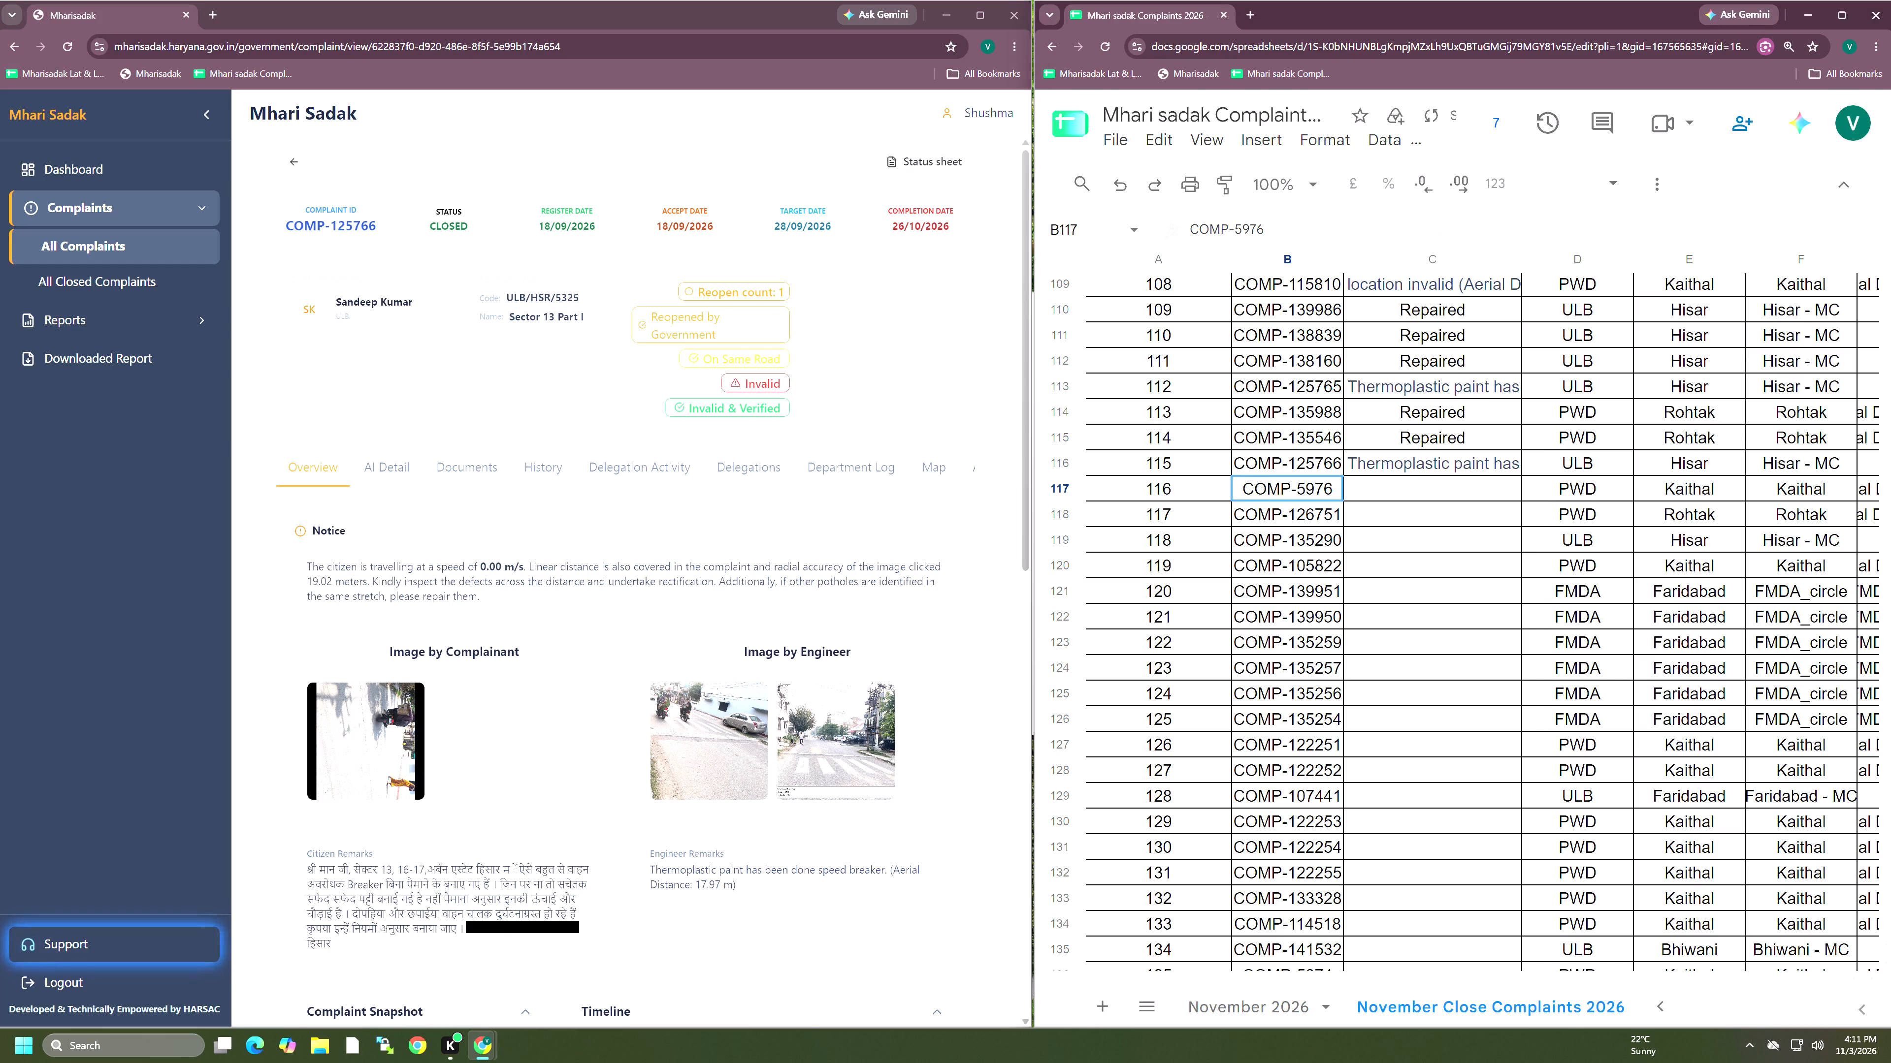
key(ctrl+c)
drag(282, 157, 288, 159)
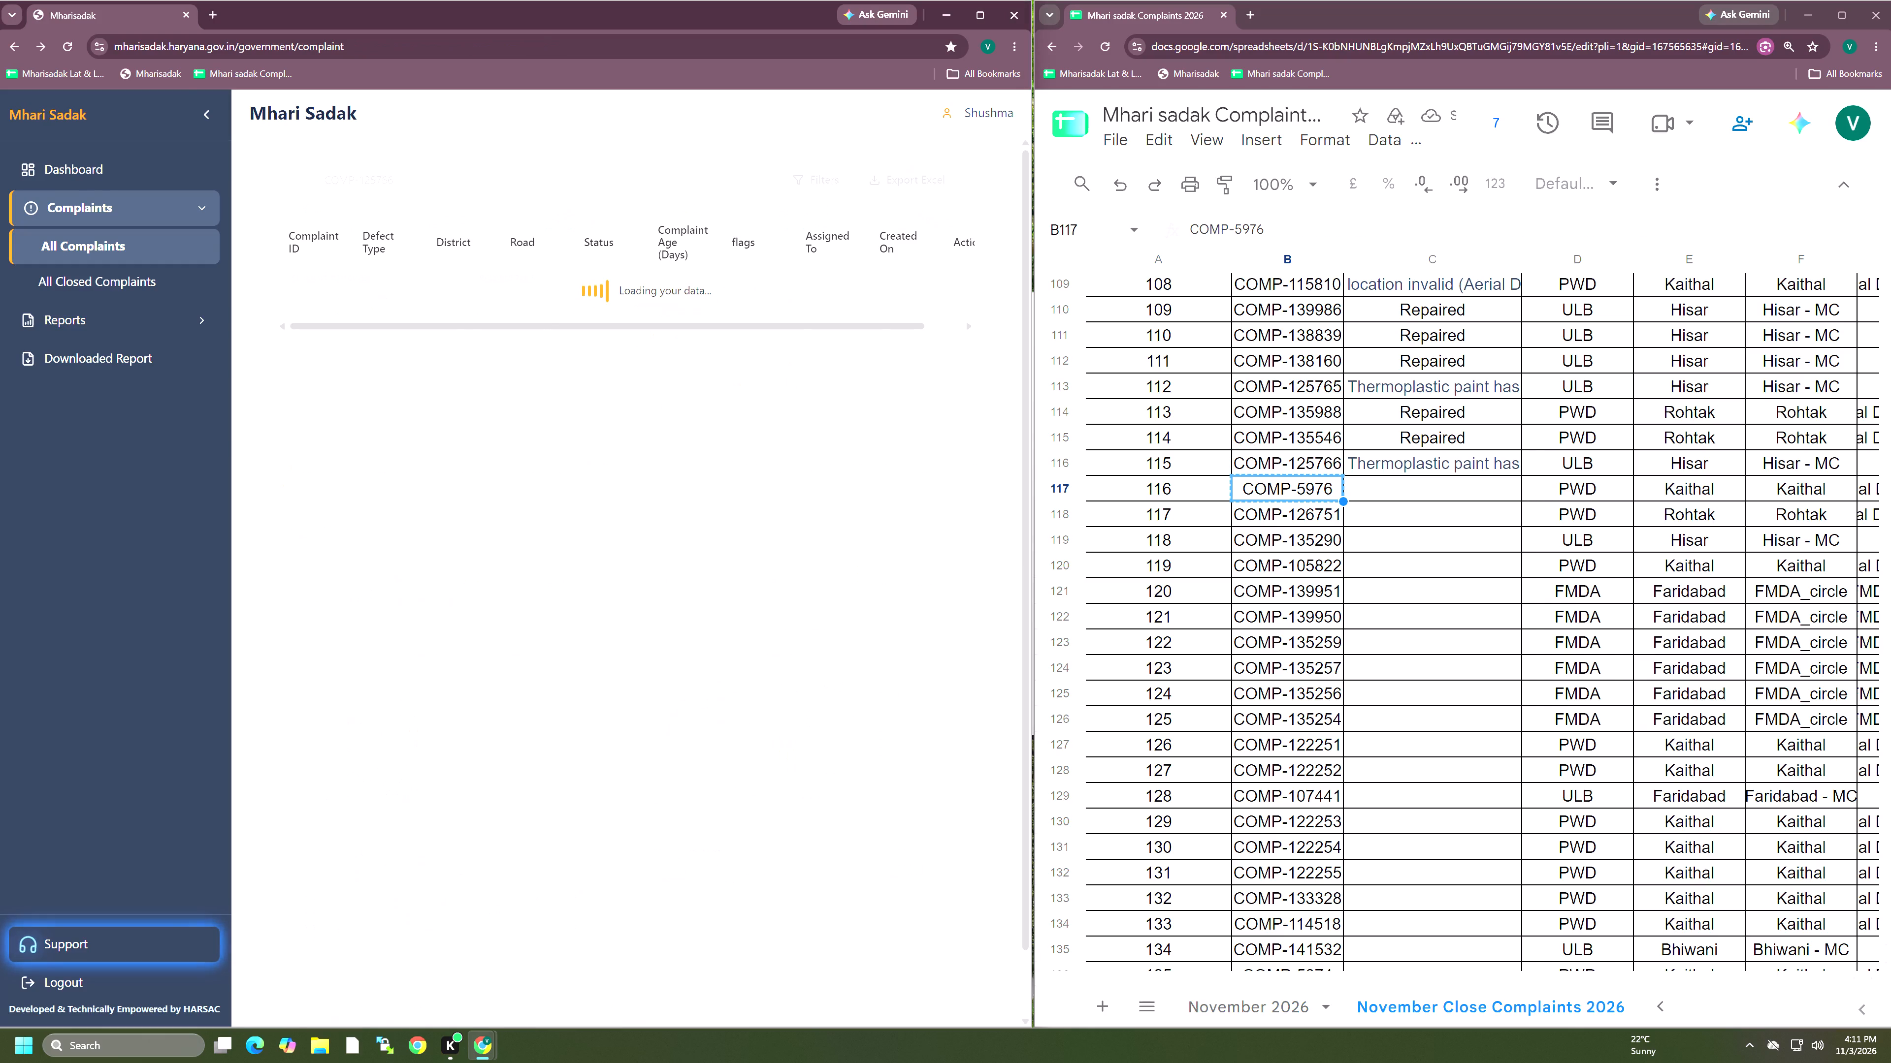
drag(409, 186, 254, 243)
key(ctrl+v)
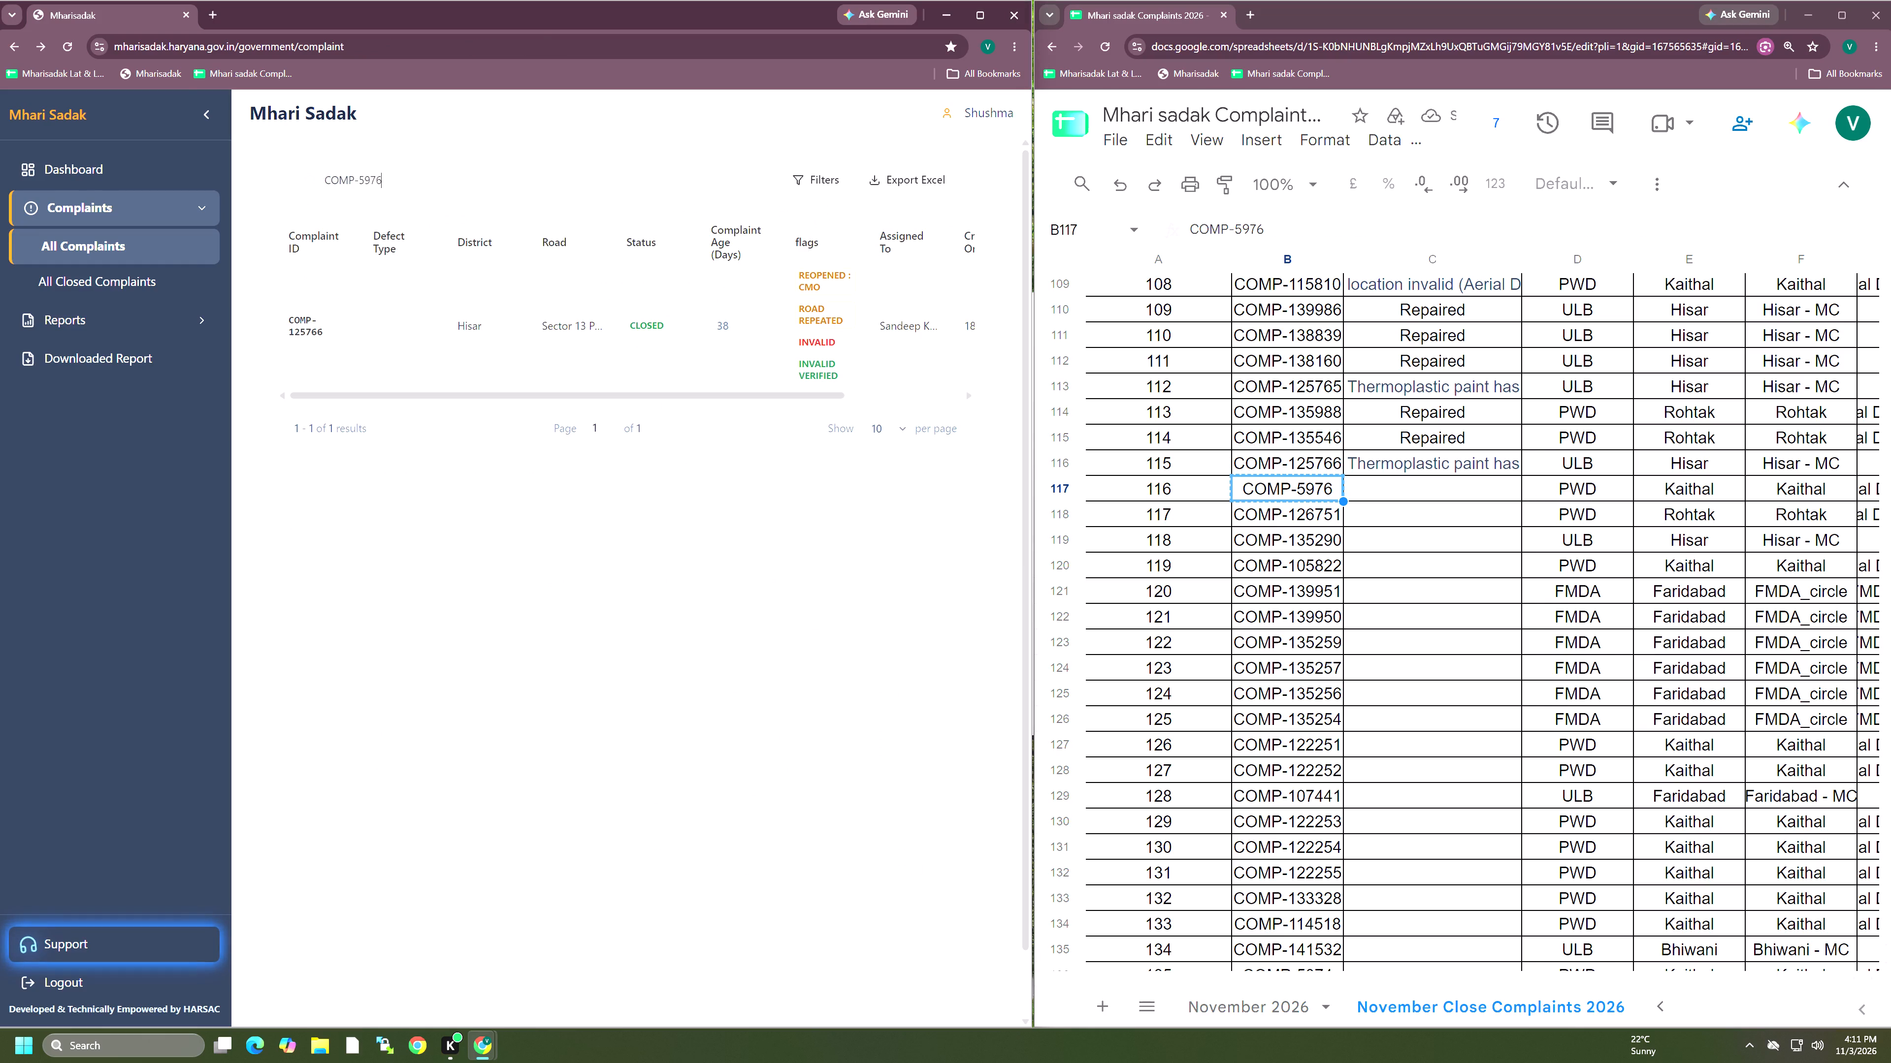
click(537, 314)
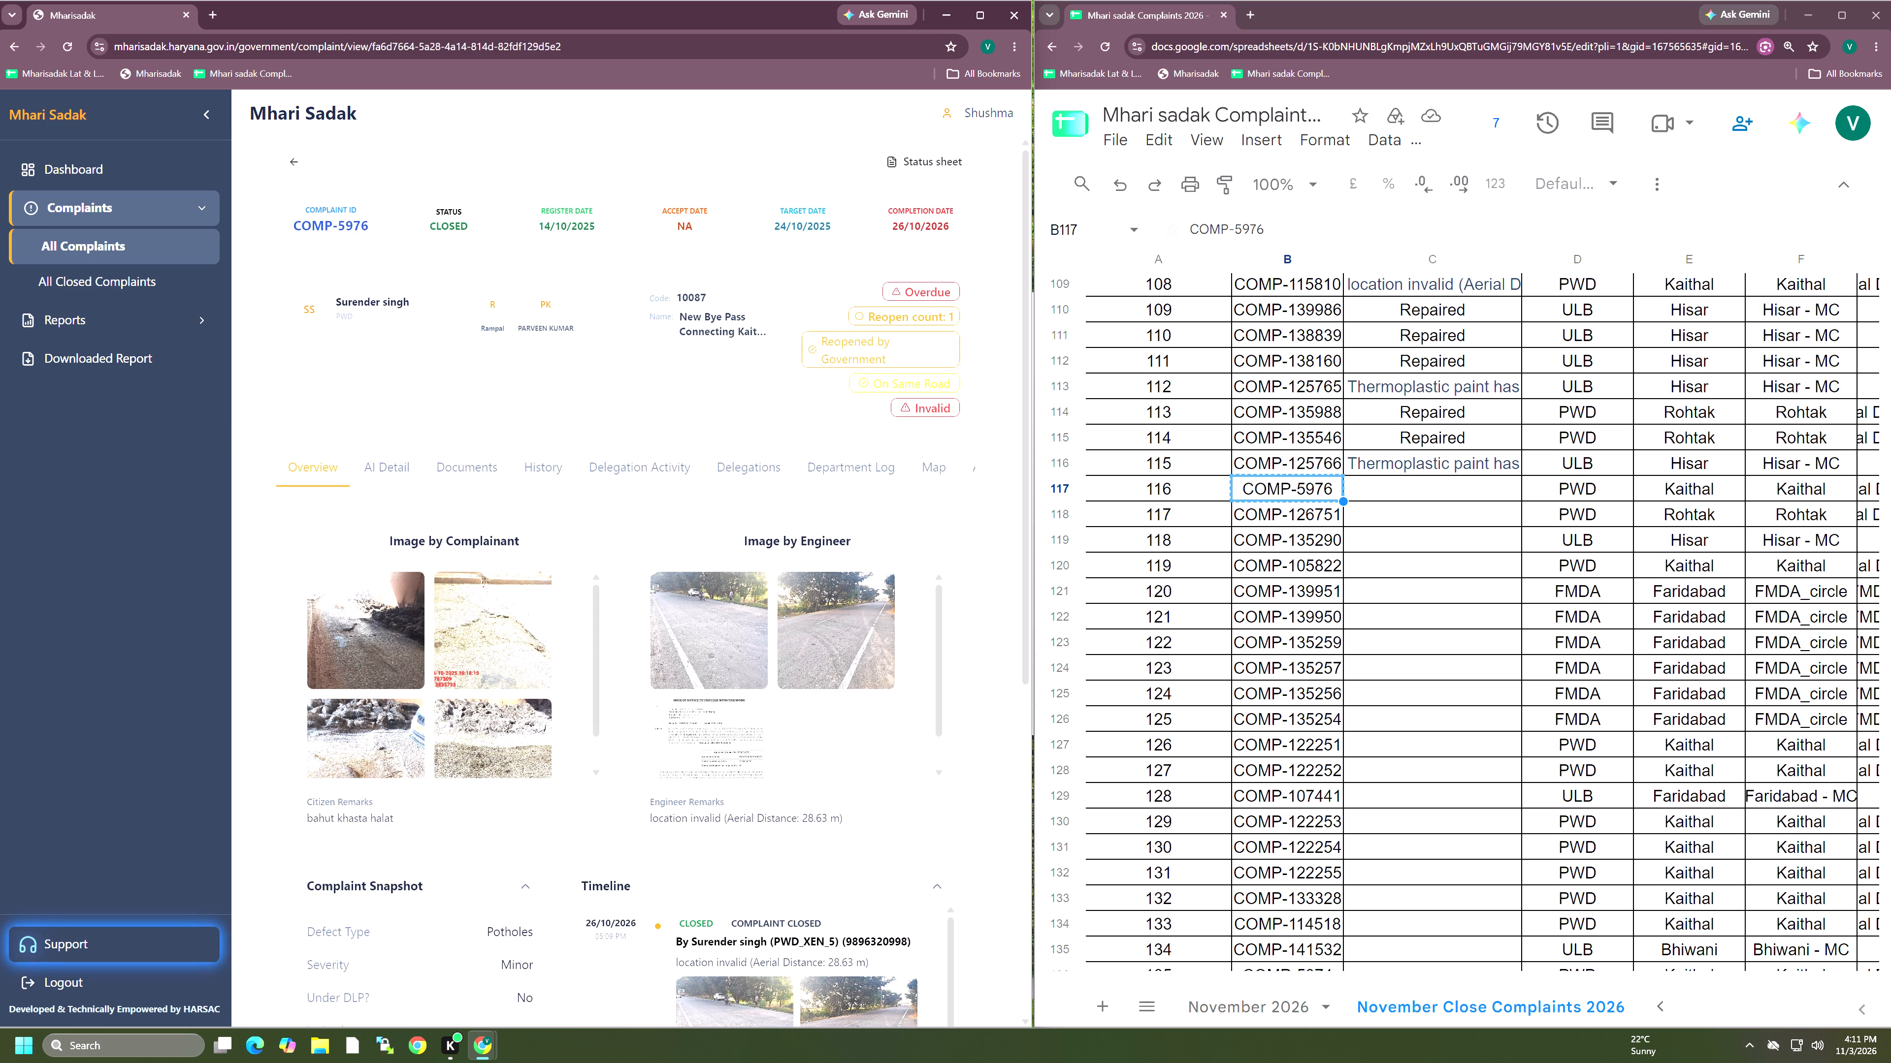
drag(648, 822, 887, 837)
key(ctrl+c)
click(1422, 494)
key(ctrl+v)
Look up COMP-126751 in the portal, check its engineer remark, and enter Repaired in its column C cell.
click(1301, 522)
key(ctrl+c)
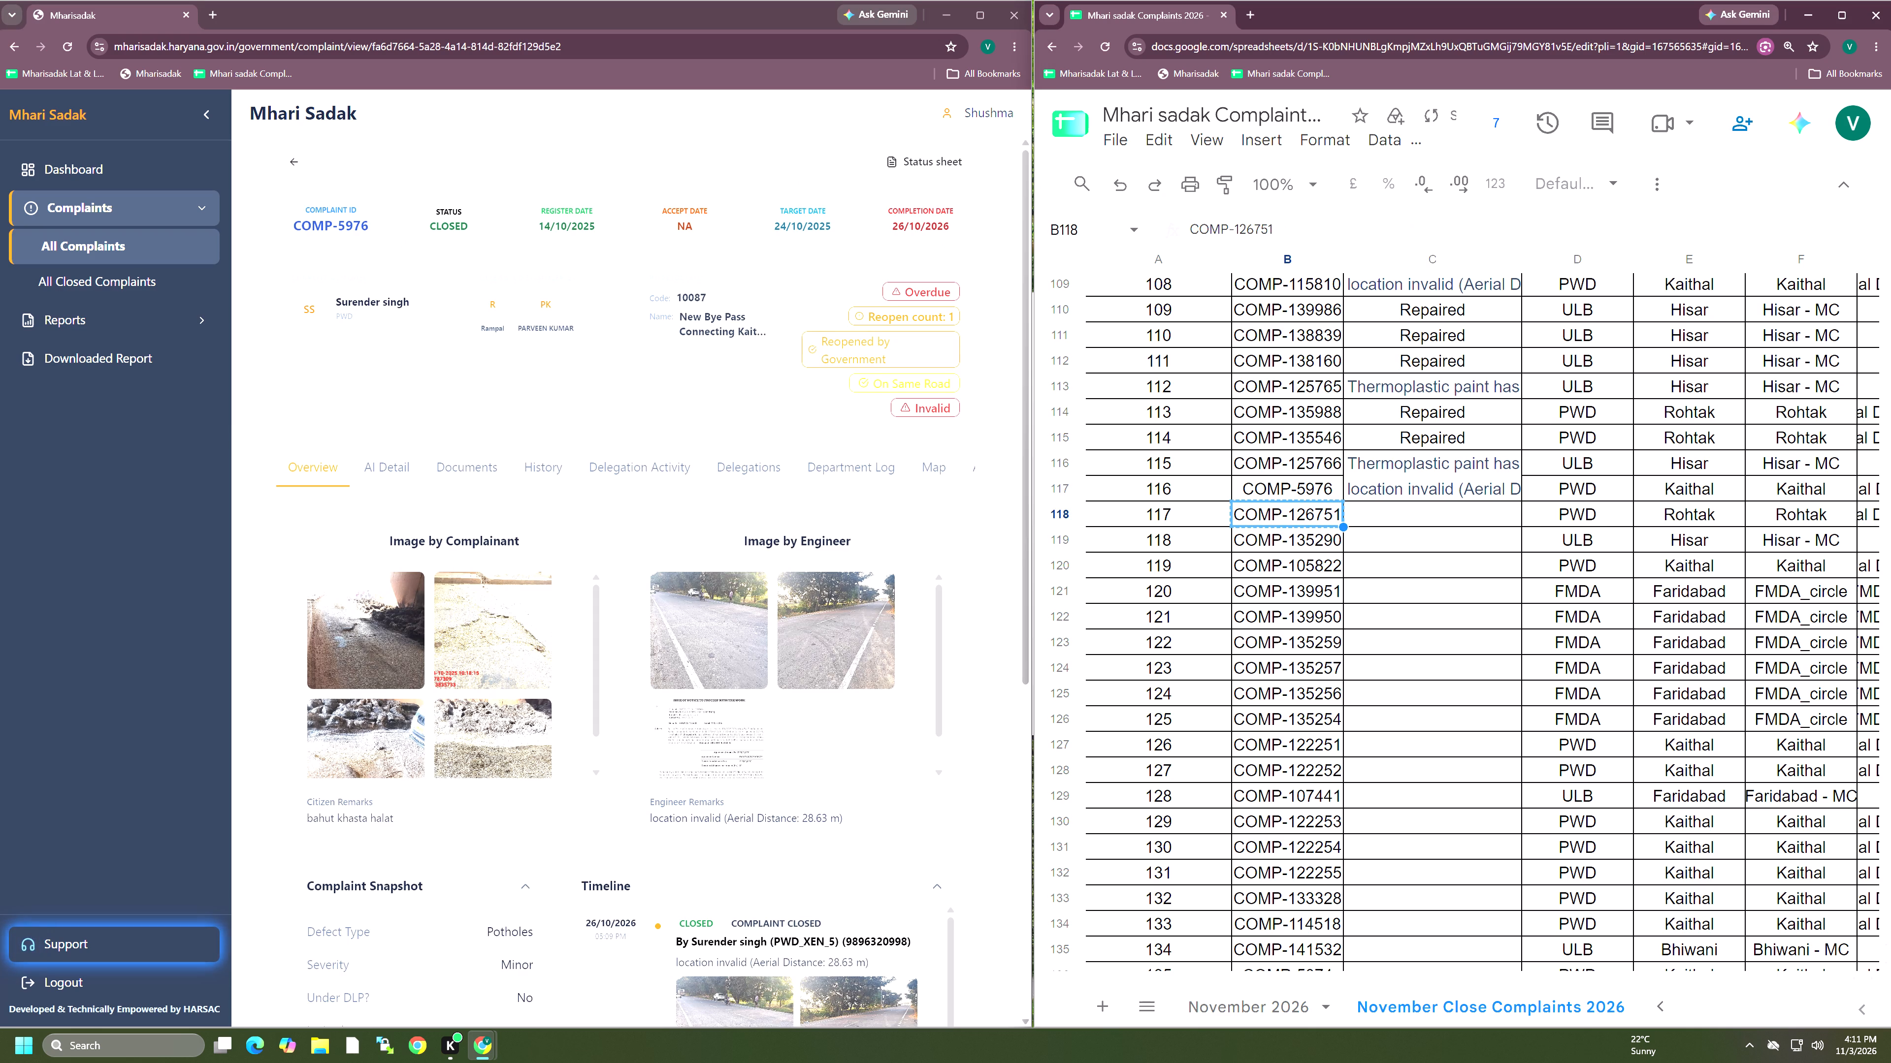
click(296, 171)
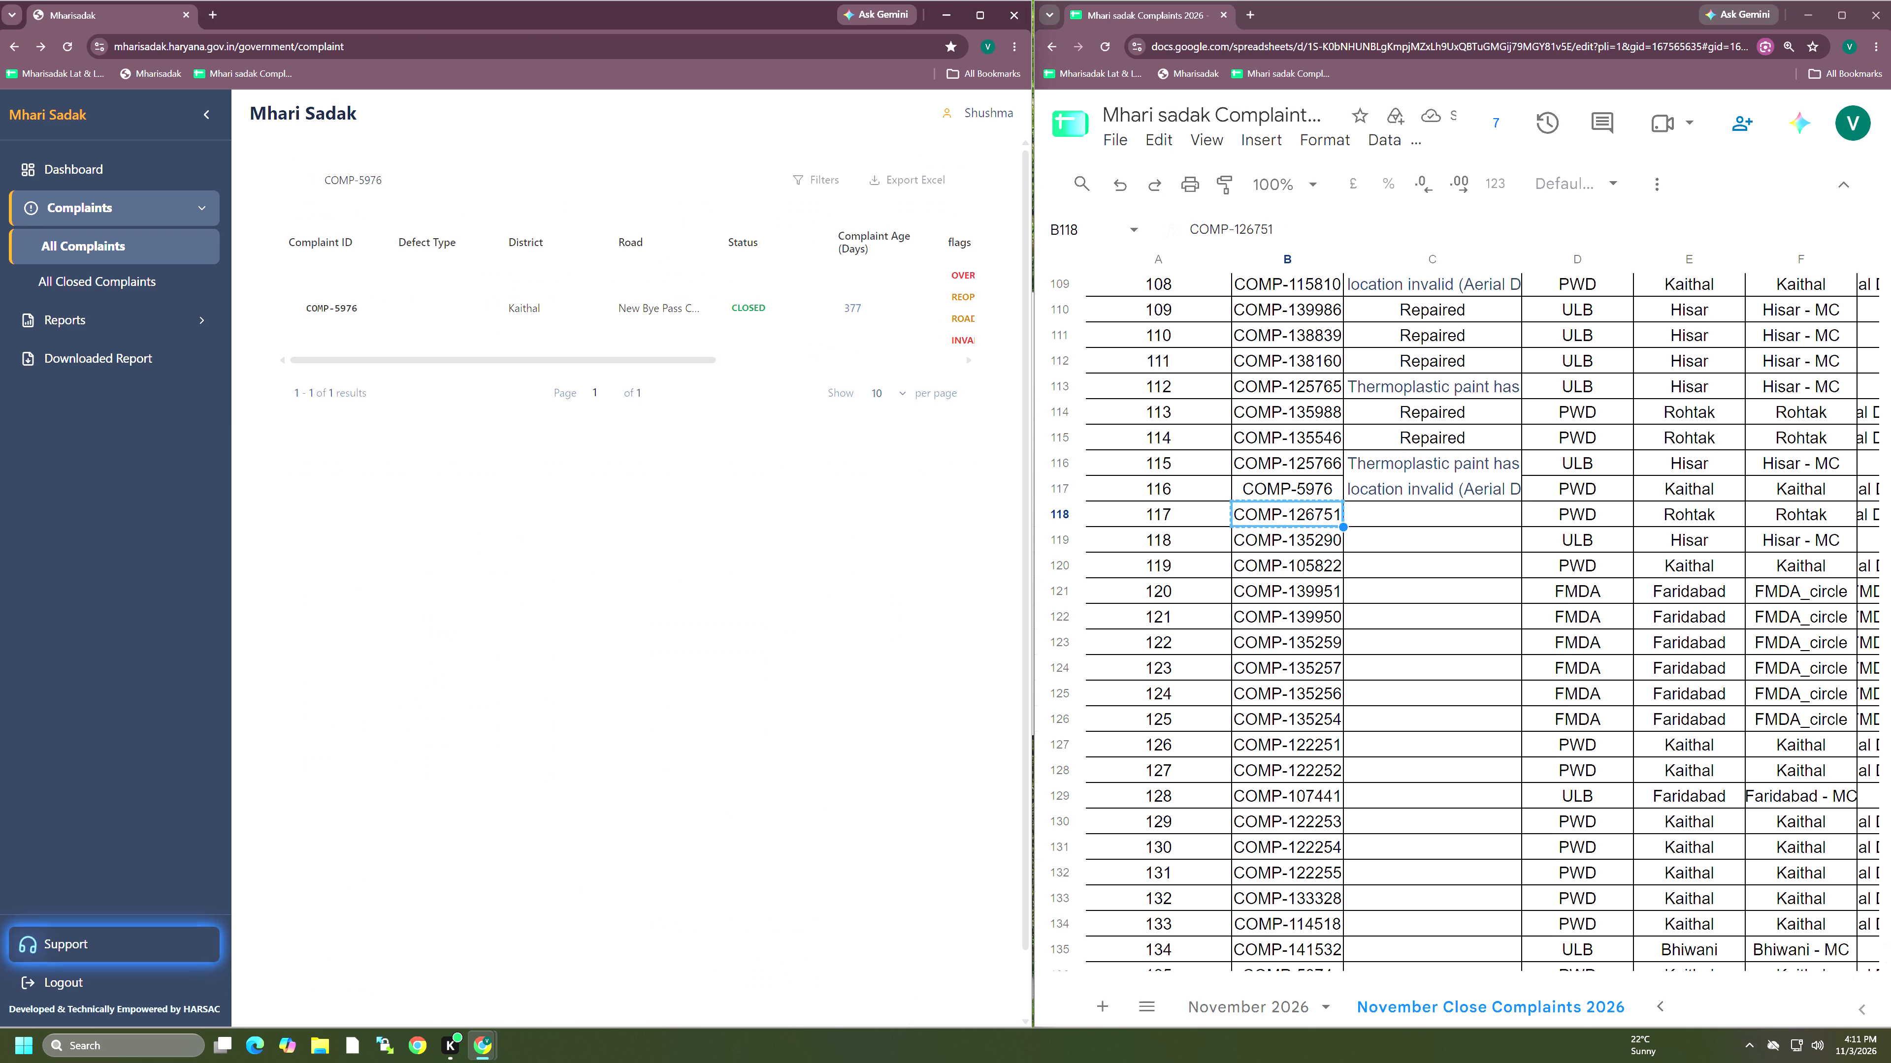
drag(388, 179, 260, 197)
key(ctrl+v)
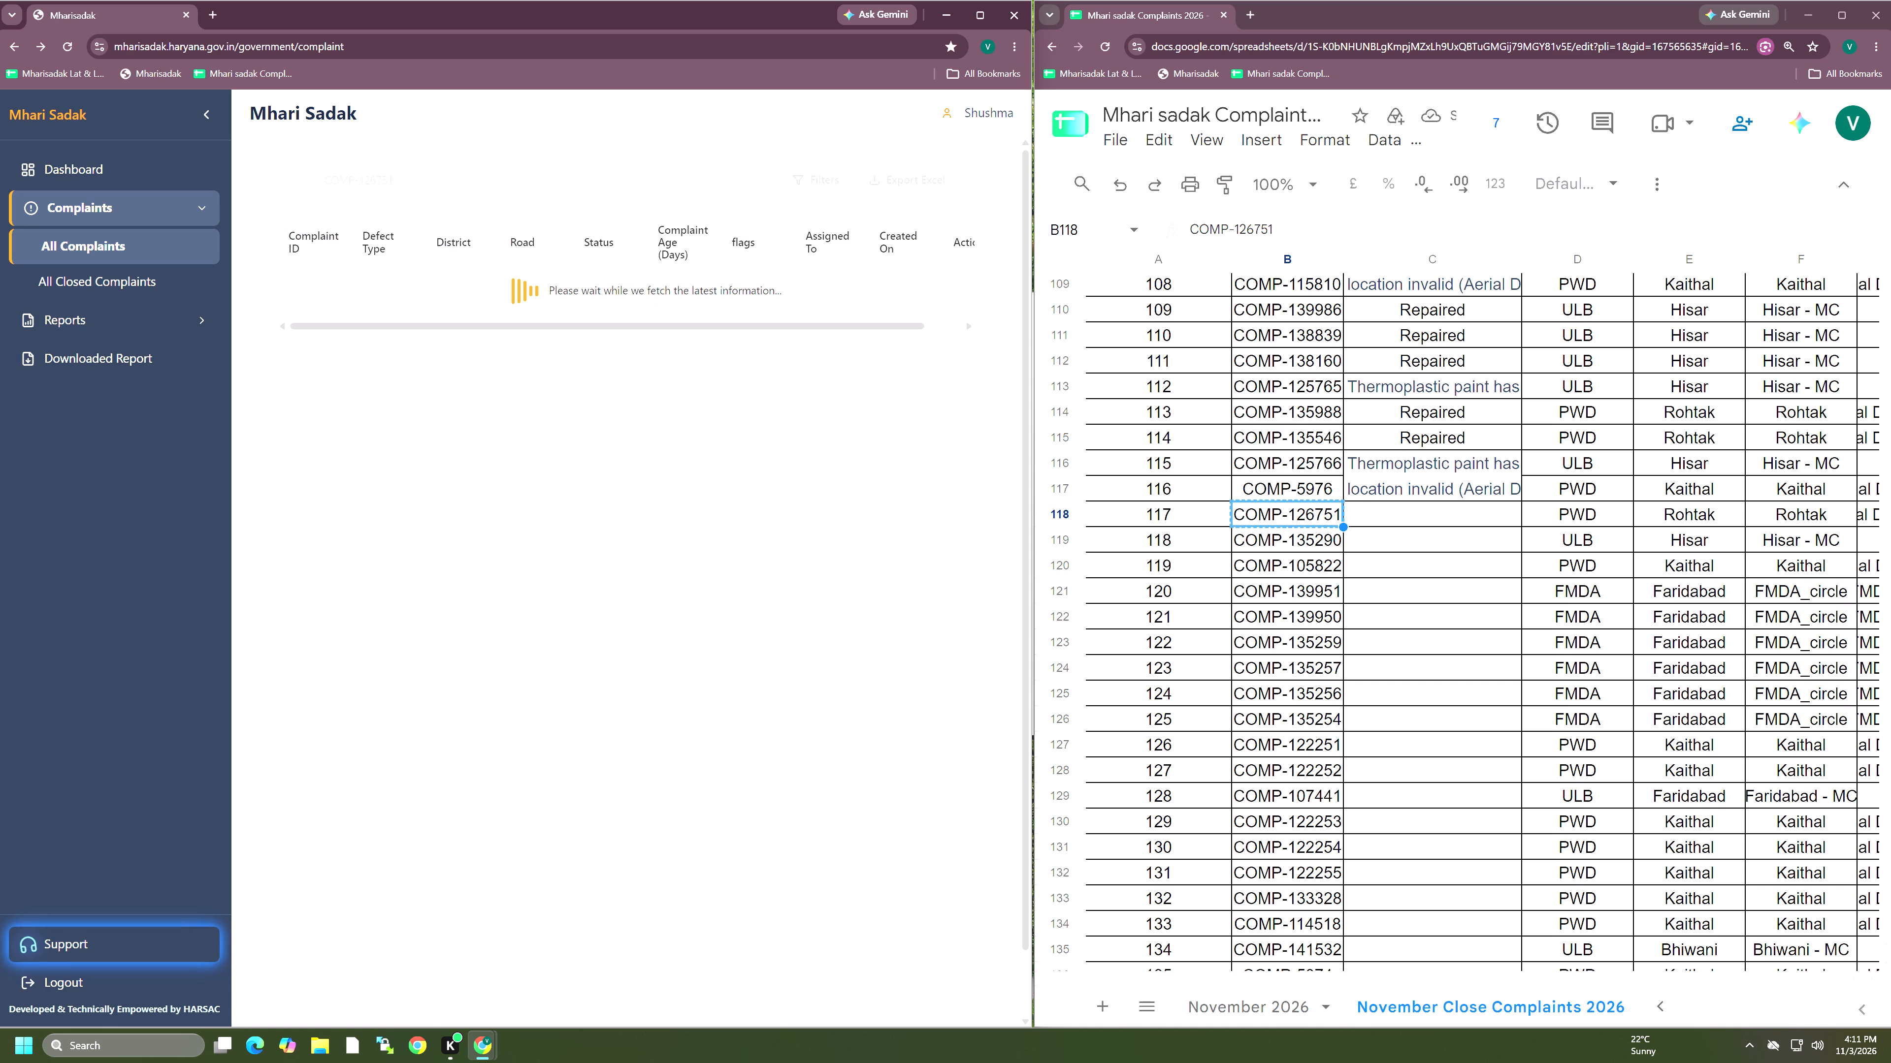
click(490, 305)
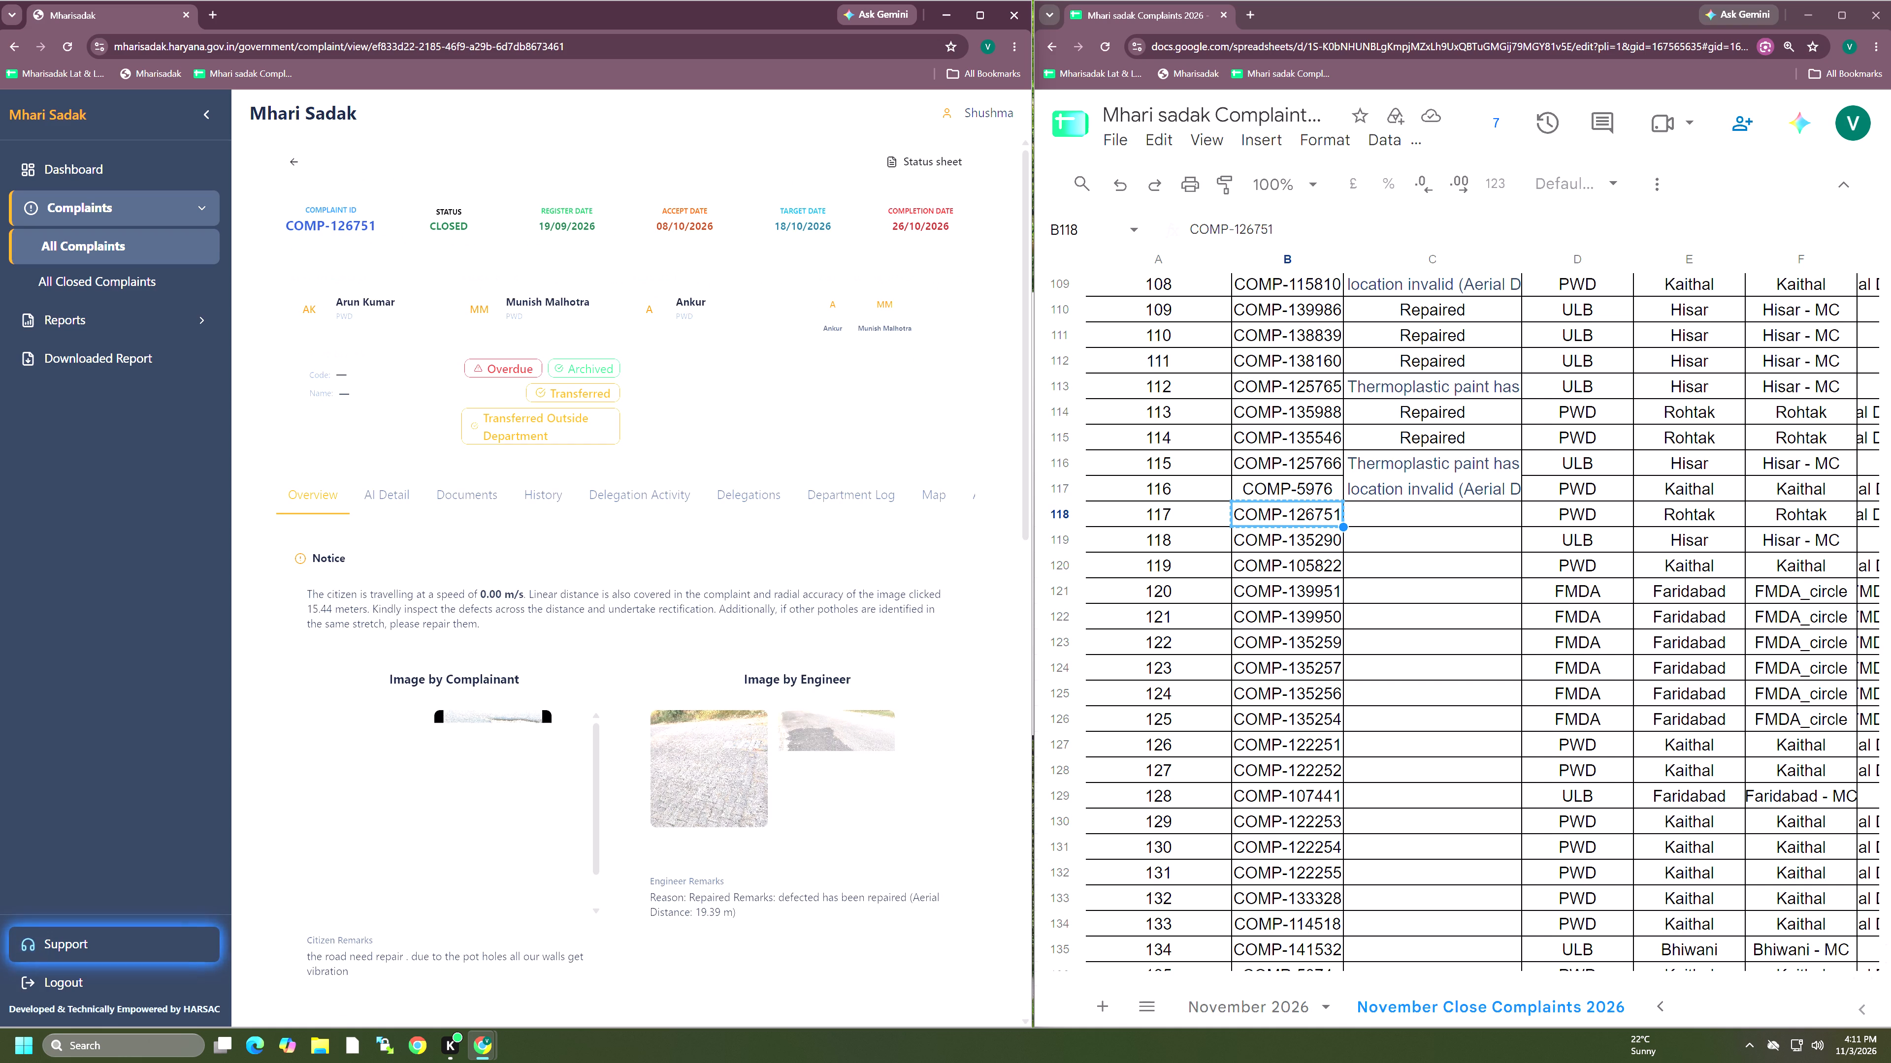
click(1320, 538)
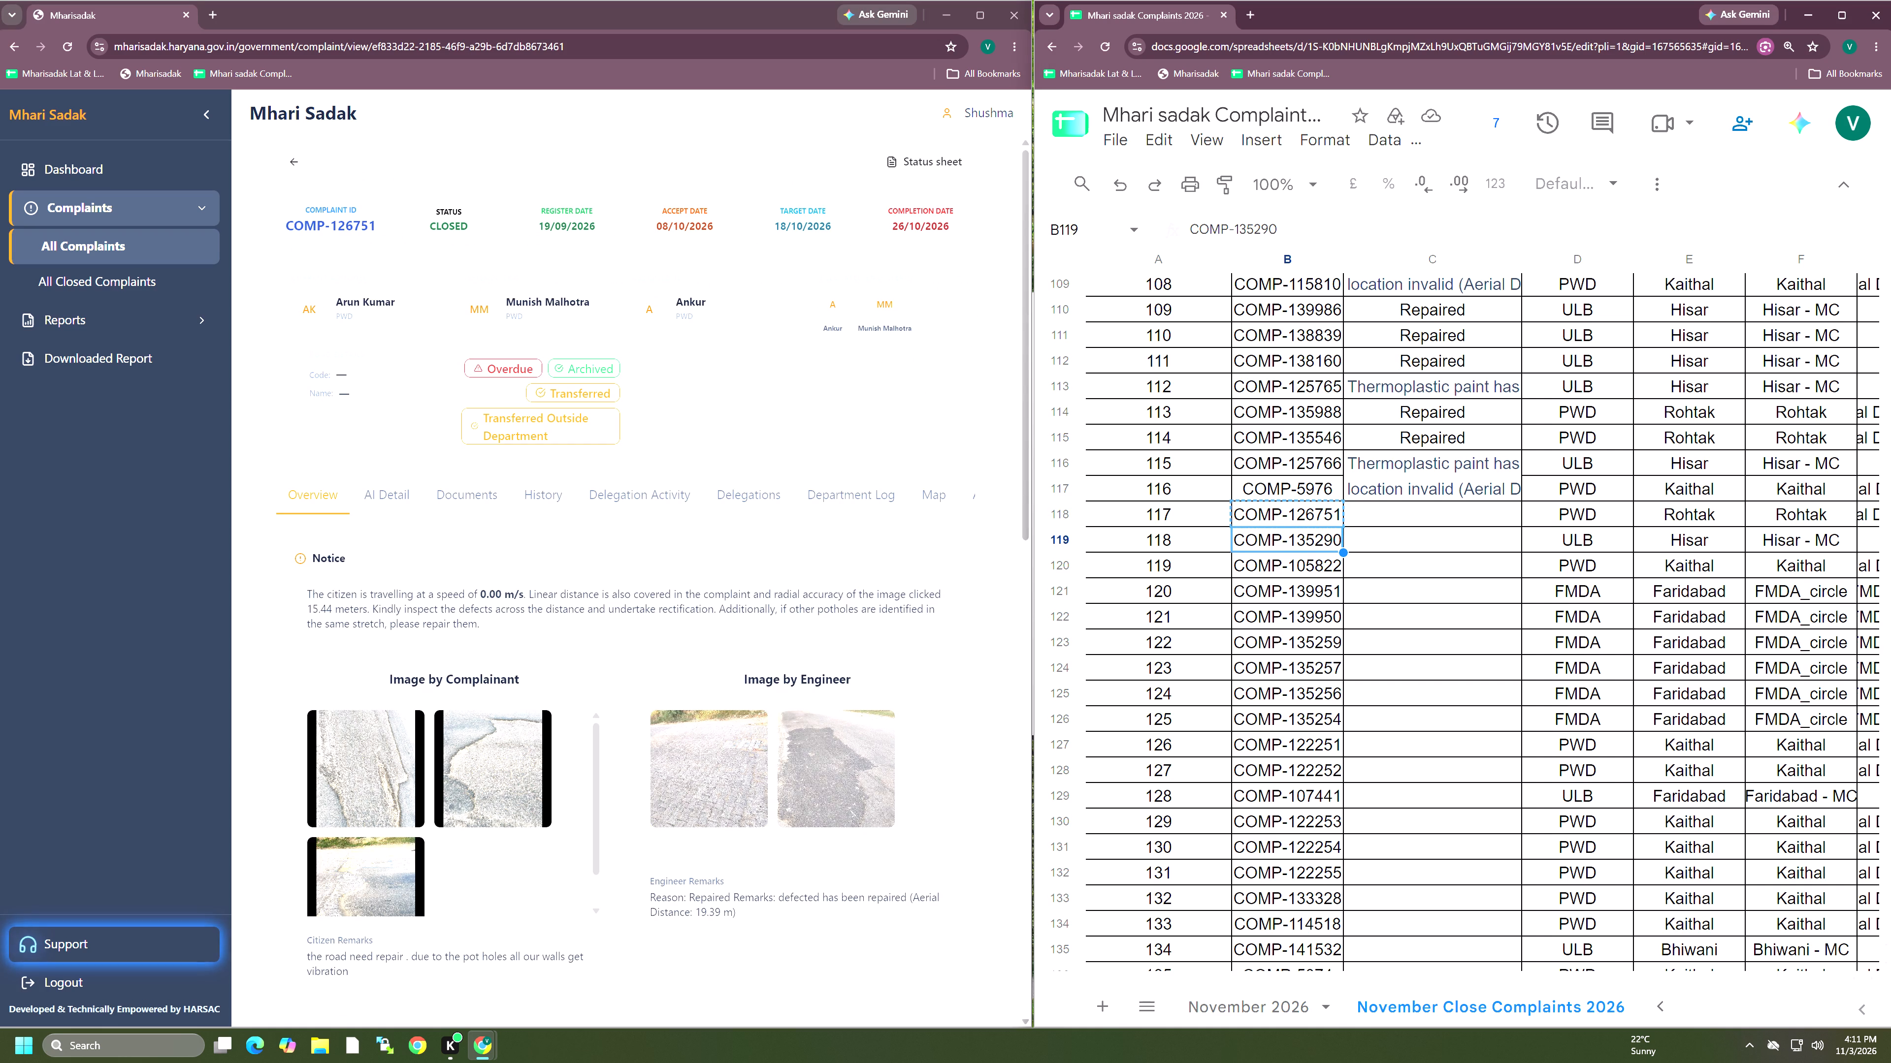
click(1317, 524)
click(1358, 515)
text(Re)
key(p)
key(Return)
click(1310, 545)
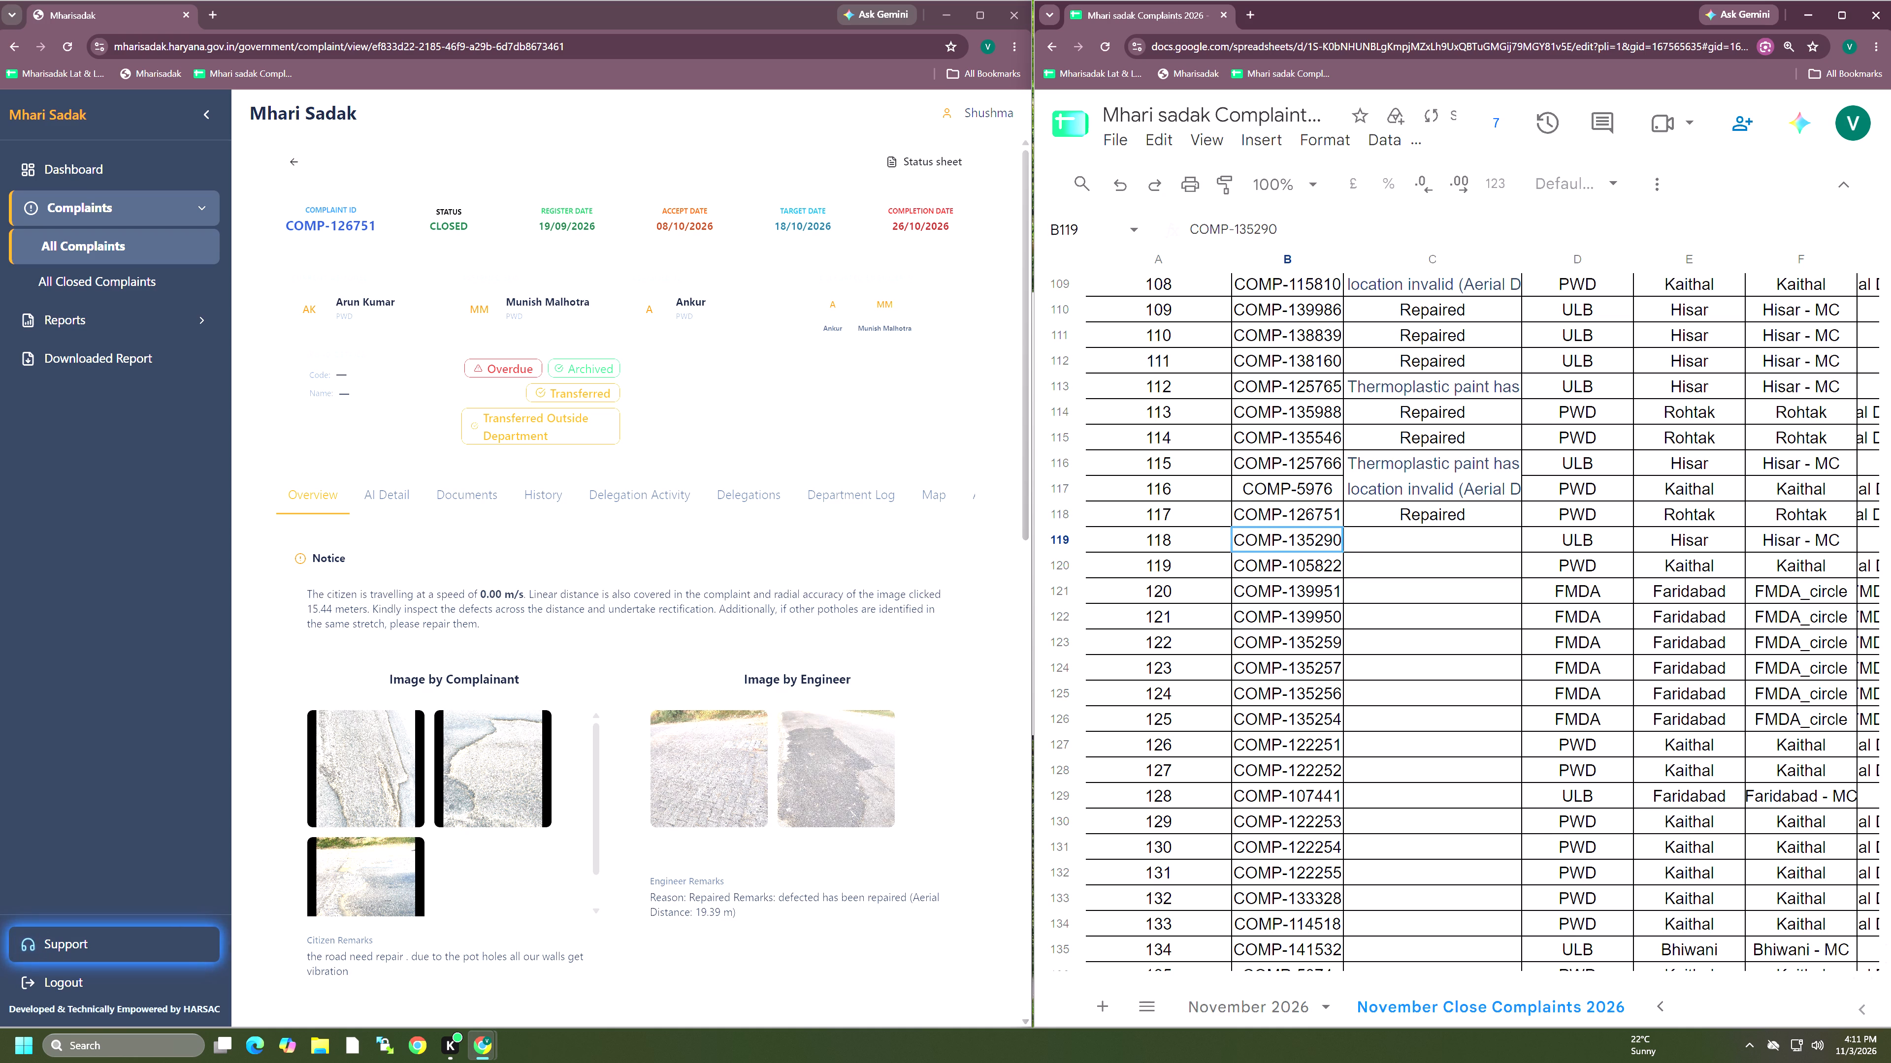
key(ctrl+c)
click(298, 158)
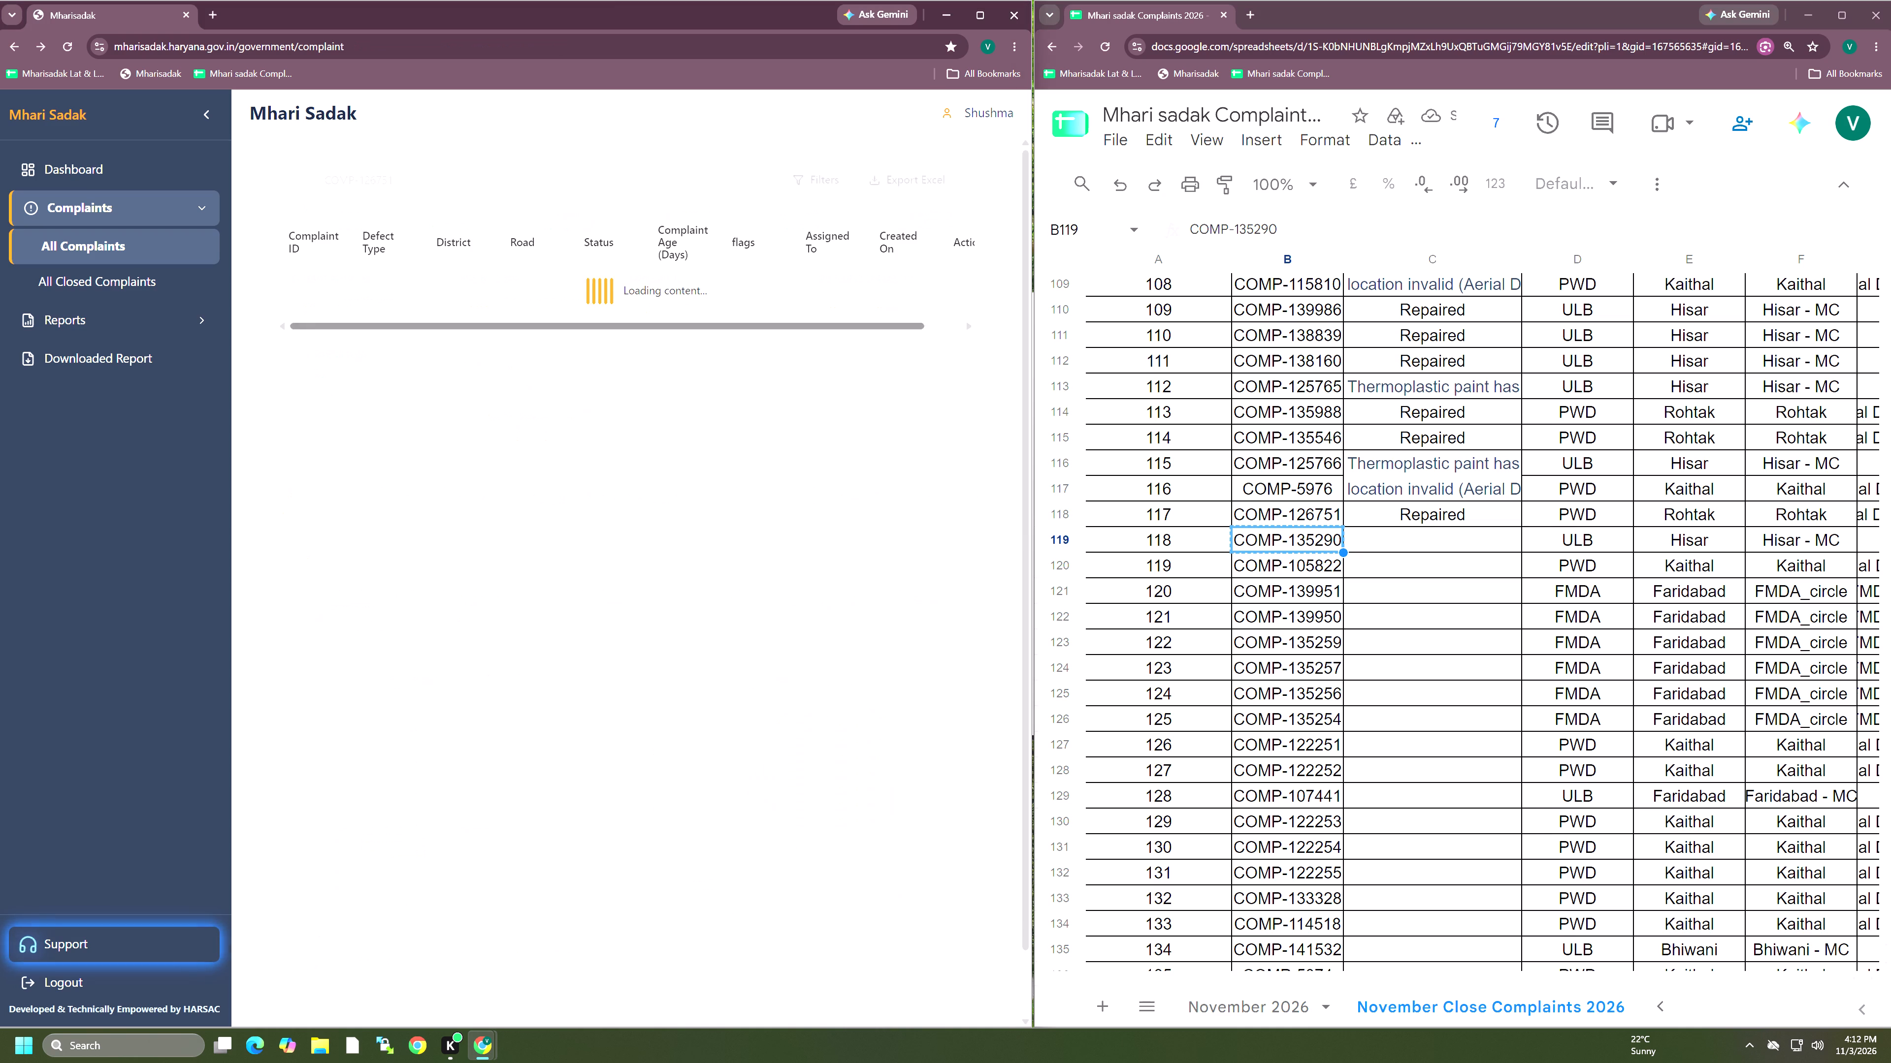
drag(397, 183, 275, 209)
key(ctrl+v)
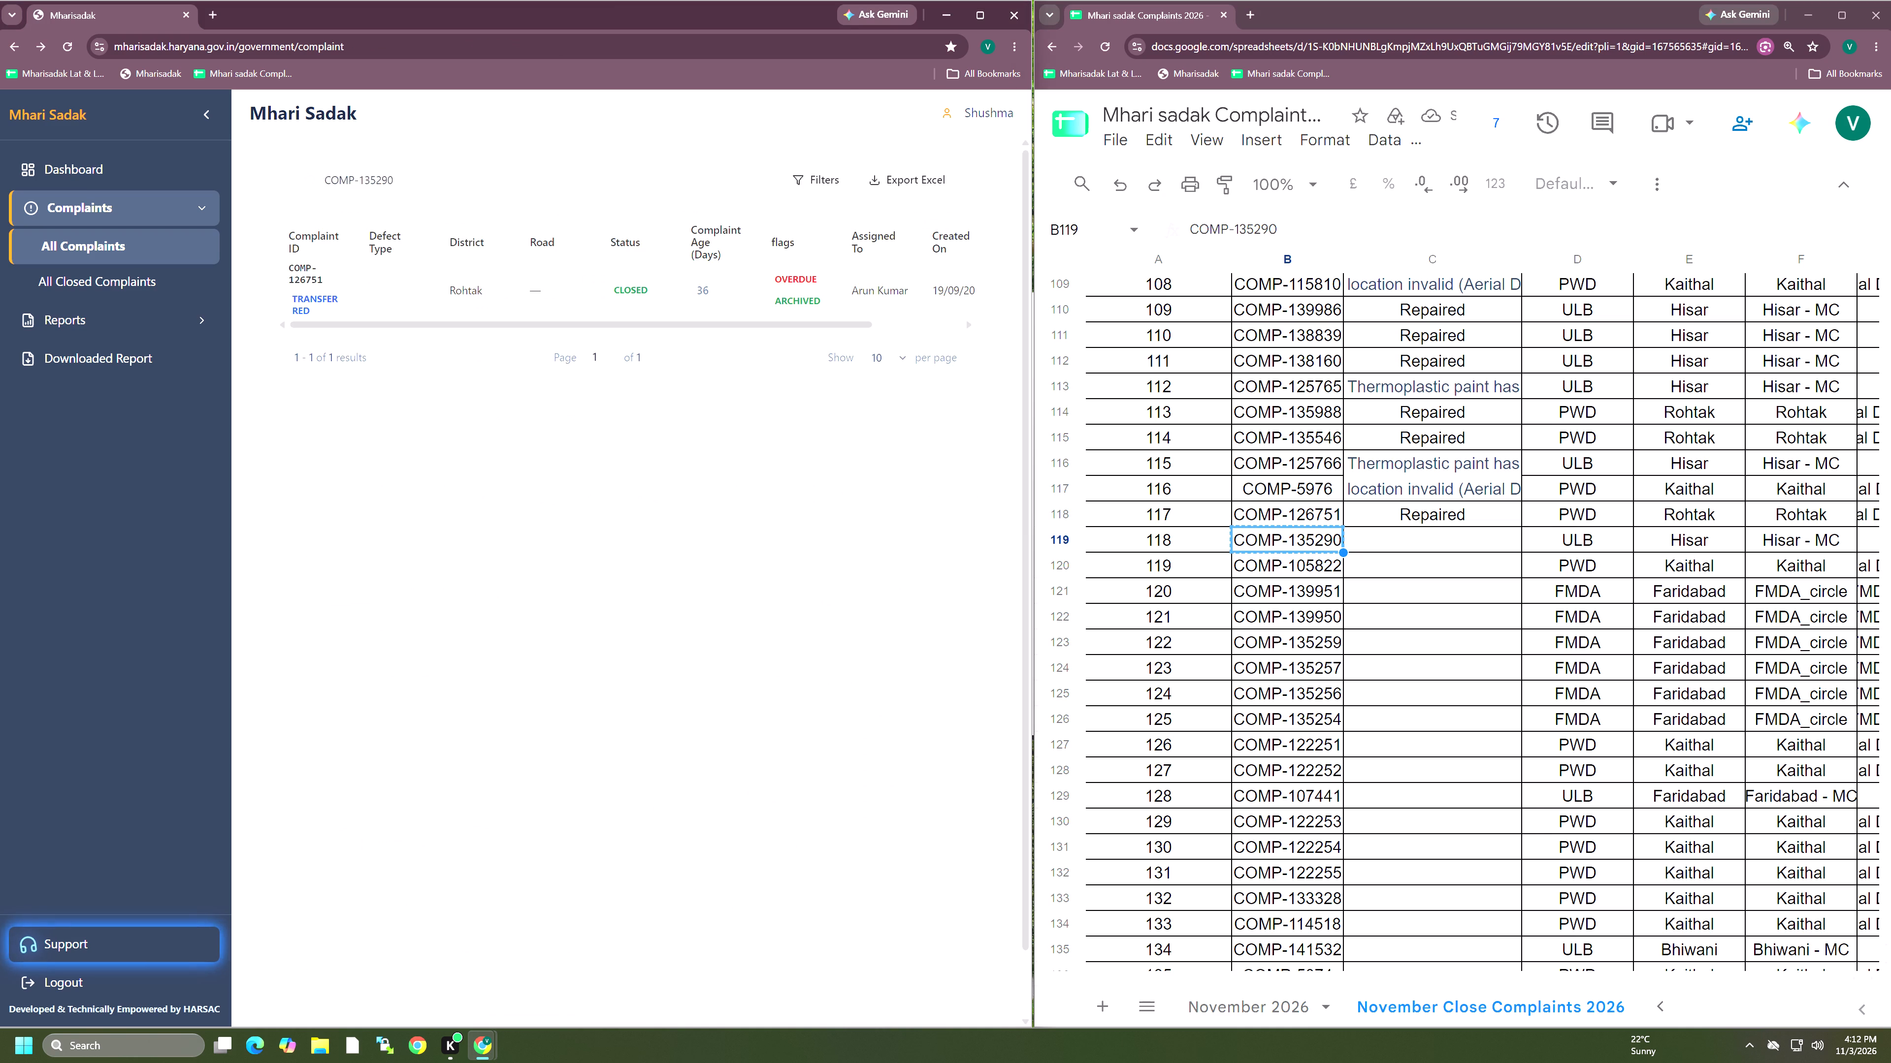
click(512, 292)
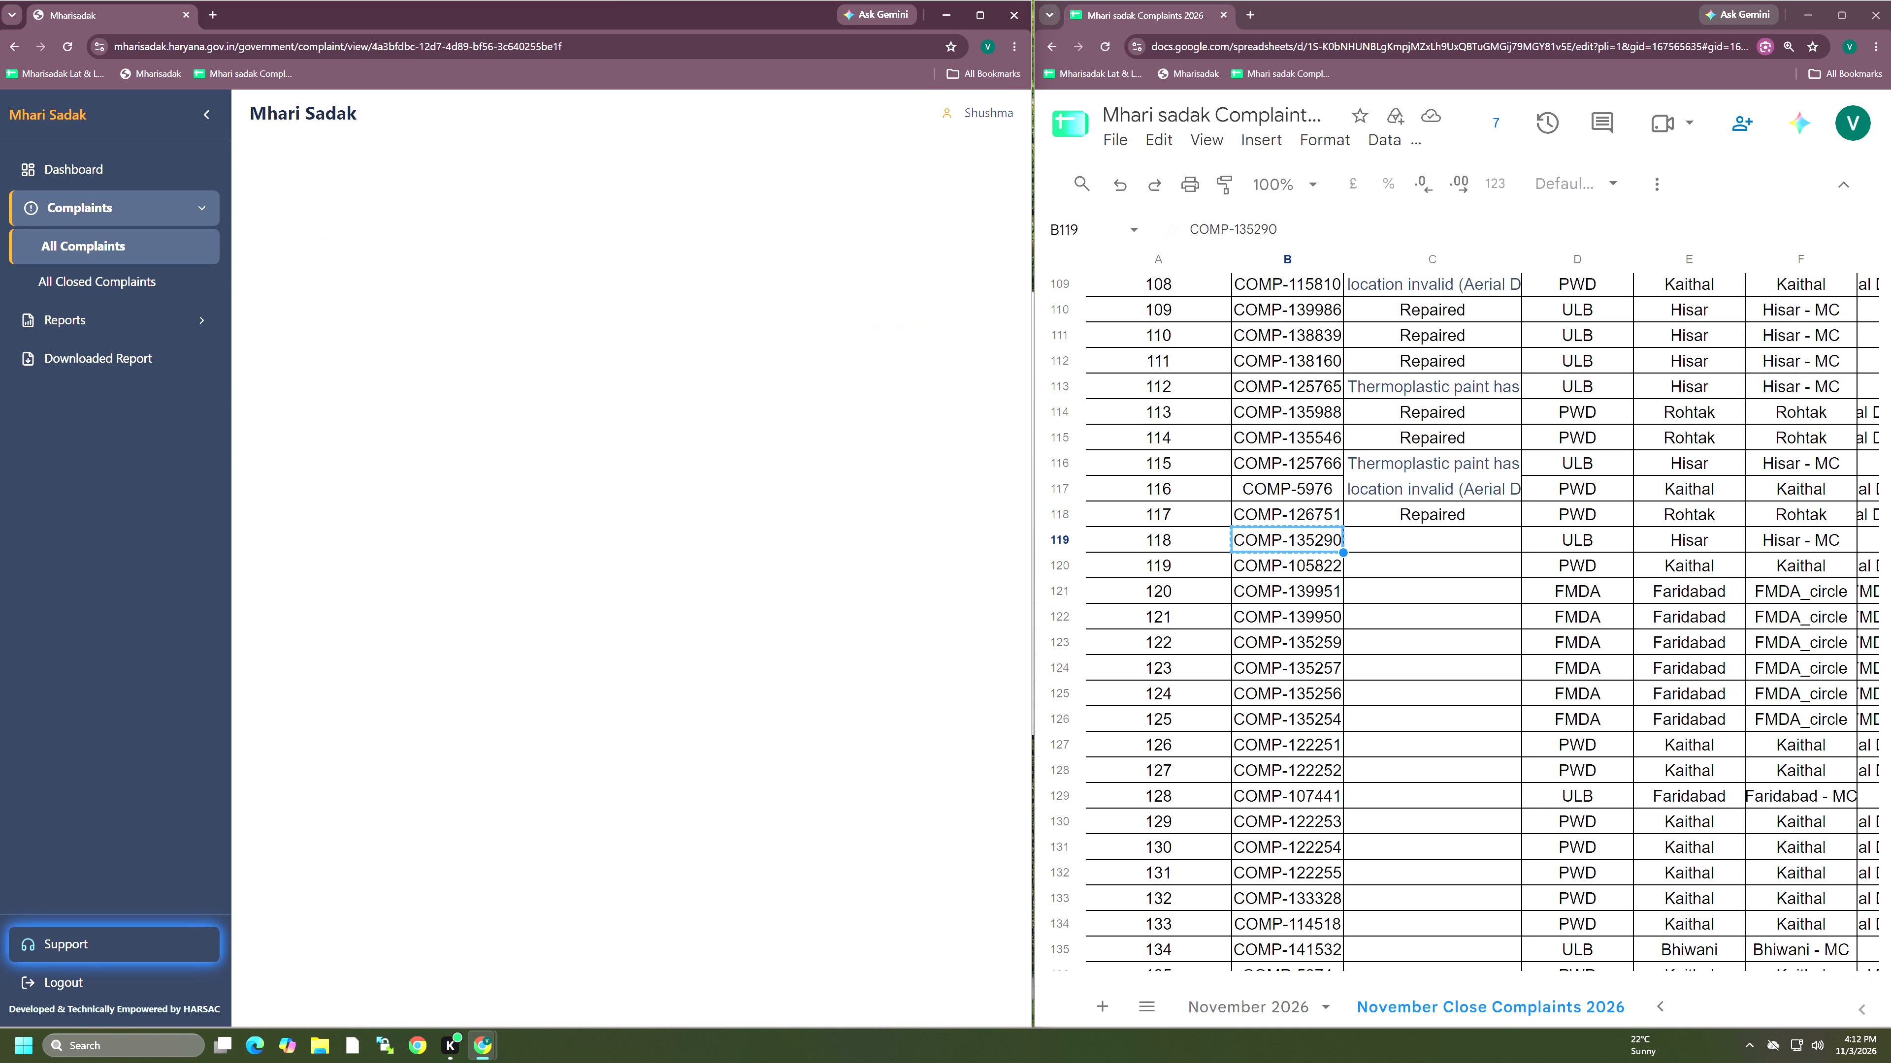
click(1392, 540)
key(ctrl+d)
click(1284, 570)
key(ctrl+c)
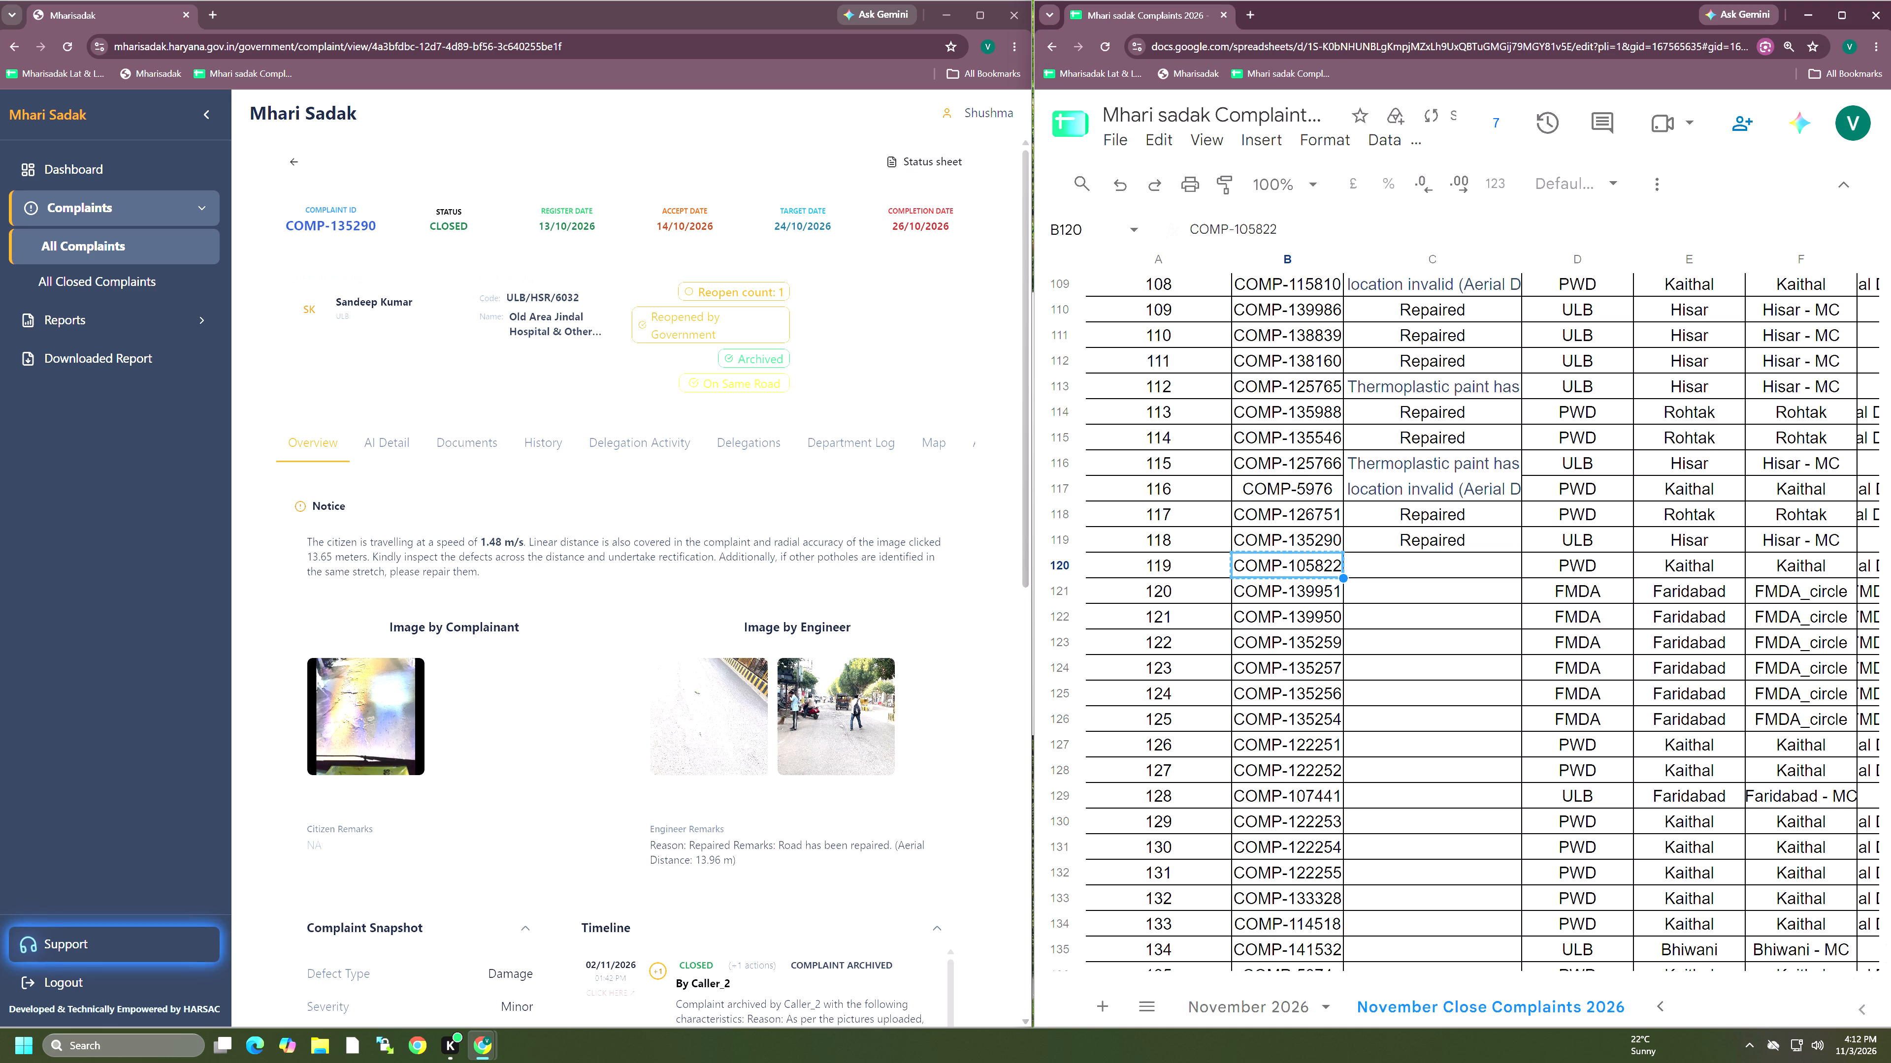
click(286, 159)
scroll(1182, 418, down, 3)
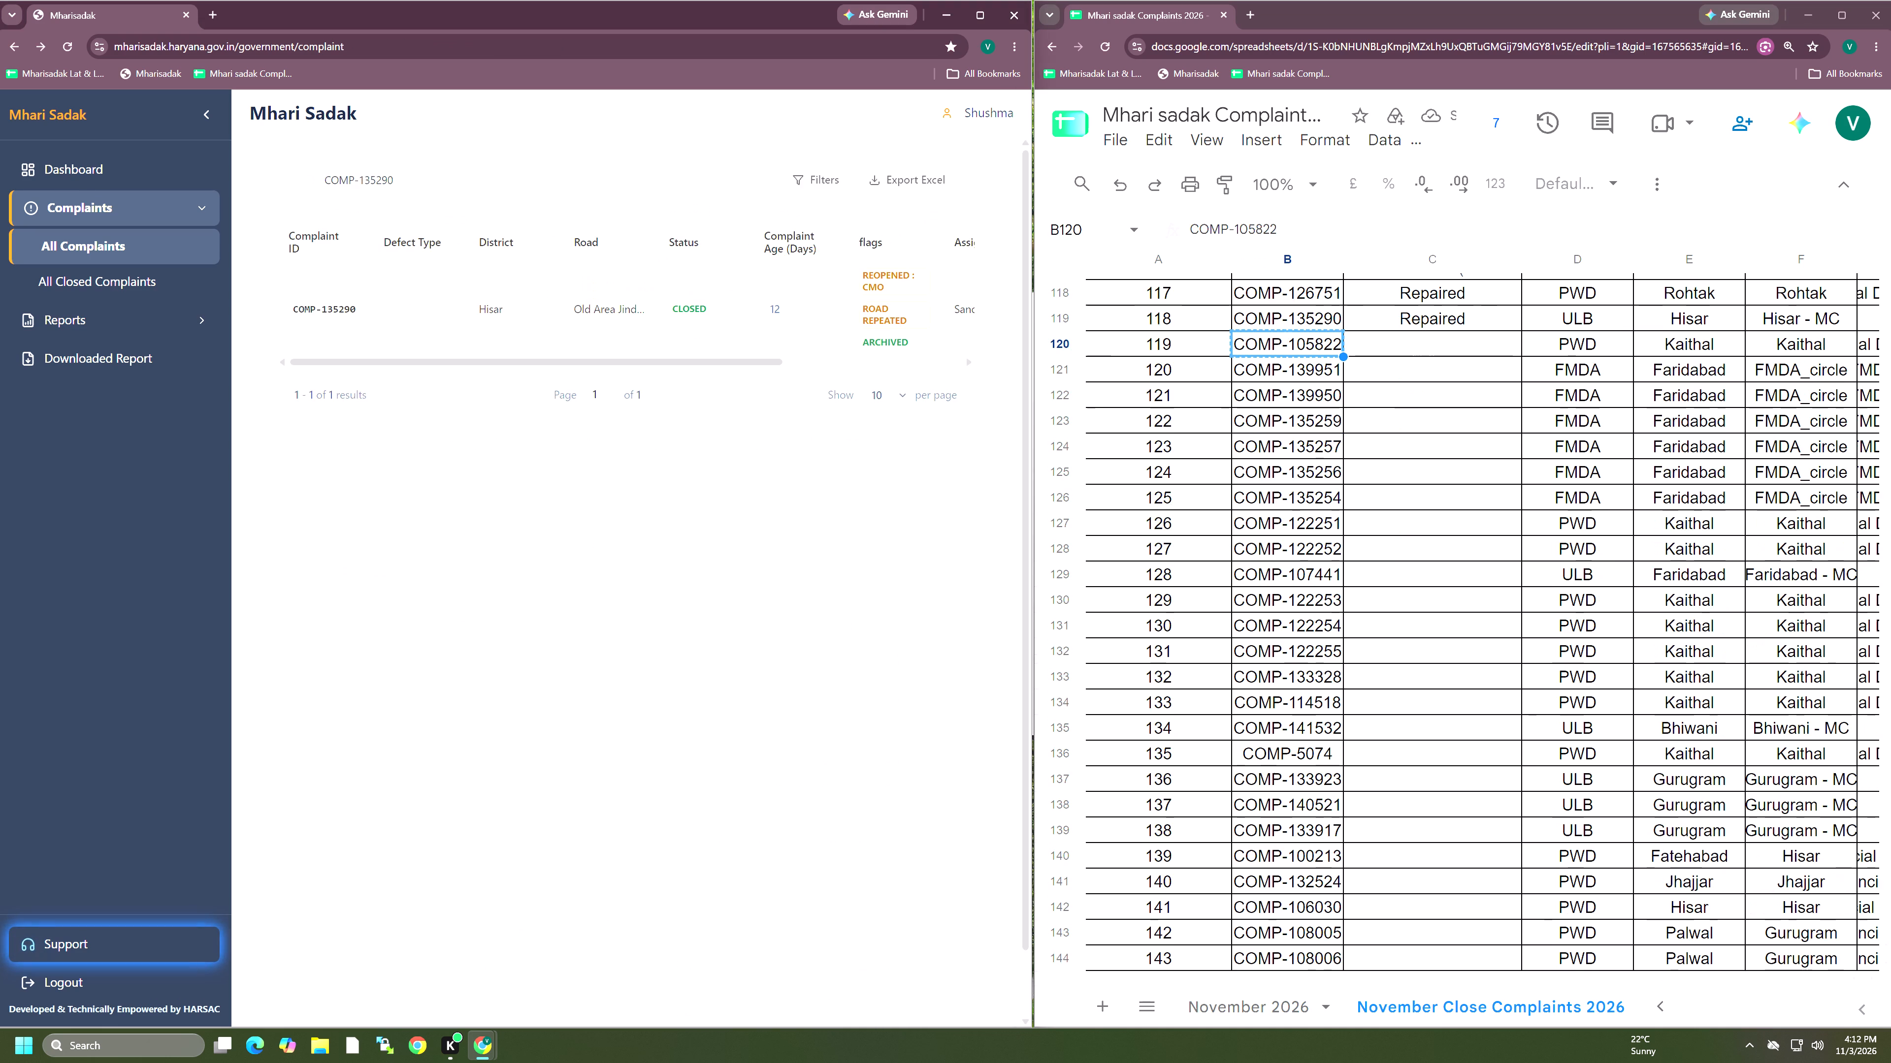
drag(394, 180, 281, 217)
key(ctrl+v)
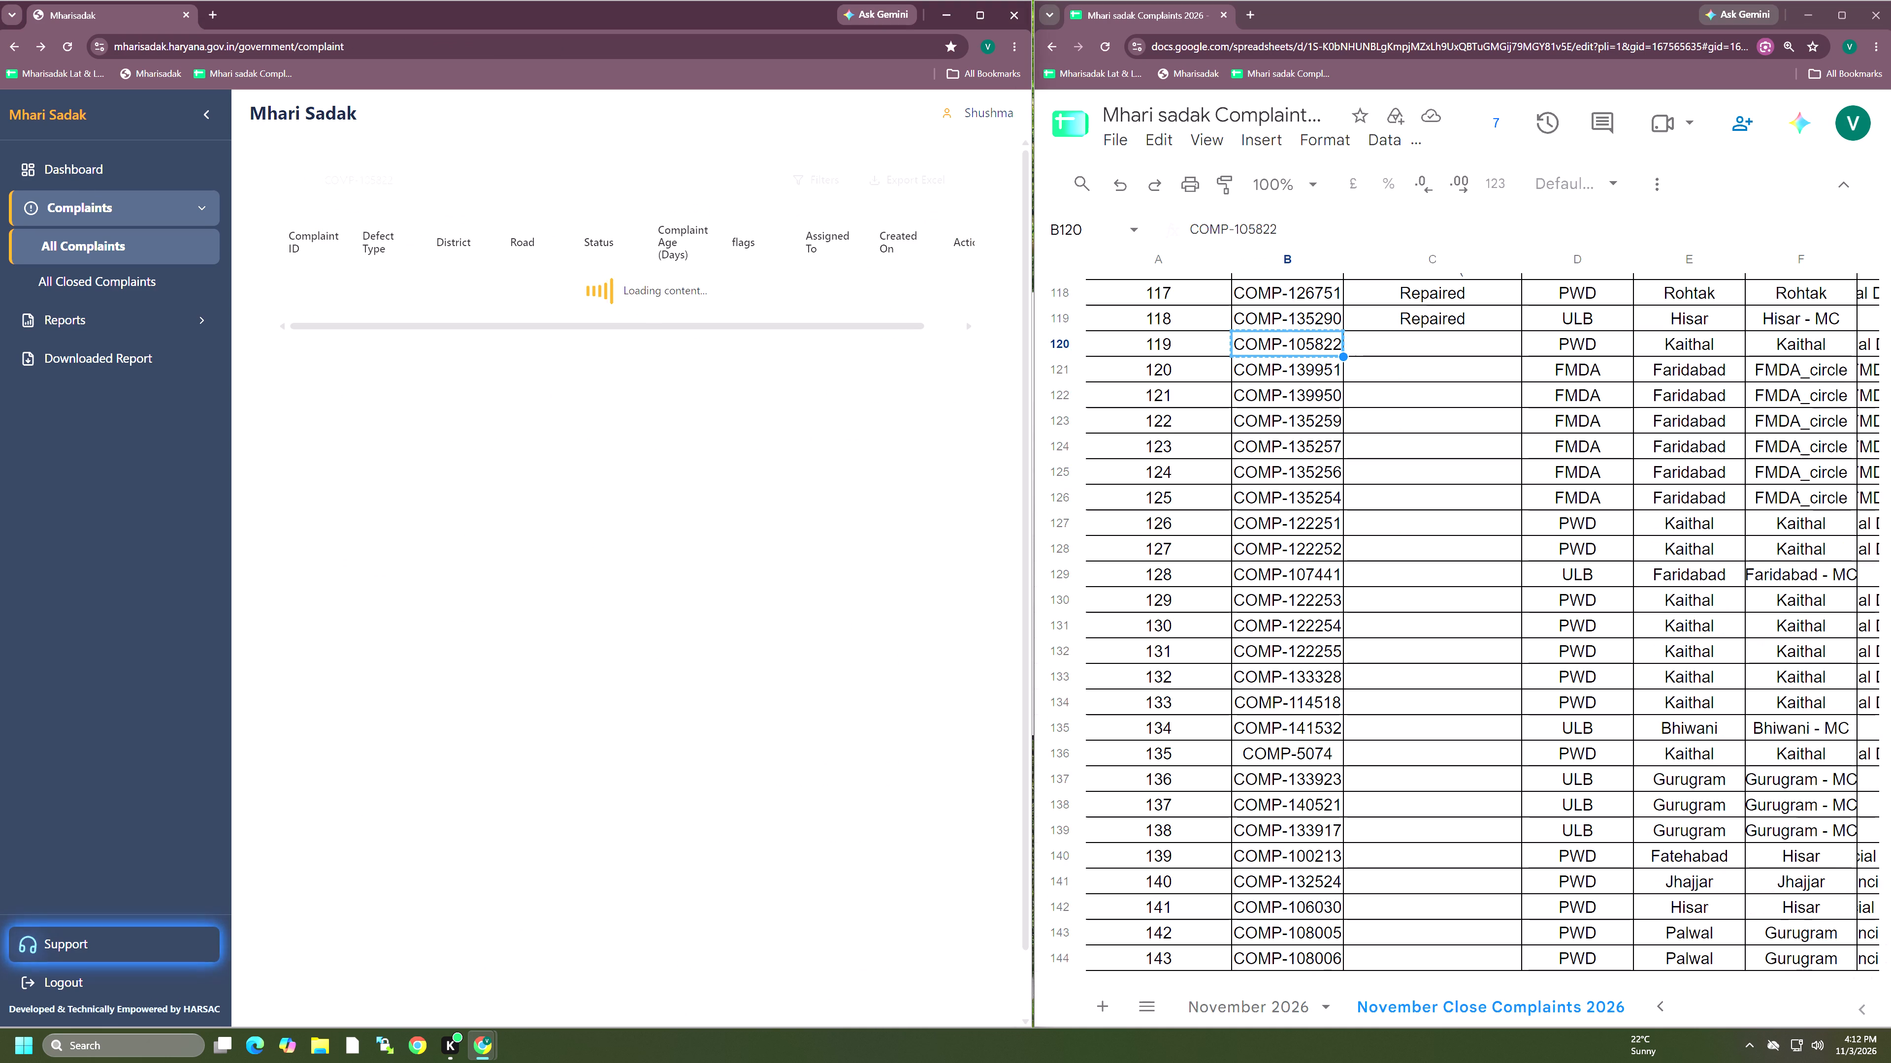
click(549, 300)
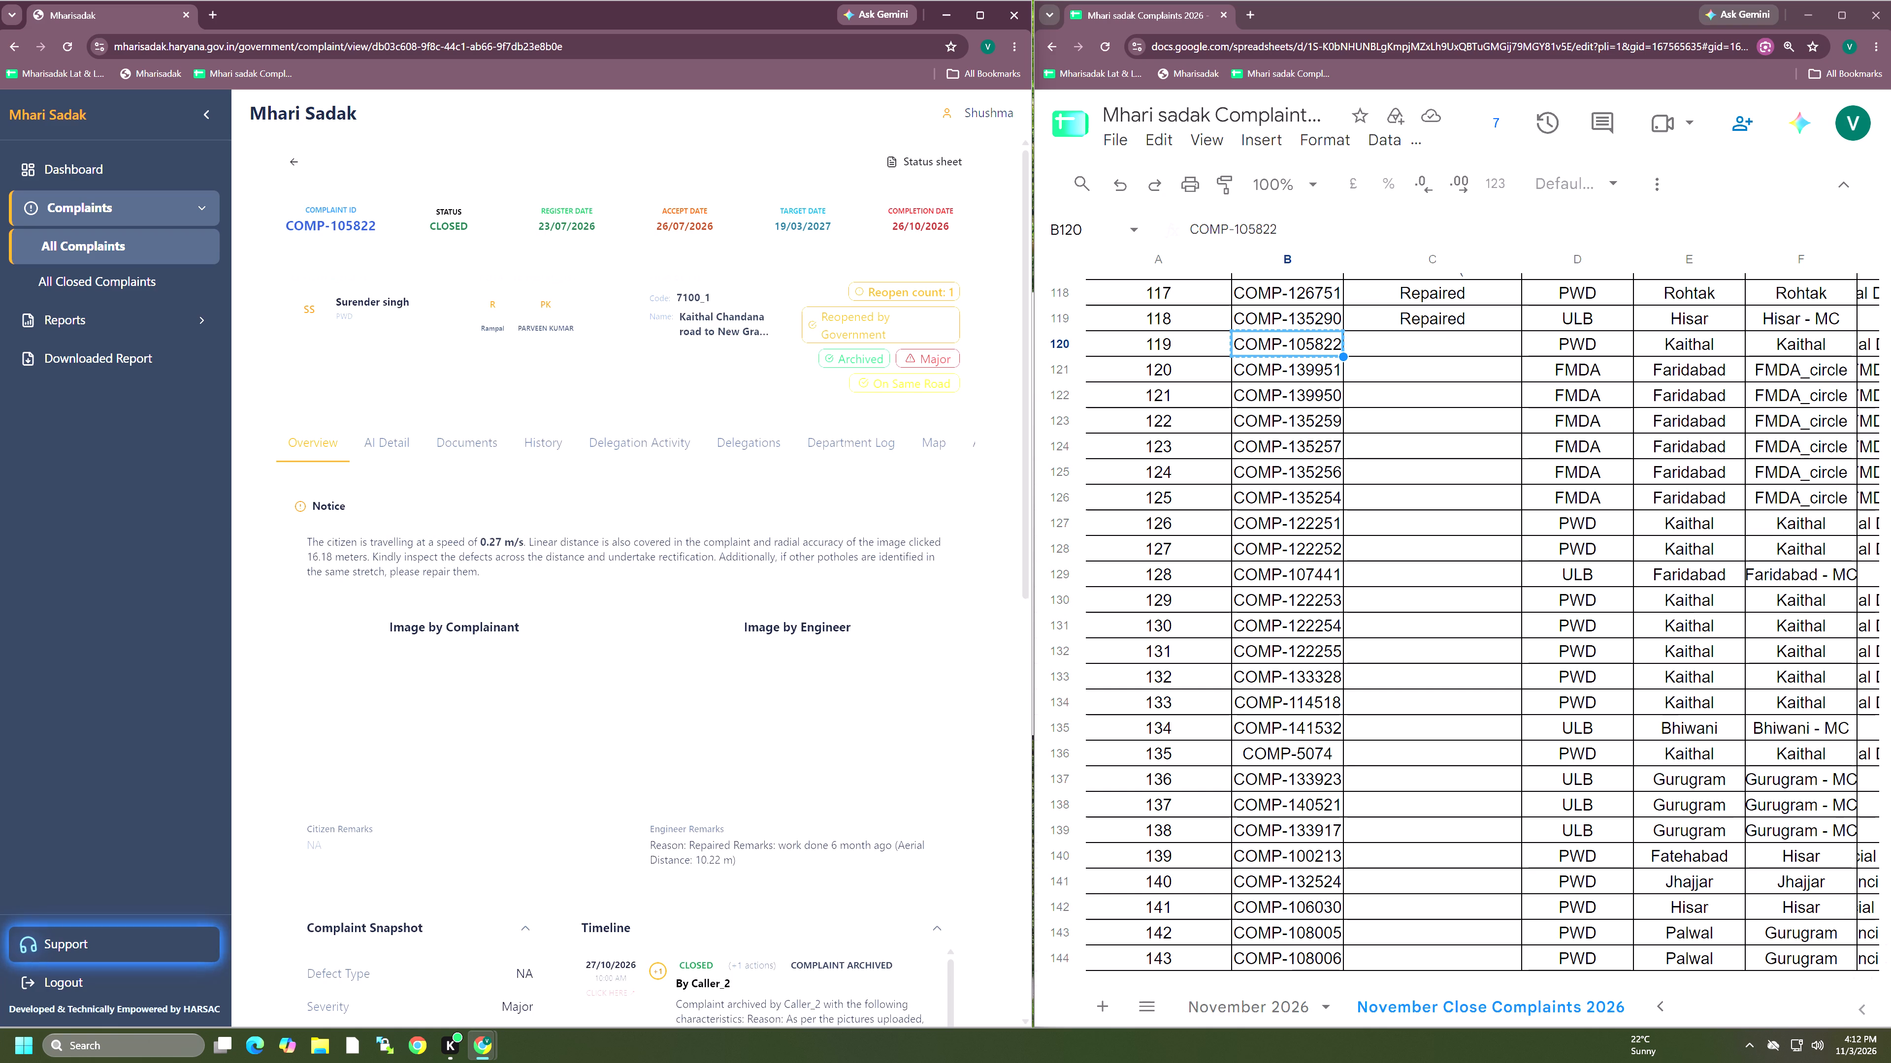
click(1412, 339)
key(ctrl+d)
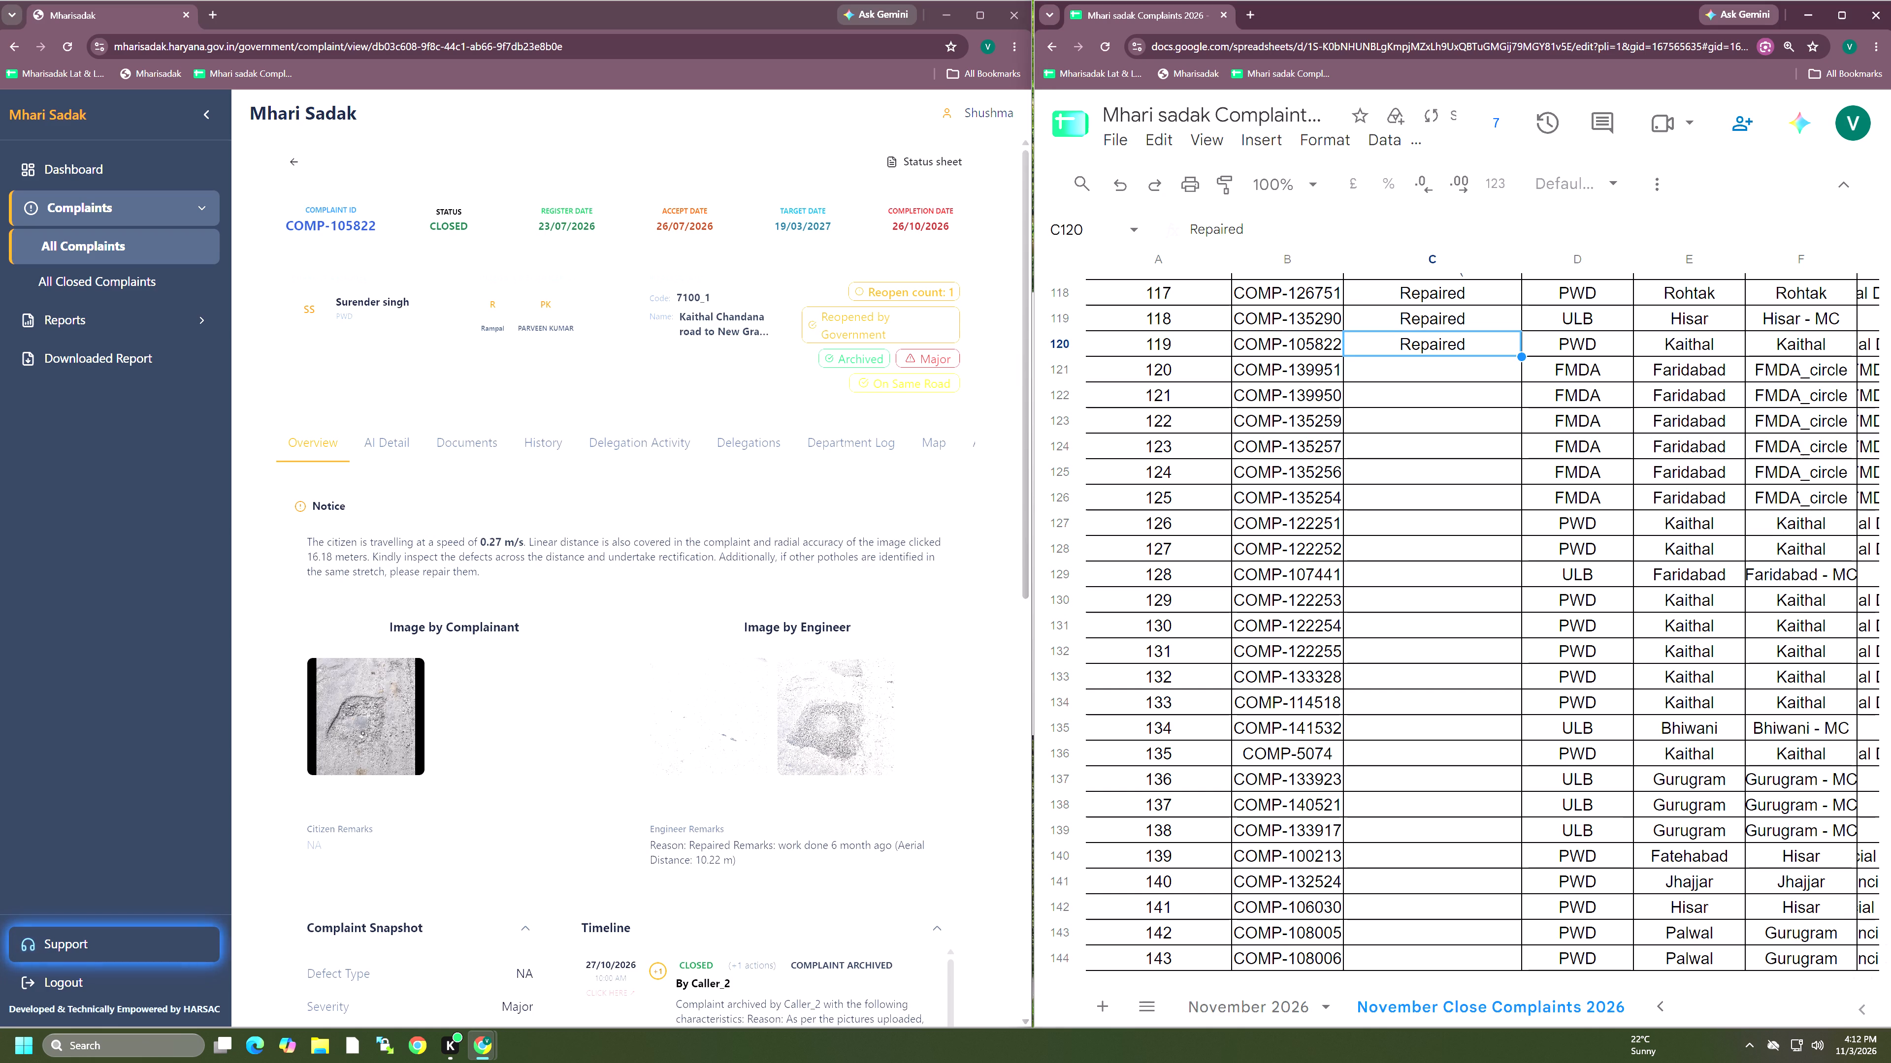
click(1310, 369)
key(ctrl+c)
click(293, 164)
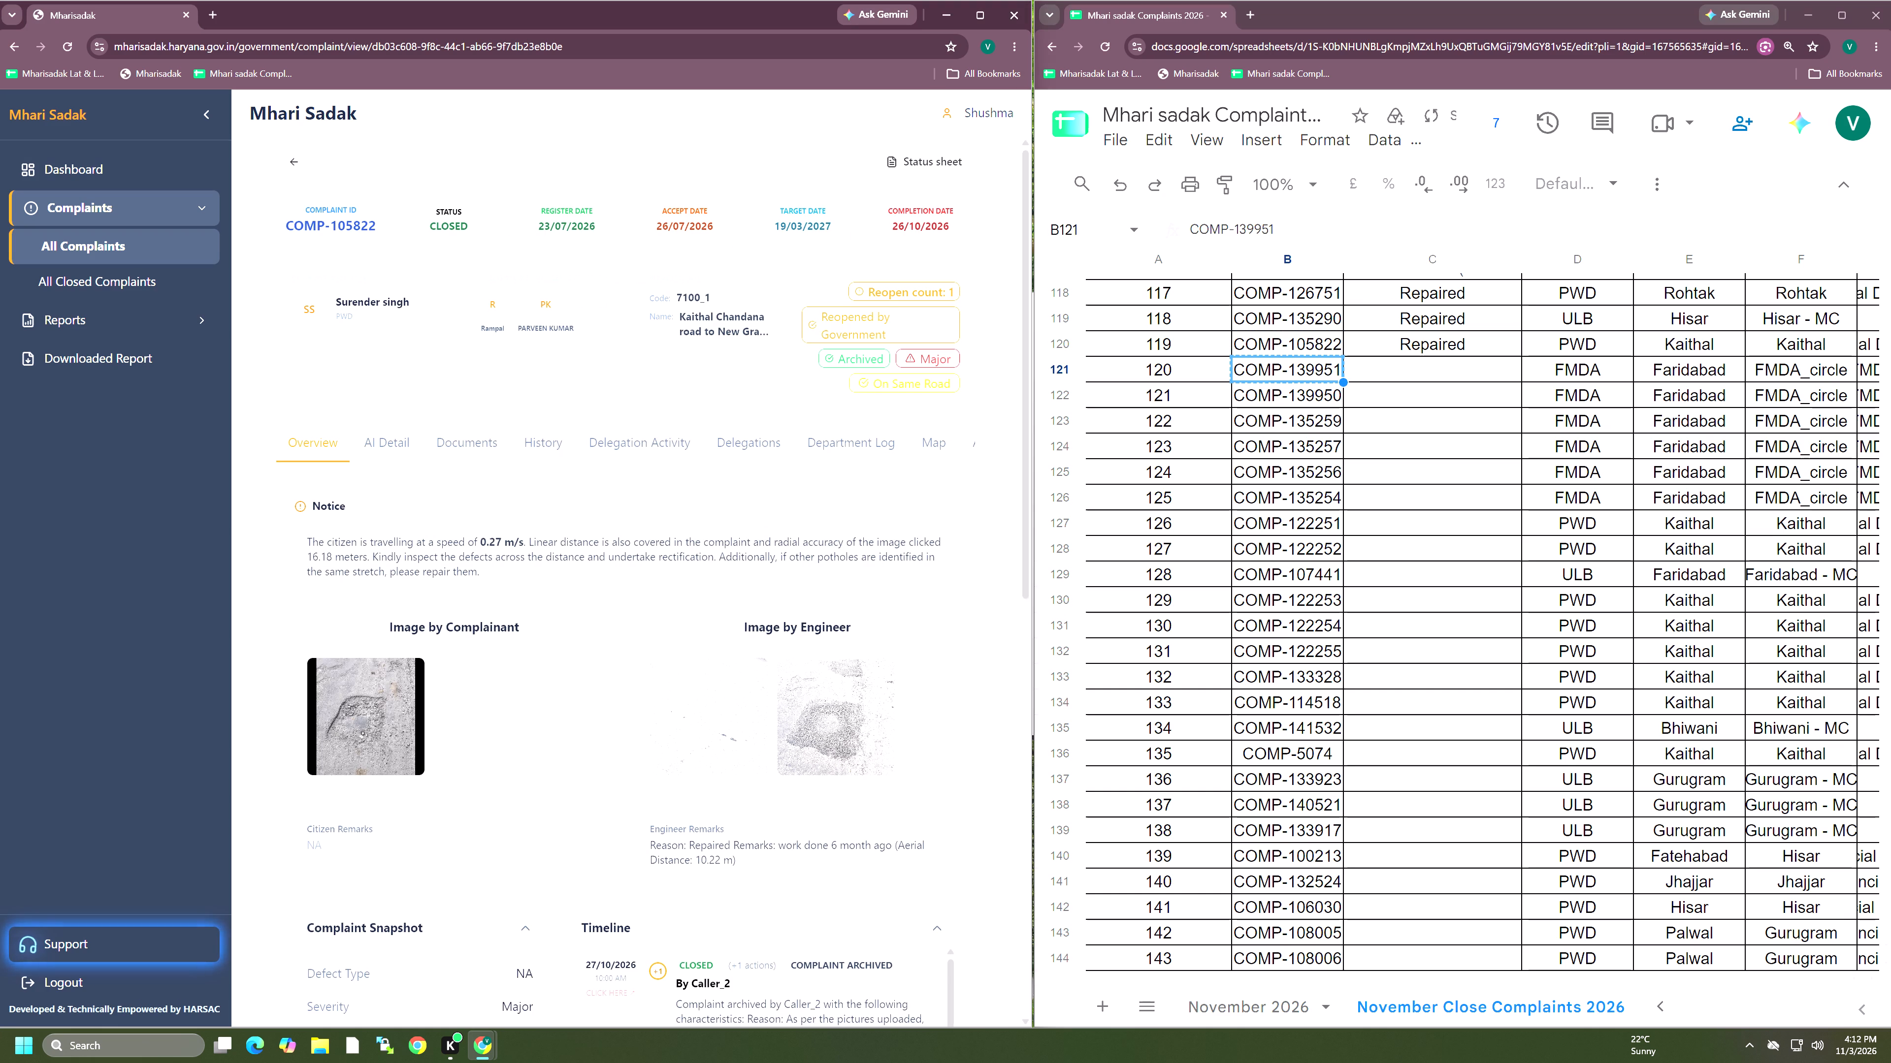
drag(407, 176, 251, 214)
key(ctrl+v)
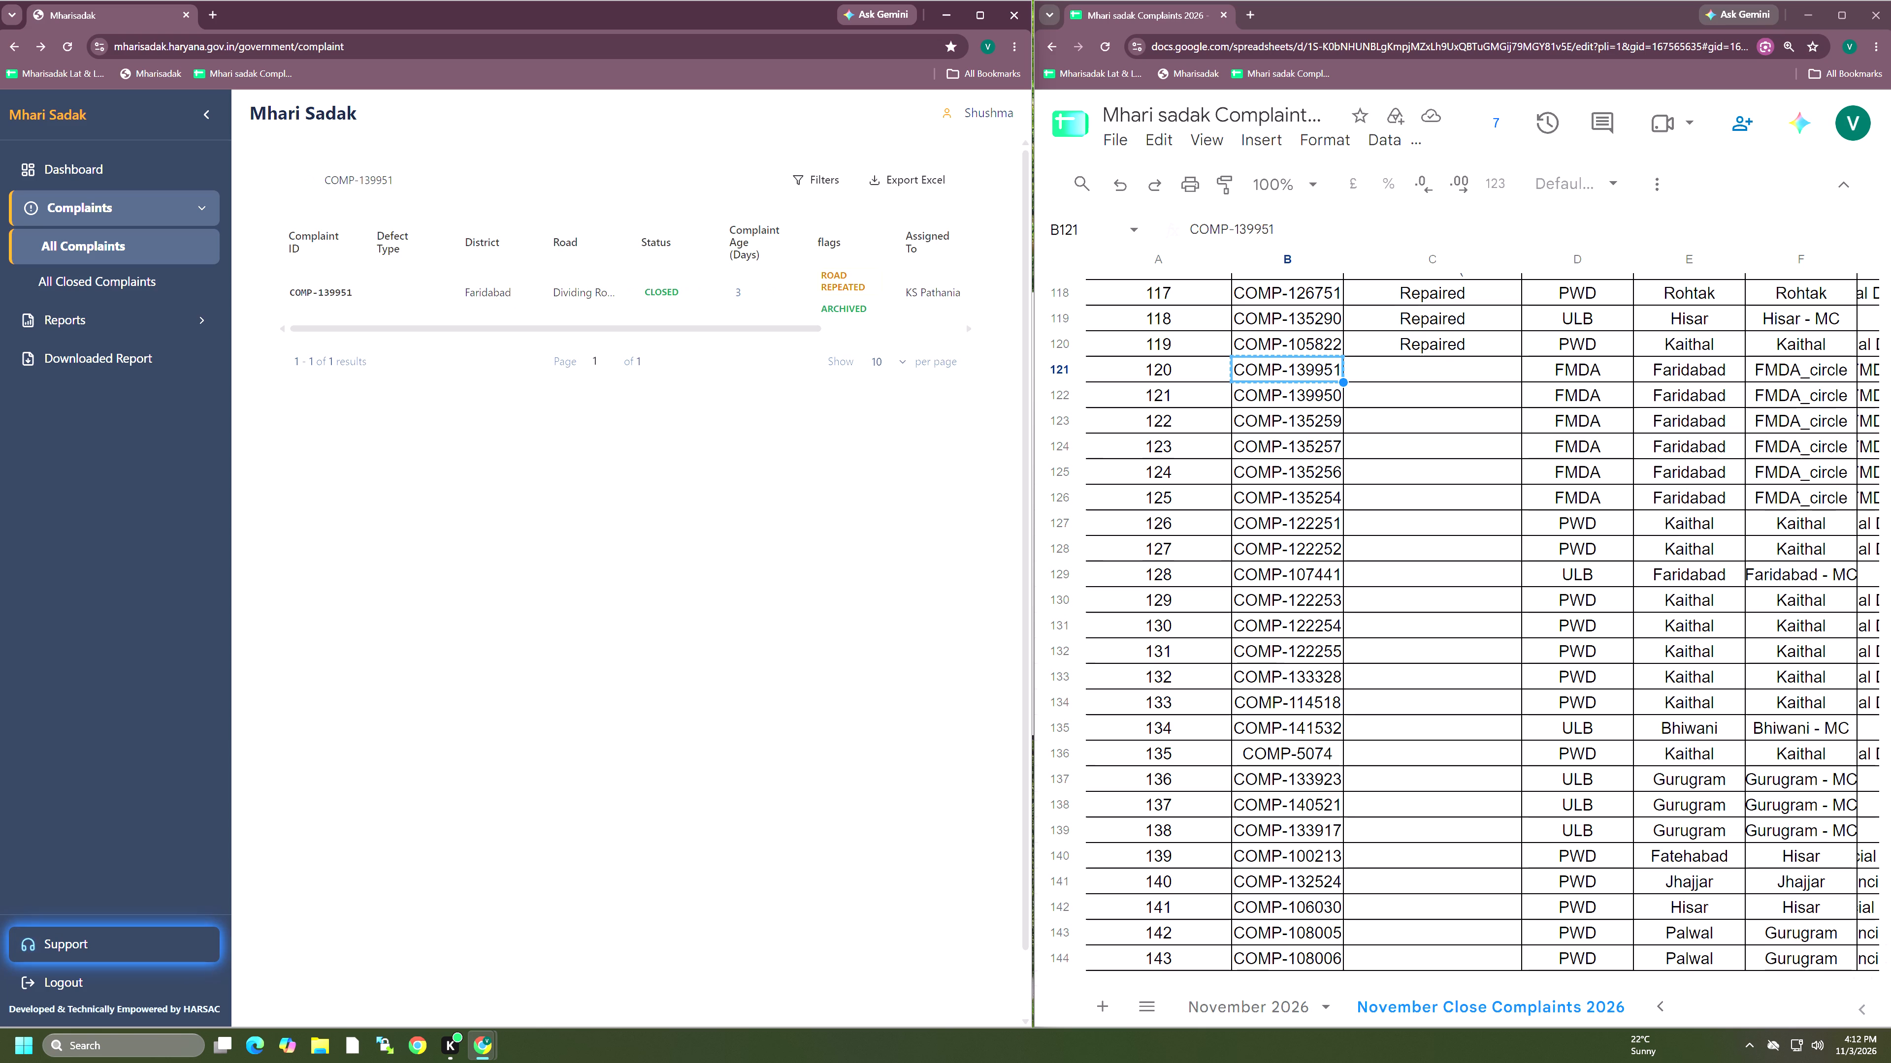
click(553, 296)
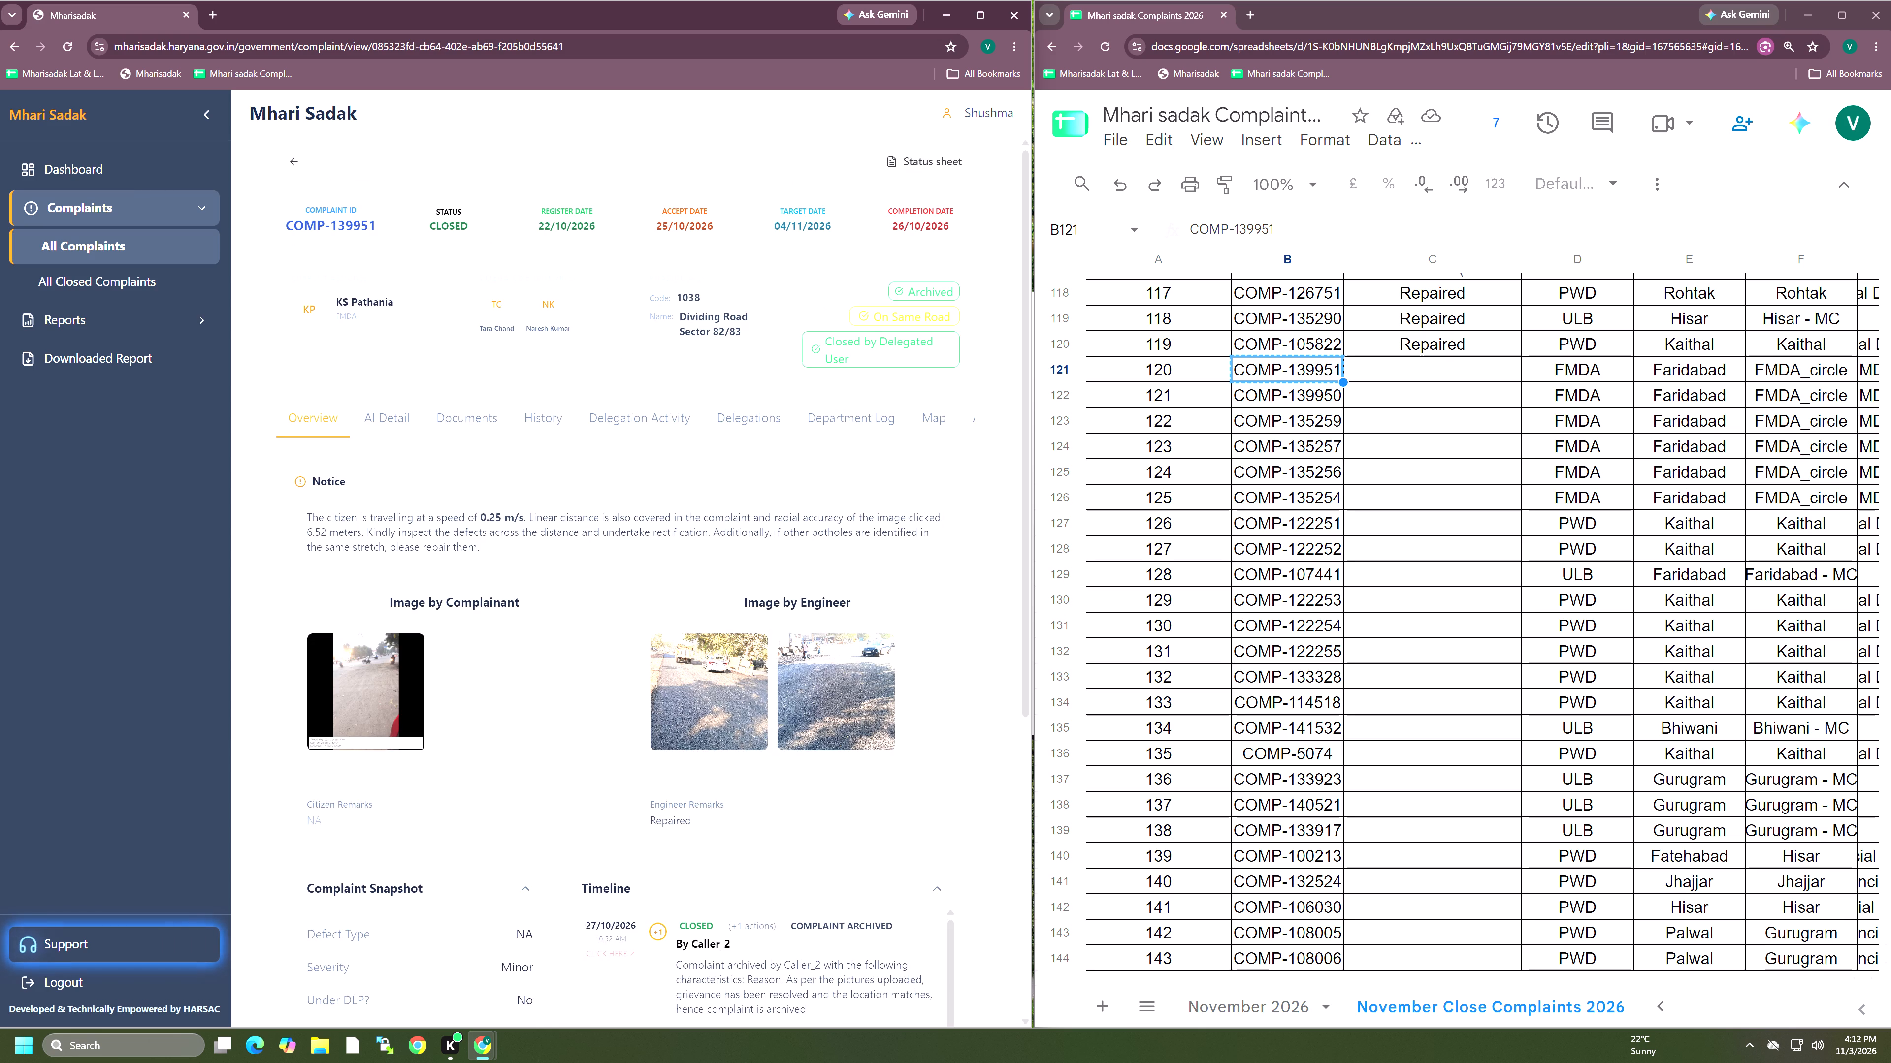
click(1442, 369)
key(ctrl+d)
click(1311, 403)
key(ctrl+c)
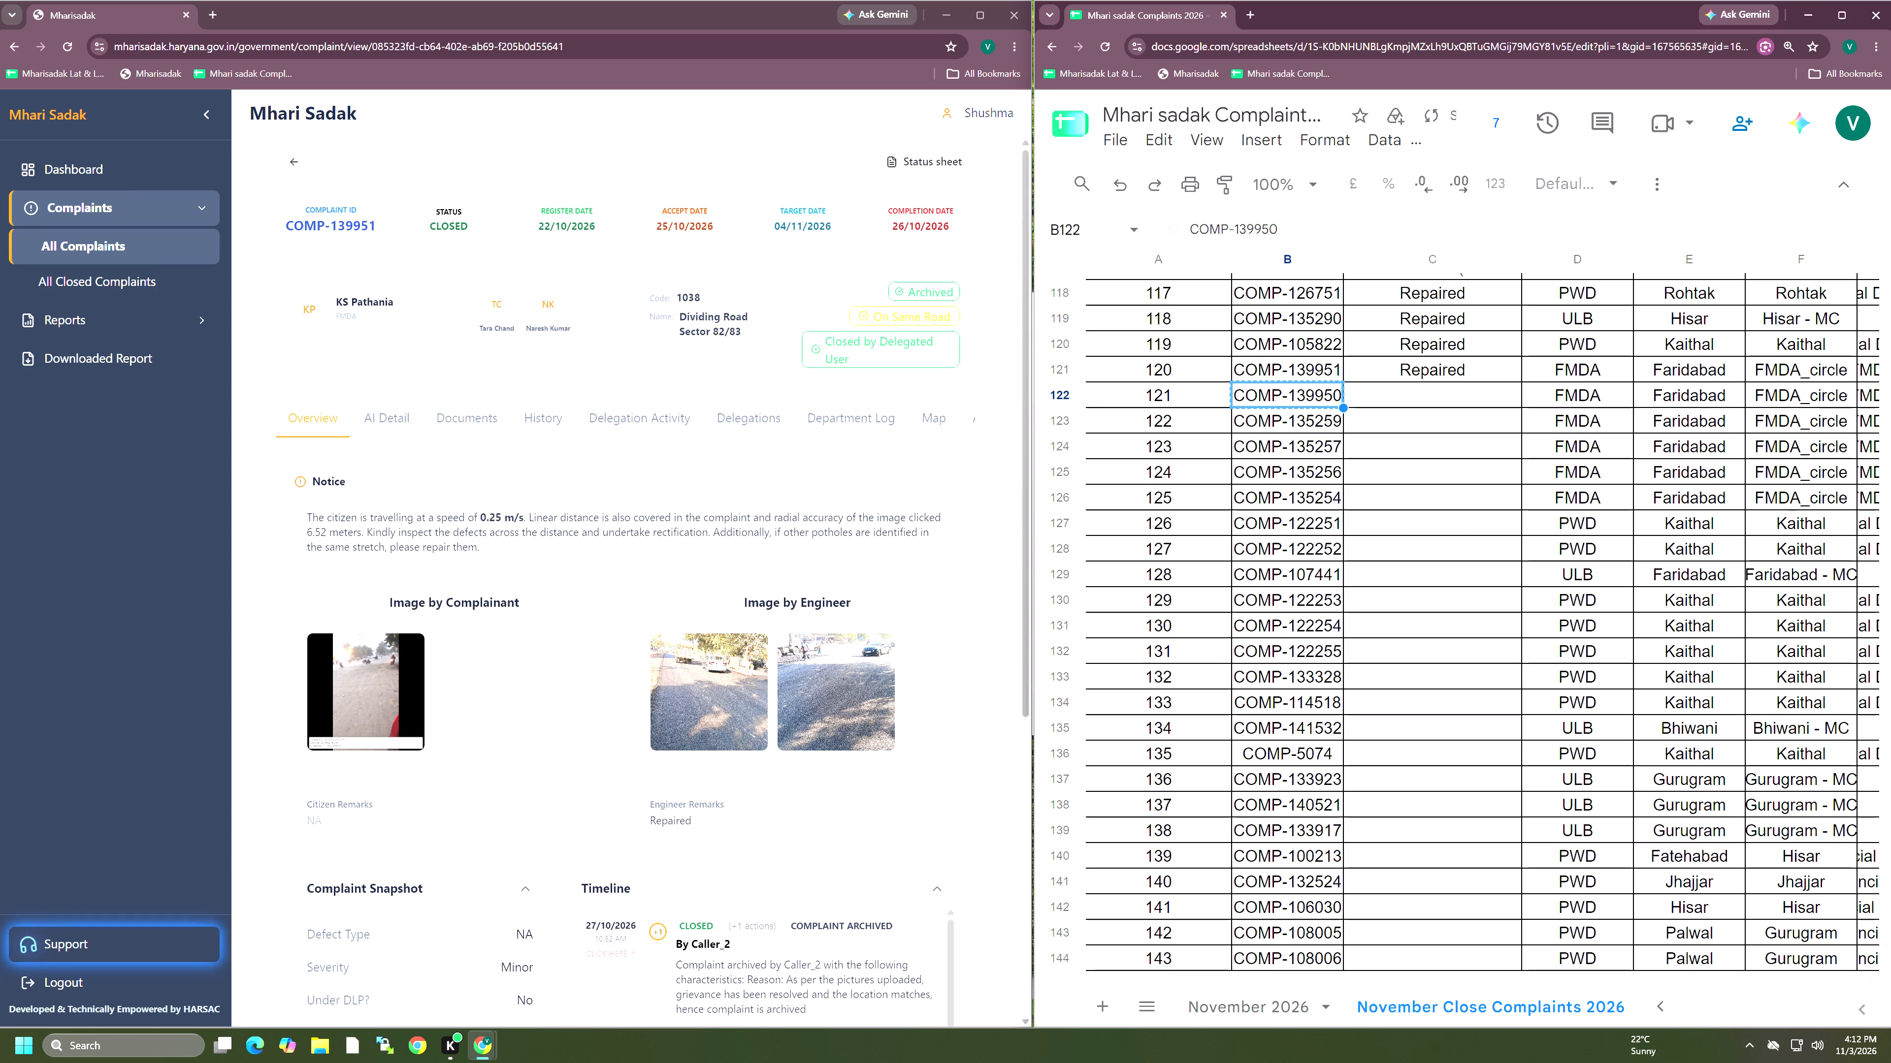
click(292, 161)
drag(407, 179, 380, 186)
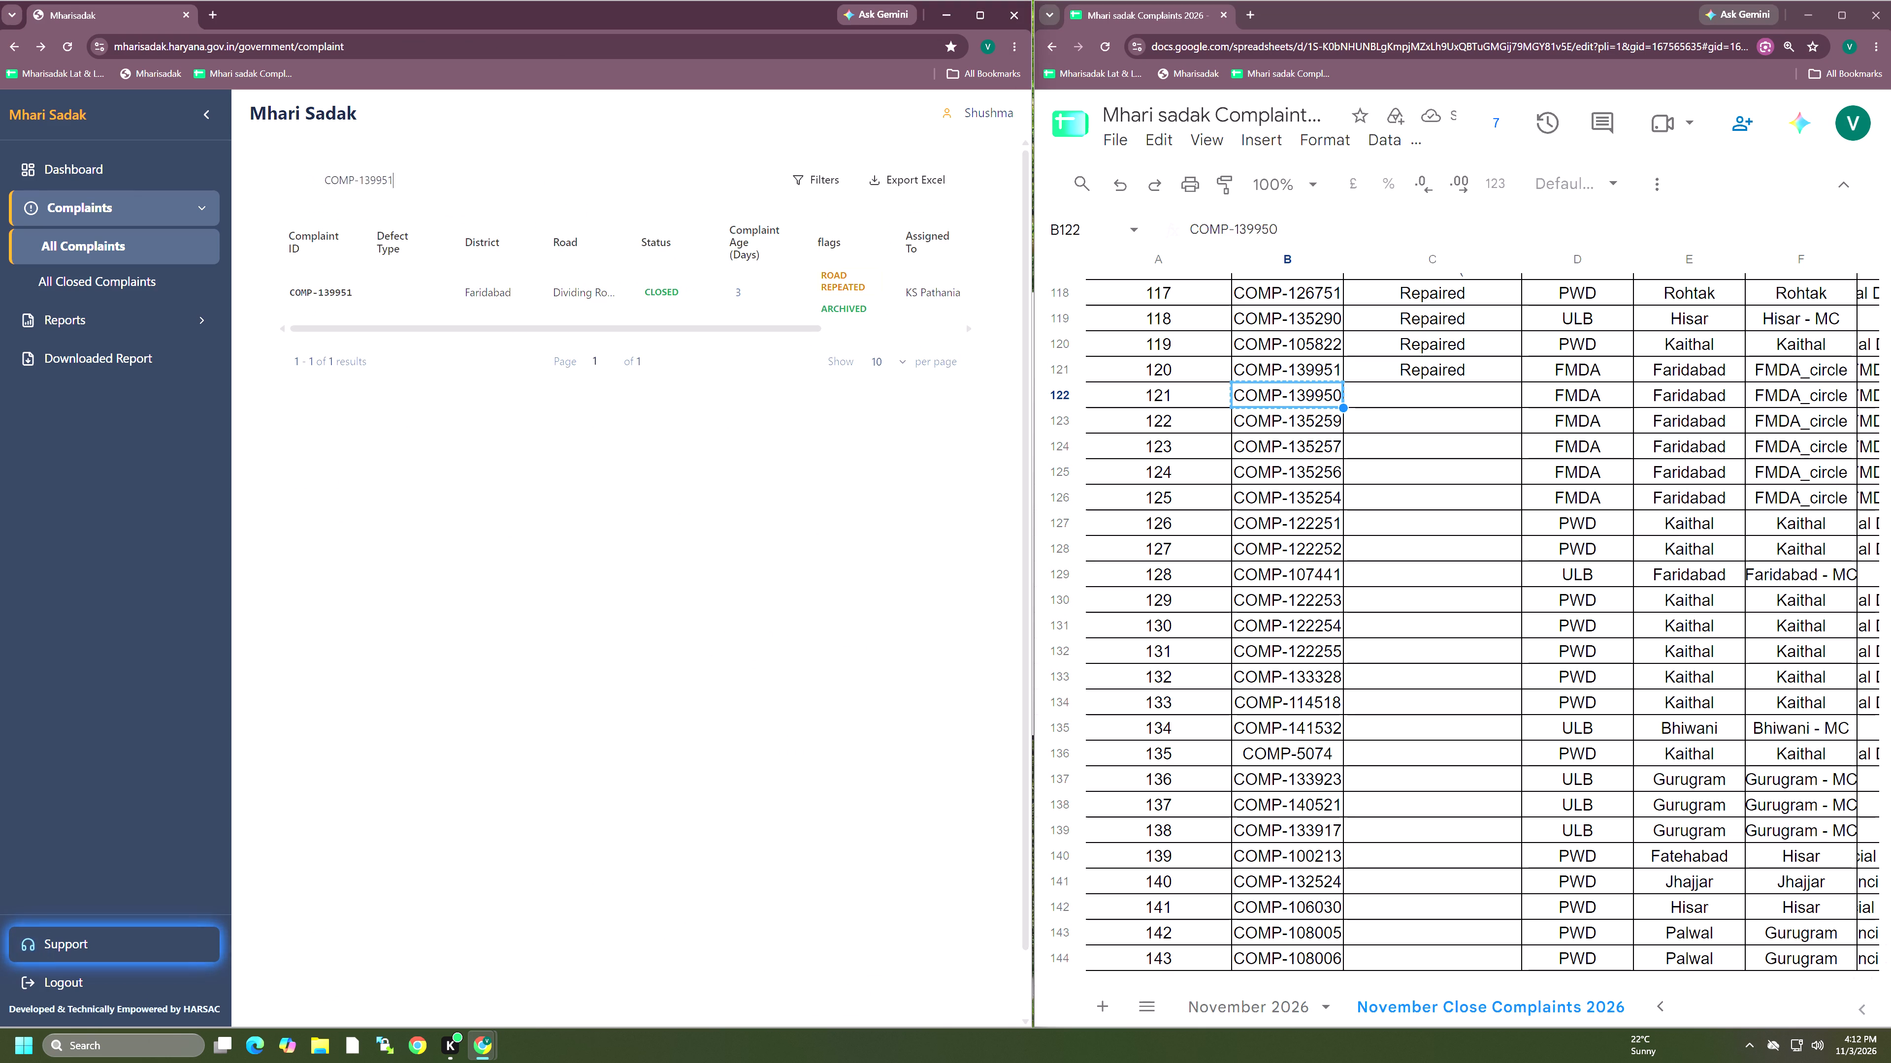
drag(380, 186, 175, 227)
key(ctrl+v)
click(498, 298)
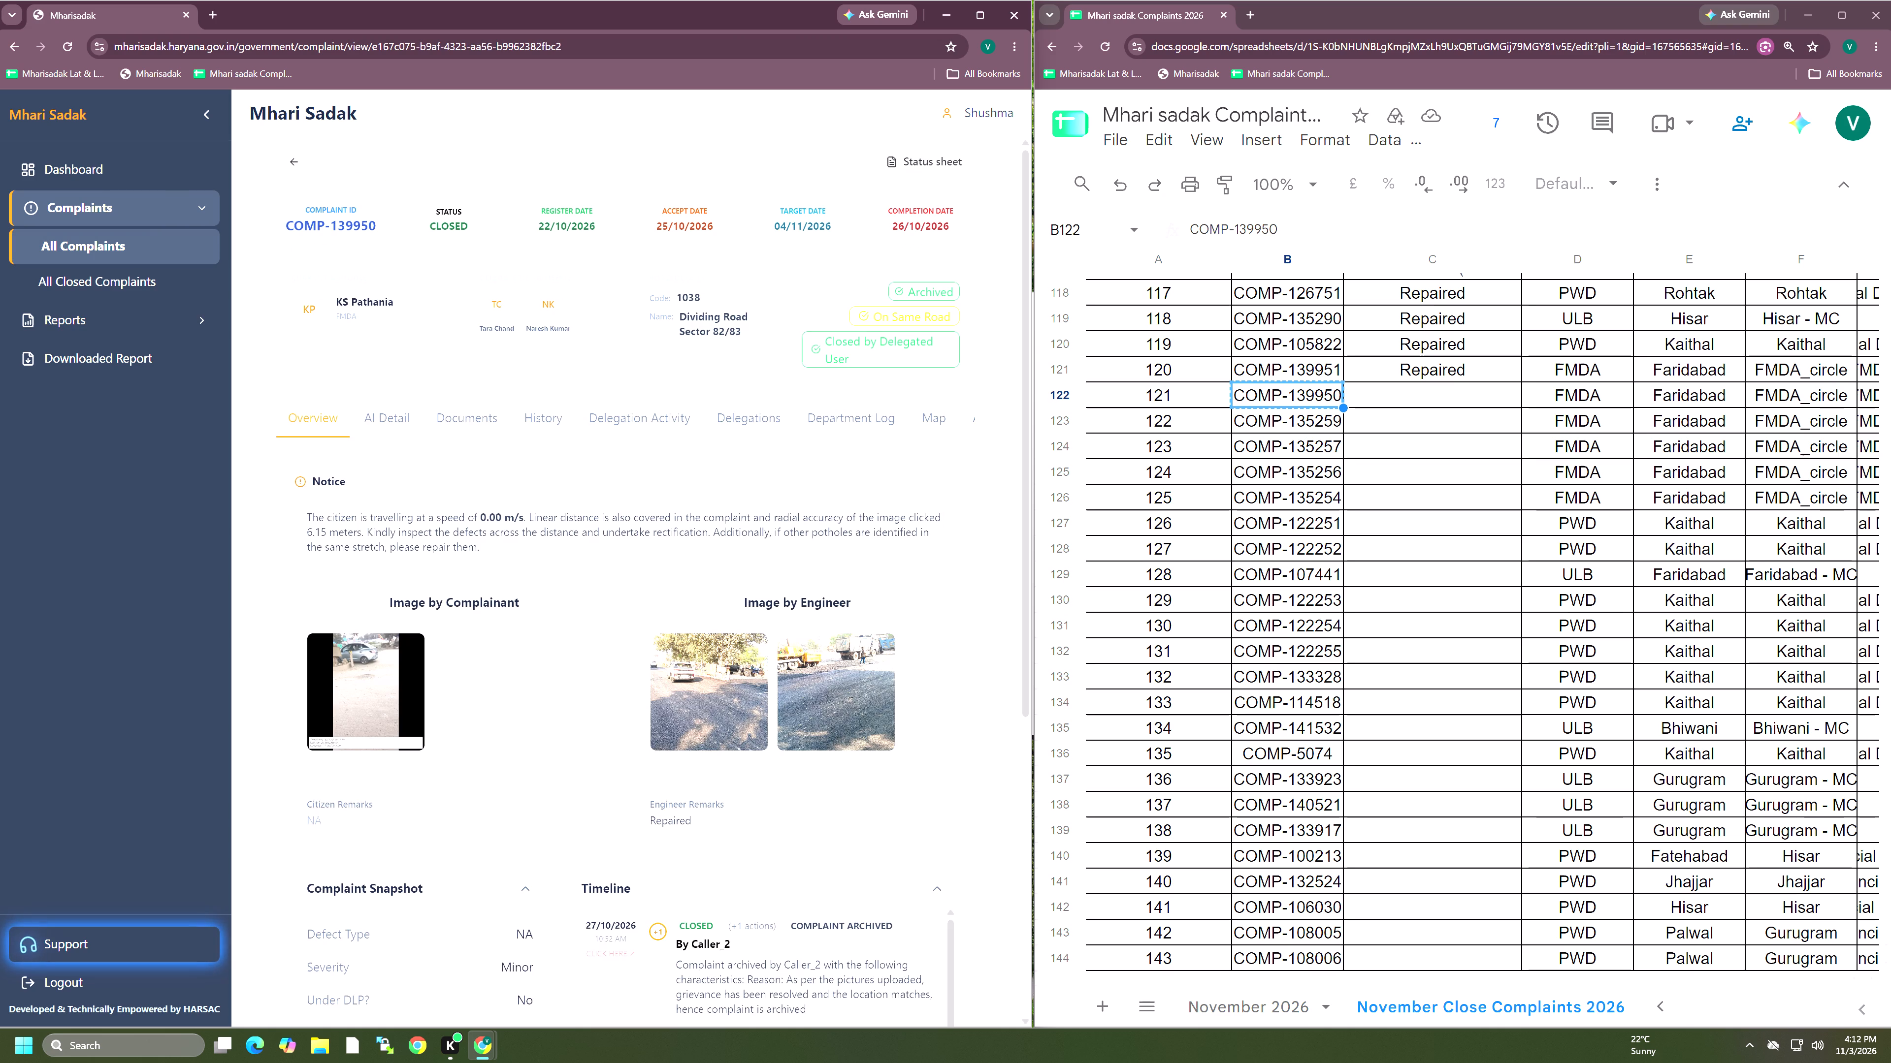
click(1441, 389)
key(ctrl+d)
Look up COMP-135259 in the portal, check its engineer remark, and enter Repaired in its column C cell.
click(1311, 427)
key(ctrl+c)
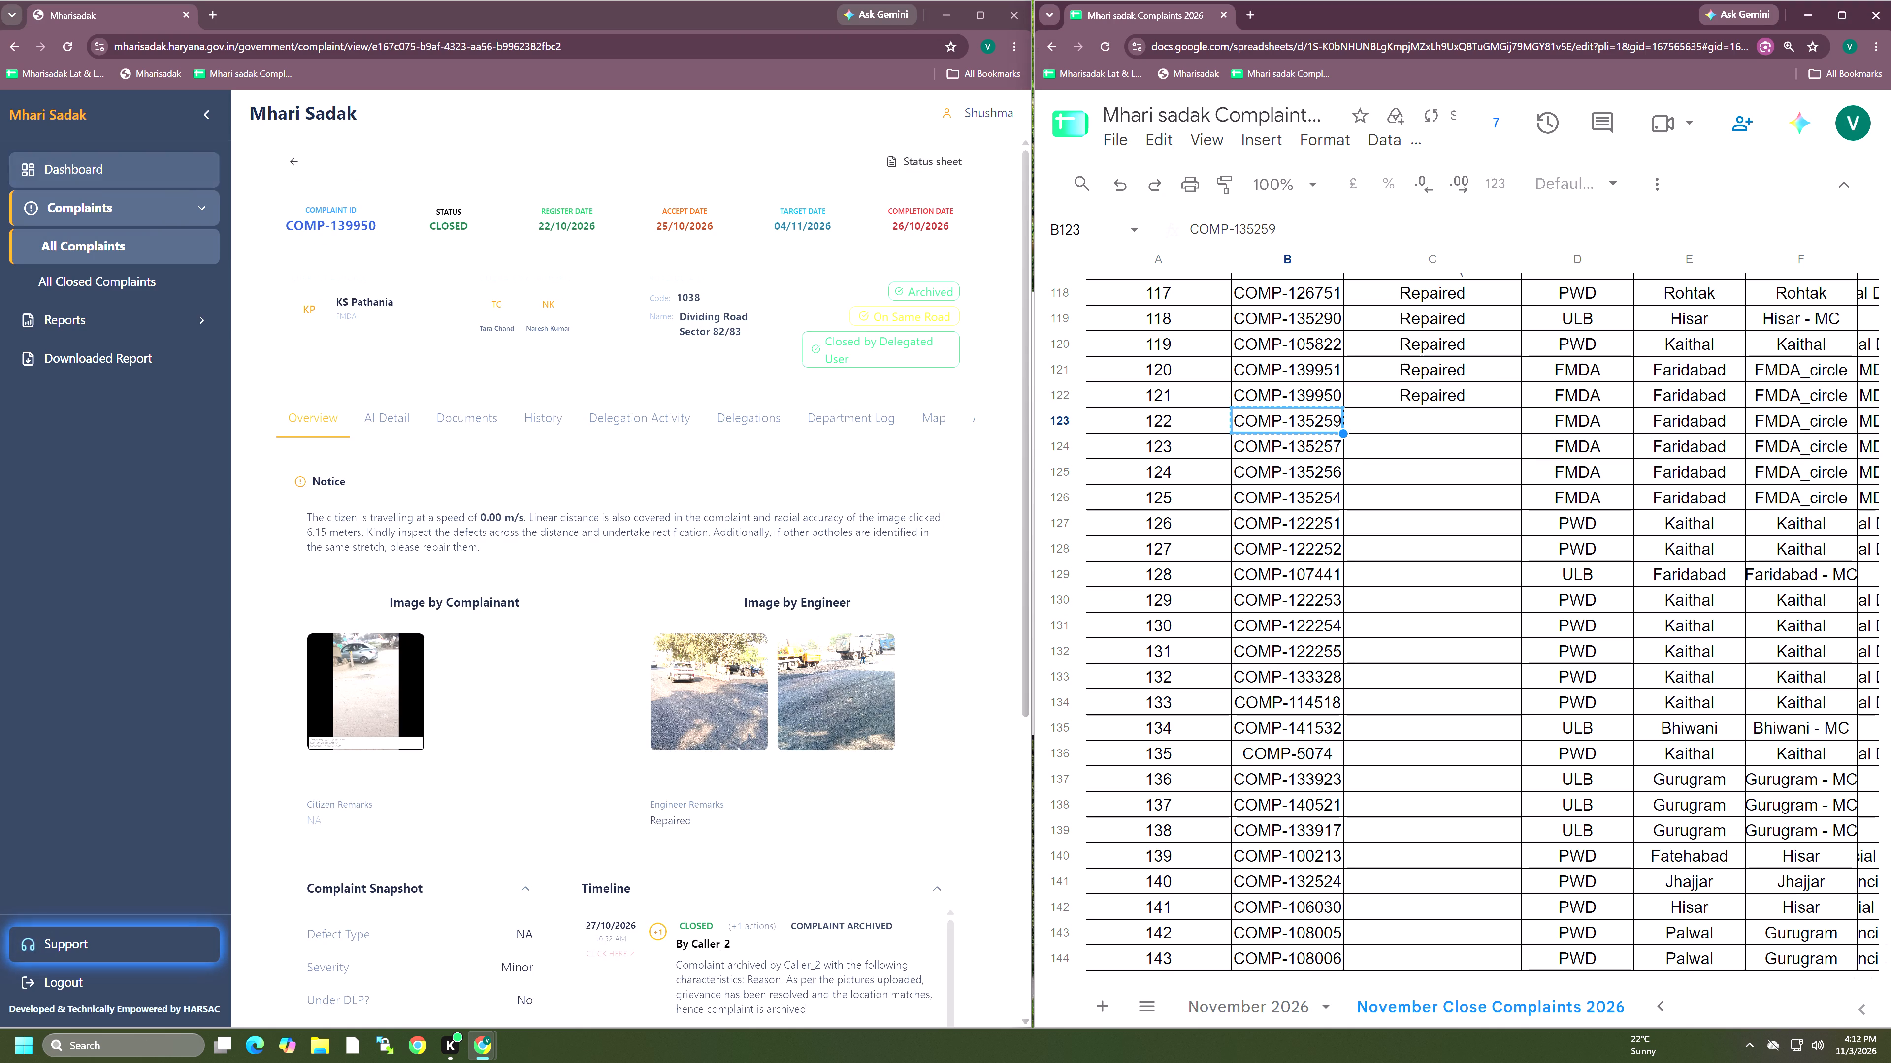
click(293, 164)
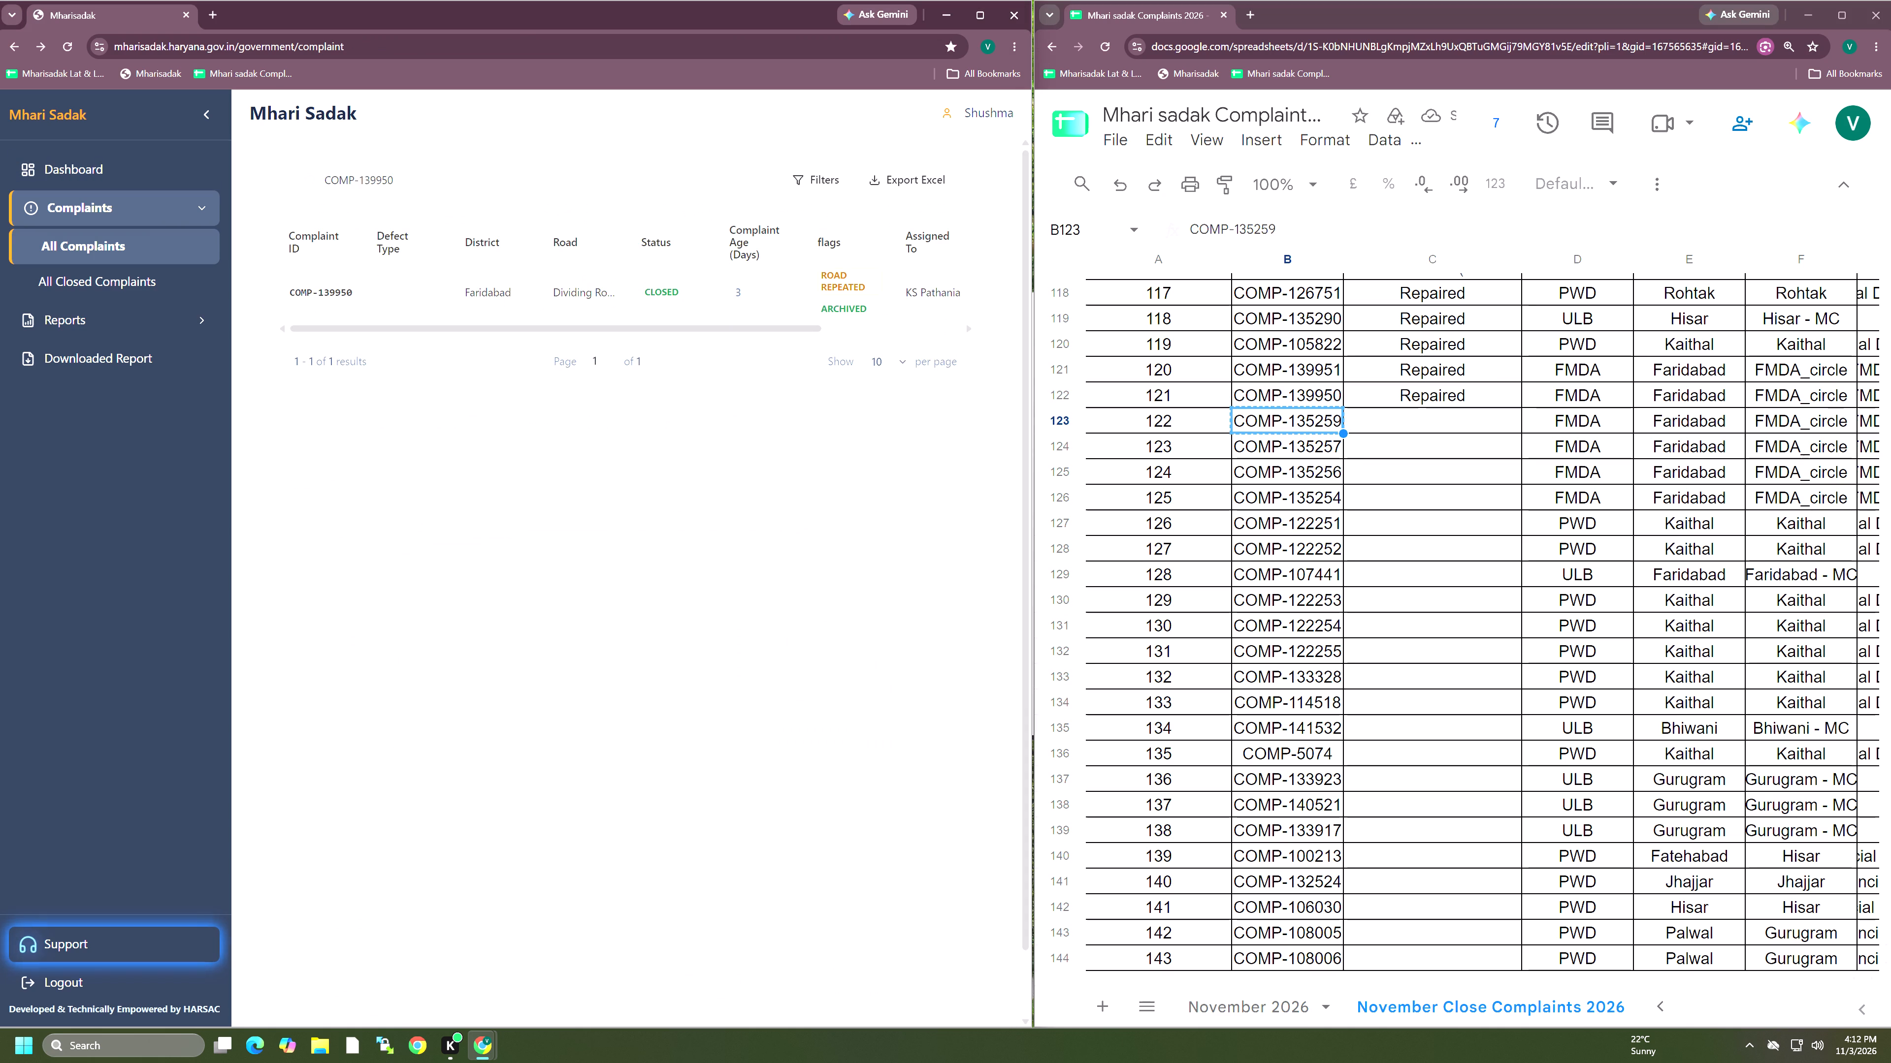
drag(407, 178, 303, 219)
key(ctrl+v)
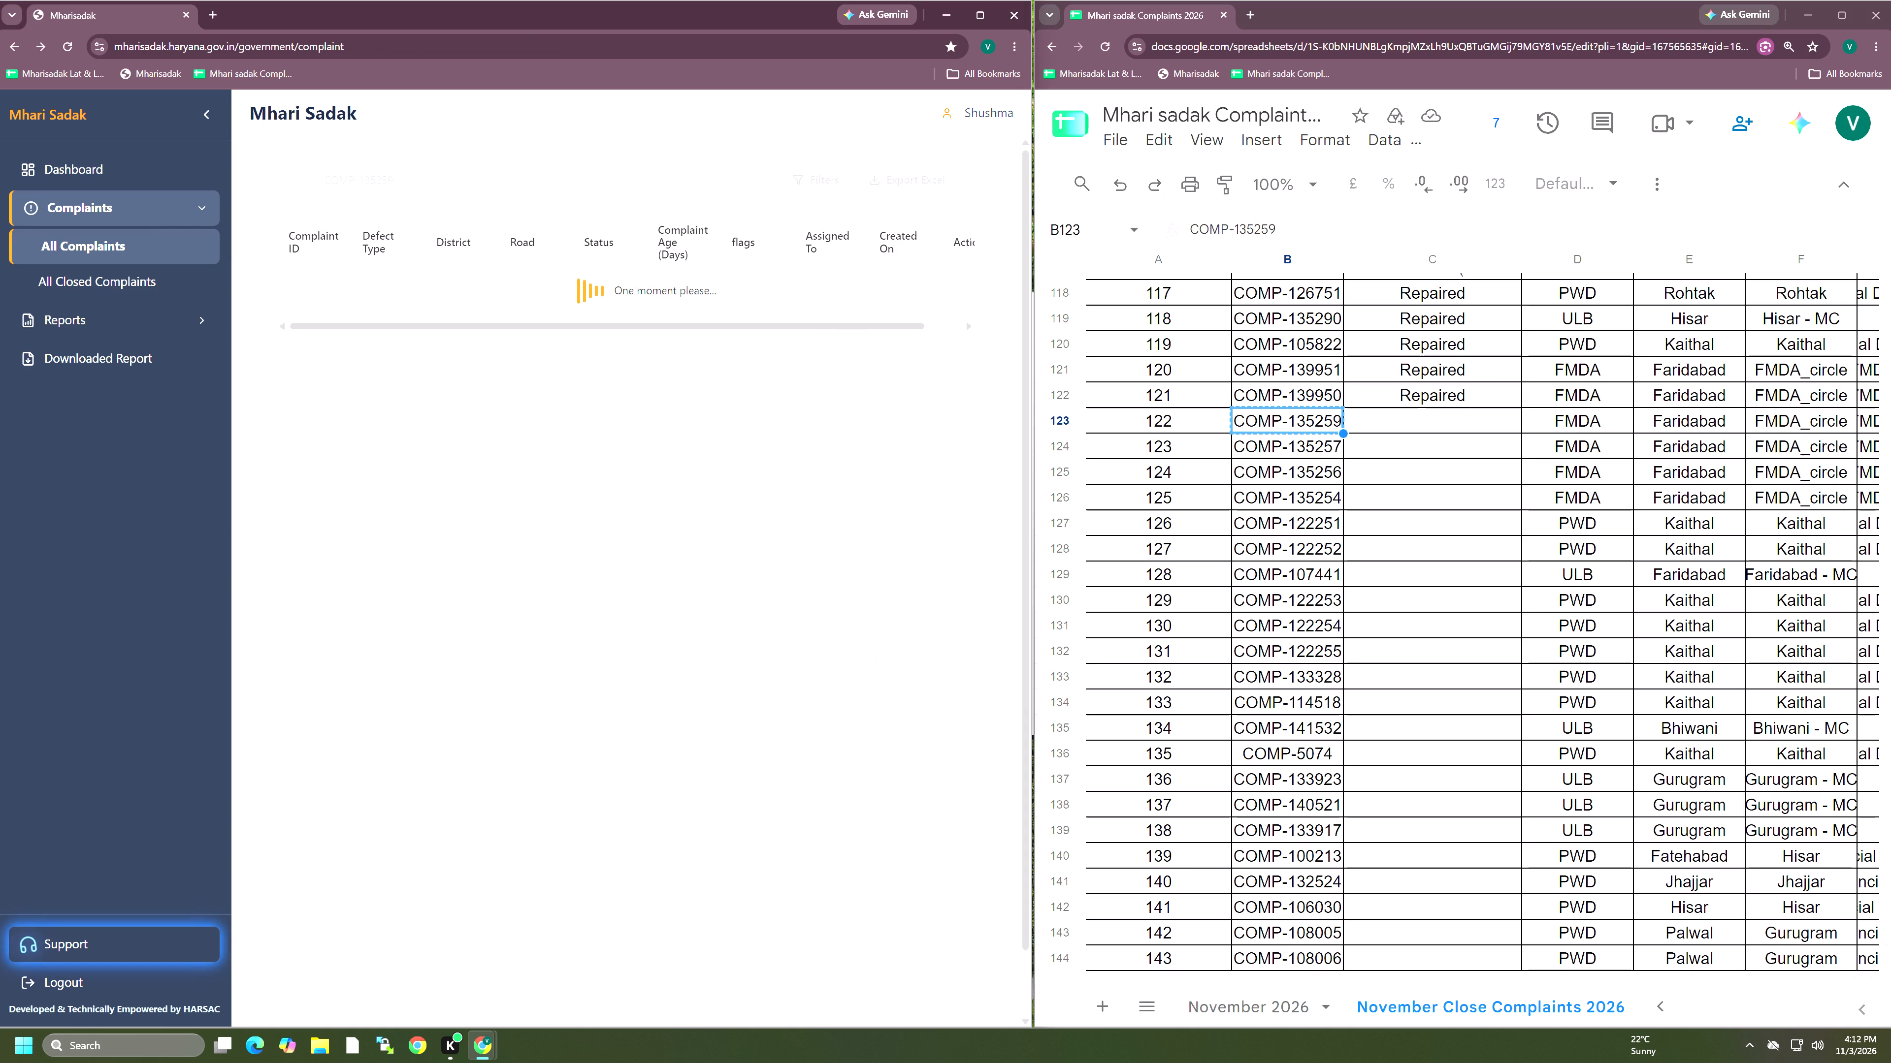
click(479, 266)
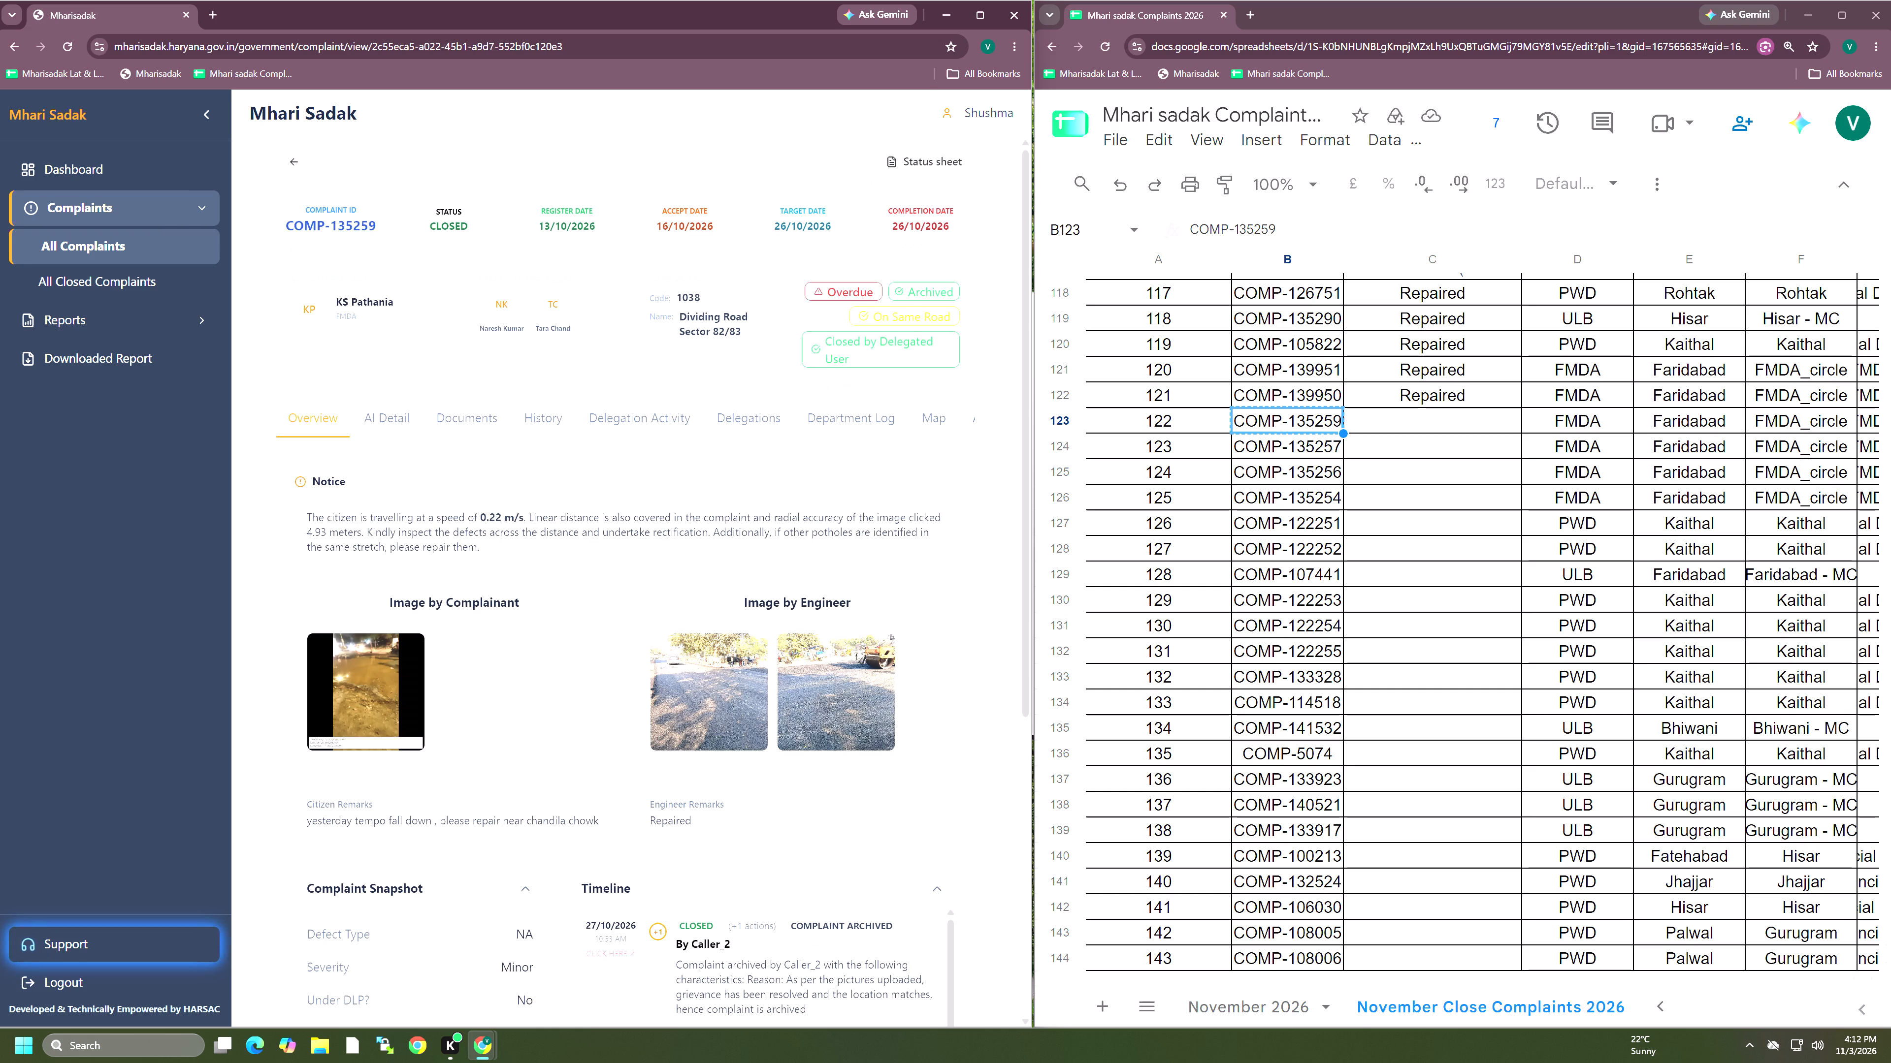
click(1407, 427)
key(ctrl+d)
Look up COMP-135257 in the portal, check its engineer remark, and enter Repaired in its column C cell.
click(1298, 456)
key(ctrl+c)
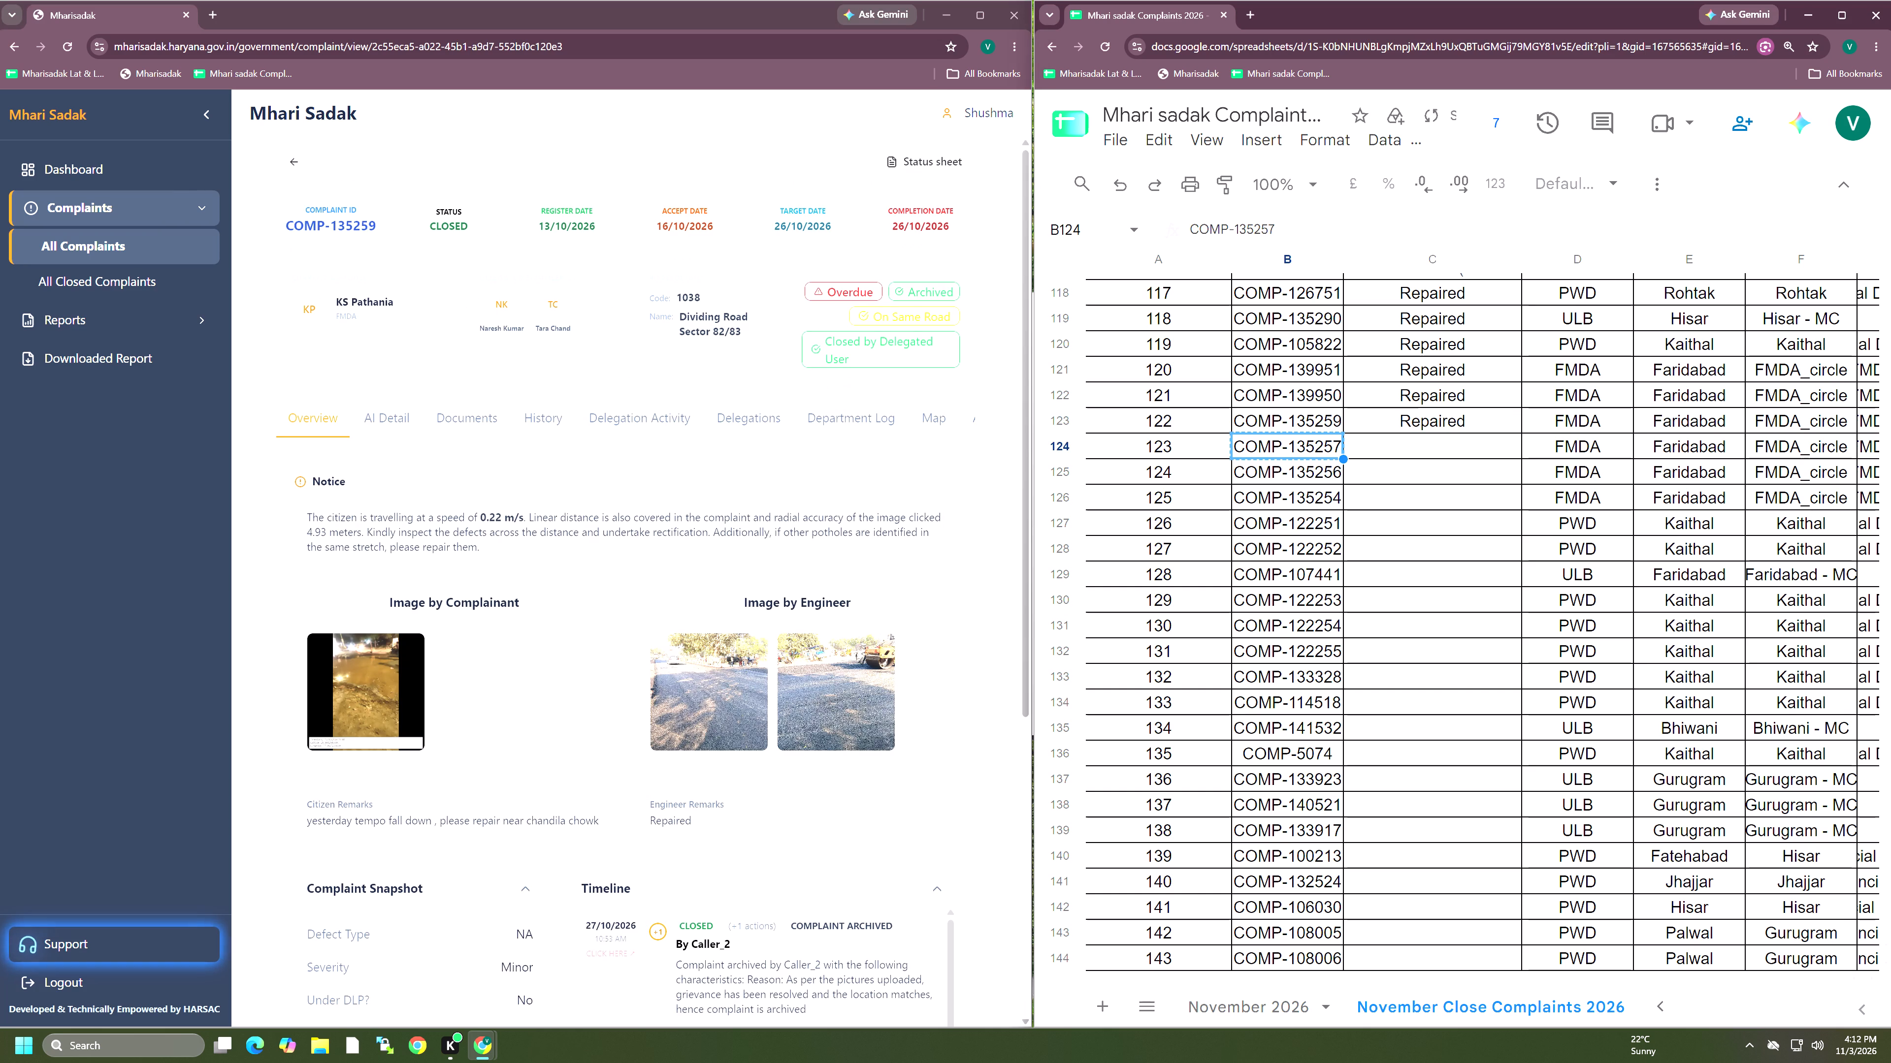
click(310, 164)
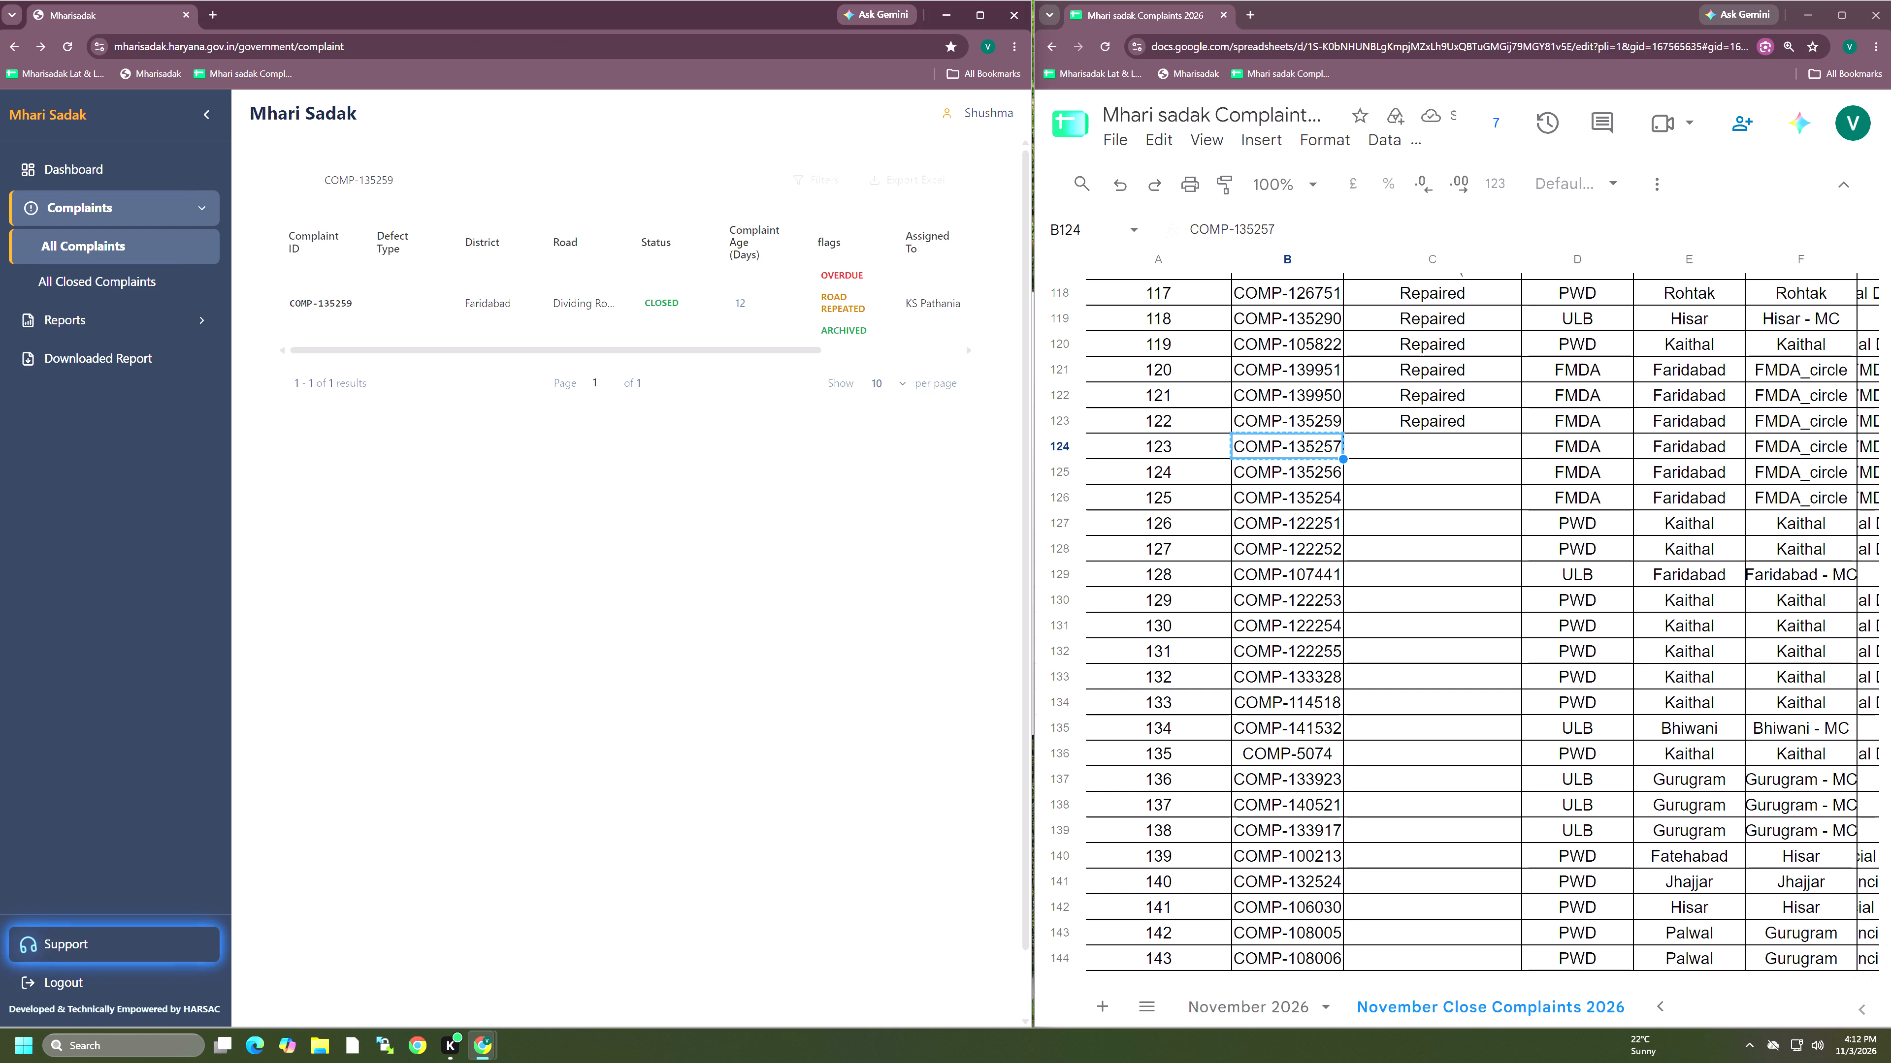
drag(402, 182, 240, 207)
key(ctrl+v)
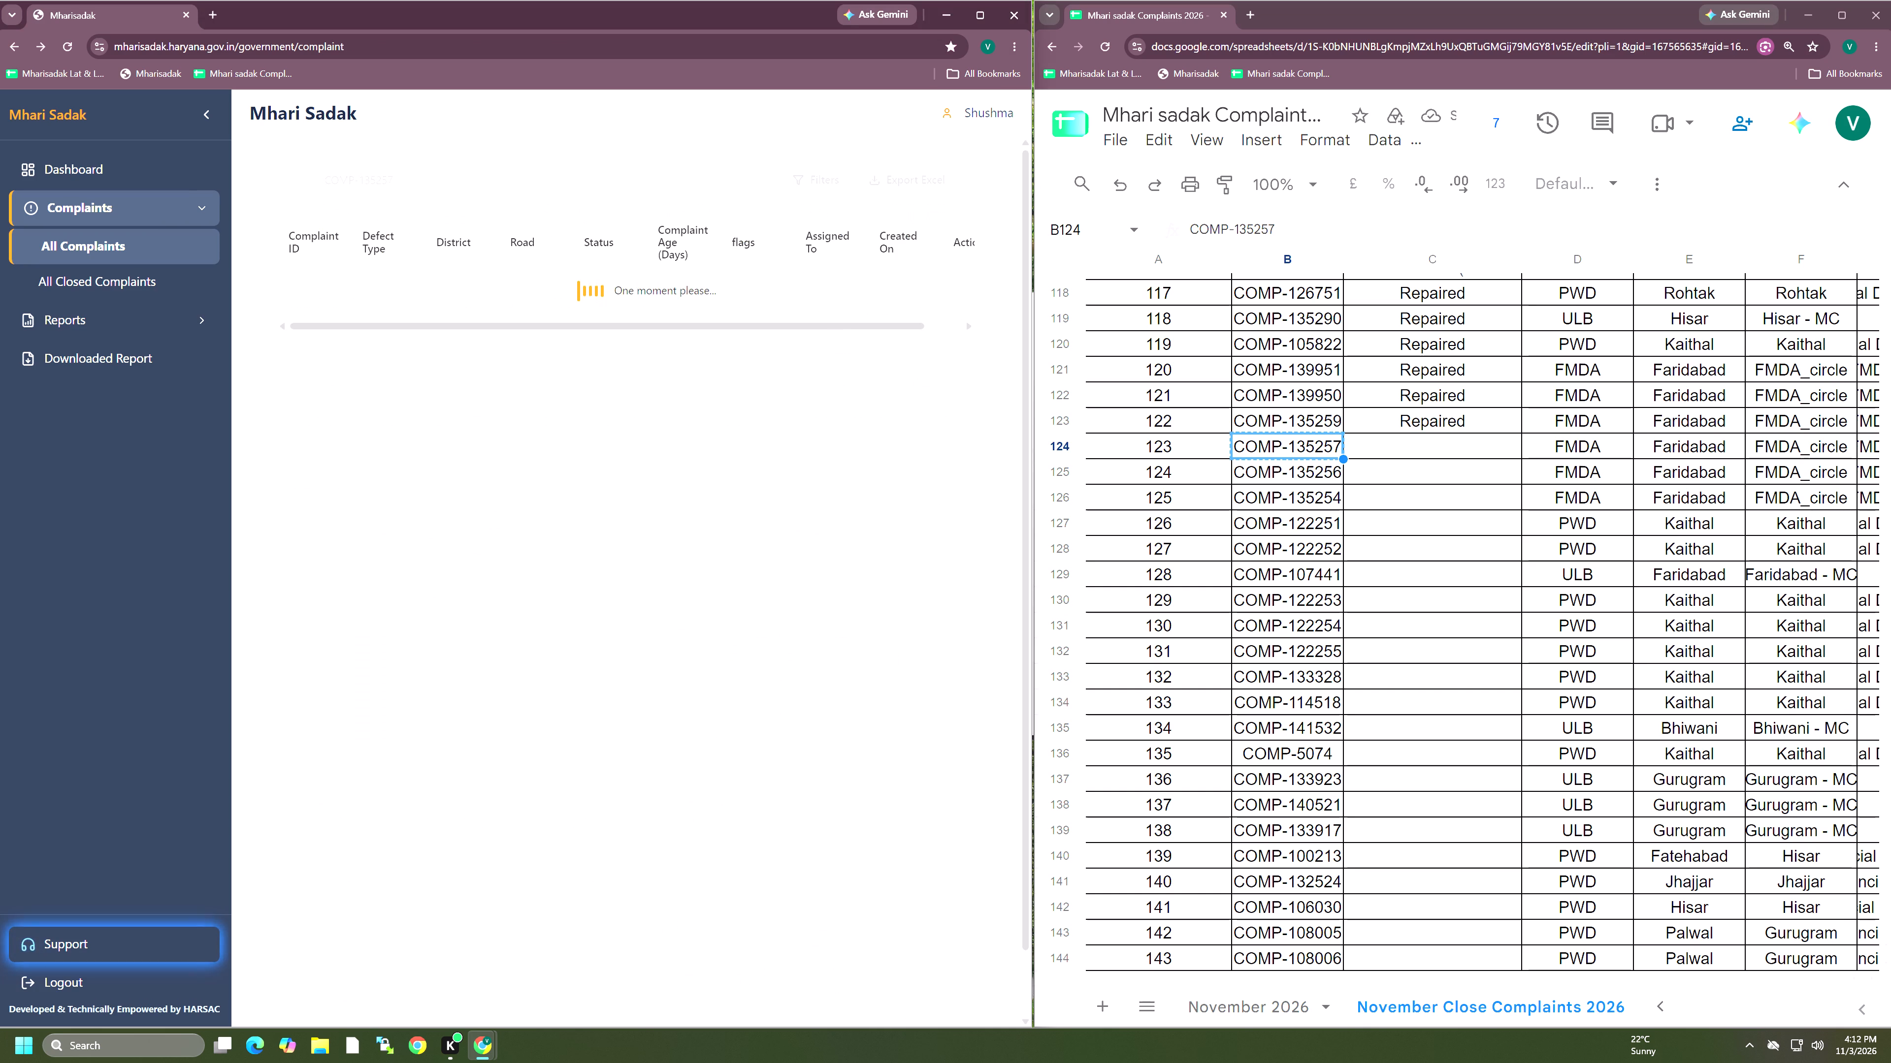
click(523, 306)
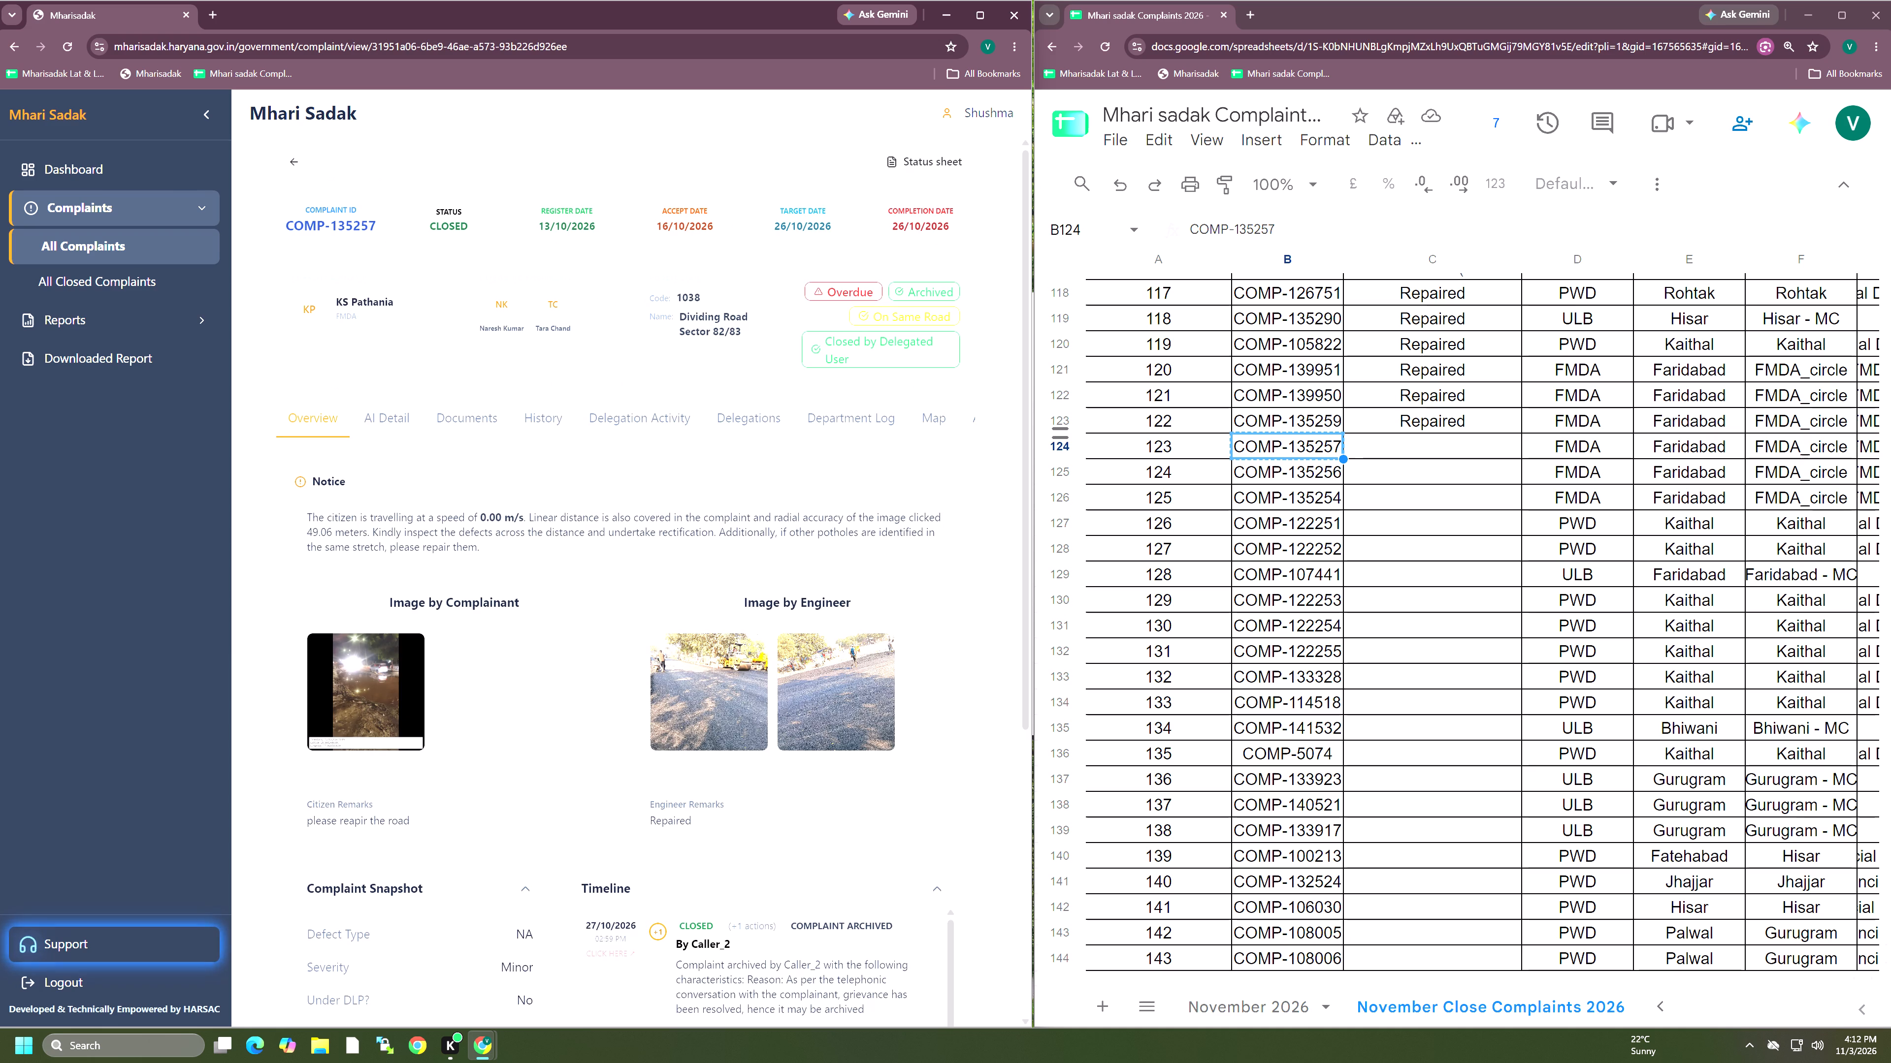
click(1412, 453)
key(ctrl+d)
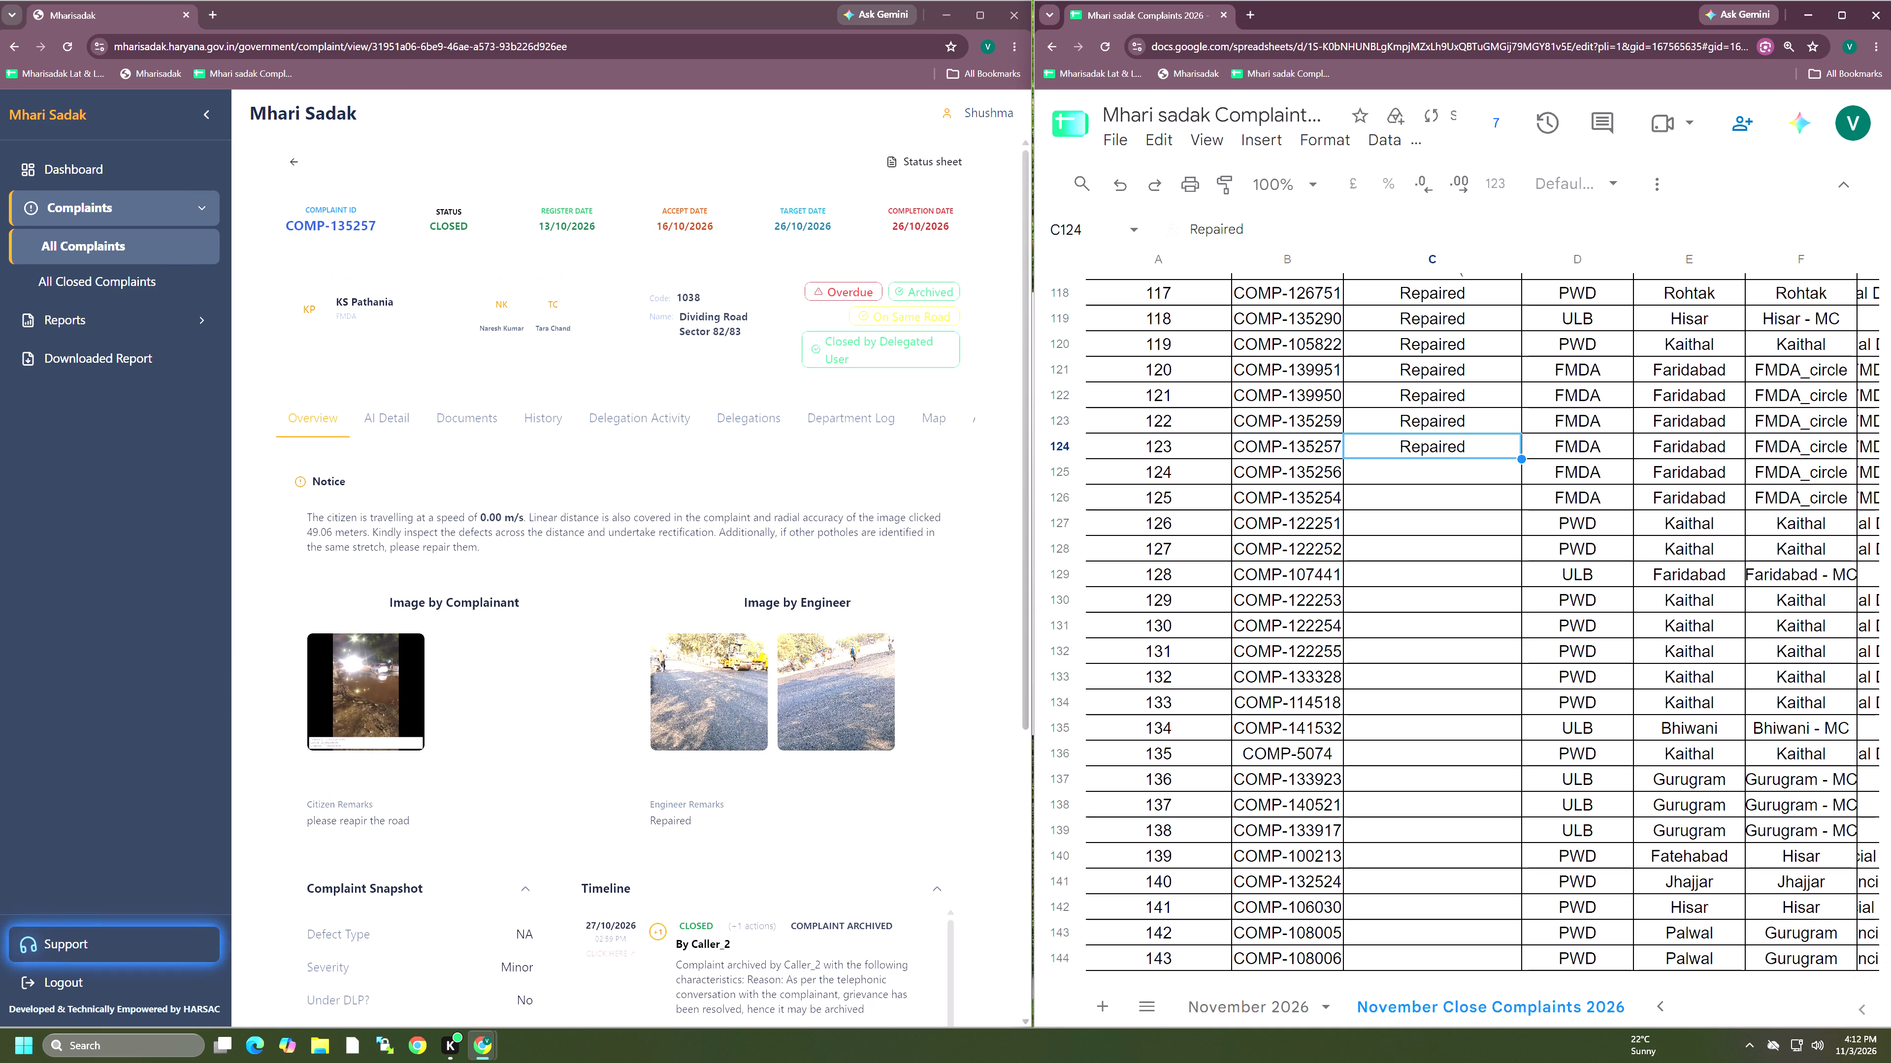
Look up COMP-135256 in the portal, check its engineer remark, and enter Repaired in its column C cell.
click(1295, 477)
key(ctrl+c)
click(293, 163)
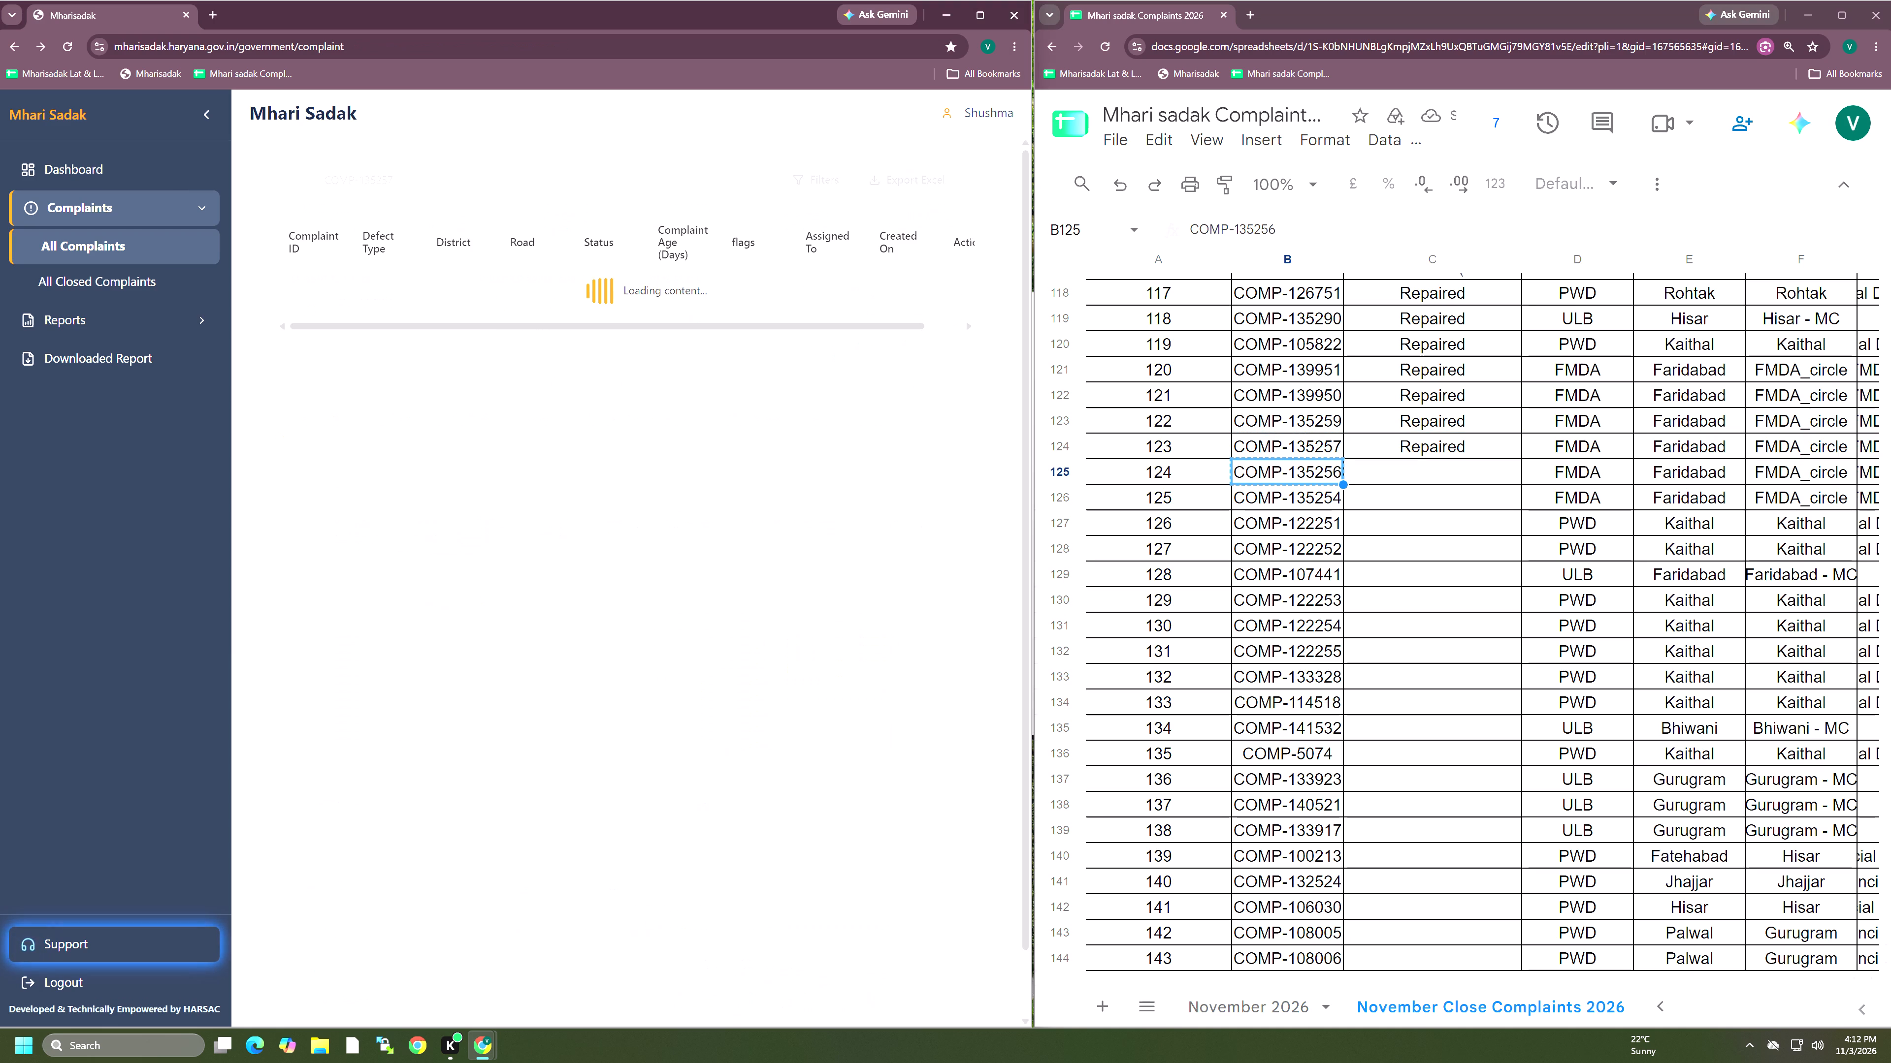
drag(407, 181, 241, 227)
key(ctrl+v)
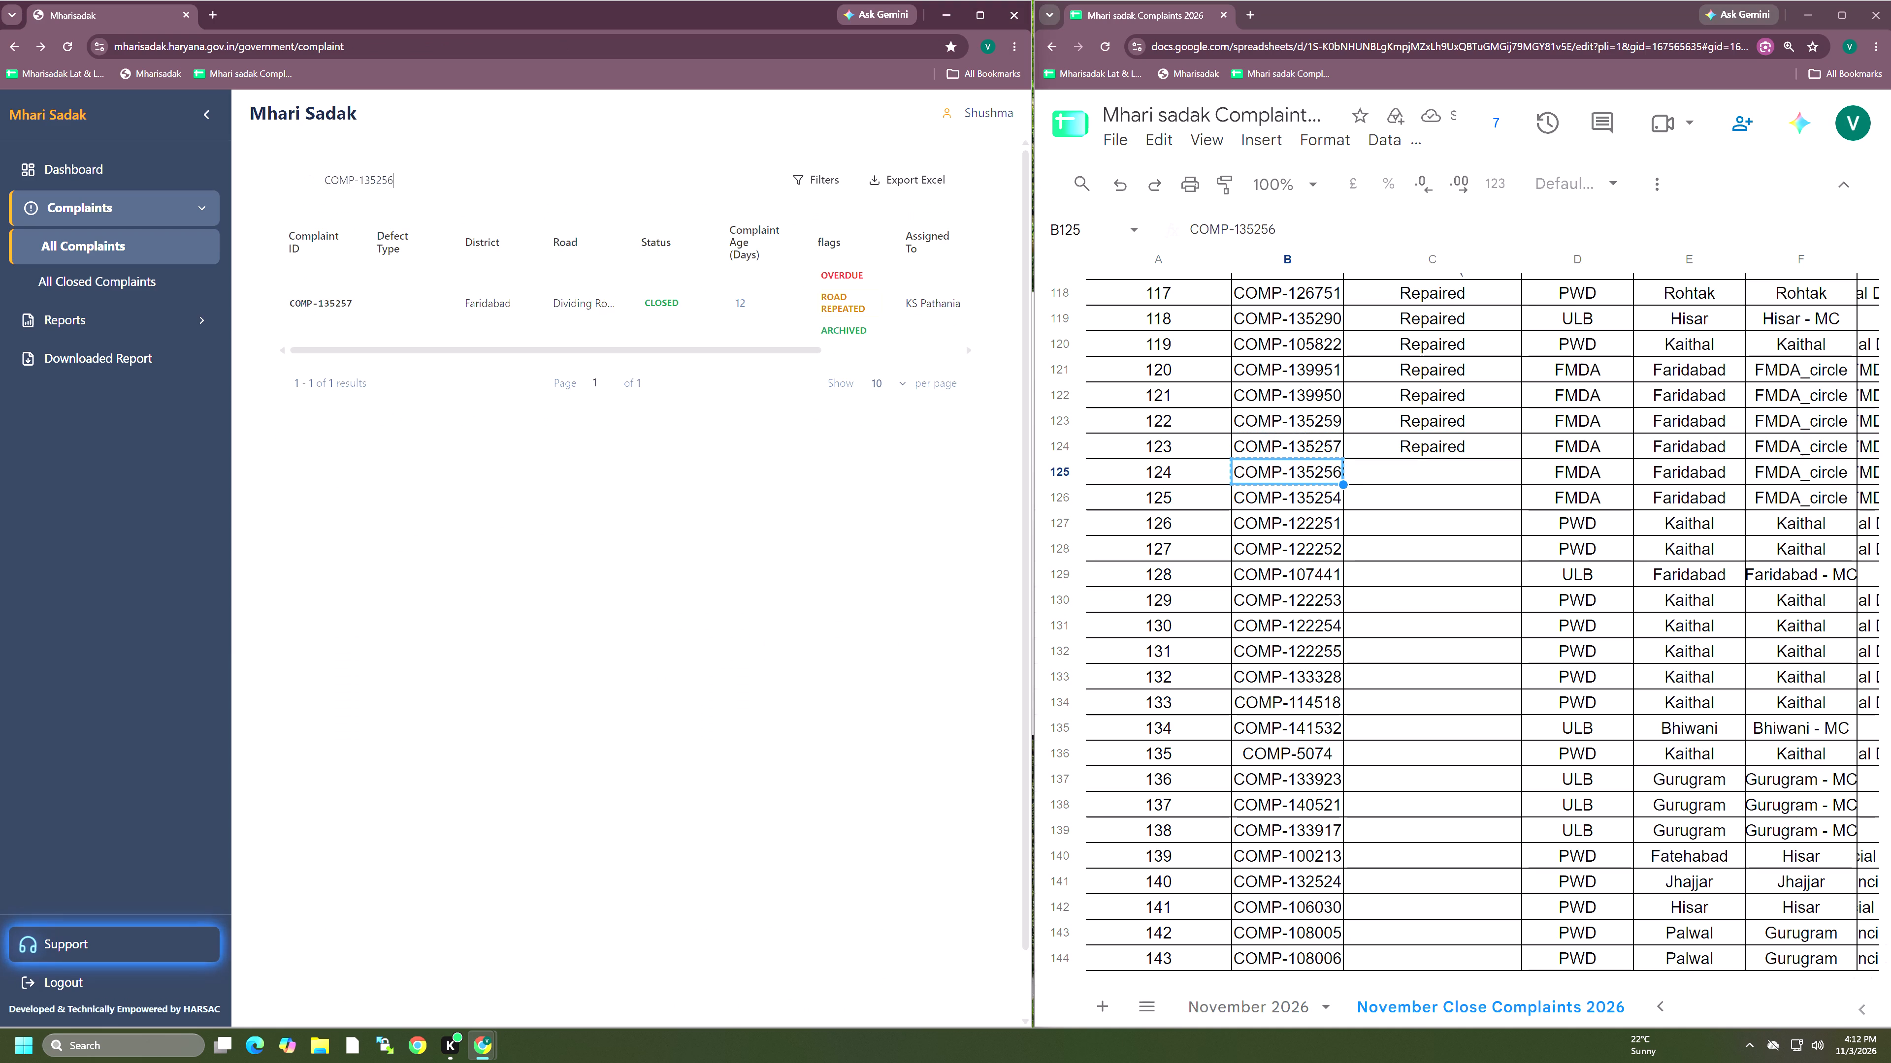
click(487, 309)
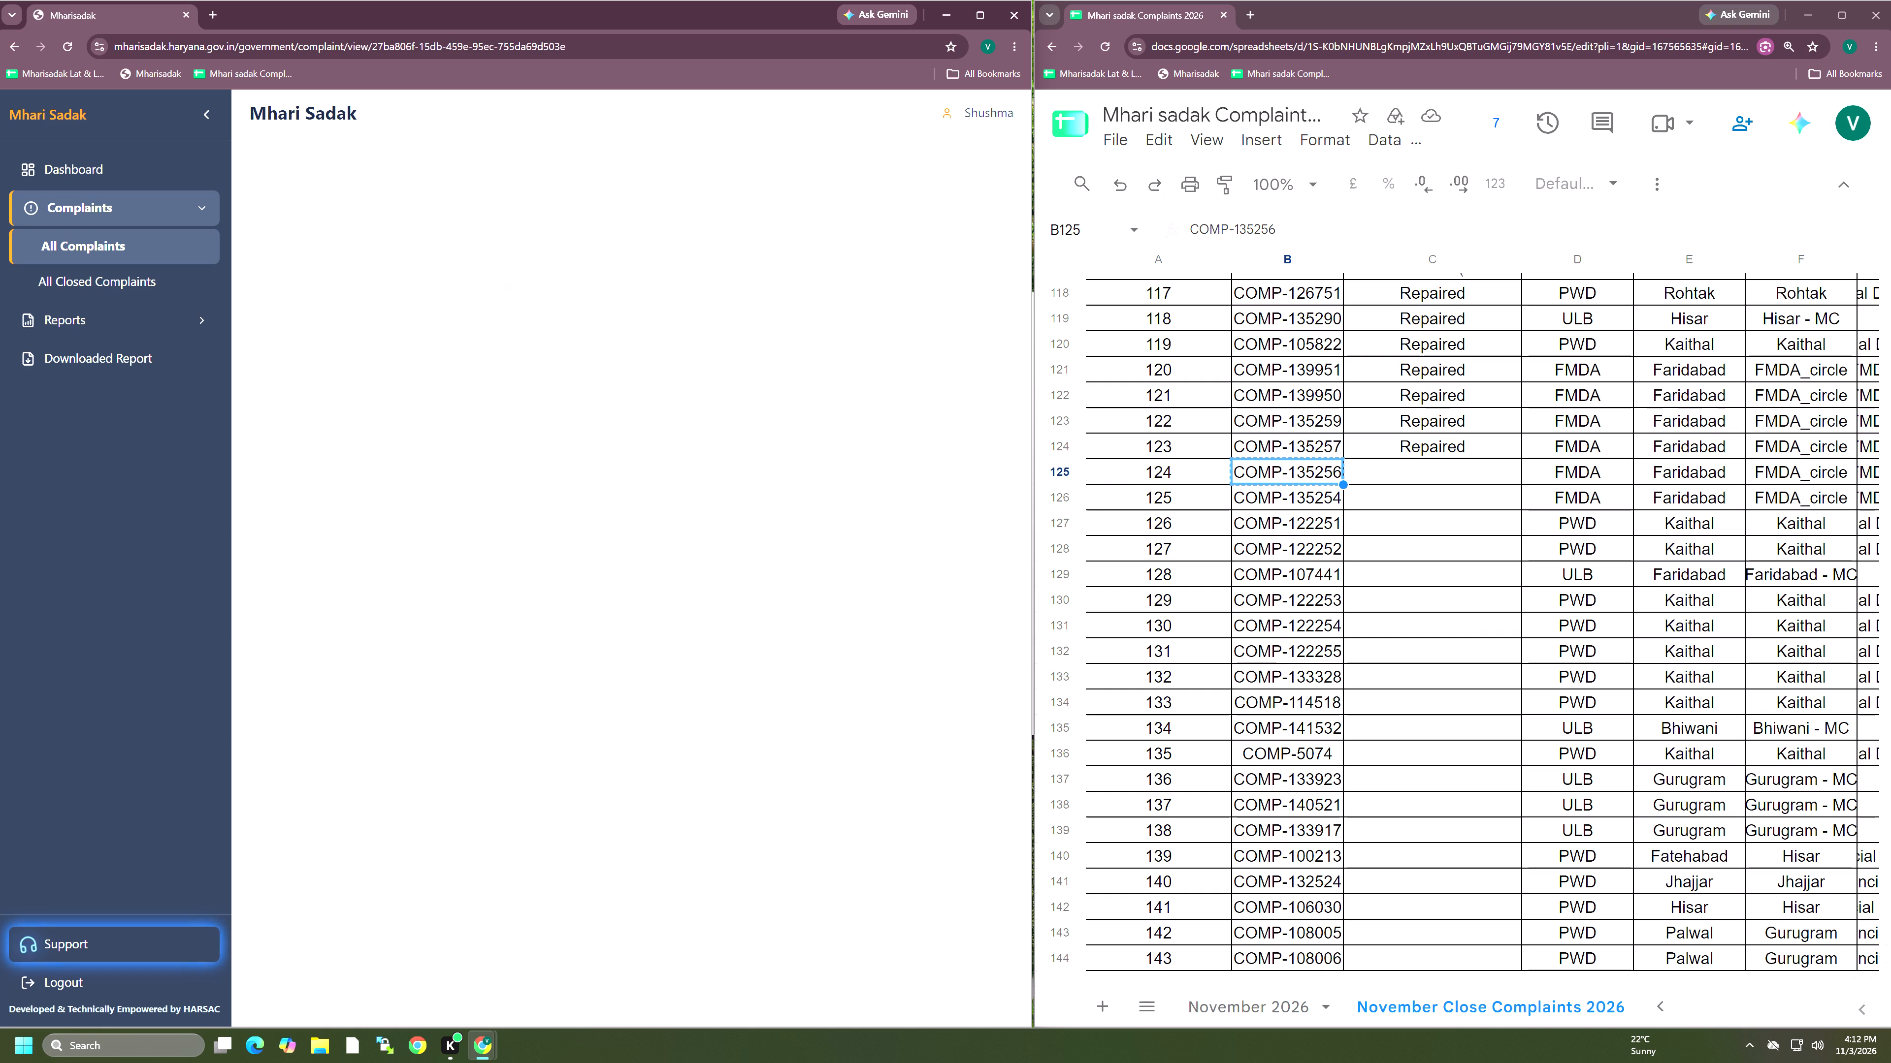
click(1413, 474)
key(ctrl+d)
click(1301, 495)
key(ctrl+c)
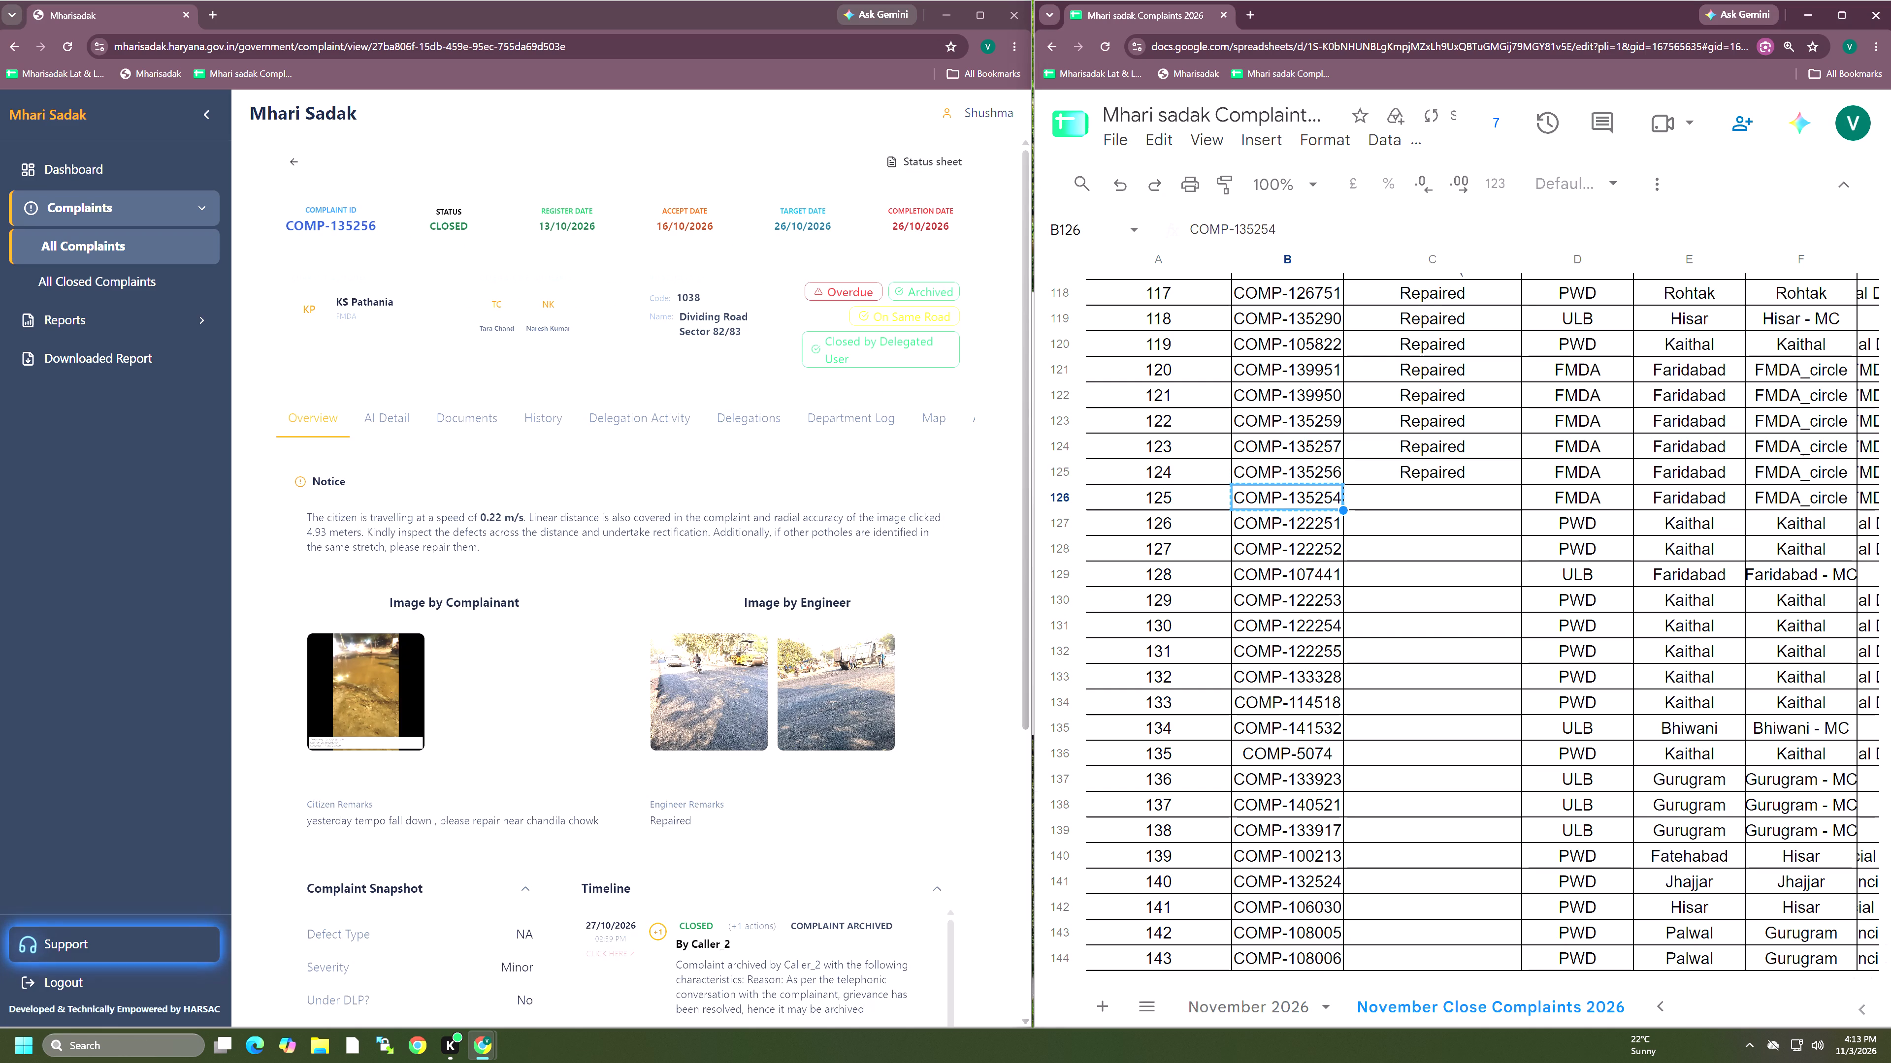
click(298, 156)
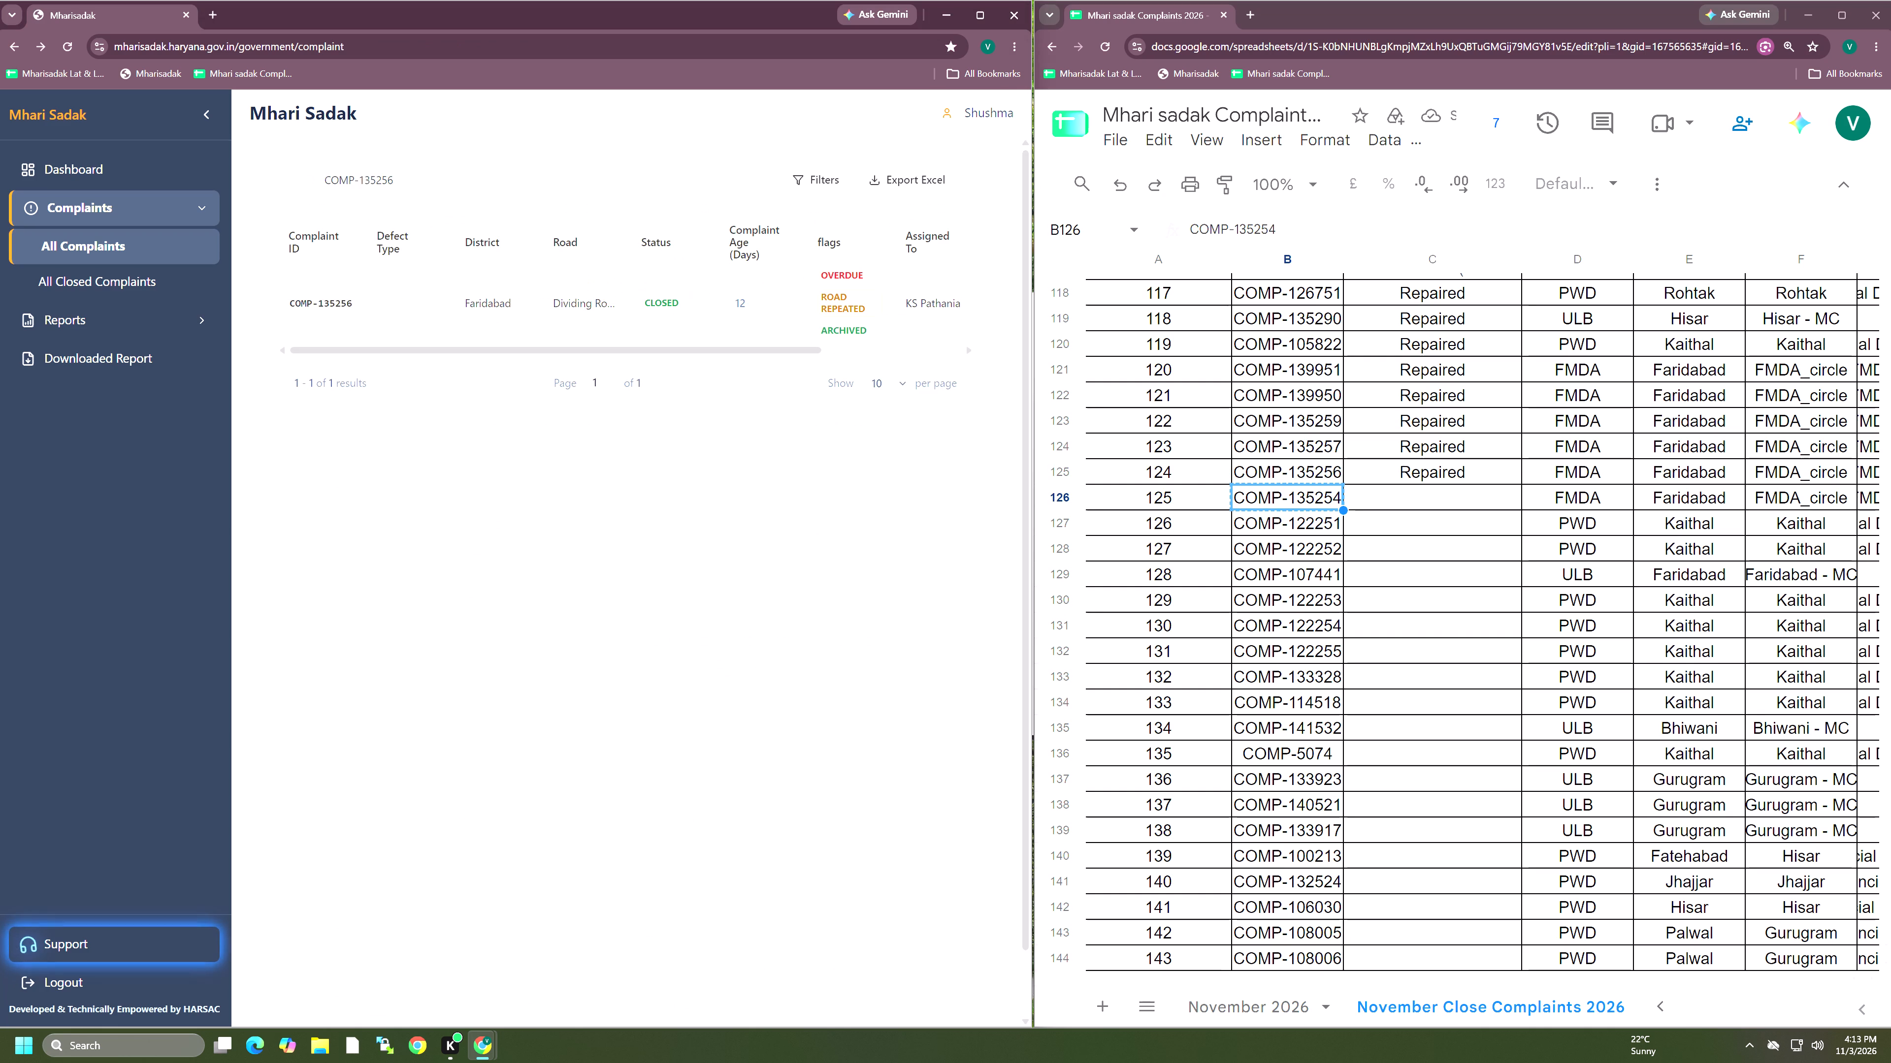
drag(406, 184, 247, 228)
key(ctrl+v)
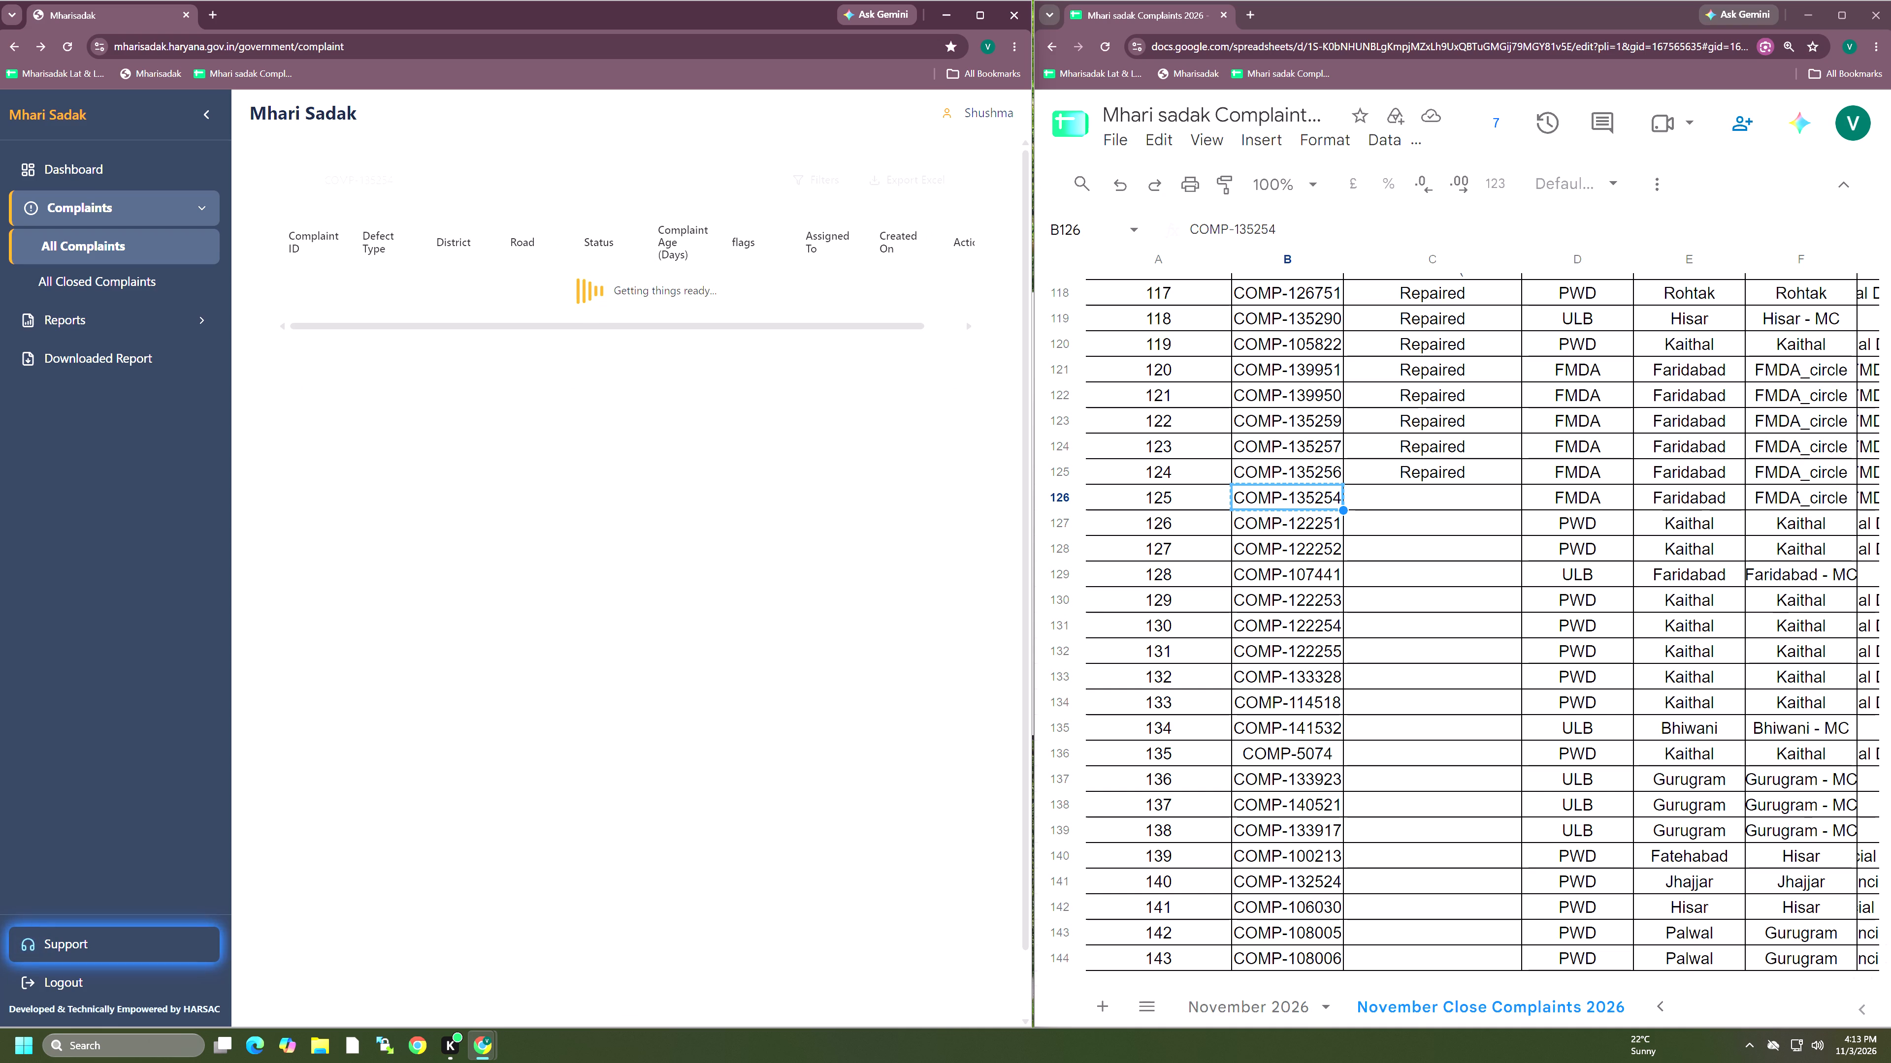
click(546, 296)
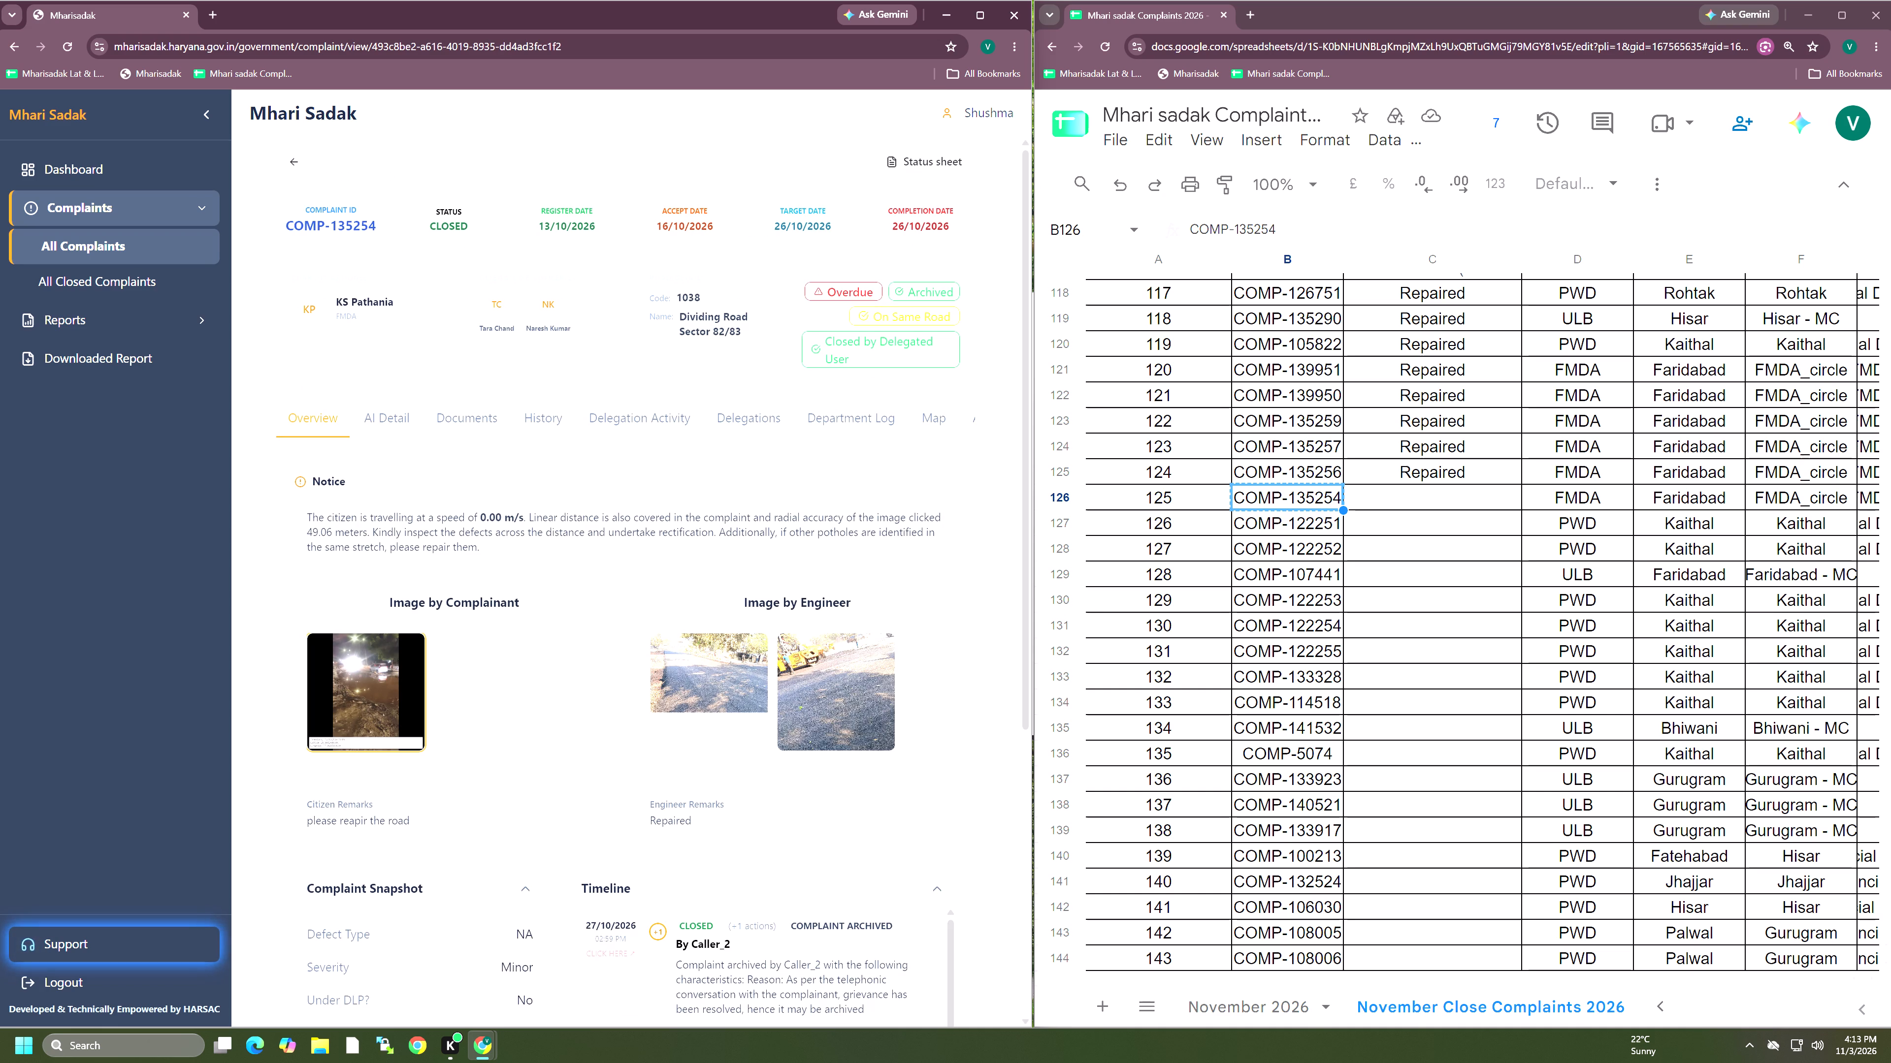
click(1404, 503)
key(ctrl+d)
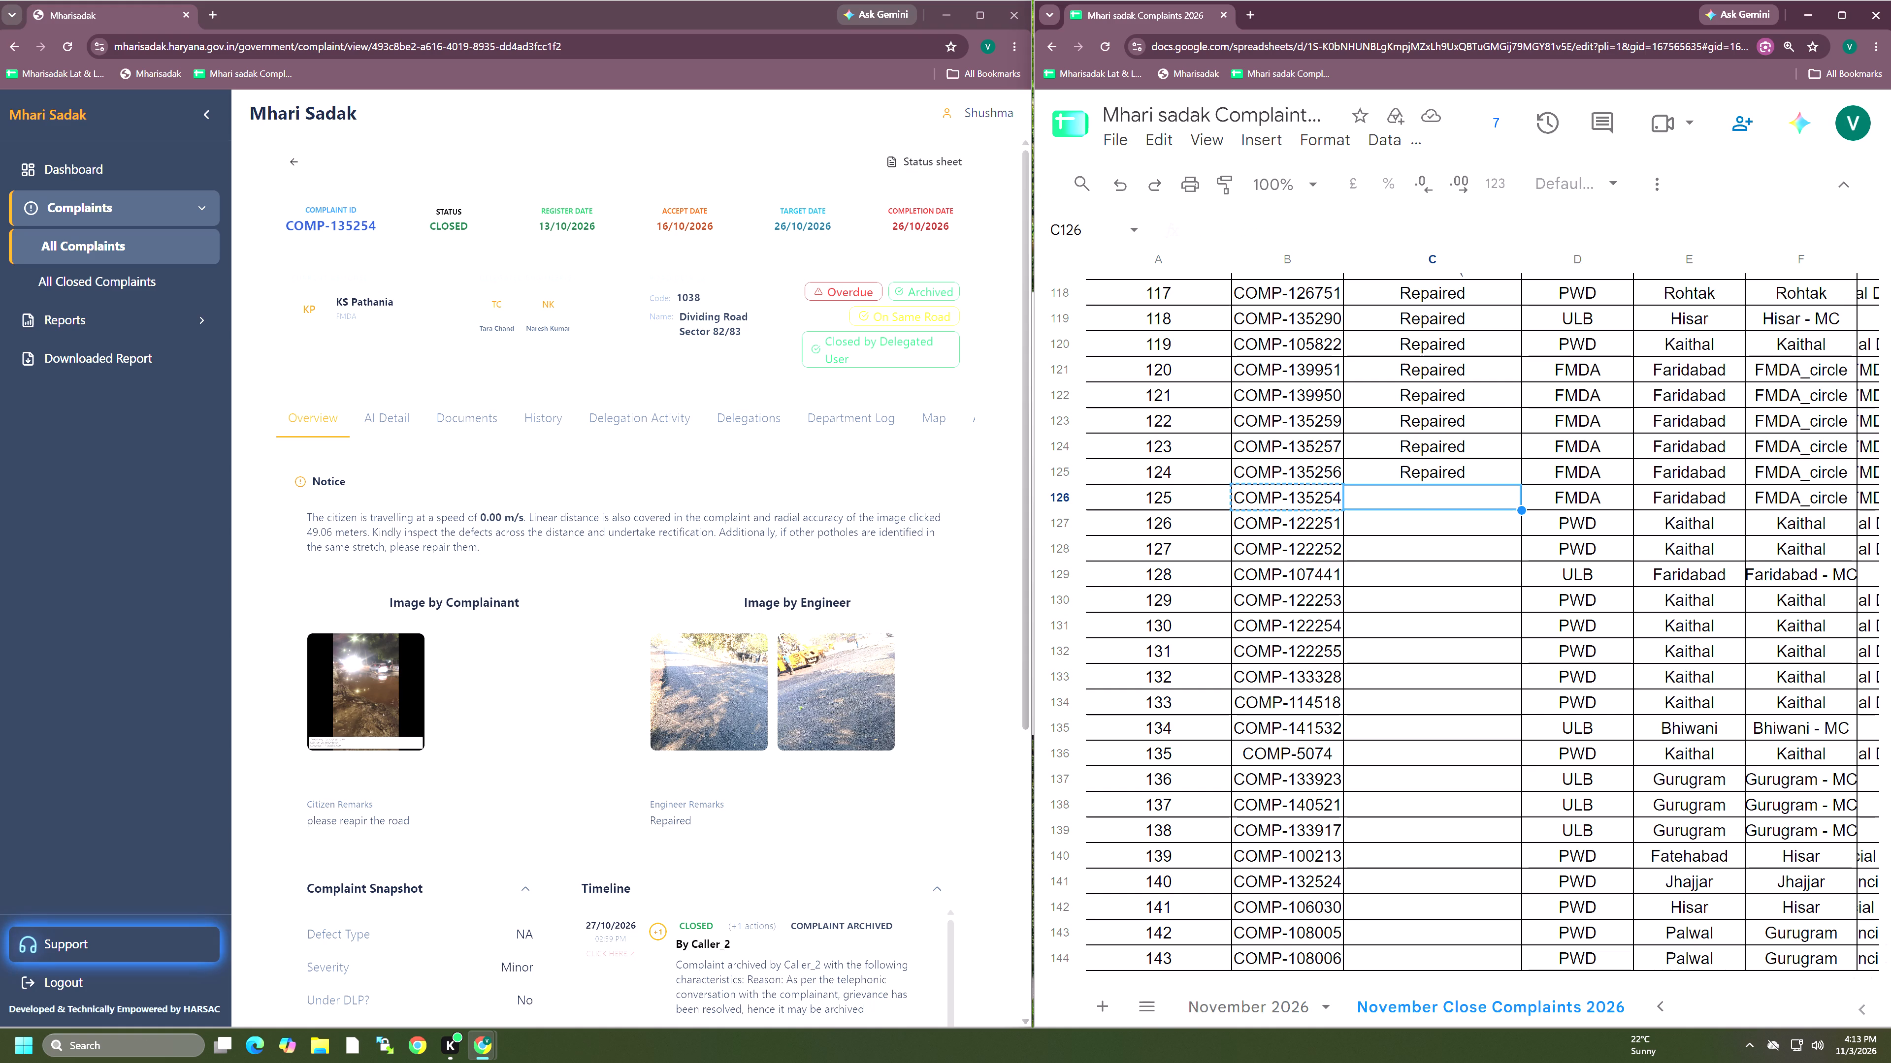
Look up COMP-122251 in the portal, check its engineer remark, and enter Repaired in its column C cell.
click(1321, 520)
key(ctrl+c)
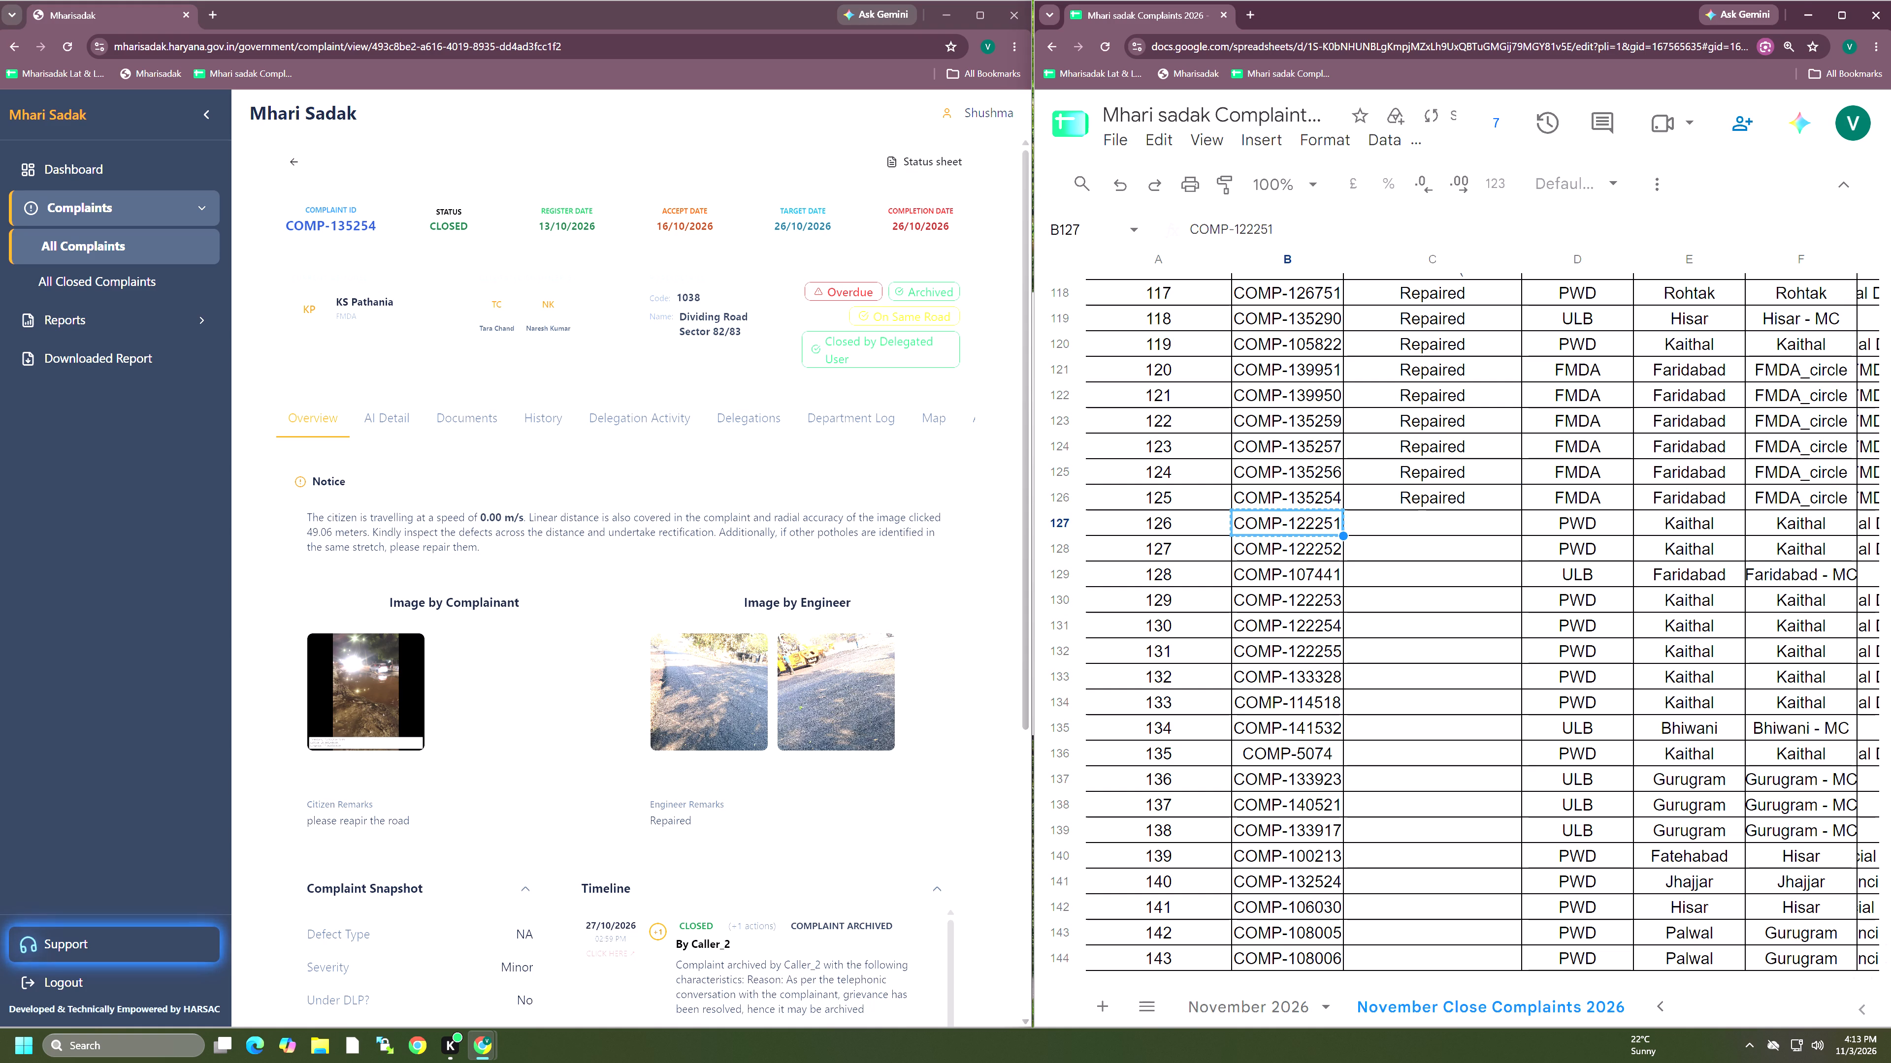
click(289, 155)
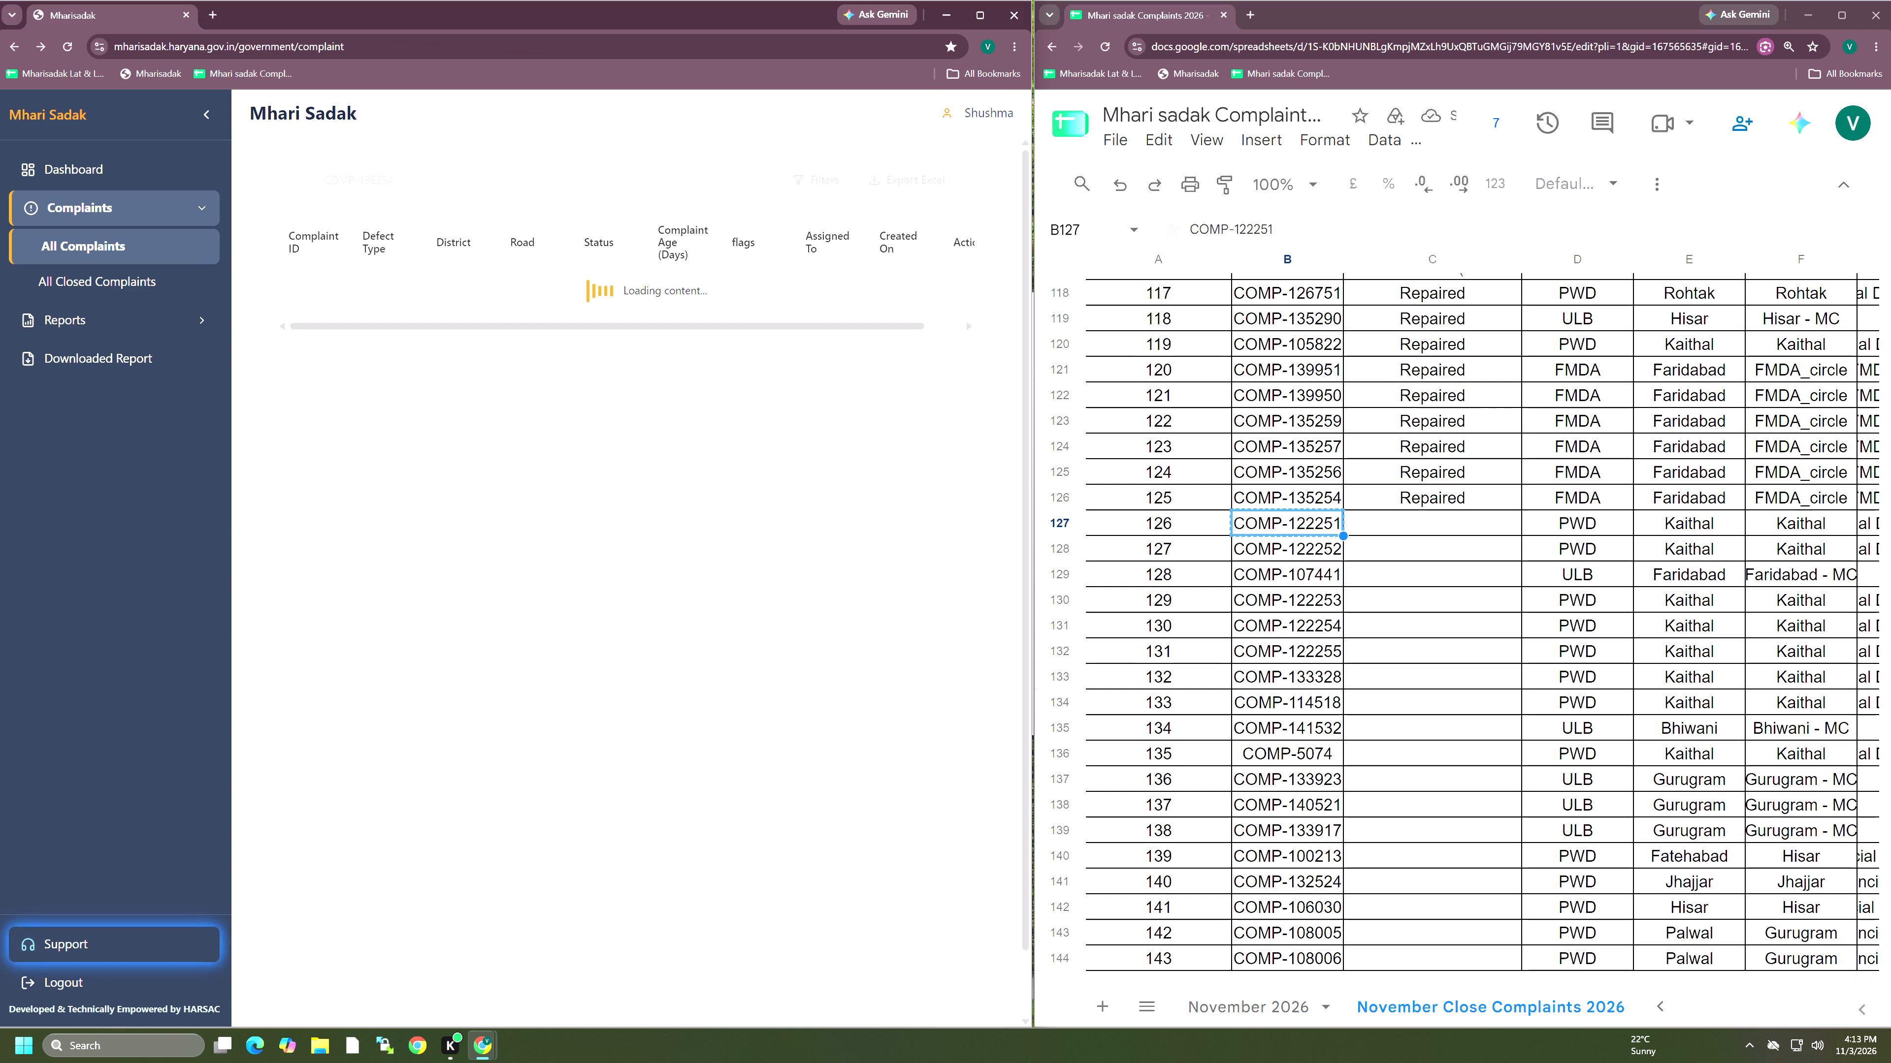
drag(402, 179, 183, 268)
key(ctrl+v)
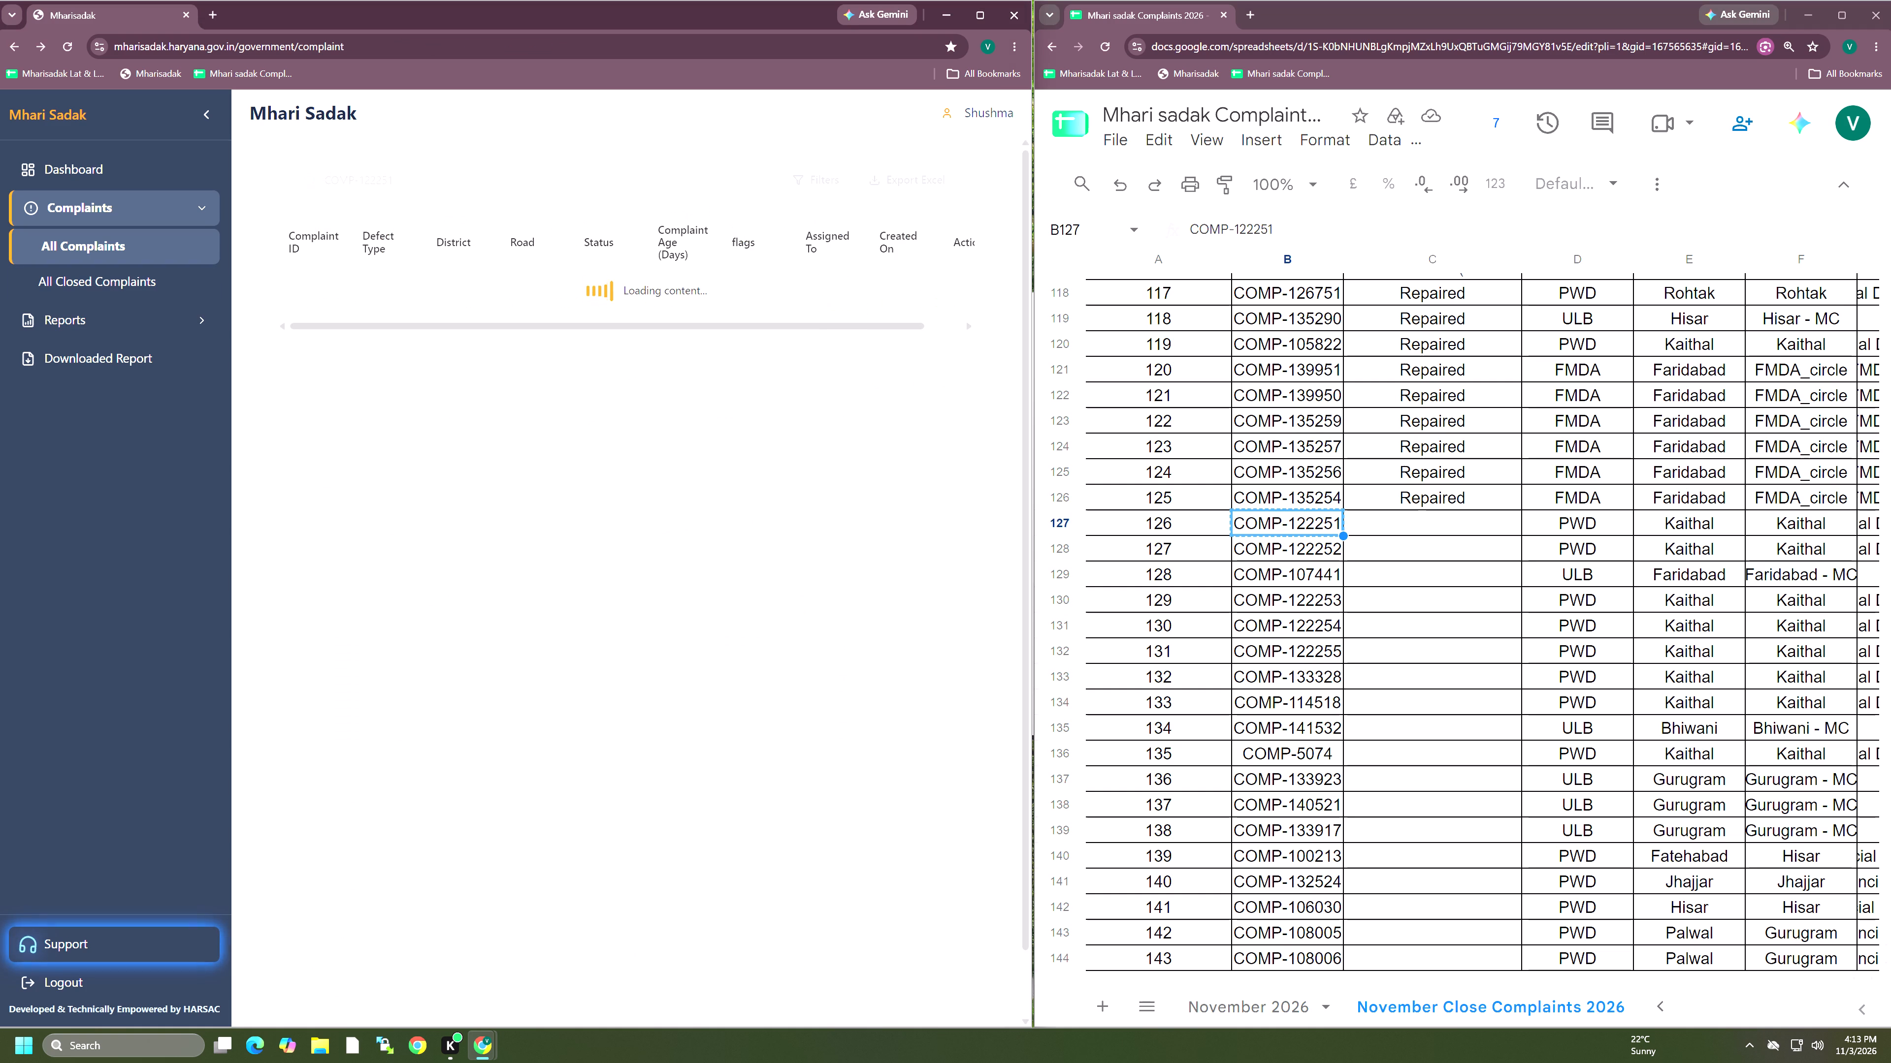
click(525, 300)
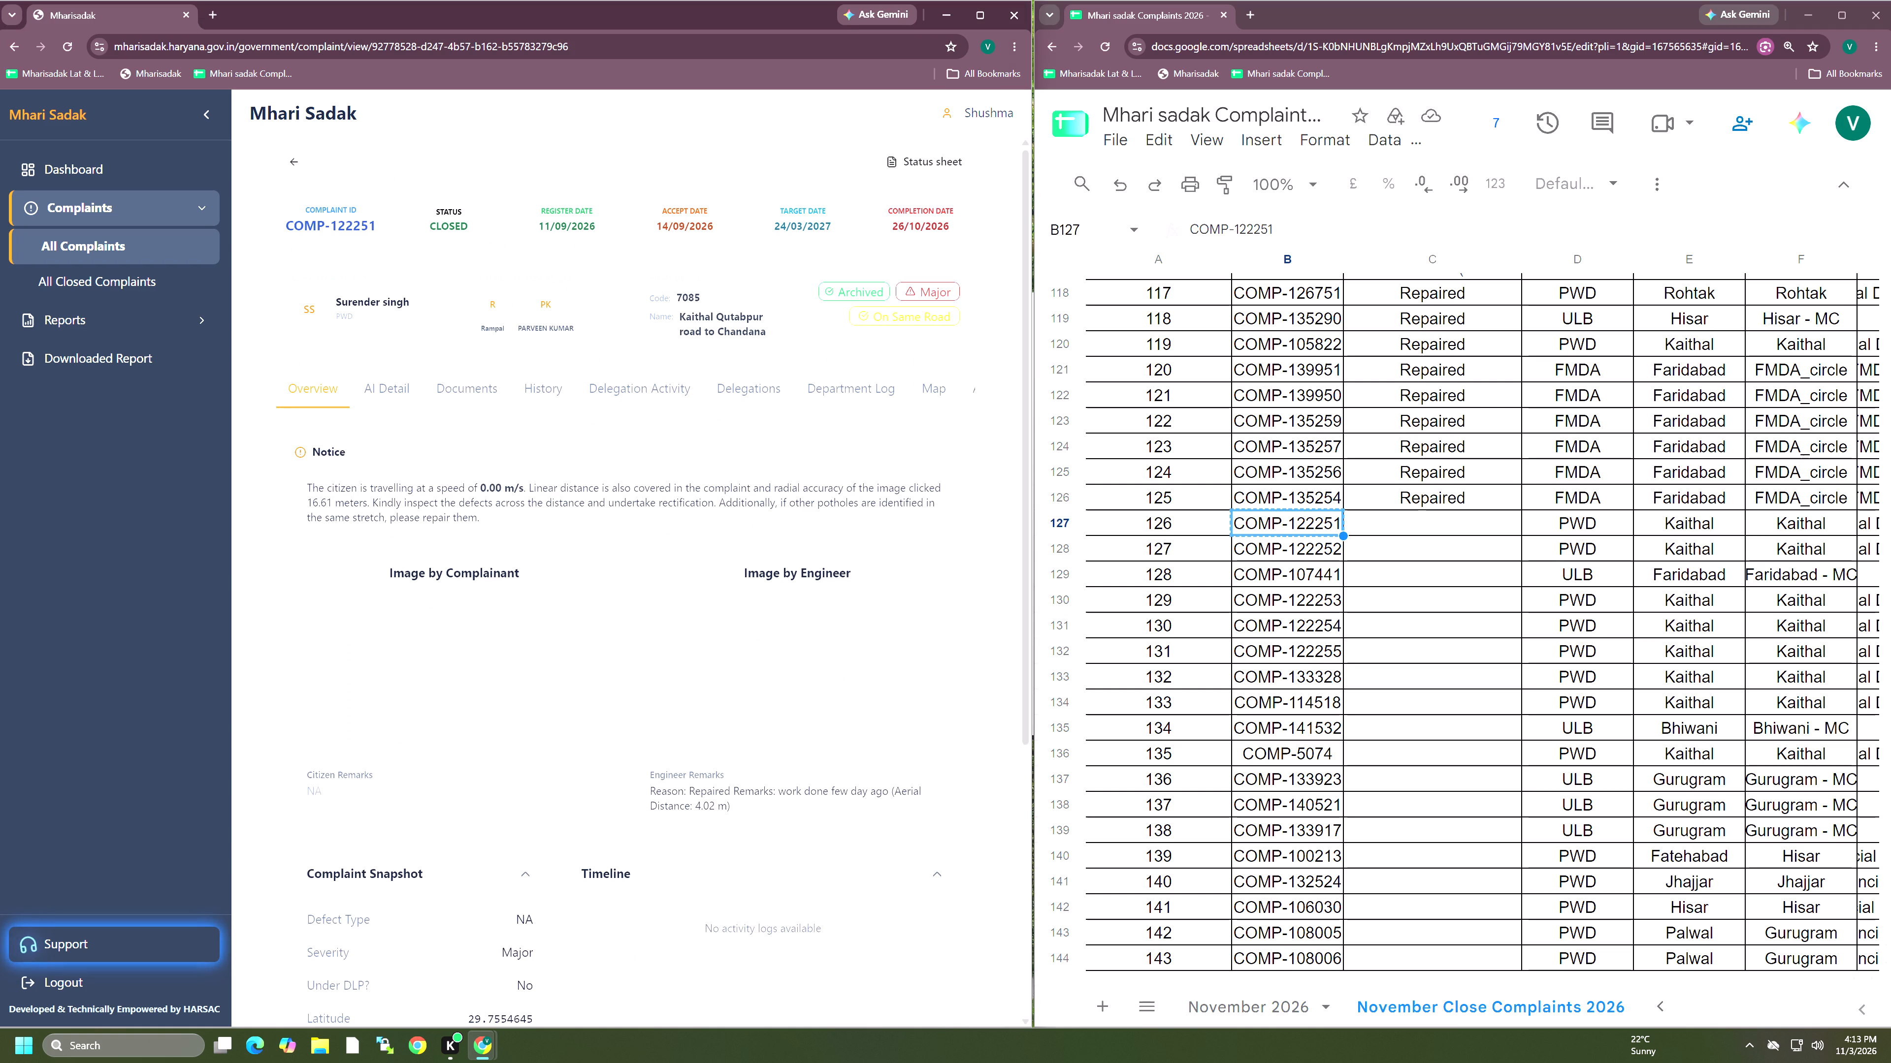
click(1405, 528)
key(ctrl+d)
click(1304, 545)
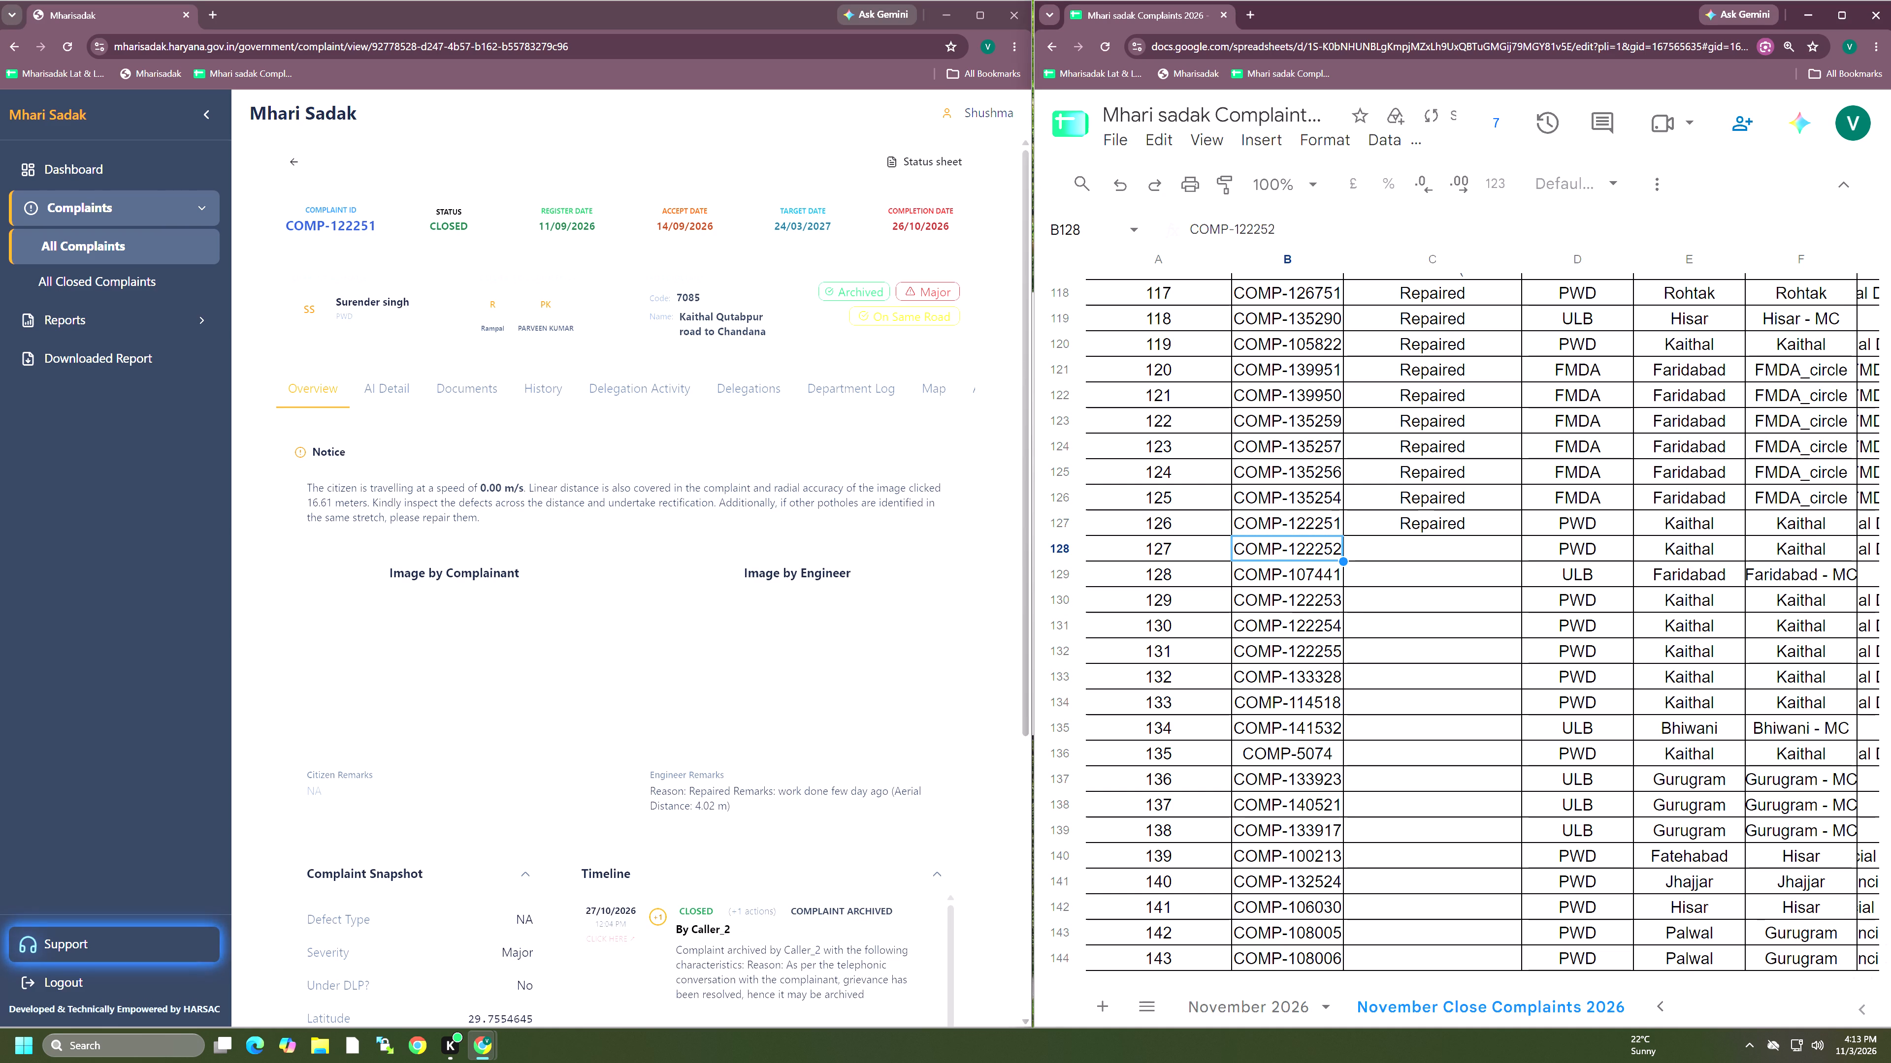
key(ctrl+c)
click(292, 159)
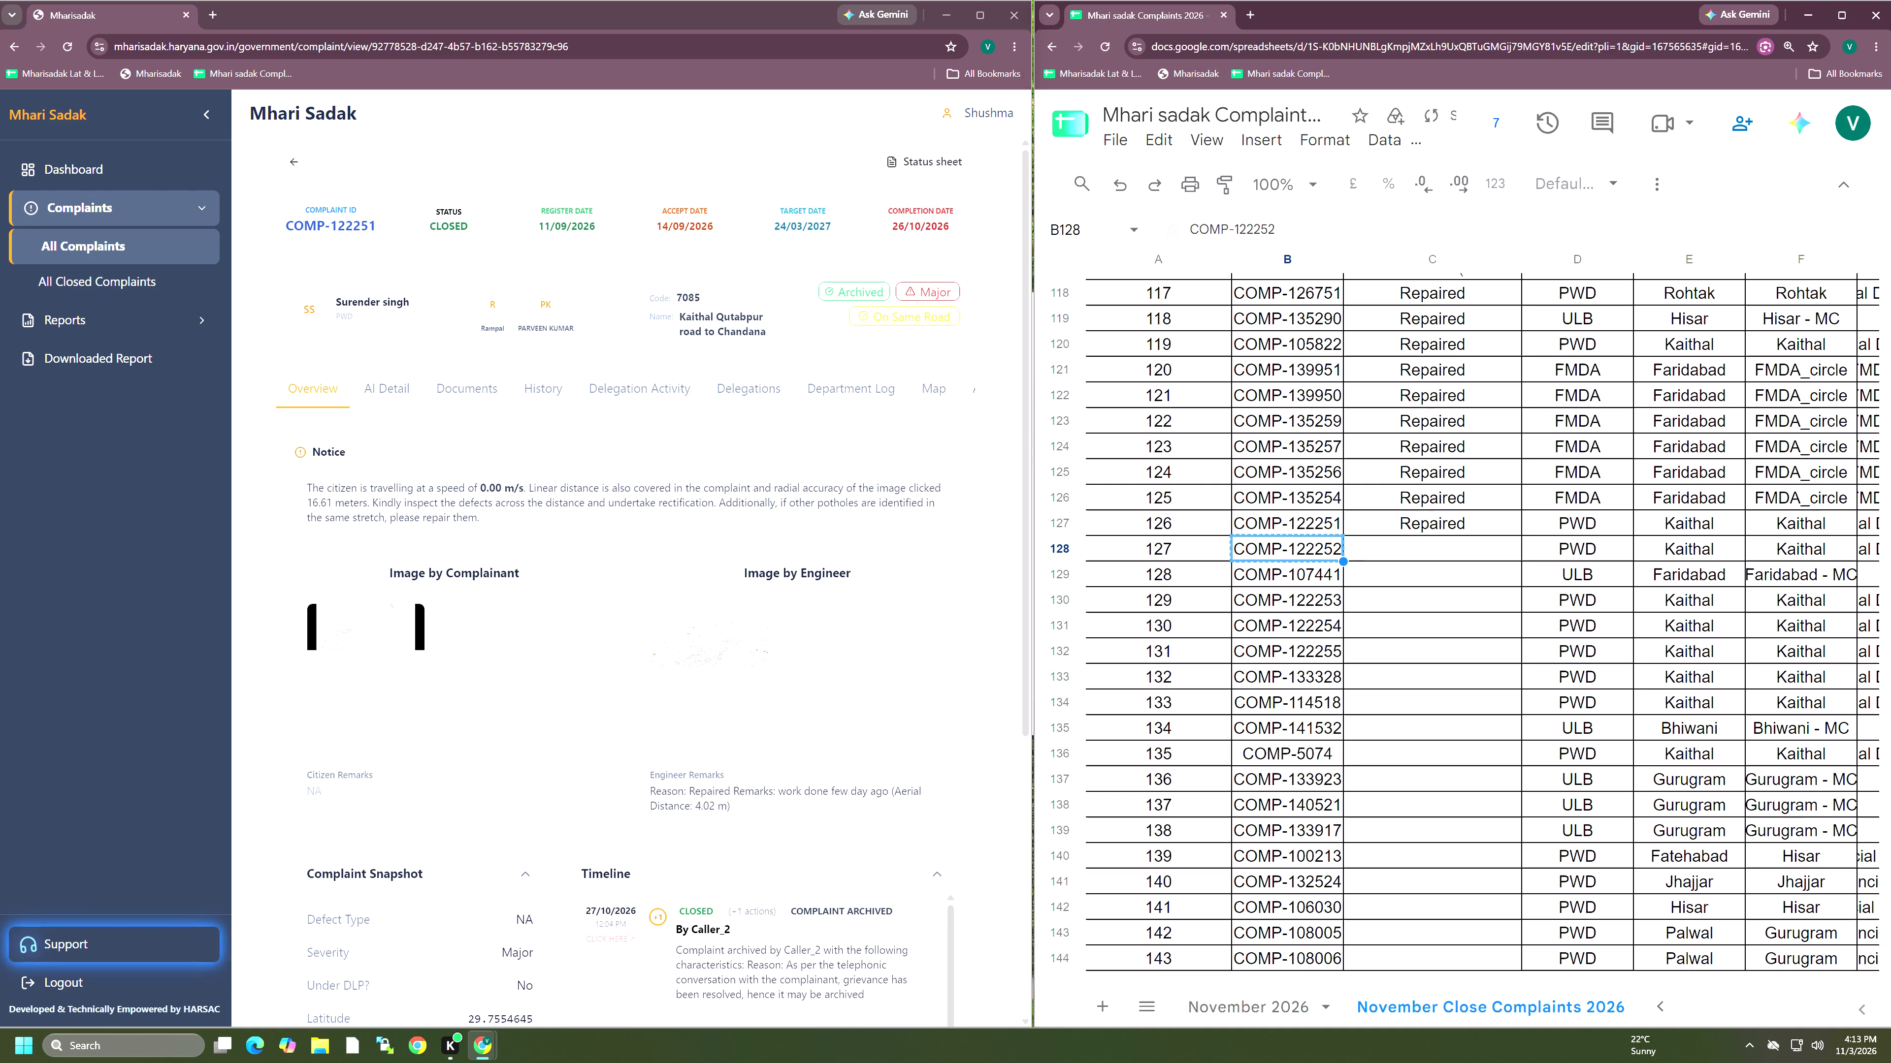
drag(402, 178, 284, 224)
key(ctrl+v)
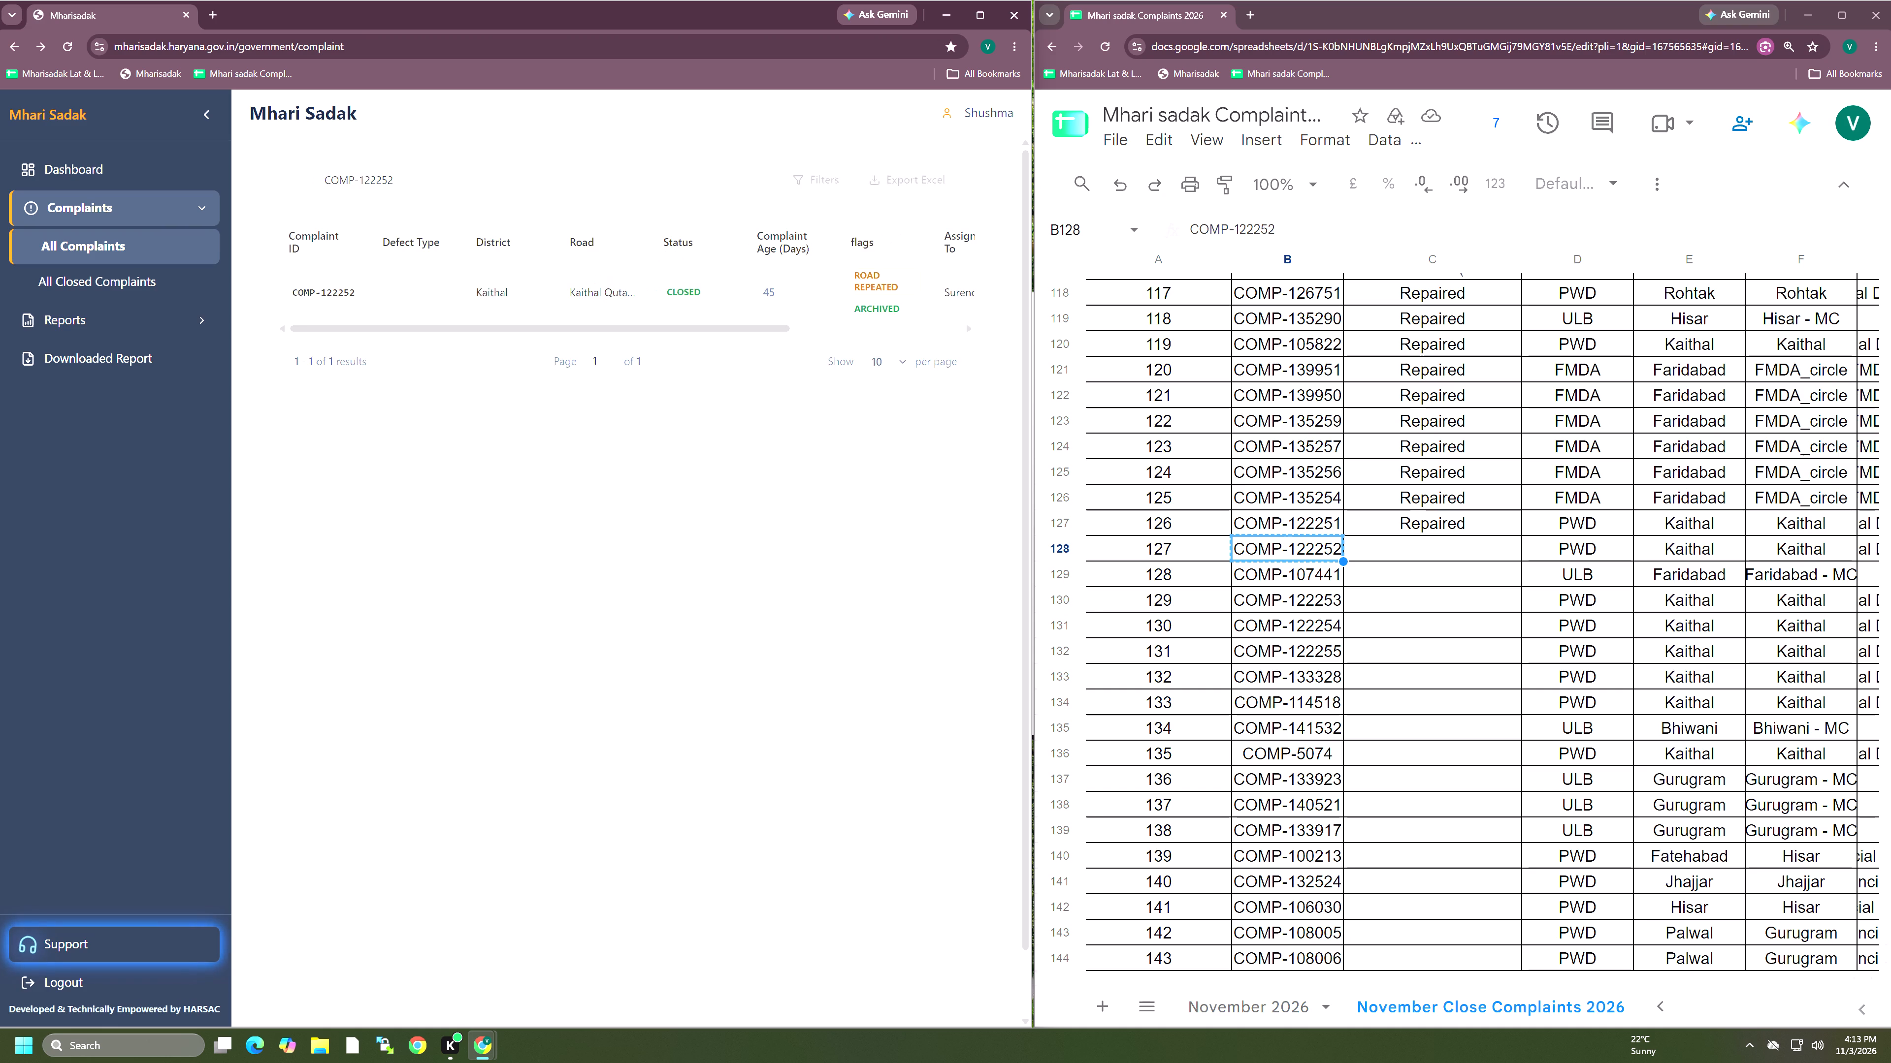
click(533, 313)
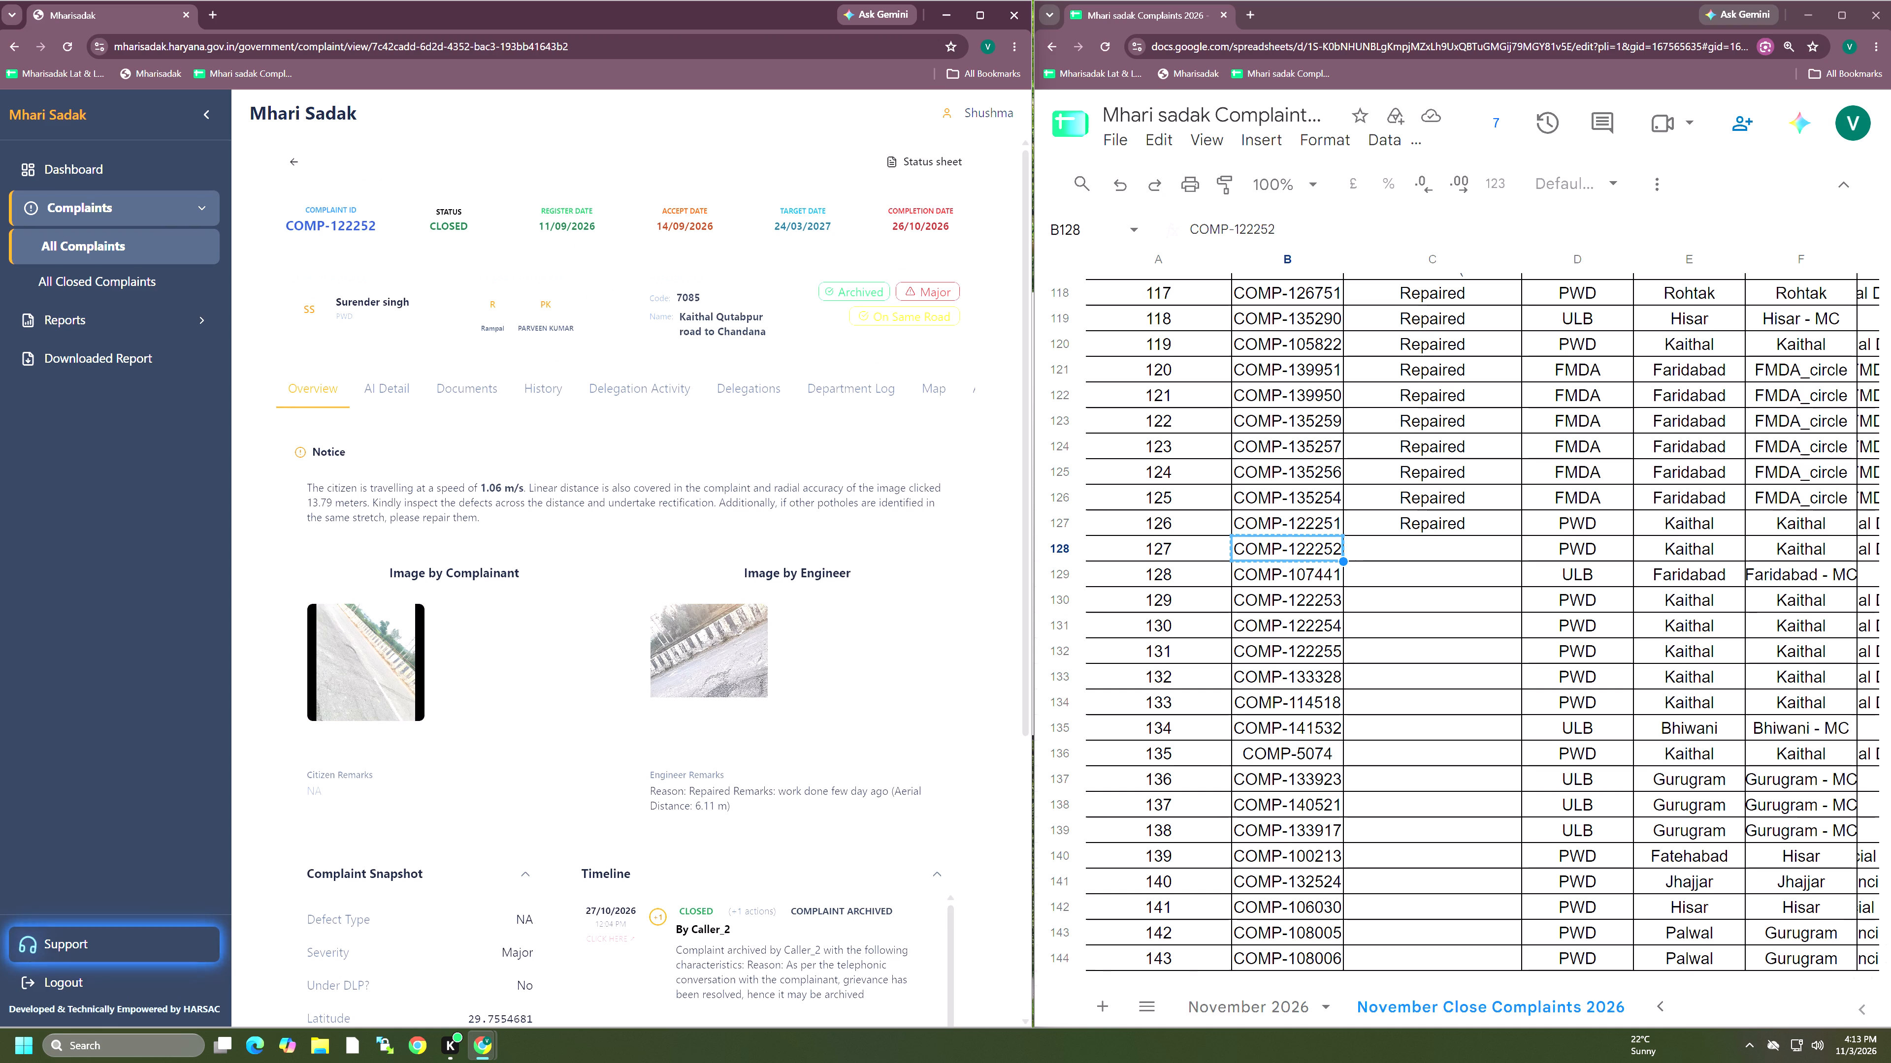
click(1426, 546)
key(ctrl+d)
click(1299, 577)
key(ctrl+c)
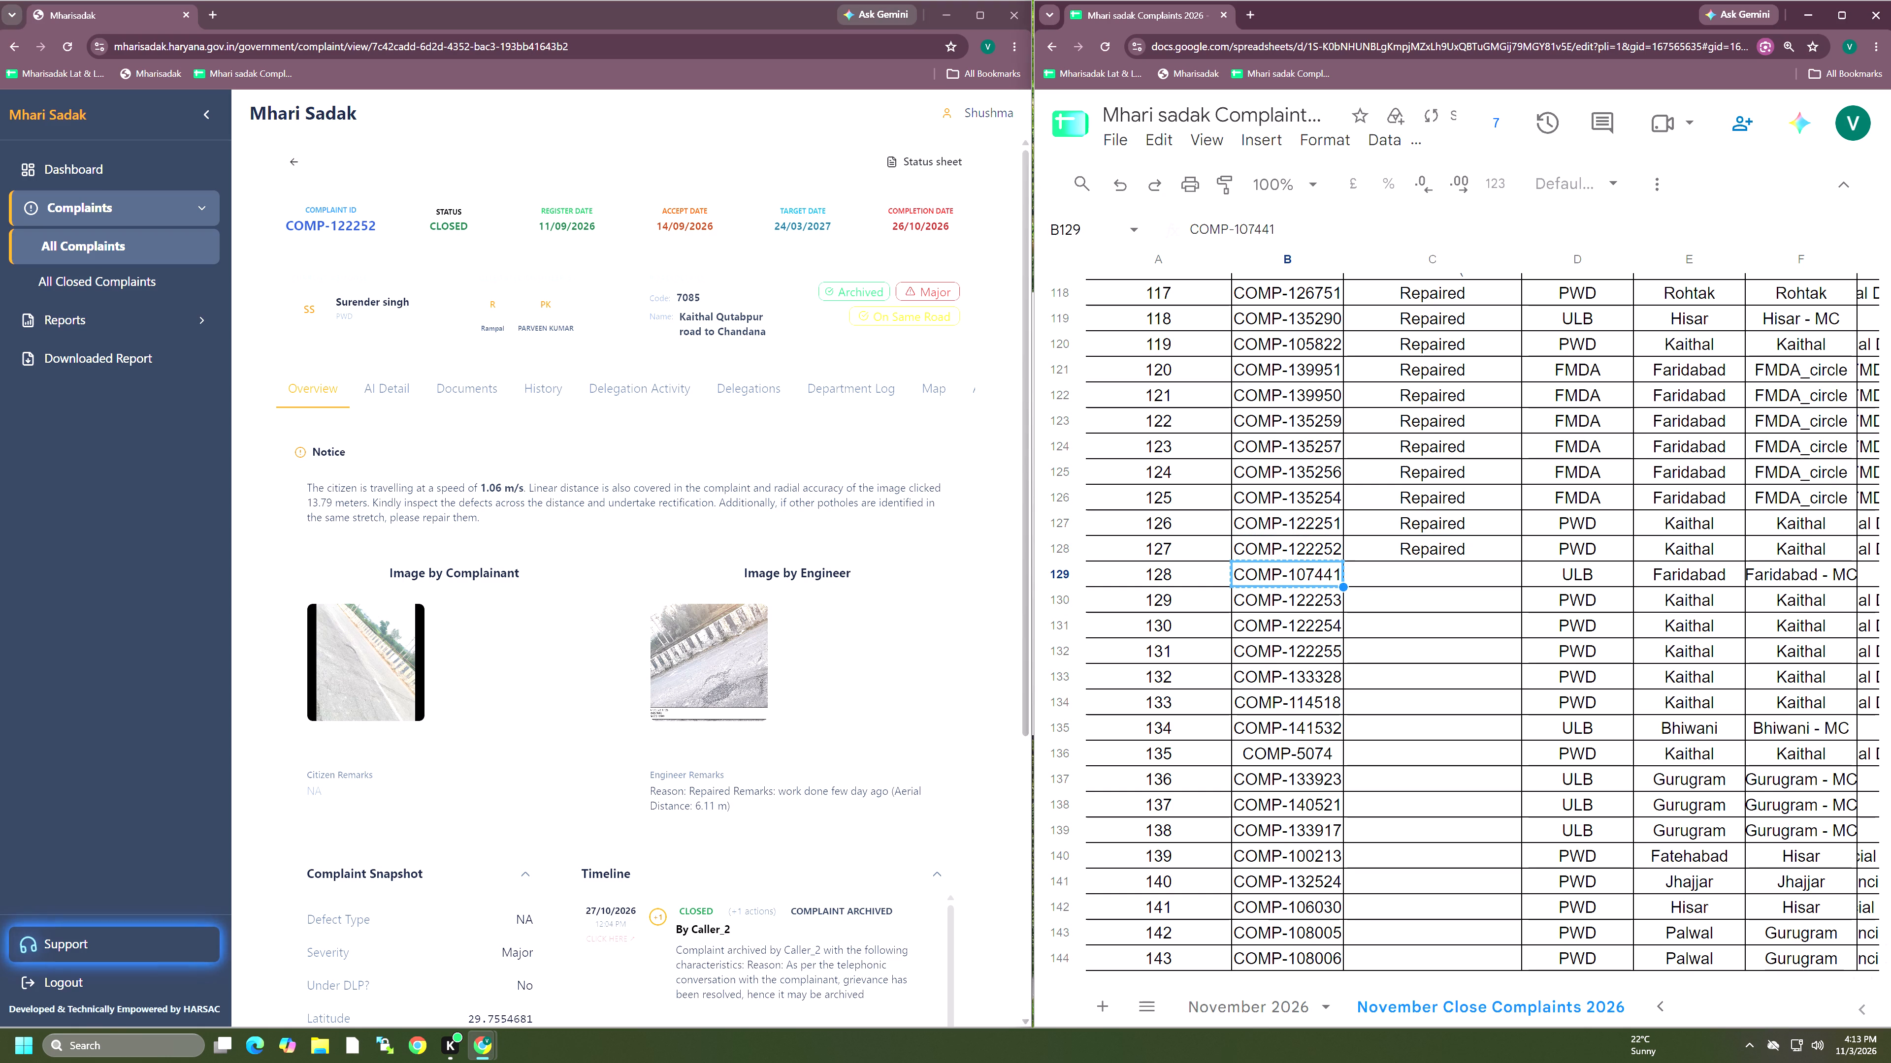
click(288, 156)
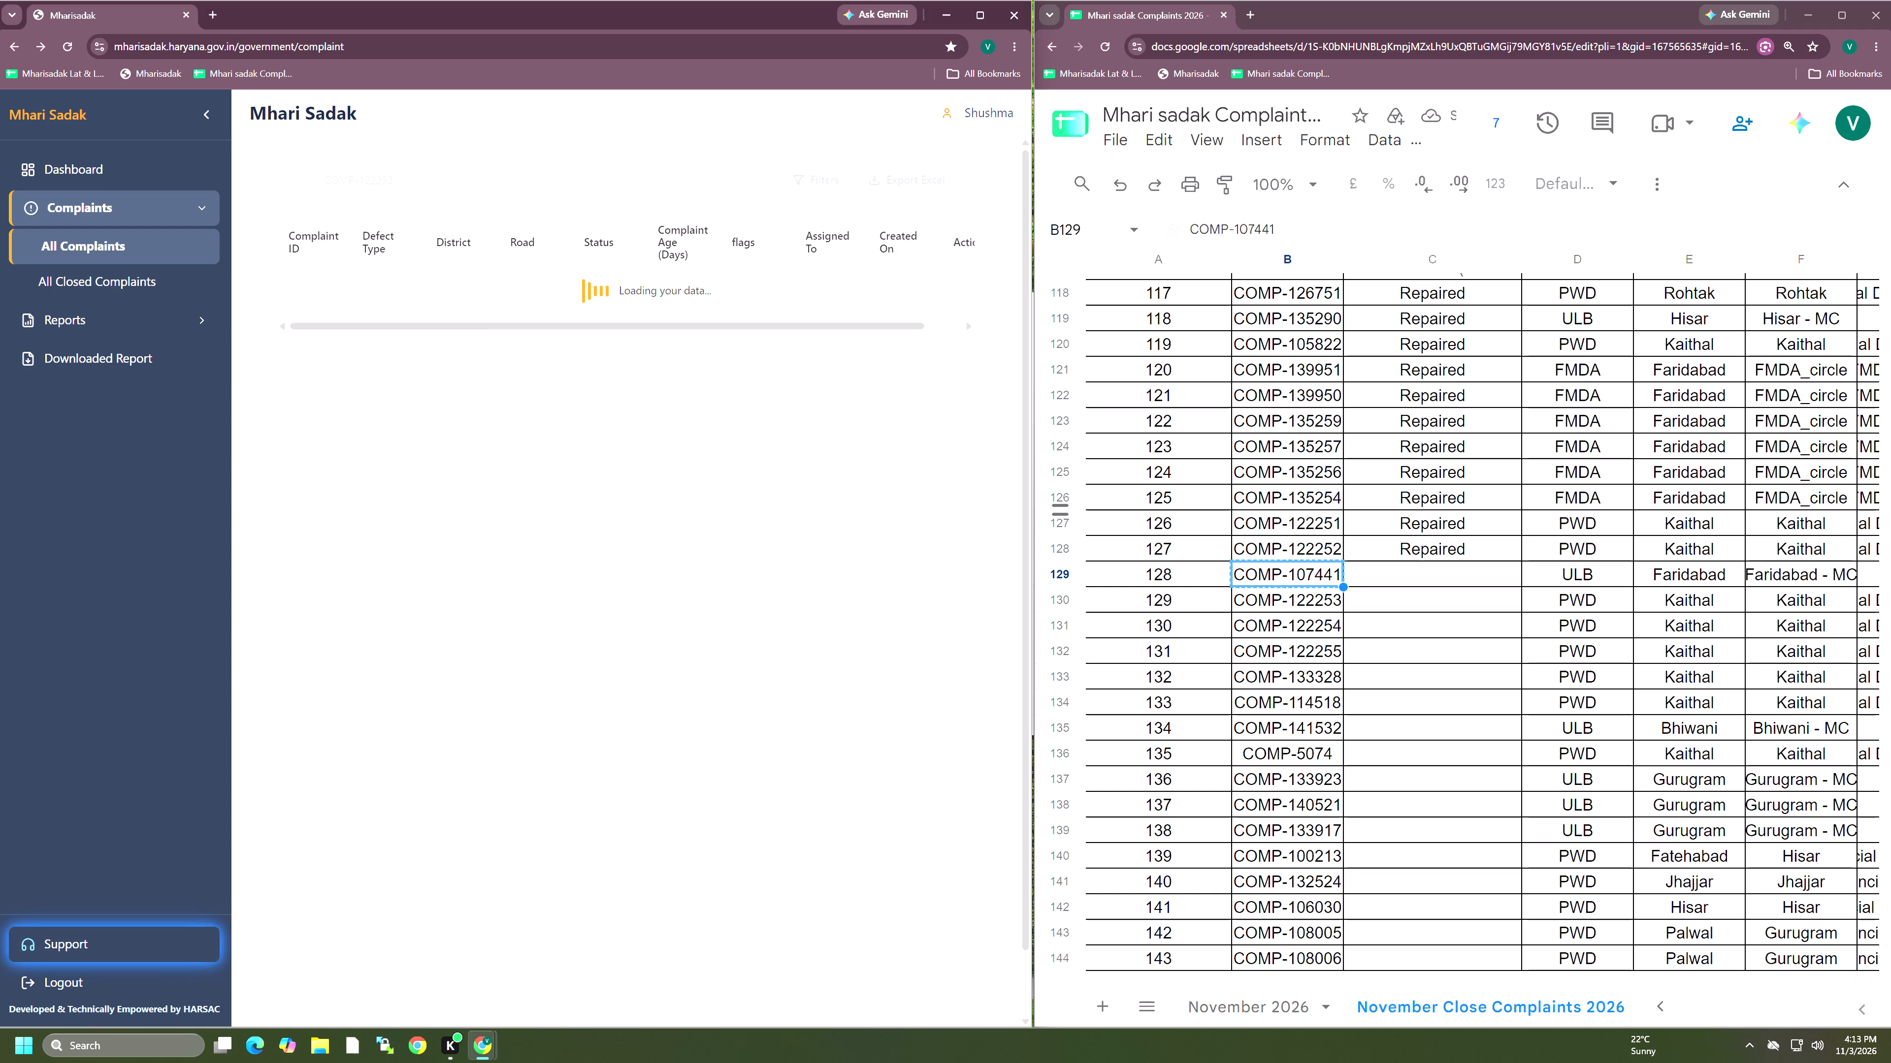
drag(404, 182, 261, 239)
key(ctrl+v)
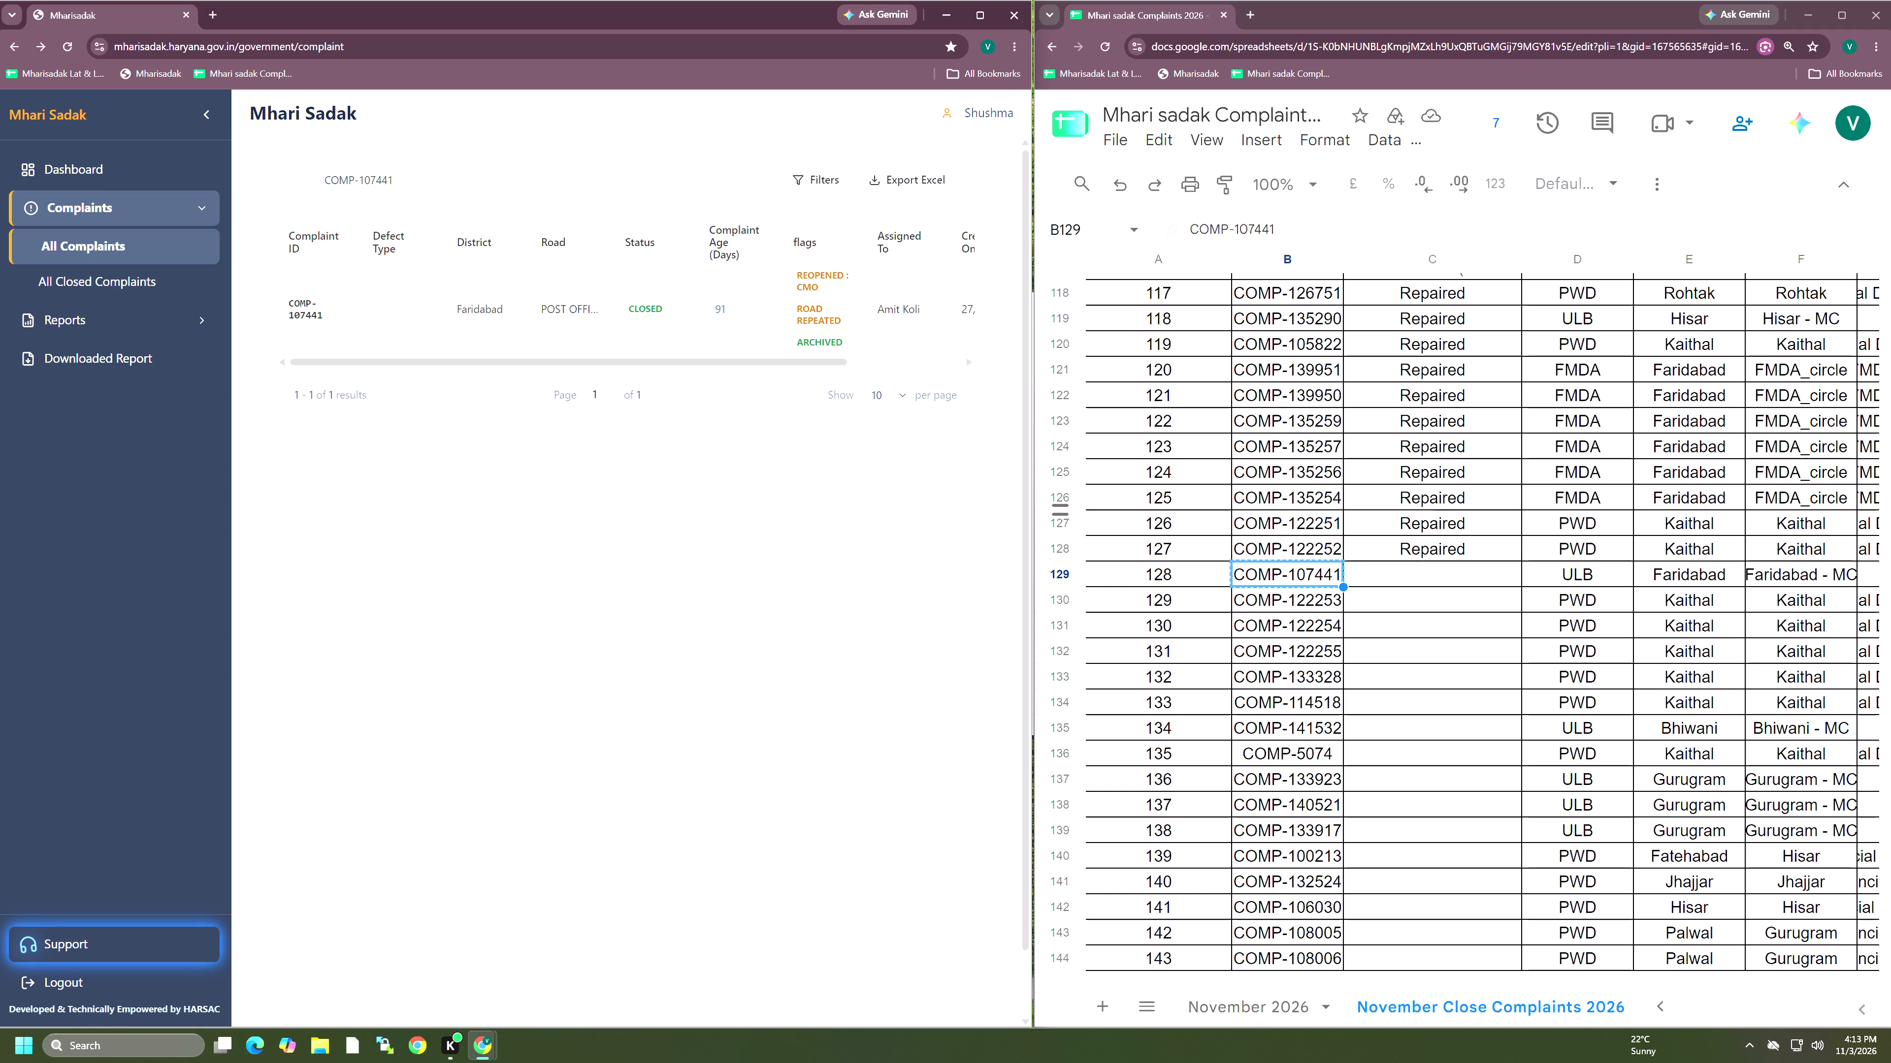
click(535, 305)
scroll(1357, 689, down, 2)
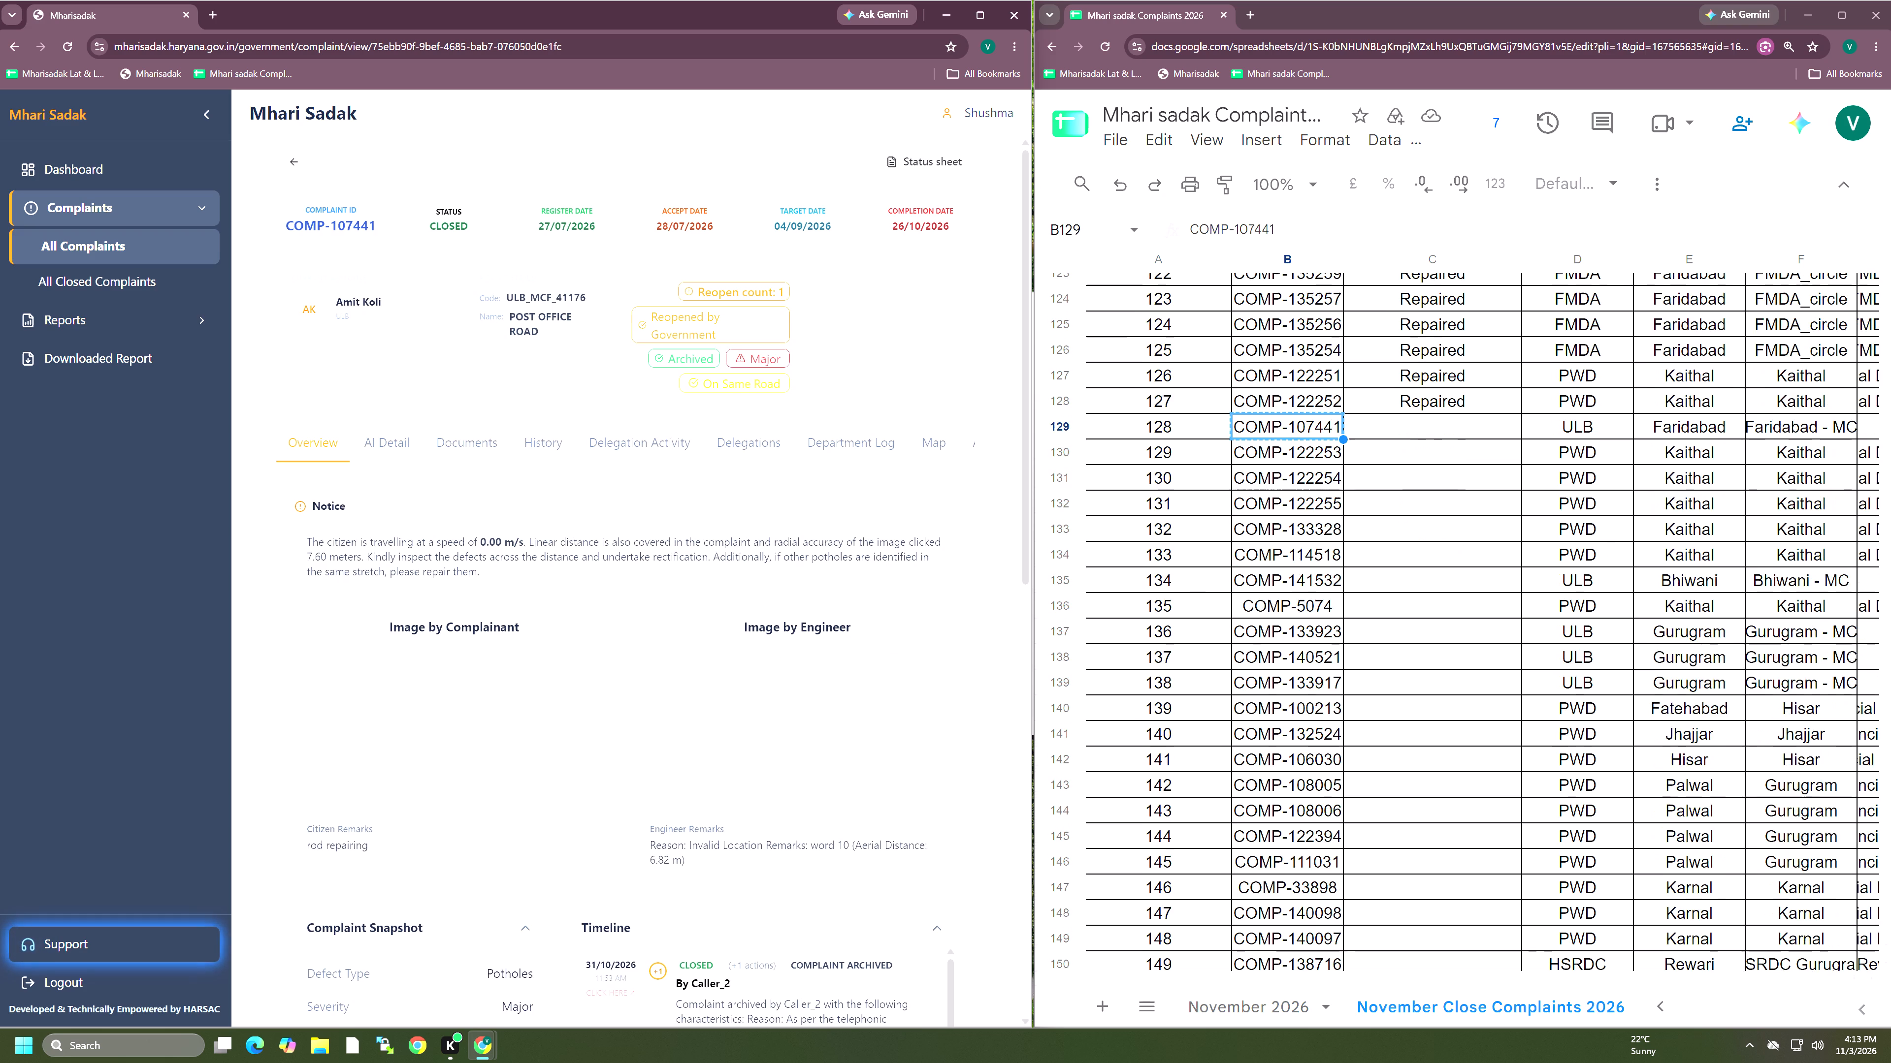
scroll(1357, 689, down, 1)
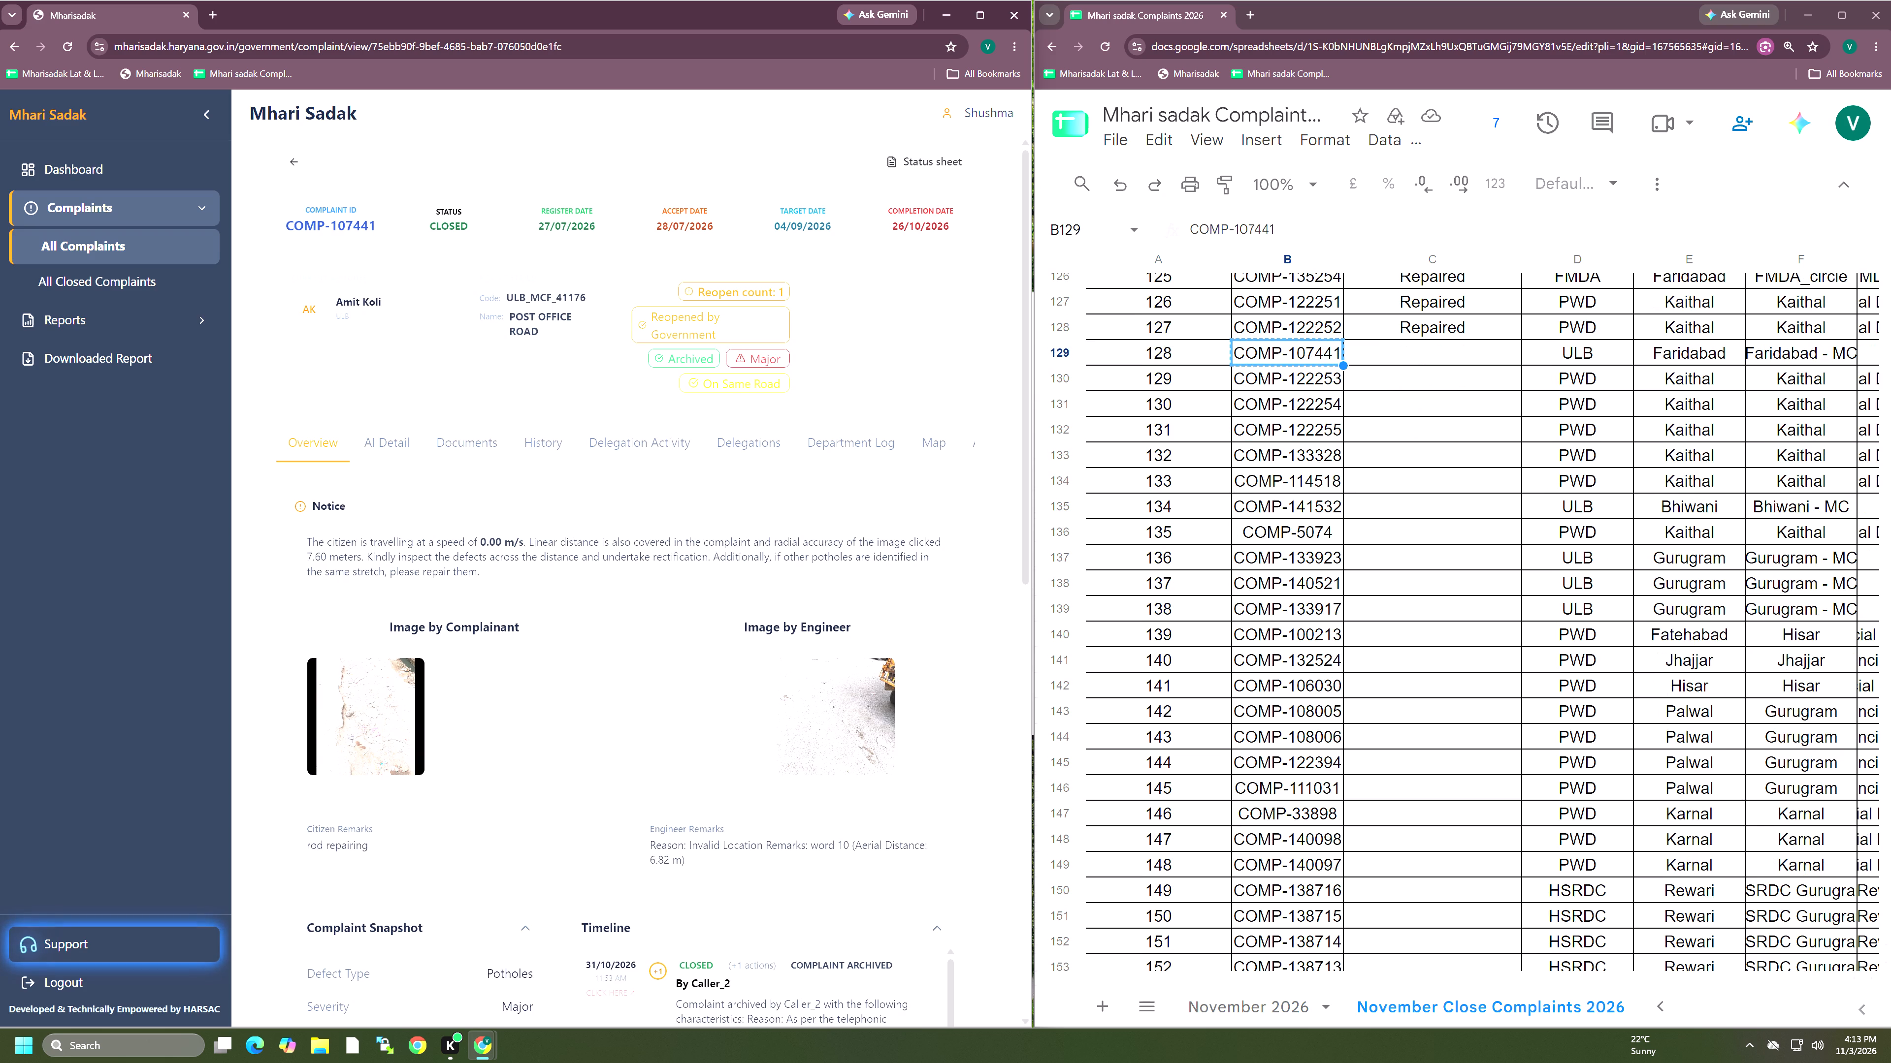
drag(644, 843, 743, 854)
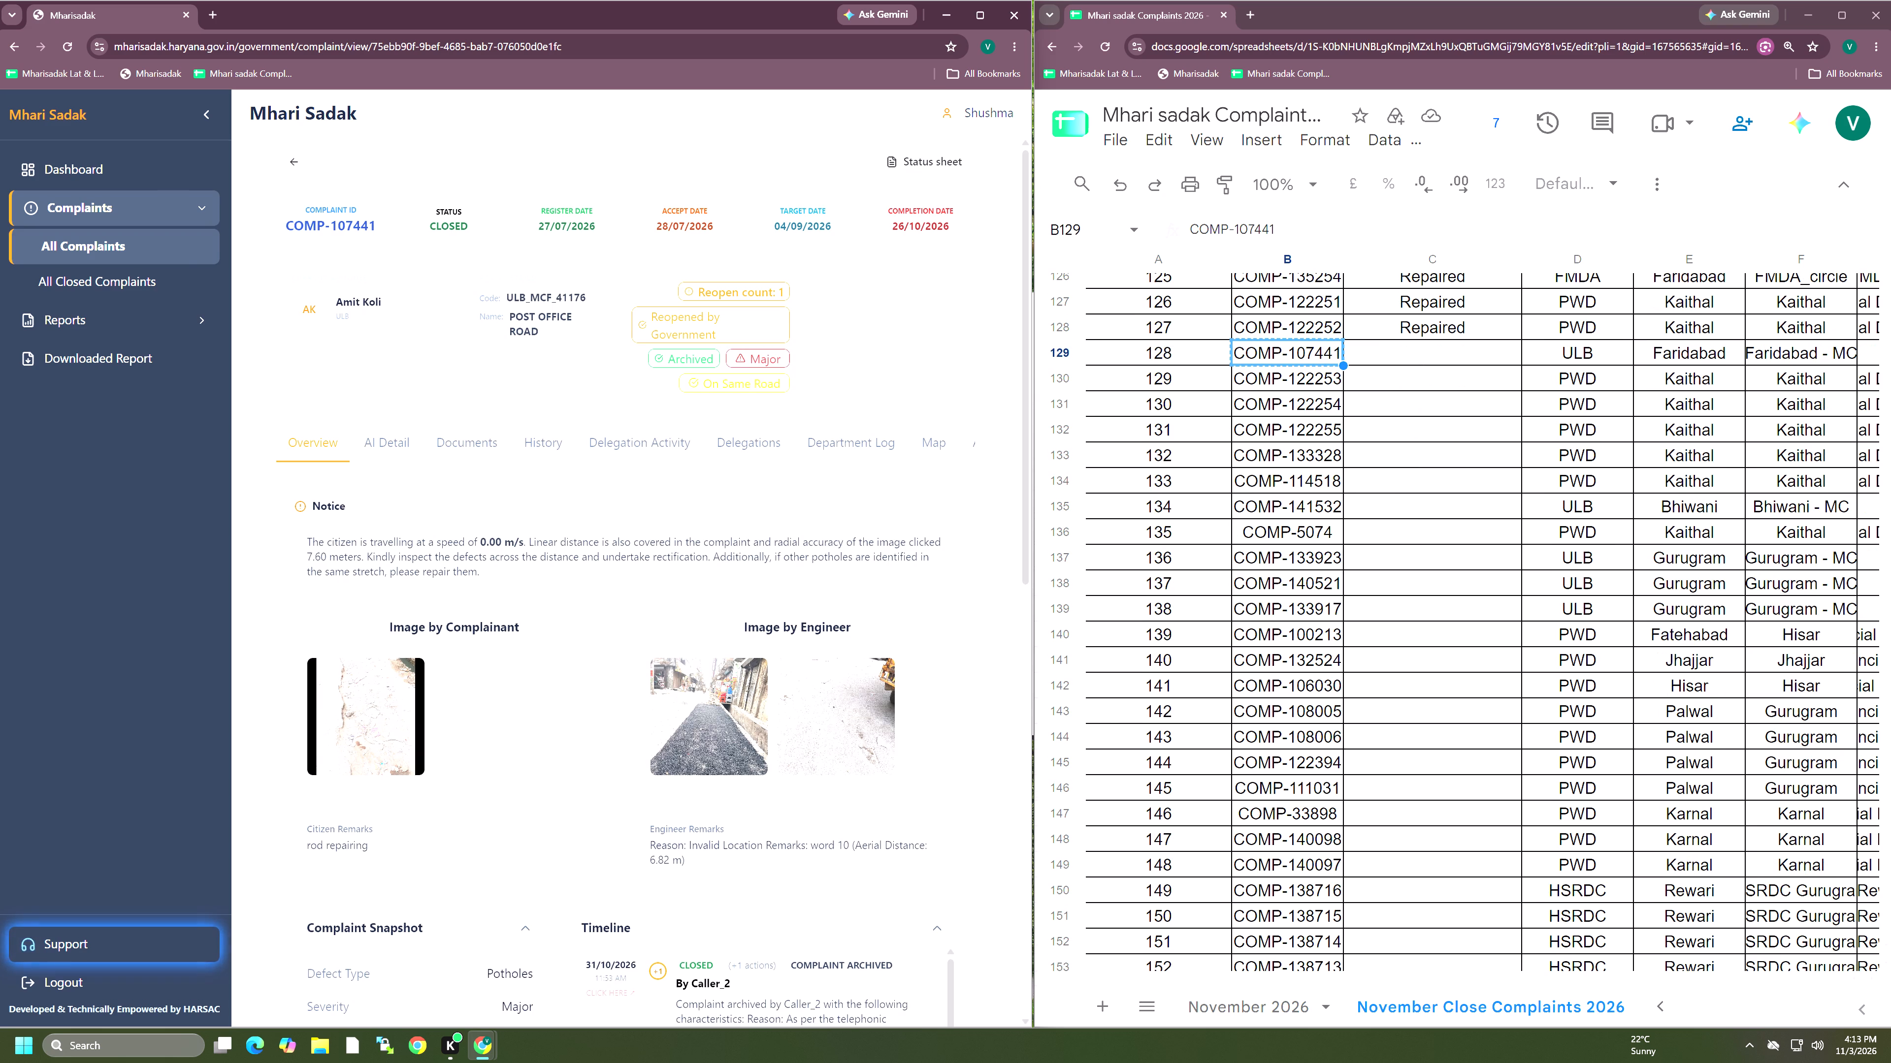
drag(743, 854, 748, 858)
key(ctrl+c)
click(1432, 355)
key(ctrl+v)
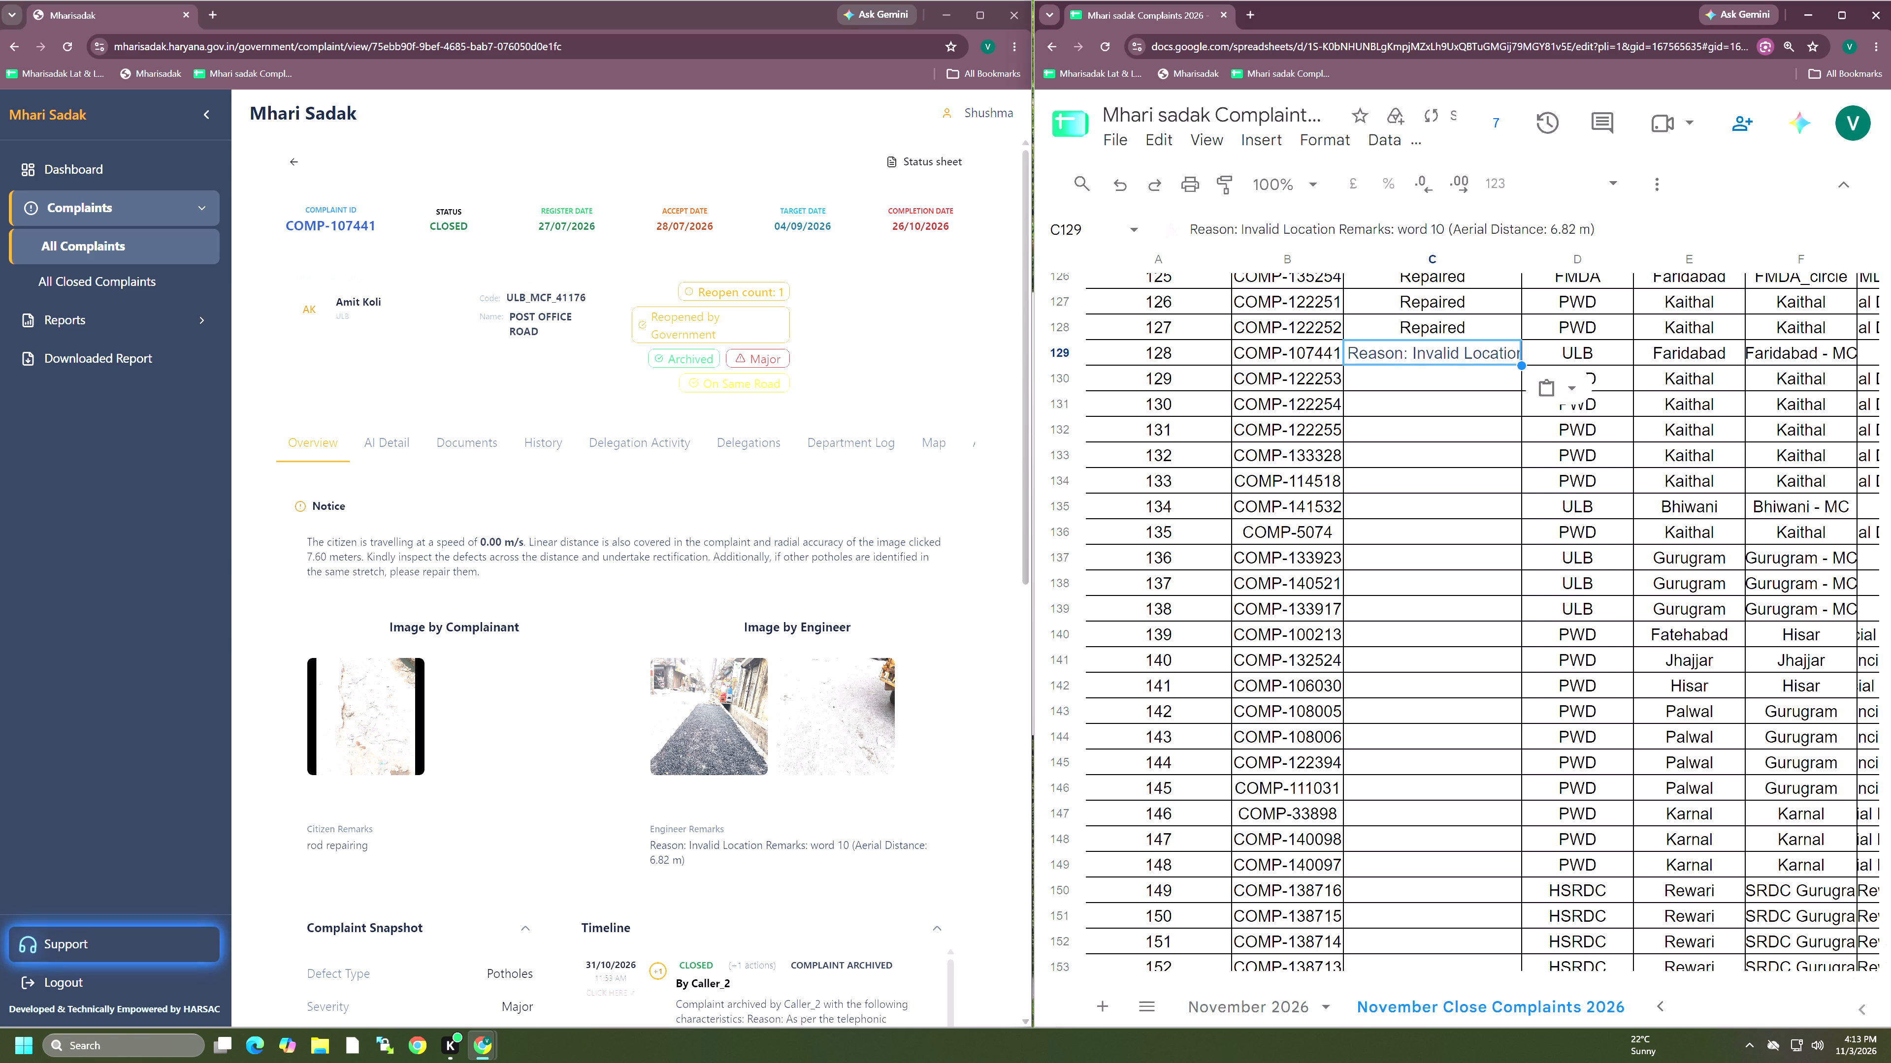
click(1280, 388)
key(ctrl+c)
click(297, 155)
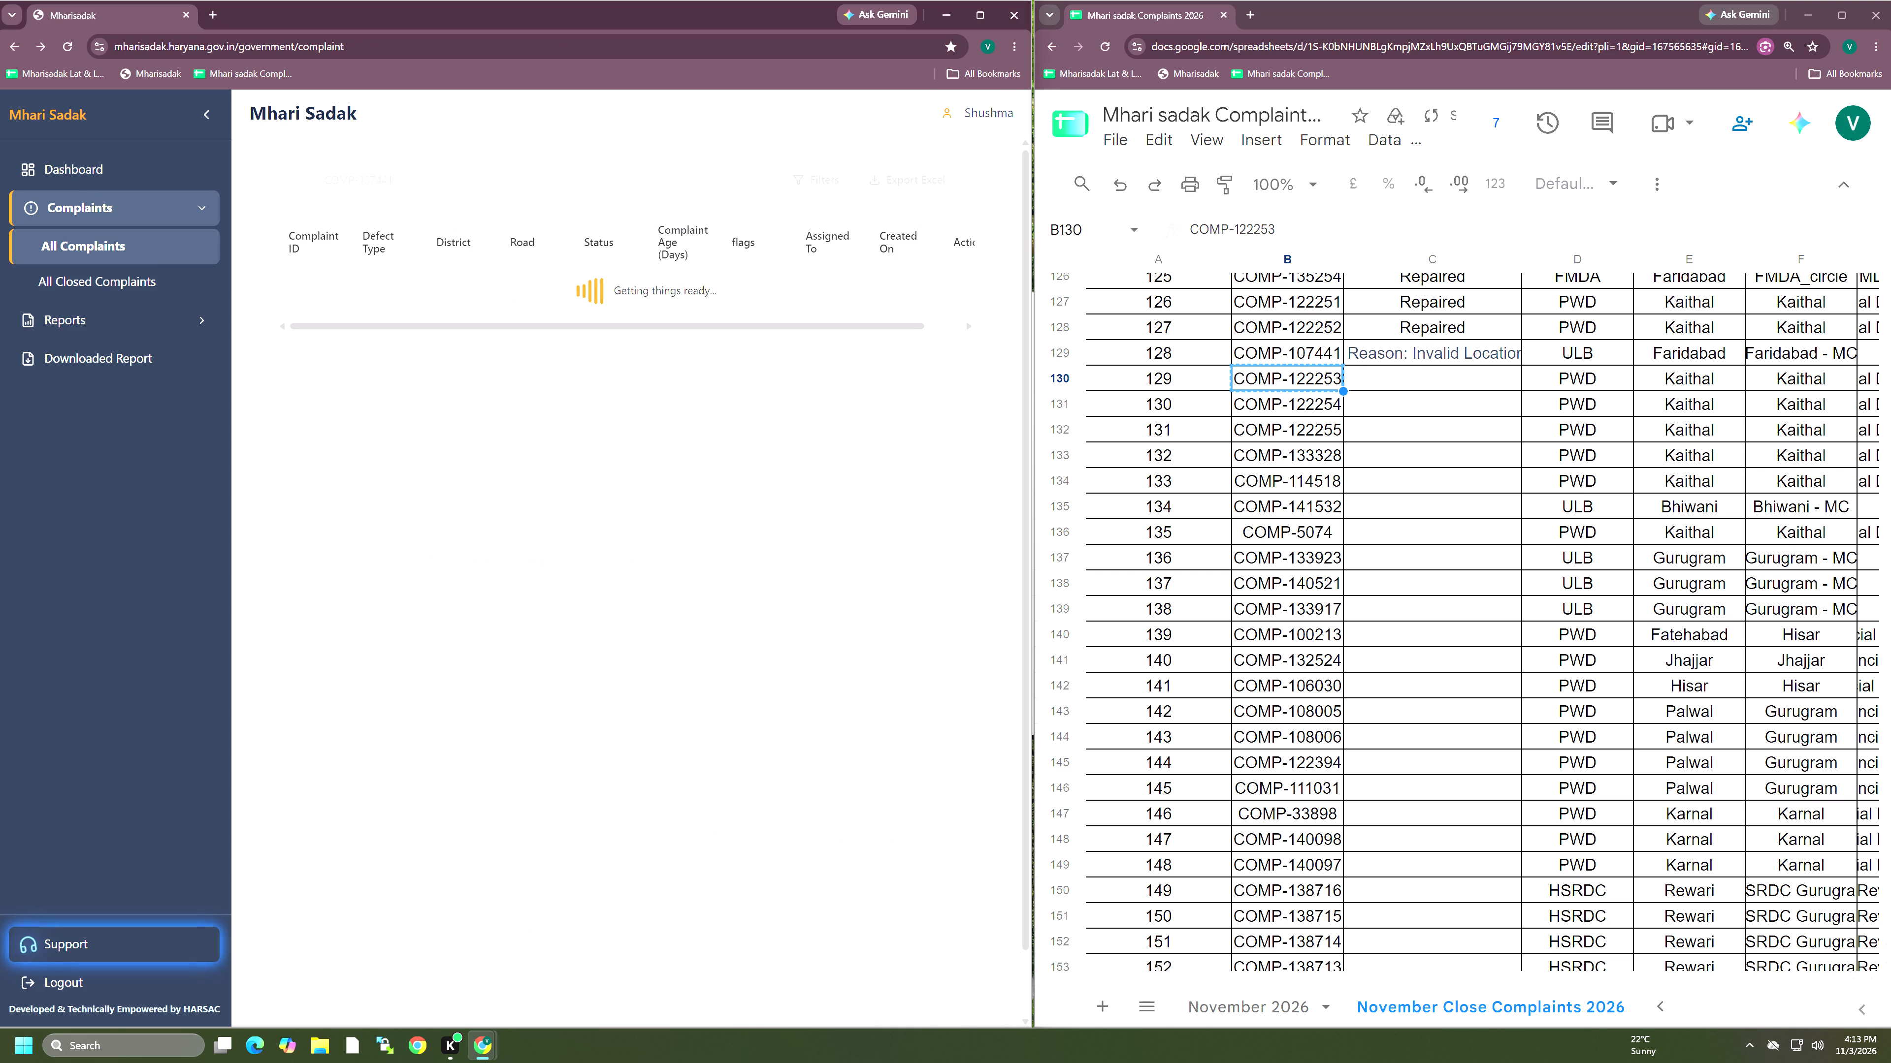
drag(404, 186, 300, 219)
key(ctrl+v)
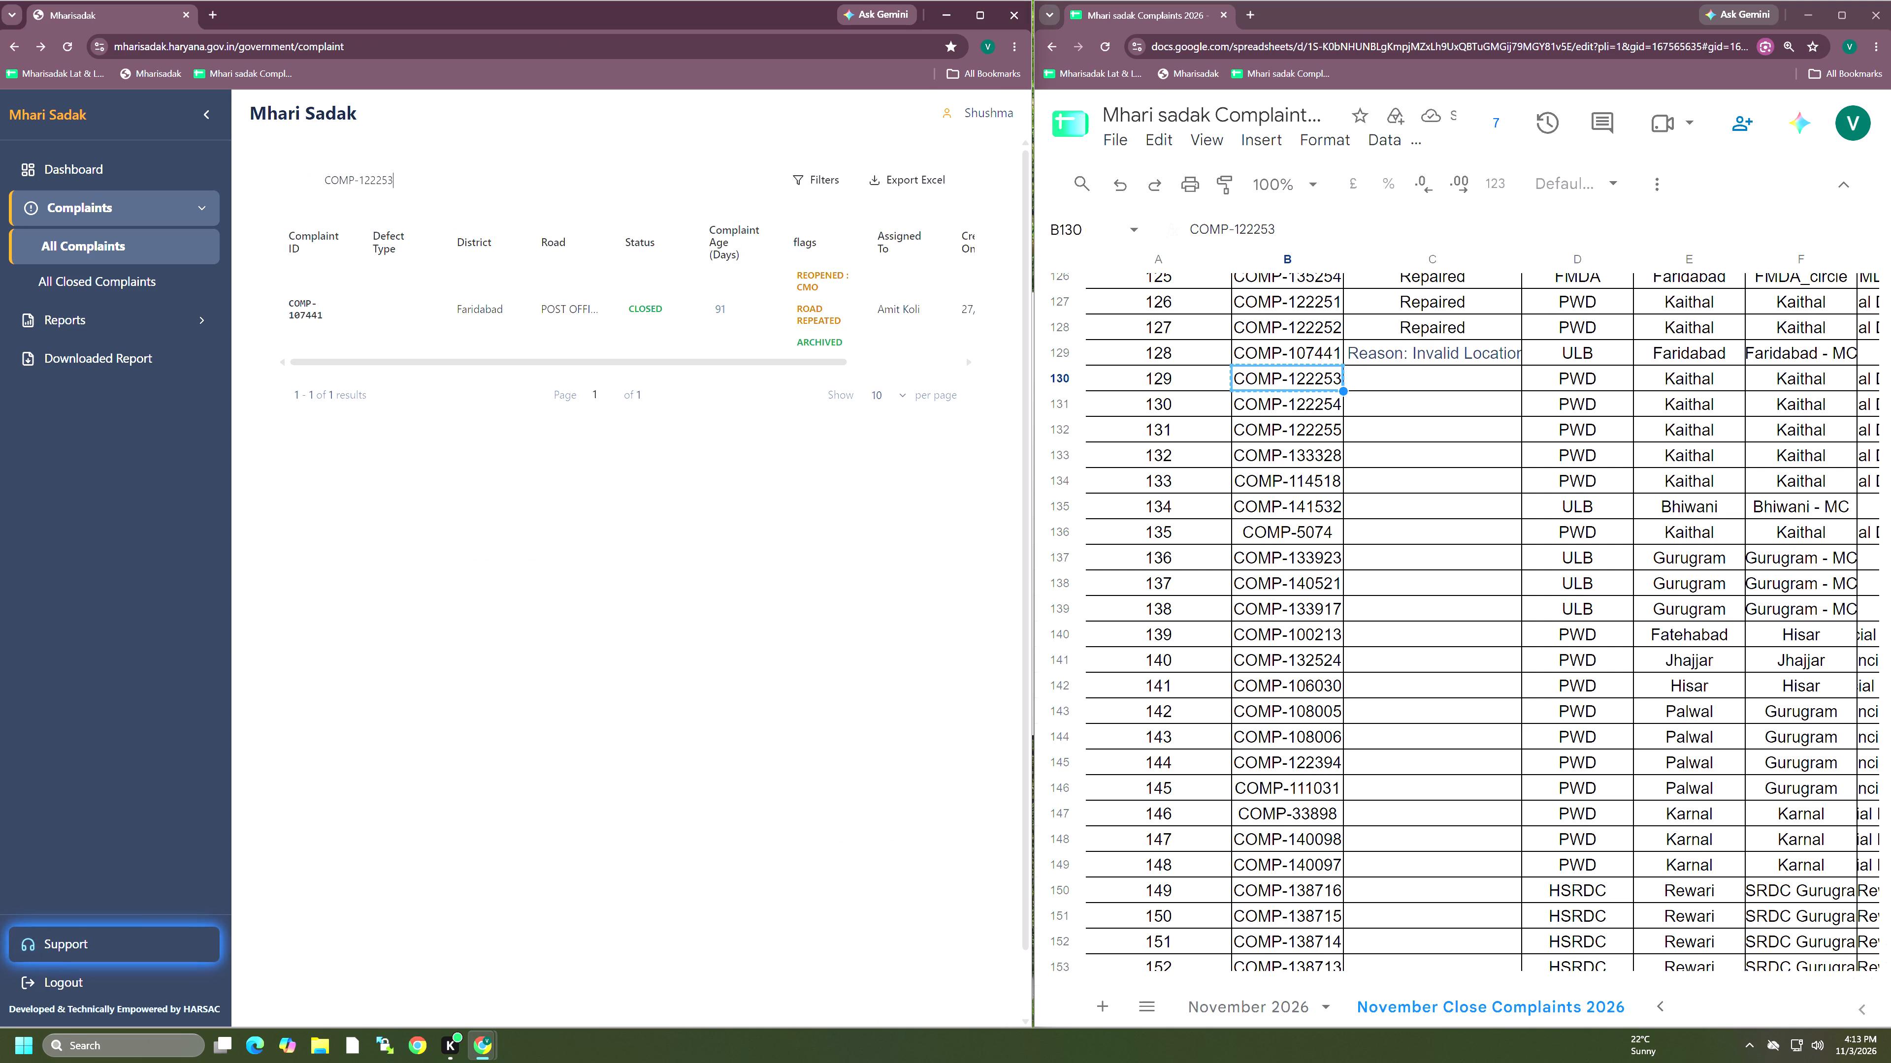
click(570, 298)
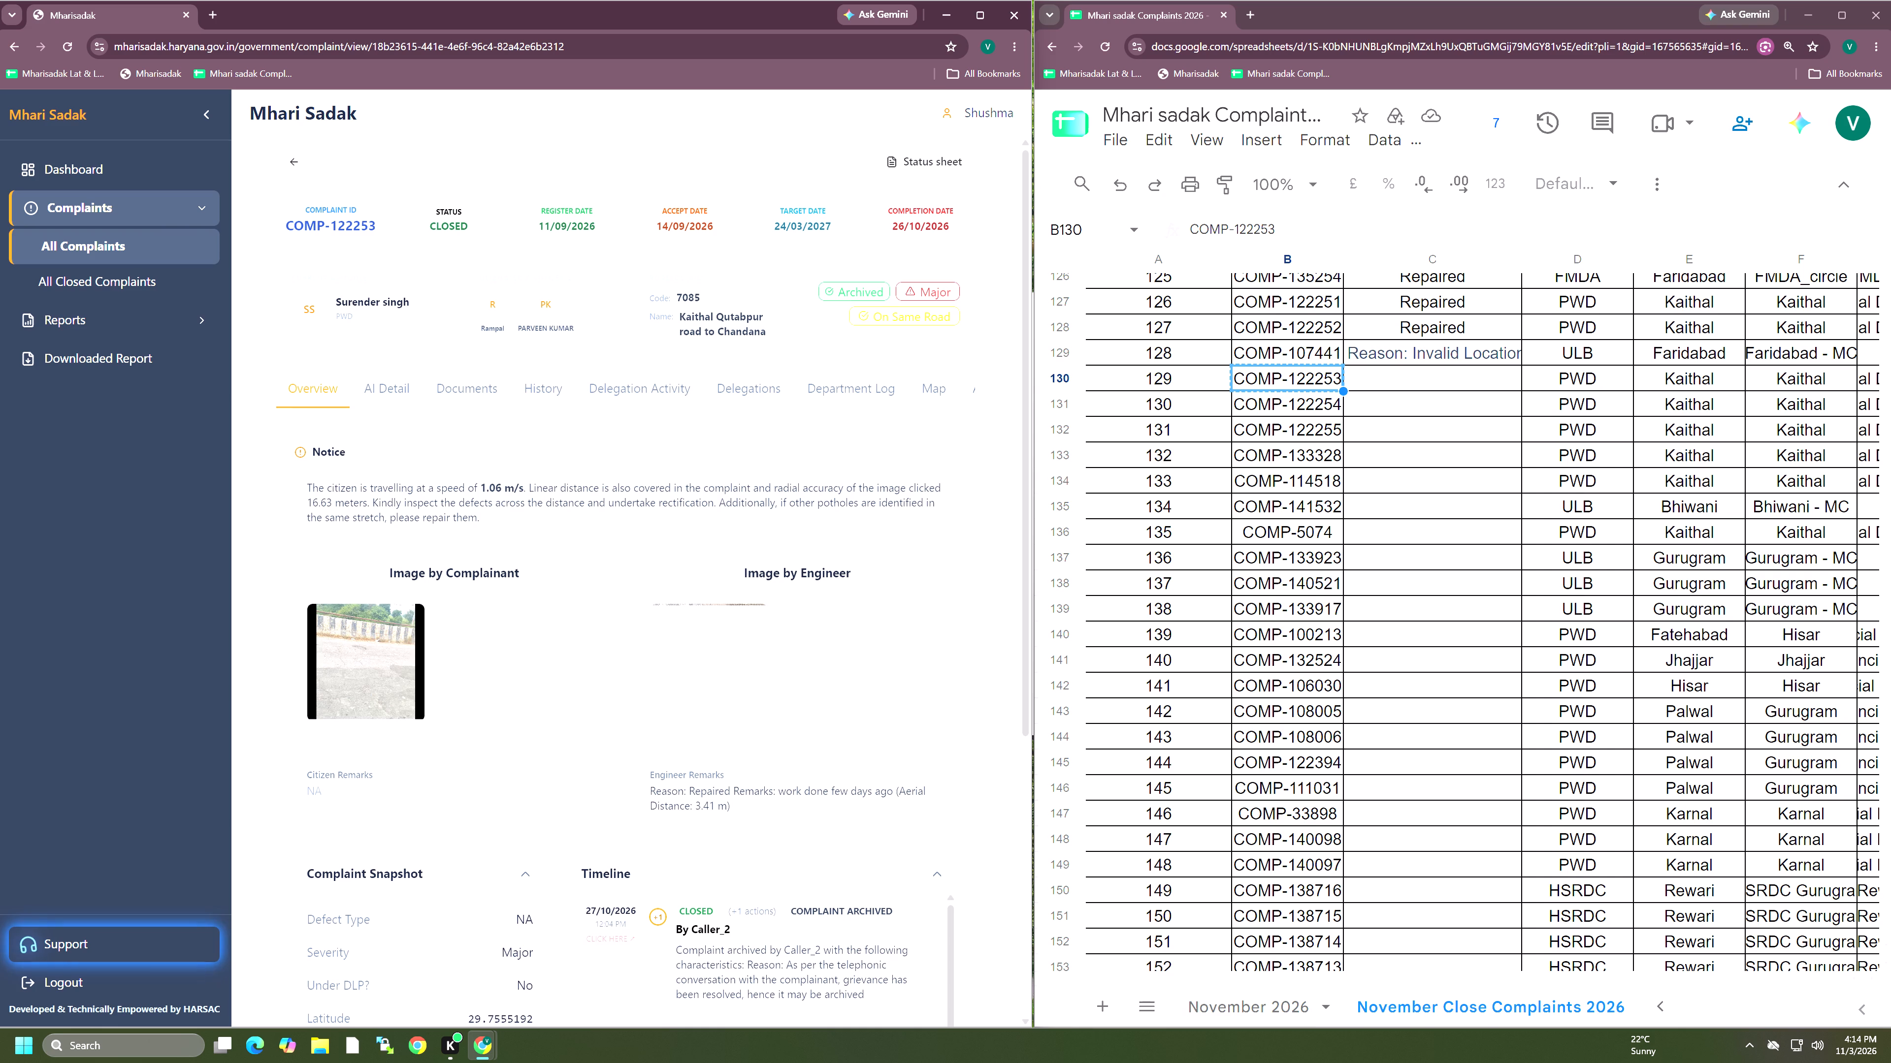
click(1363, 379)
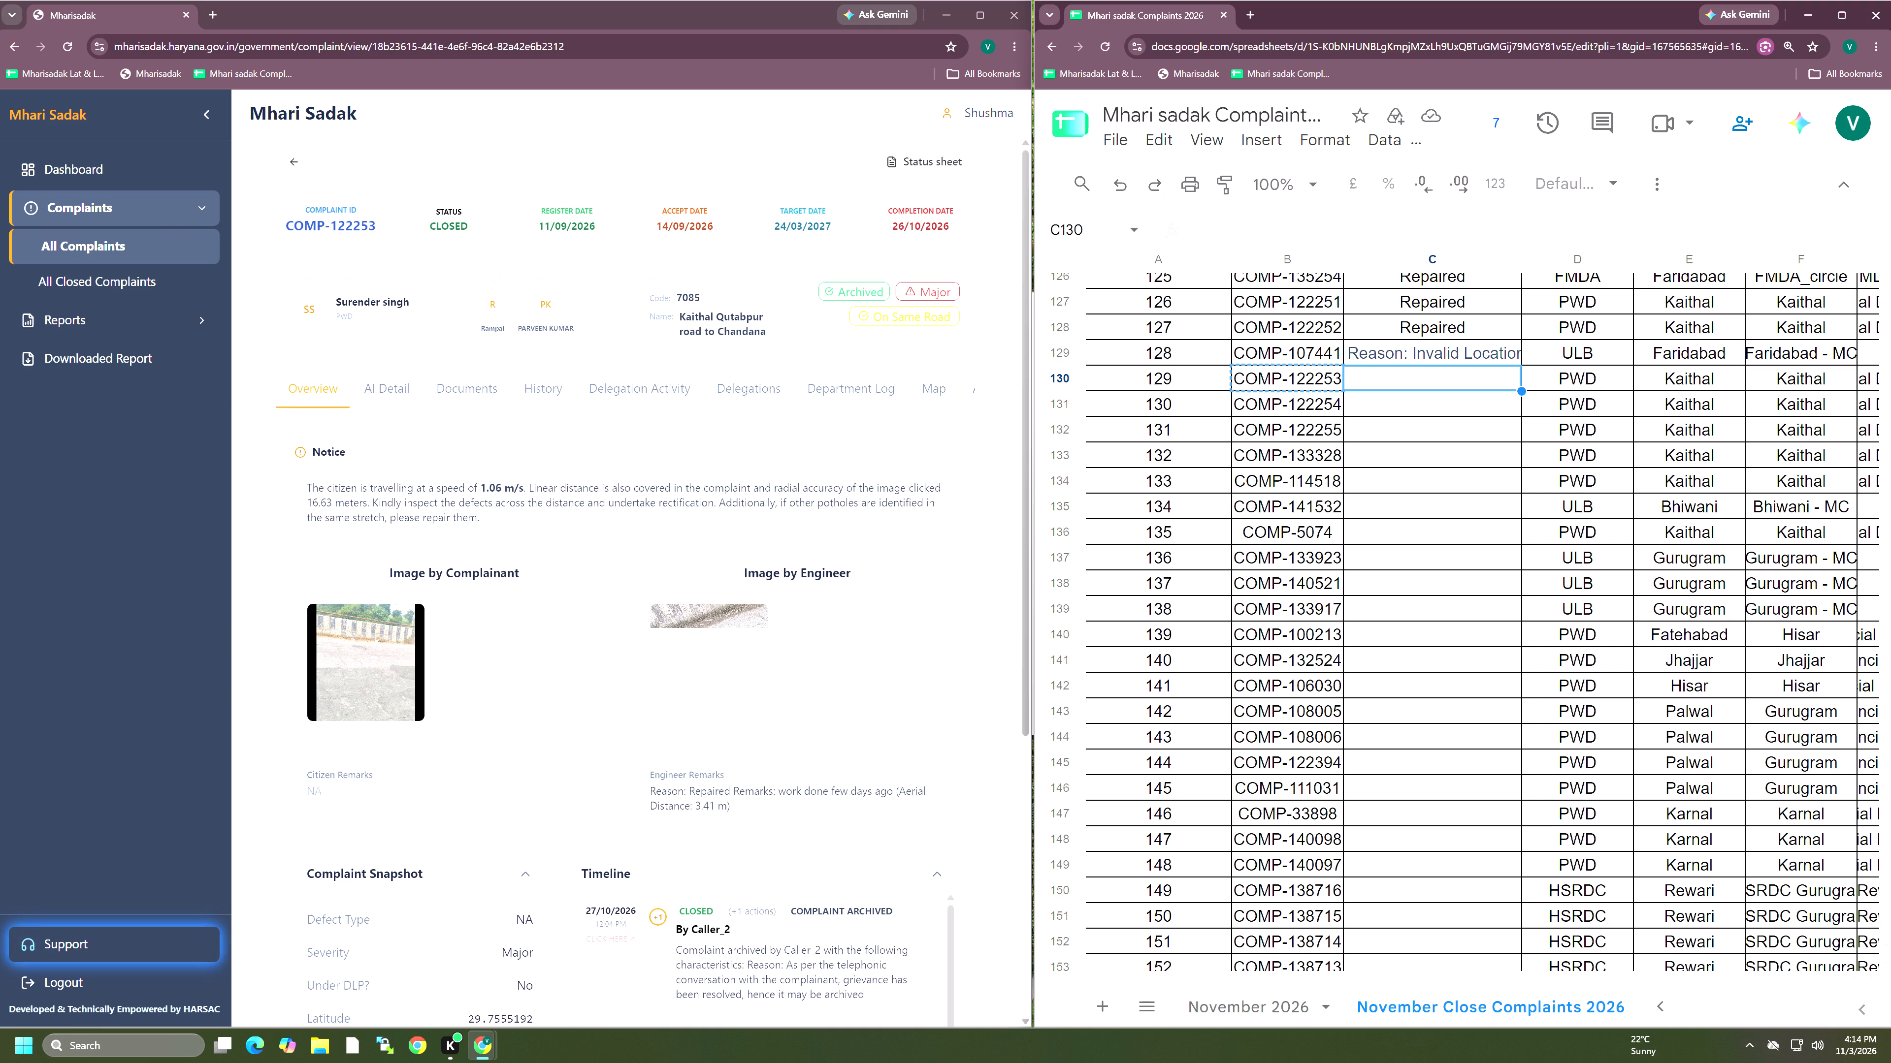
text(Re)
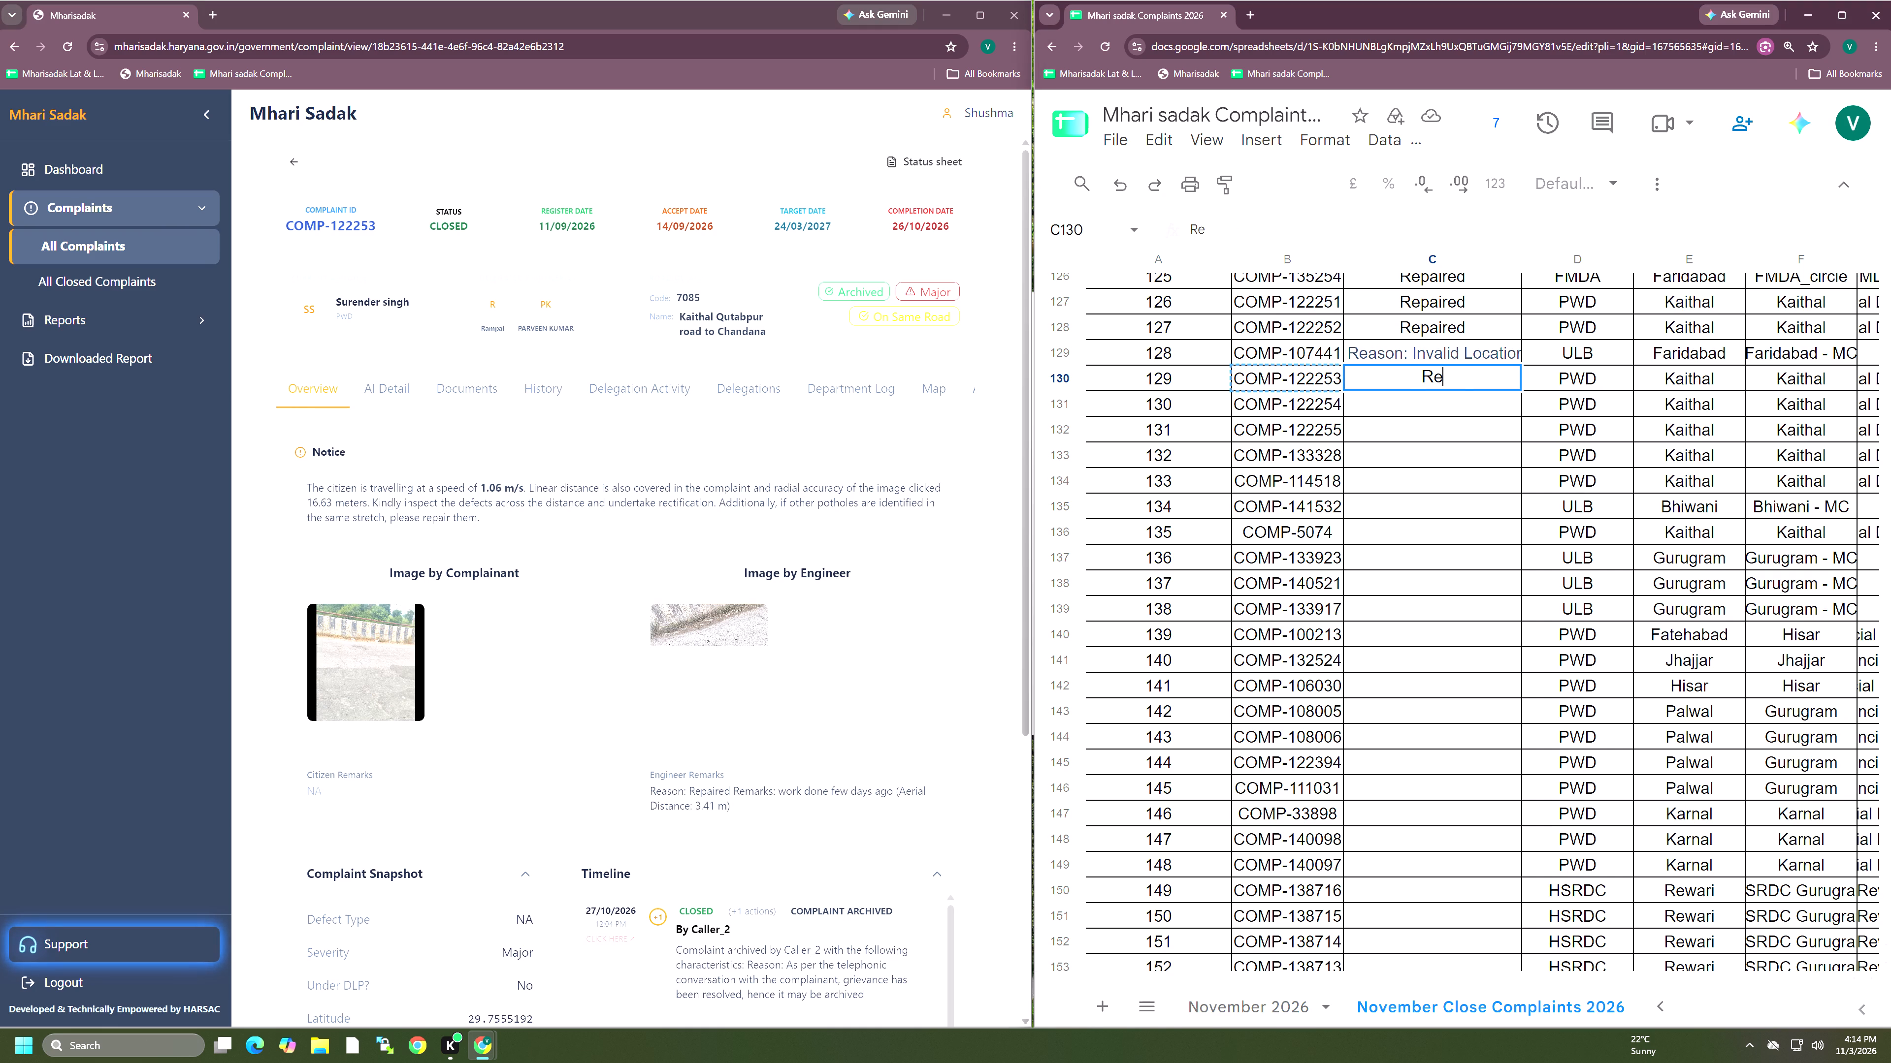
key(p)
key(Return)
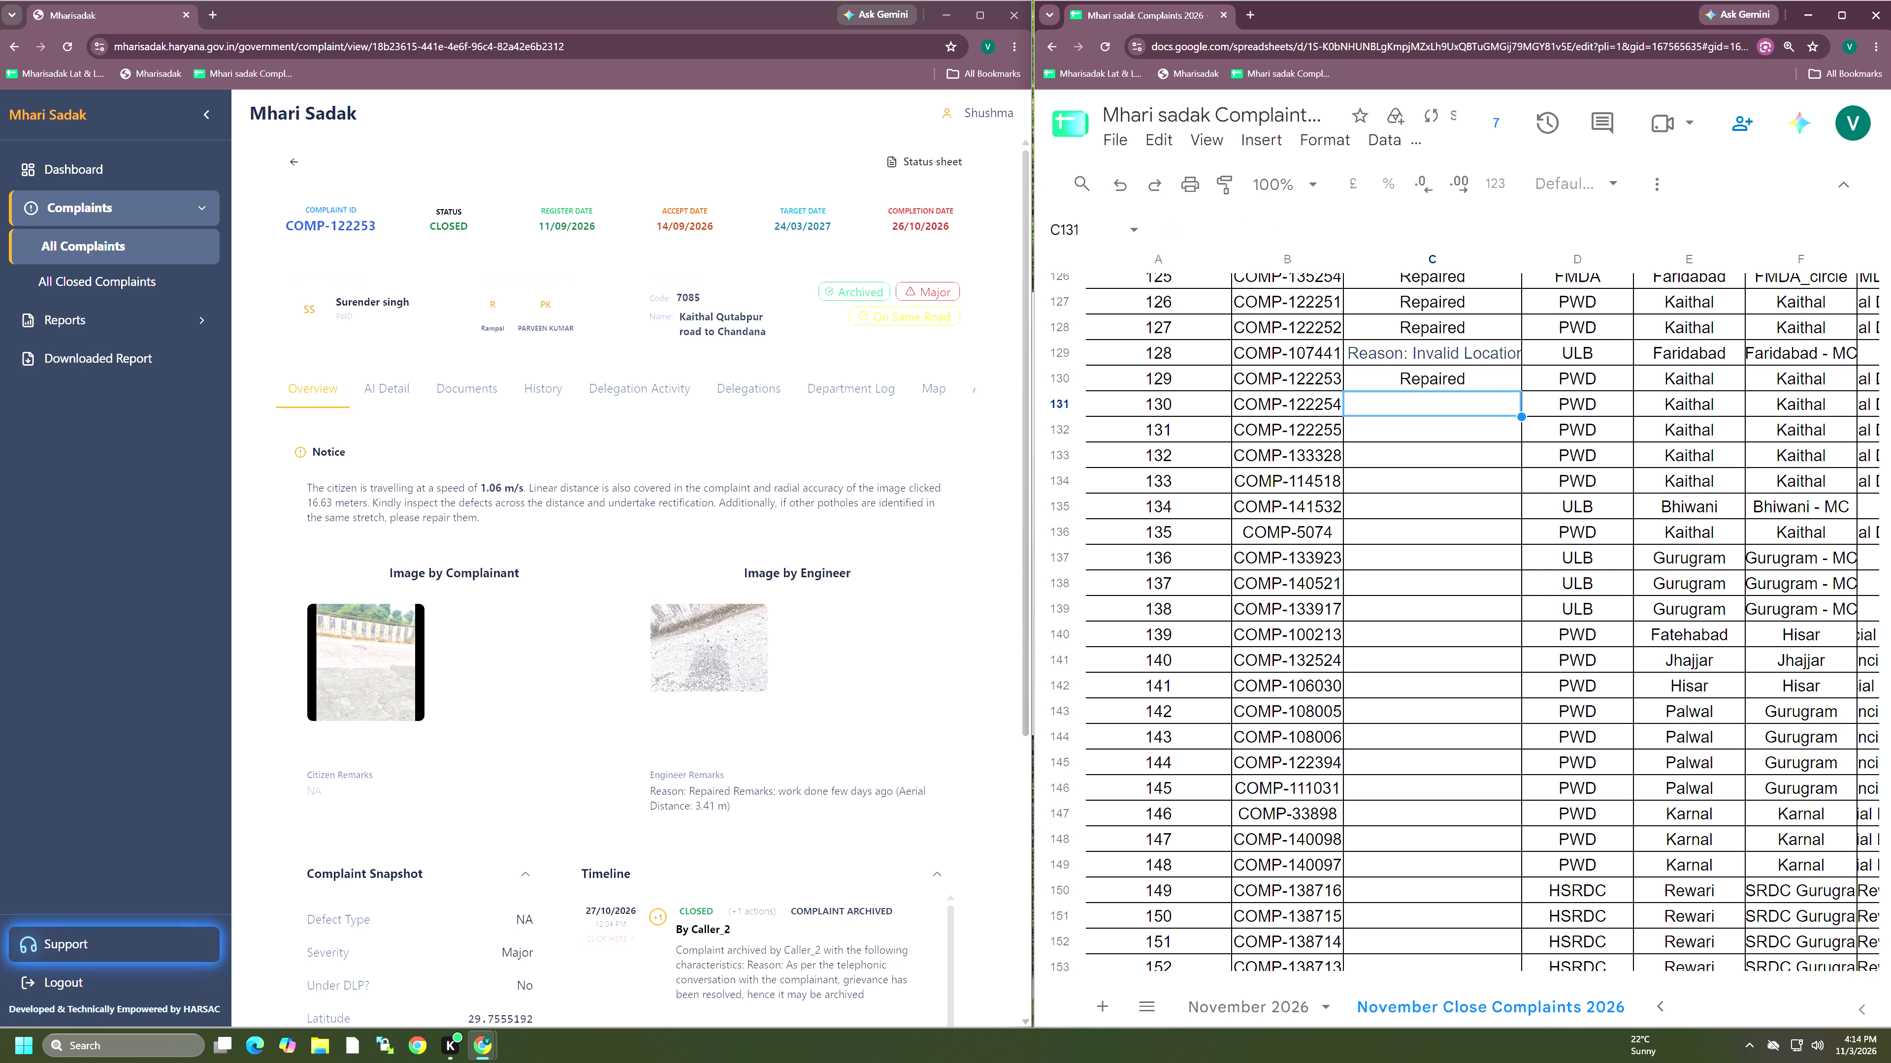
Look up COMP-122254 in the portal, check its engineer remark, and enter Repaired in its column C cell.
click(1284, 408)
key(ctrl+c)
click(301, 162)
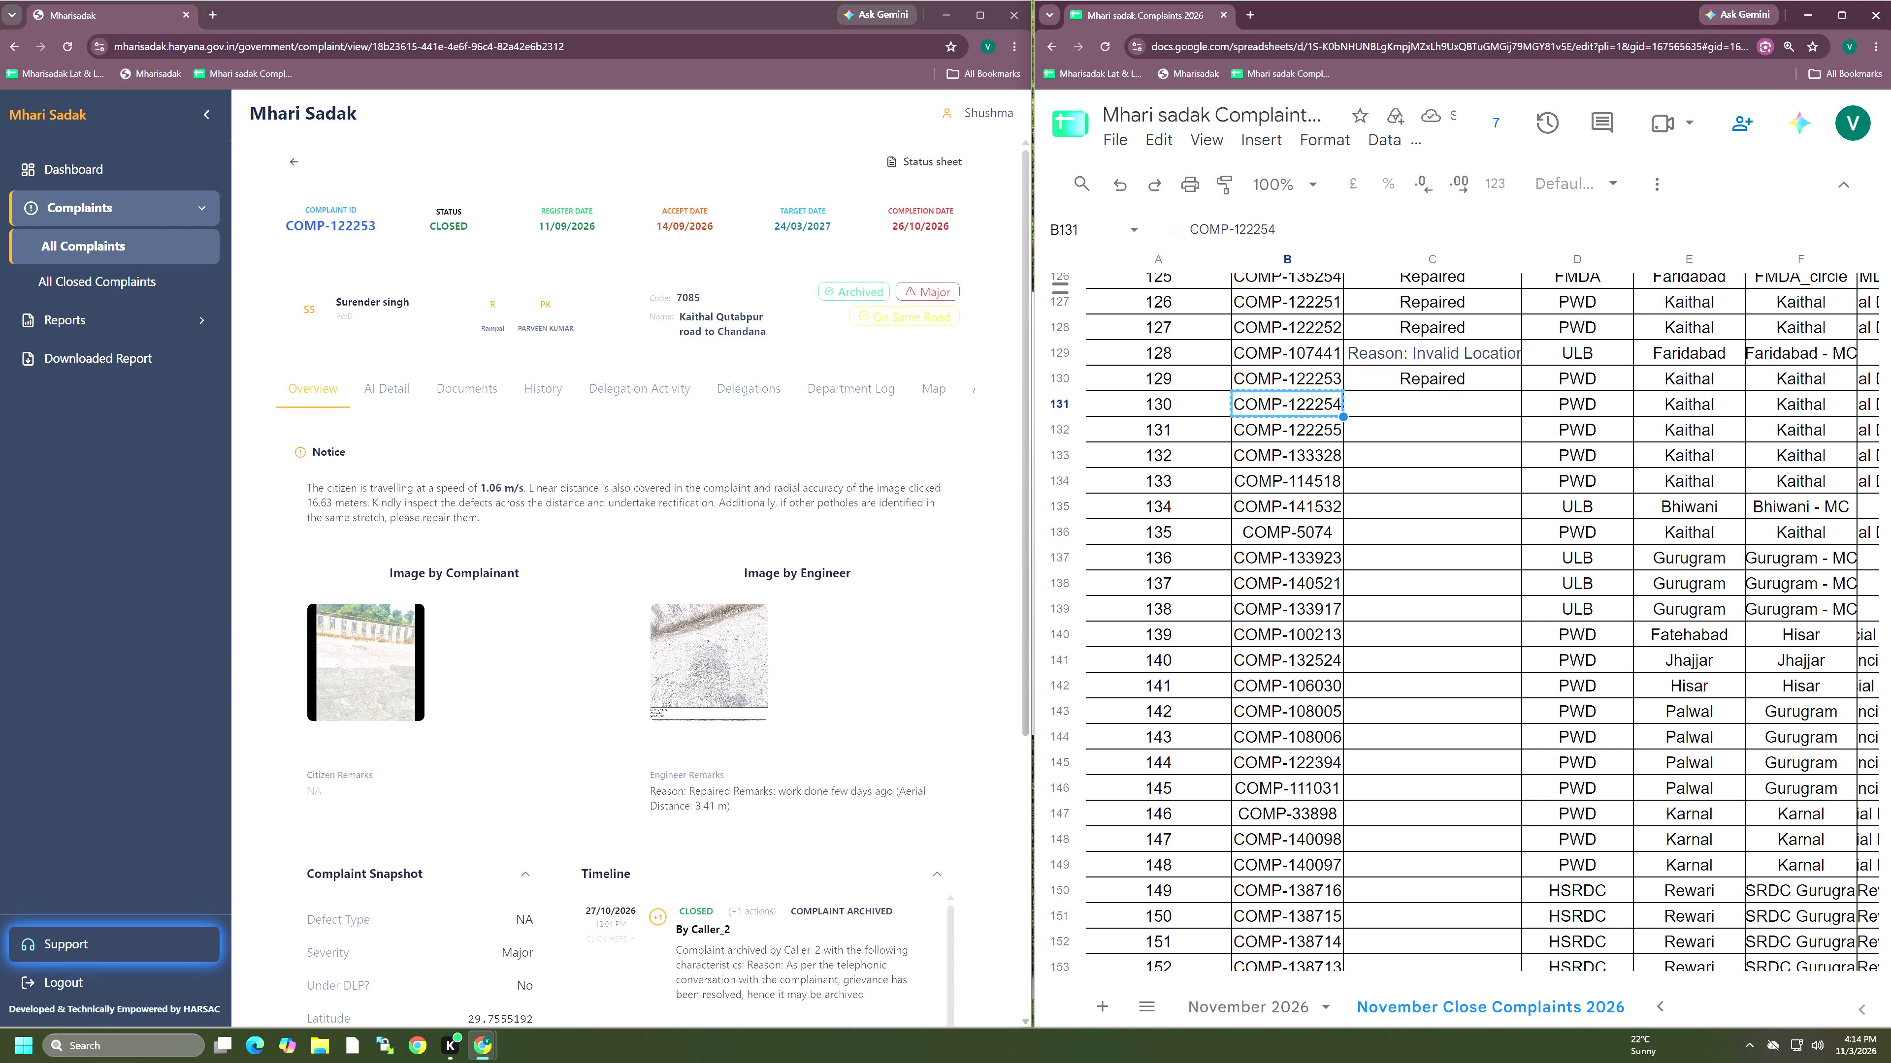
drag(401, 184, 264, 213)
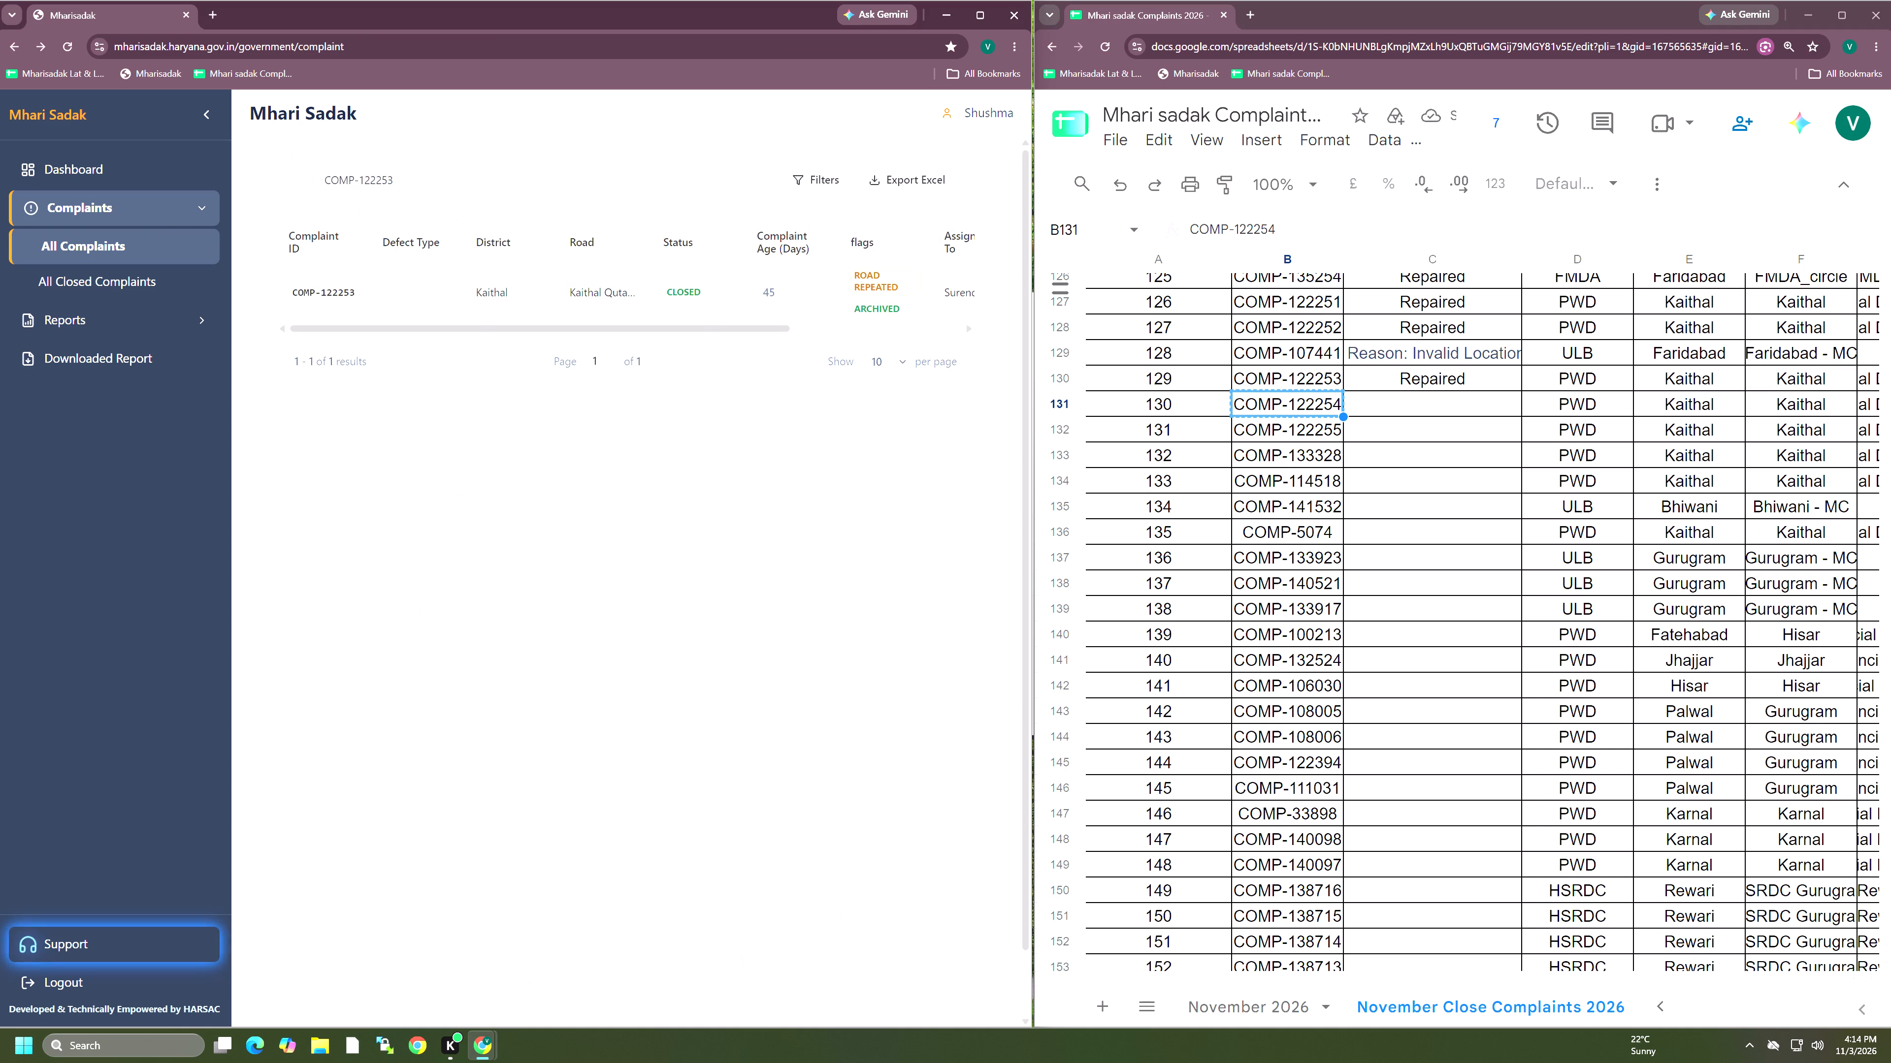
drag(264, 213, 264, 213)
key(ctrl+v)
click(534, 316)
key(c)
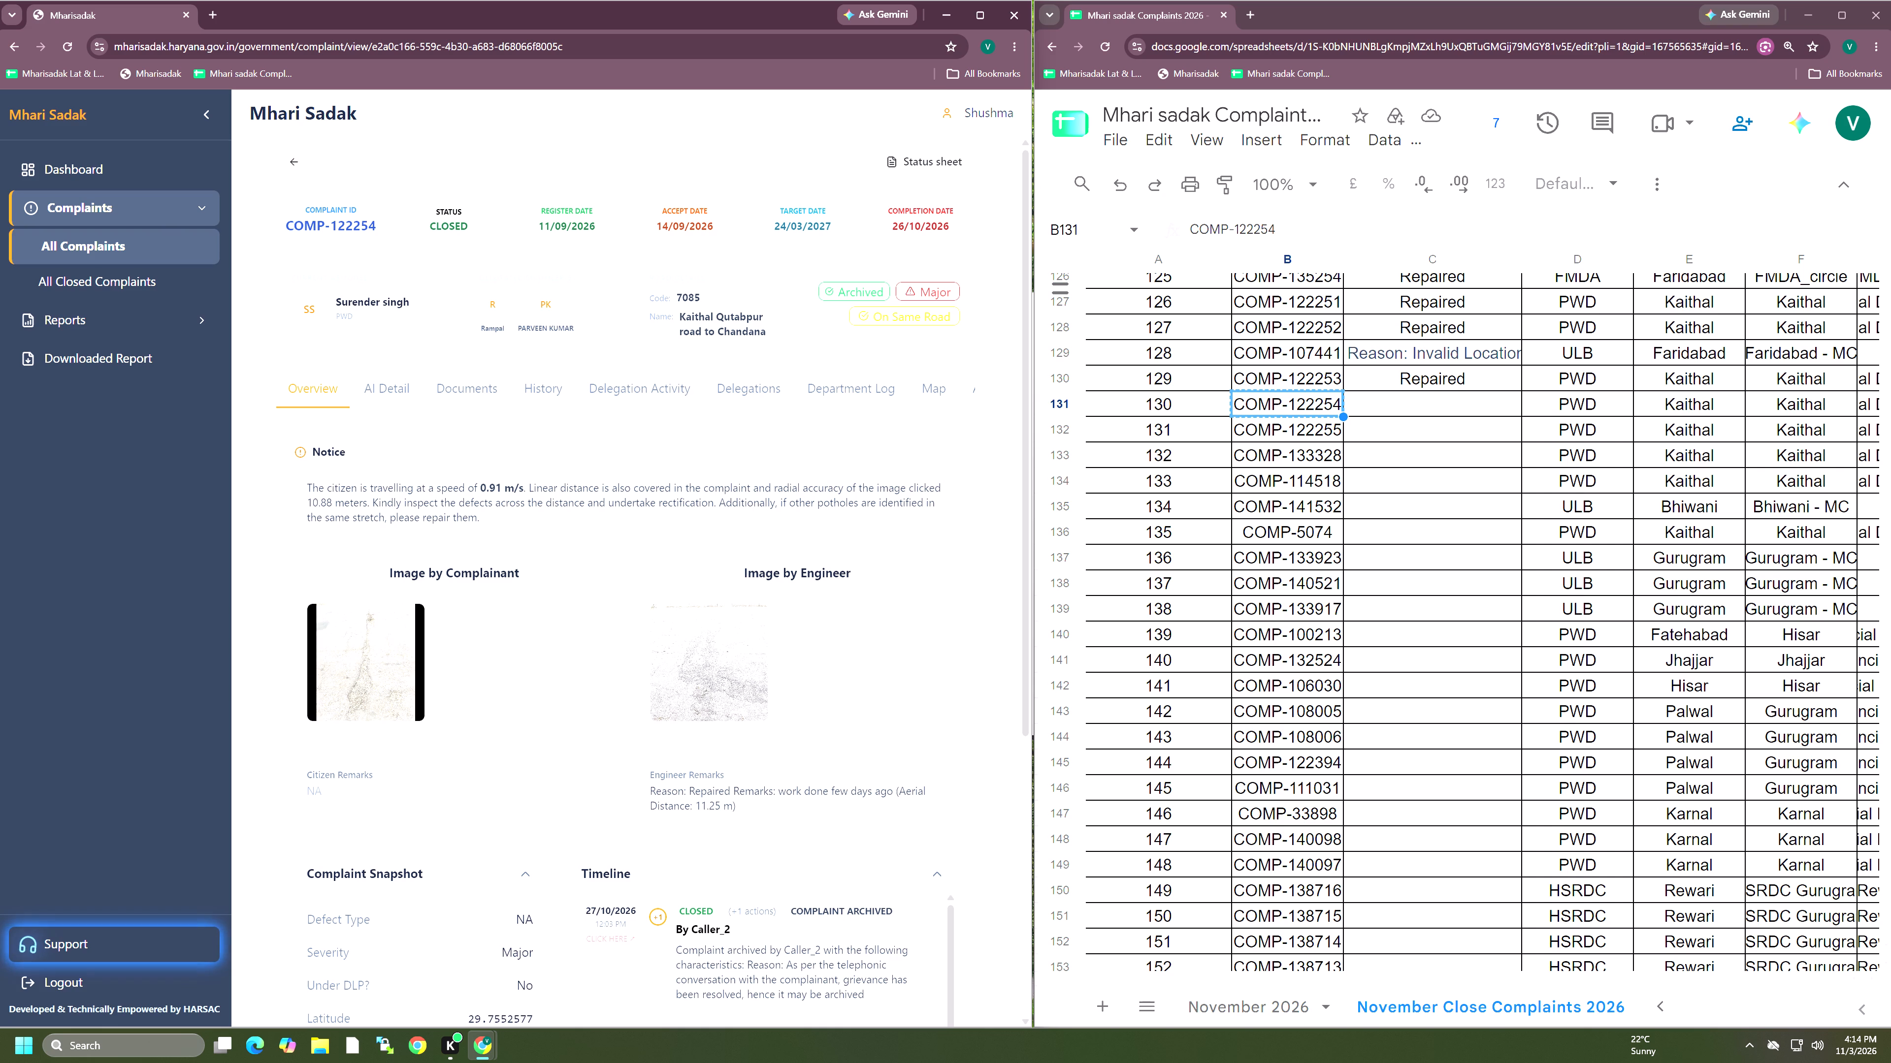
click(1423, 403)
key(ctrl+d)
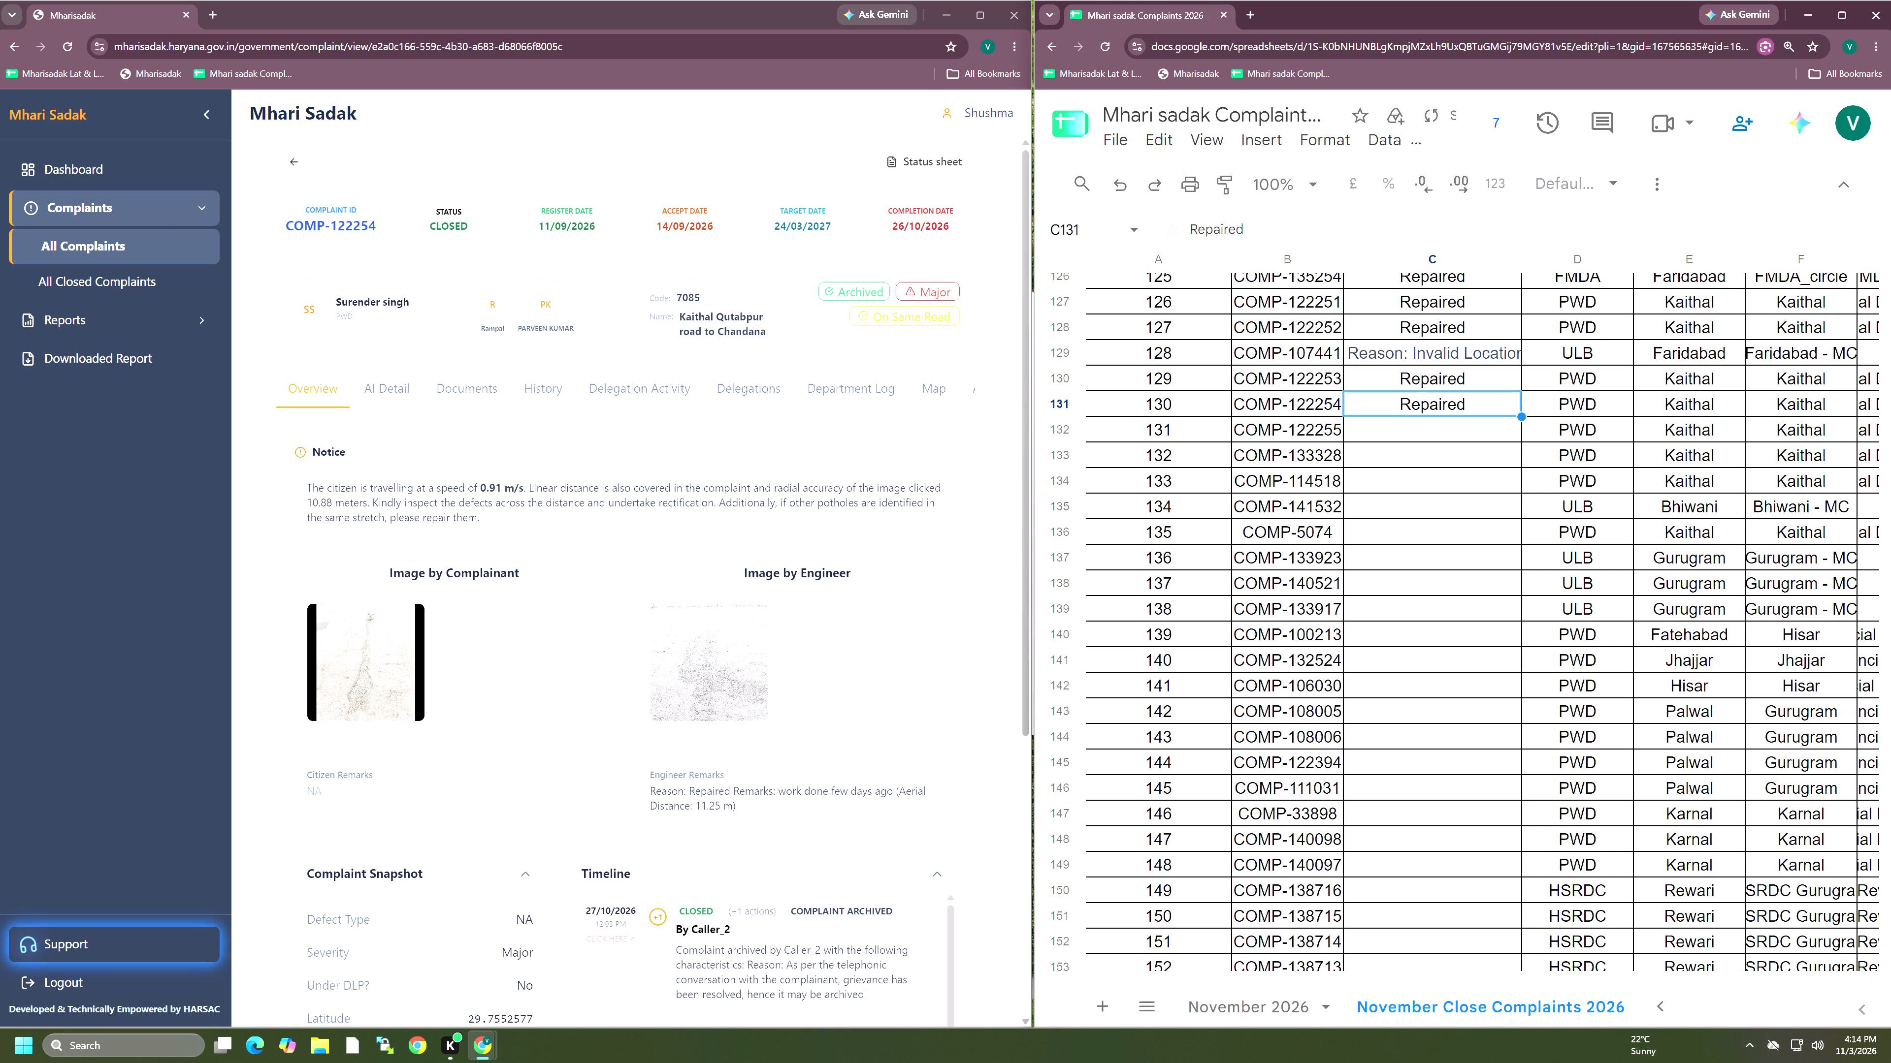
click(1305, 427)
key(ctrl+c)
click(272, 156)
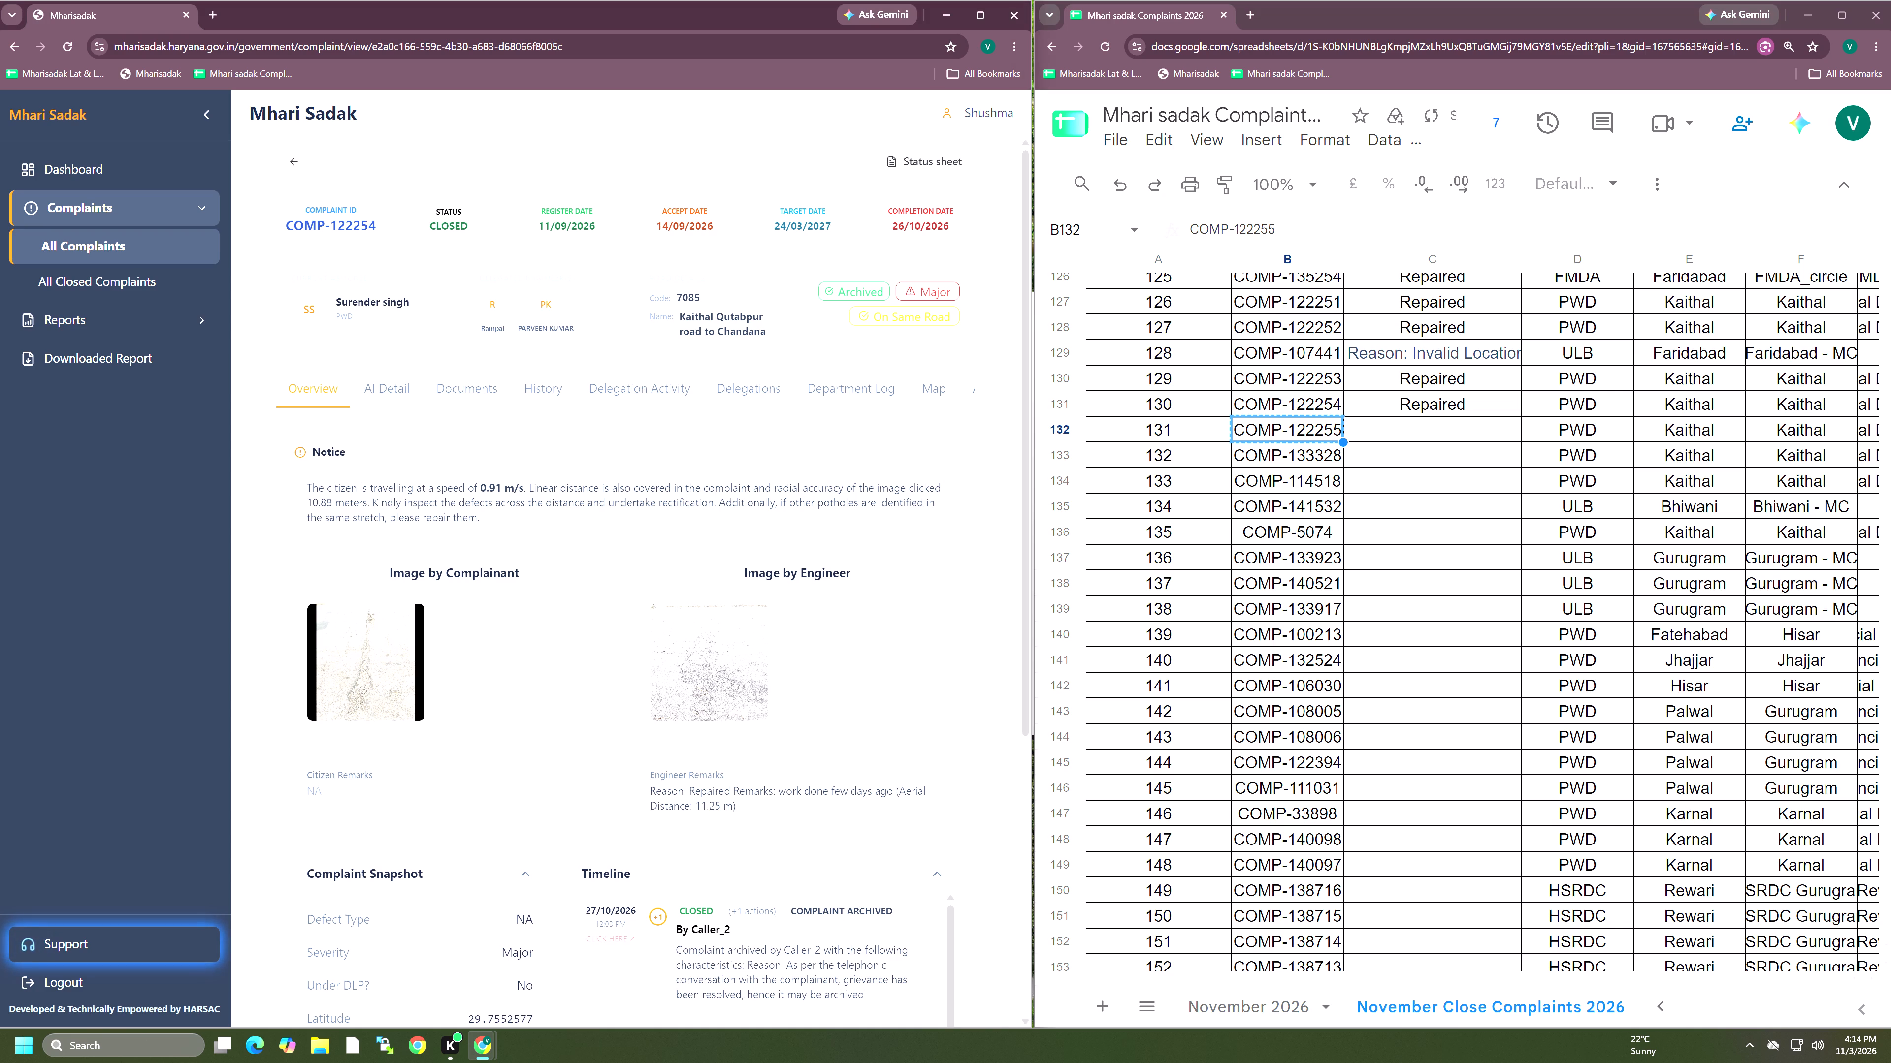
click(299, 160)
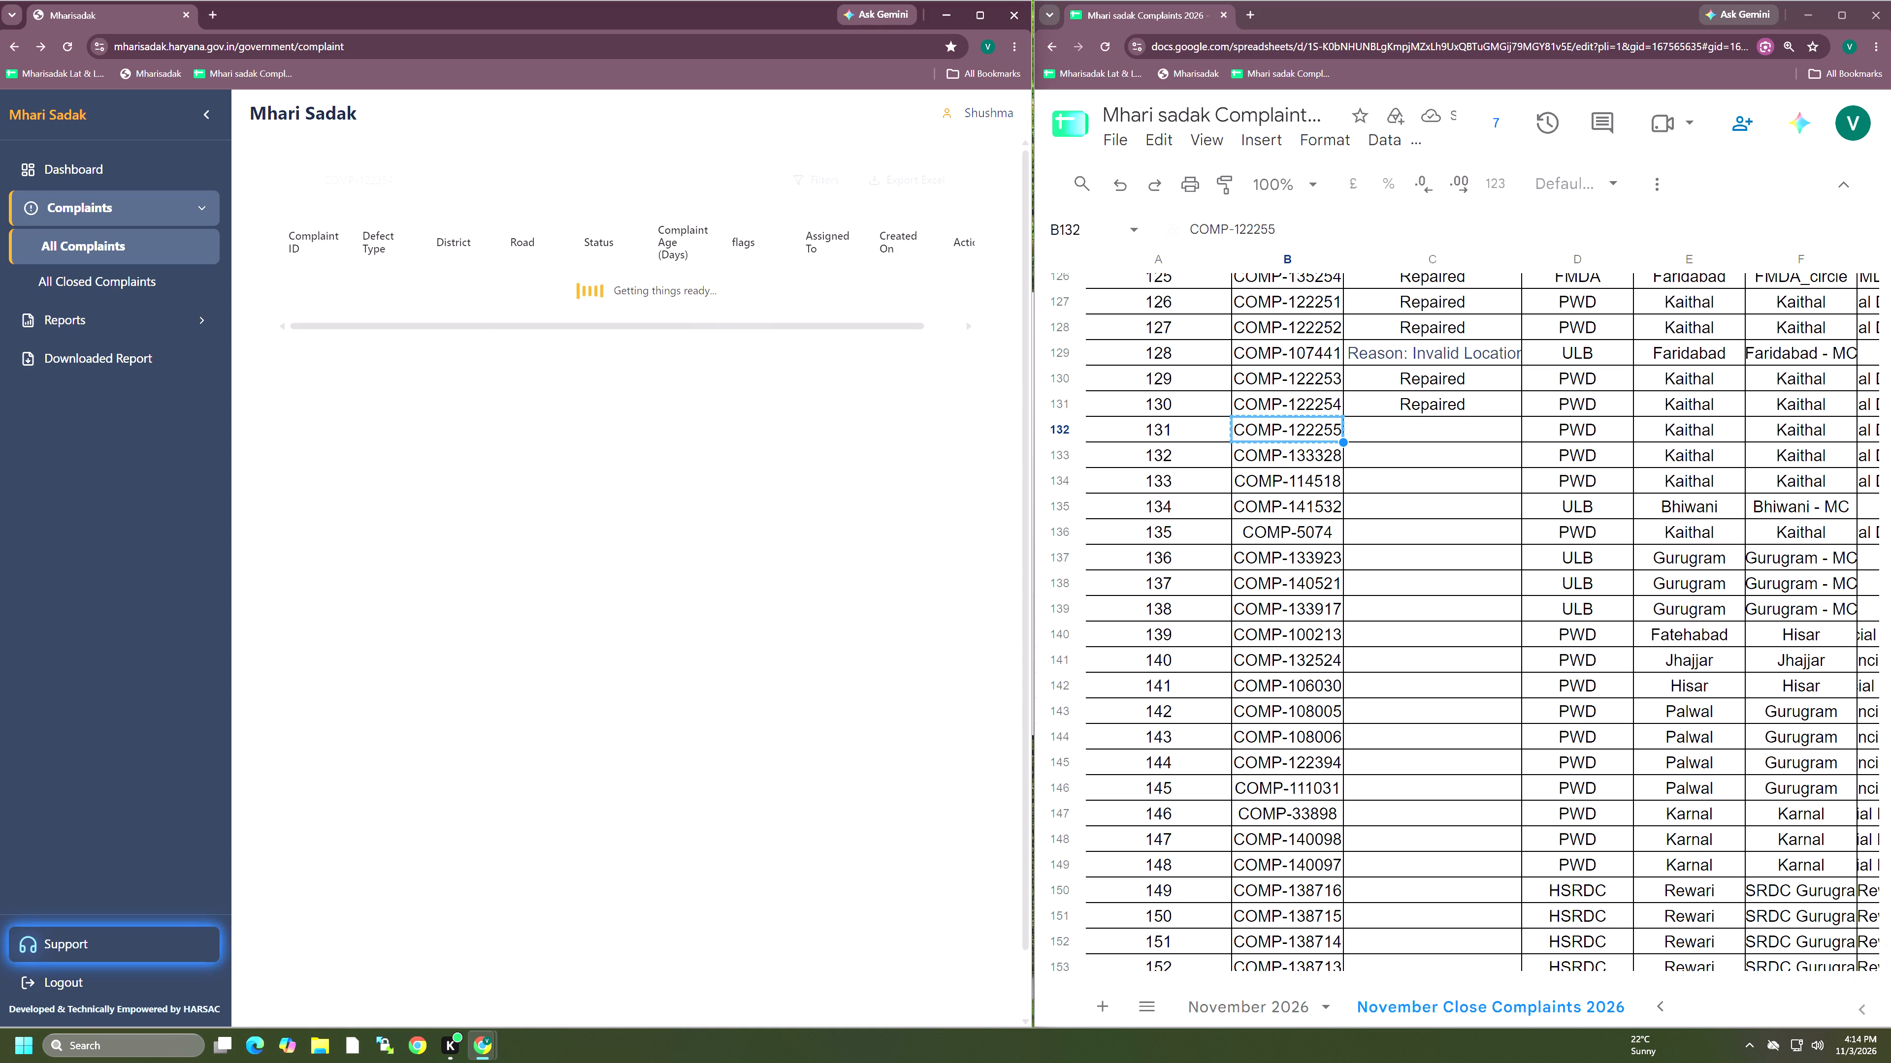
drag(400, 179, 253, 233)
key(ctrl+v)
click(544, 296)
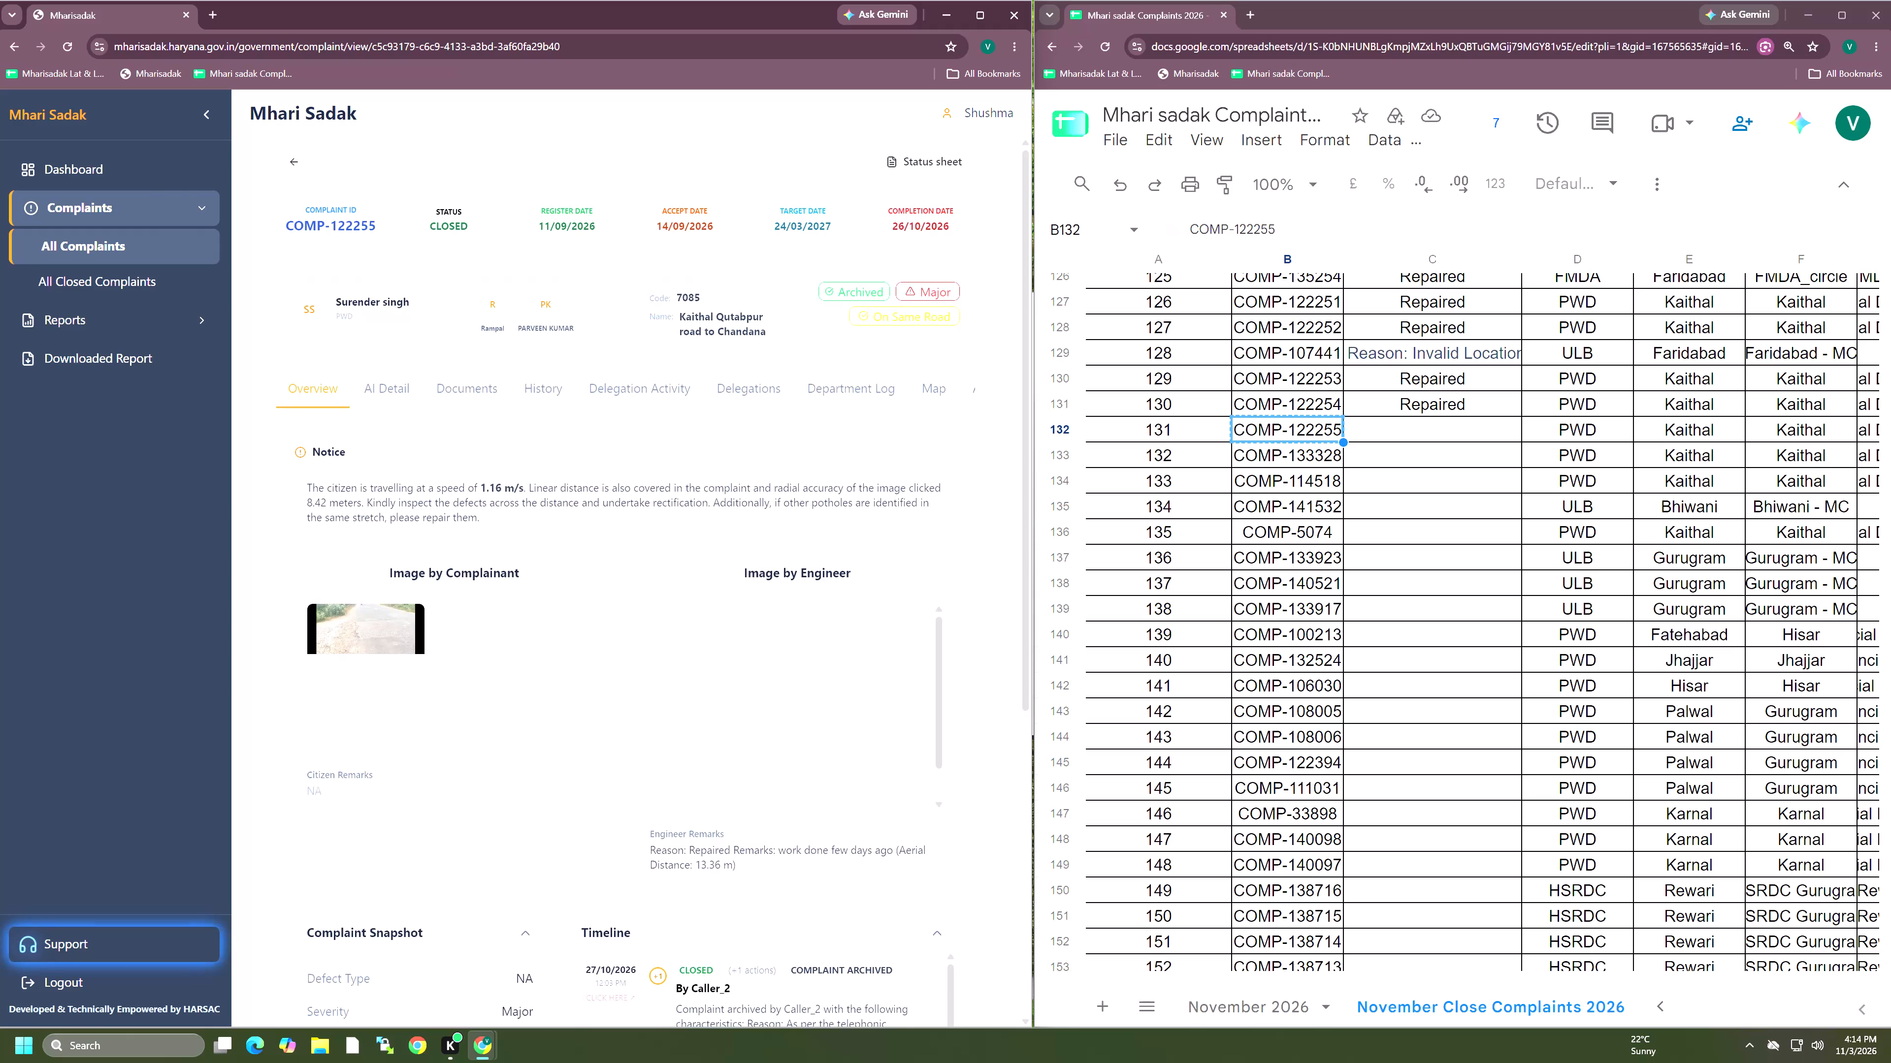
click(1380, 429)
key(ctrl+d)
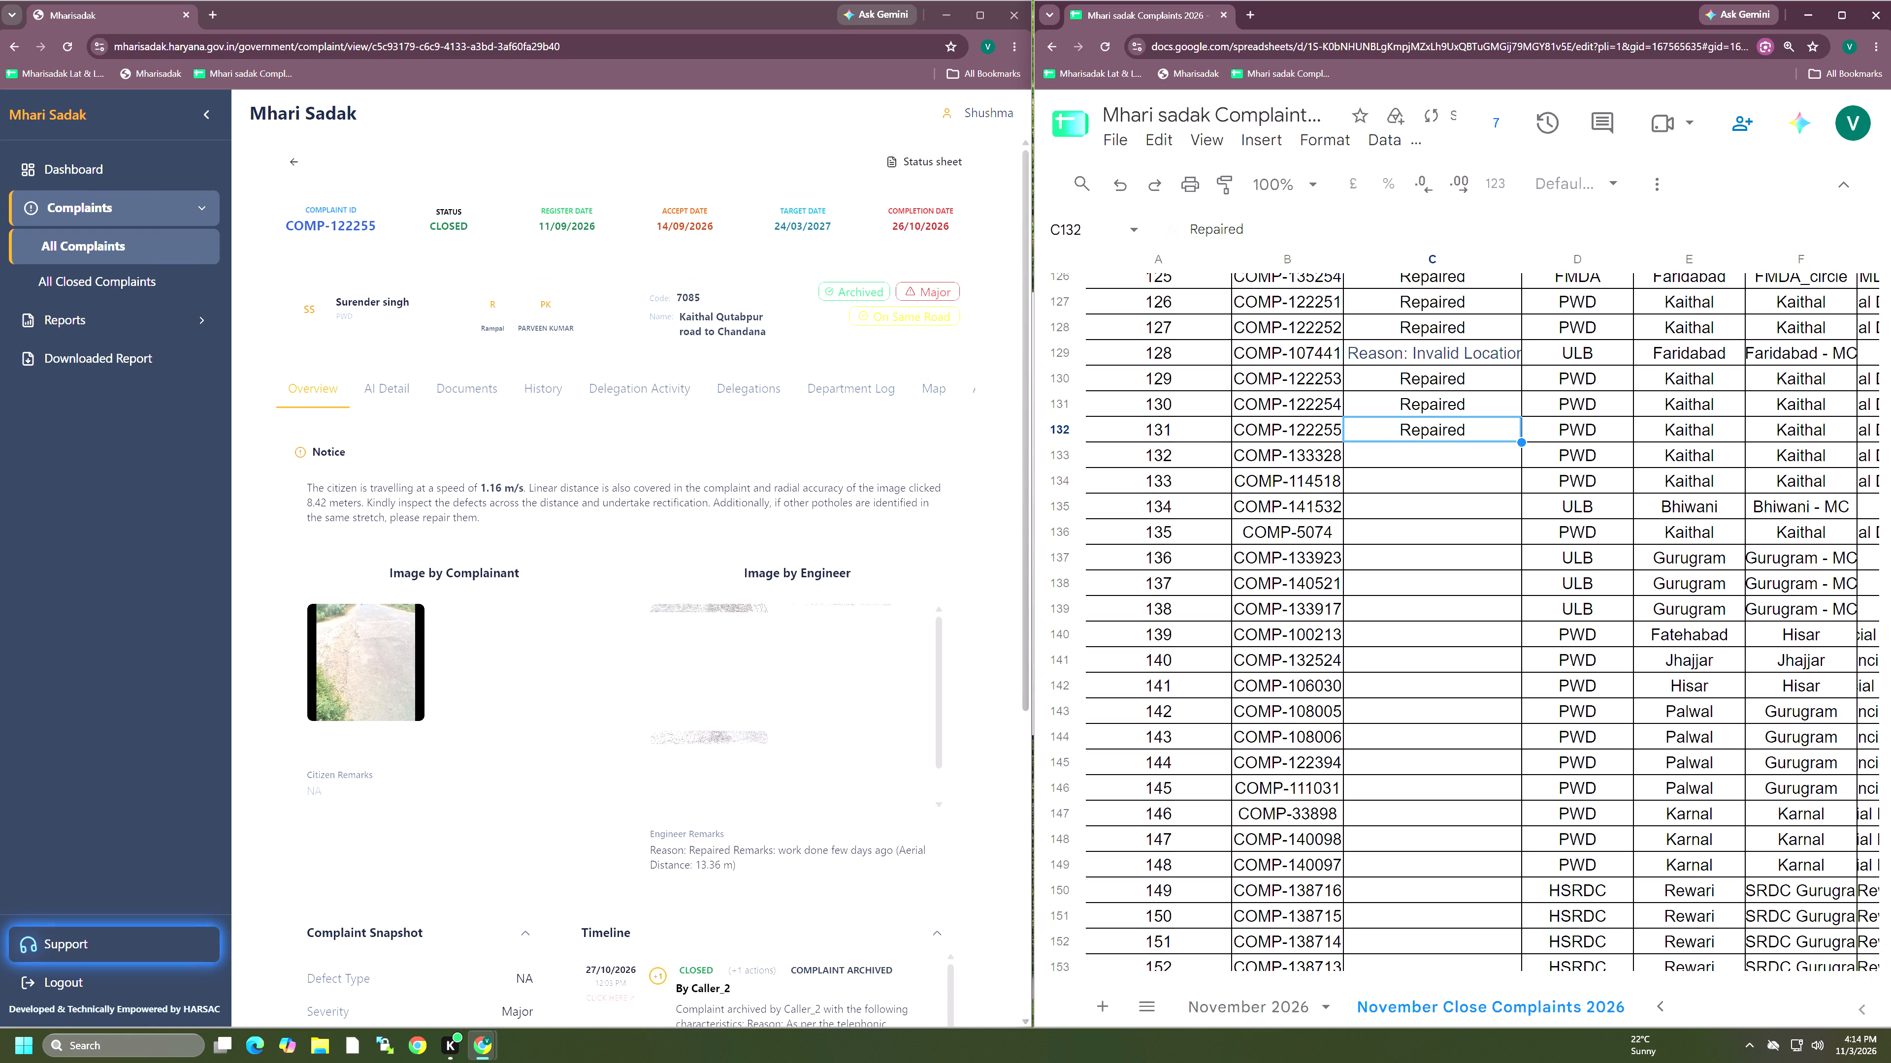
click(1291, 463)
key(ctrl+c)
click(293, 159)
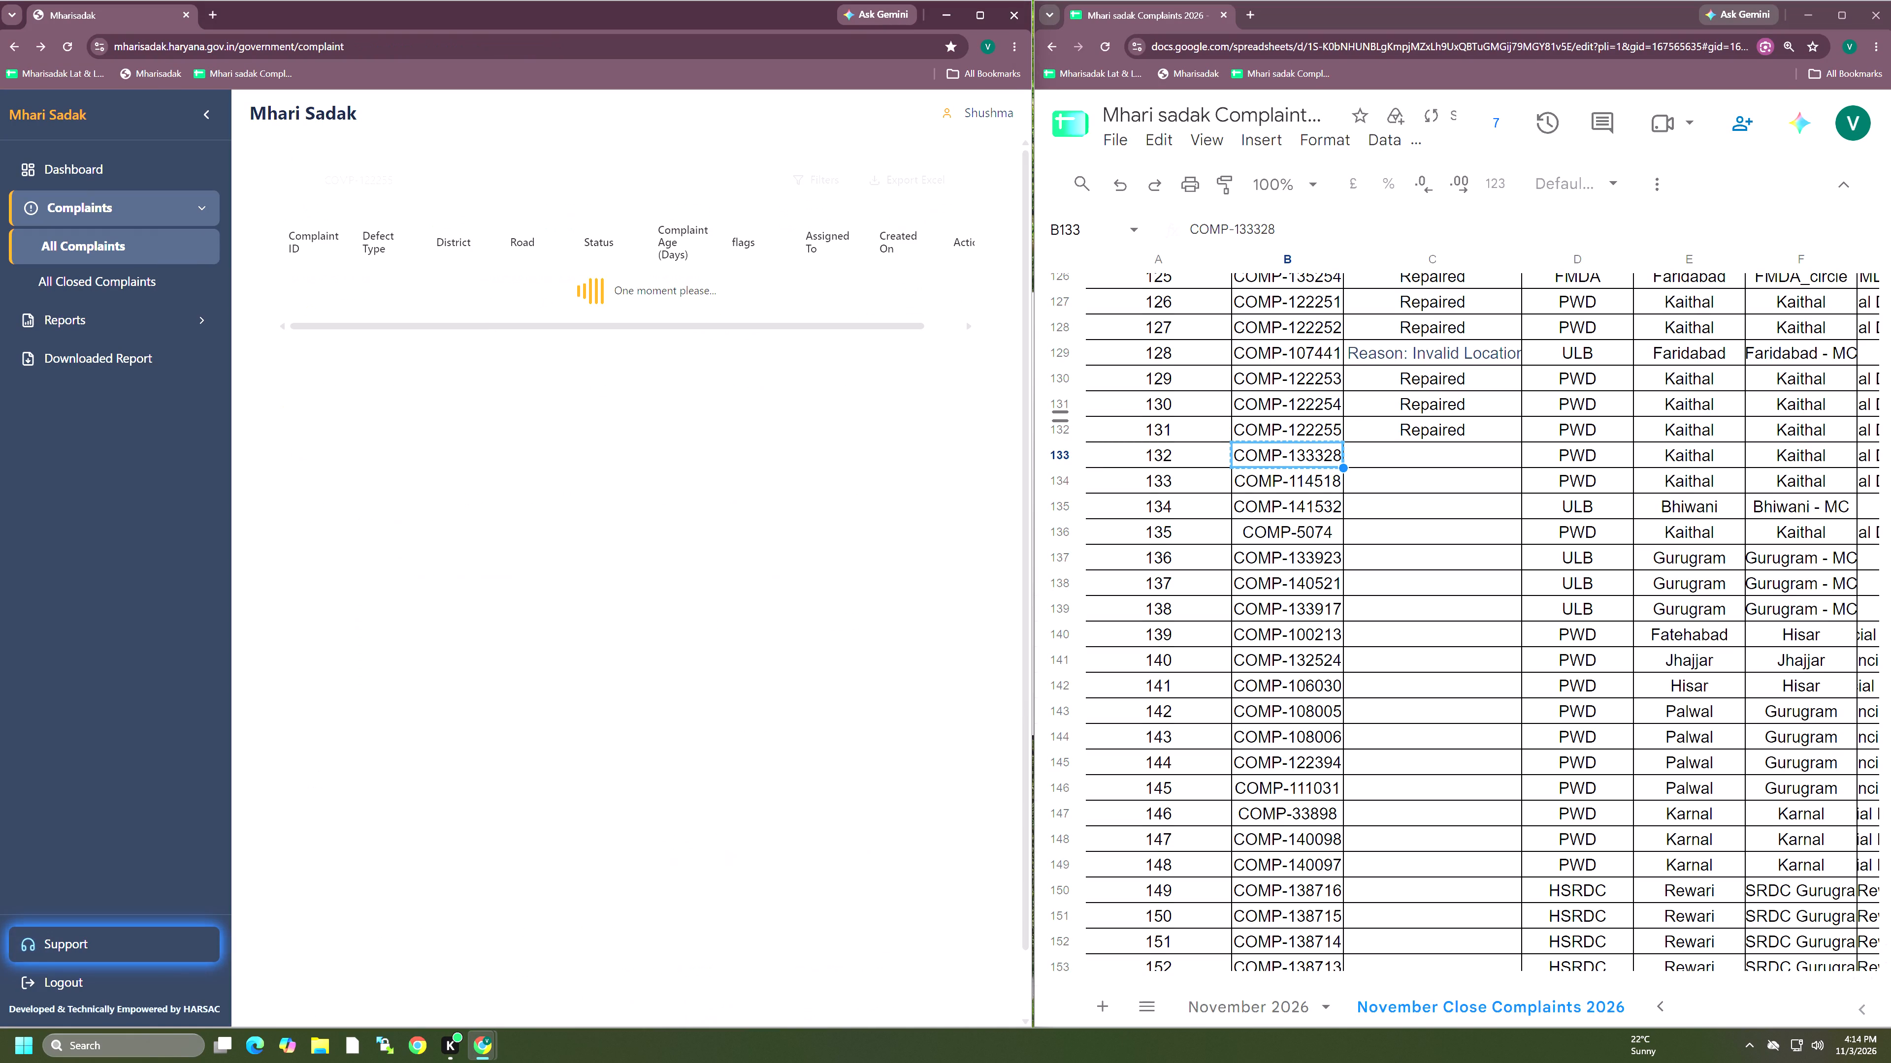
drag(407, 179, 264, 235)
key(ctrl+v)
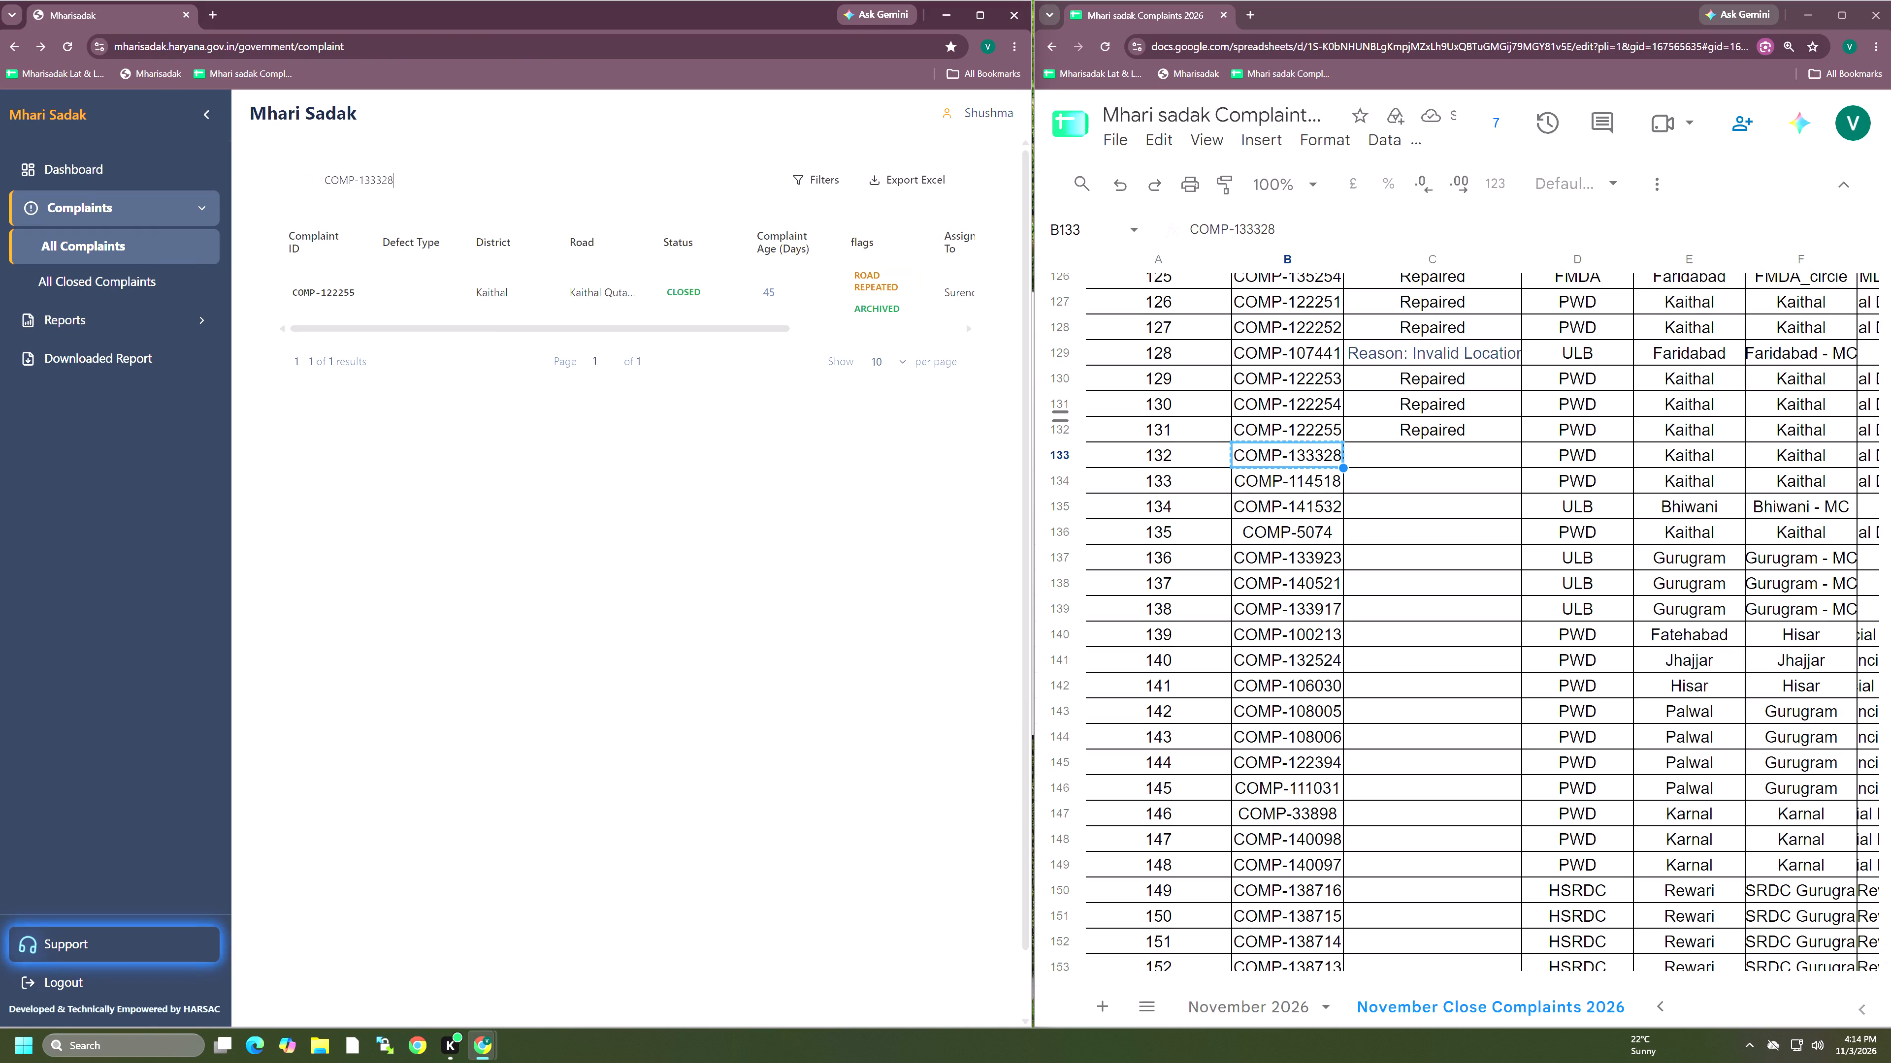
click(584, 313)
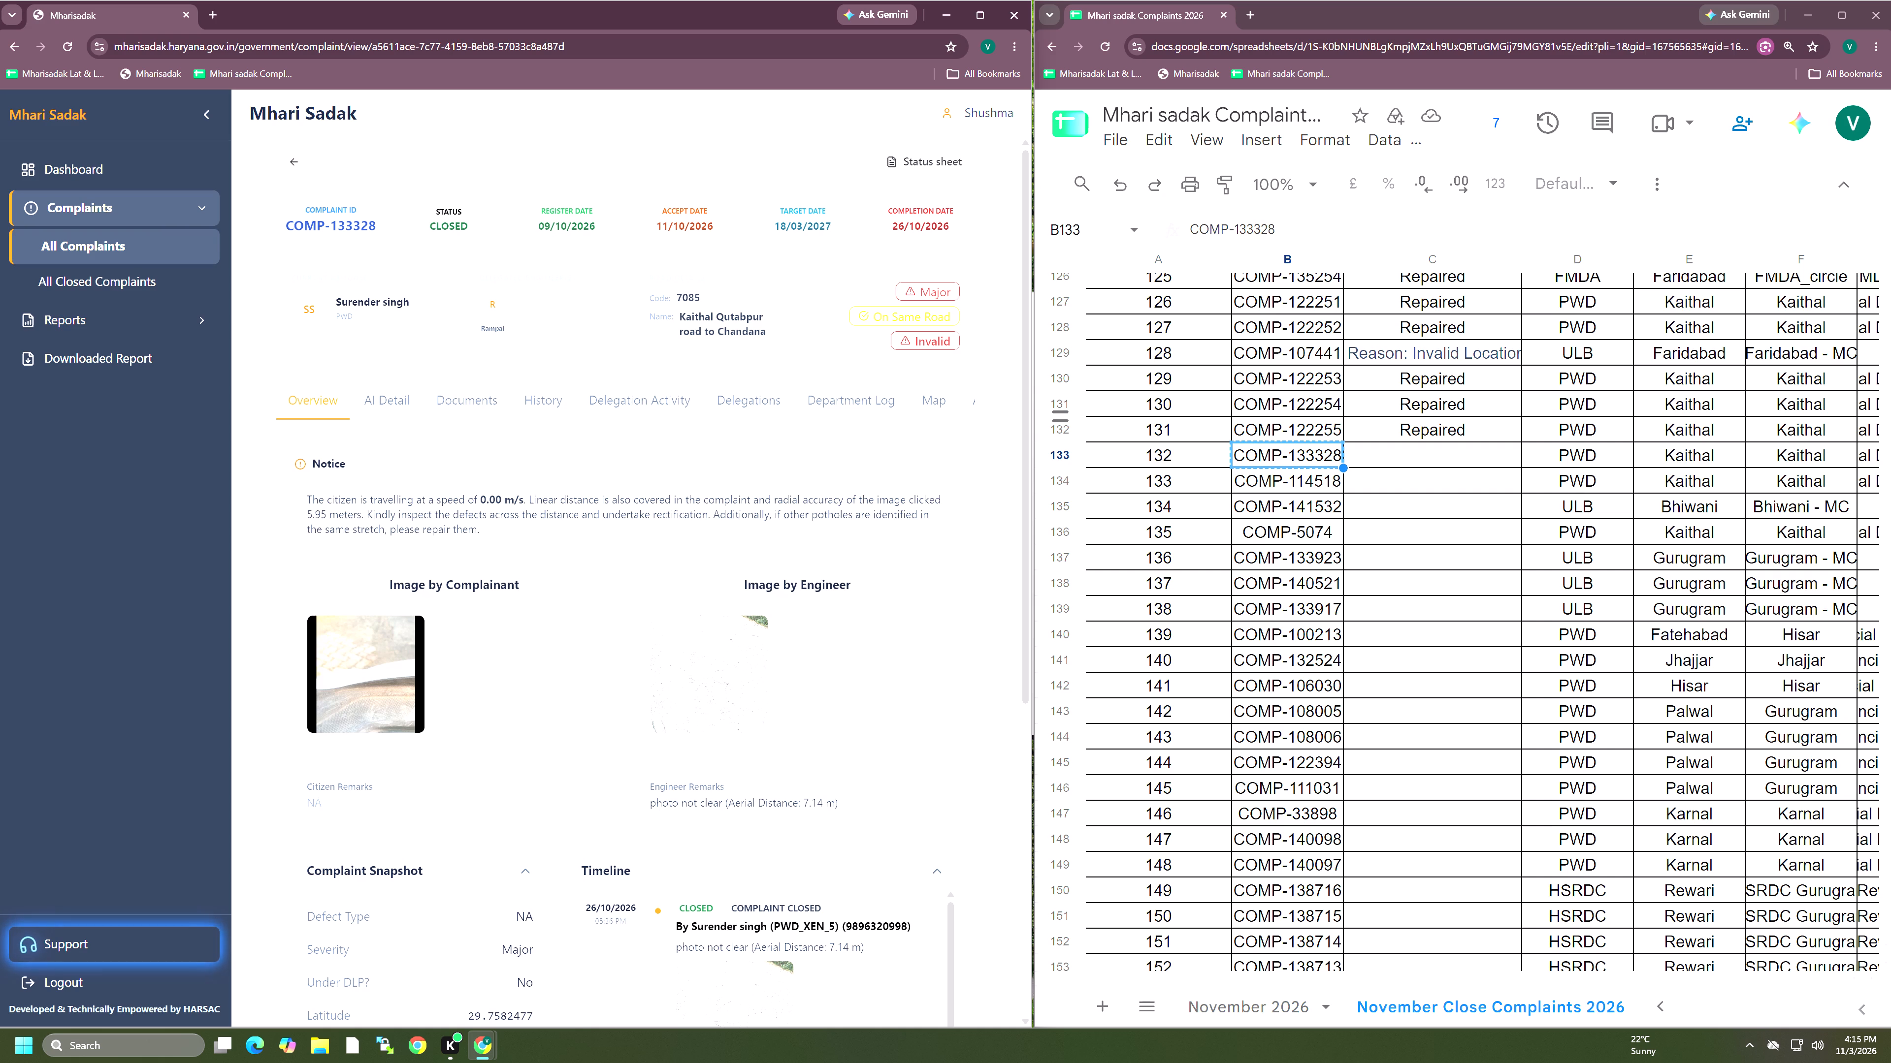
drag(639, 808, 737, 811)
drag(737, 811, 848, 828)
key(ctrl+c)
click(1402, 455)
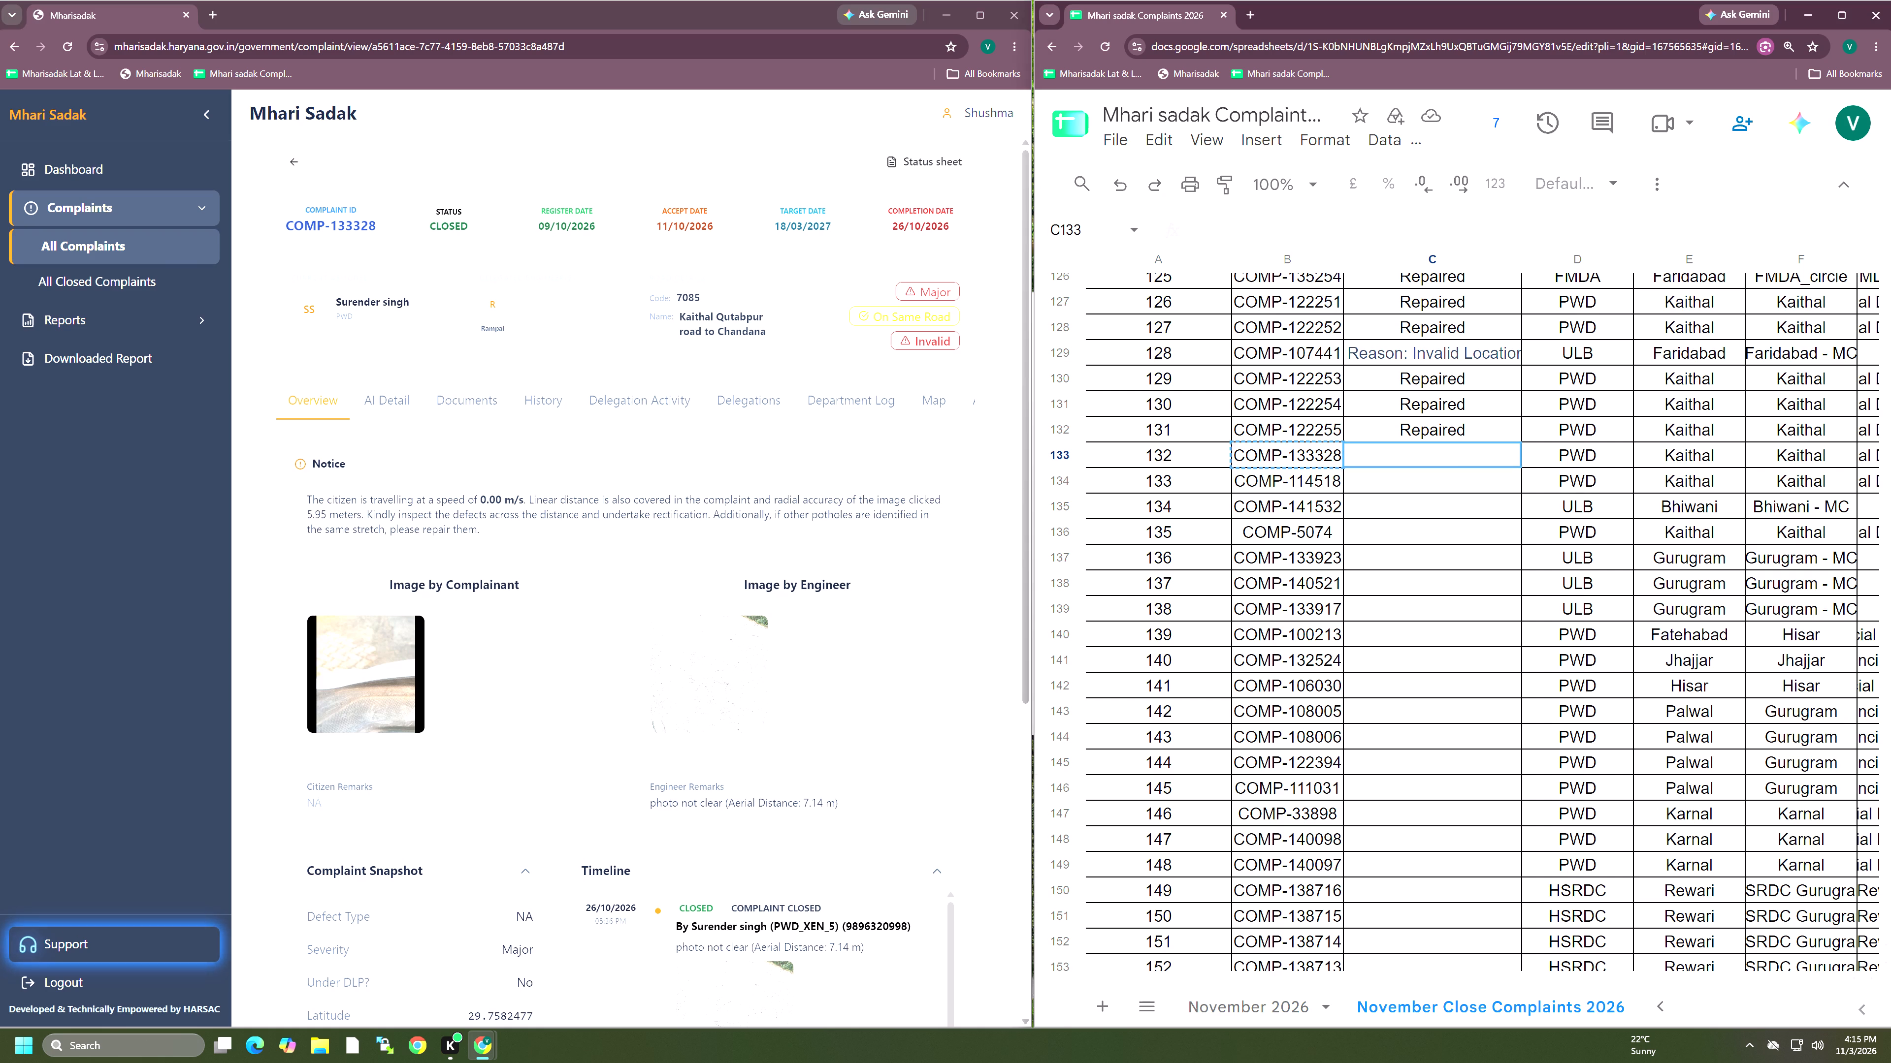
key(ctrl+v)
click(1304, 474)
key(ctrl+c)
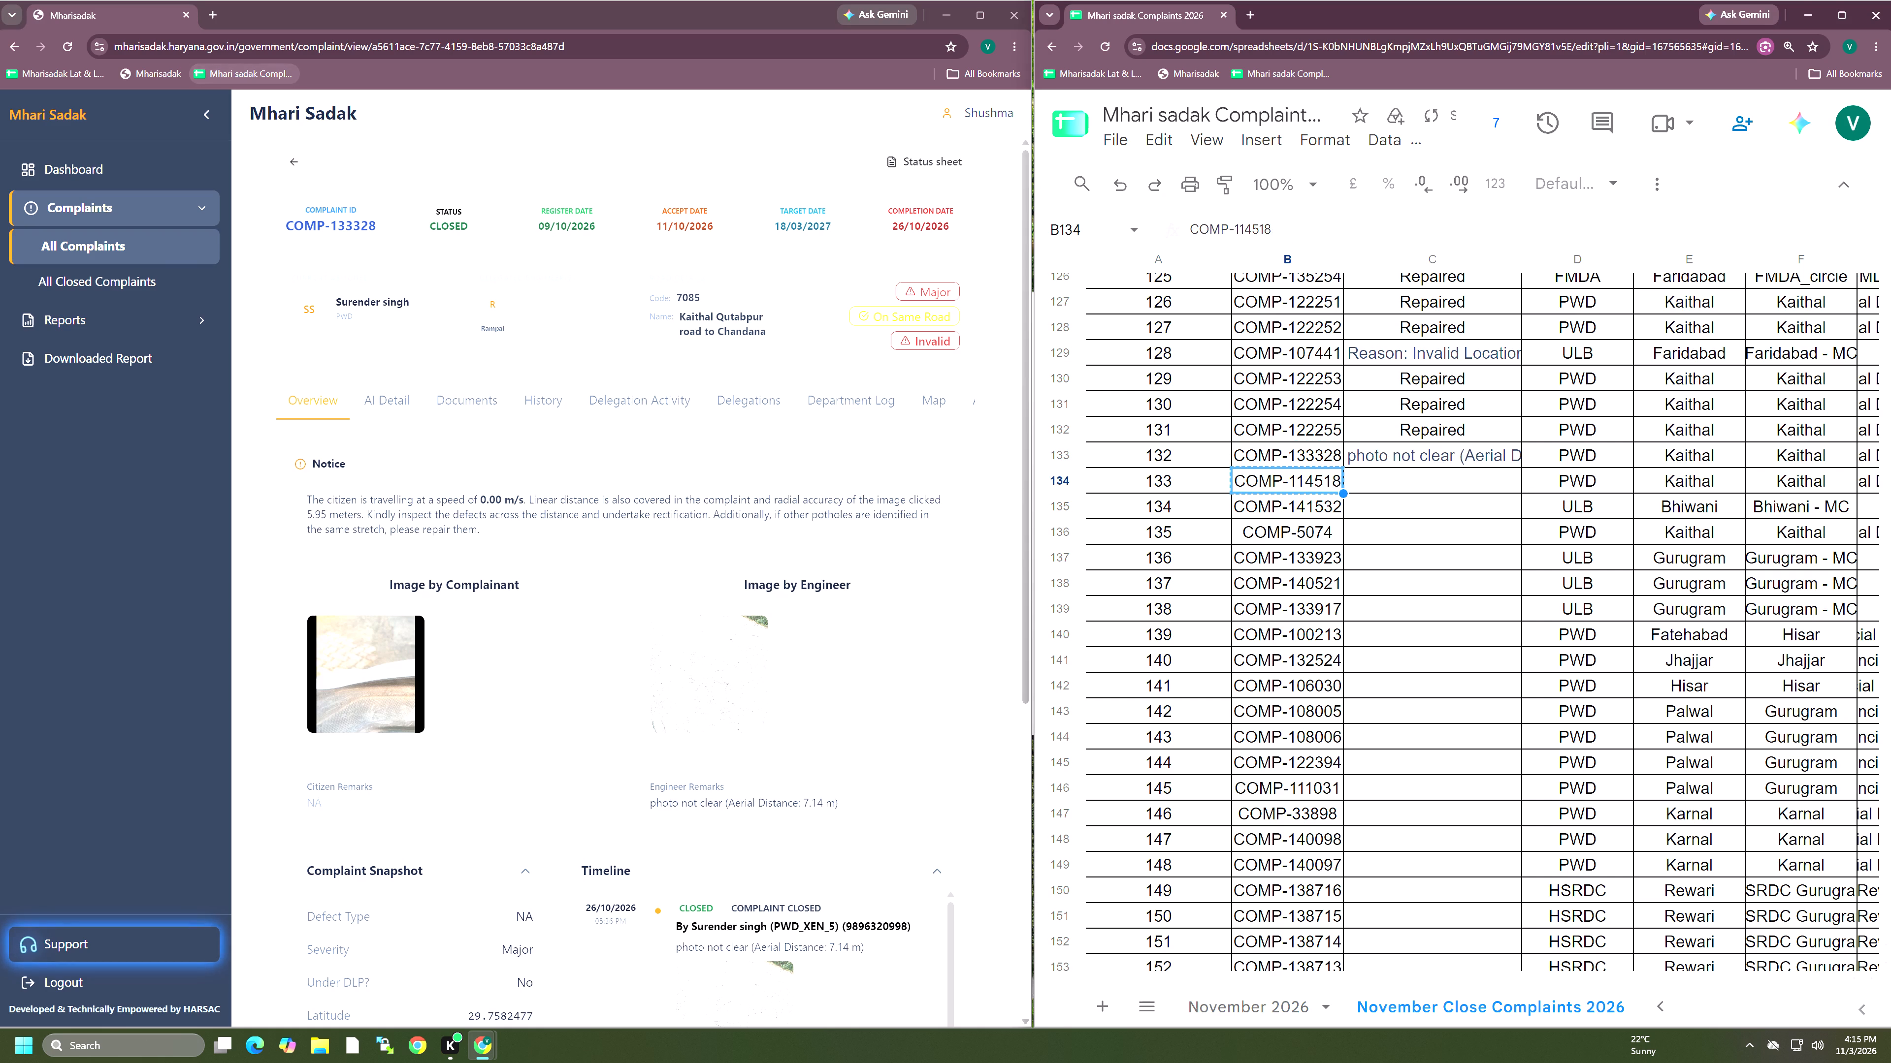
click(290, 160)
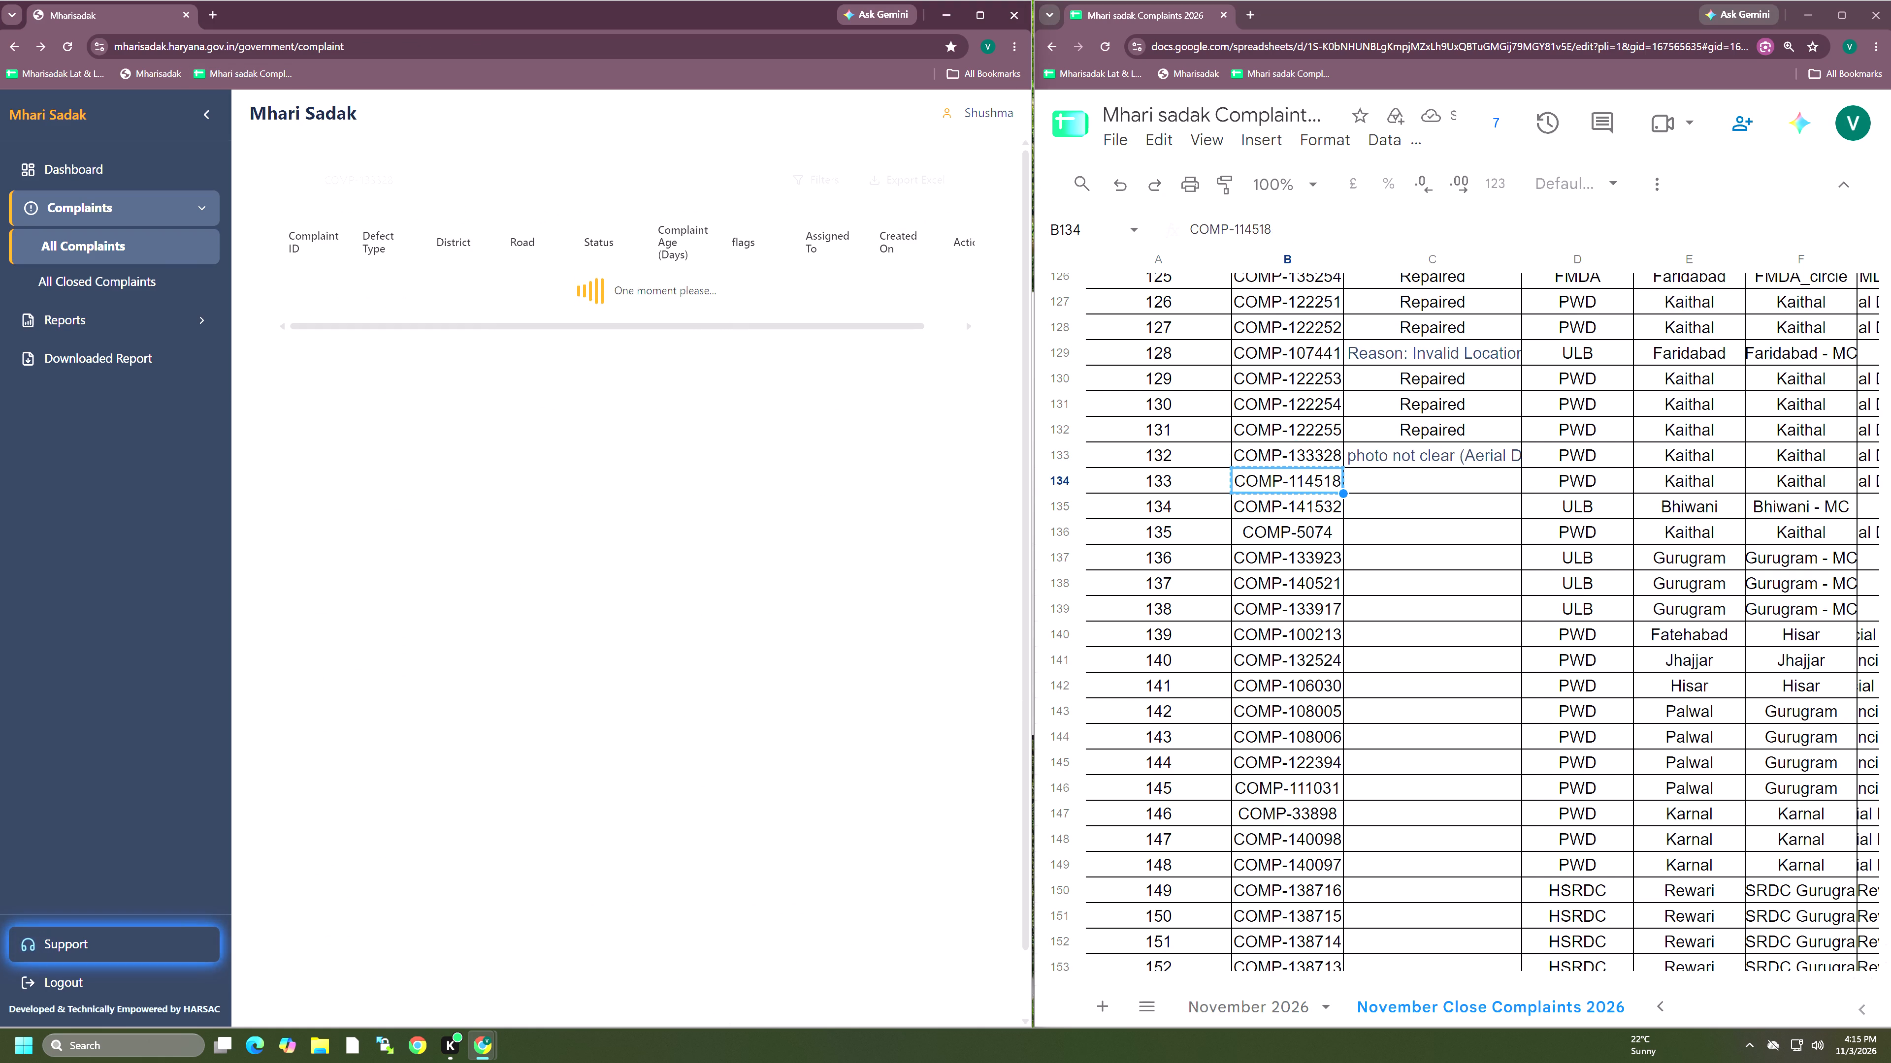
drag(404, 180, 223, 218)
key(ctrl+v)
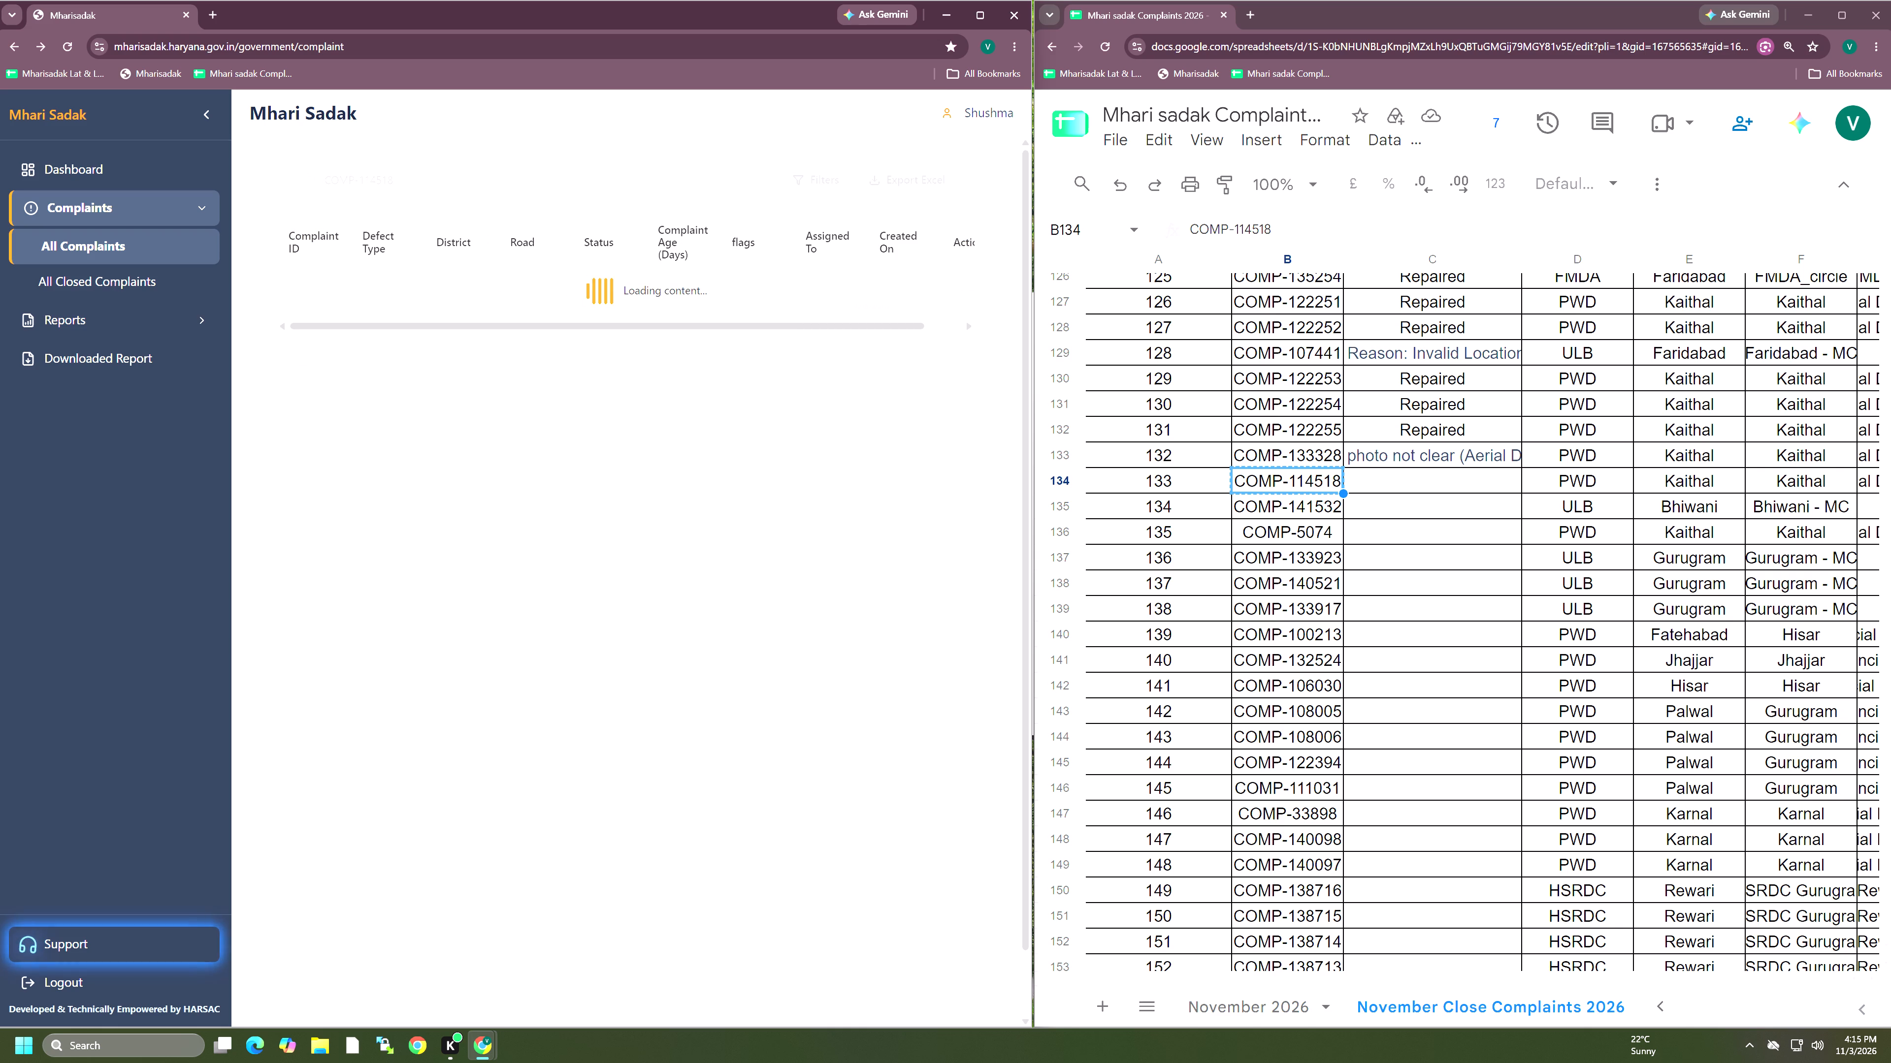
click(552, 292)
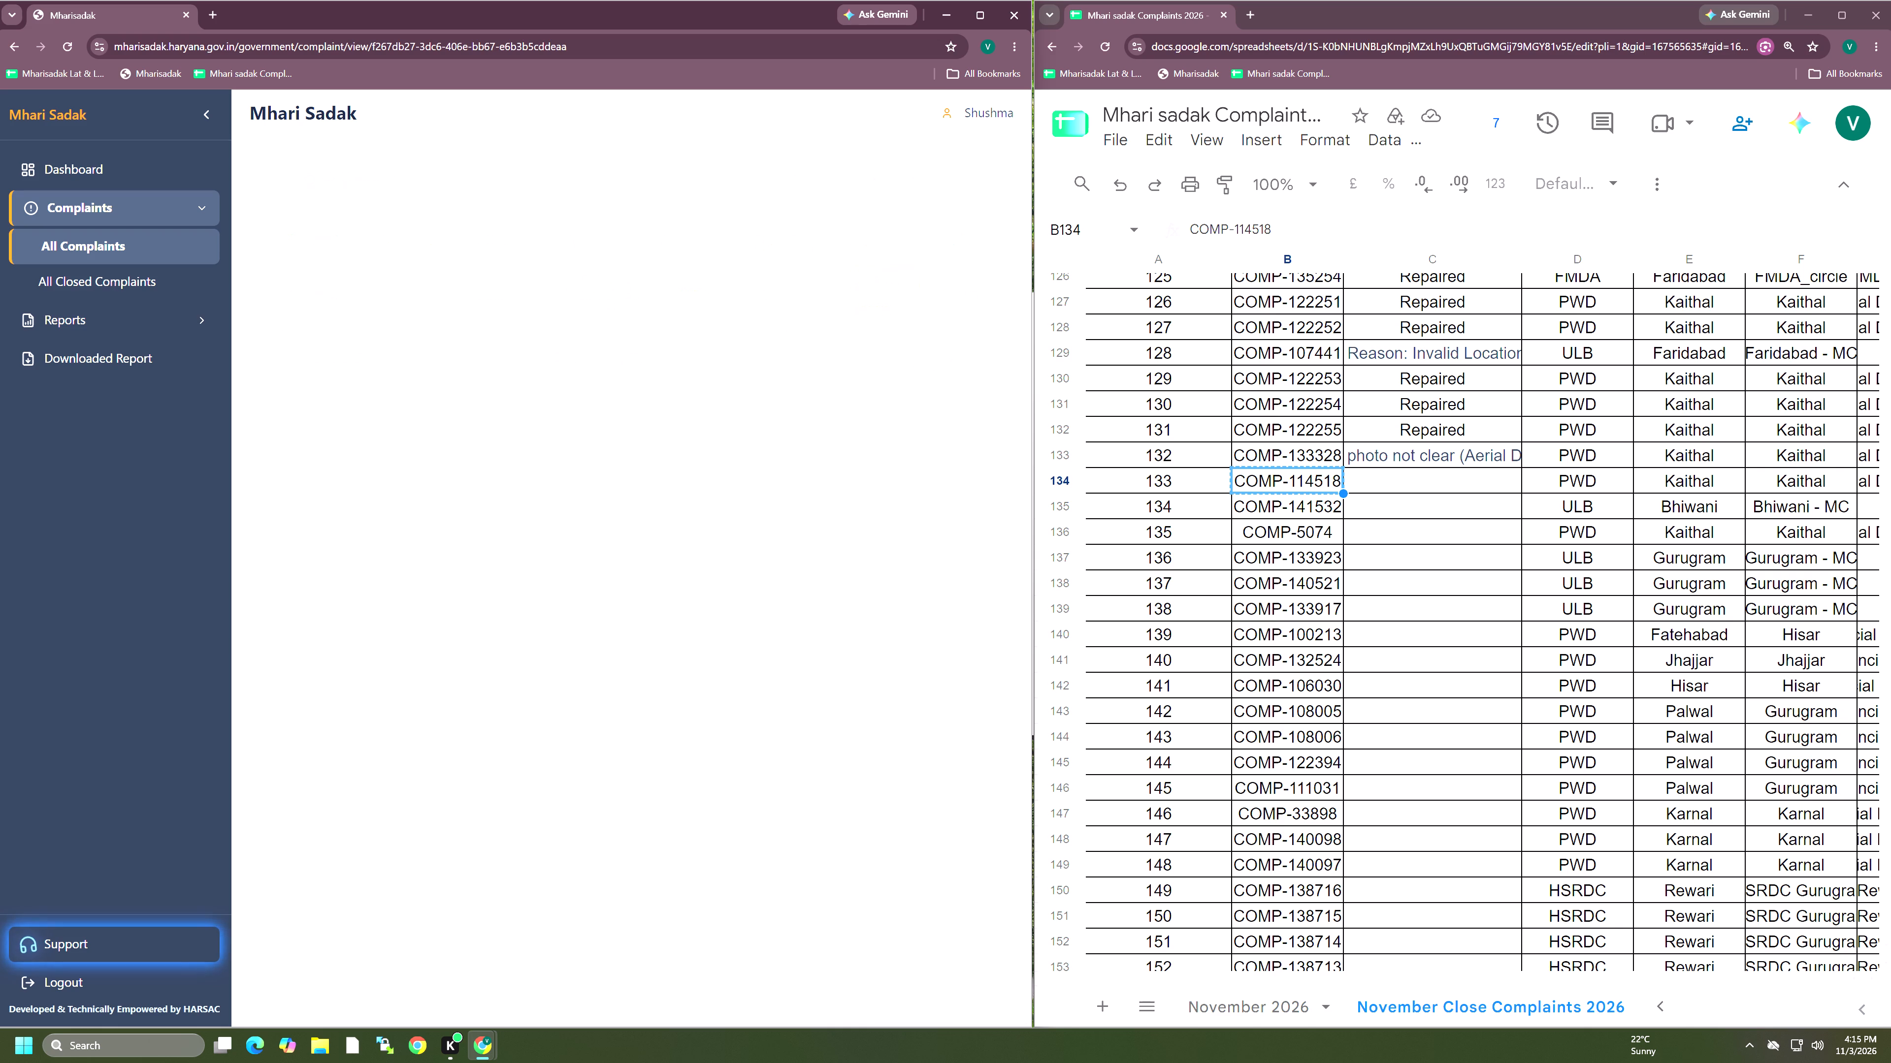
scroll(1194, 458, down, 2)
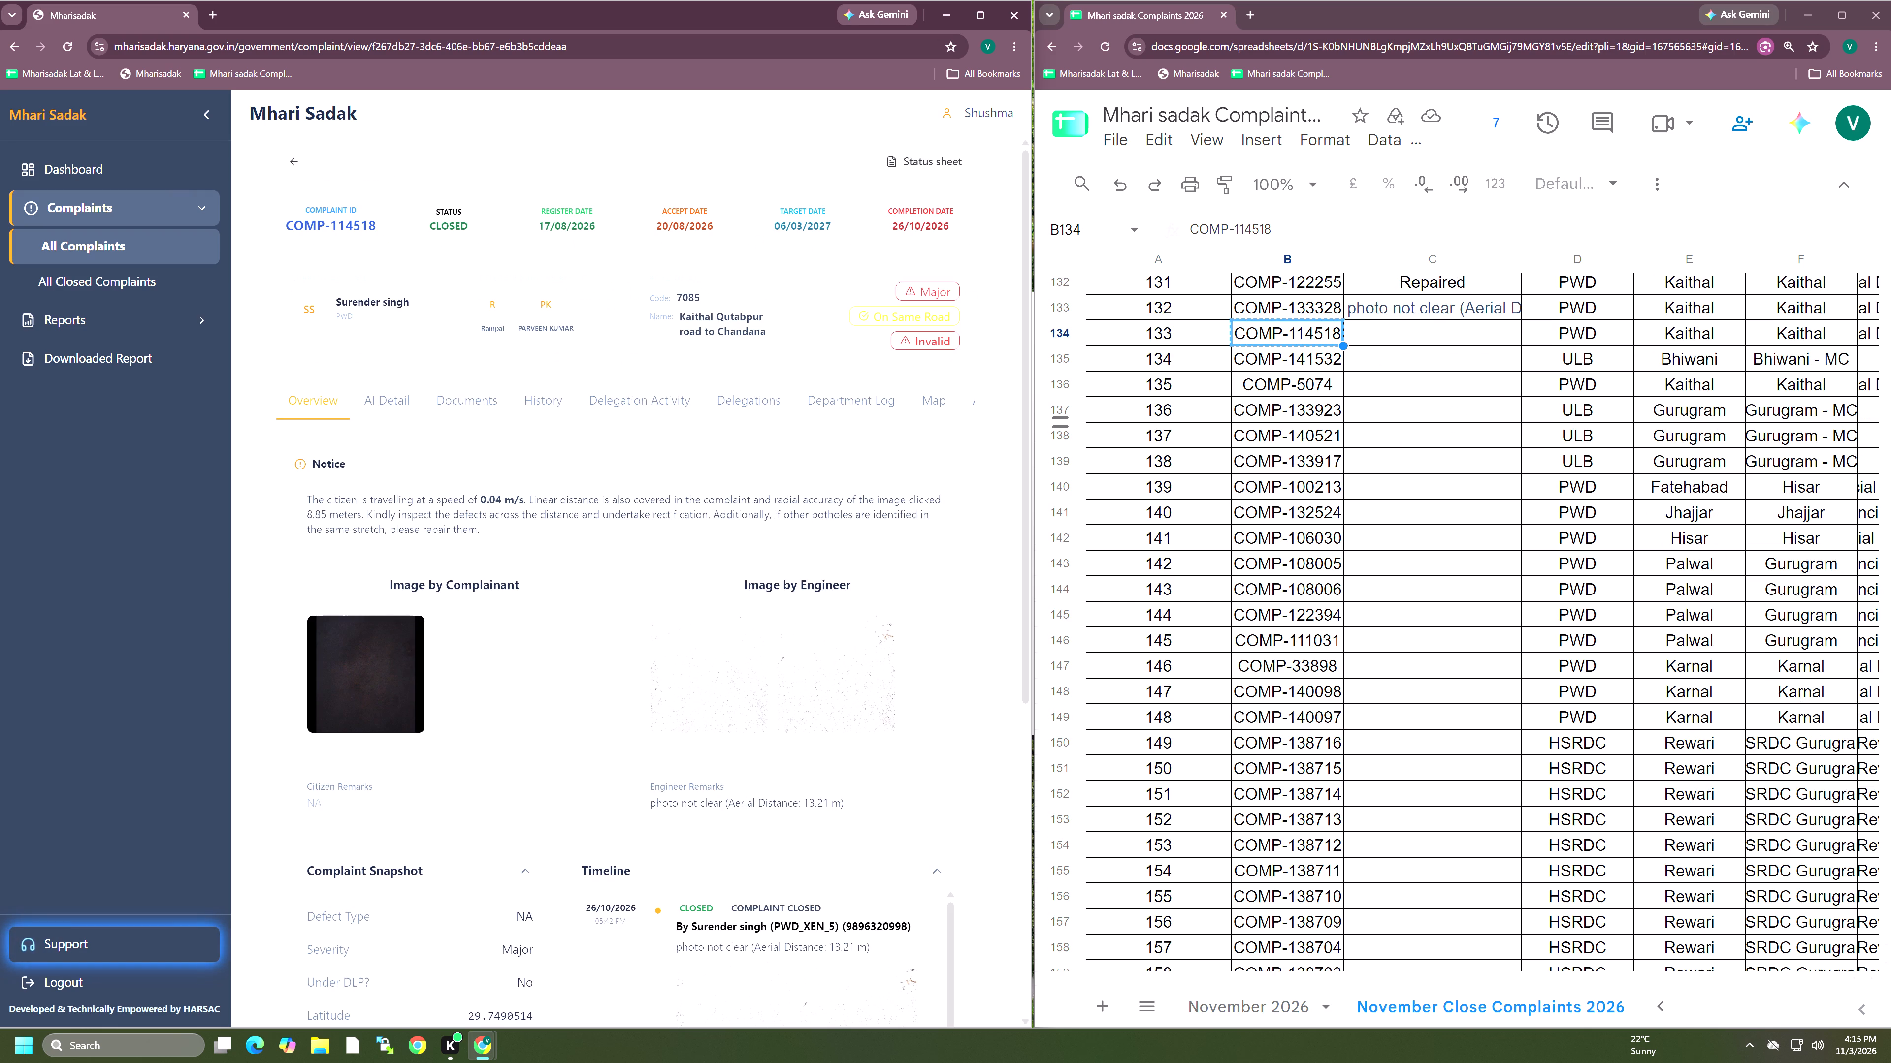
drag(638, 803, 867, 822)
key(ctrl+c)
click(1397, 342)
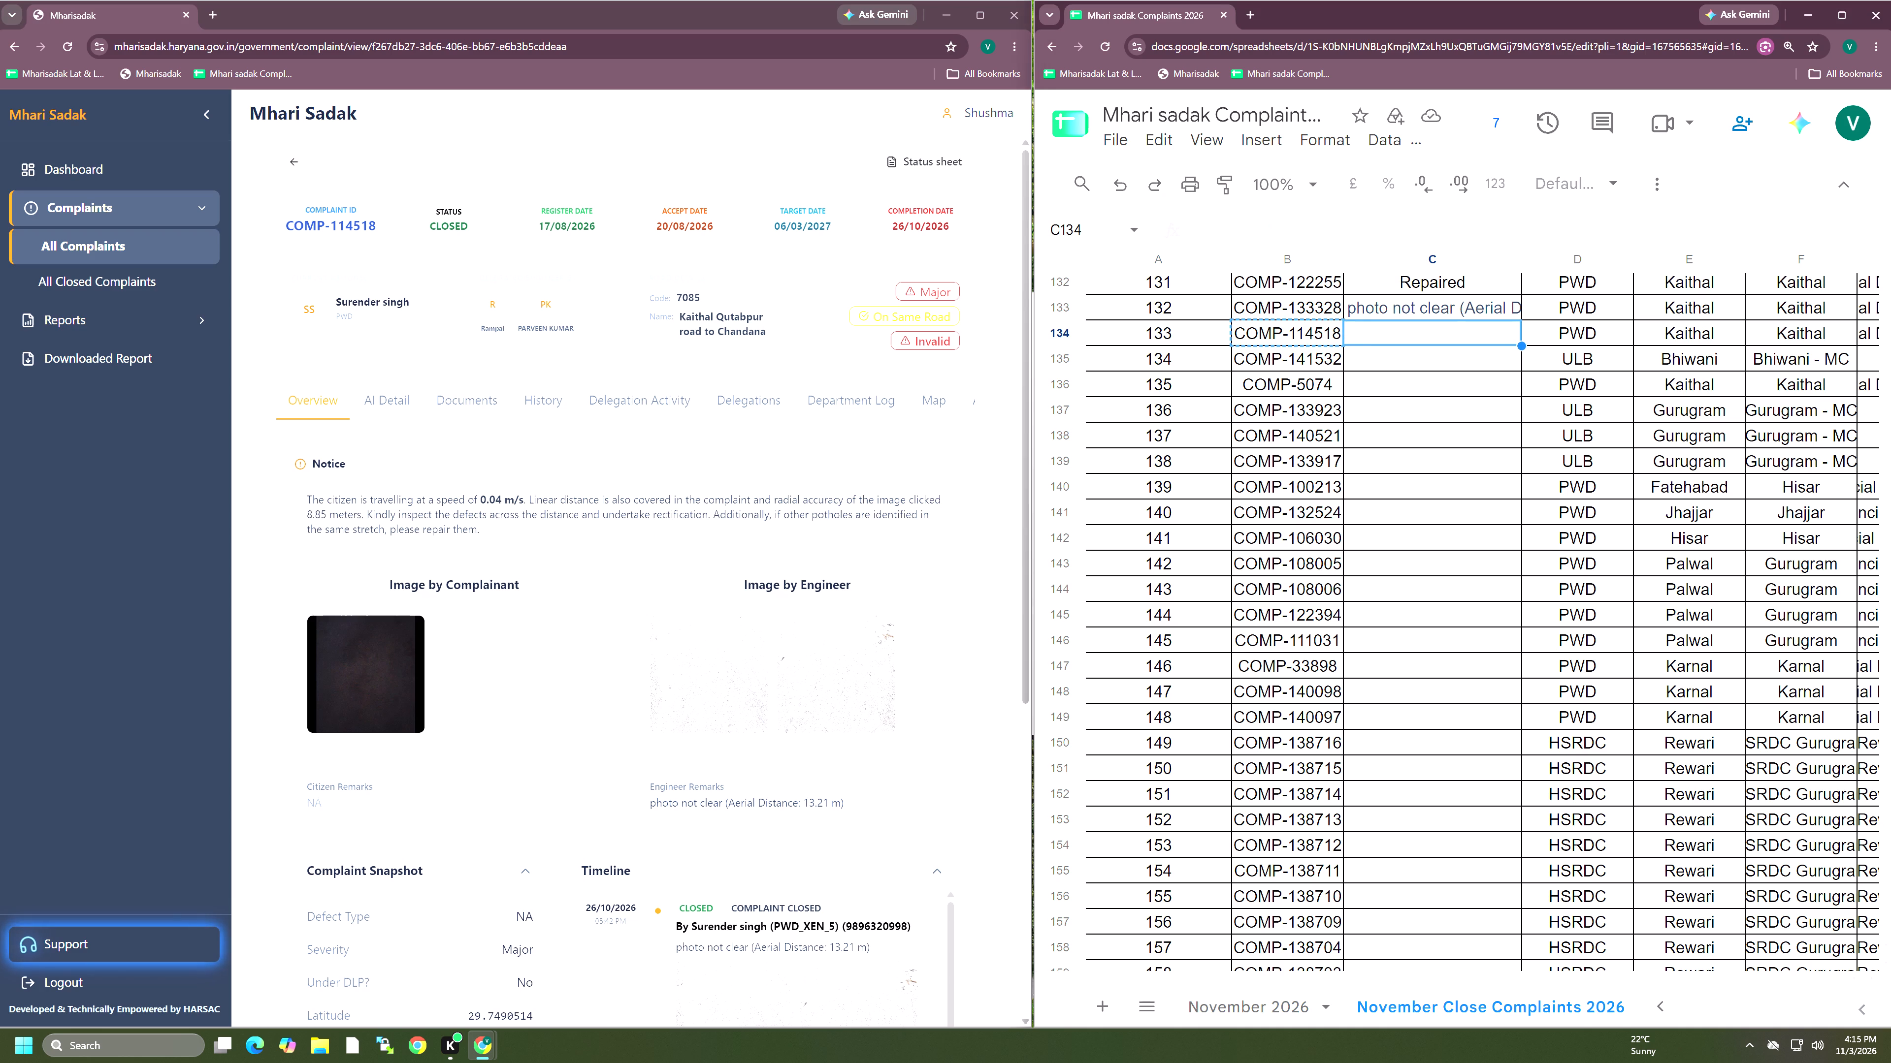
key(ctrl+v)
Look up COMP-141532 in the portal, check its engineer remark, and enter Repaired in its column C cell.
click(1296, 361)
key(ctrl+c)
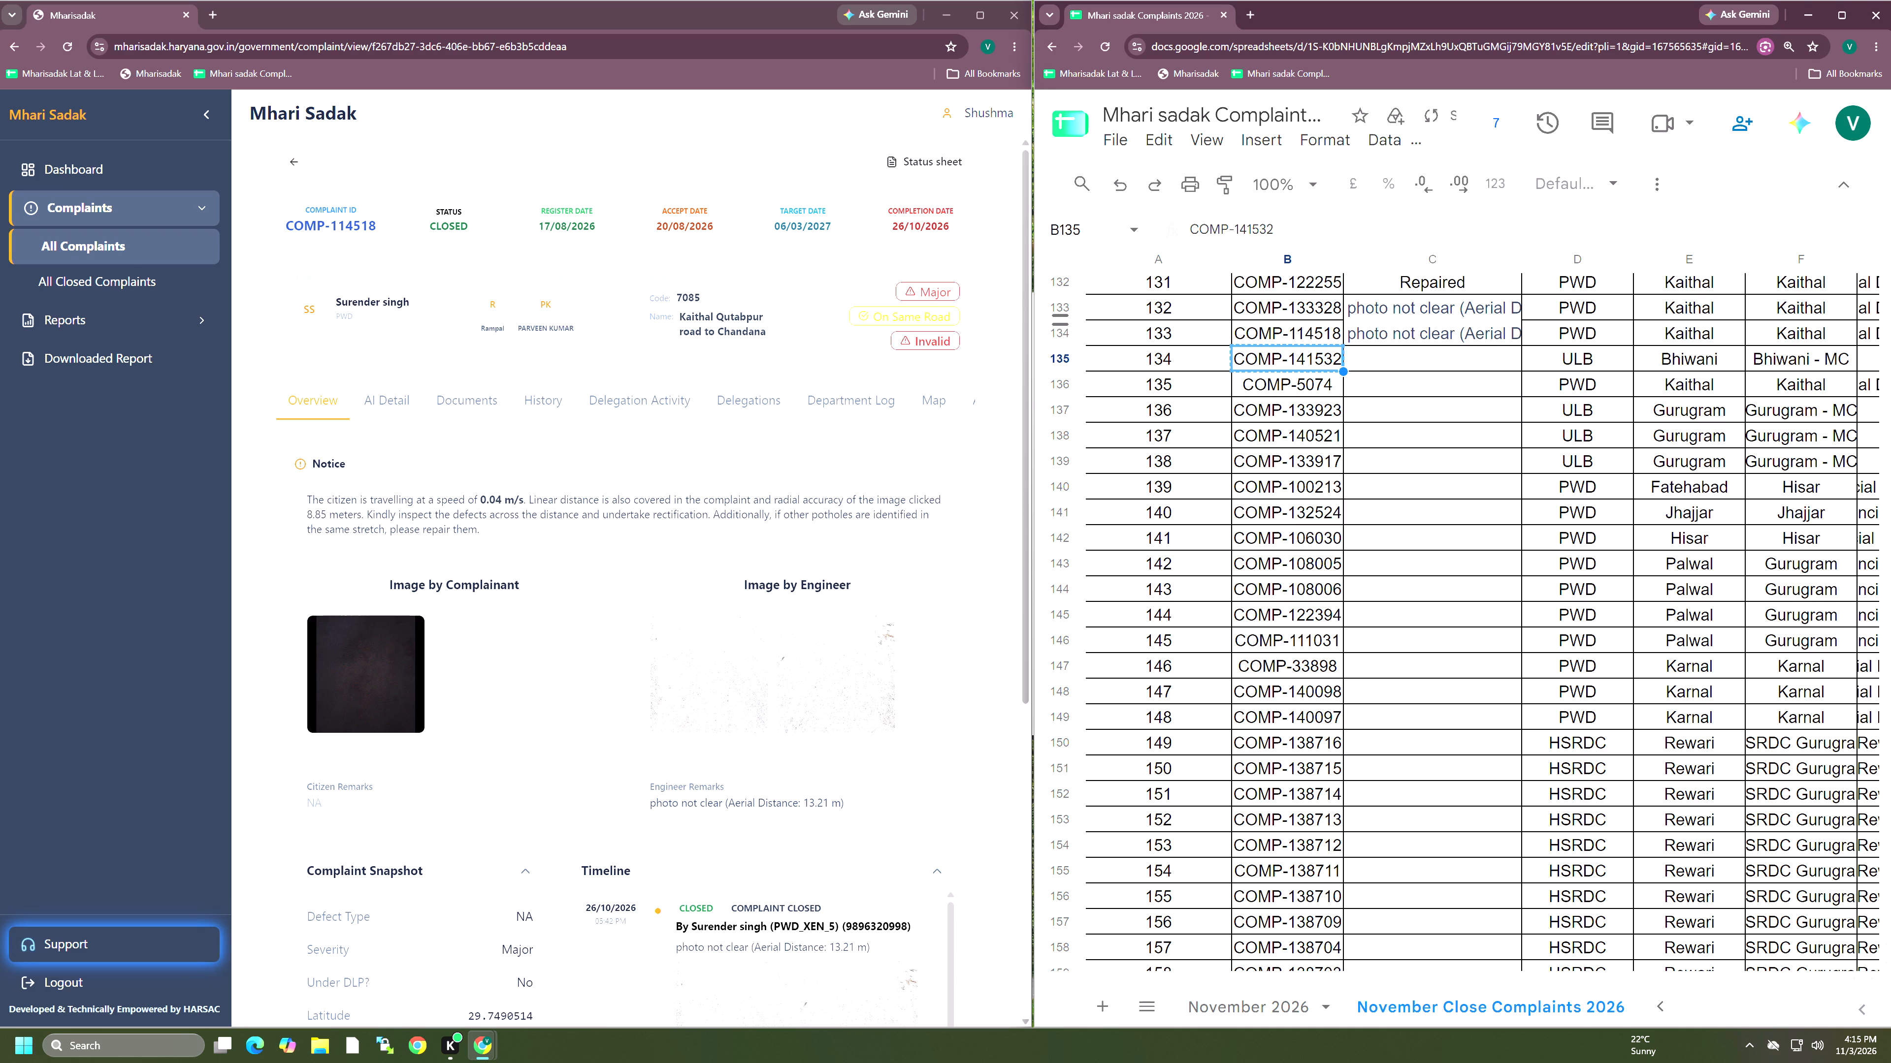
click(292, 155)
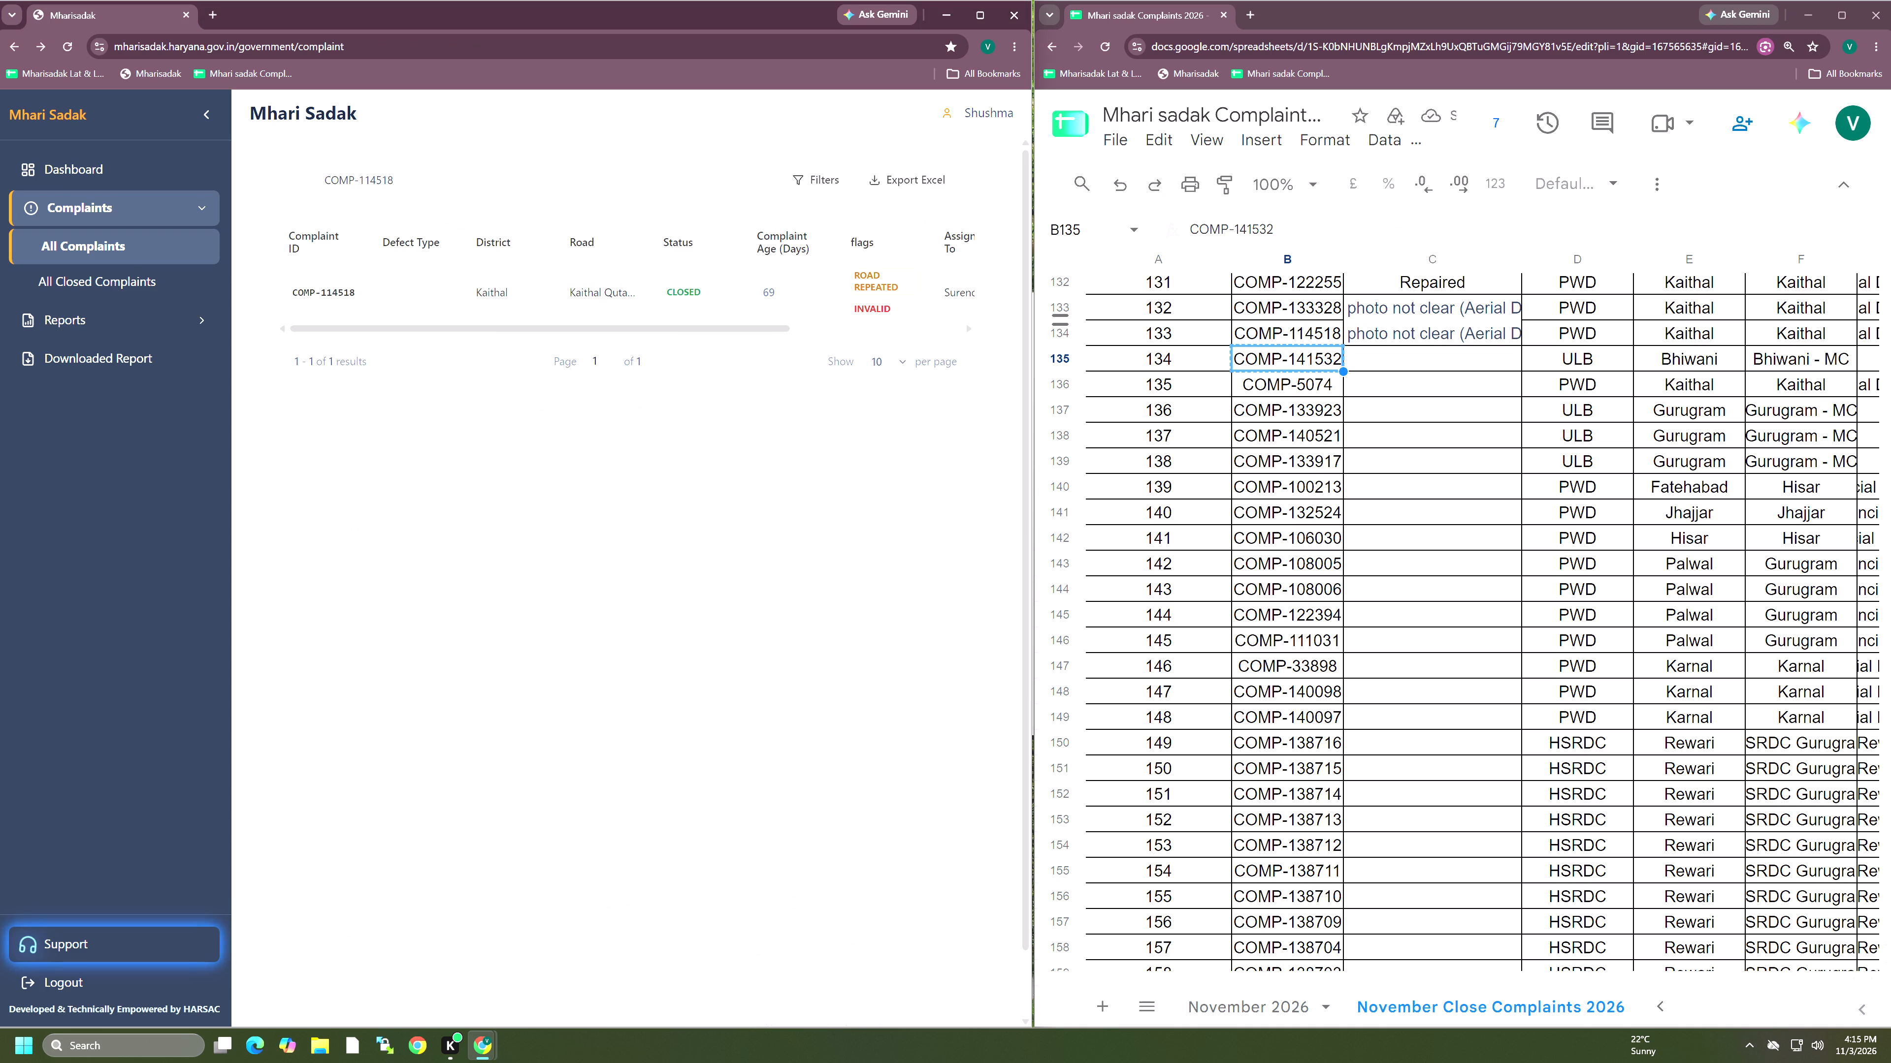
drag(401, 178, 251, 201)
key(ctrl+v)
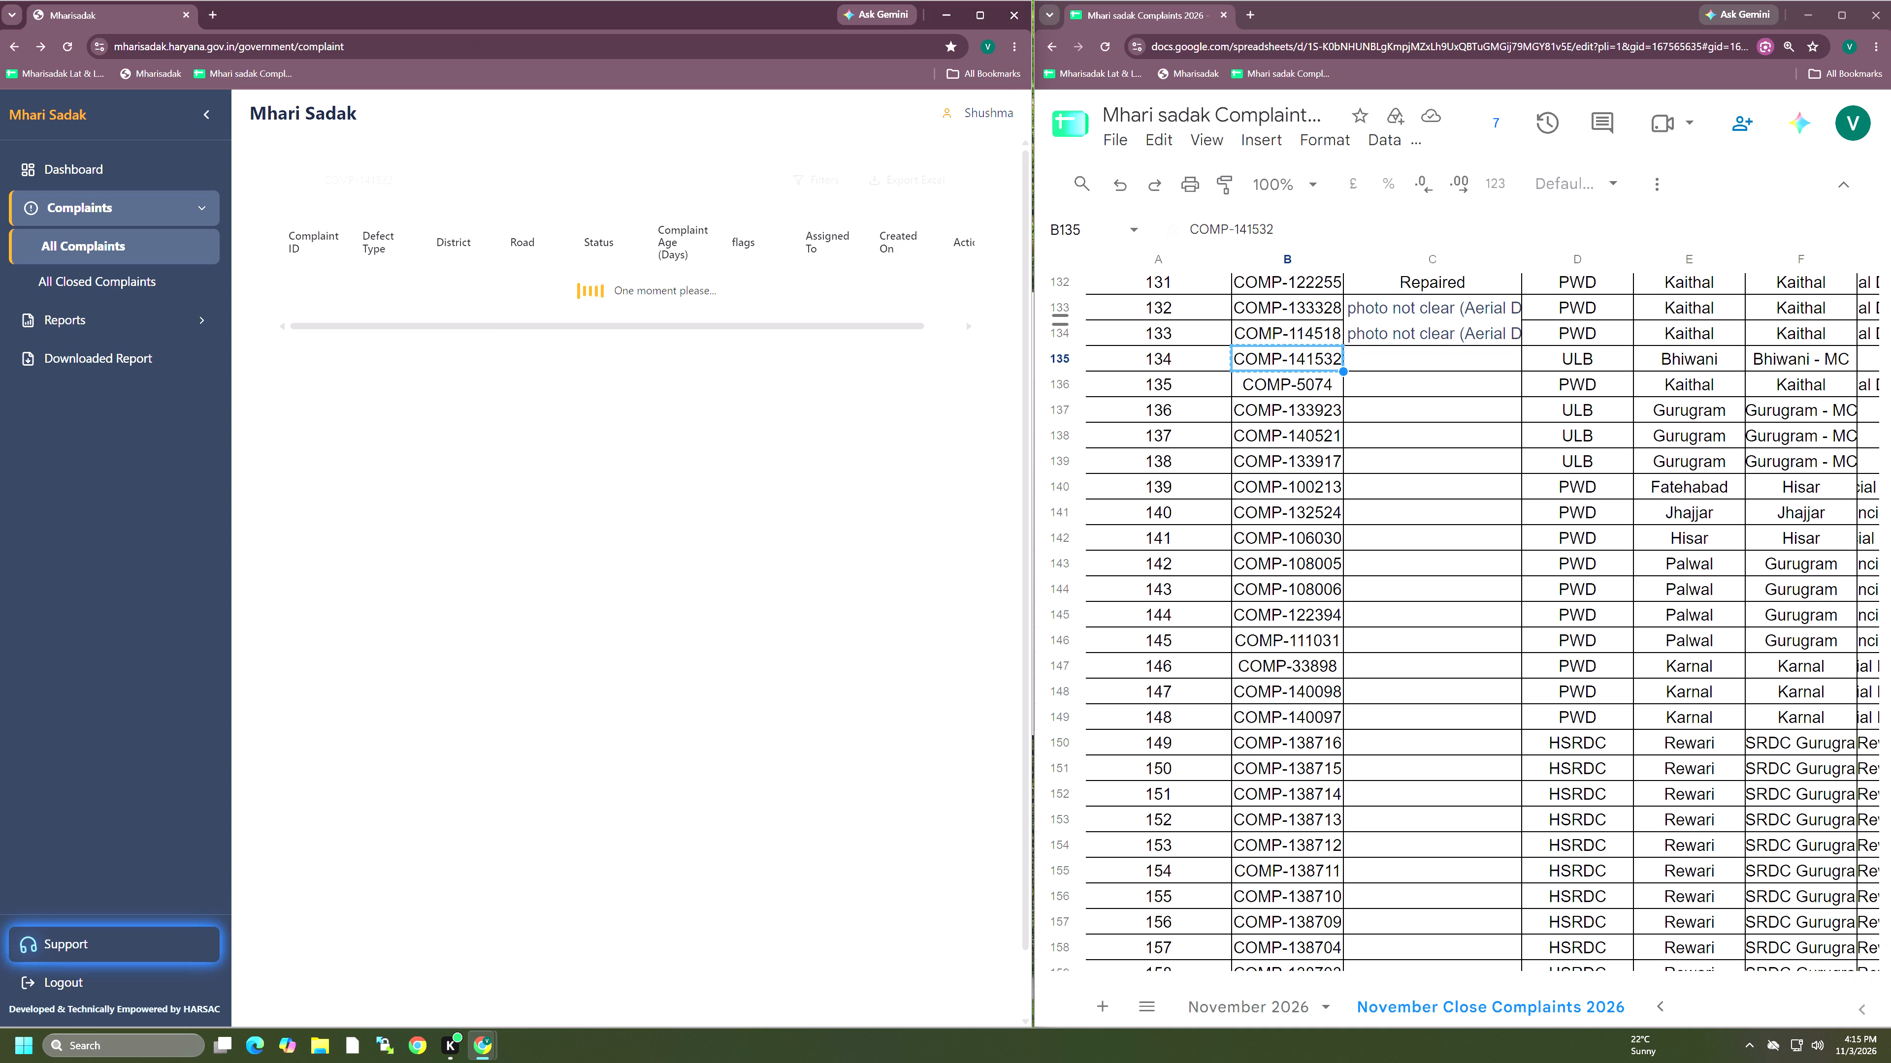
click(507, 293)
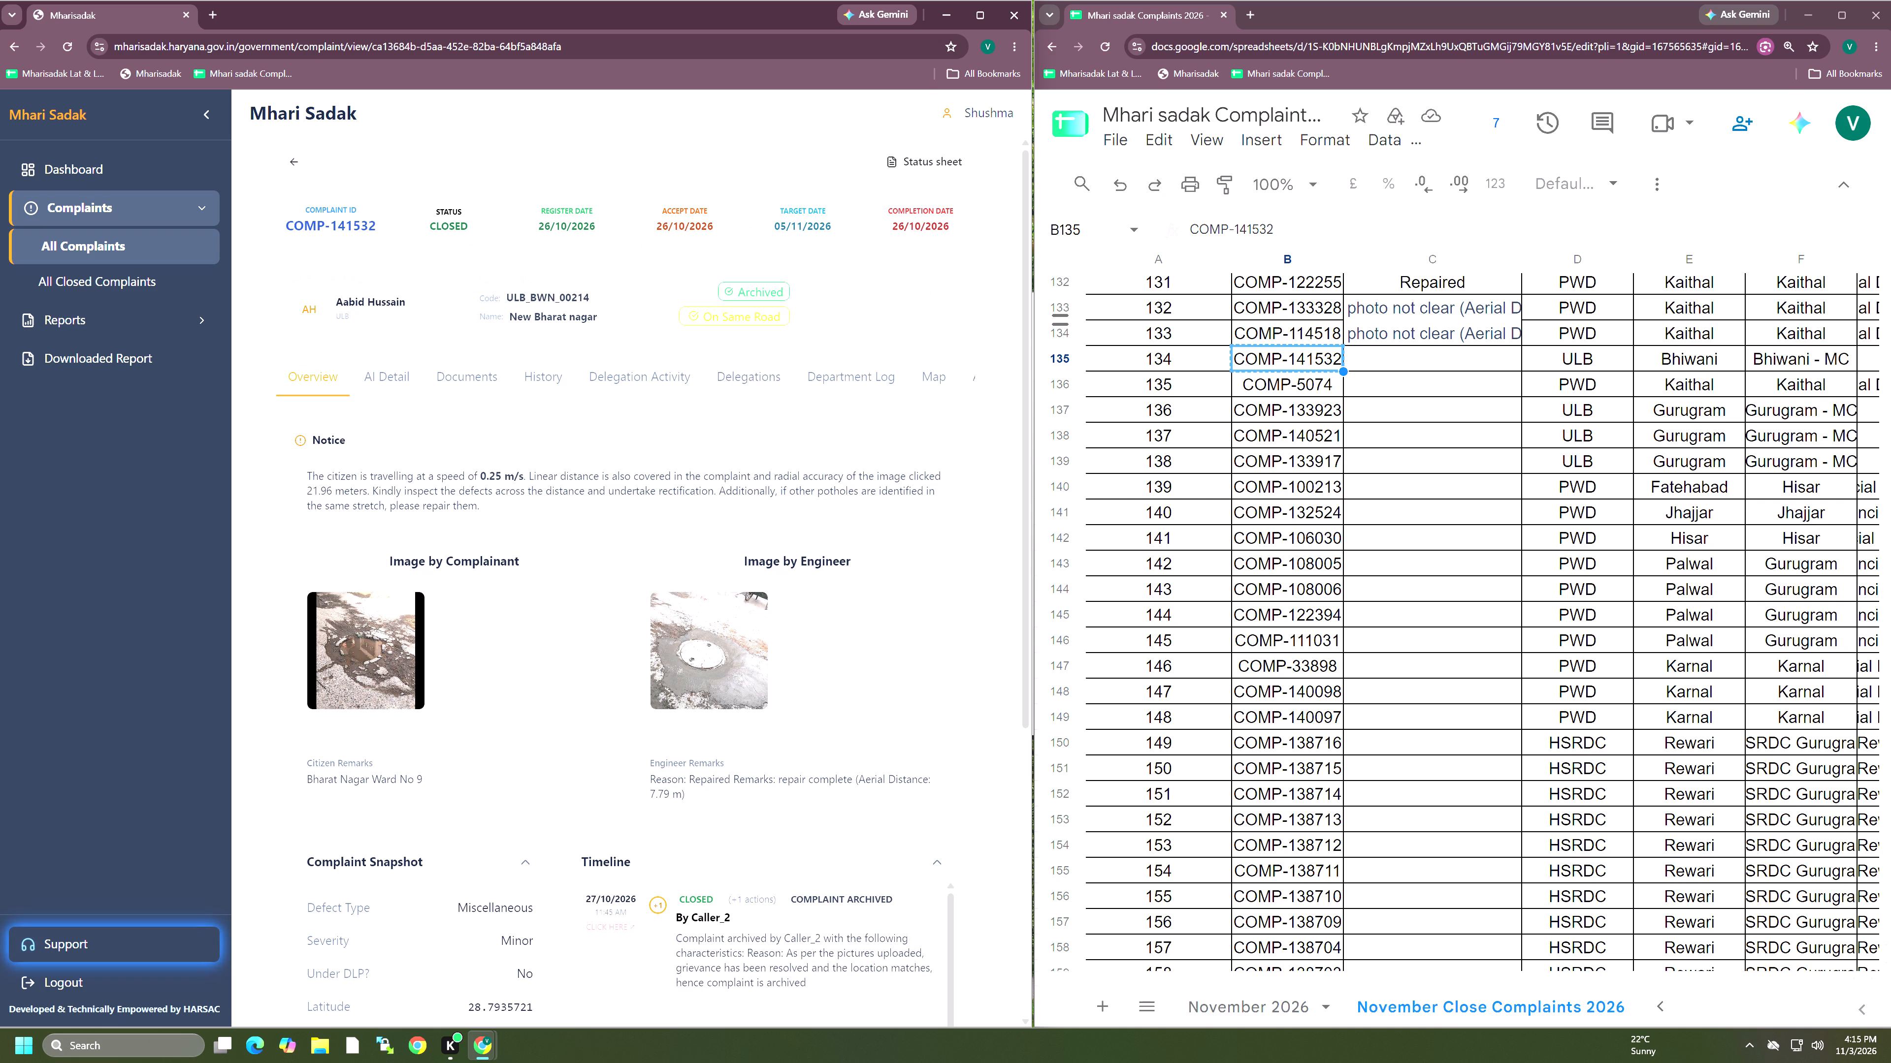
click(1400, 366)
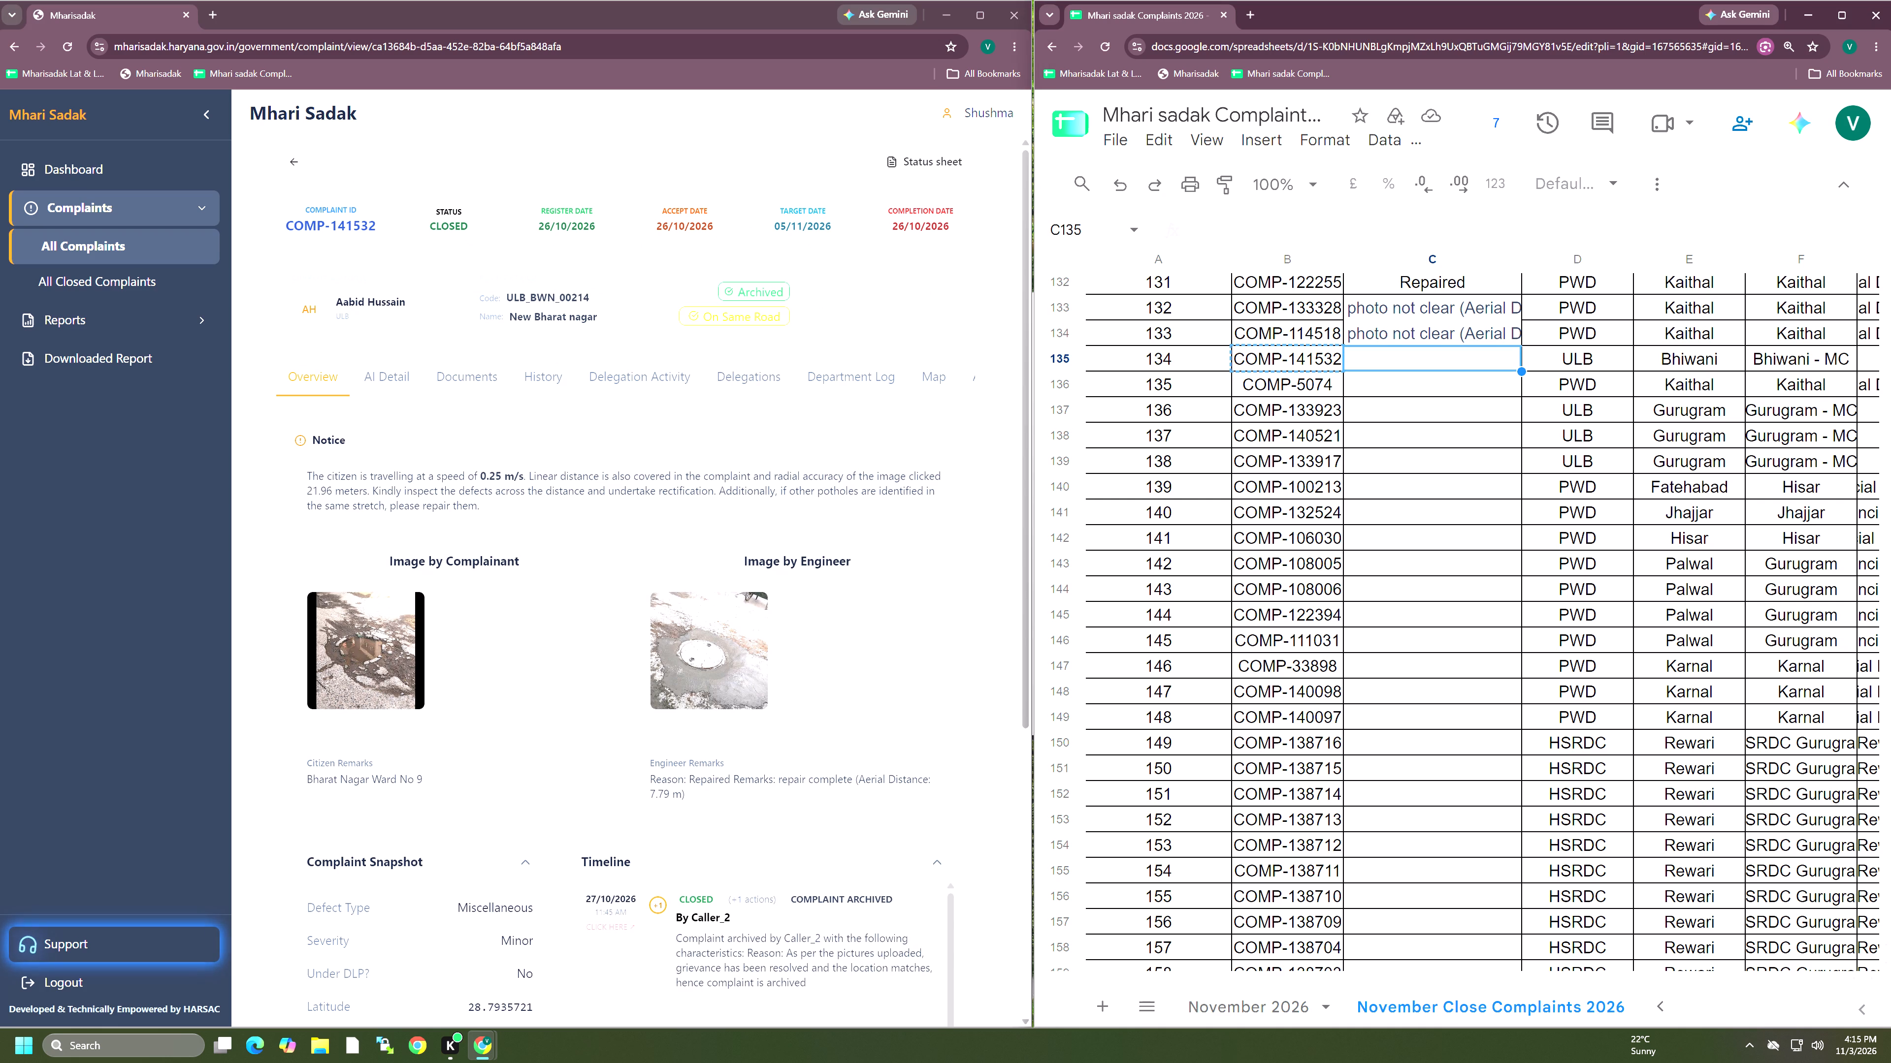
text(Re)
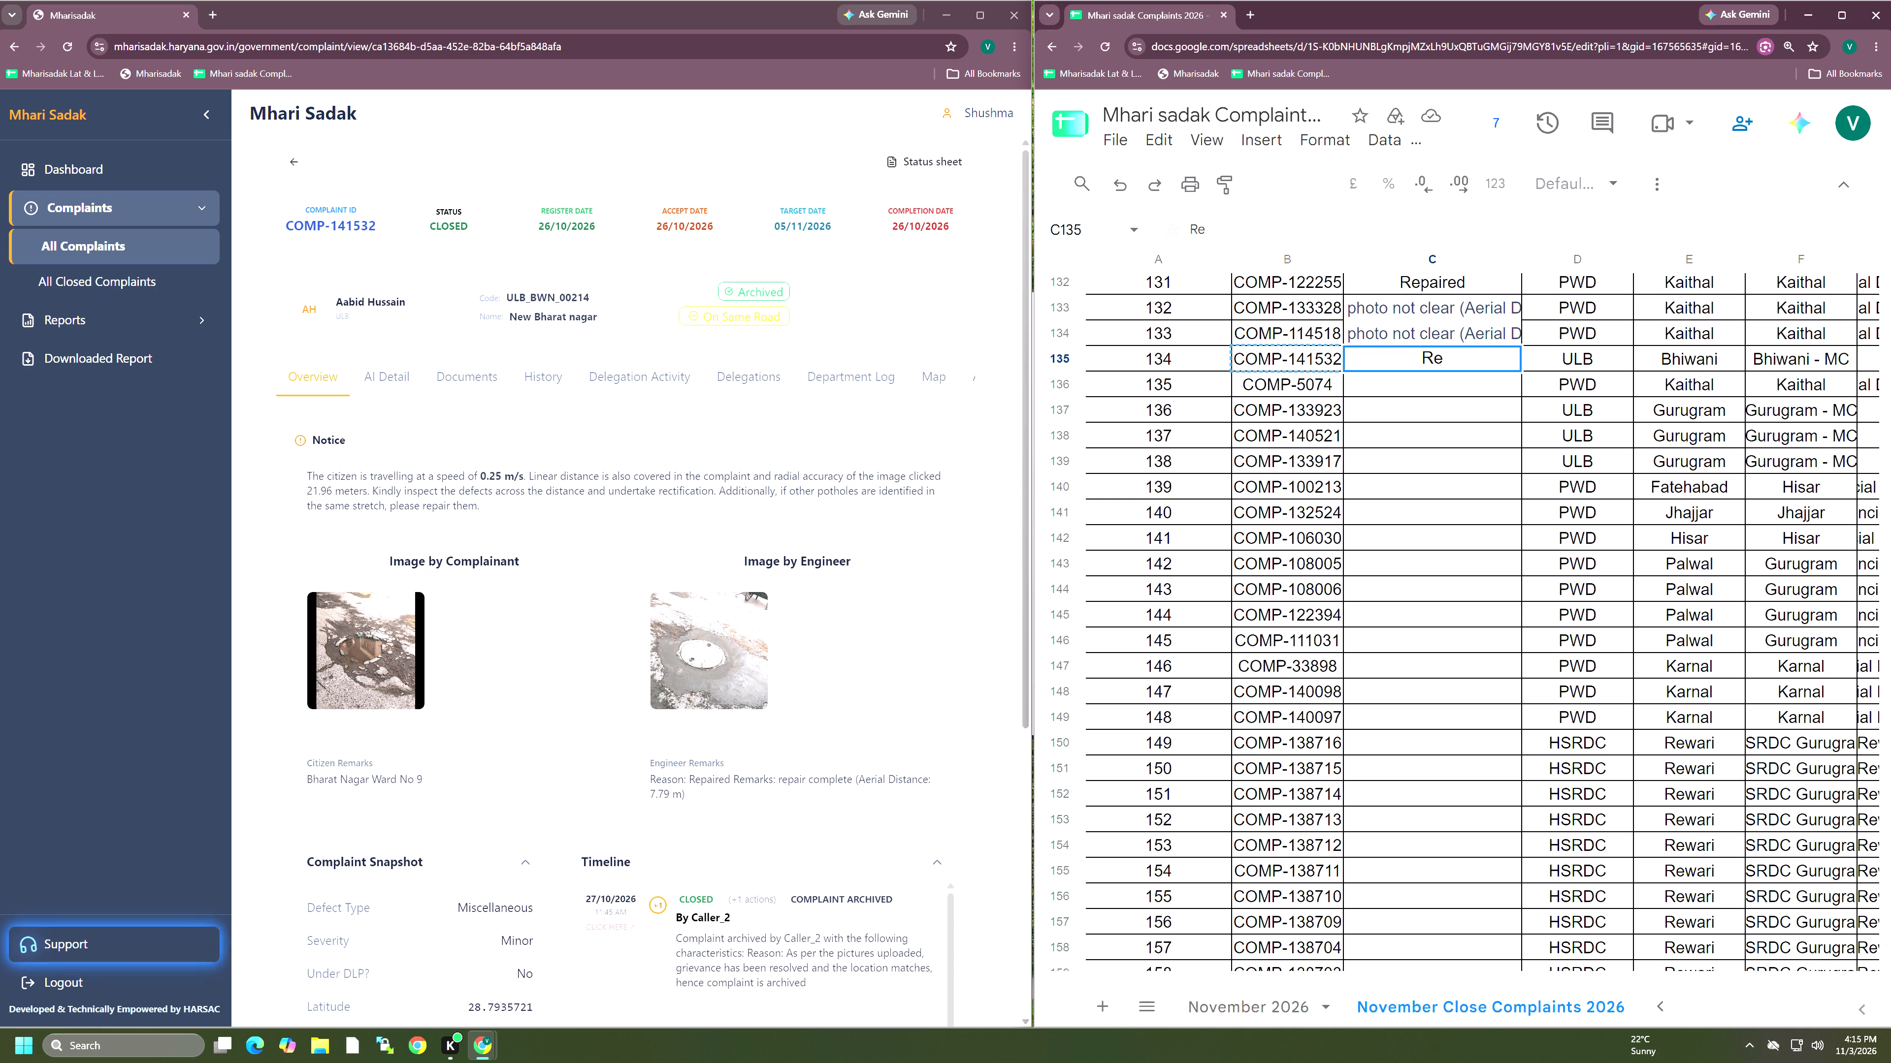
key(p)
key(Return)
Look up COMP-5074 in the portal and copy its engineer remark, "location invalid (Aerial Distance: 0.65 m)", into its column C cell.
click(1328, 383)
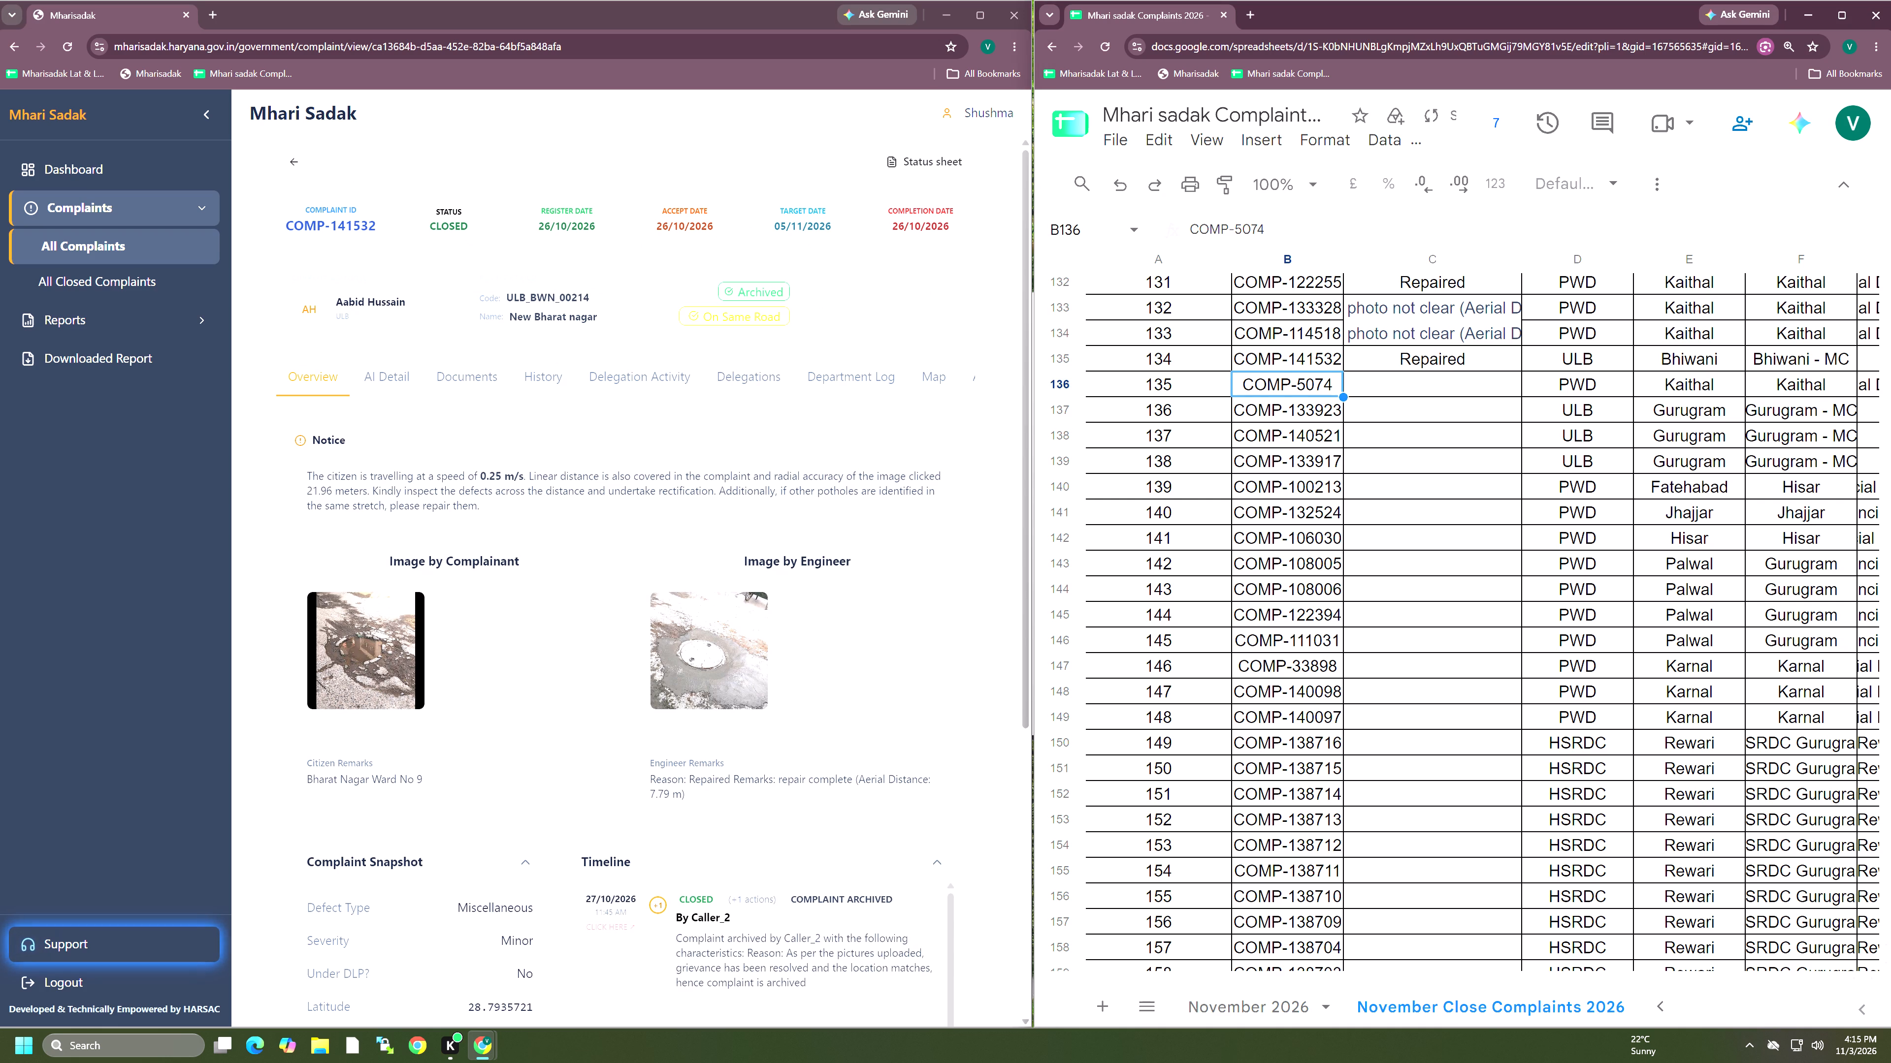
key(ctrl+c)
drag(300, 164, 293, 167)
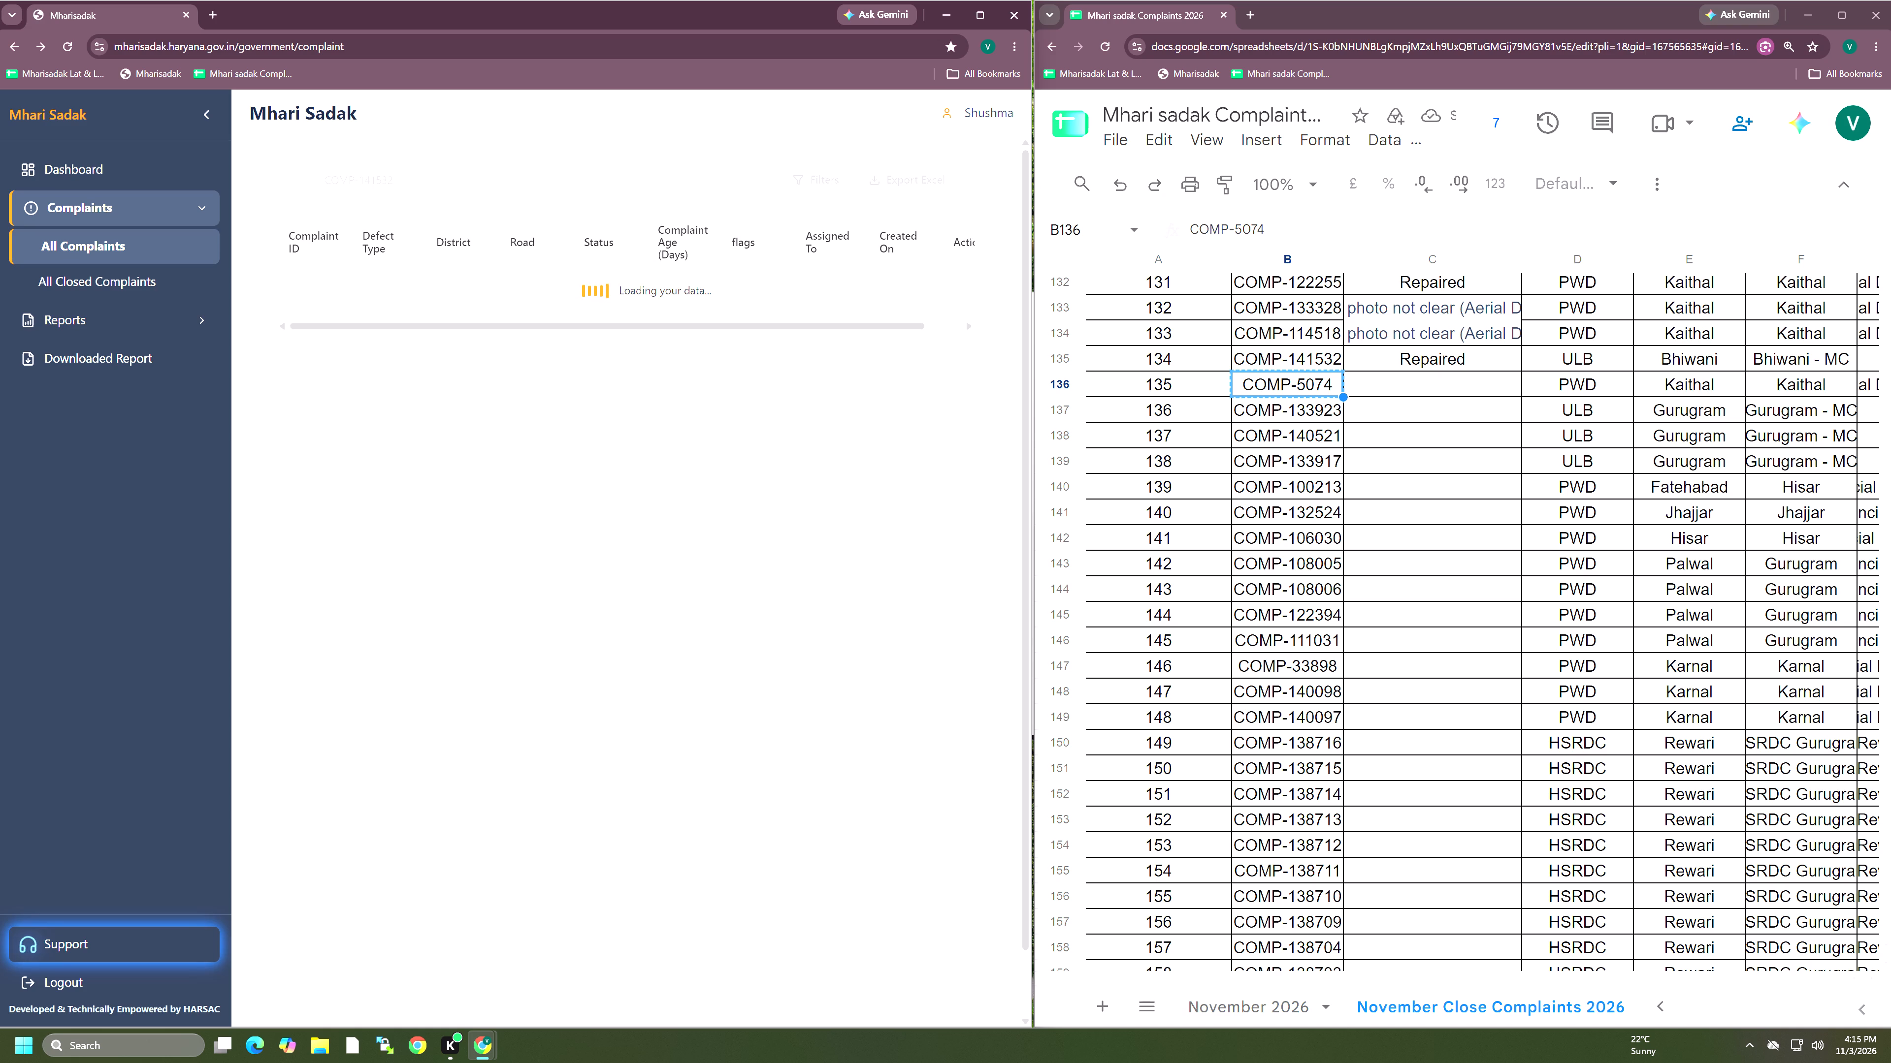
drag(406, 177, 248, 228)
key(ctrl+v)
click(563, 292)
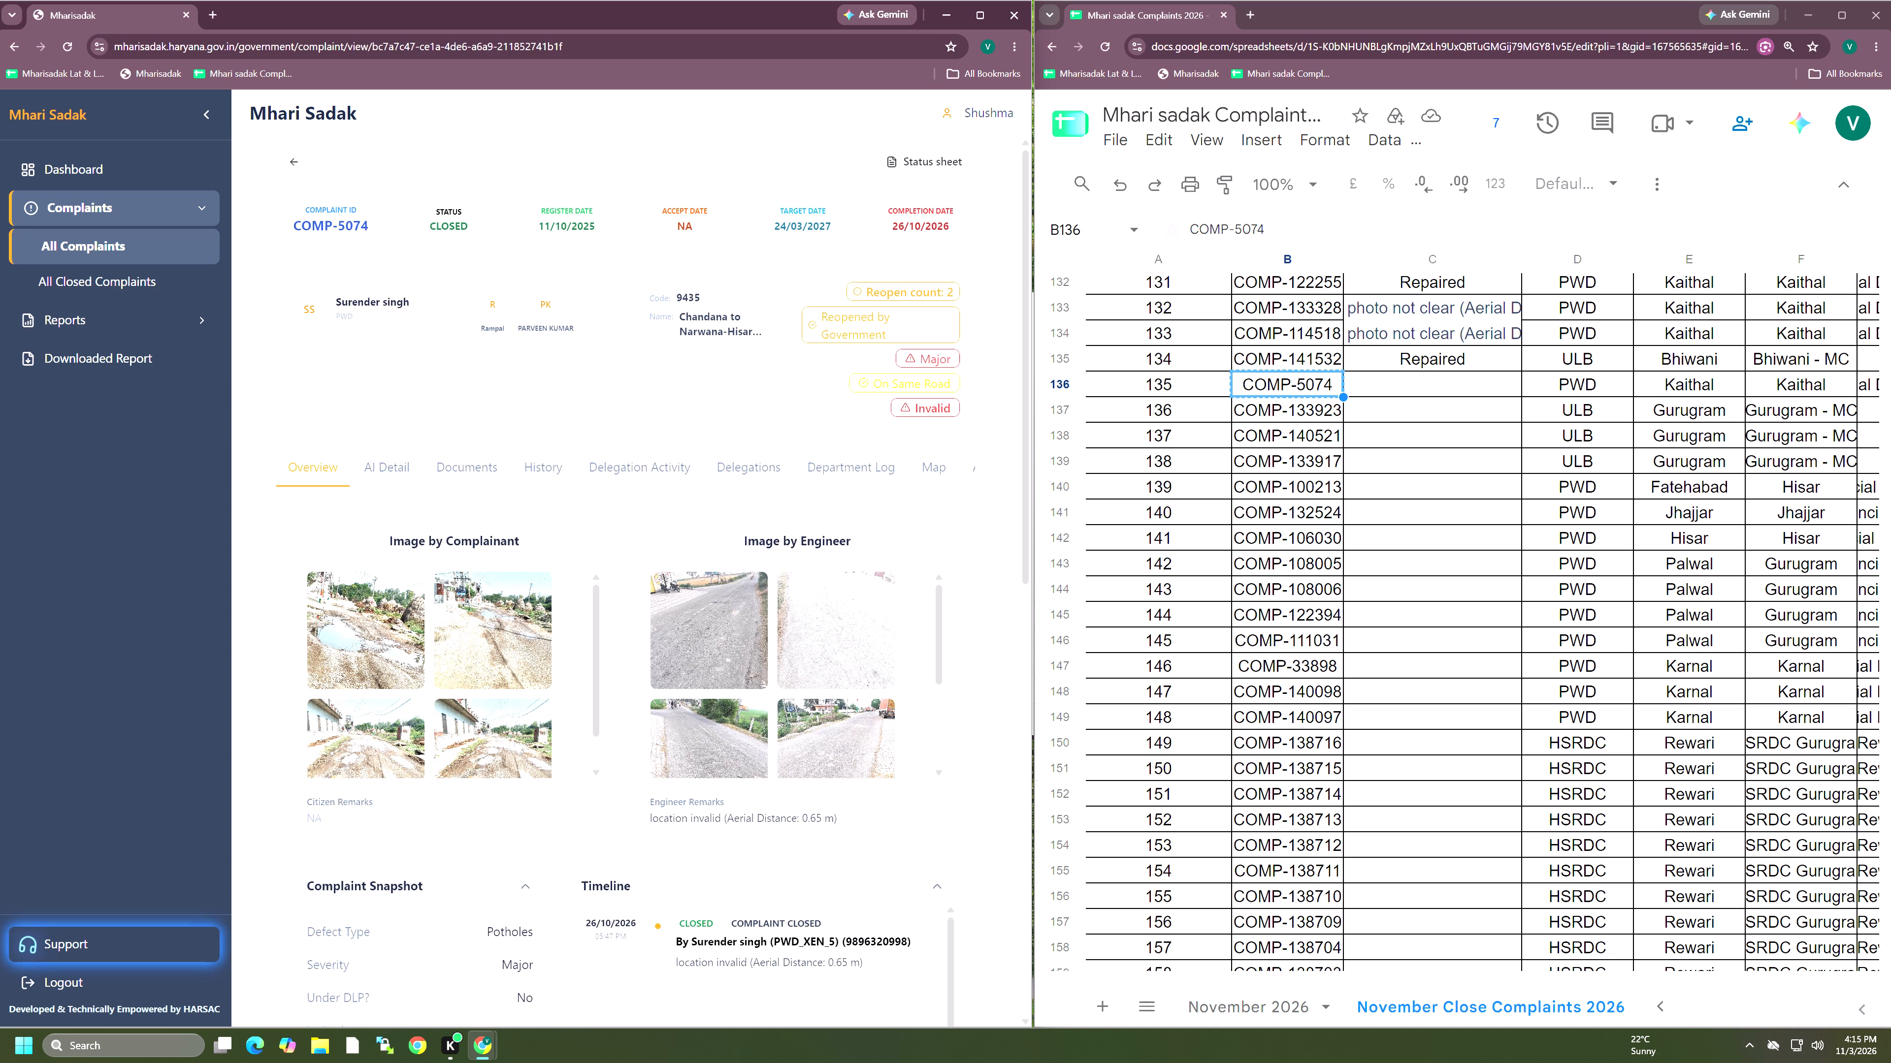
drag(648, 817, 848, 822)
key(ctrl+c)
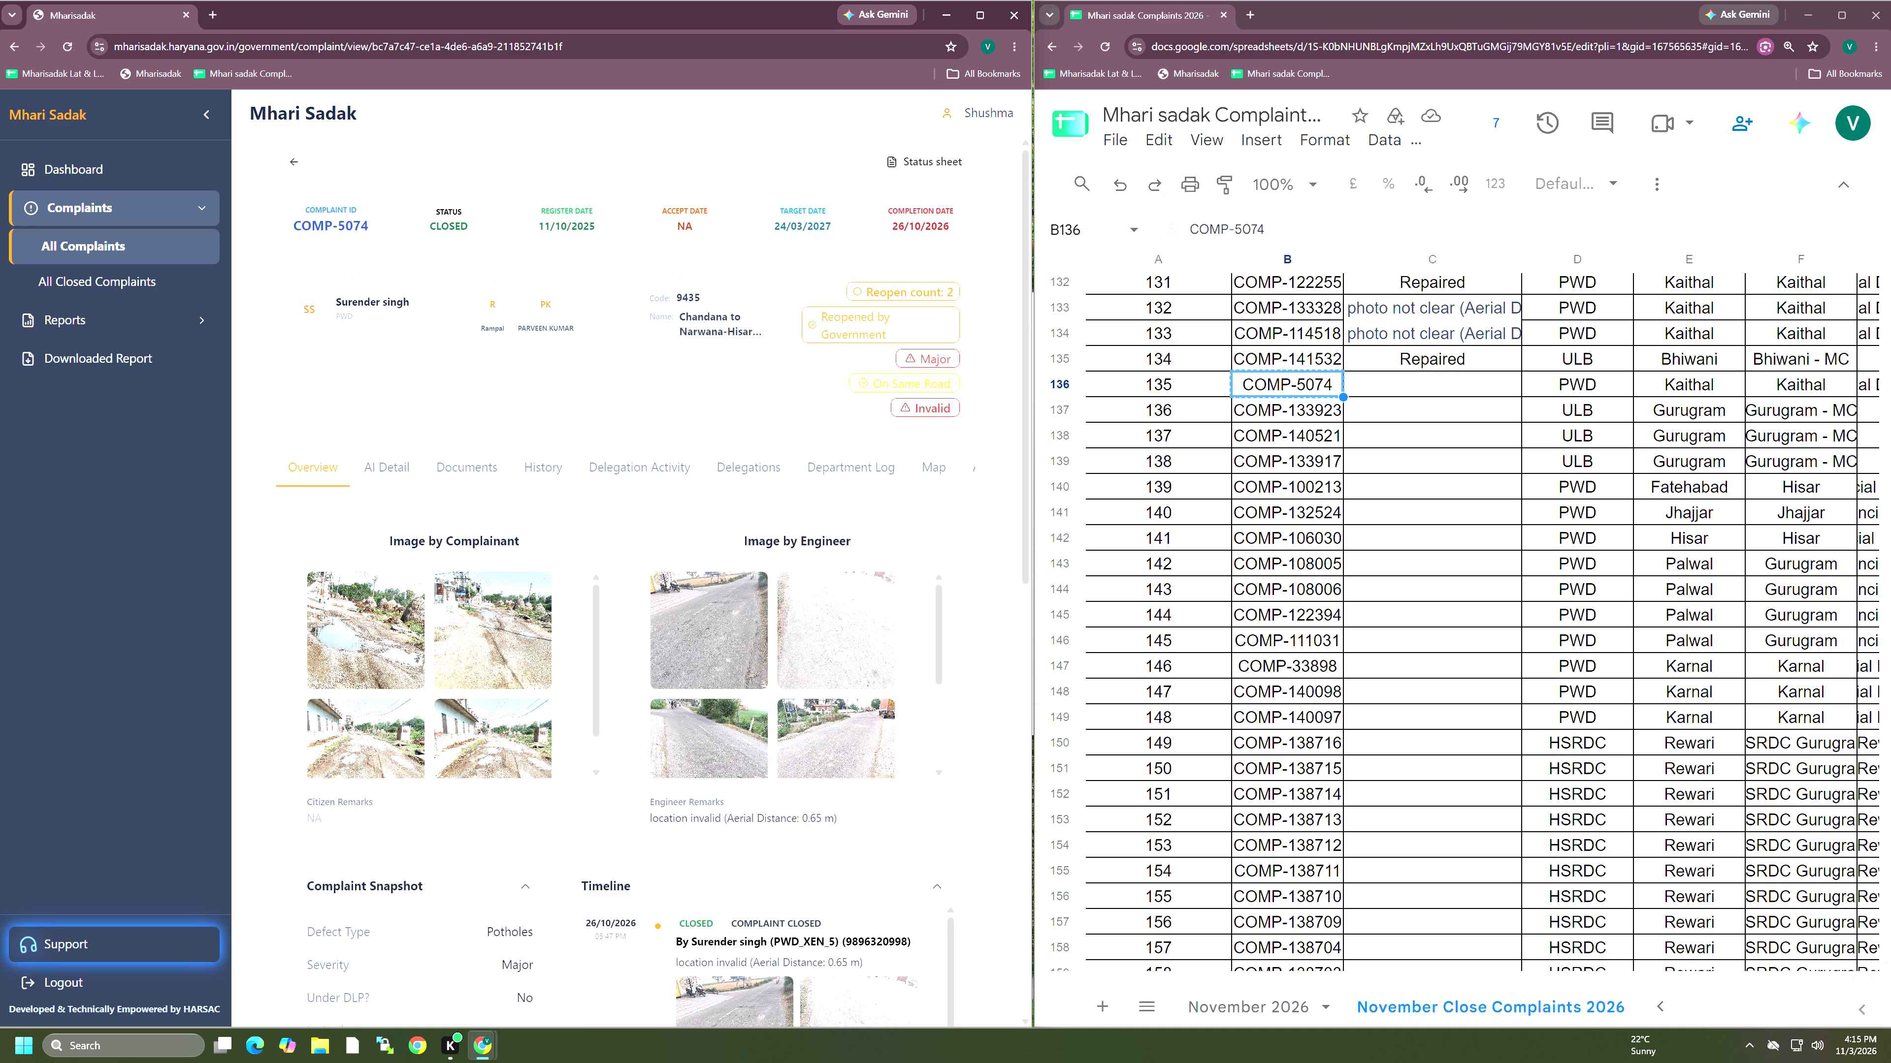
click(1401, 383)
key(ctrl+v)
Look up COMP-133923 in the portal, check its engineer remark, and enter Repaired in its column C cell.
click(1307, 421)
key(ctrl+c)
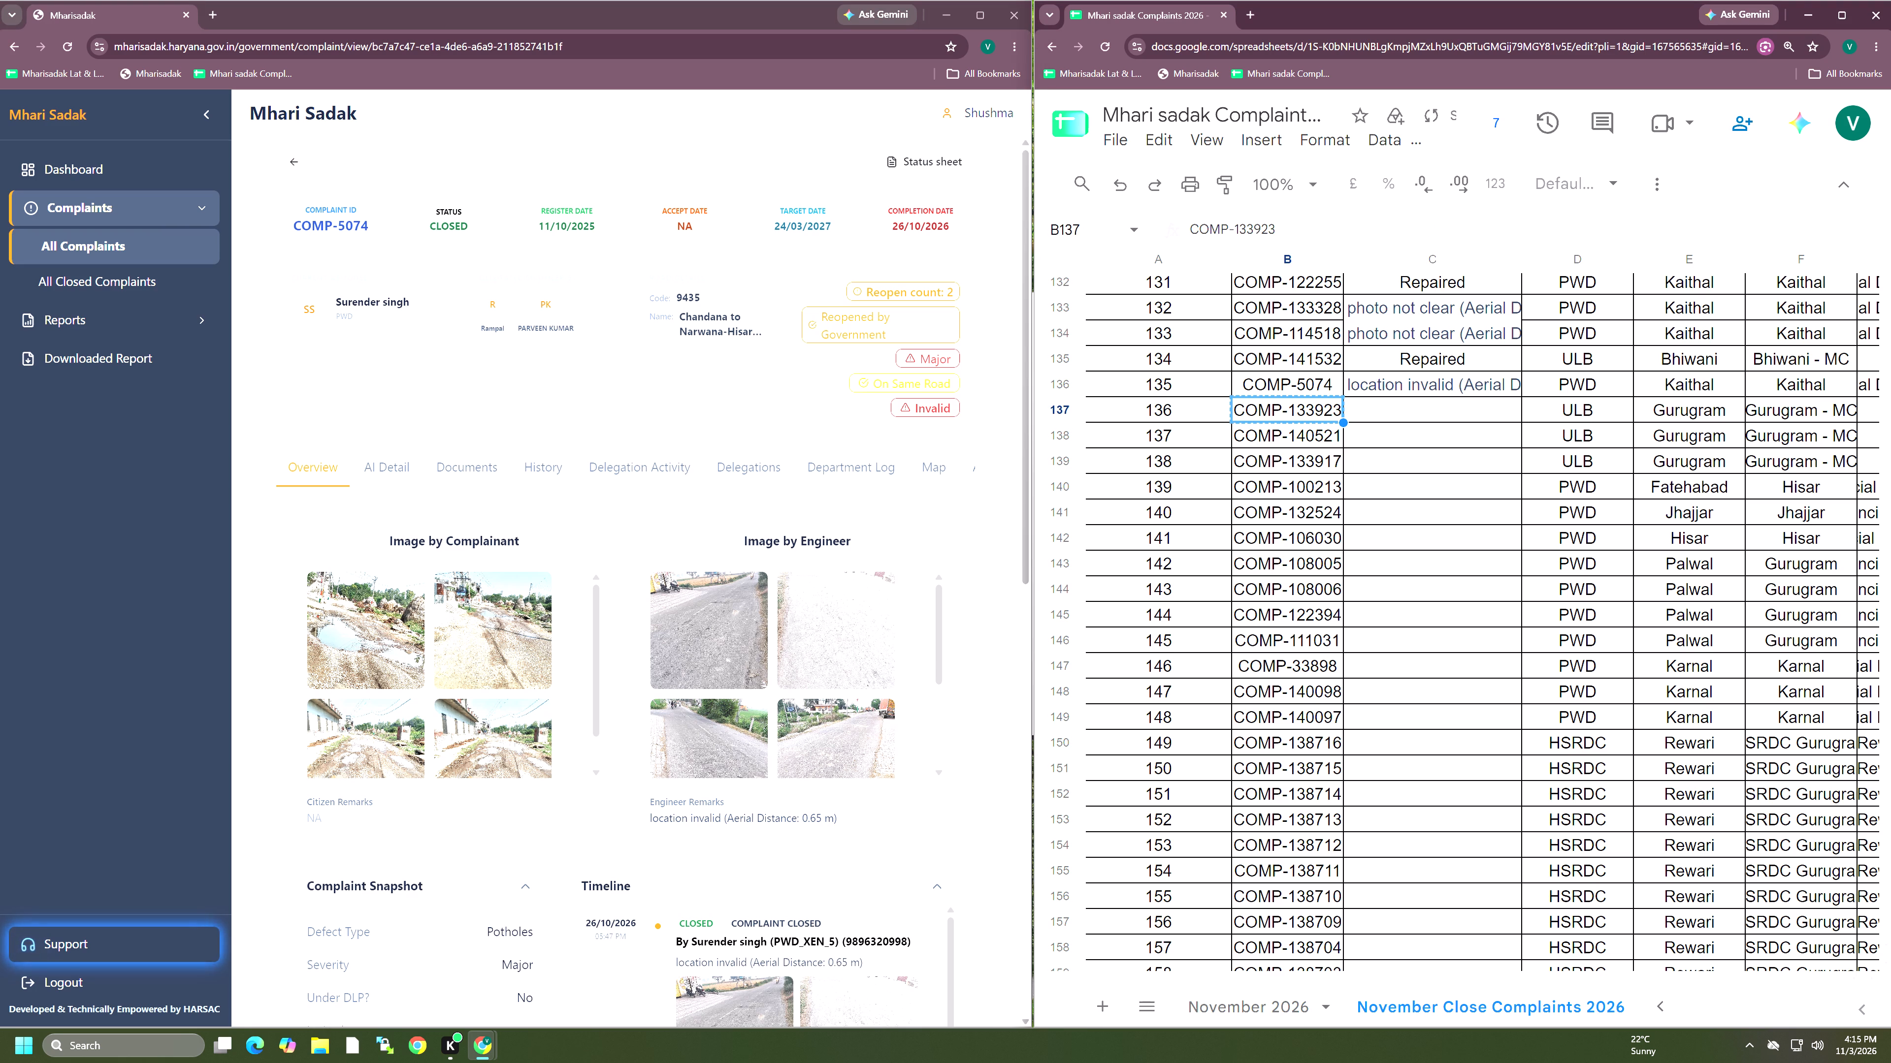
click(291, 158)
drag(389, 177, 267, 204)
key(ctrl+v)
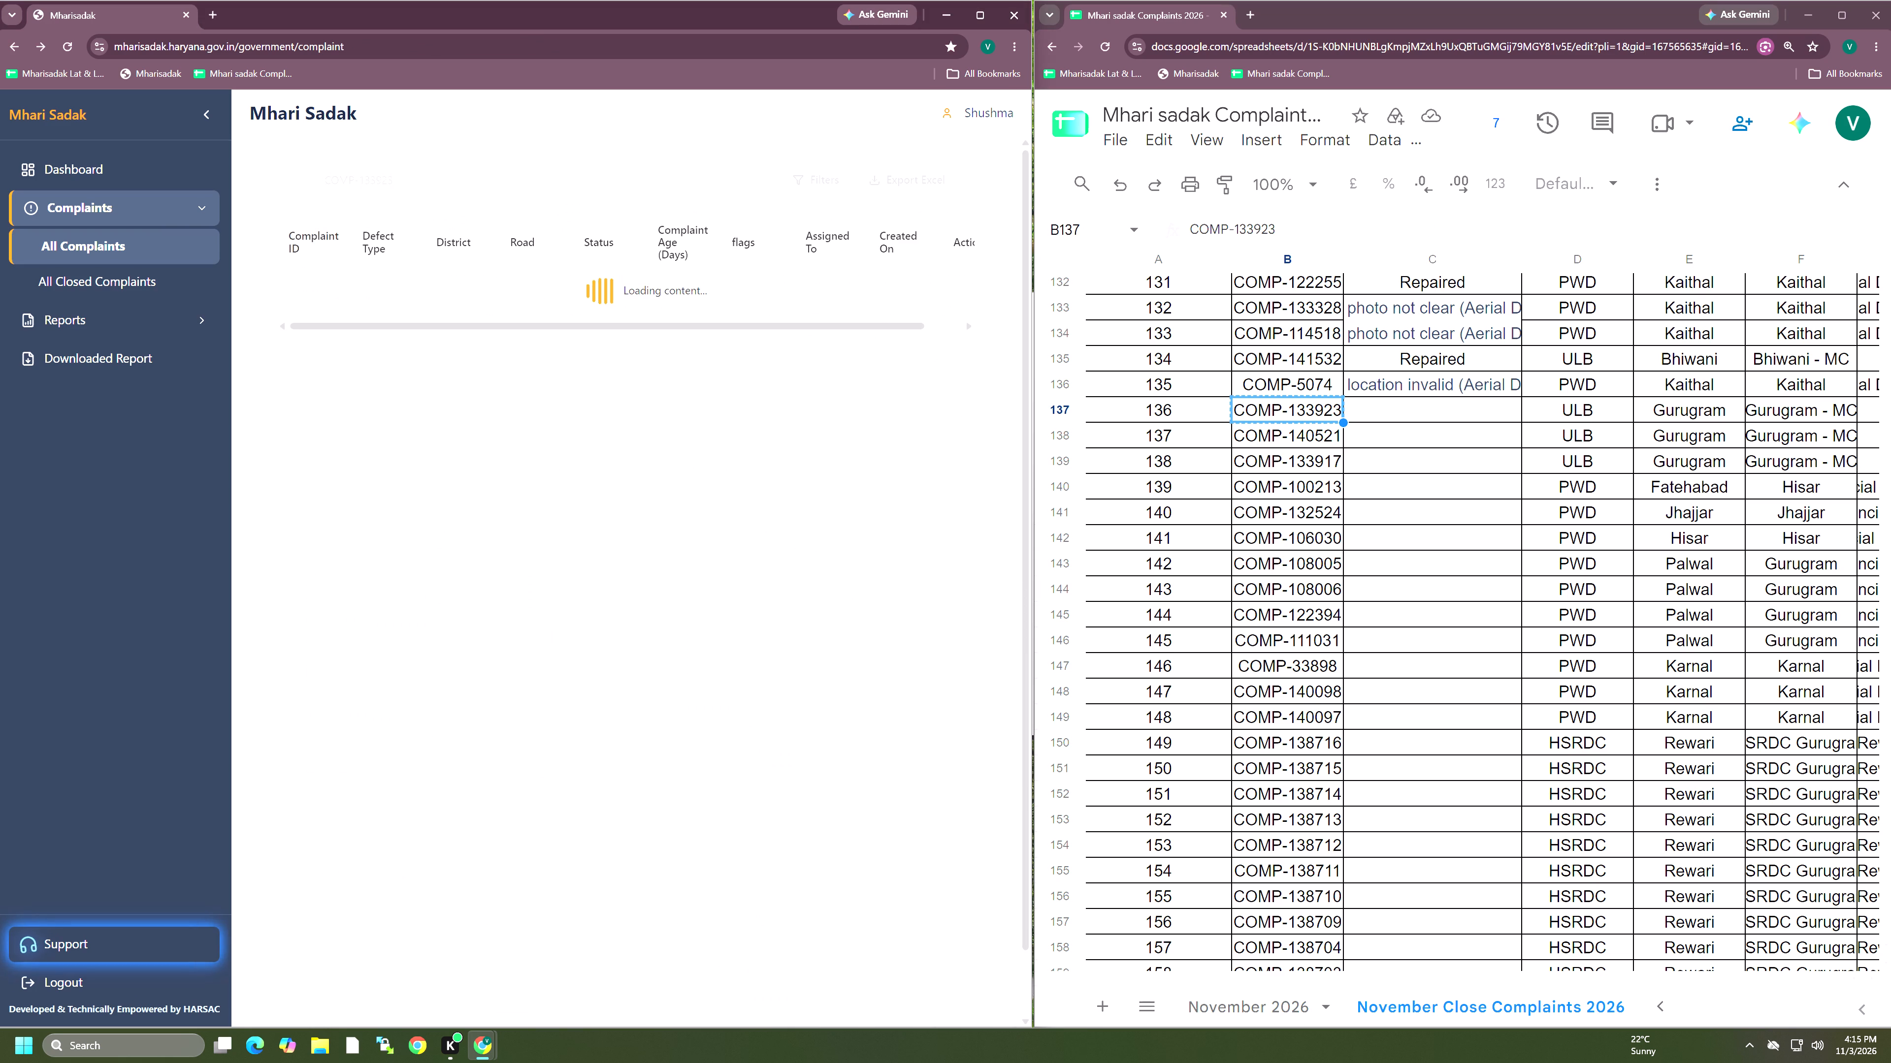
click(522, 293)
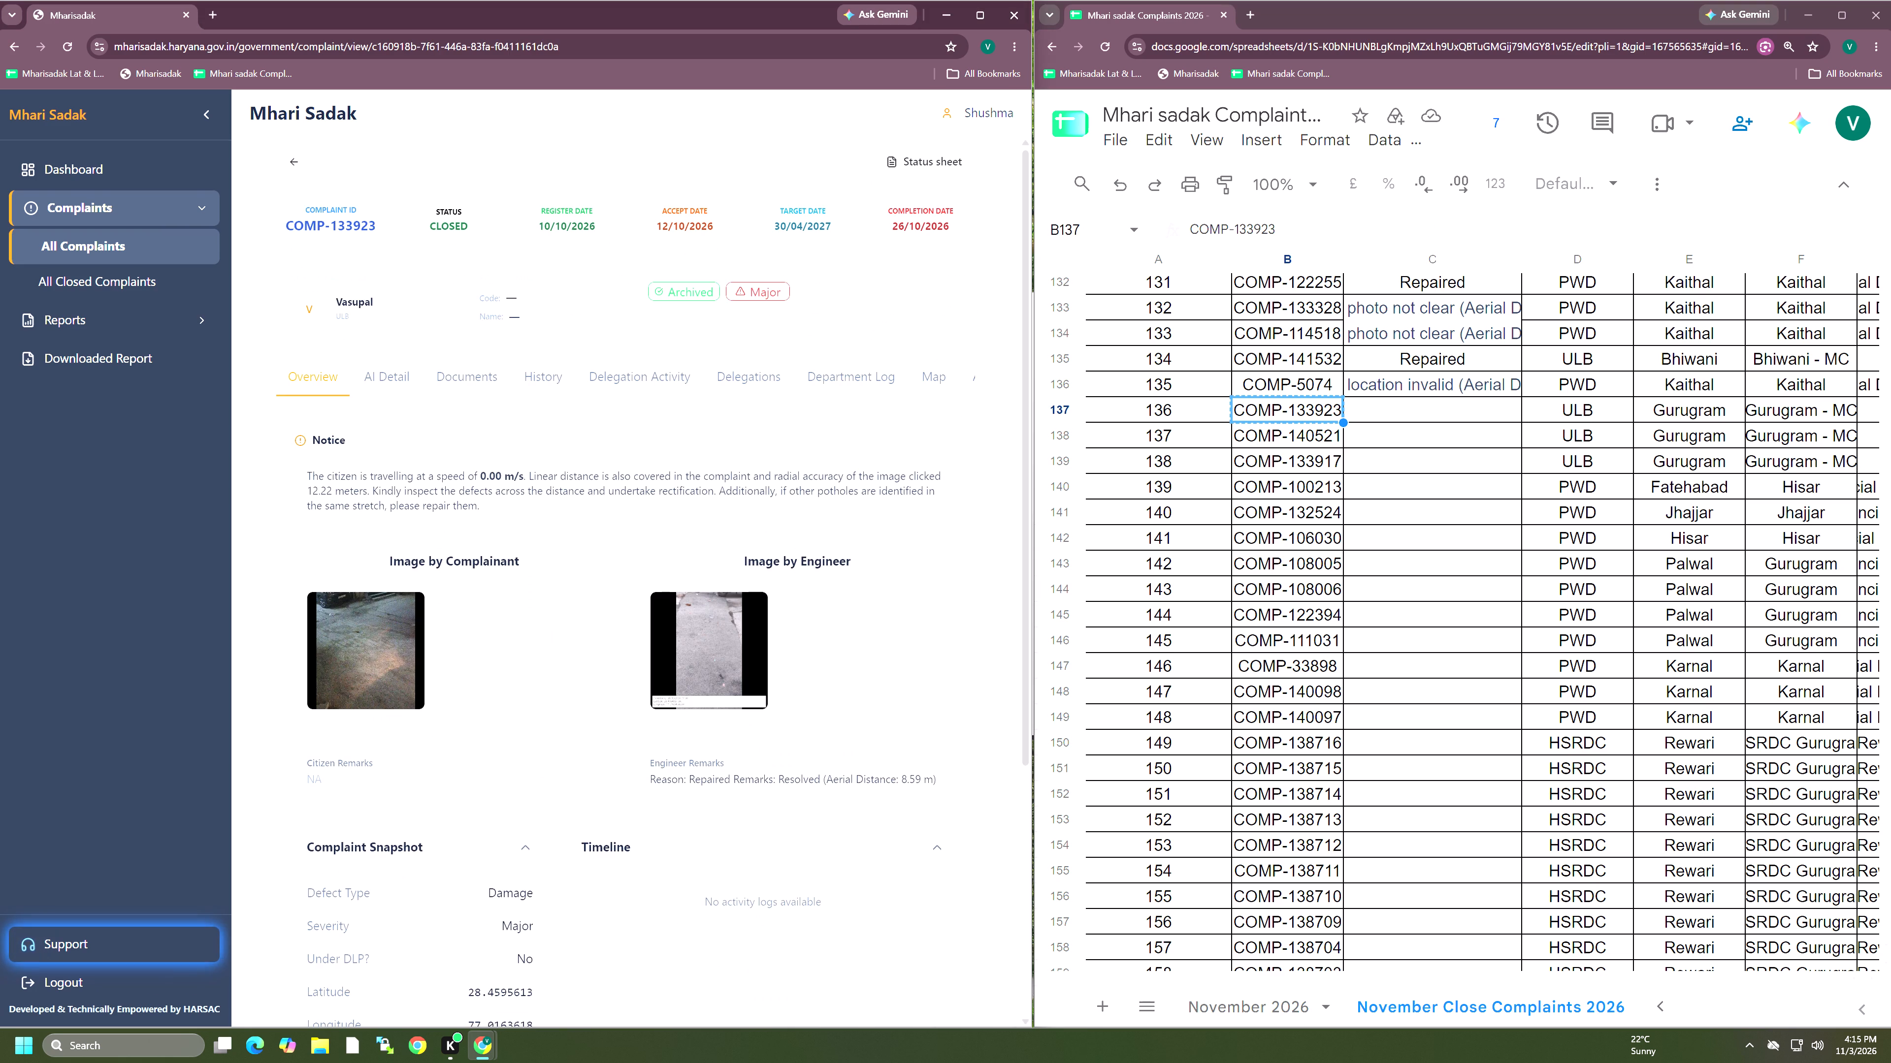
click(1385, 406)
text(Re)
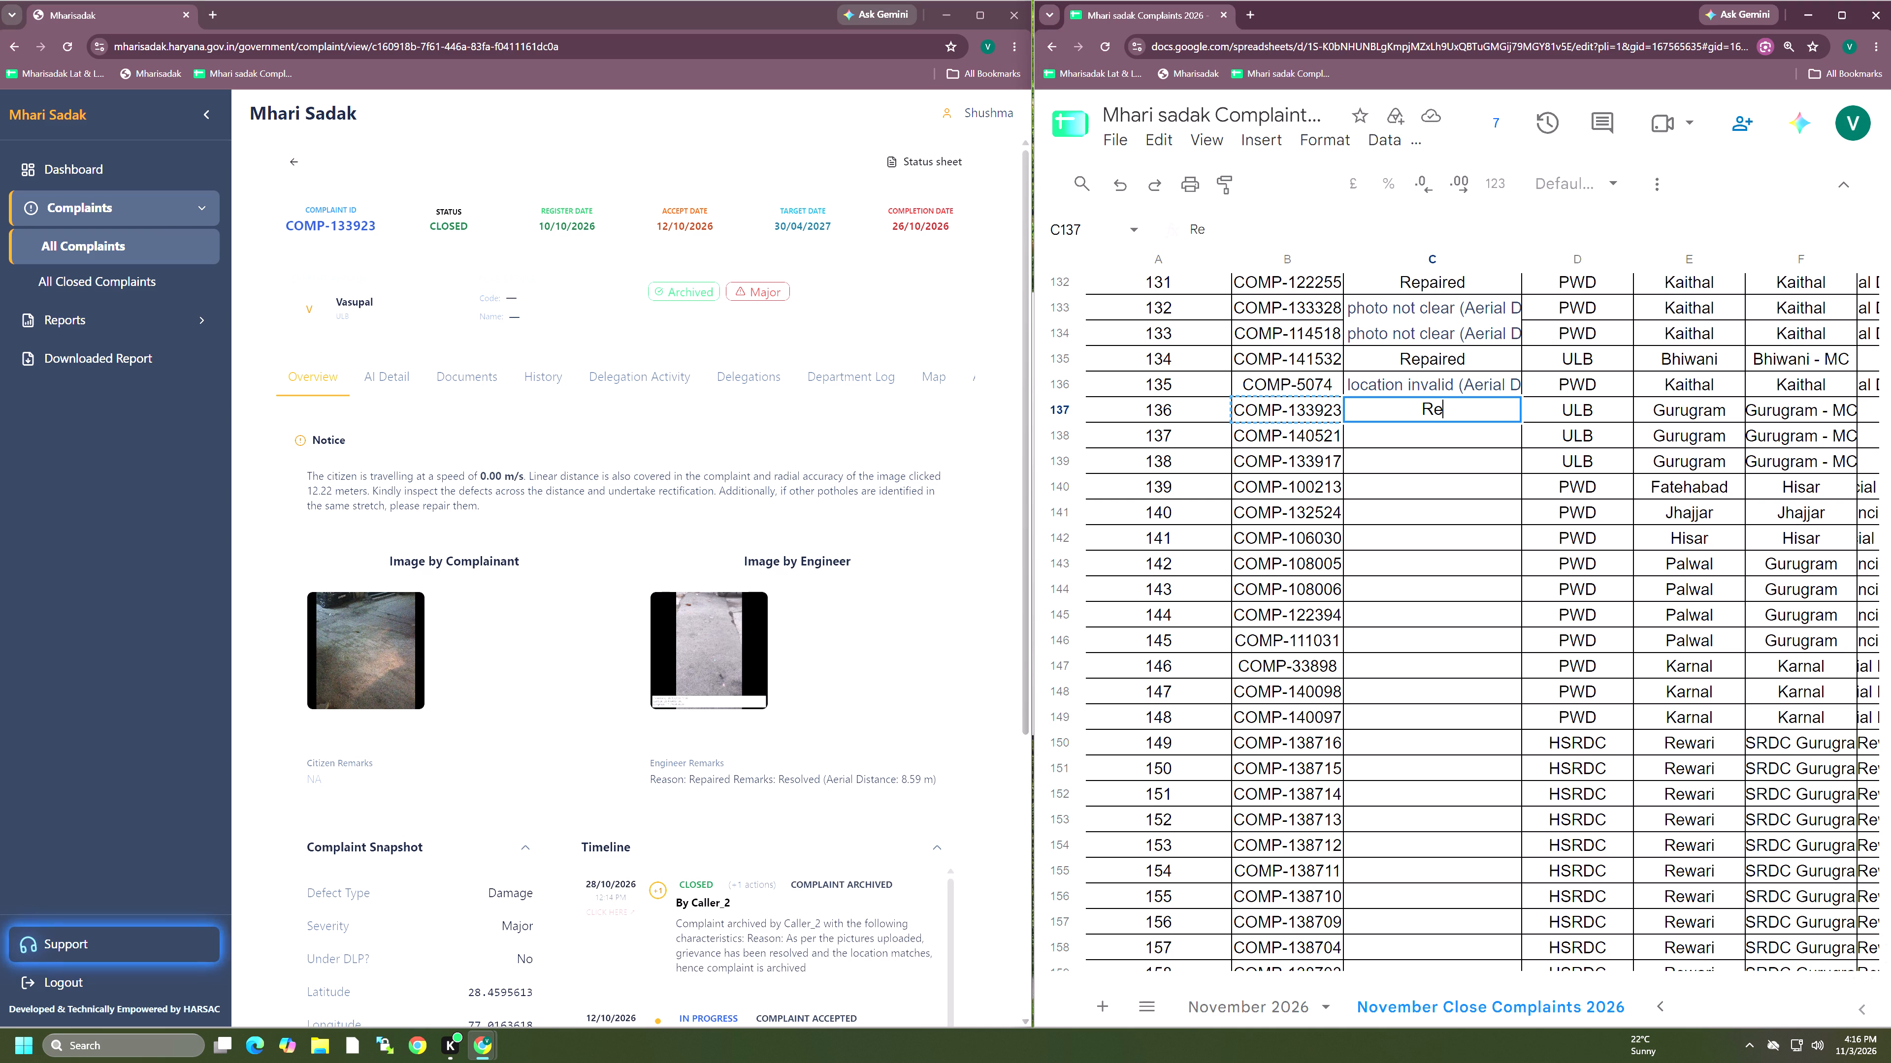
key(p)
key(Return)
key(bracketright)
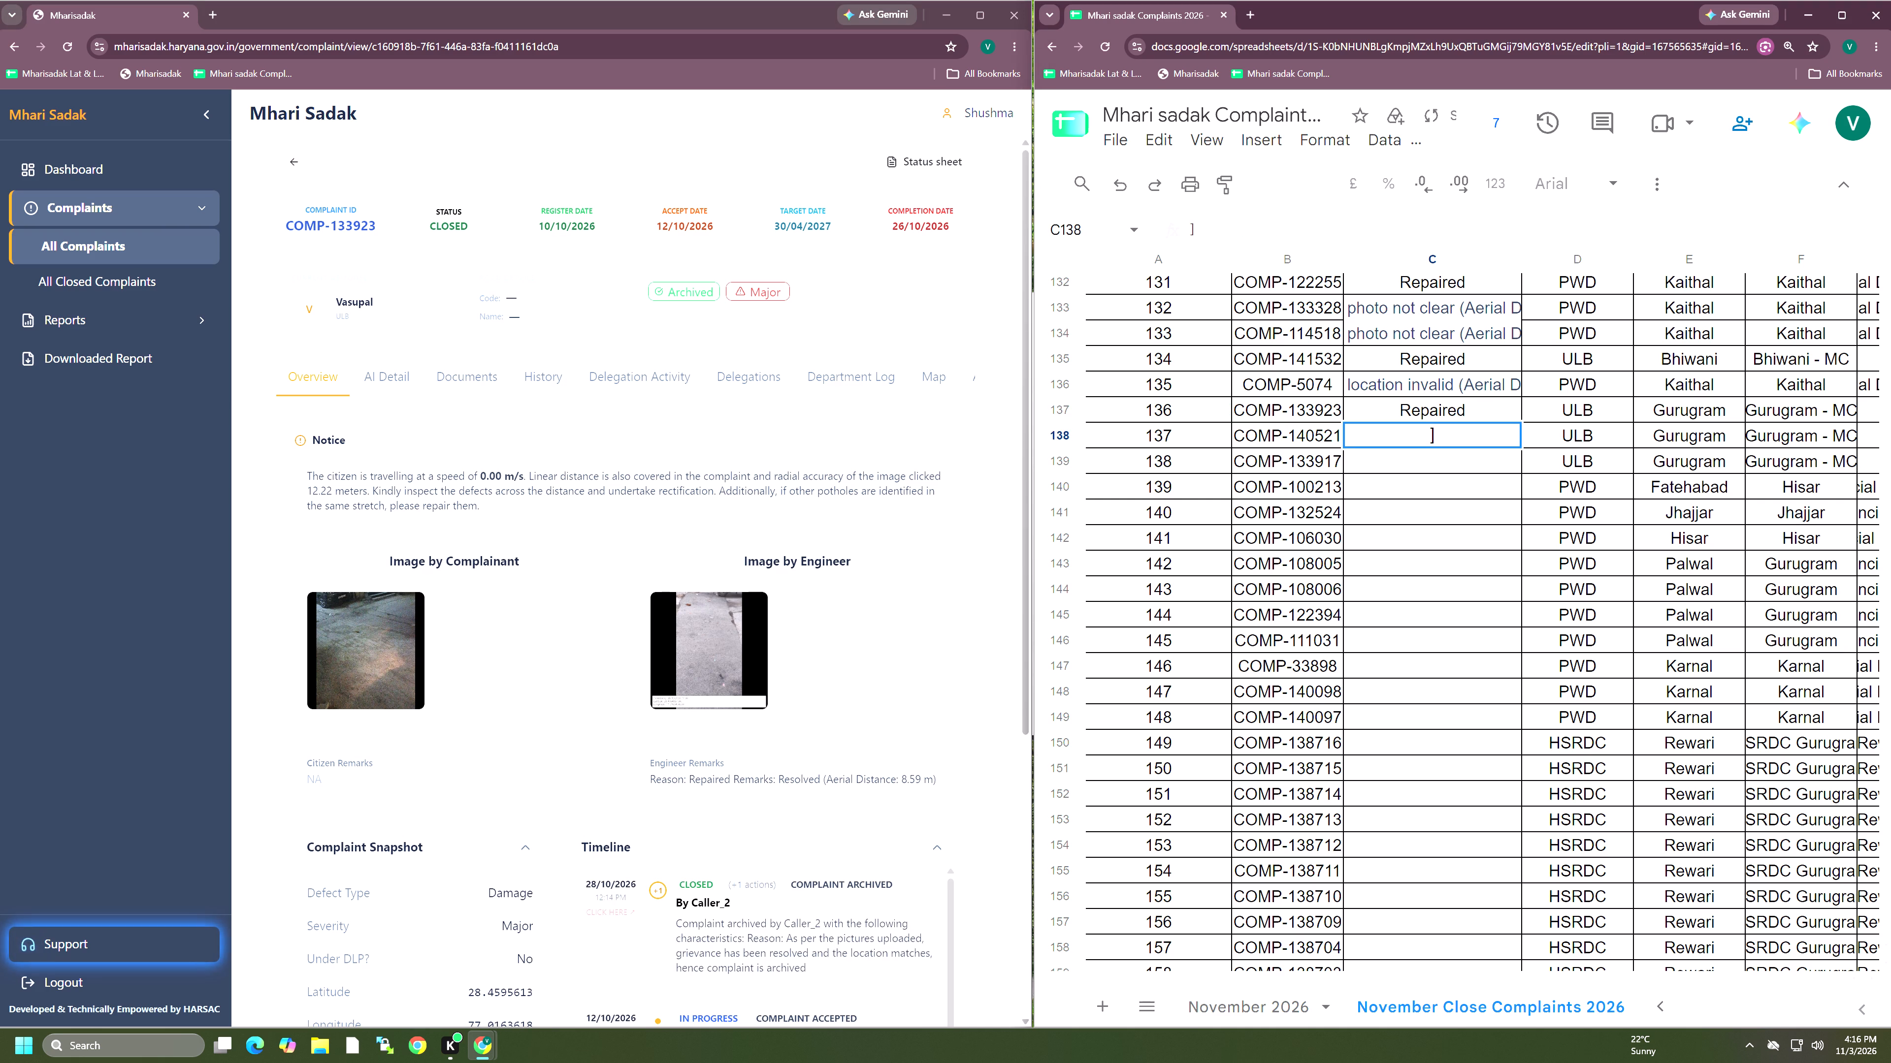
click(1286, 432)
key(ctrl+c)
click(296, 159)
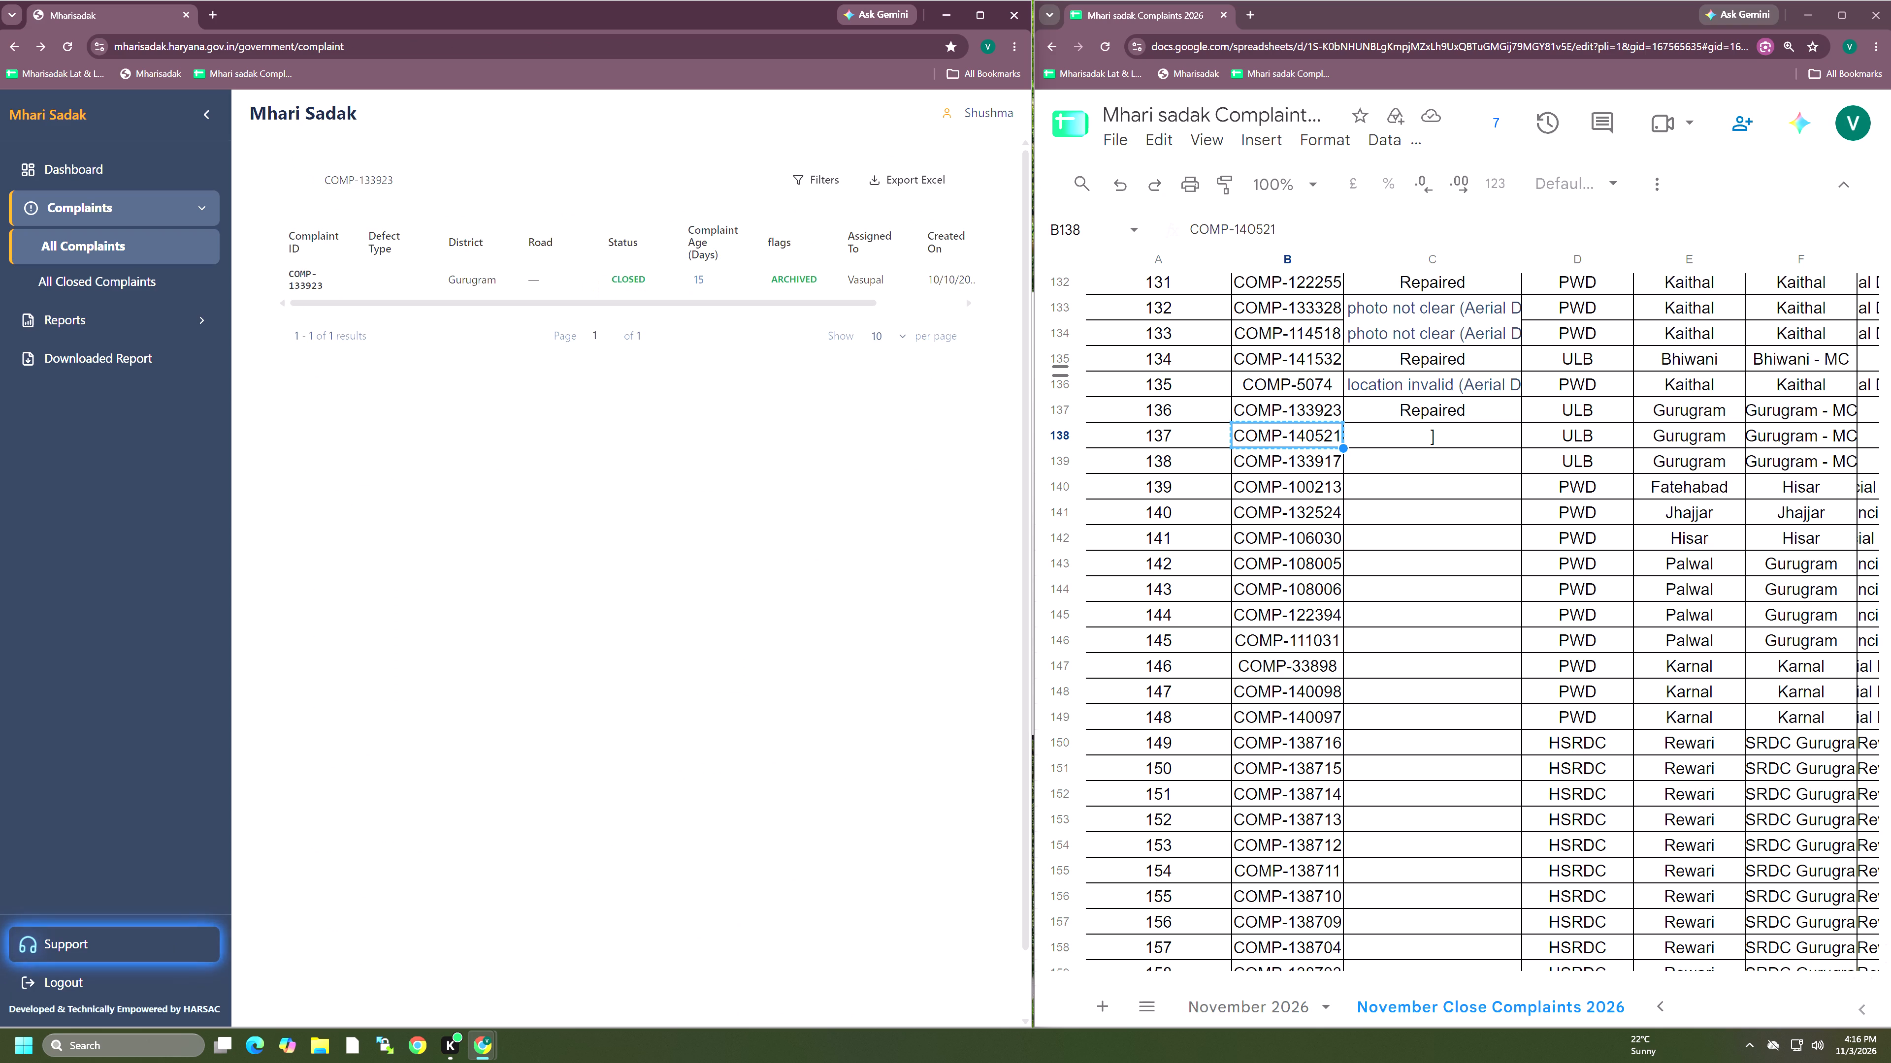
drag(400, 177, 269, 221)
key(ctrl+v)
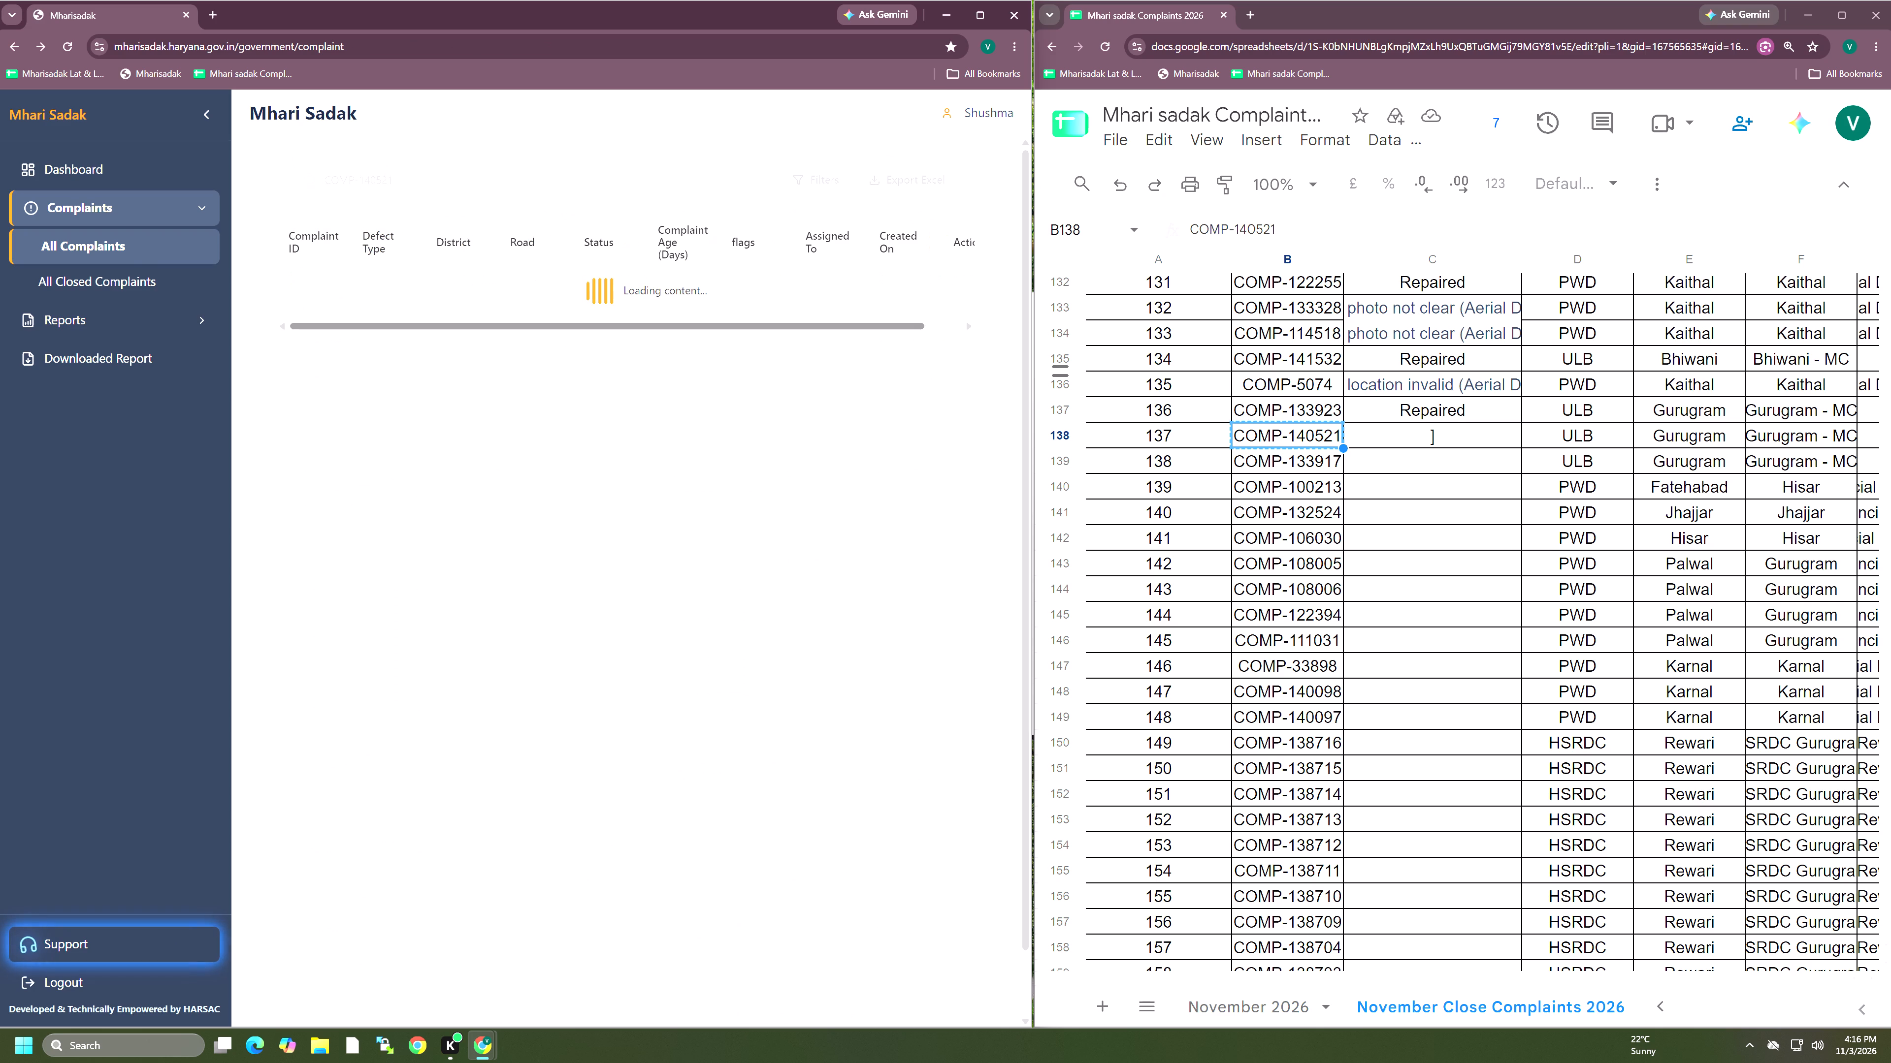
click(563, 268)
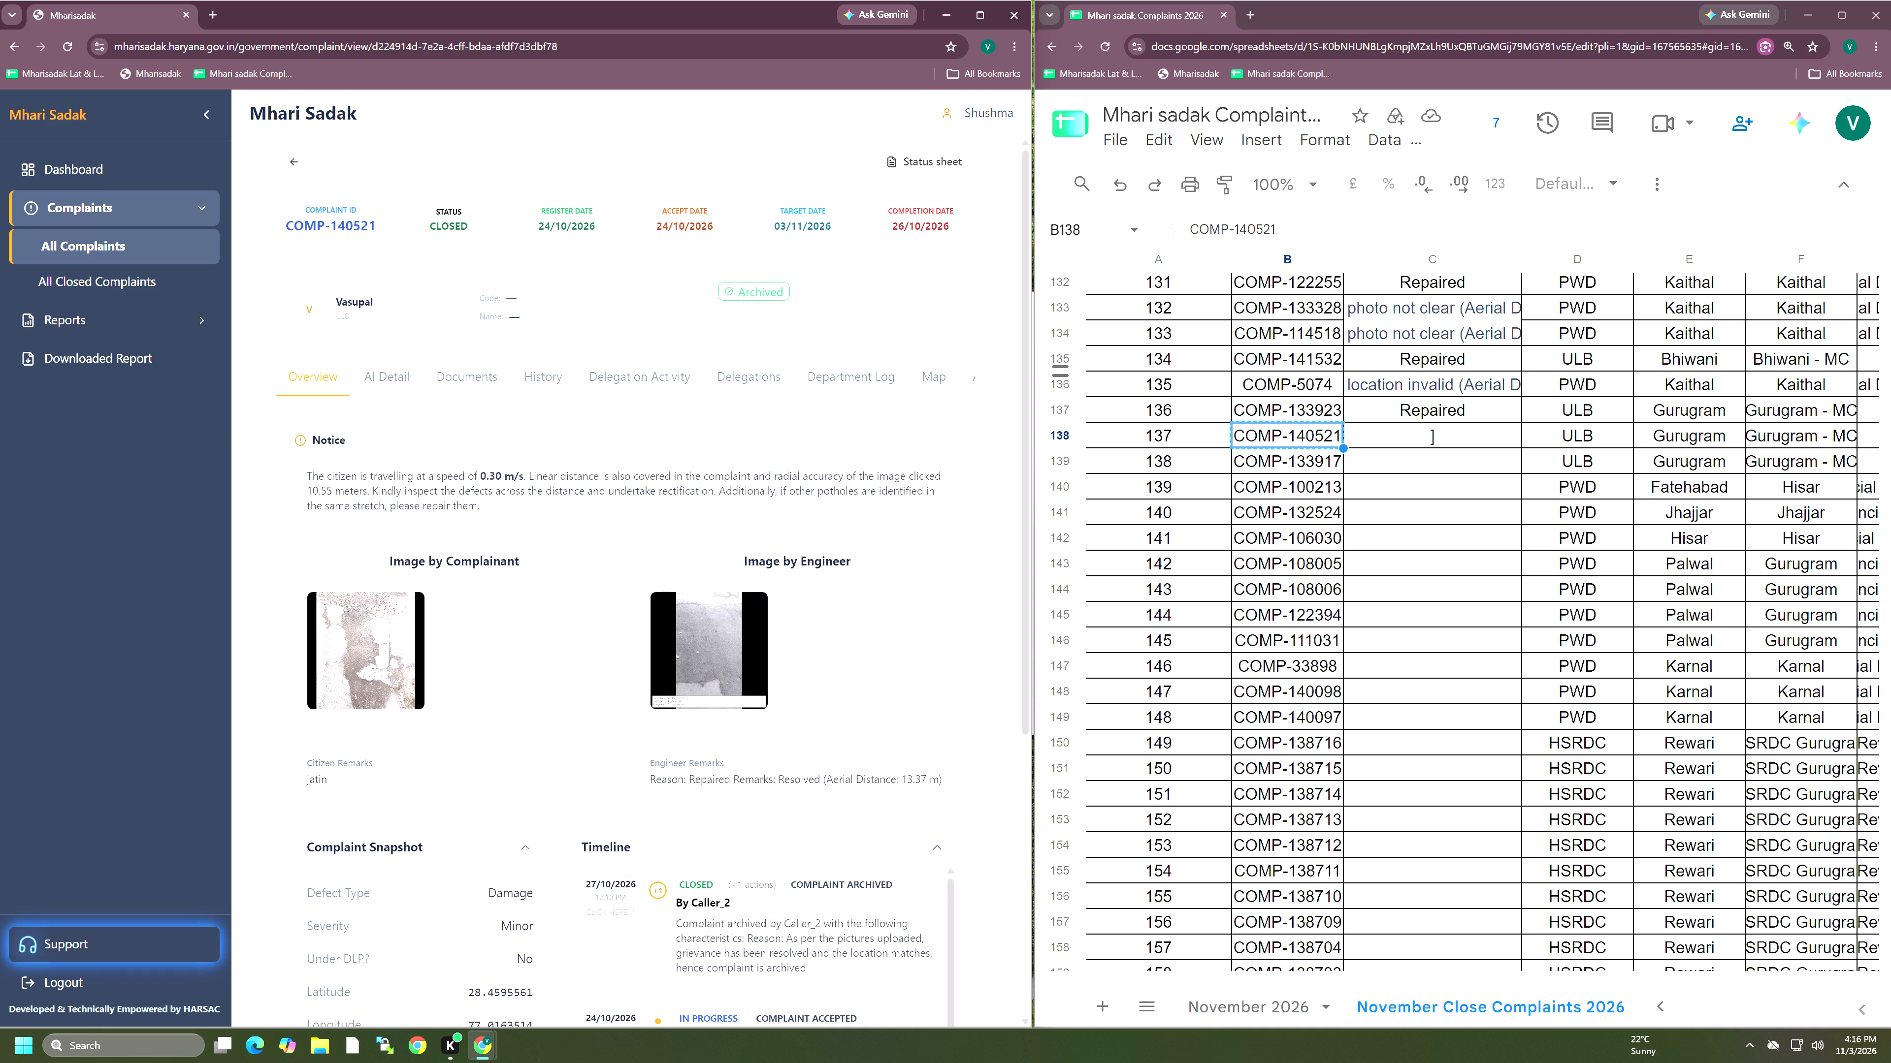
click(1424, 437)
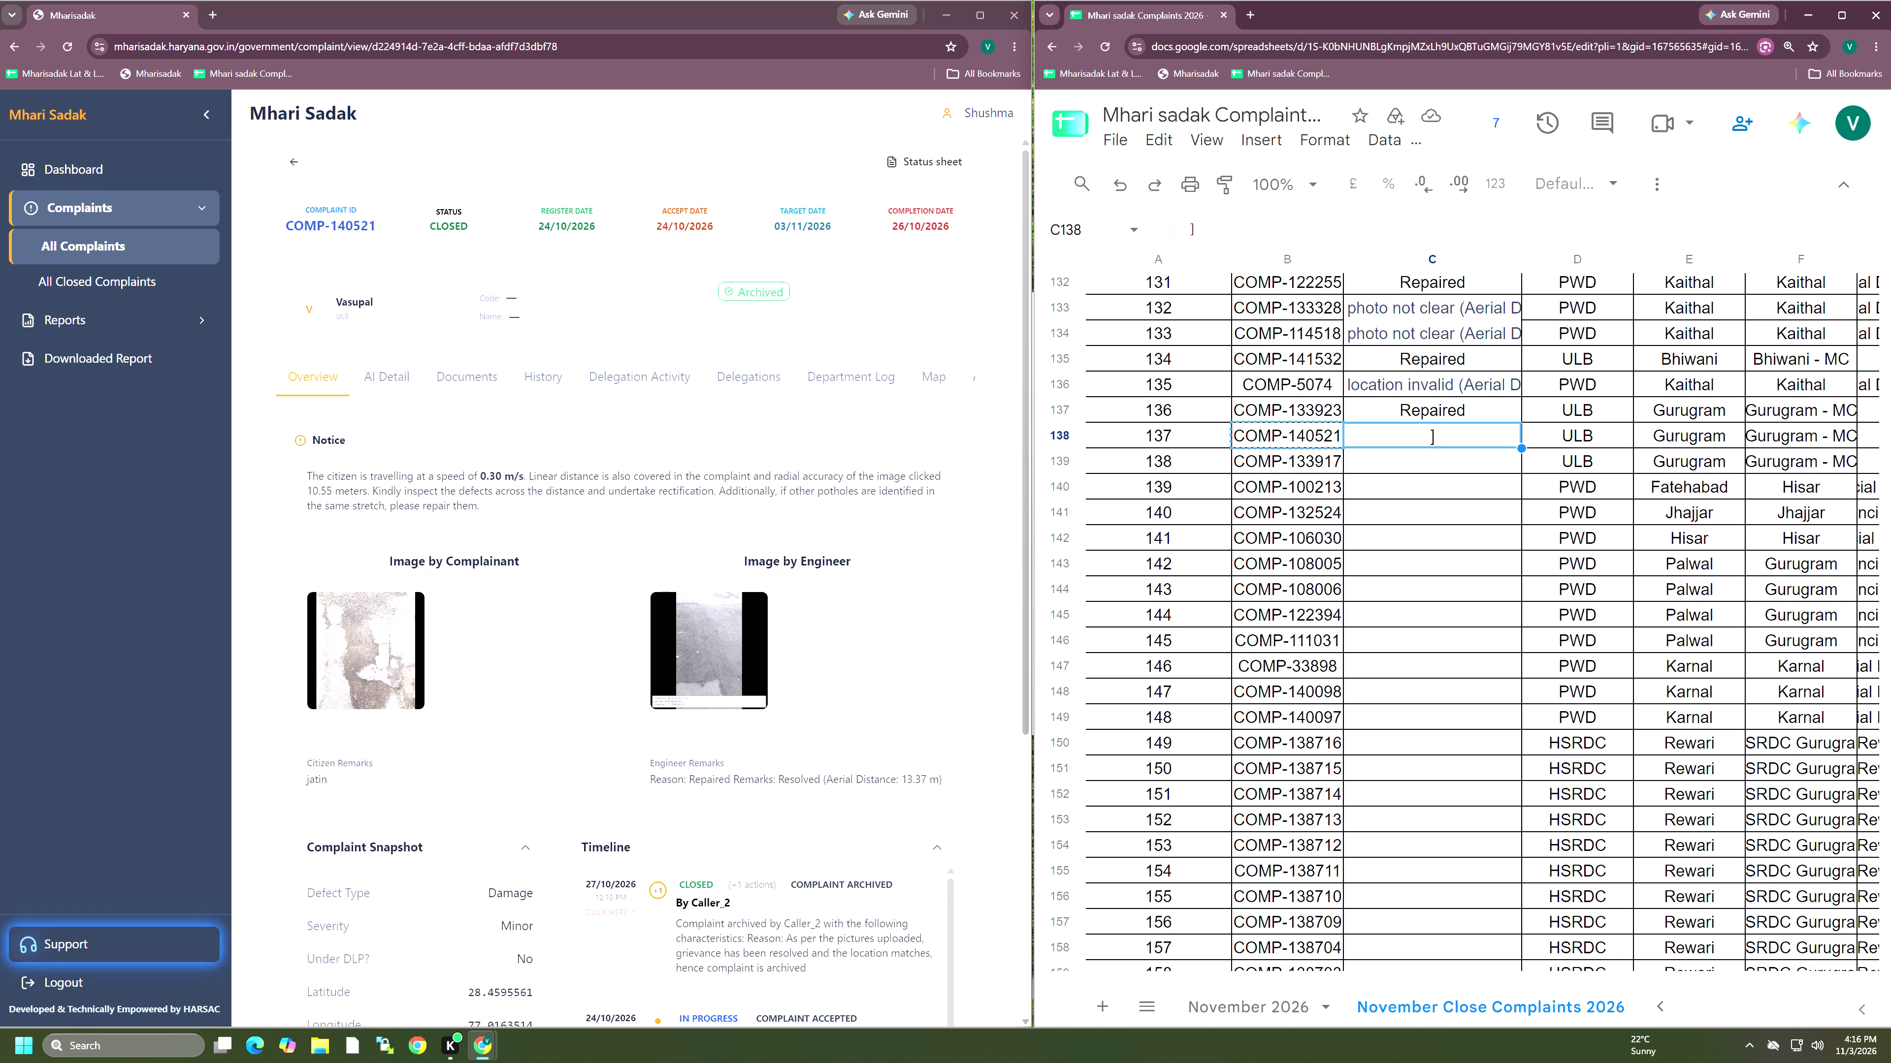
key(ctrl+d)
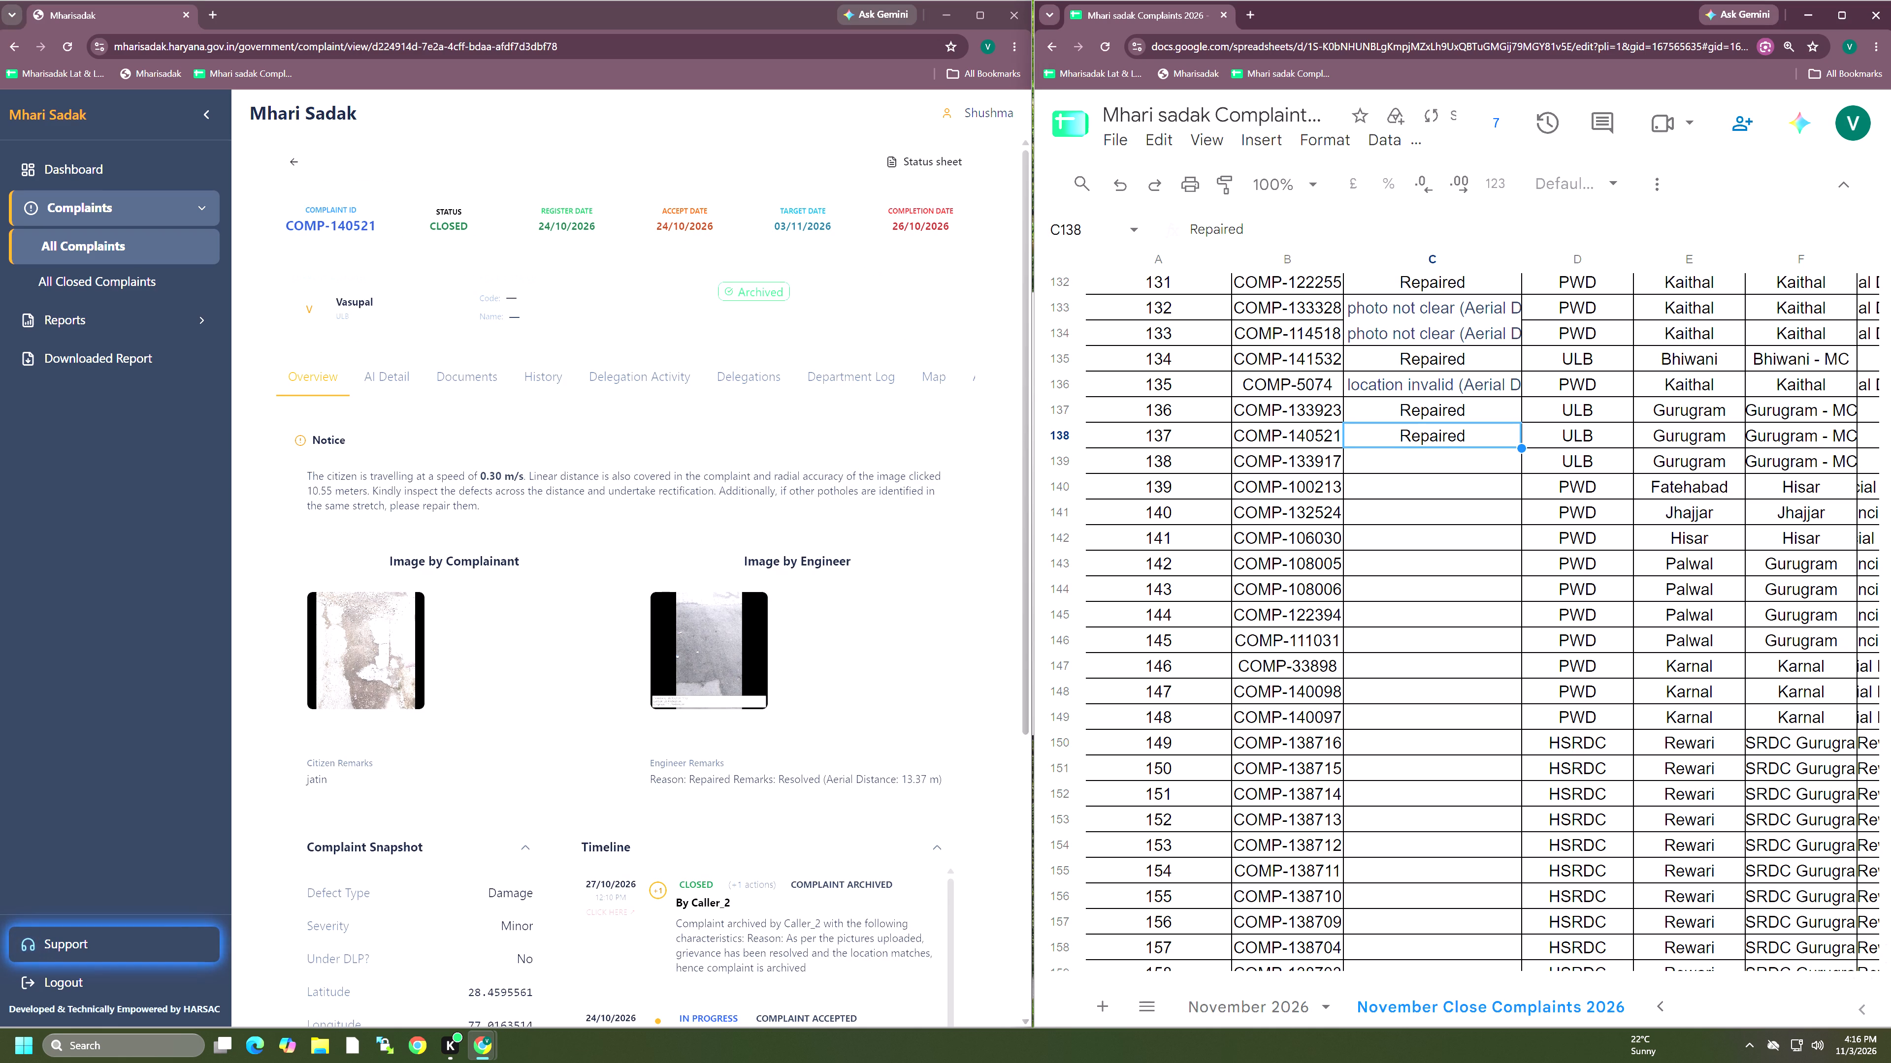
click(1305, 460)
key(ctrl+c)
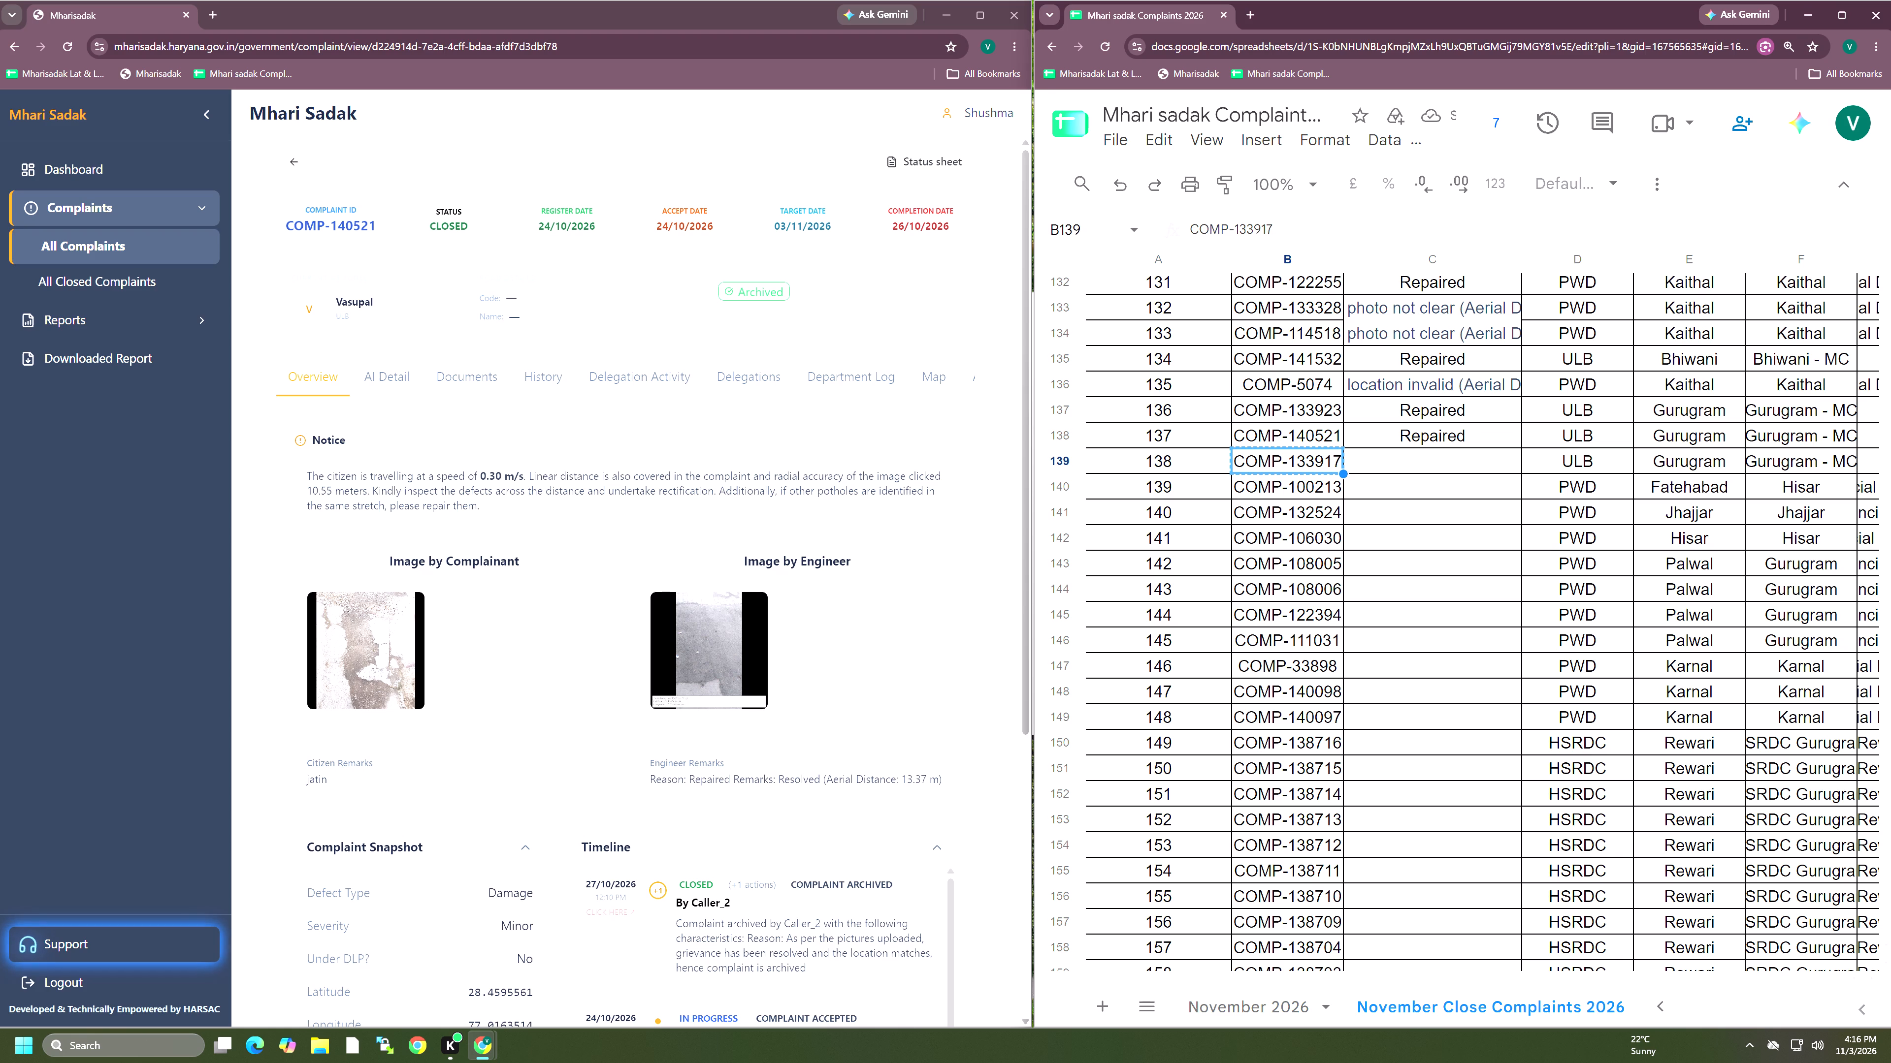
click(291, 157)
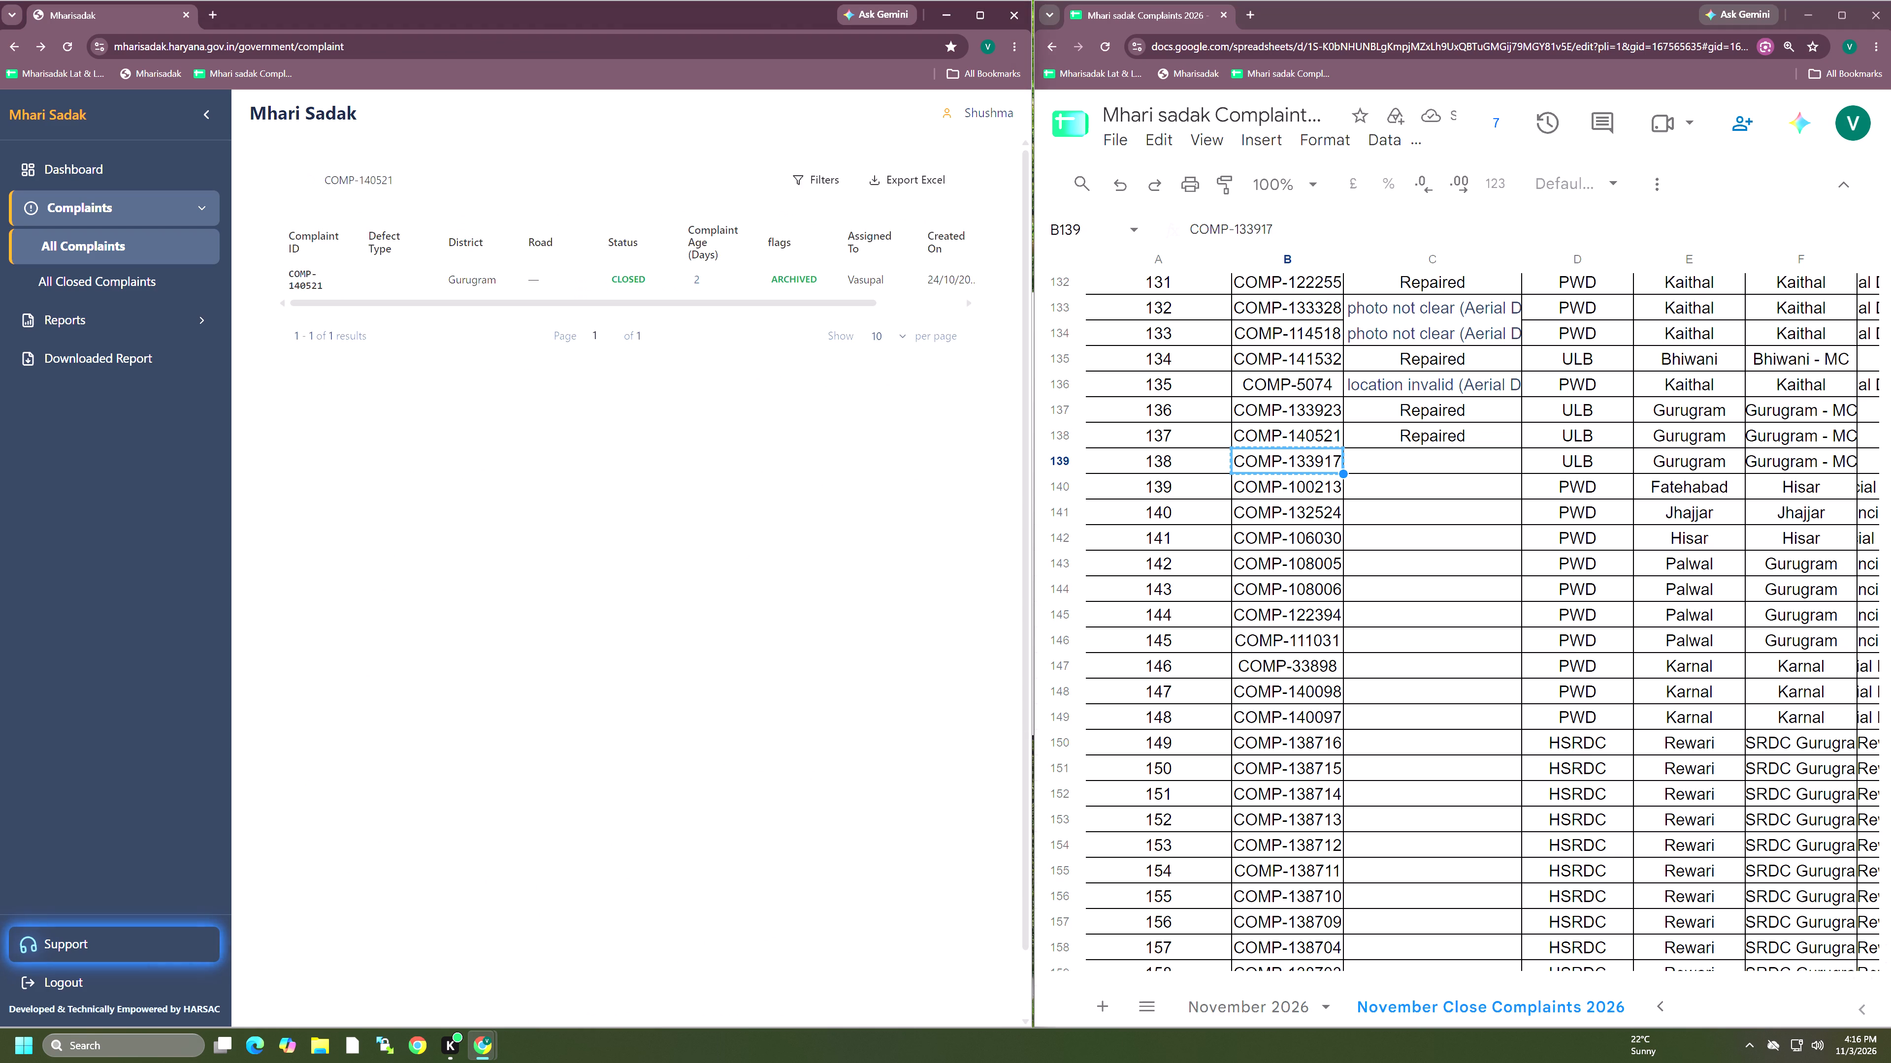
drag(401, 185, 271, 231)
key(ctrl+v)
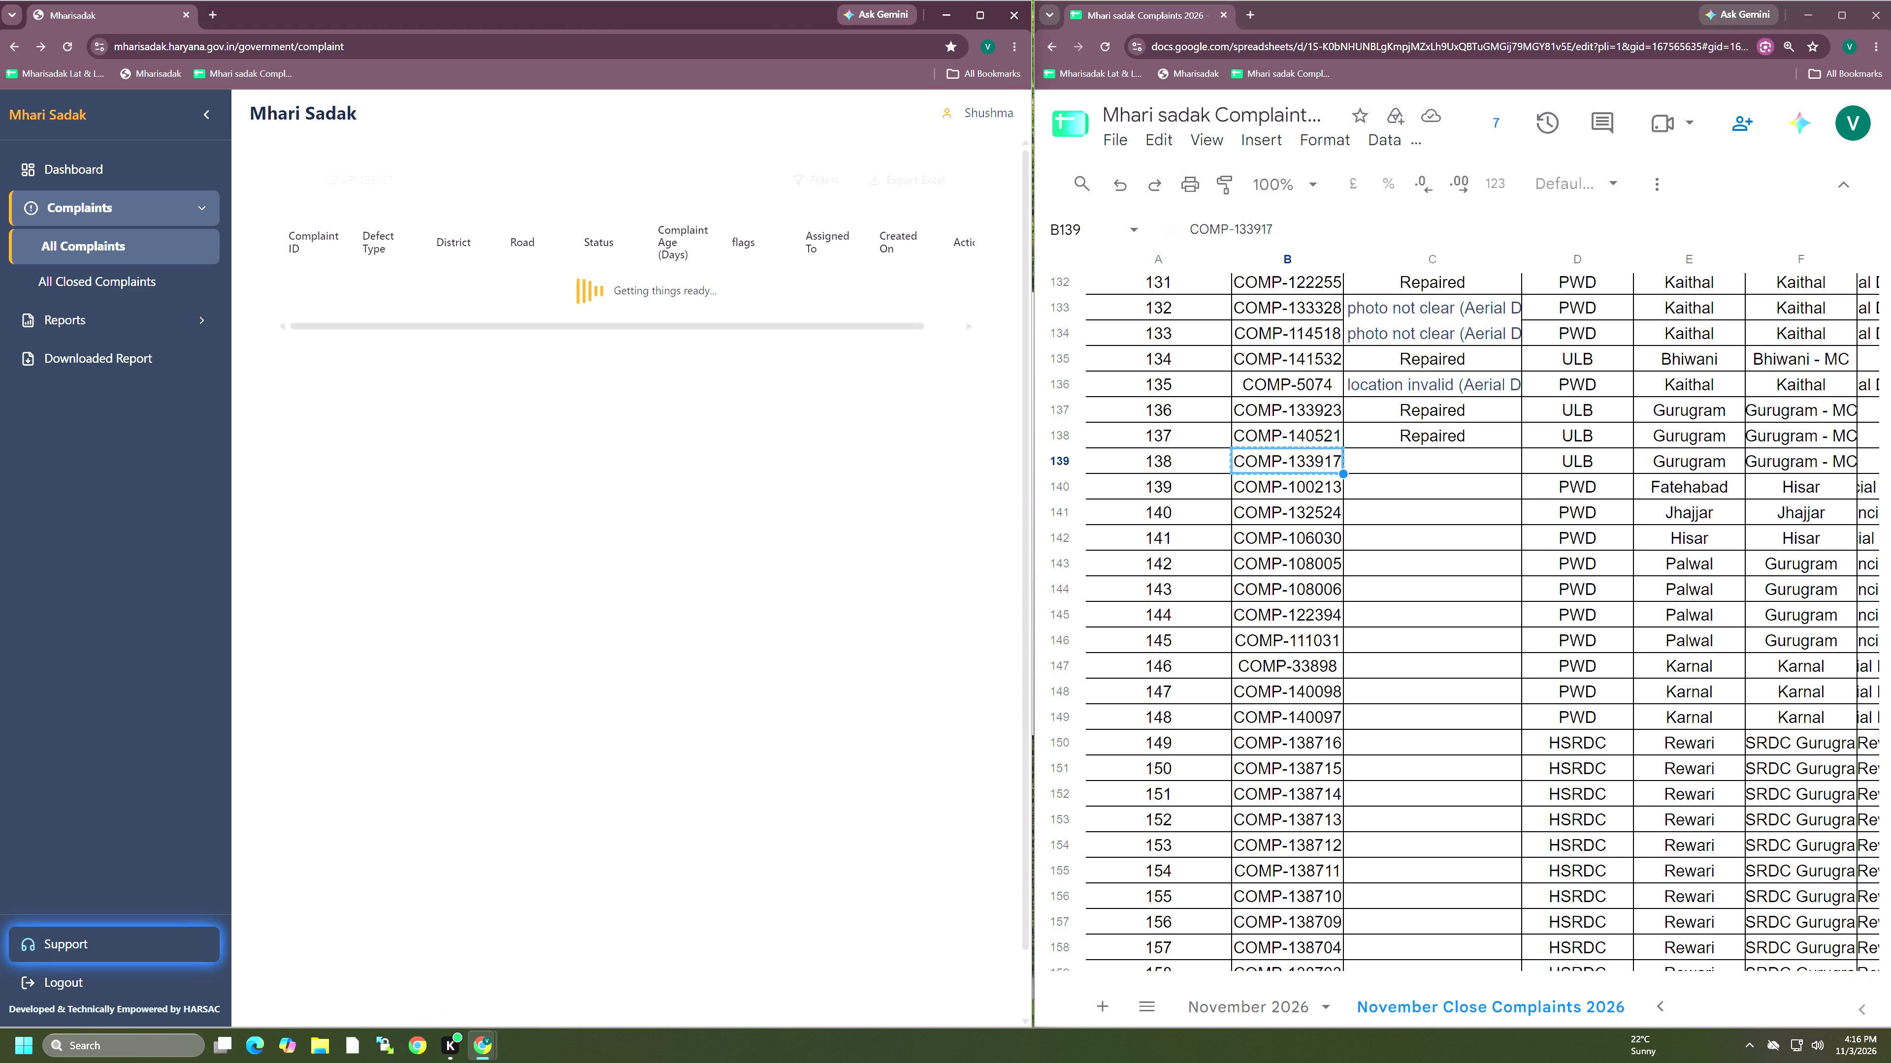
click(499, 294)
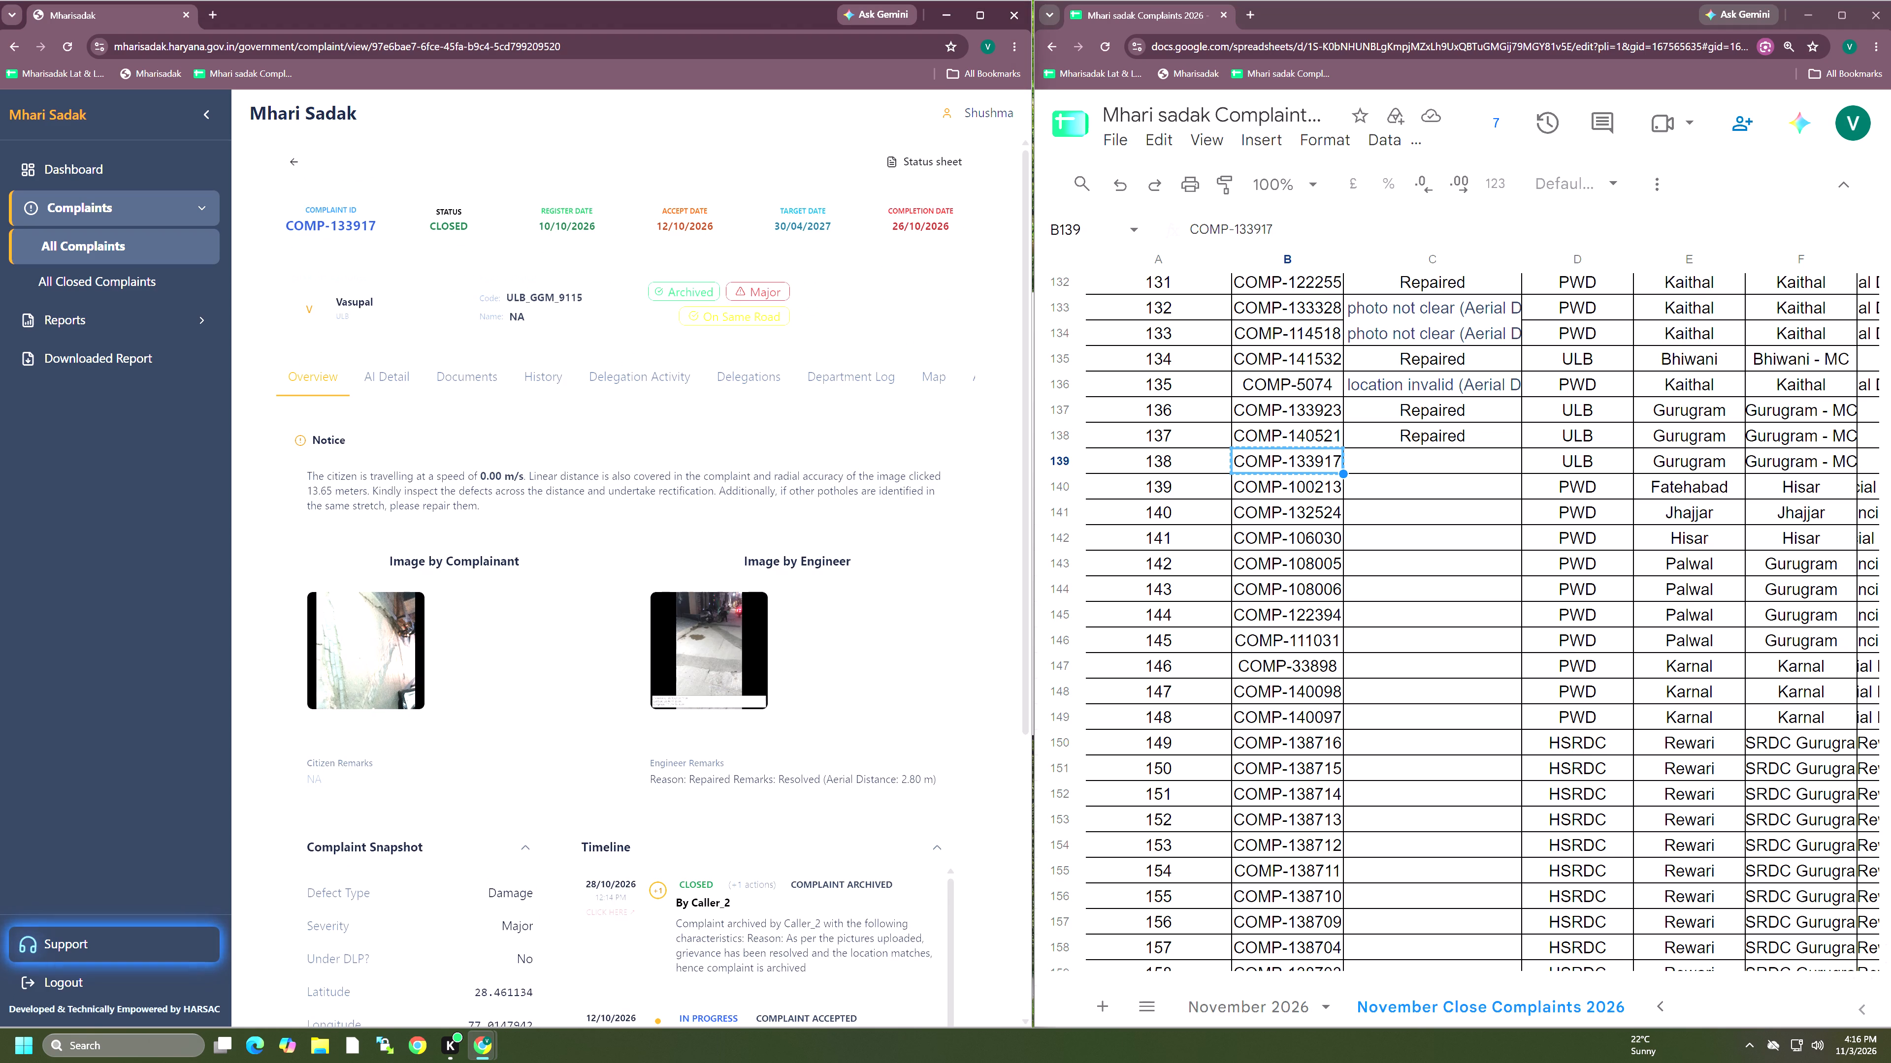
click(1411, 457)
key(ctrl+d)
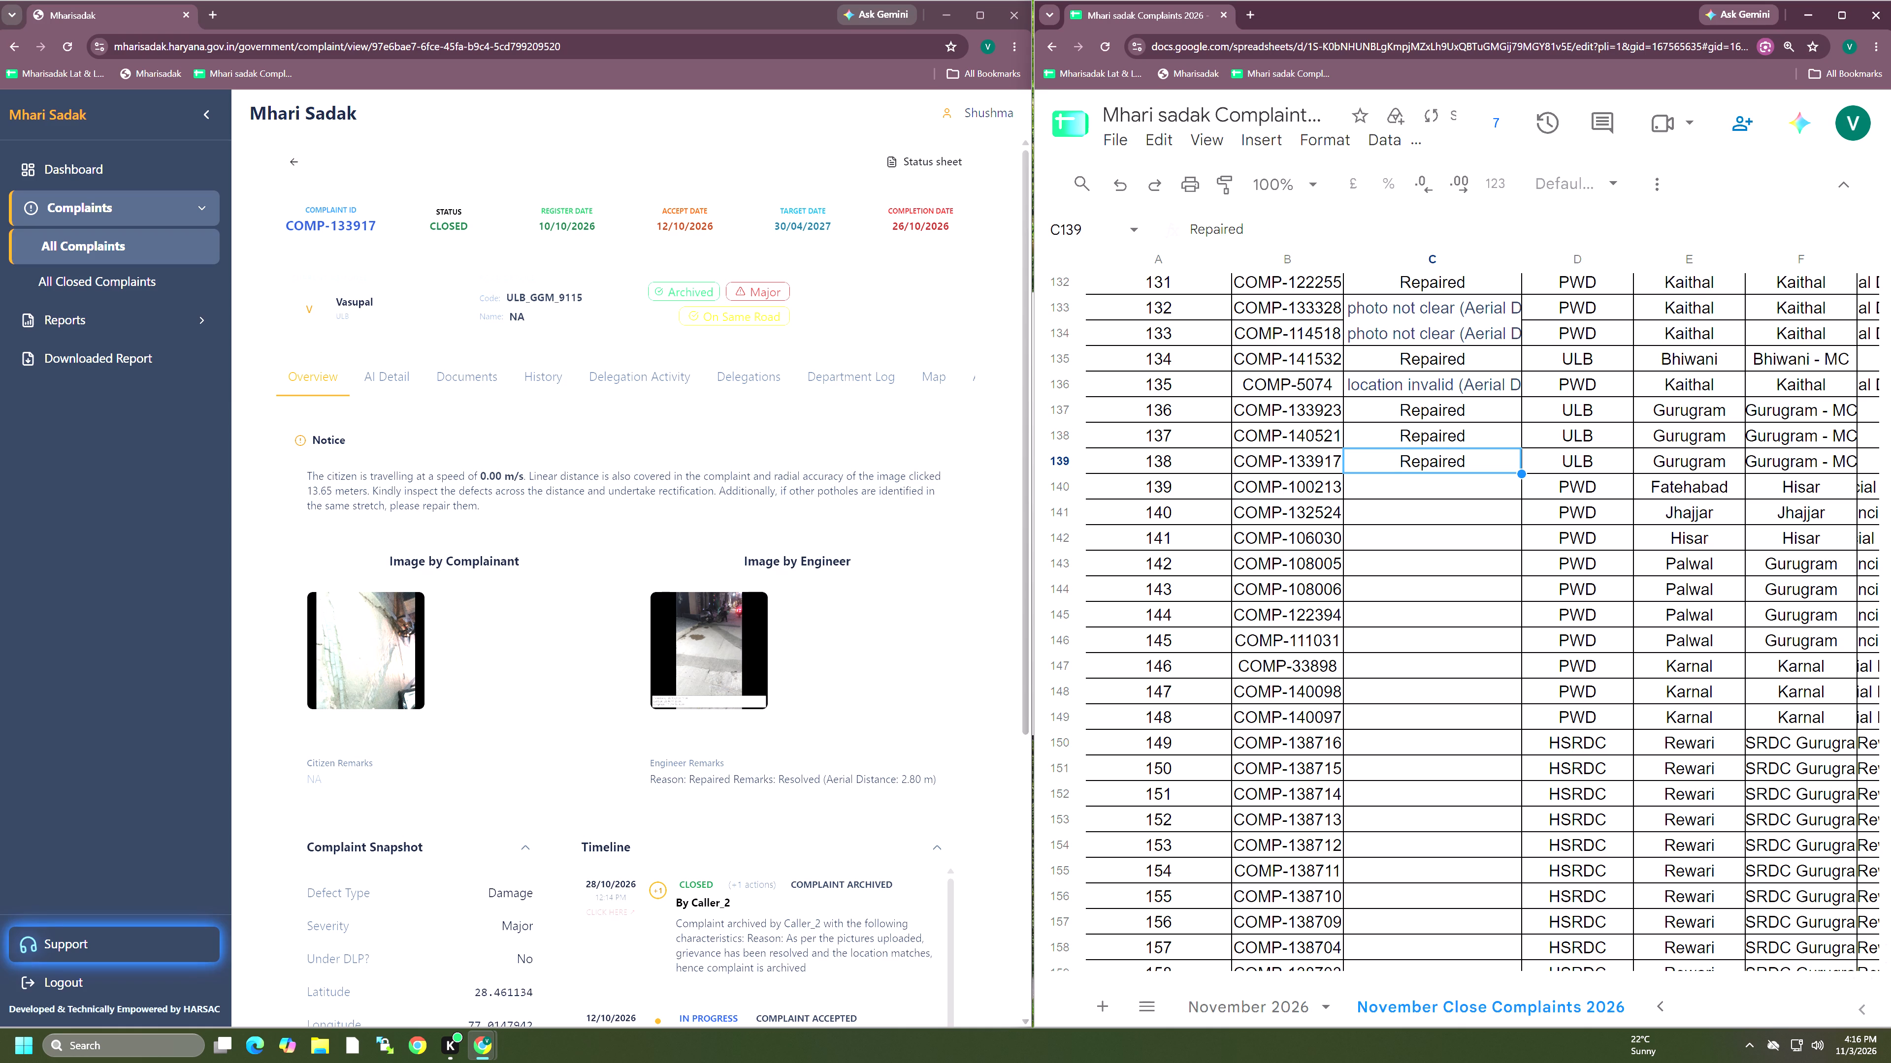
click(1290, 489)
key(ctrl+c)
click(287, 162)
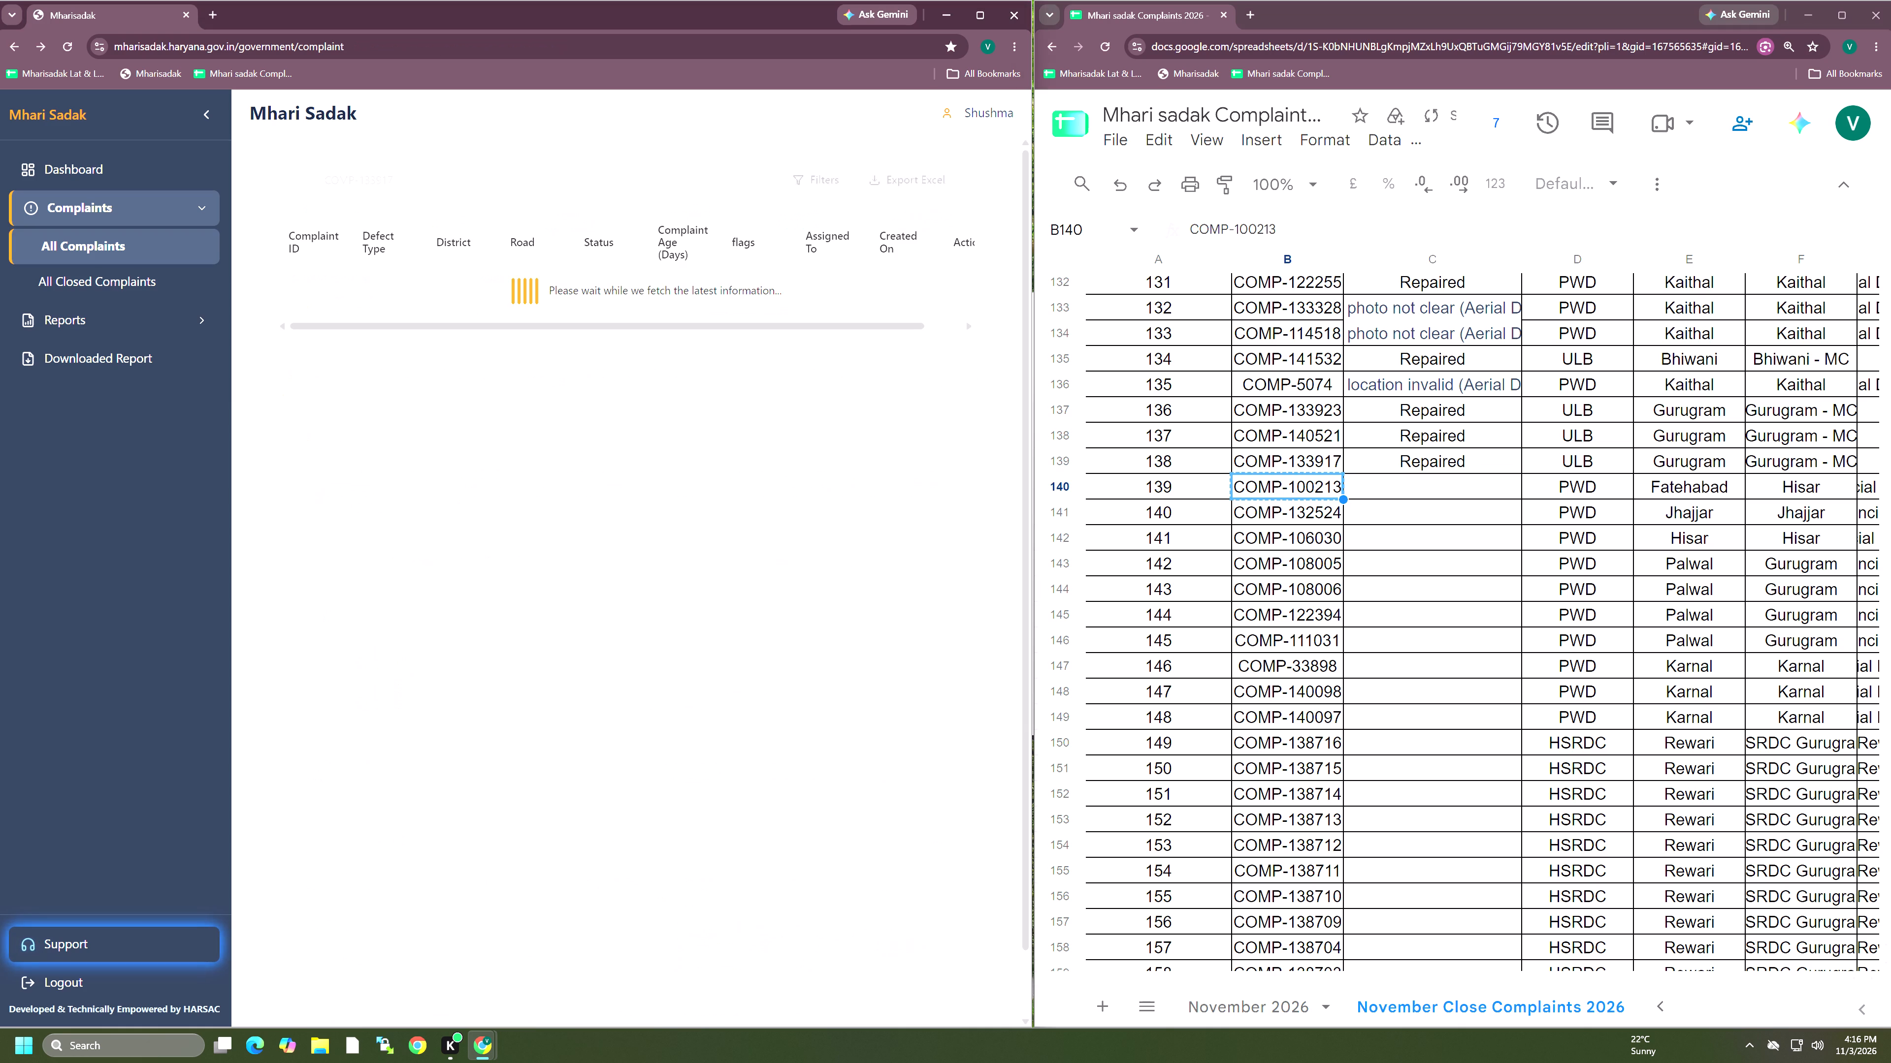
drag(408, 177, 272, 207)
key(ctrl+v)
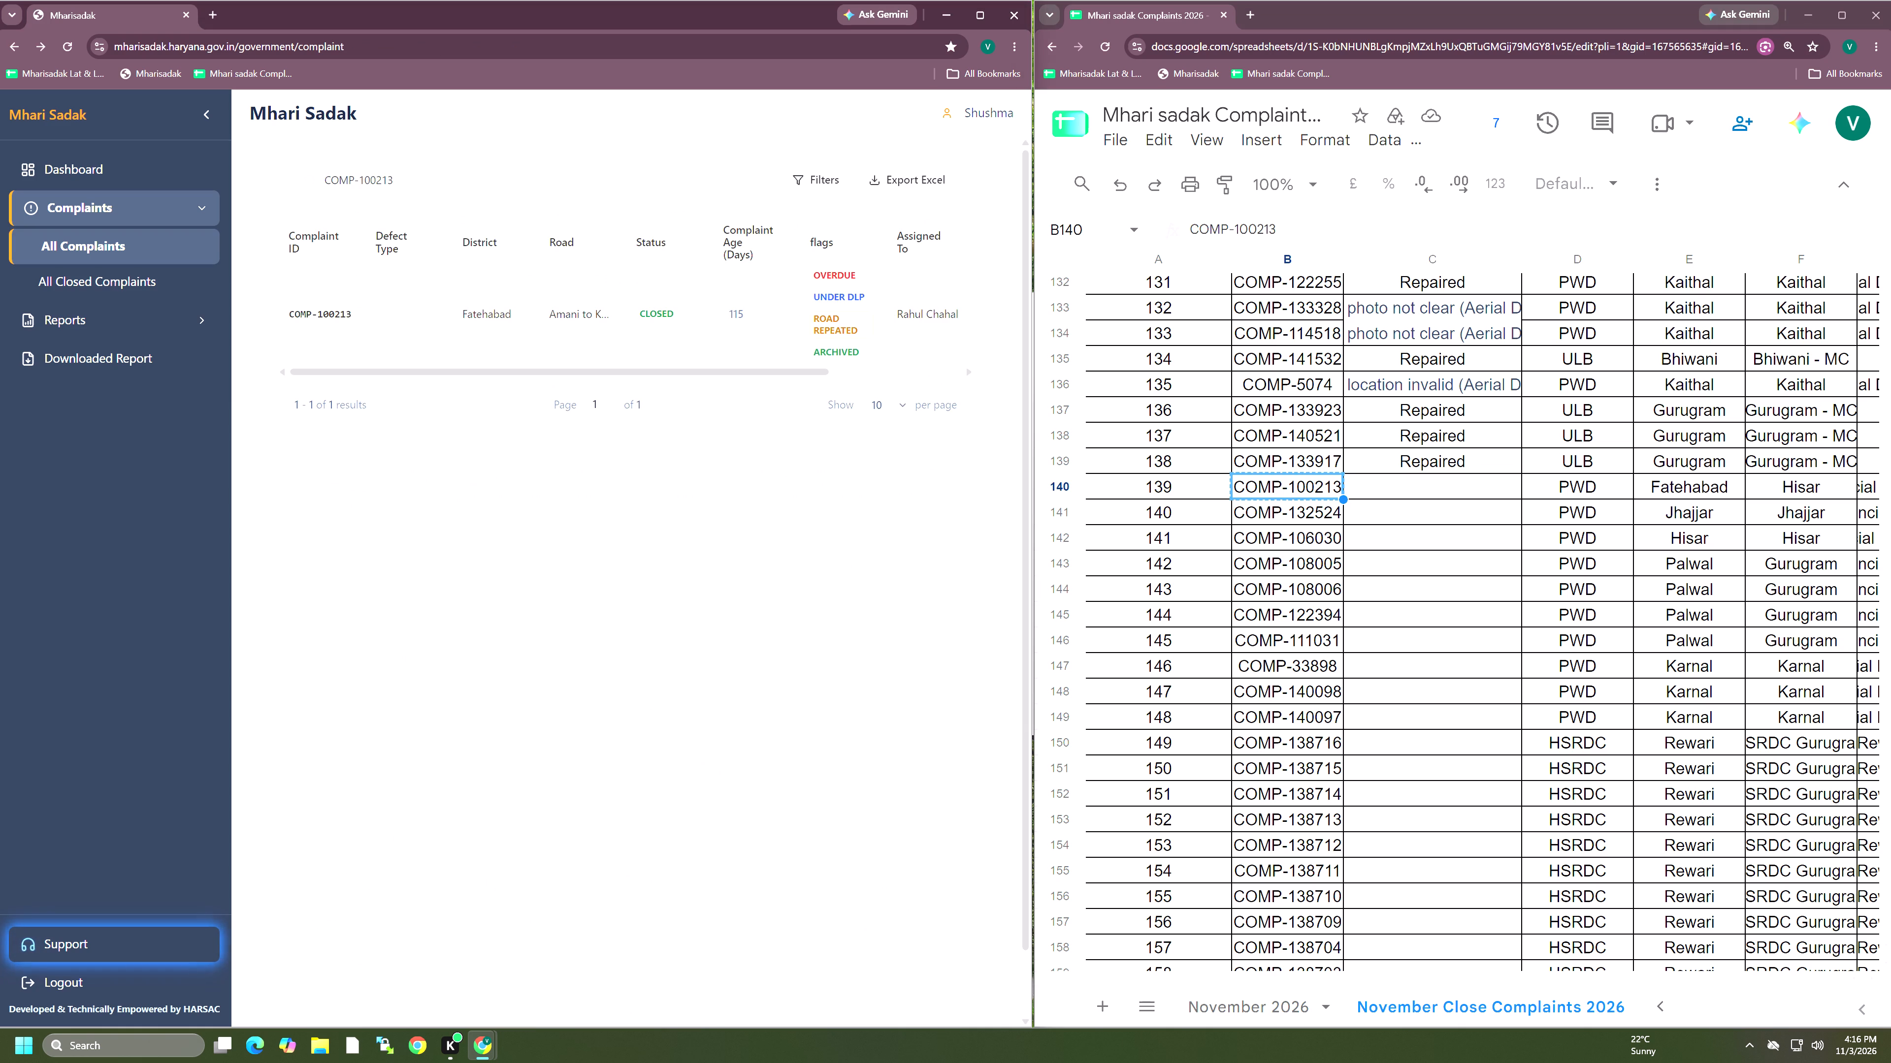
click(533, 301)
scroll(1458, 555, down, 2)
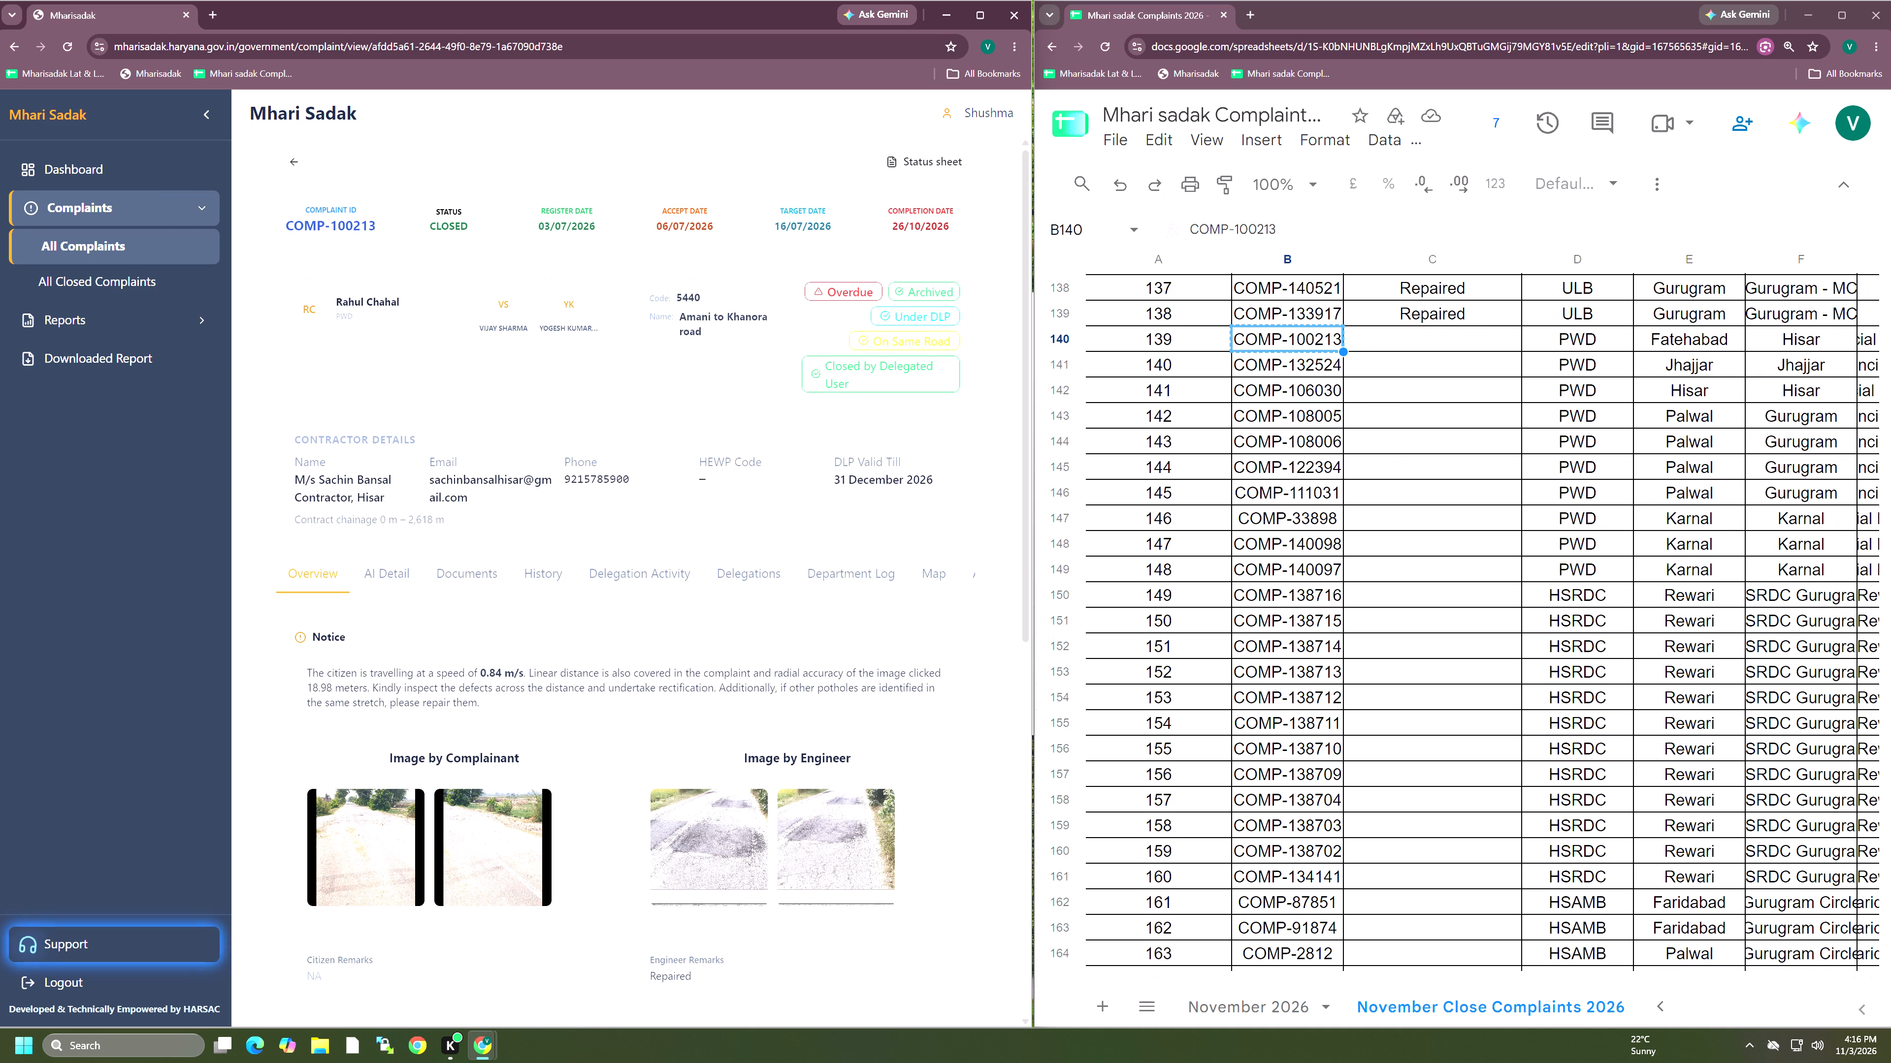
click(1442, 332)
key(ctrl+d)
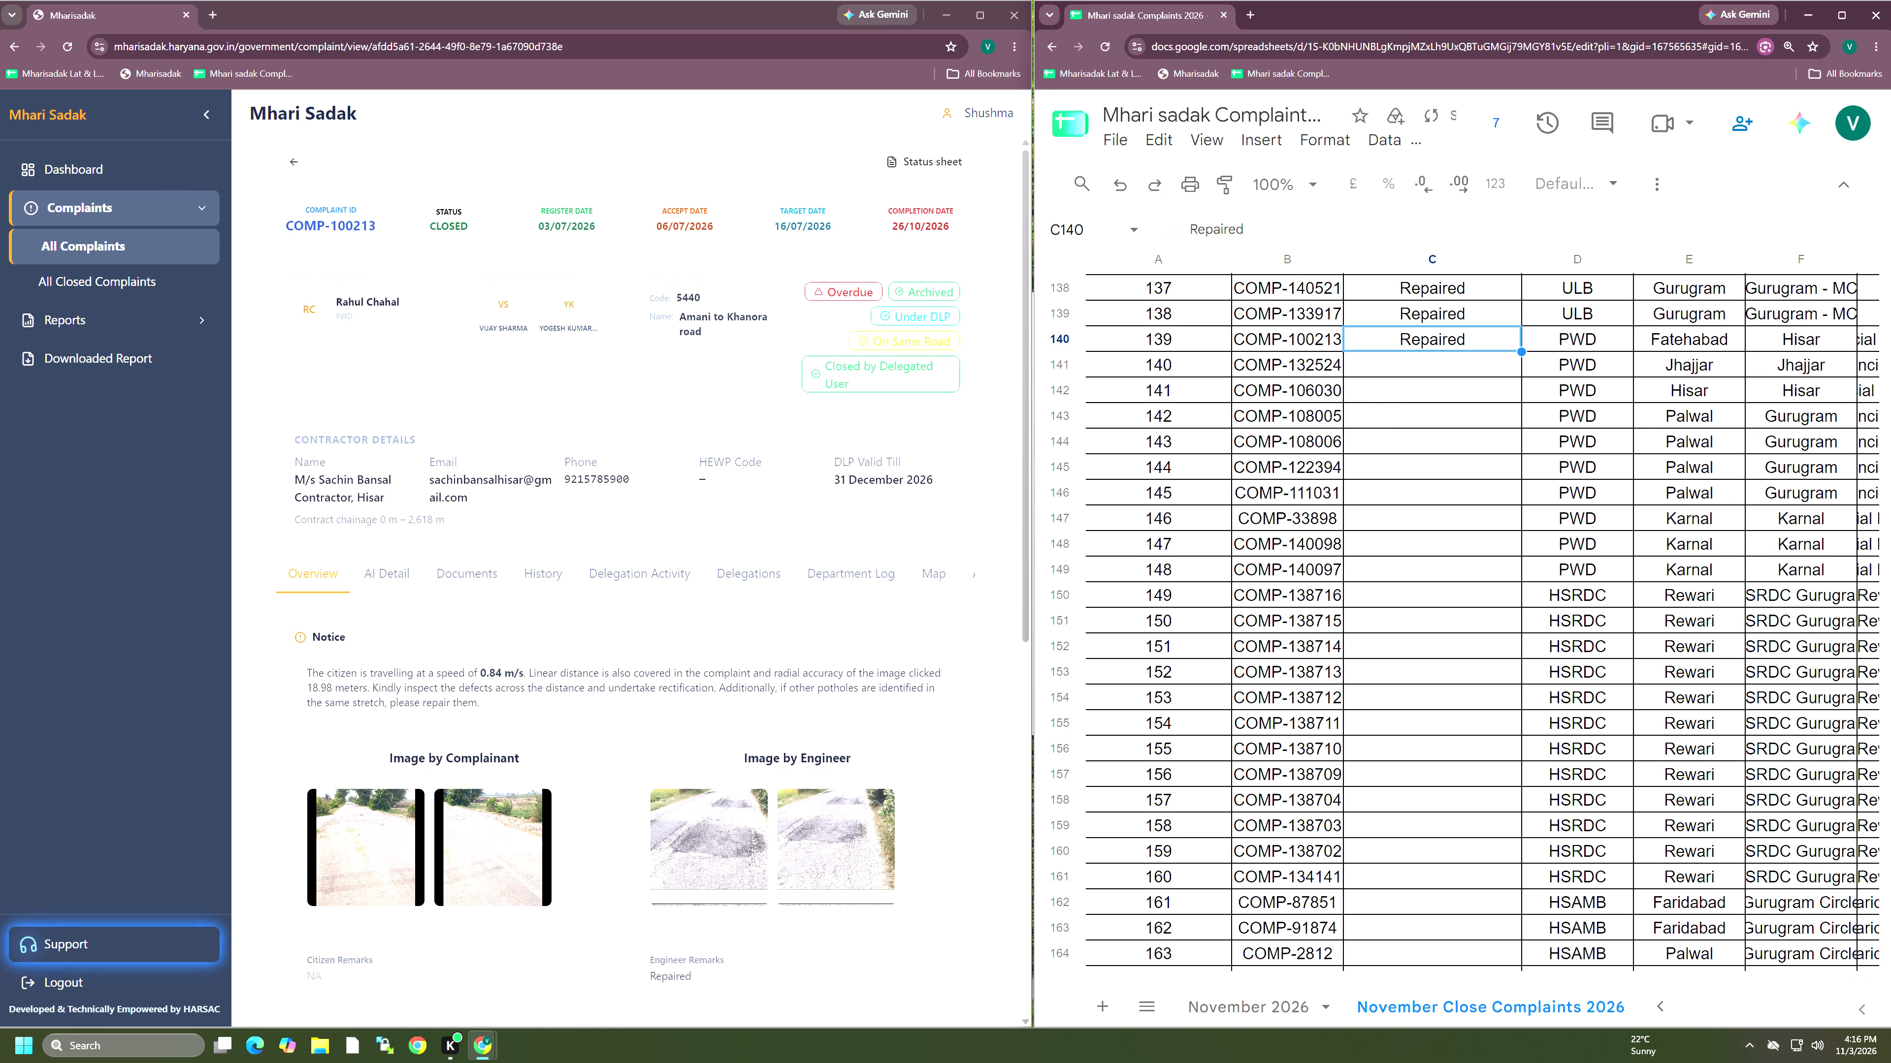
Look up COMP-132524 in the portal, check its engineer remark, and fill Repaired into its column C cell from the cell above.
click(1311, 359)
key(ctrl+c)
click(287, 159)
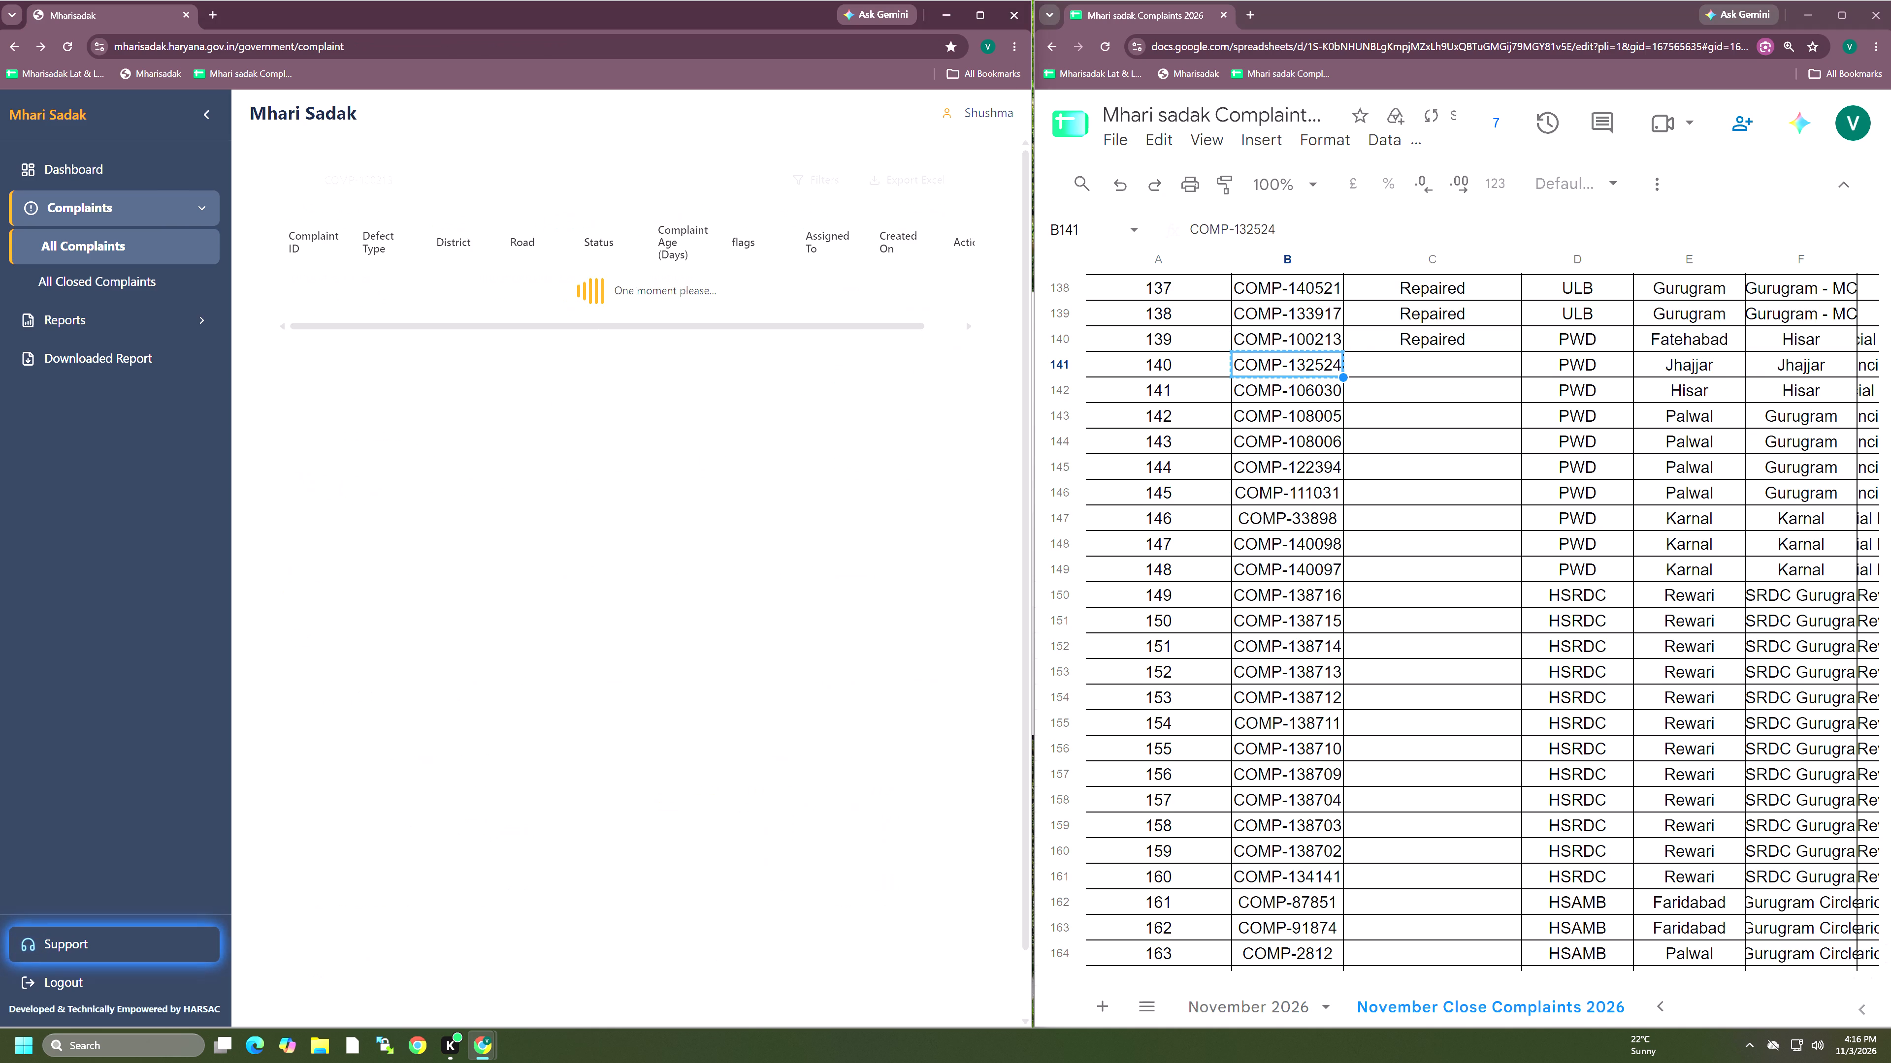
drag(405, 180, 269, 205)
key(ctrl+v)
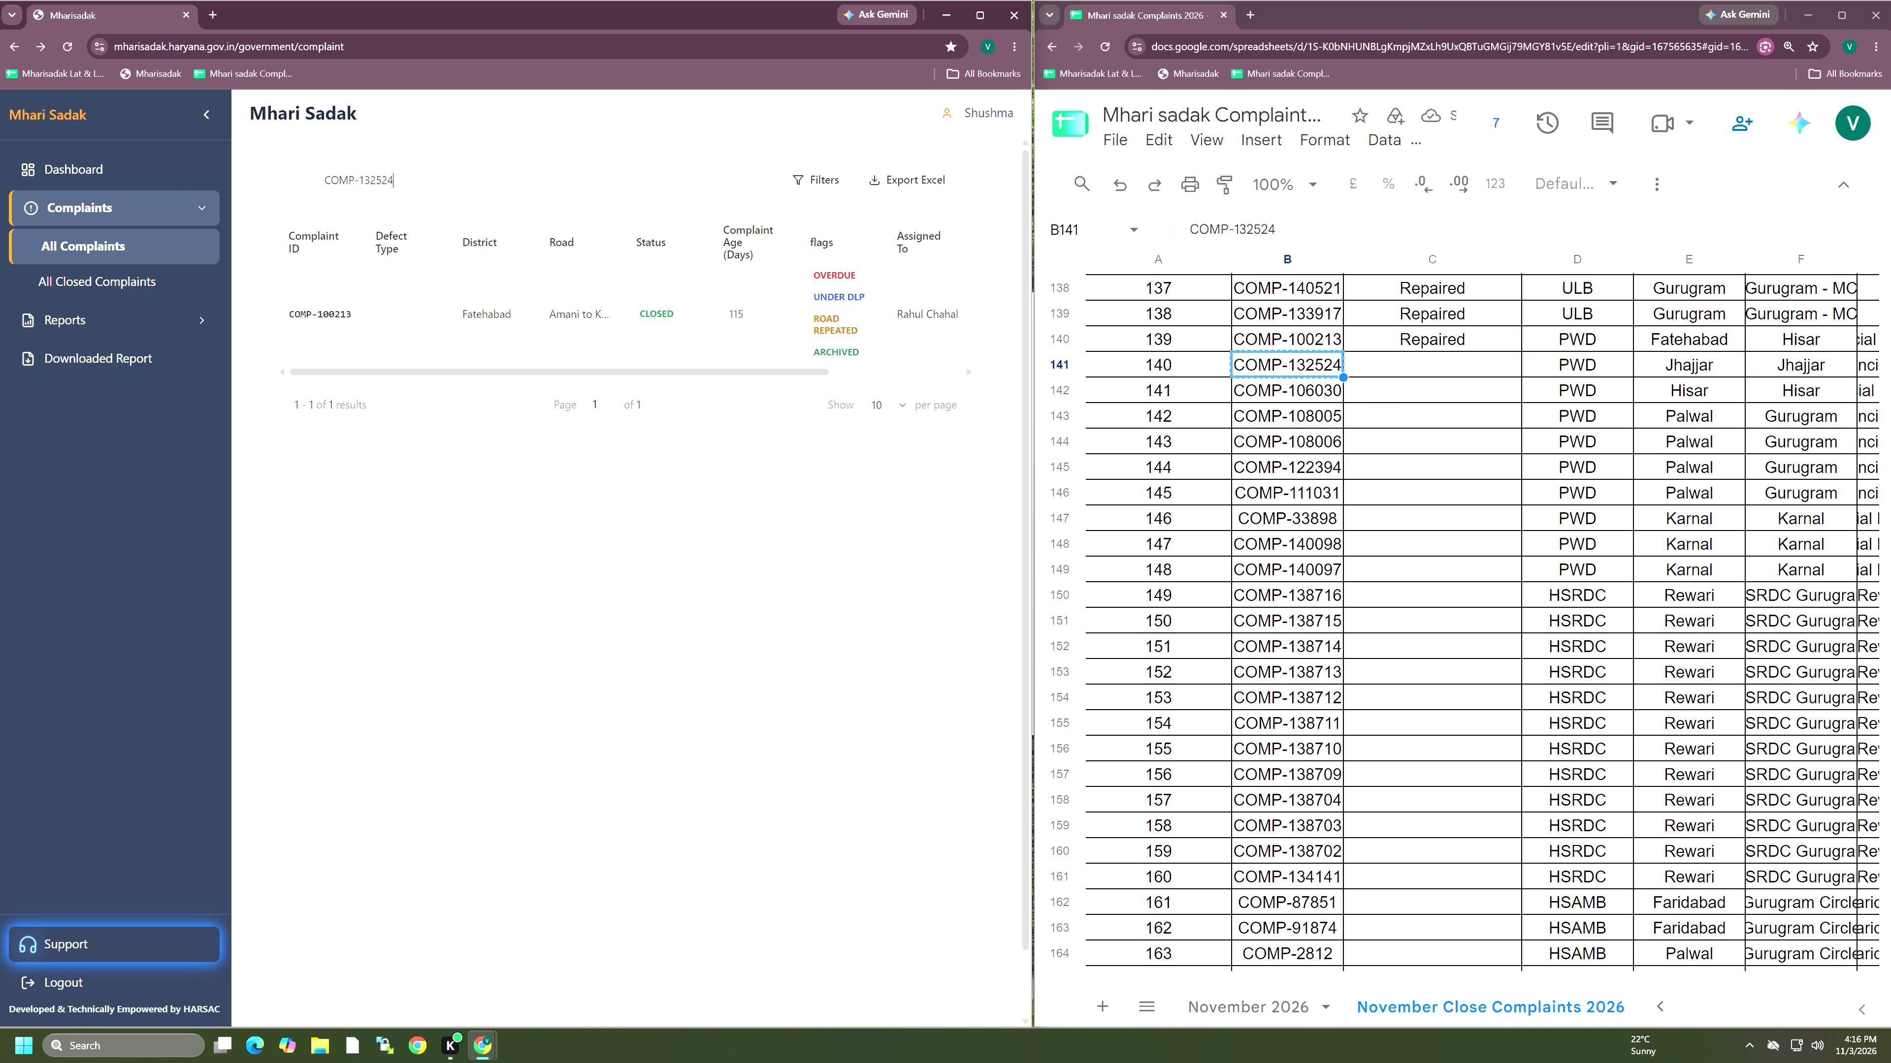
click(542, 290)
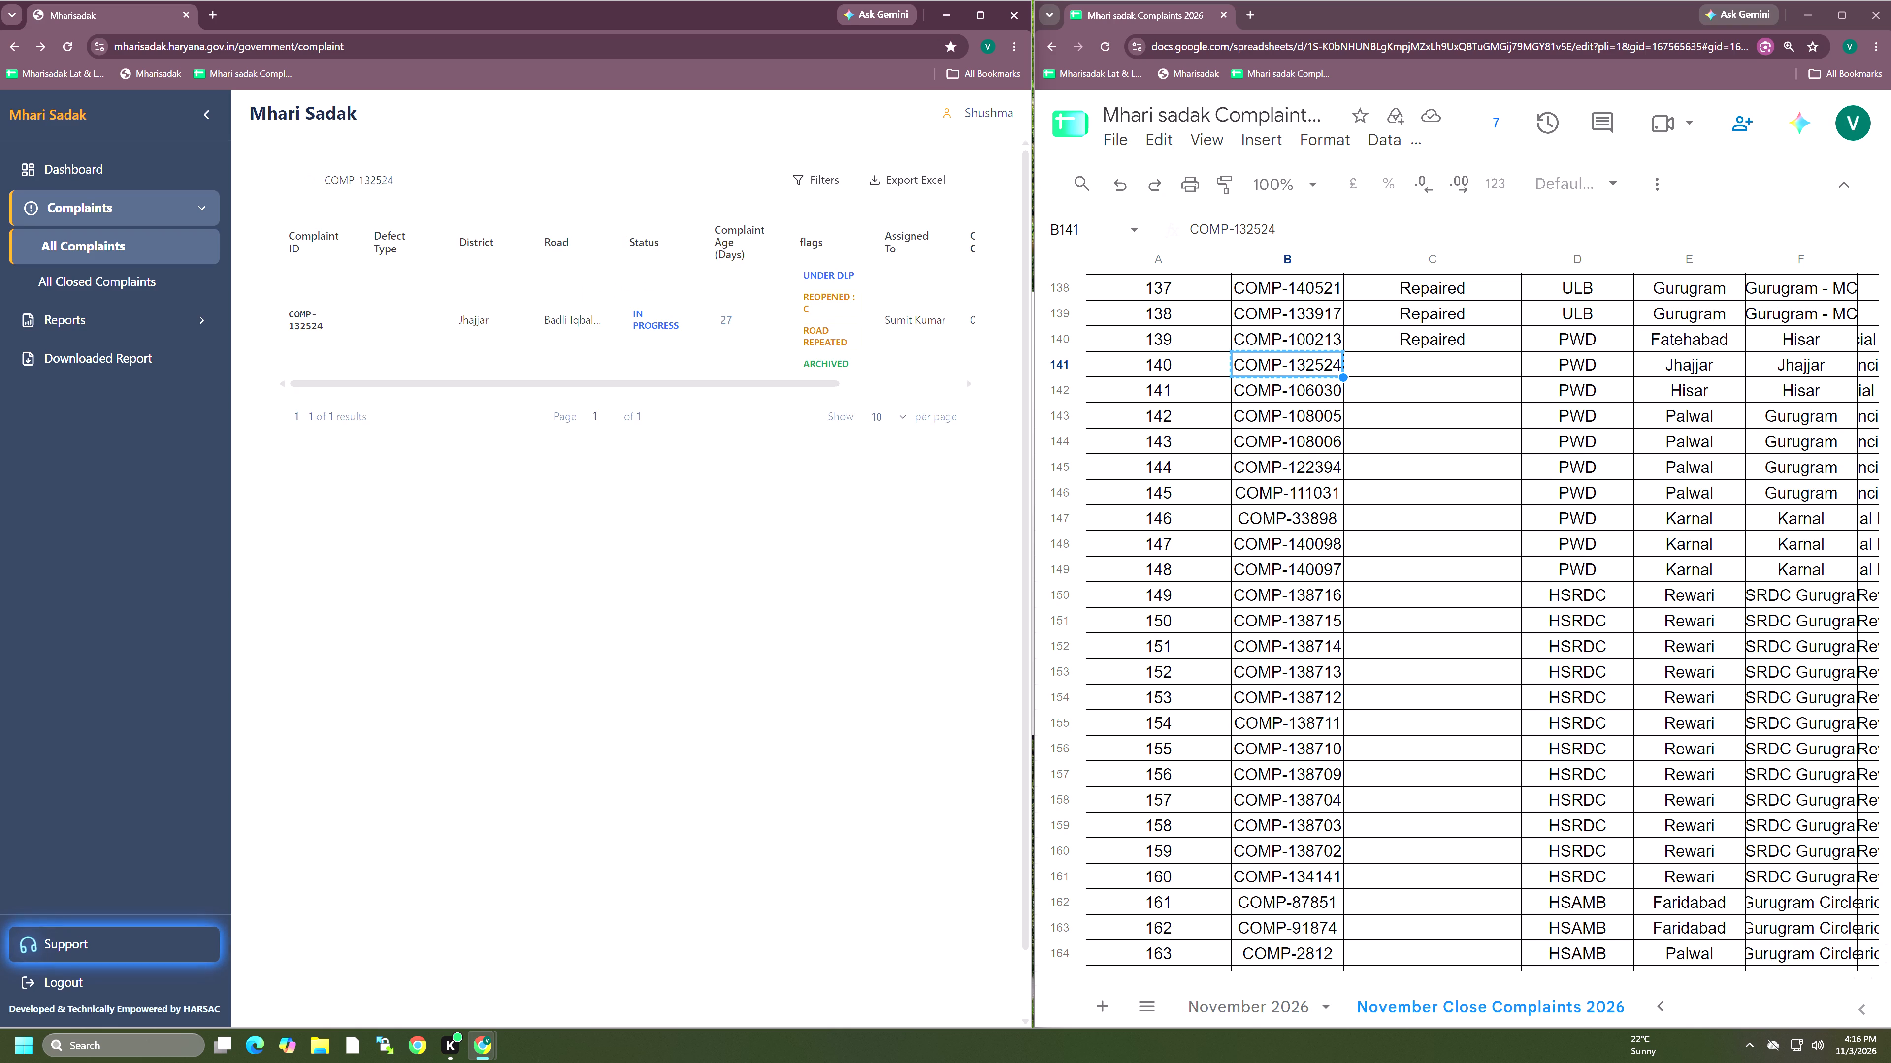
scroll(763, 459, down, 2)
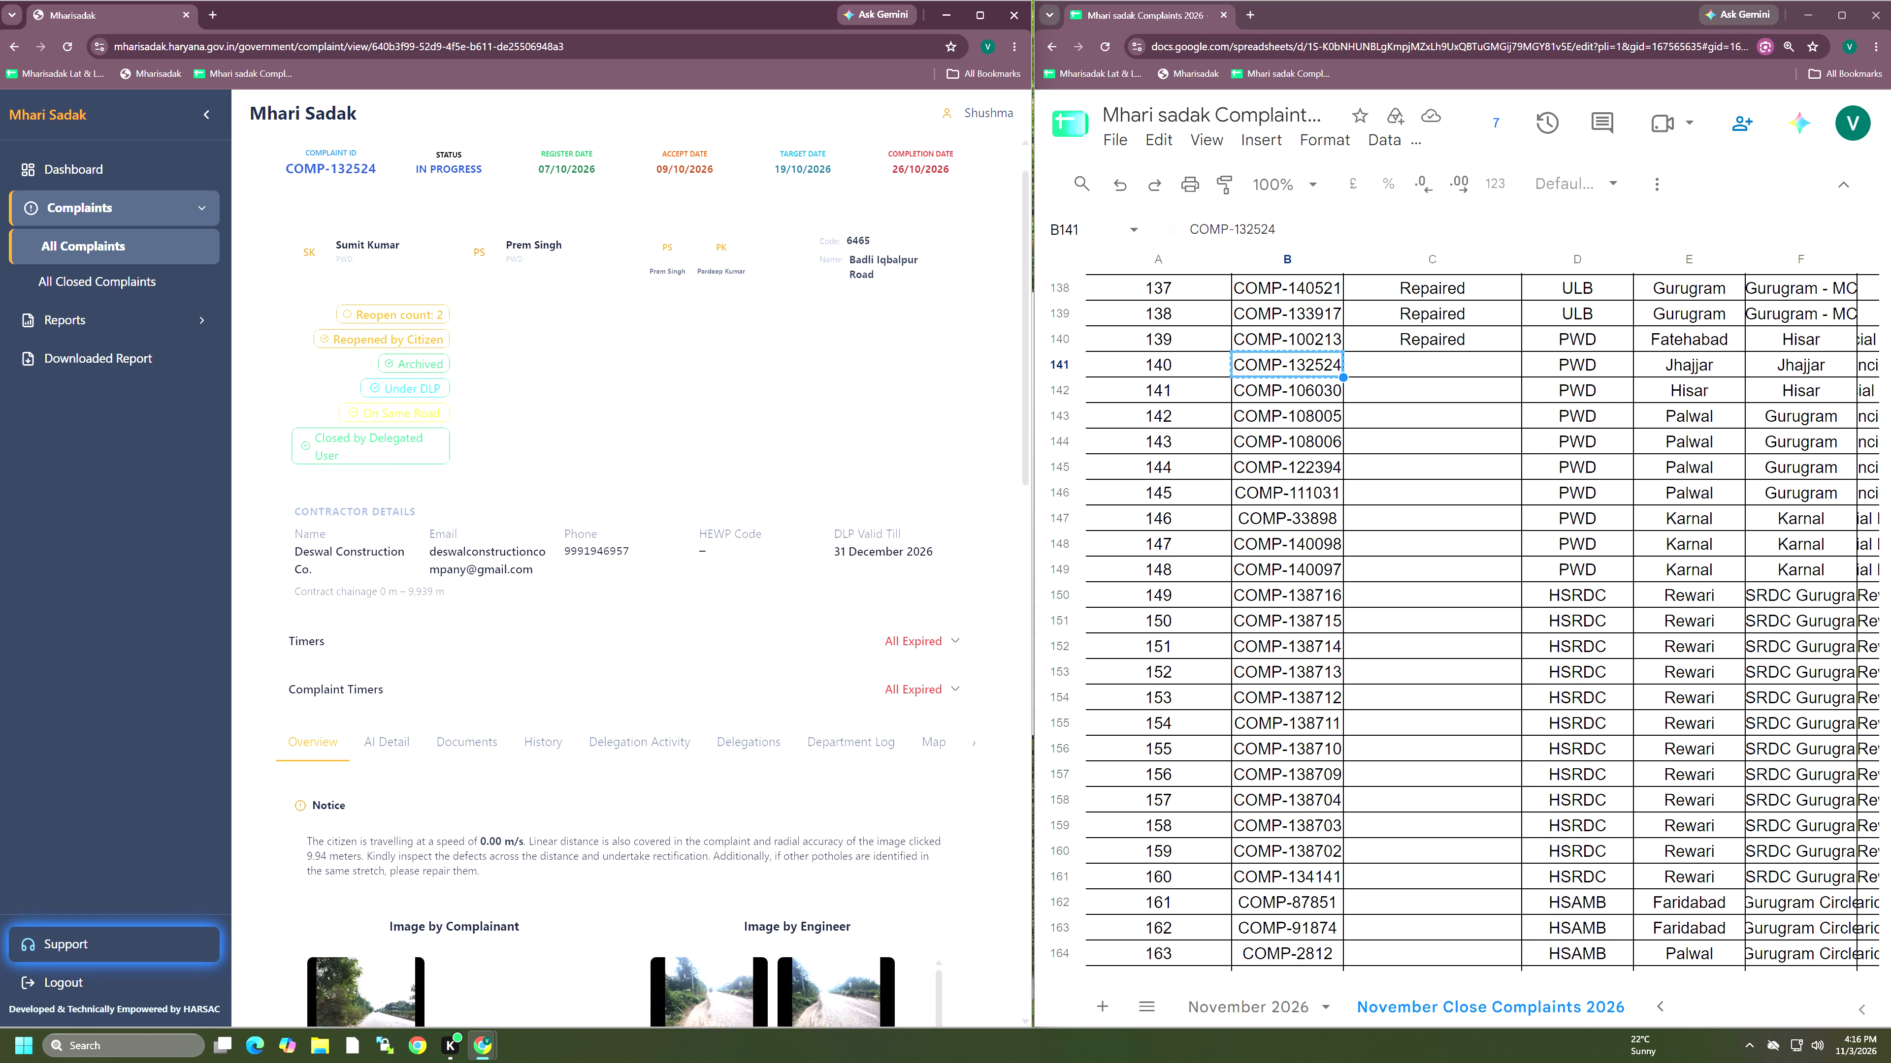
scroll(767, 511, down, 3)
scroll(767, 511, up, 6)
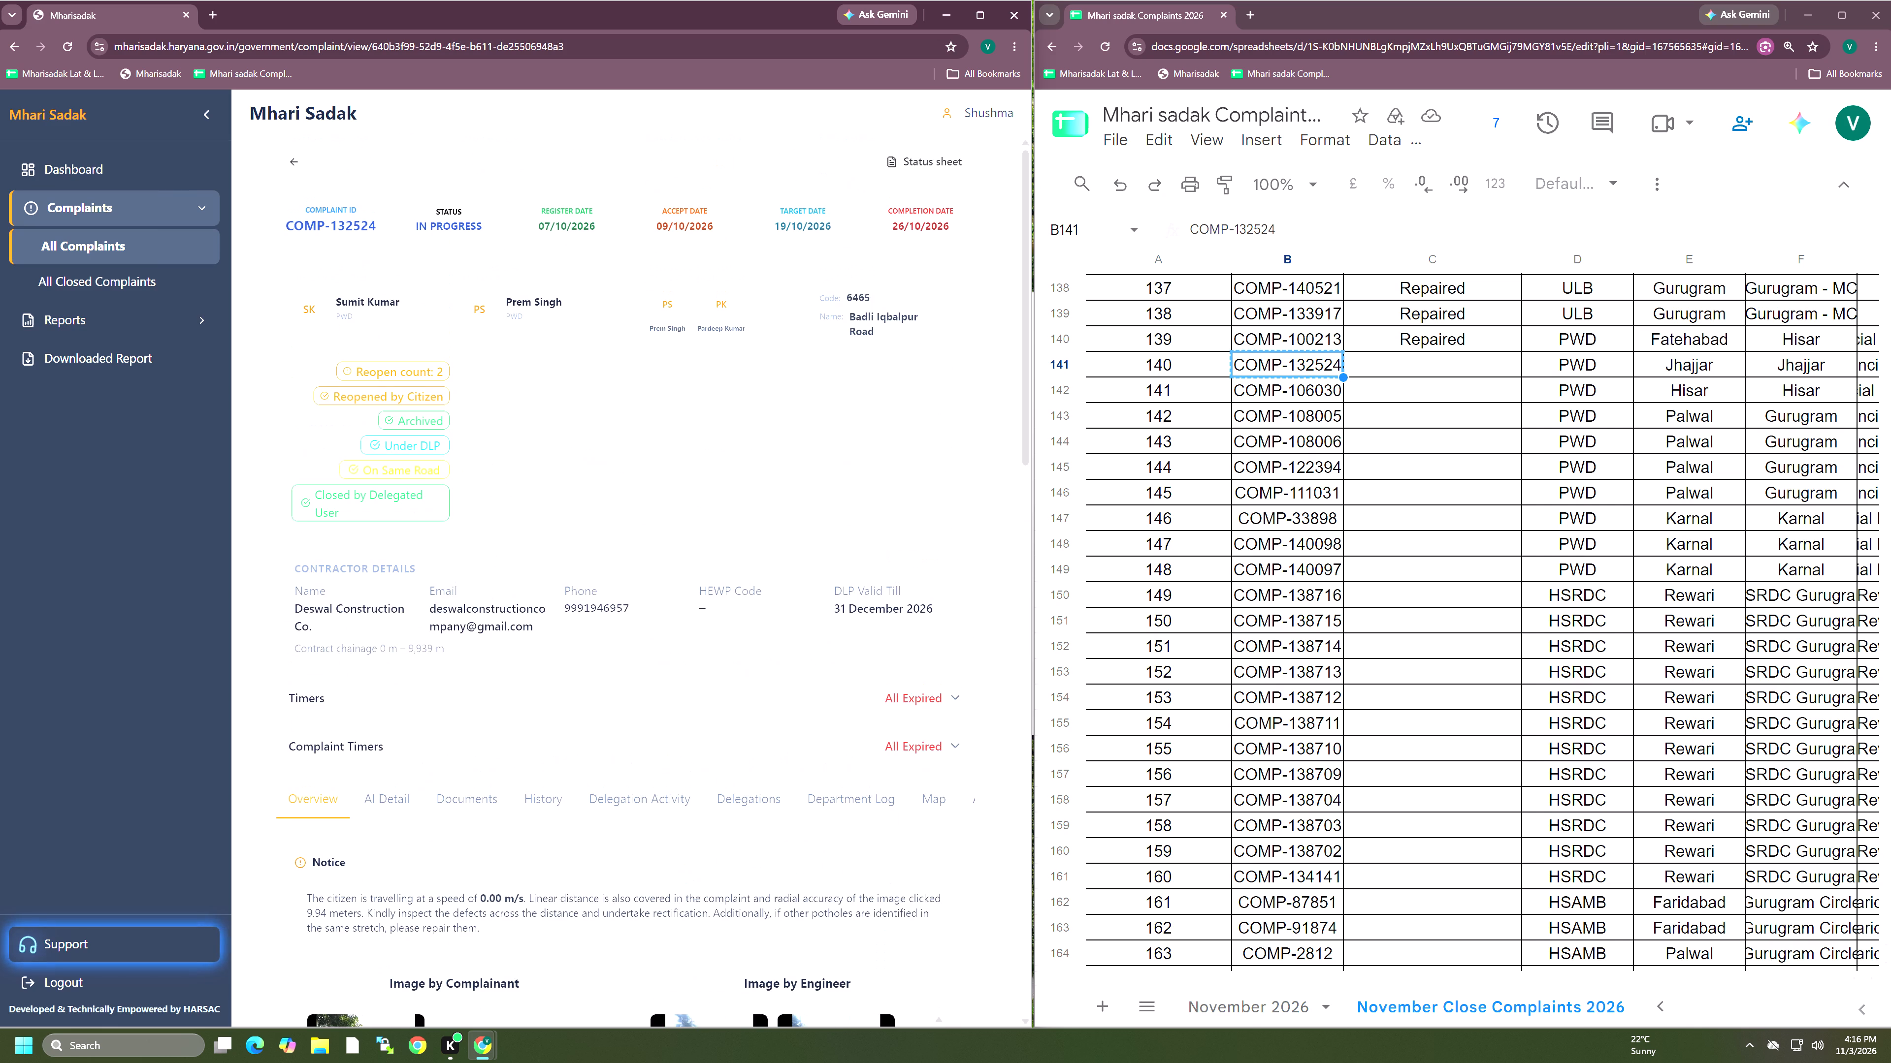
click(1403, 361)
key(ctrl+d)
Look up COMP-106030 in the portal, check its engineer remark, and fill Repaired into its column C cell from the cell above.
click(1315, 386)
key(ctrl+c)
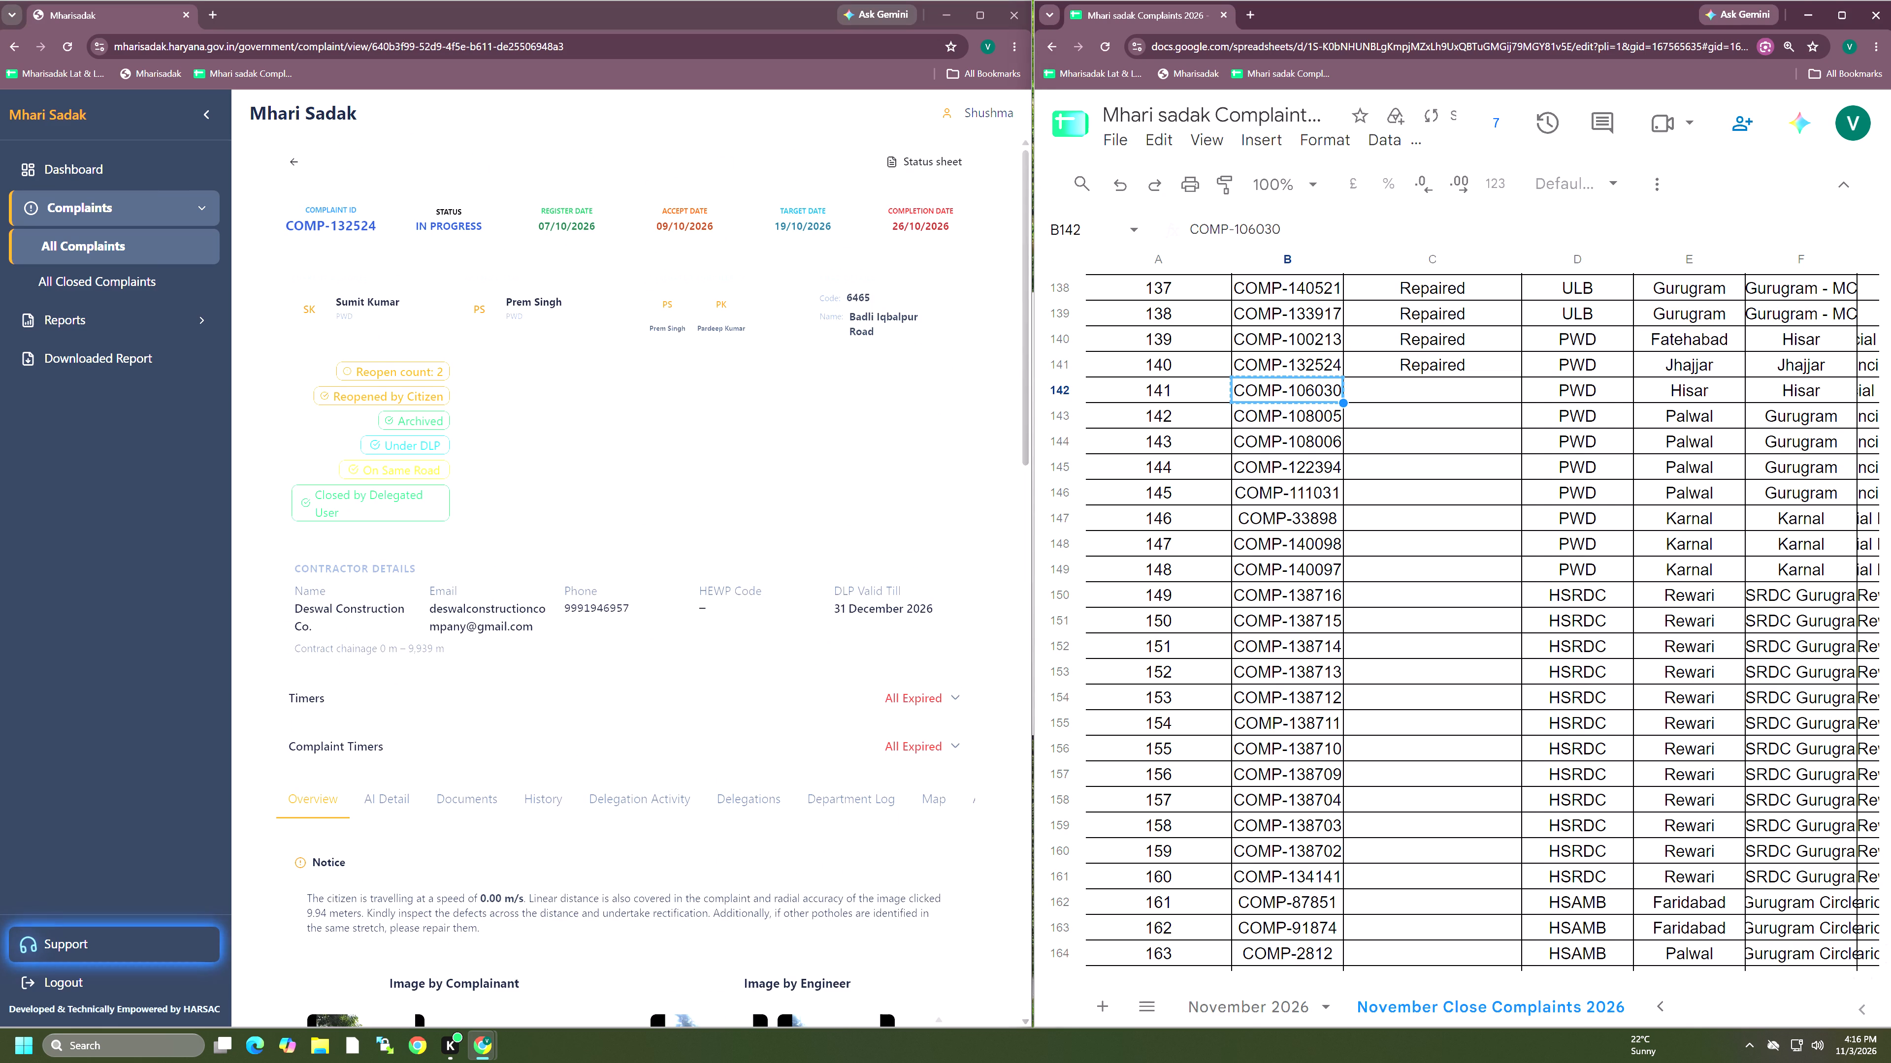
click(285, 157)
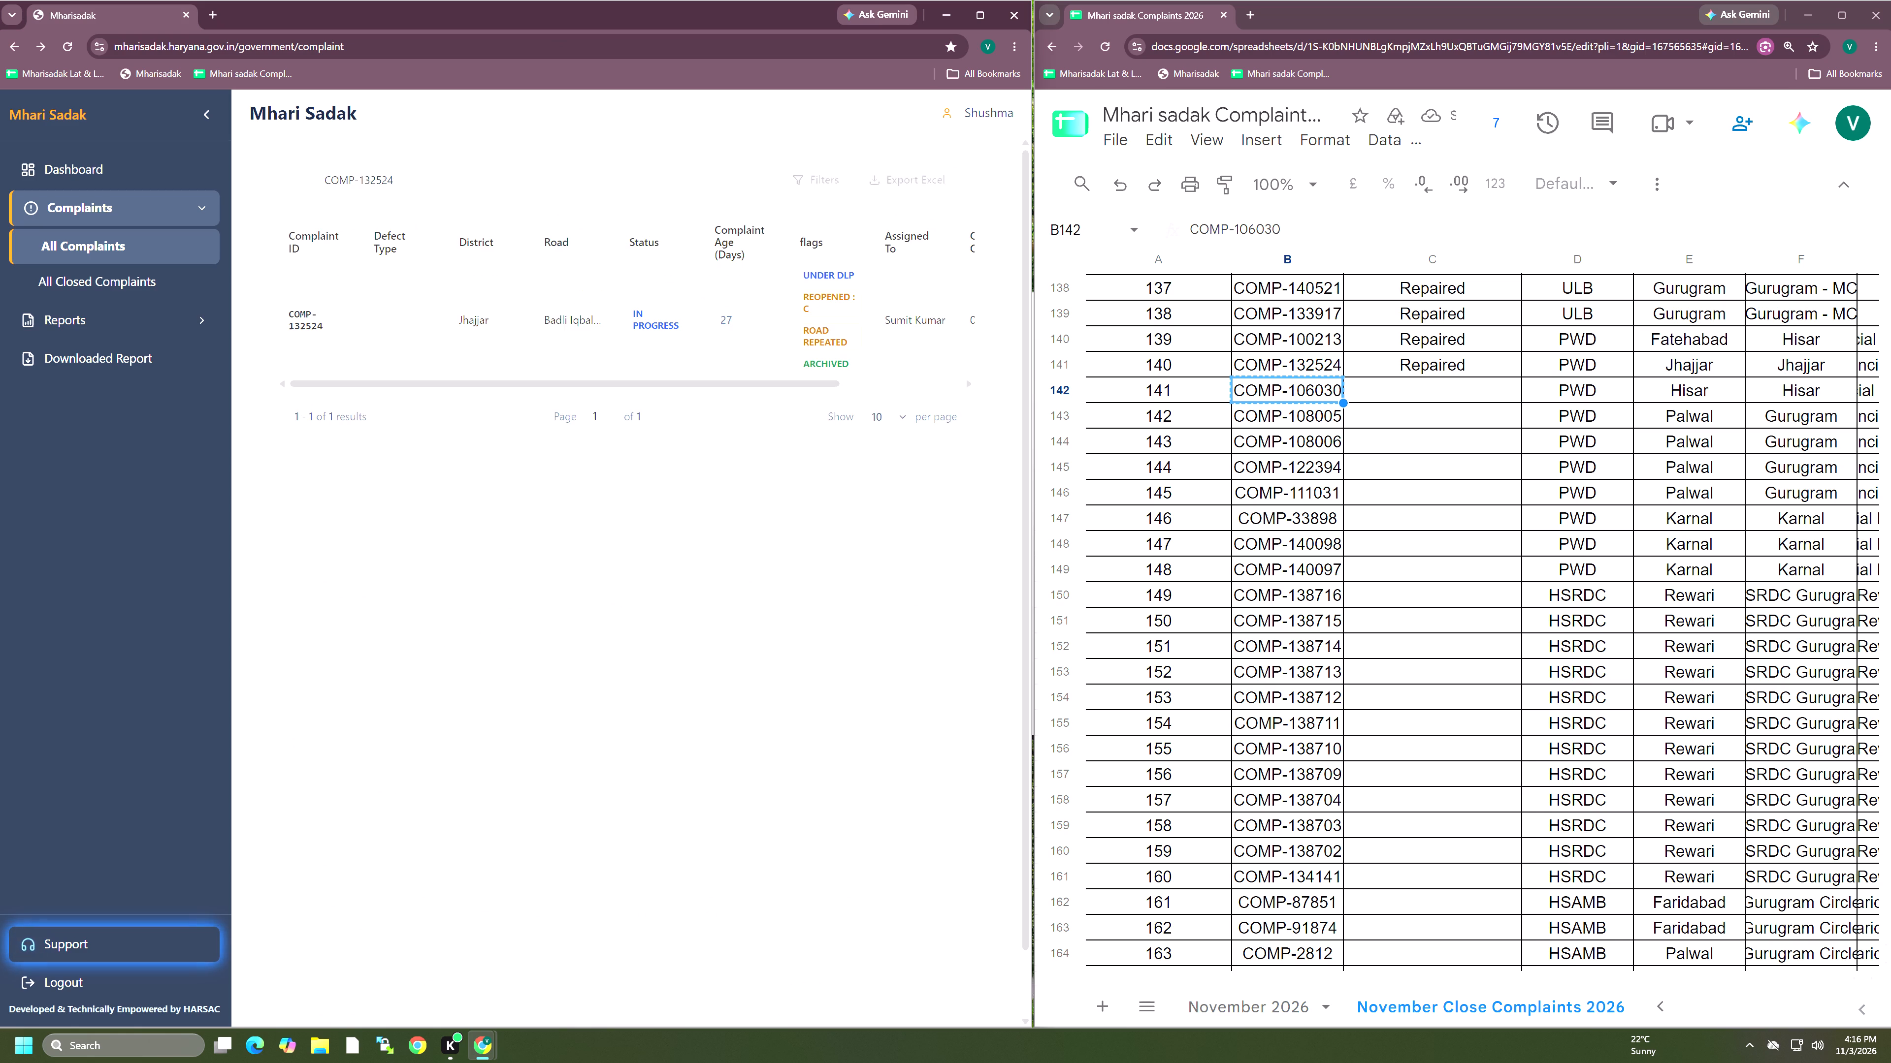
drag(406, 179, 249, 202)
key(ctrl+v)
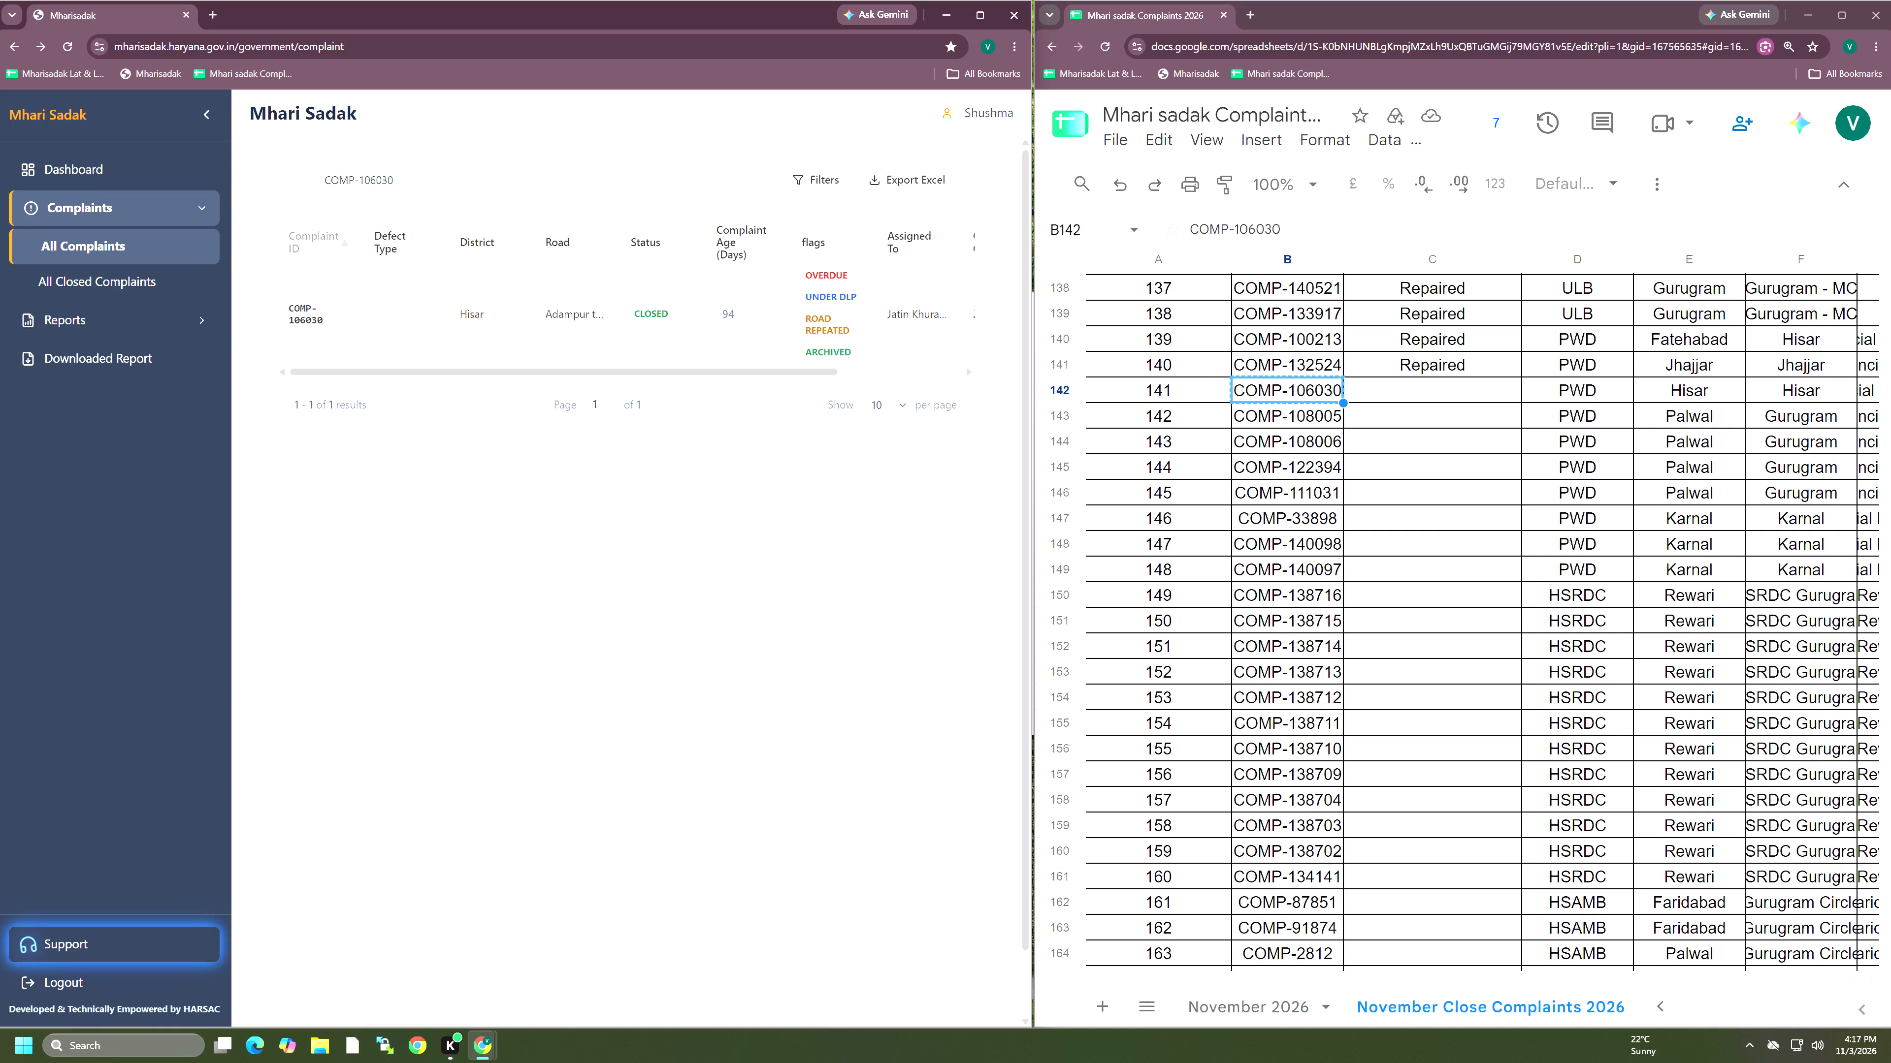
click(531, 317)
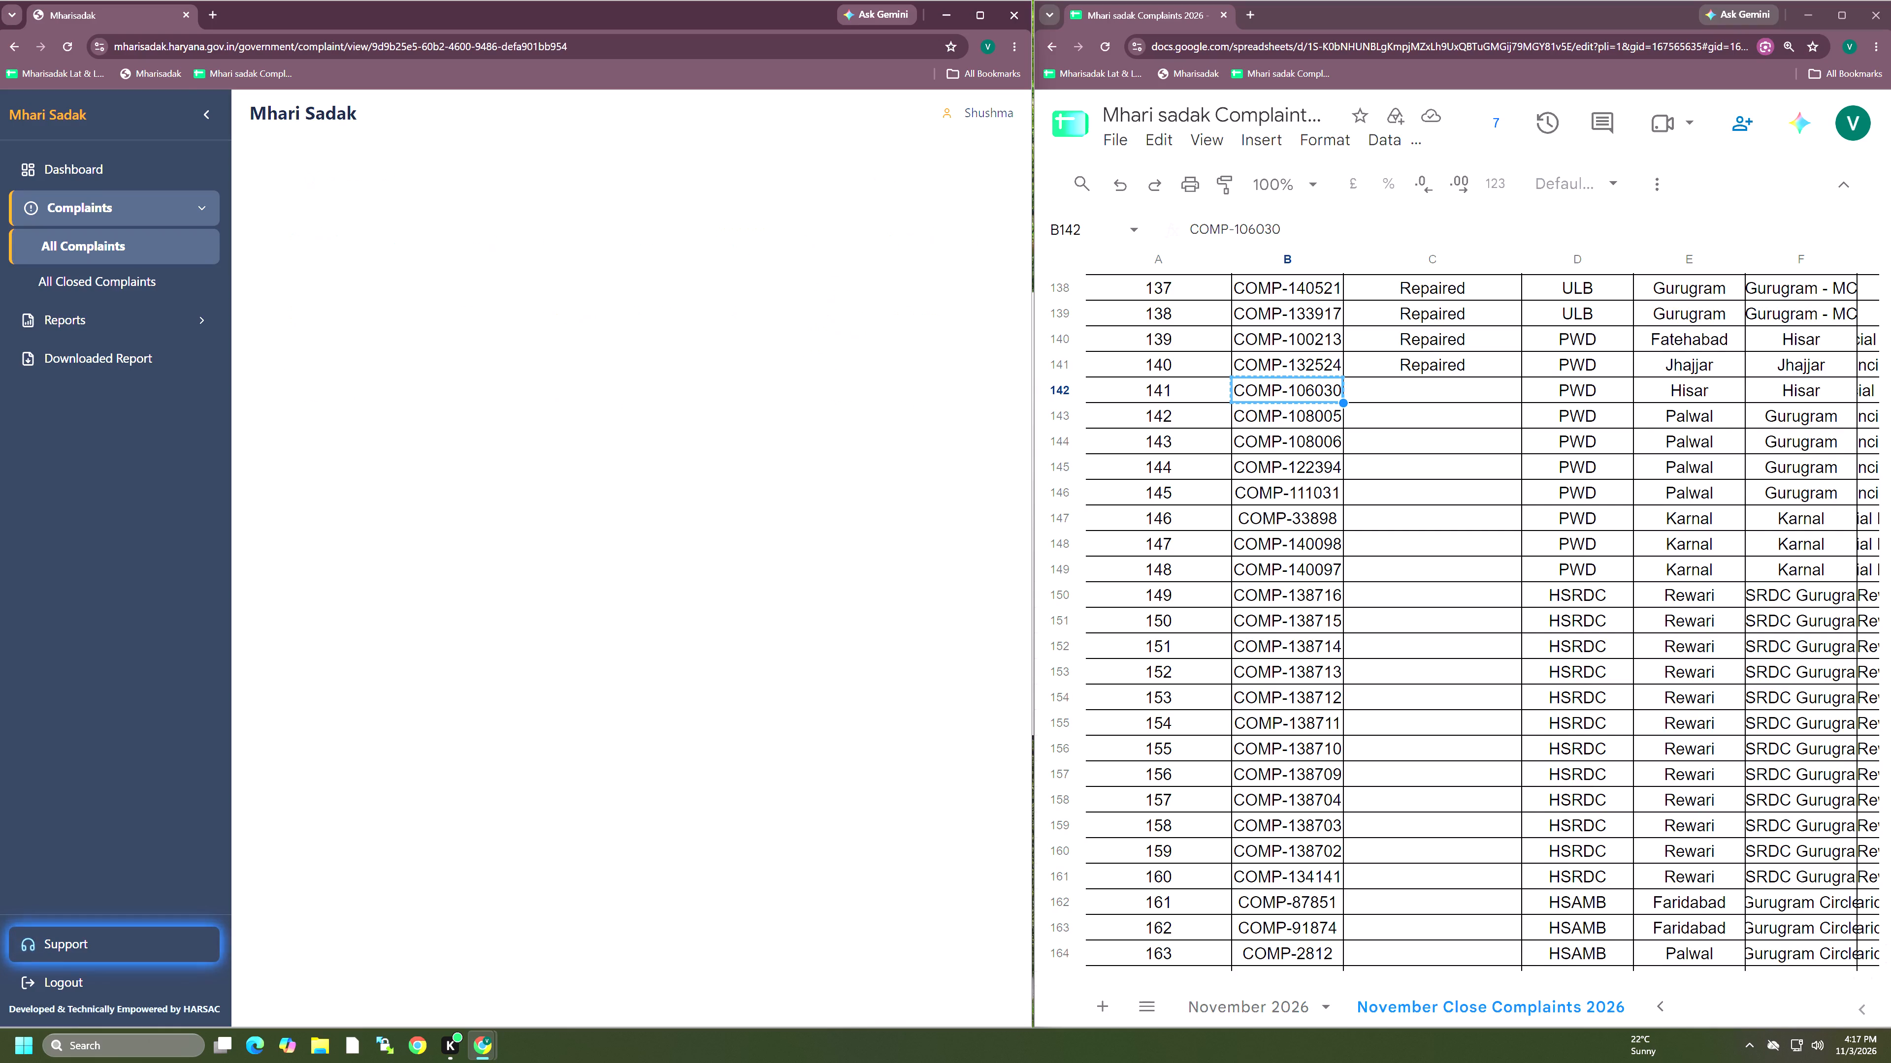
click(1423, 393)
key(ctrl+d)
Look up COMP-108005 in the portal, check its engineer remark, and fill Repaired into its column C cell from the cell above.
click(1304, 414)
key(ctrl+c)
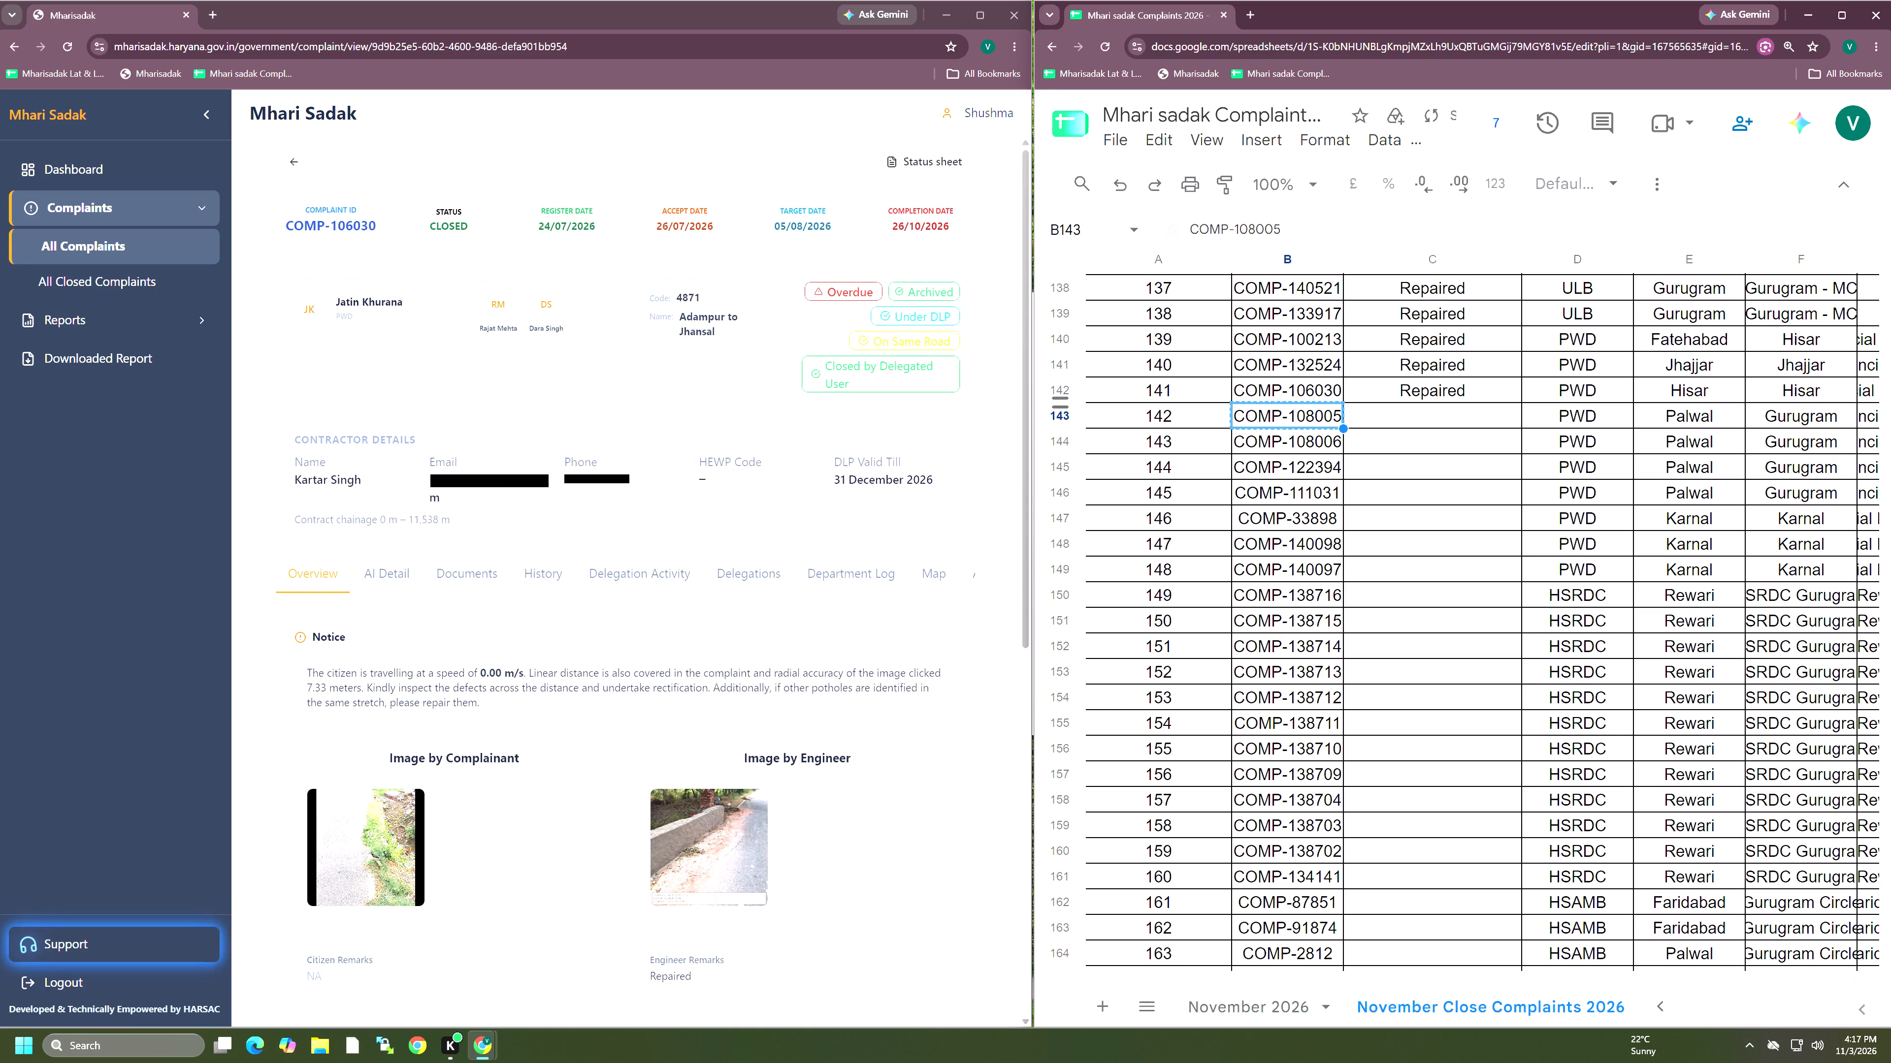
click(287, 161)
drag(402, 179, 240, 213)
key(ctrl+v)
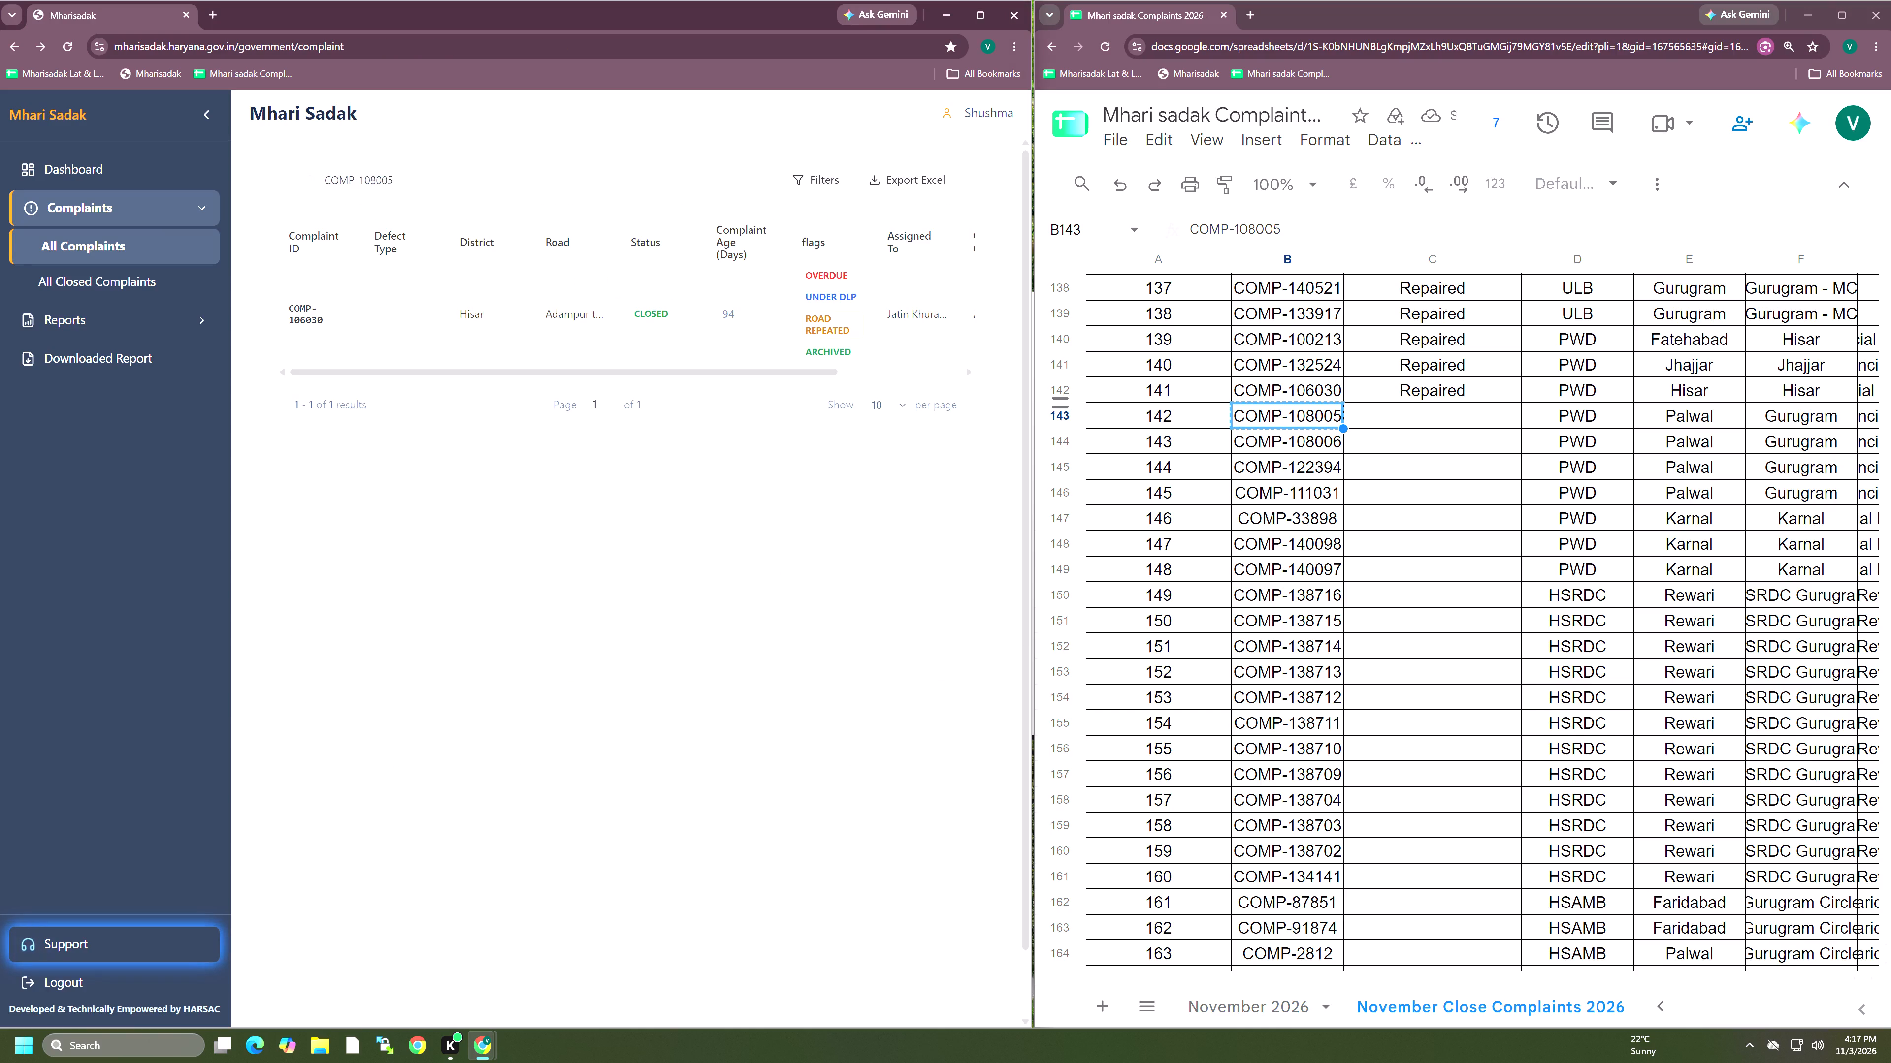
click(558, 303)
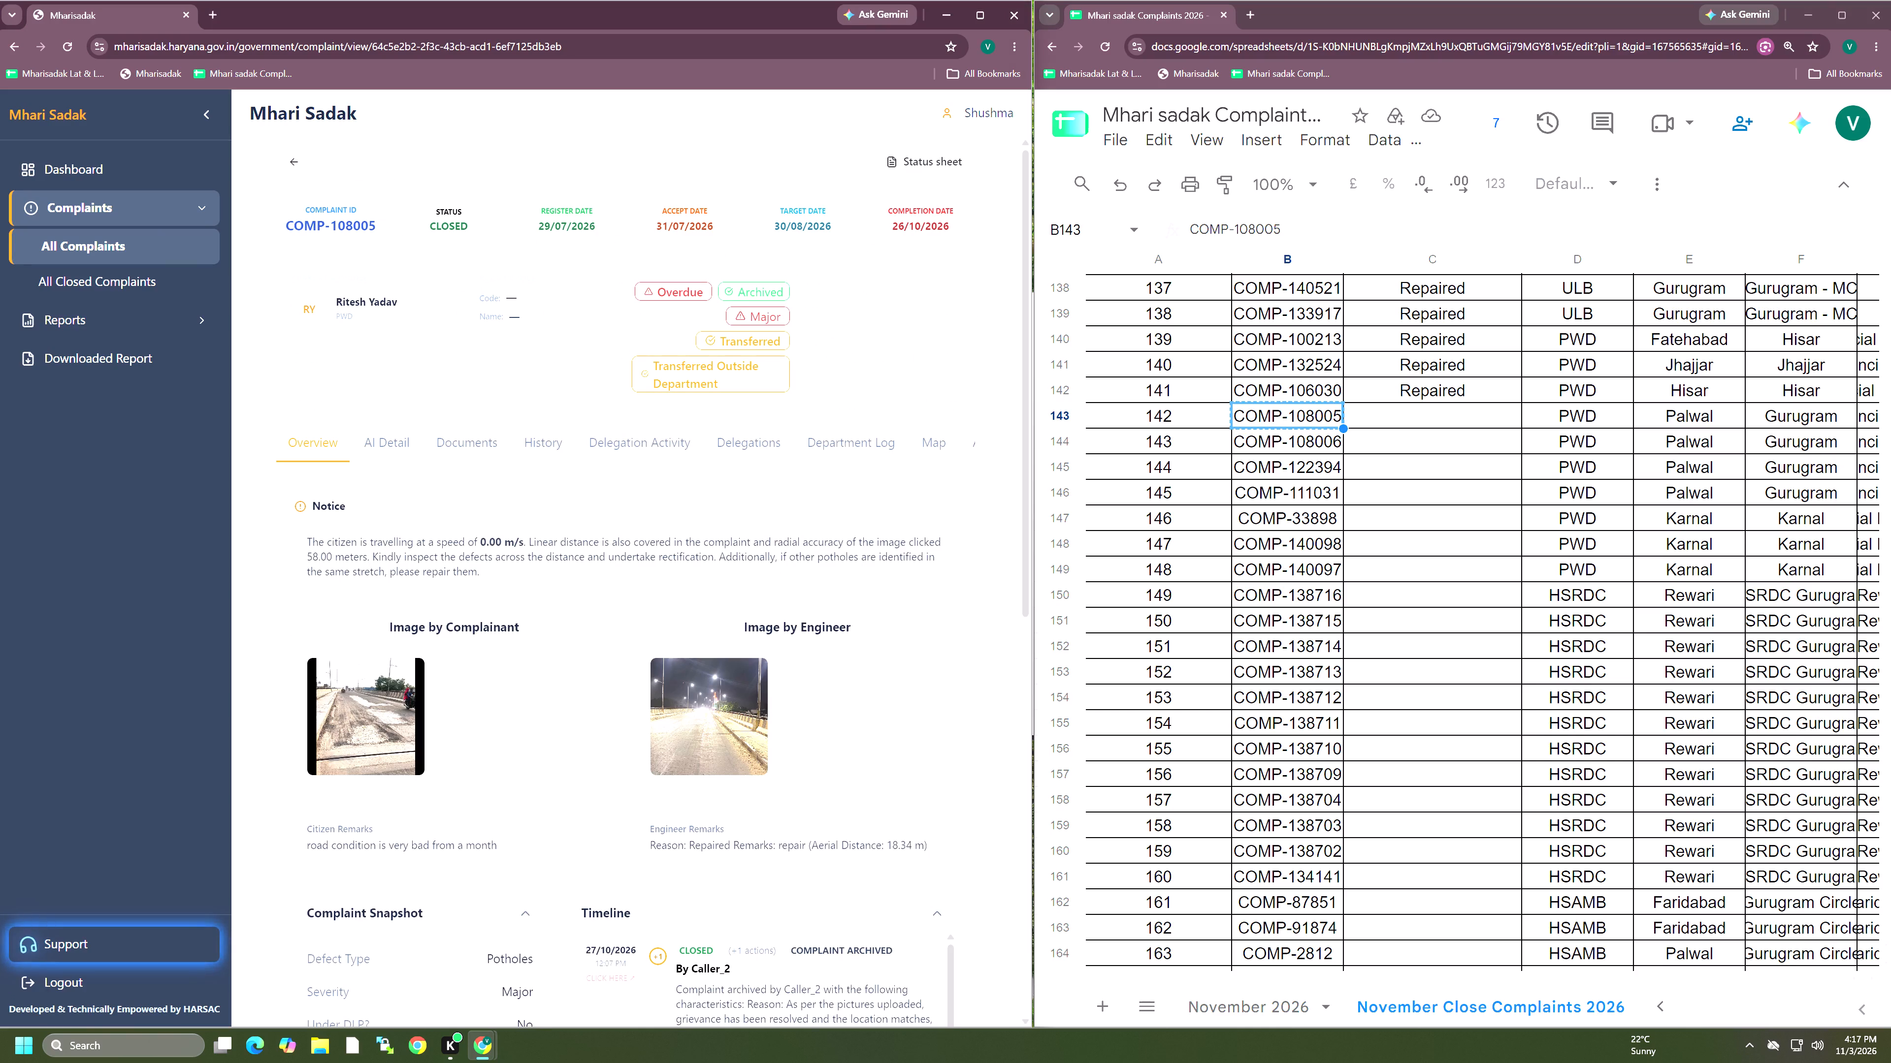
click(1430, 419)
key(ctrl+d)
click(1304, 436)
key(ctrl+c)
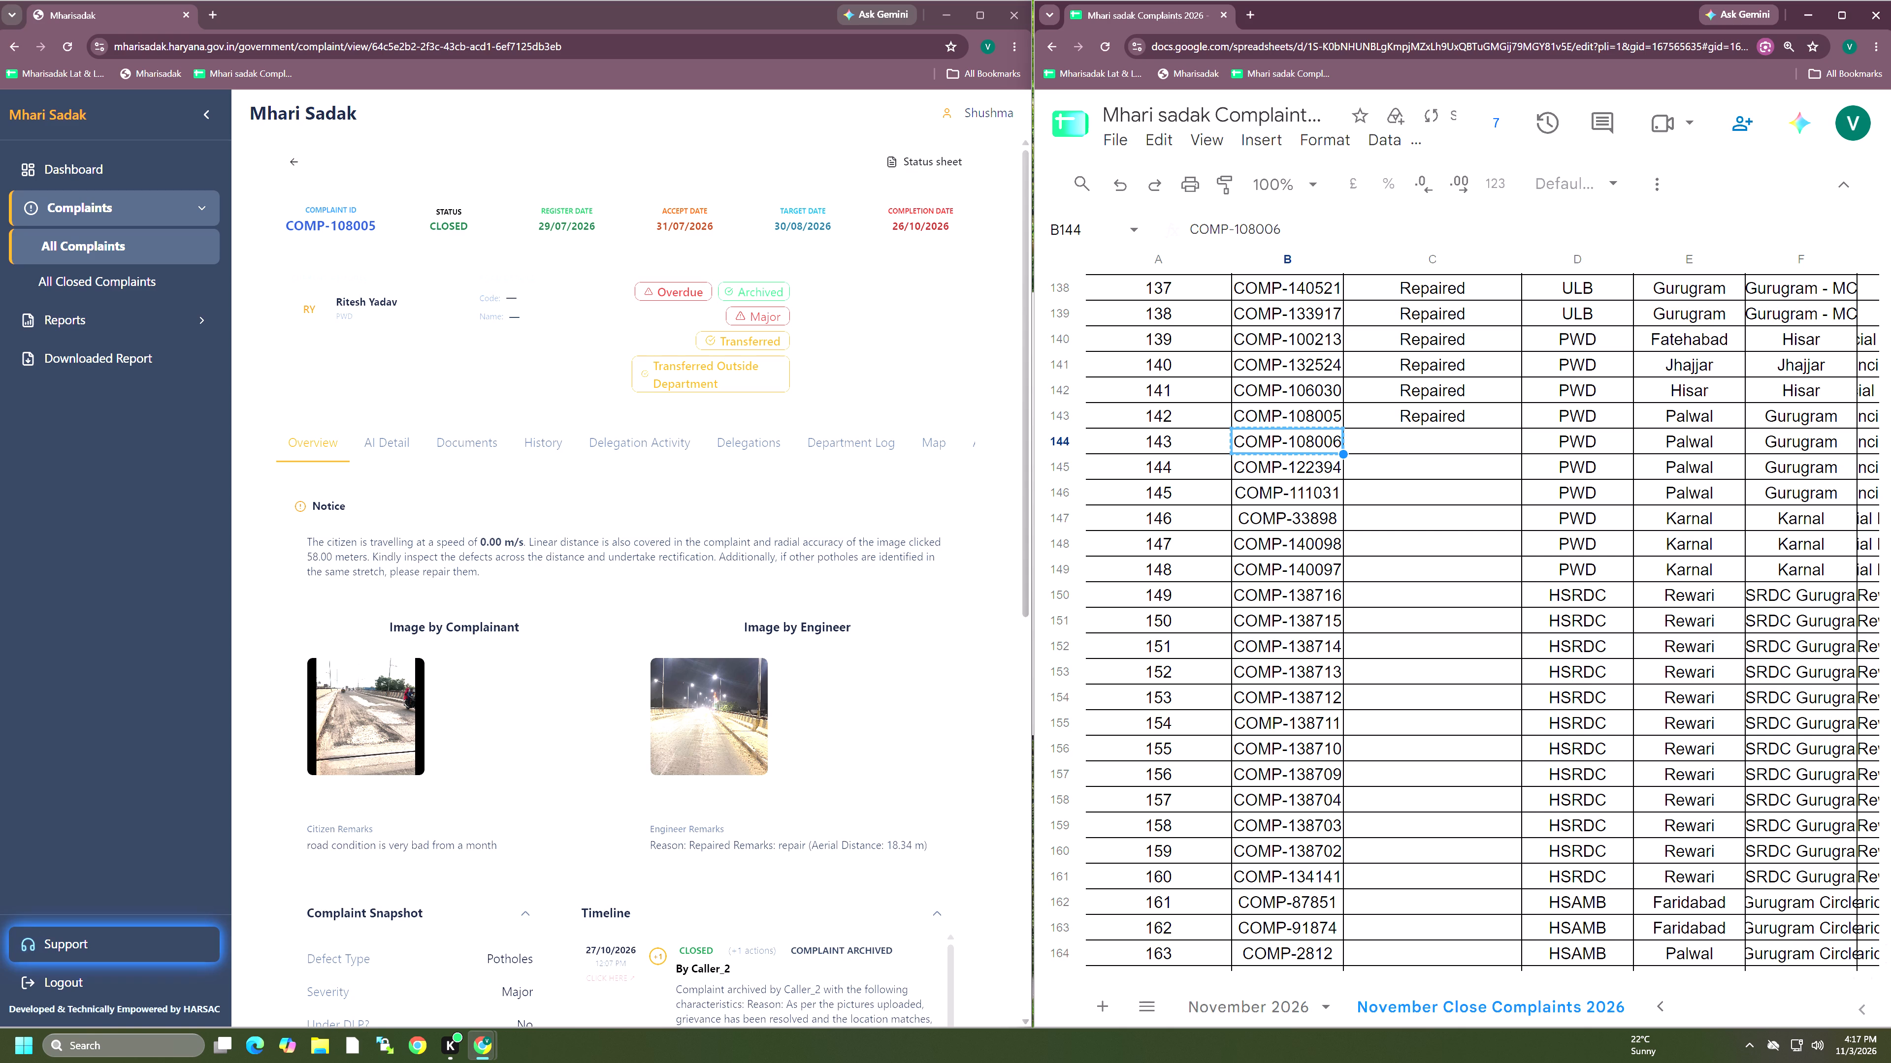
click(300, 163)
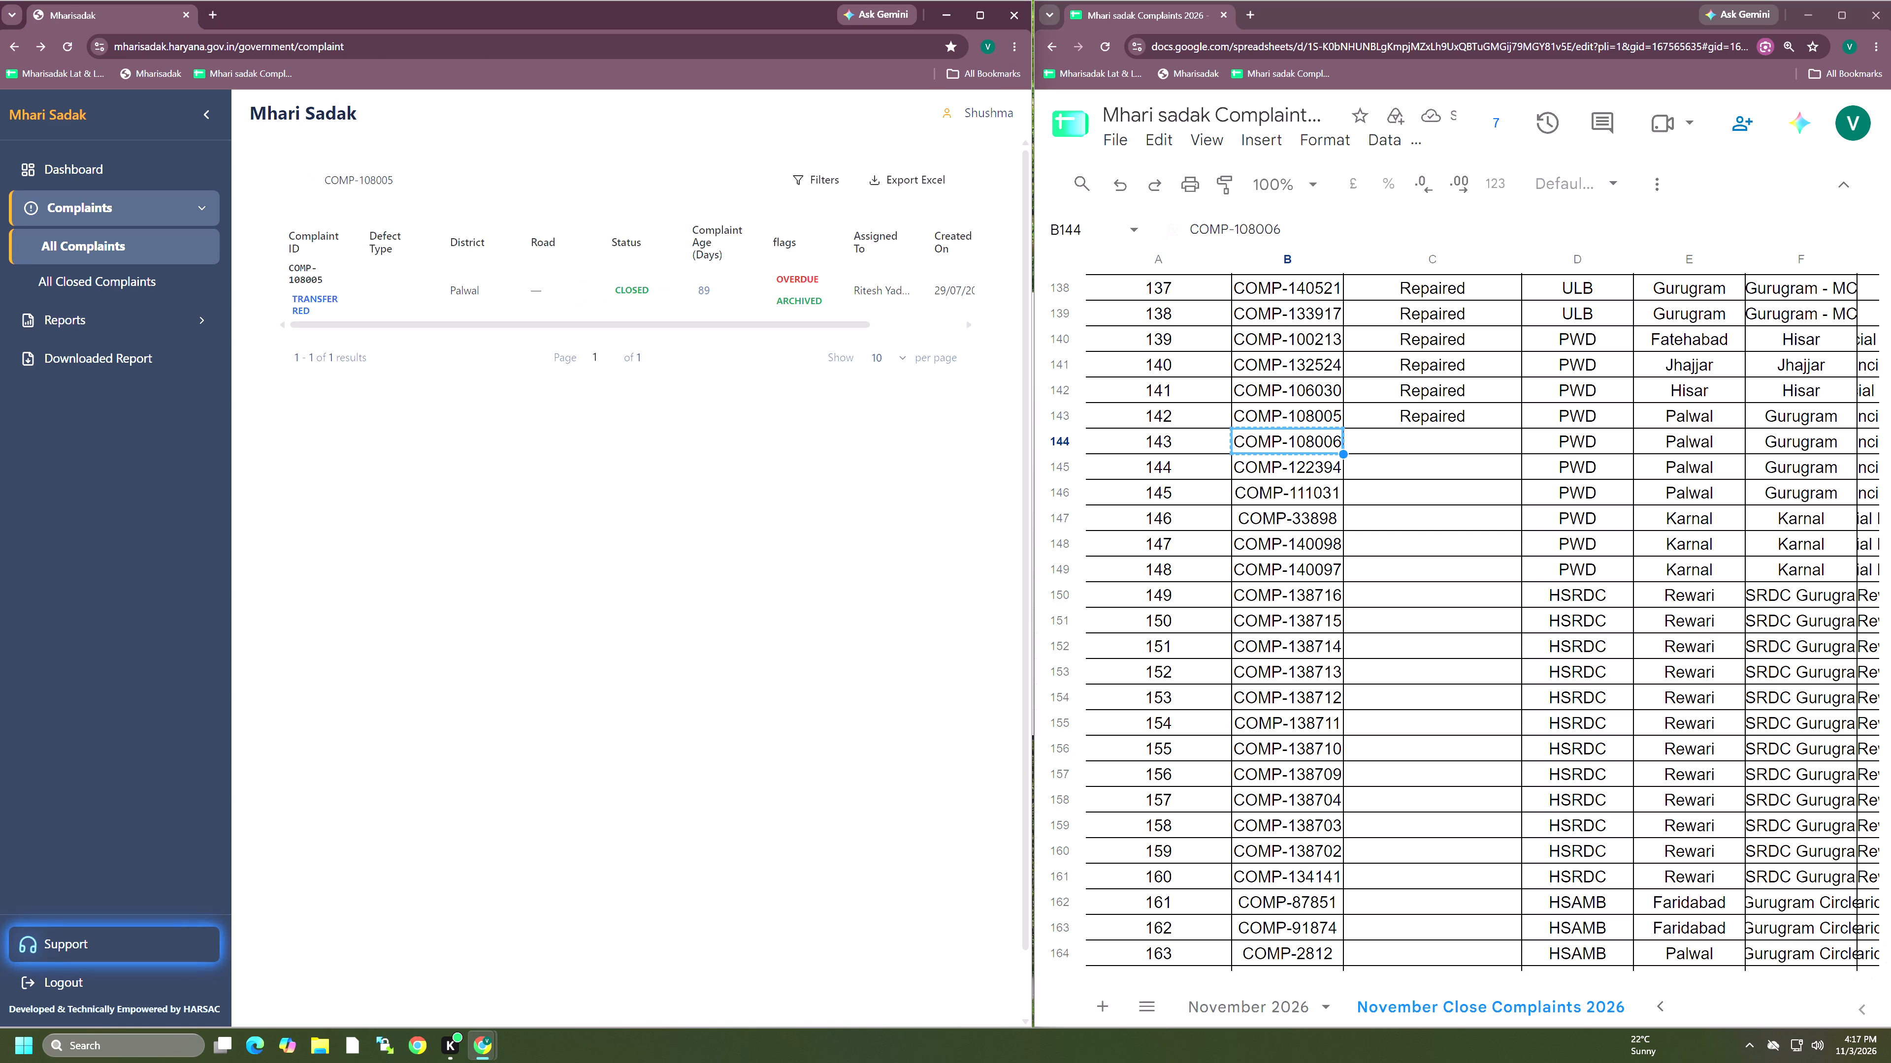
drag(398, 182, 248, 221)
key(ctrl+v)
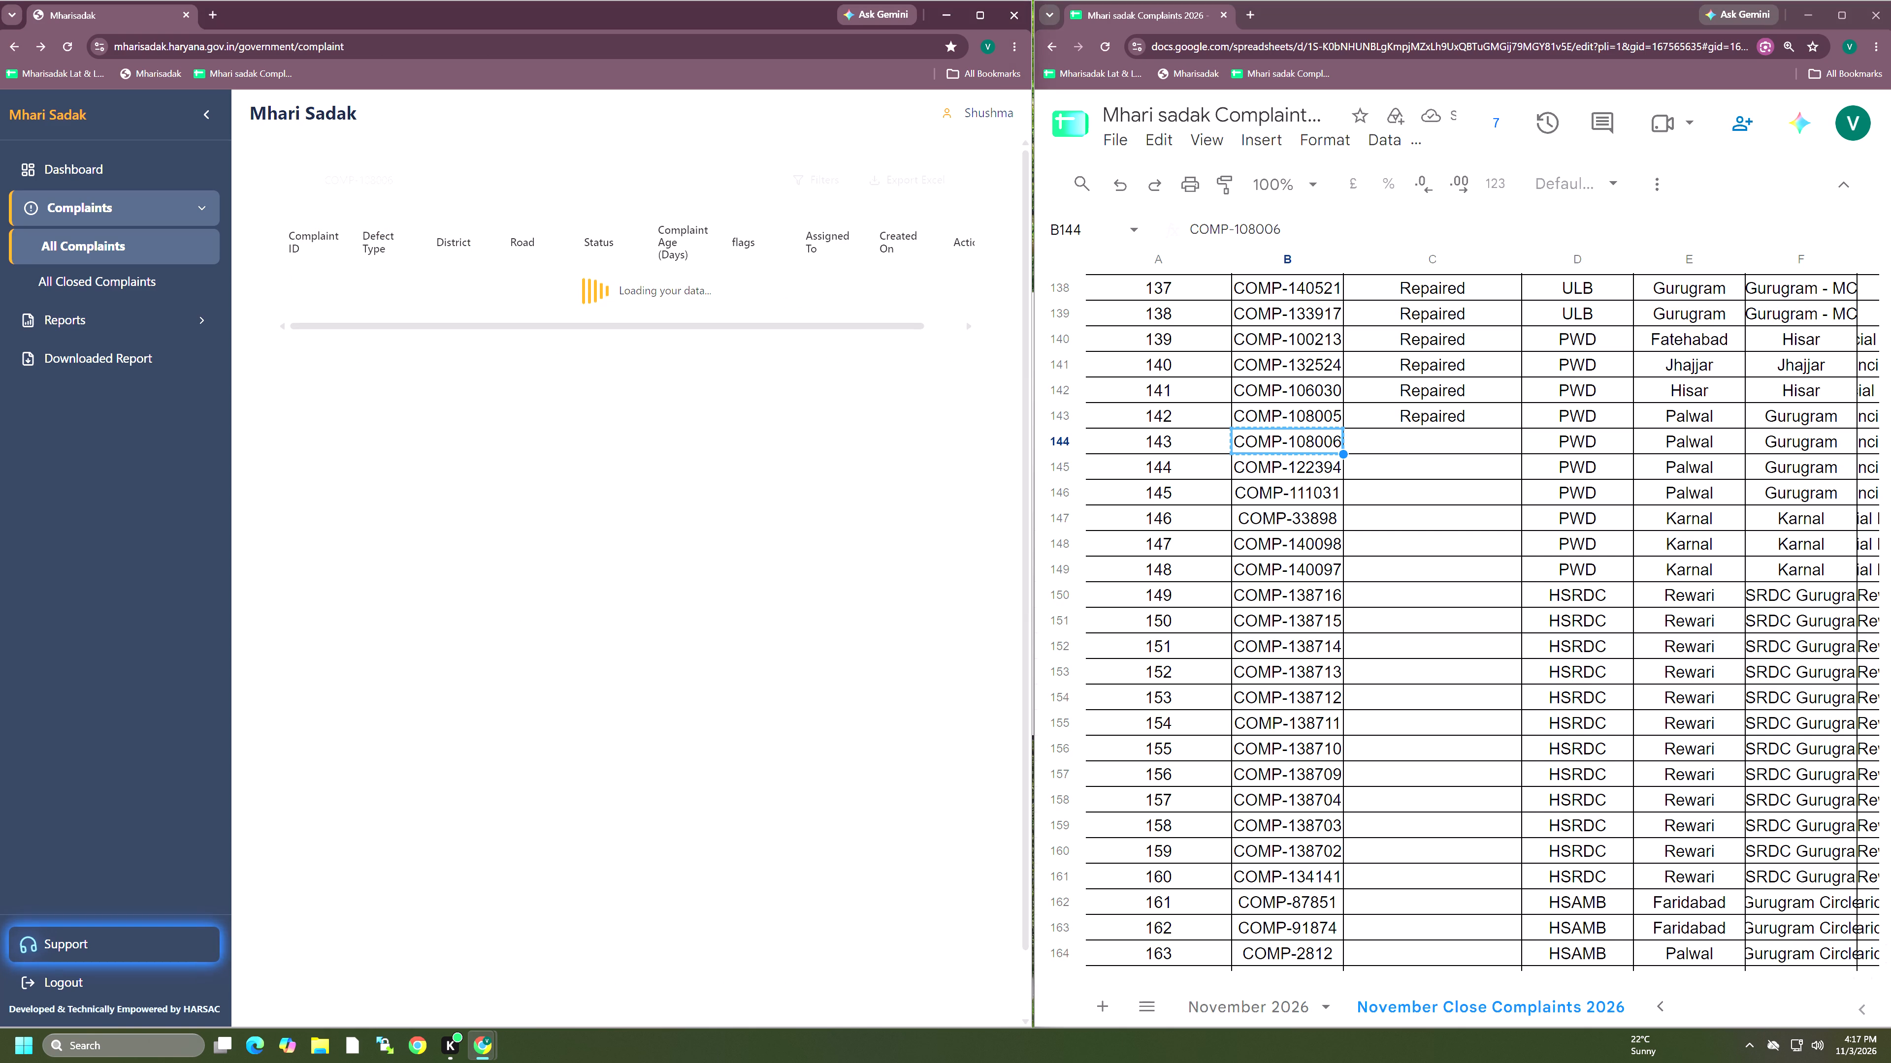
click(534, 291)
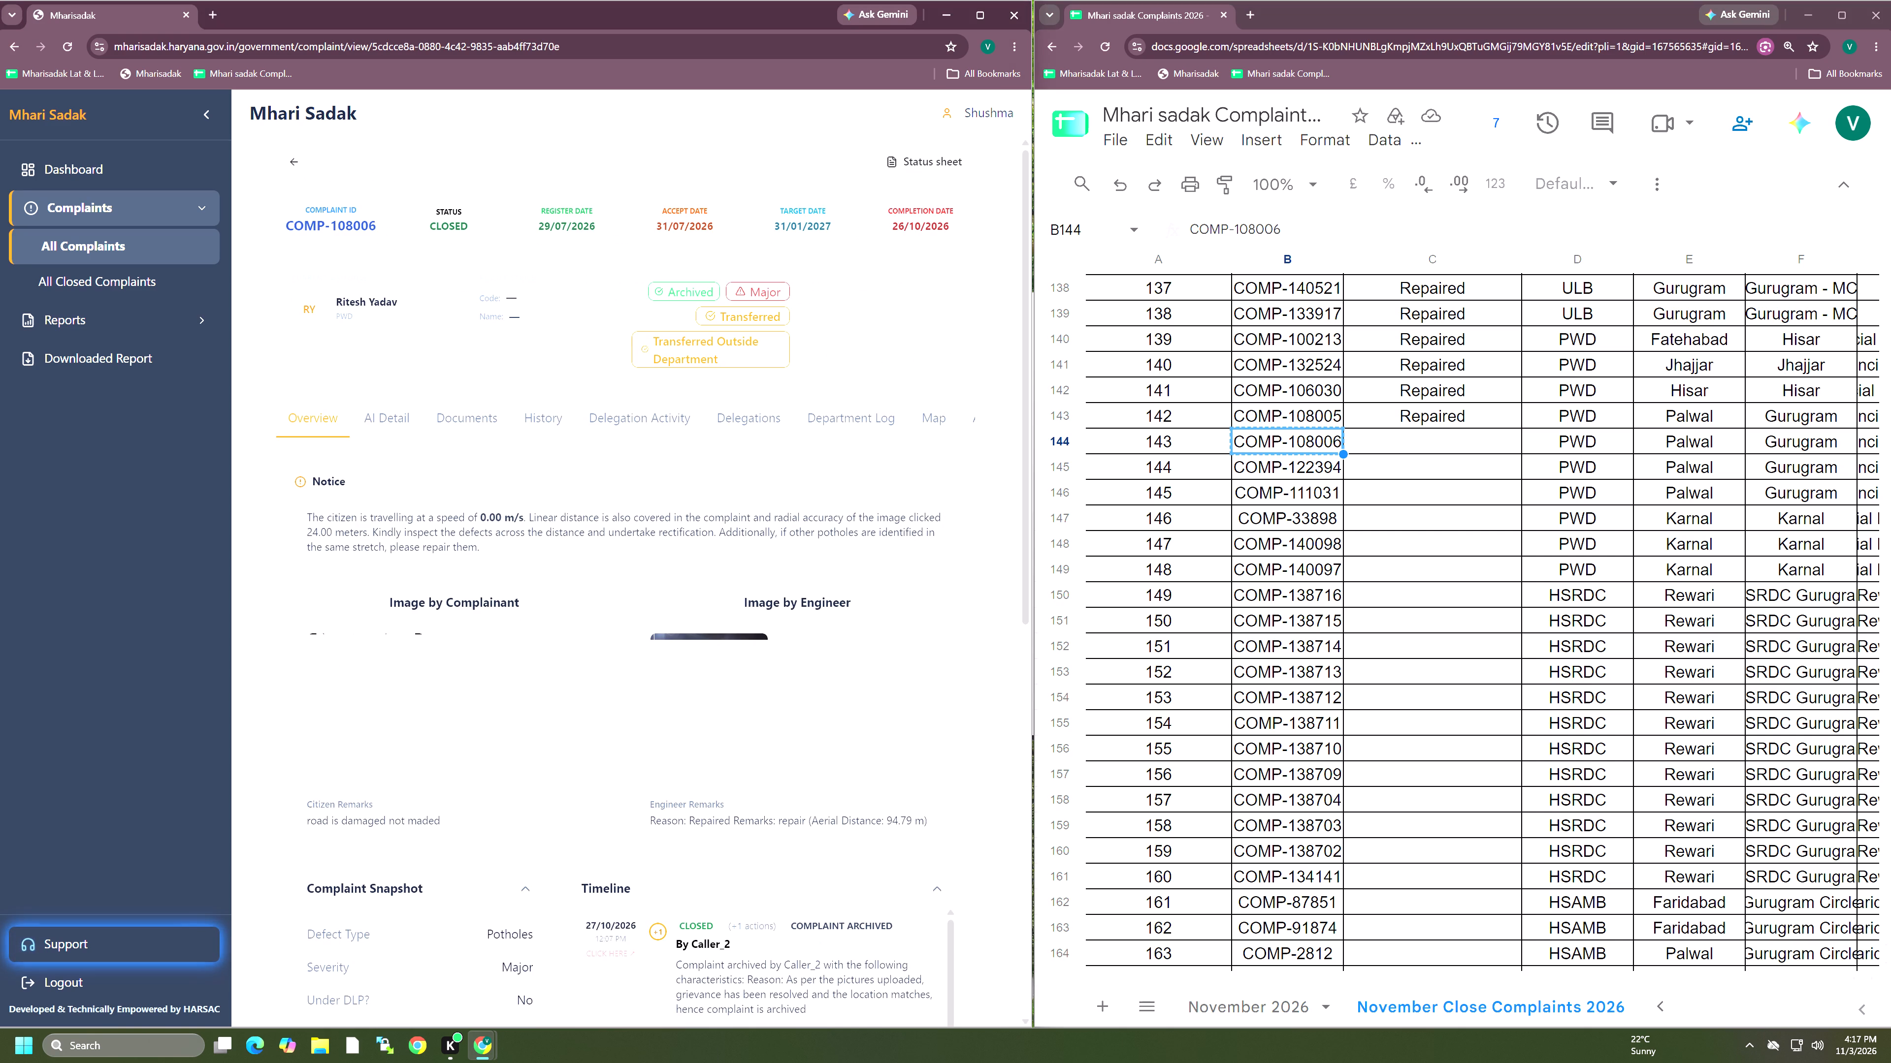
click(1447, 441)
key(ctrl+d)
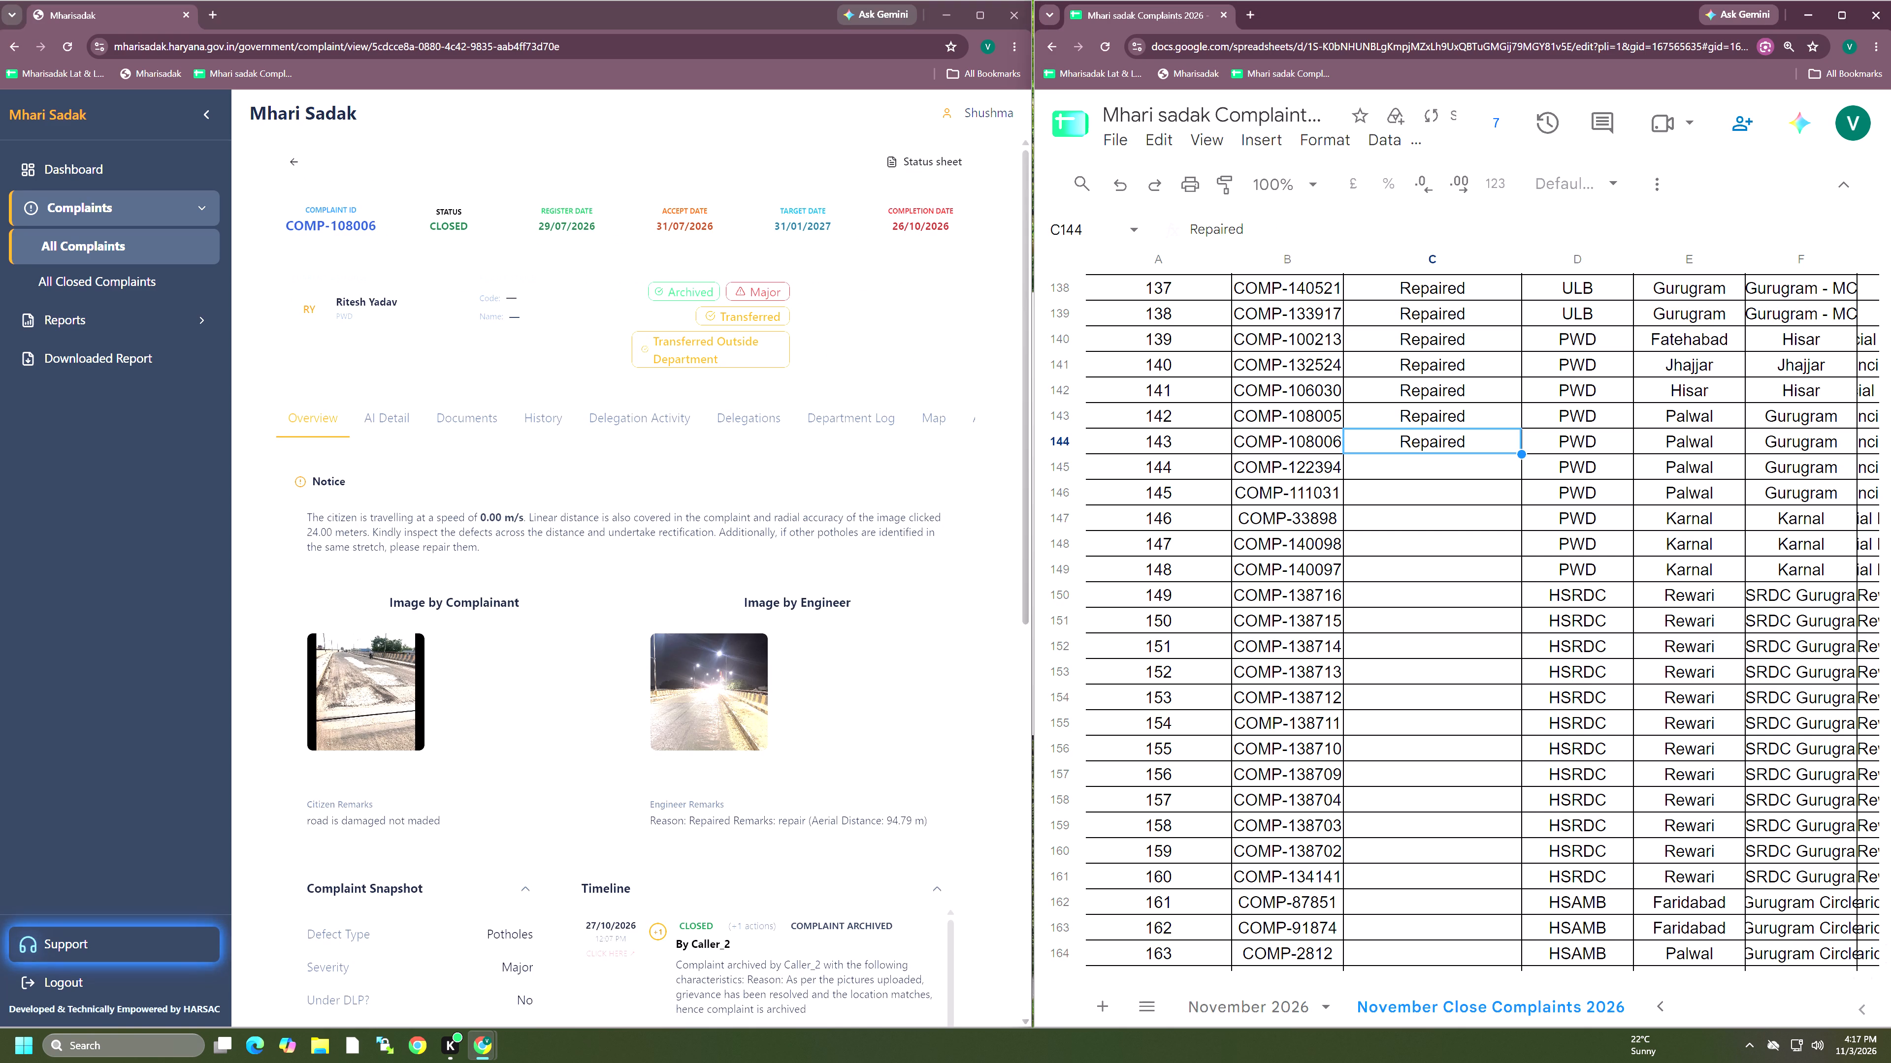
Look up COMP-122394 in the portal and fill Repaired into its column C cell from the cell above.
click(1263, 468)
key(ctrl+c)
click(296, 153)
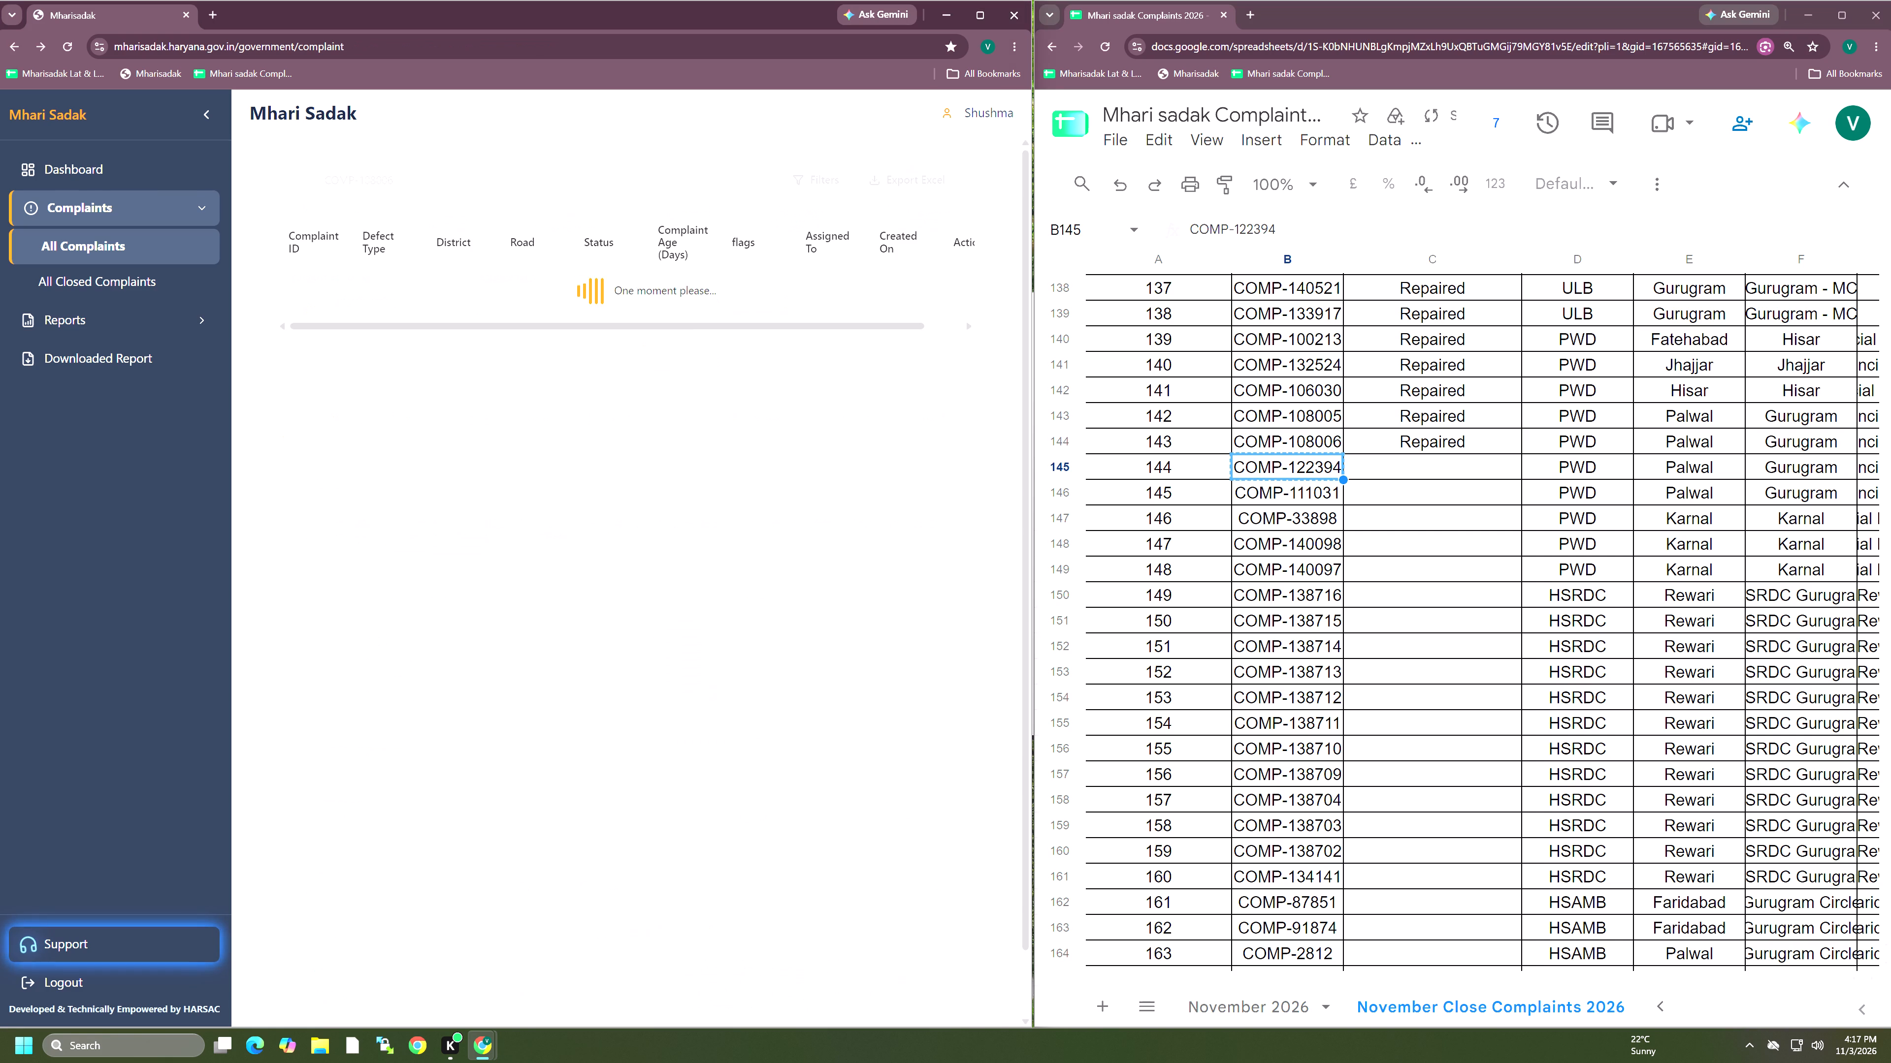
drag(404, 177, 283, 214)
key(ctrl+v)
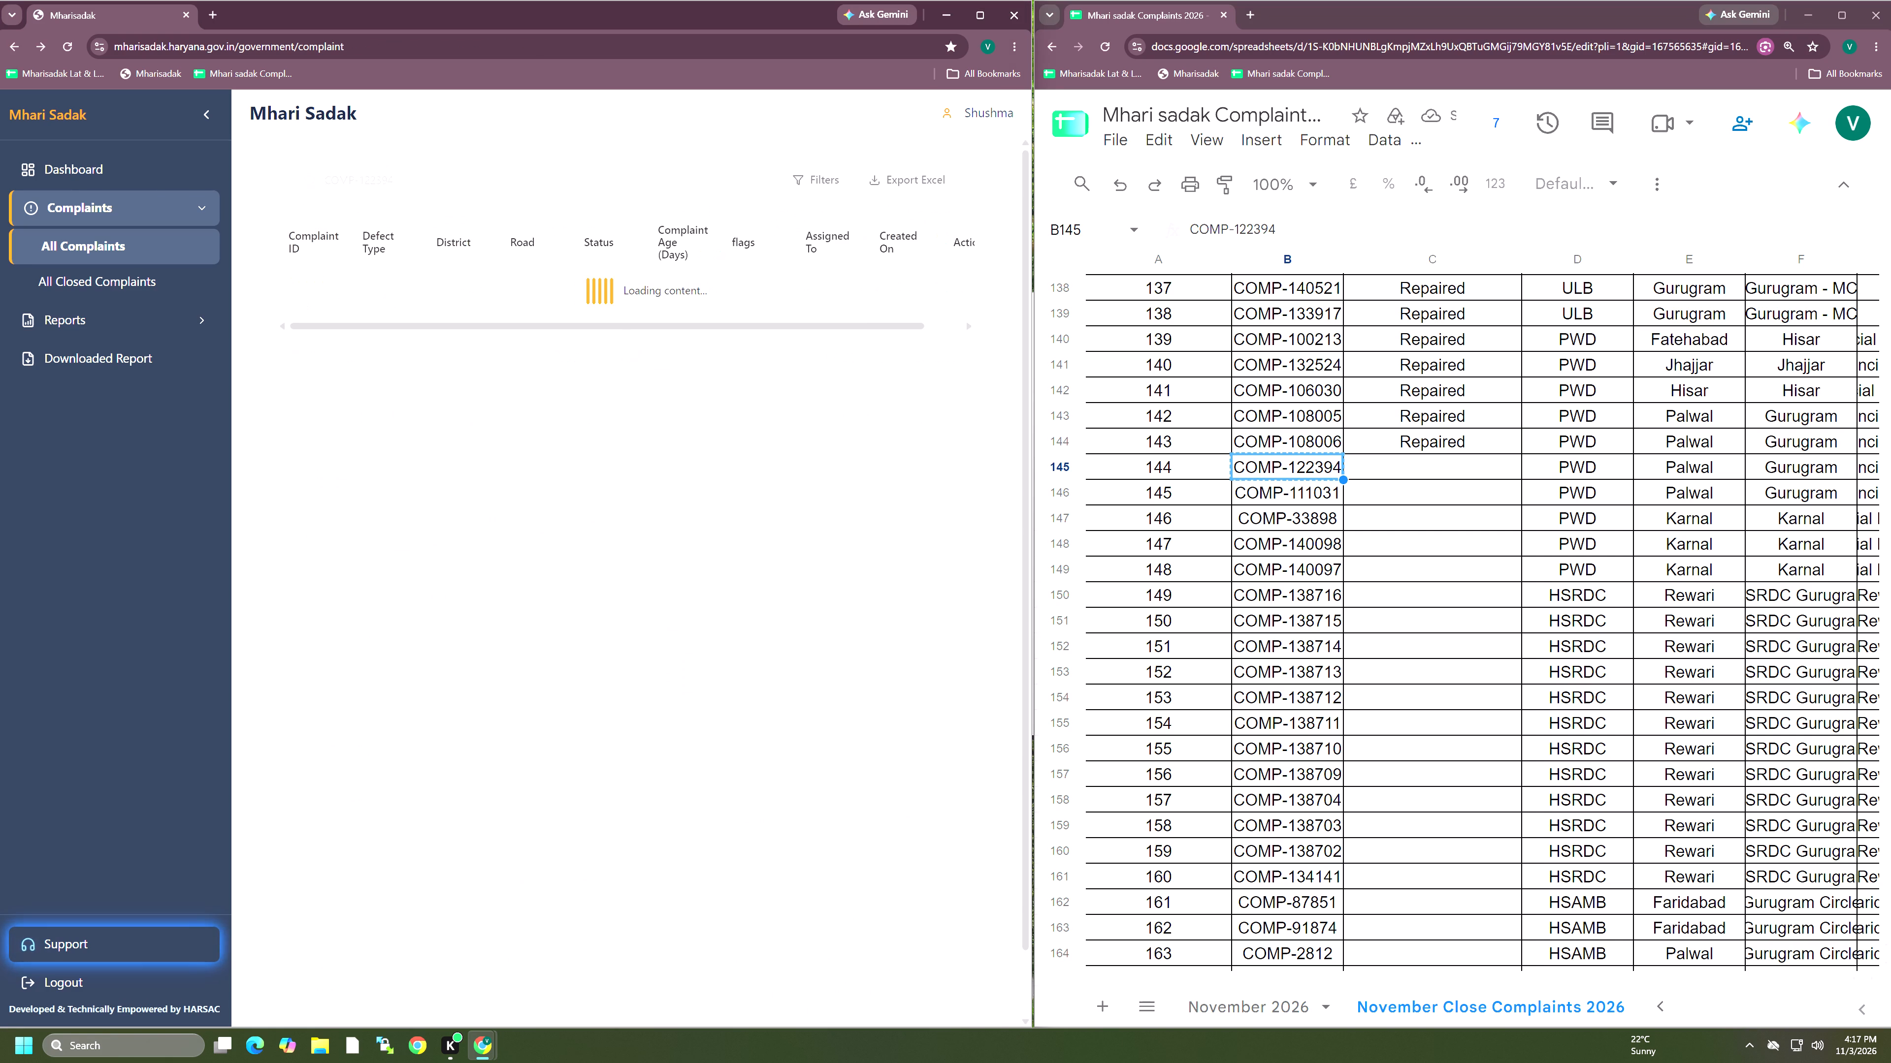
click(486, 287)
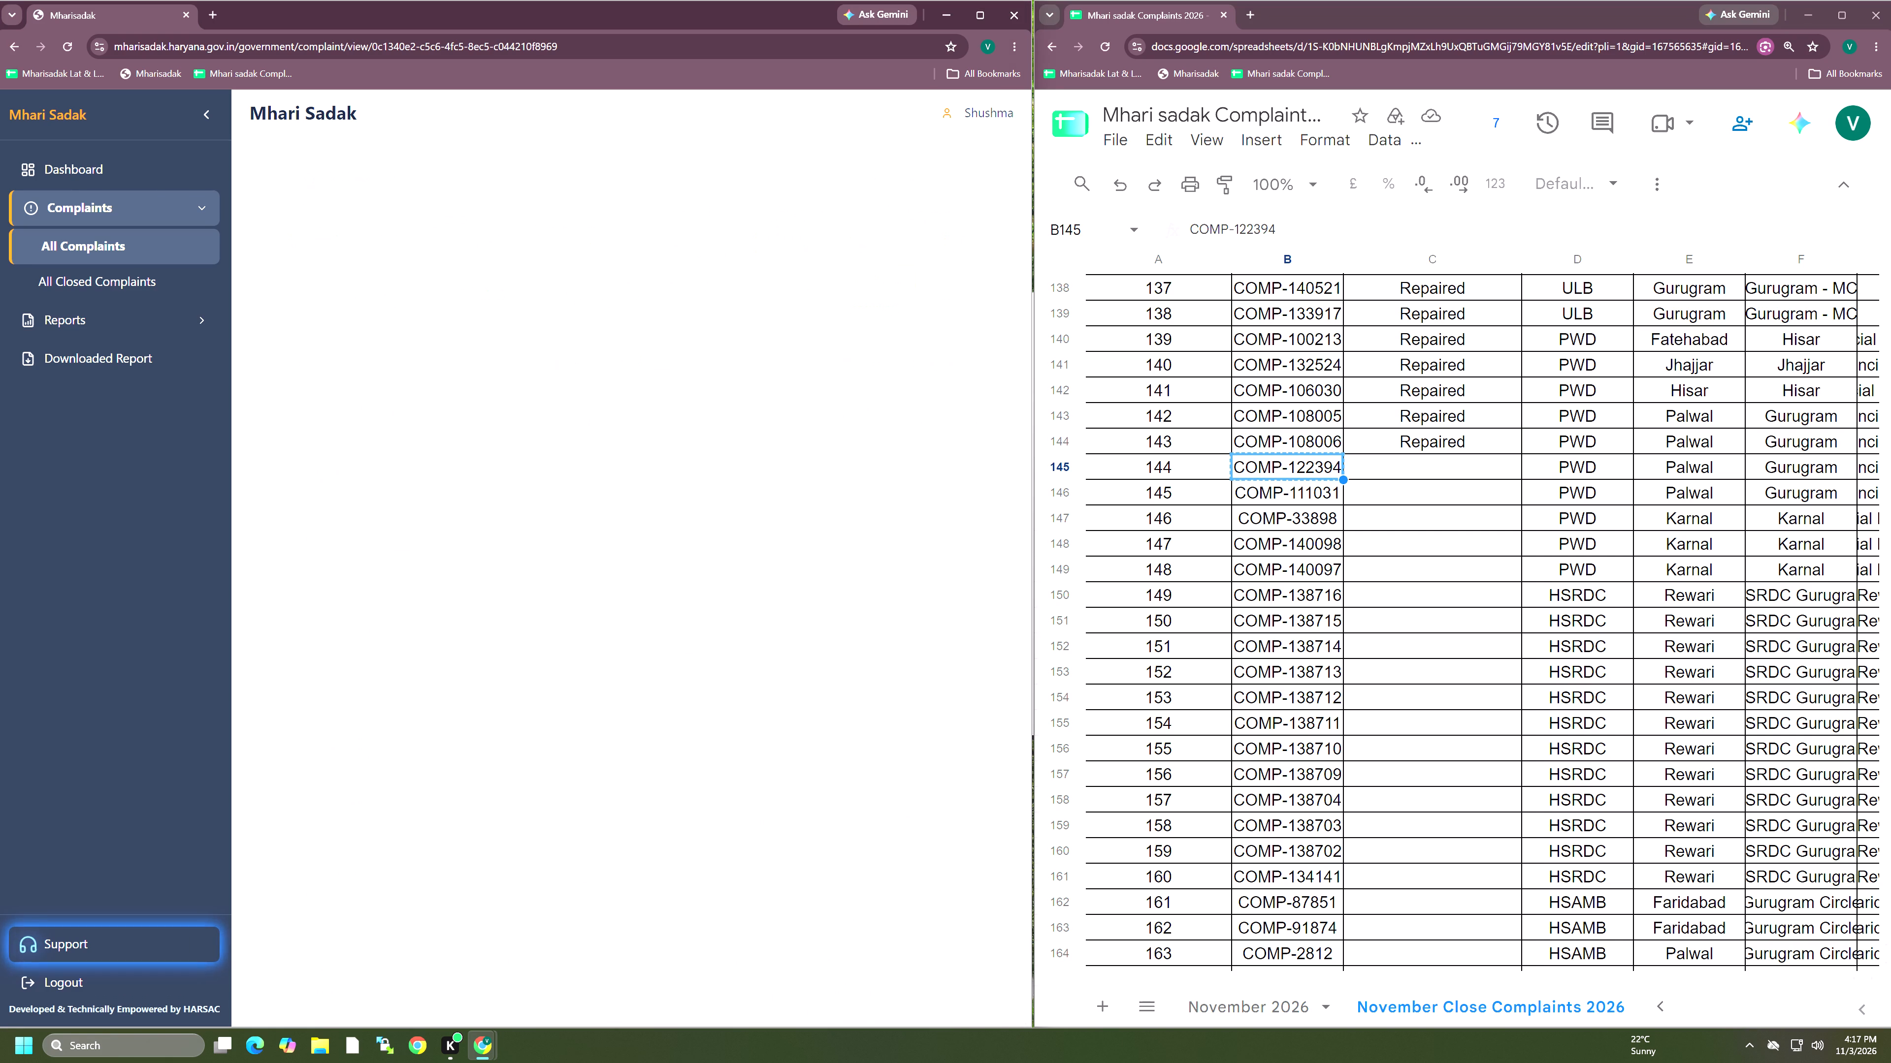
click(1399, 474)
key(ctrl+d)
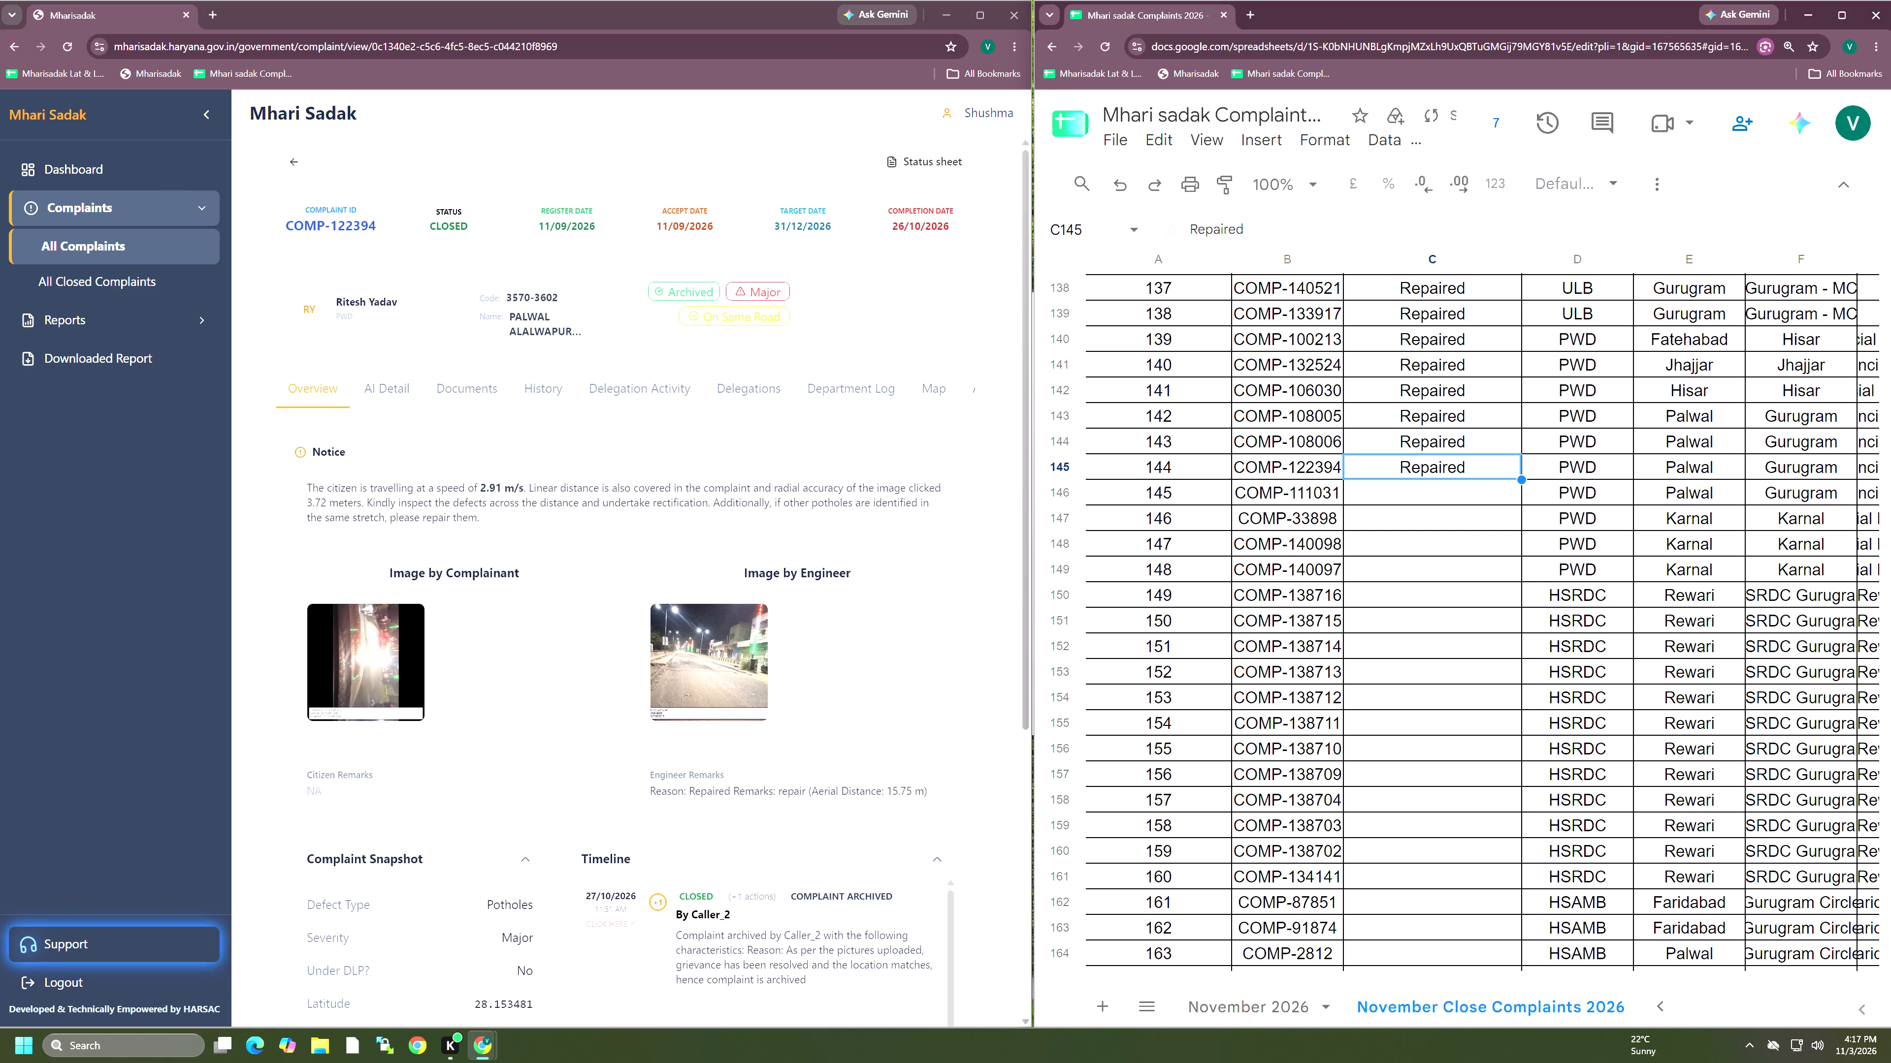
Look up COMP-111031 in the portal, check its engineer remark, and fill Repaired into its column C cell from the cell above.
click(1298, 494)
key(ctrl+c)
click(295, 160)
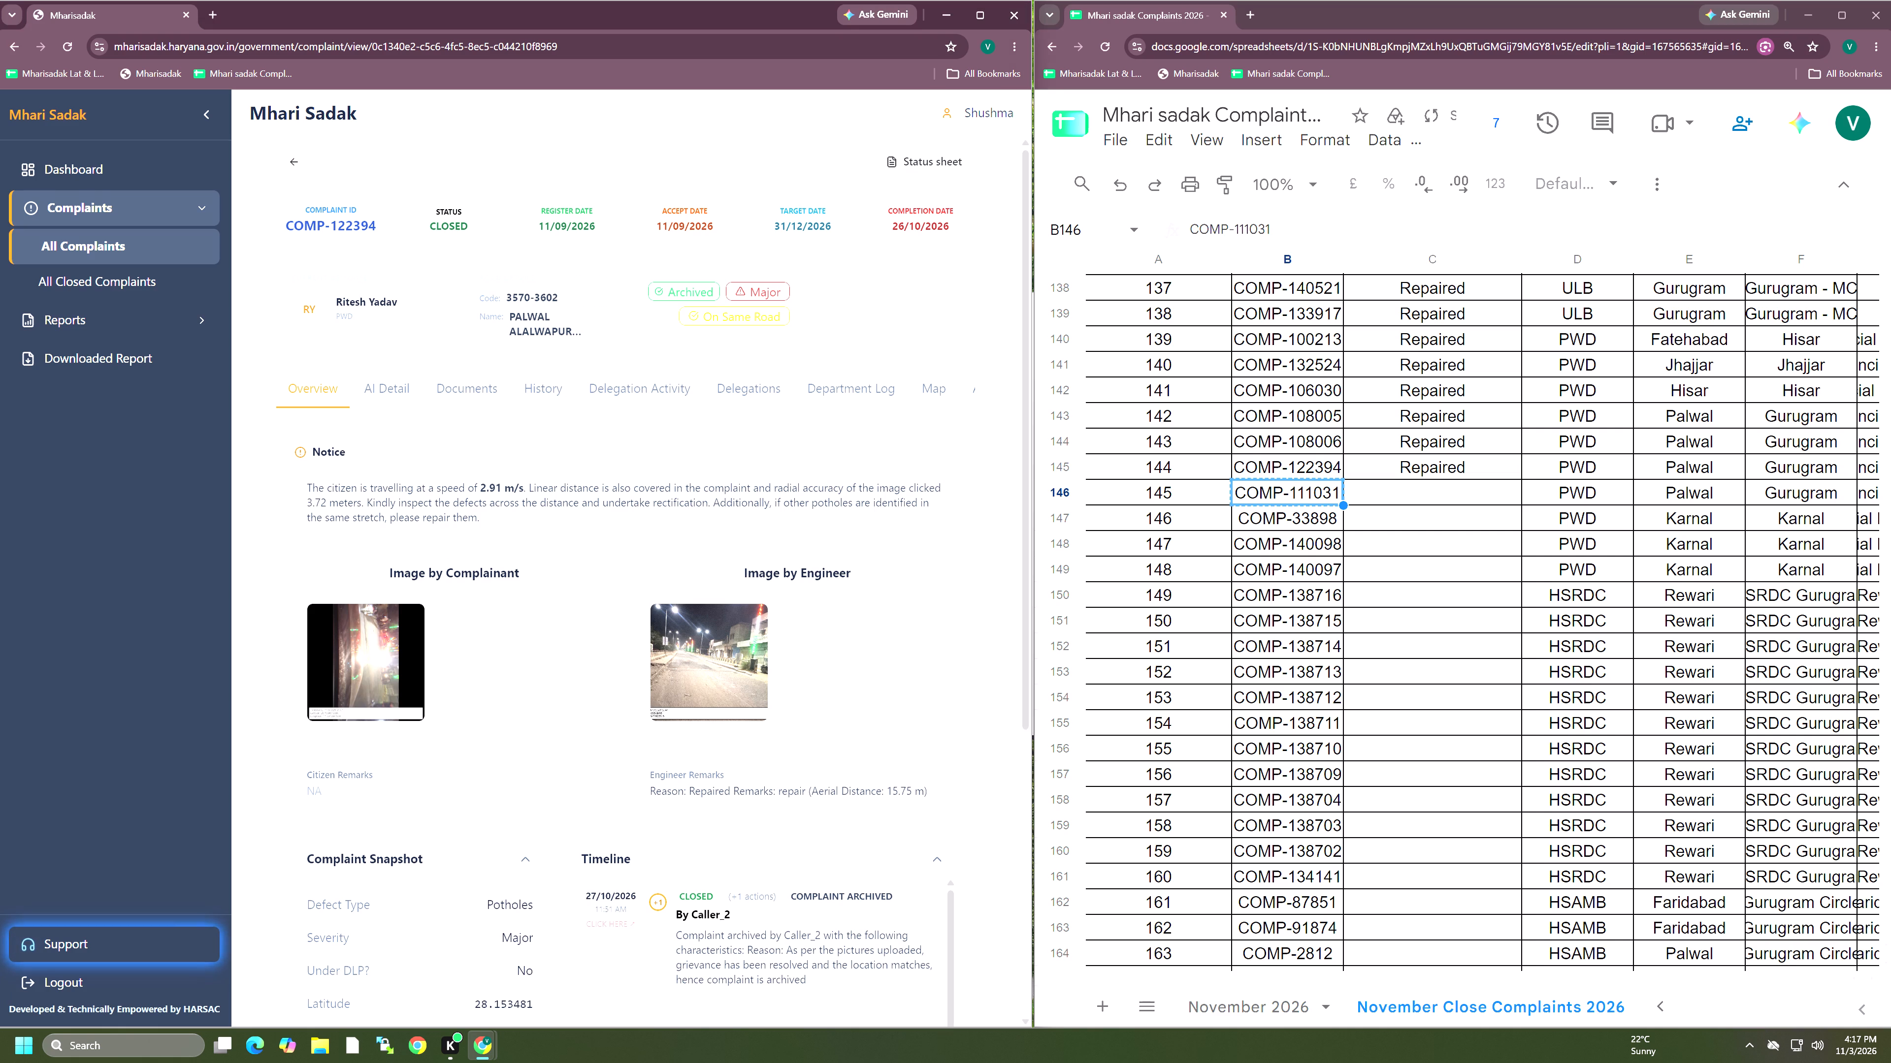
drag(398, 184, 397, 184)
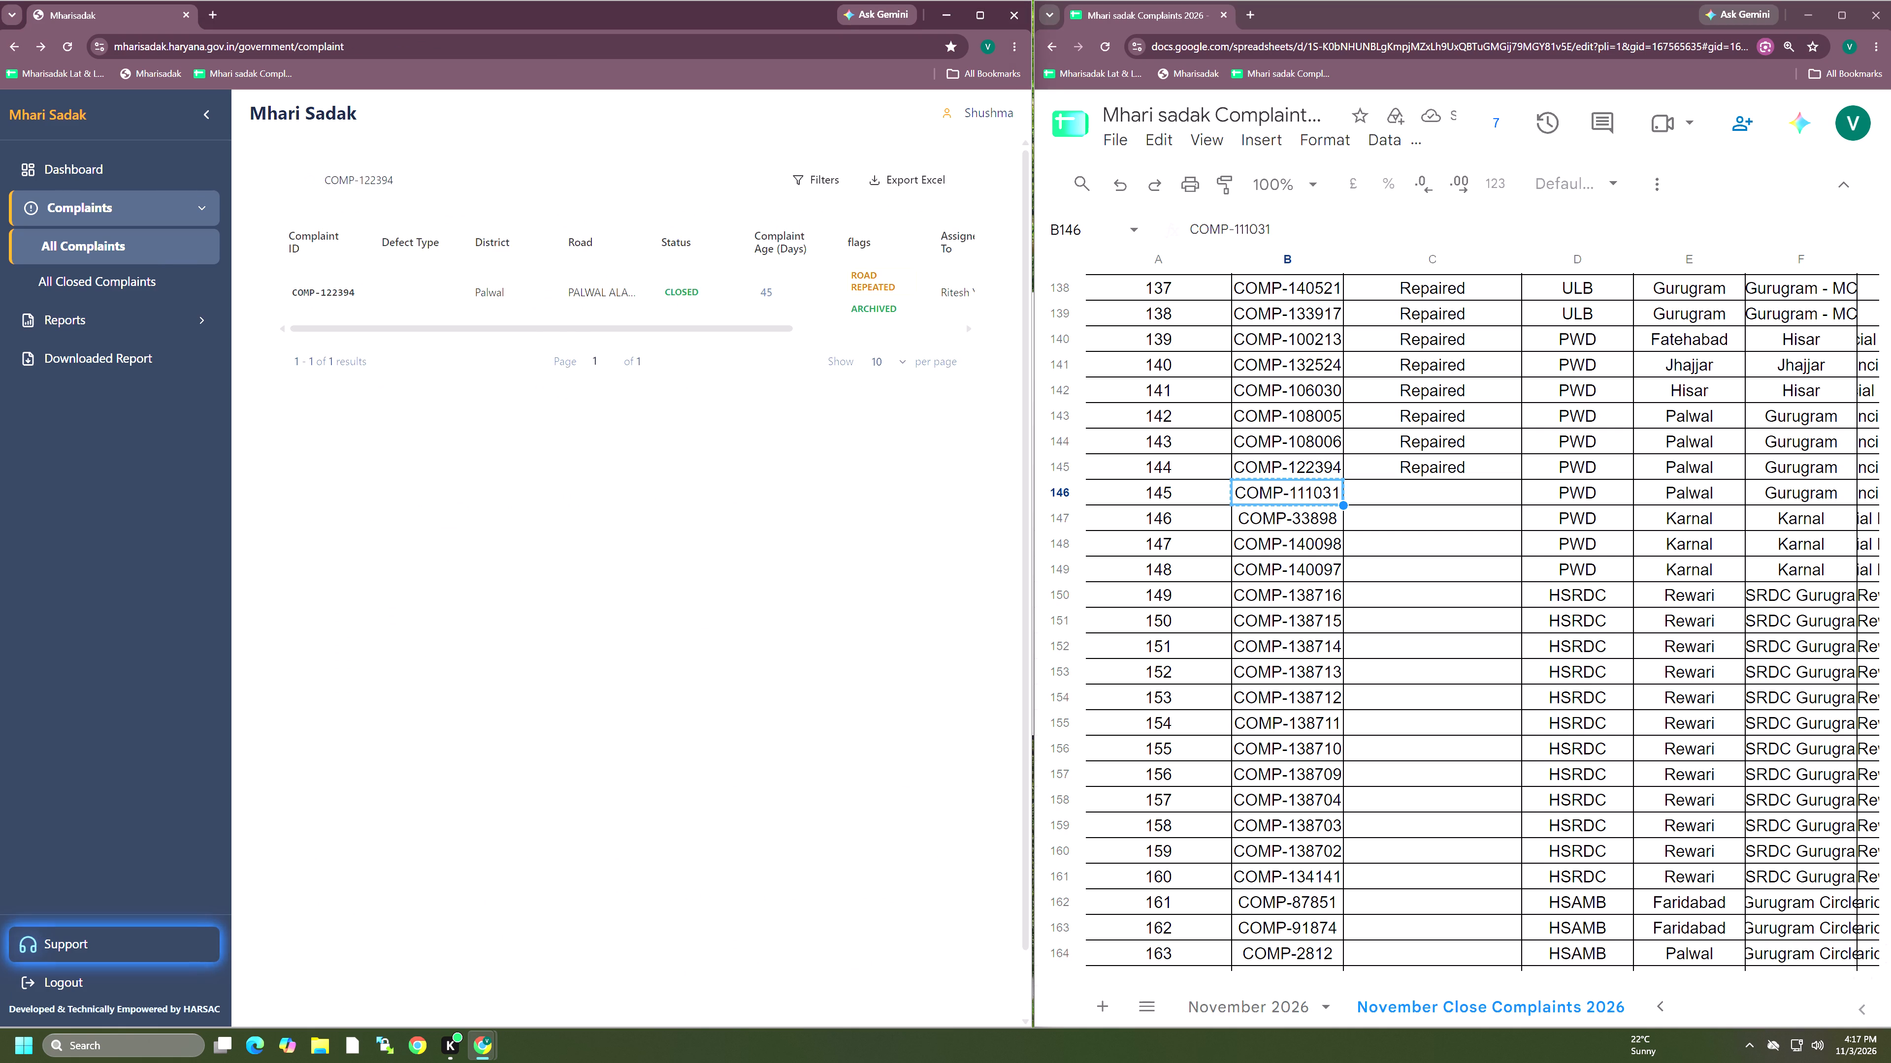
drag(397, 184, 253, 229)
key(ctrl+v)
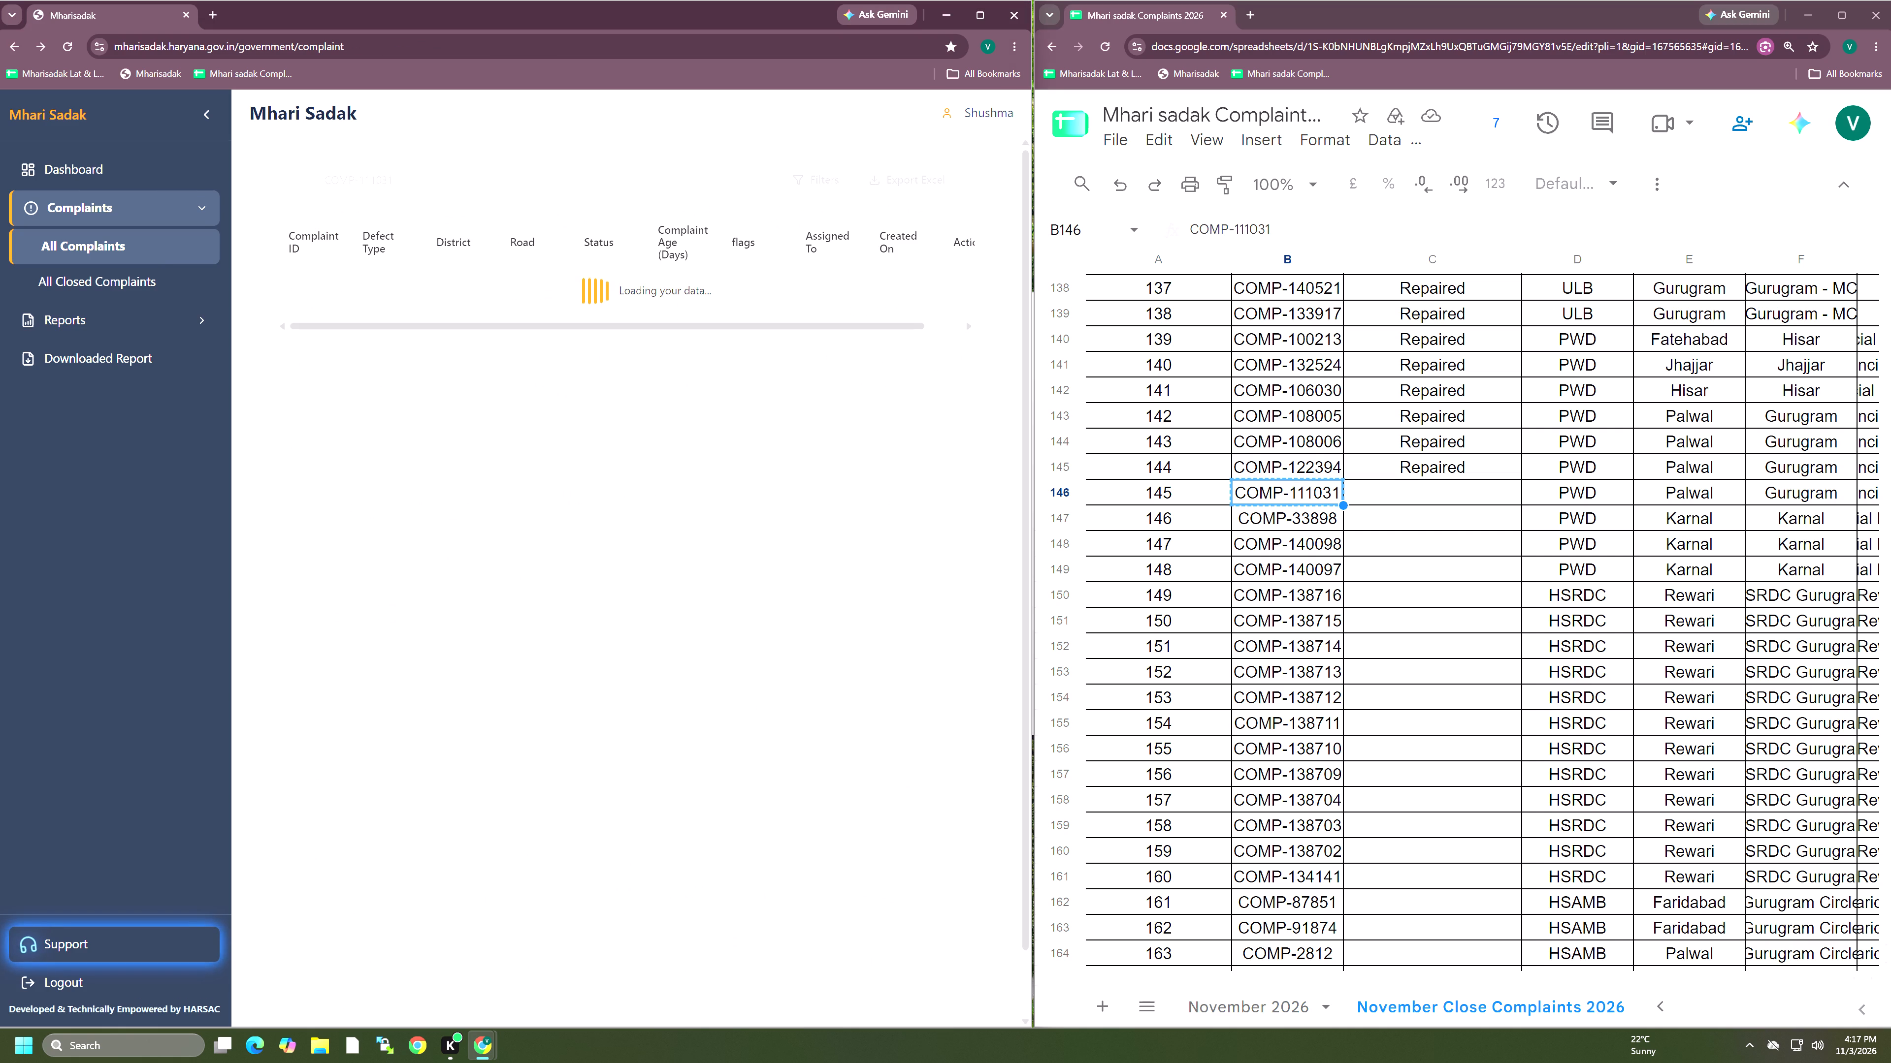
click(542, 292)
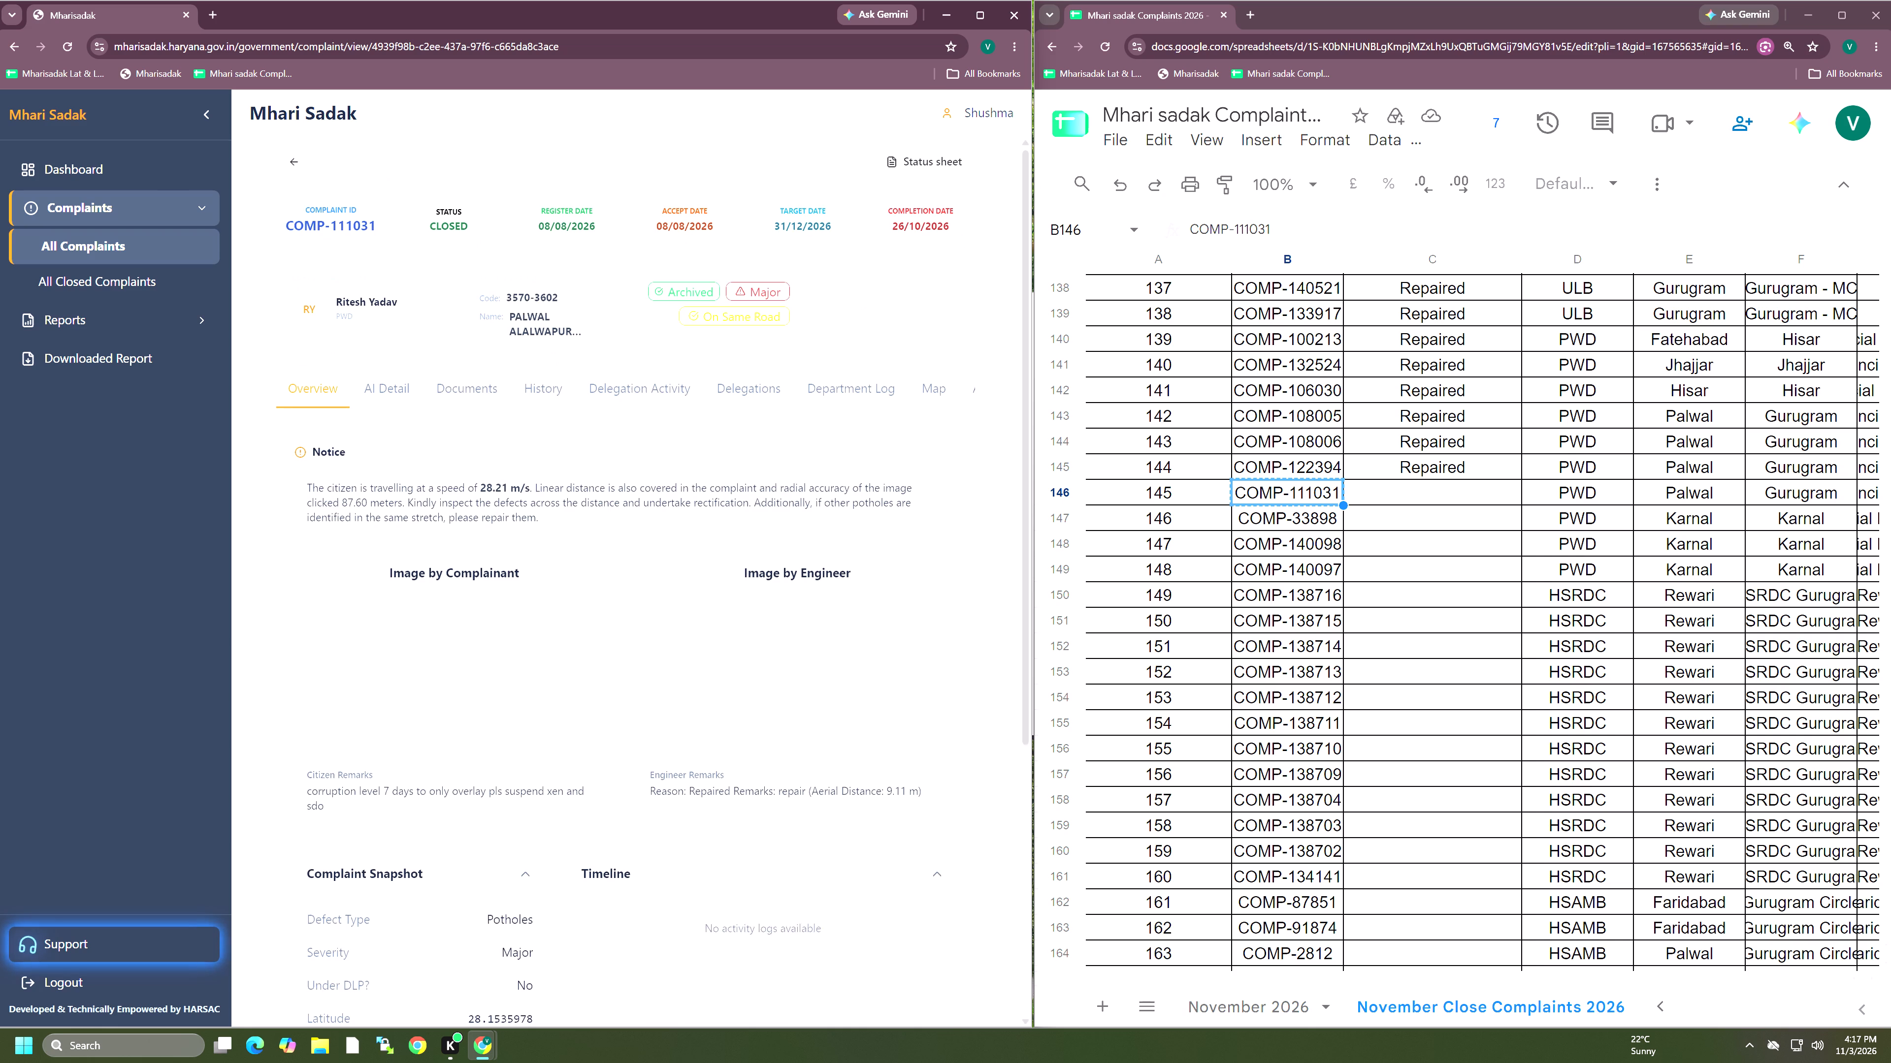
click(1413, 491)
key(ctrl+d)
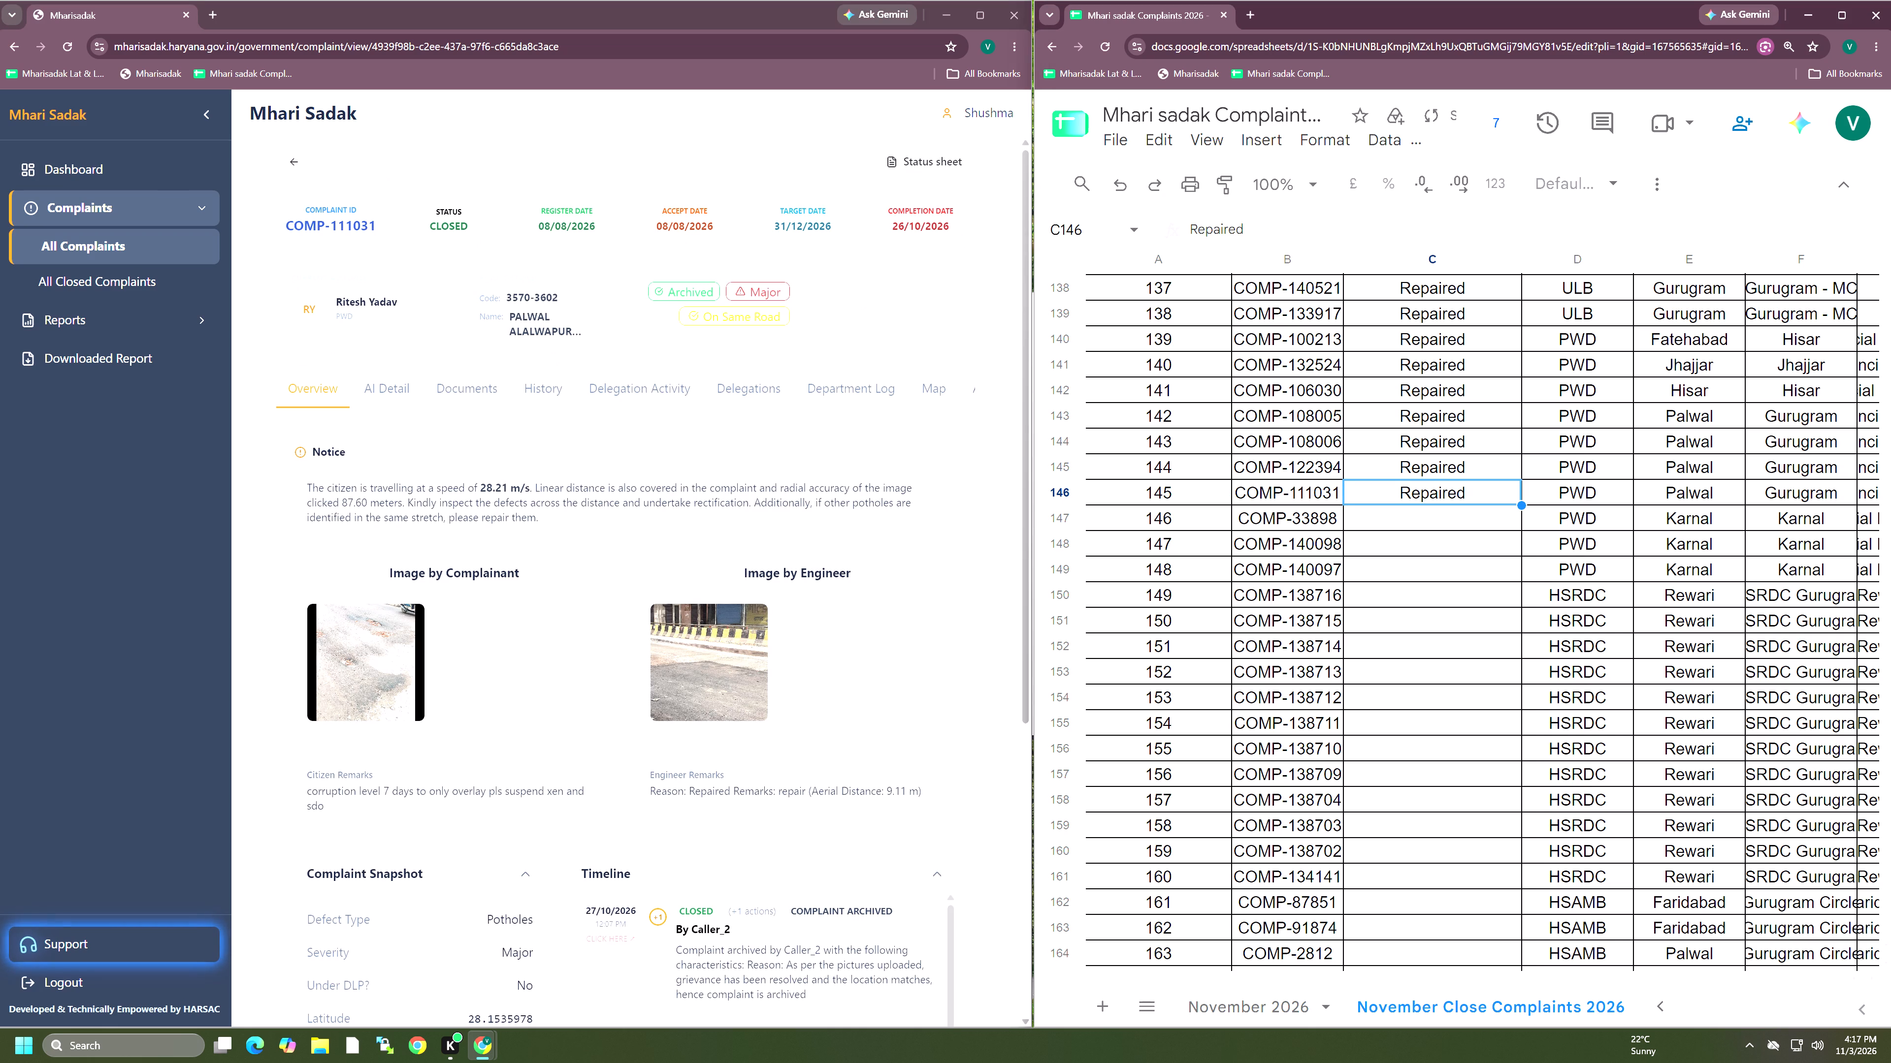
Look up COMP-33898 in the portal, check its engineer remark, and fill Repaired into its column C cell from the cell above.
click(1306, 522)
key(ctrl+c)
click(293, 167)
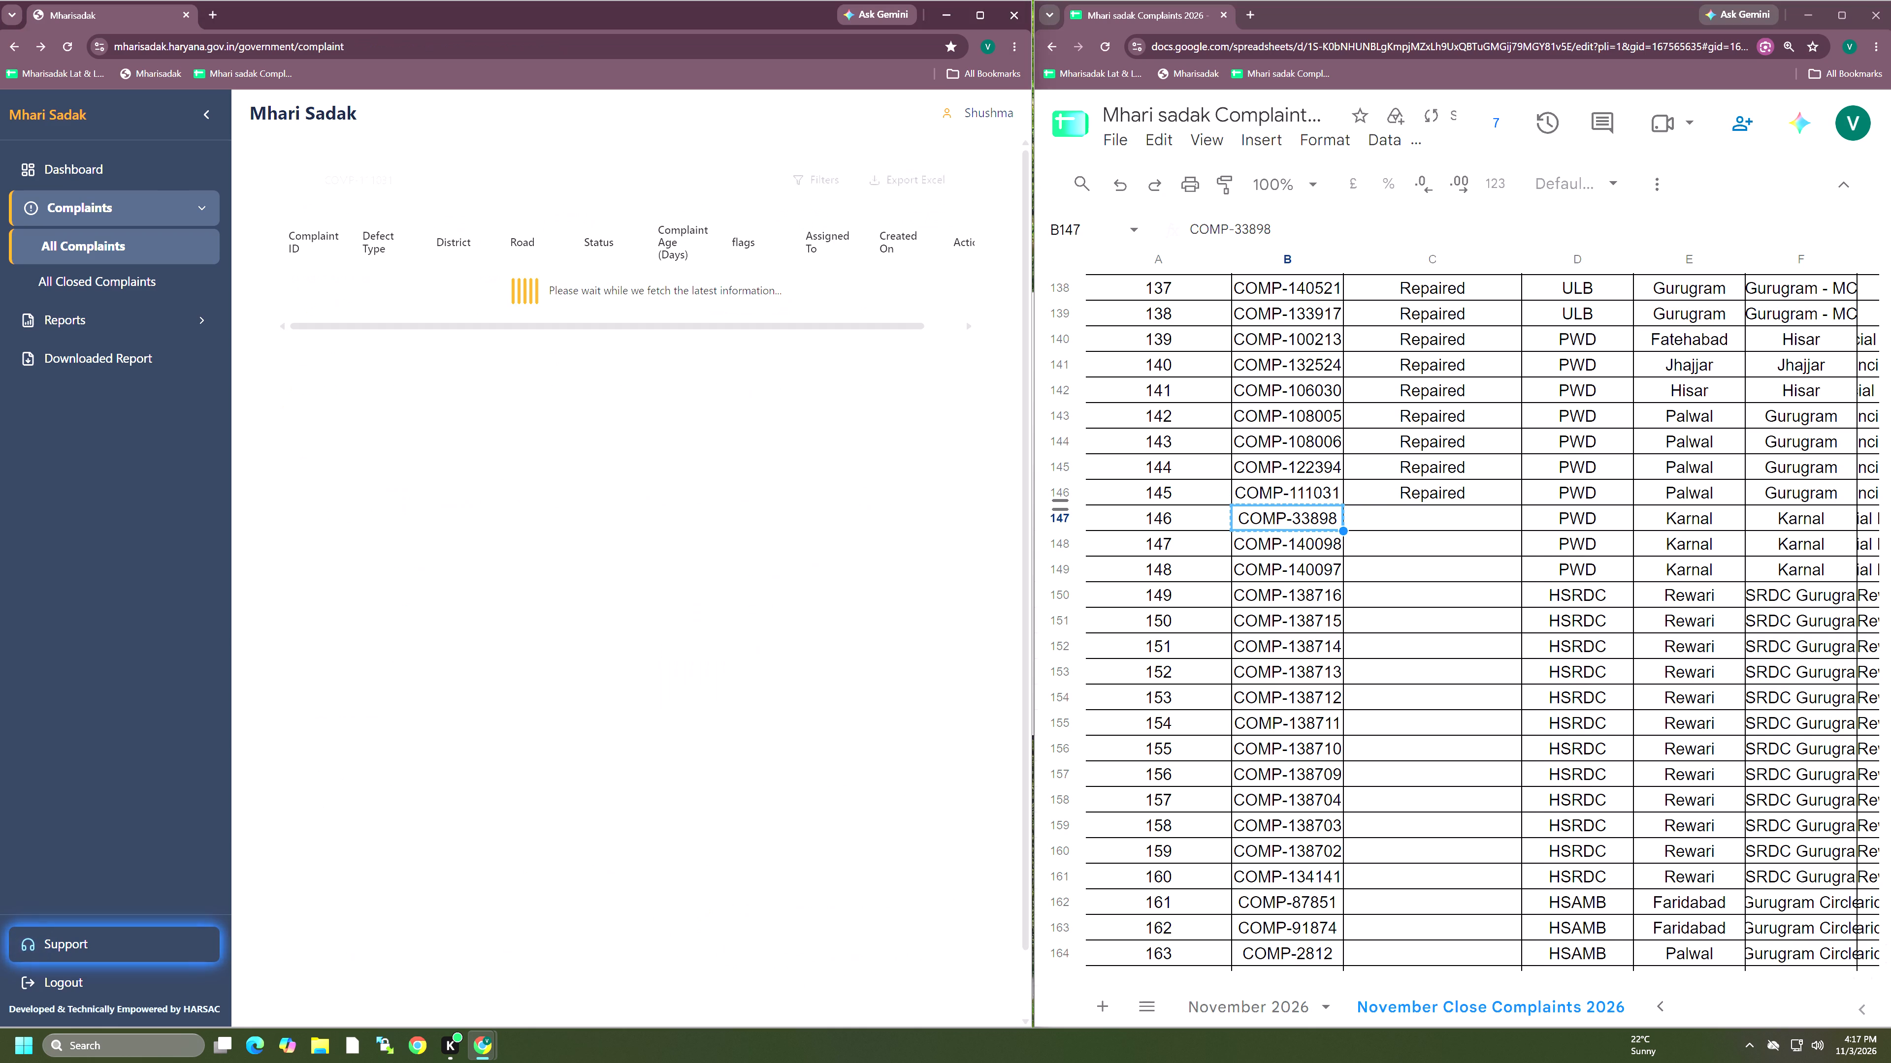
click(392, 183)
drag(393, 183, 227, 226)
key(ctrl+v)
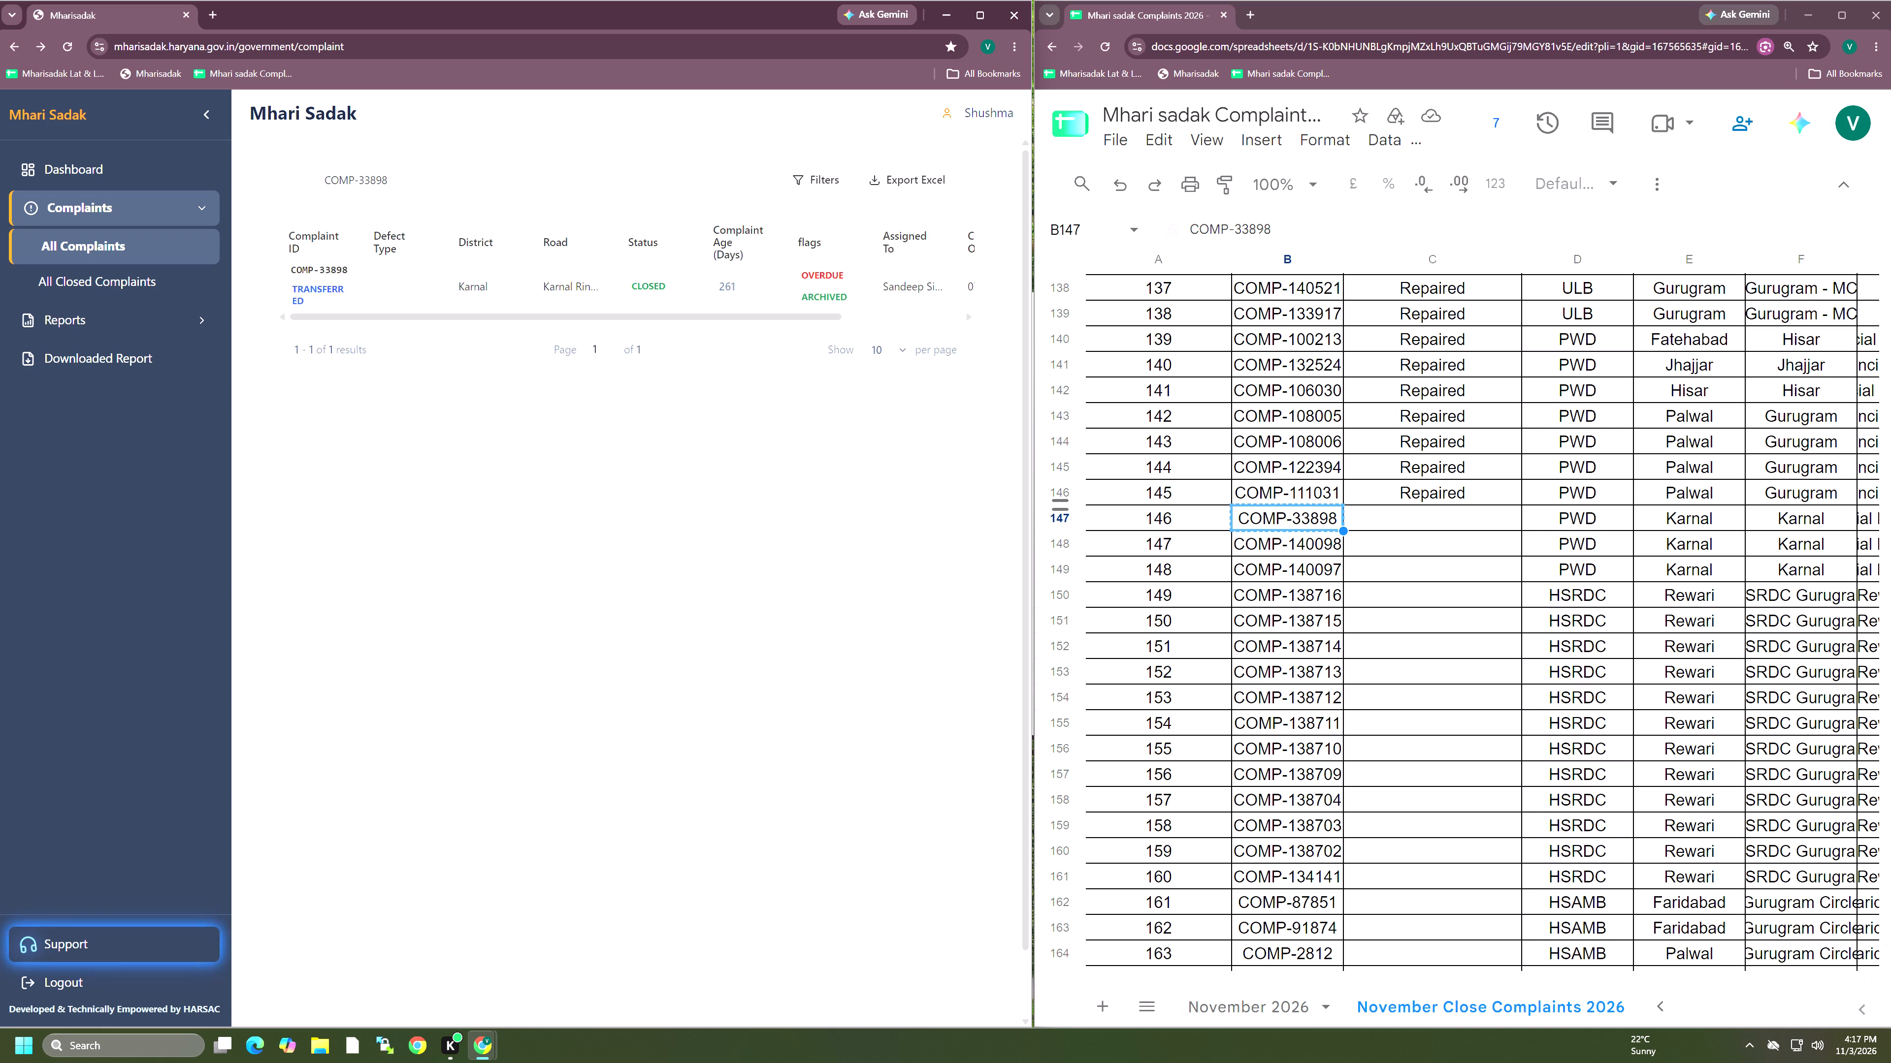
click(545, 309)
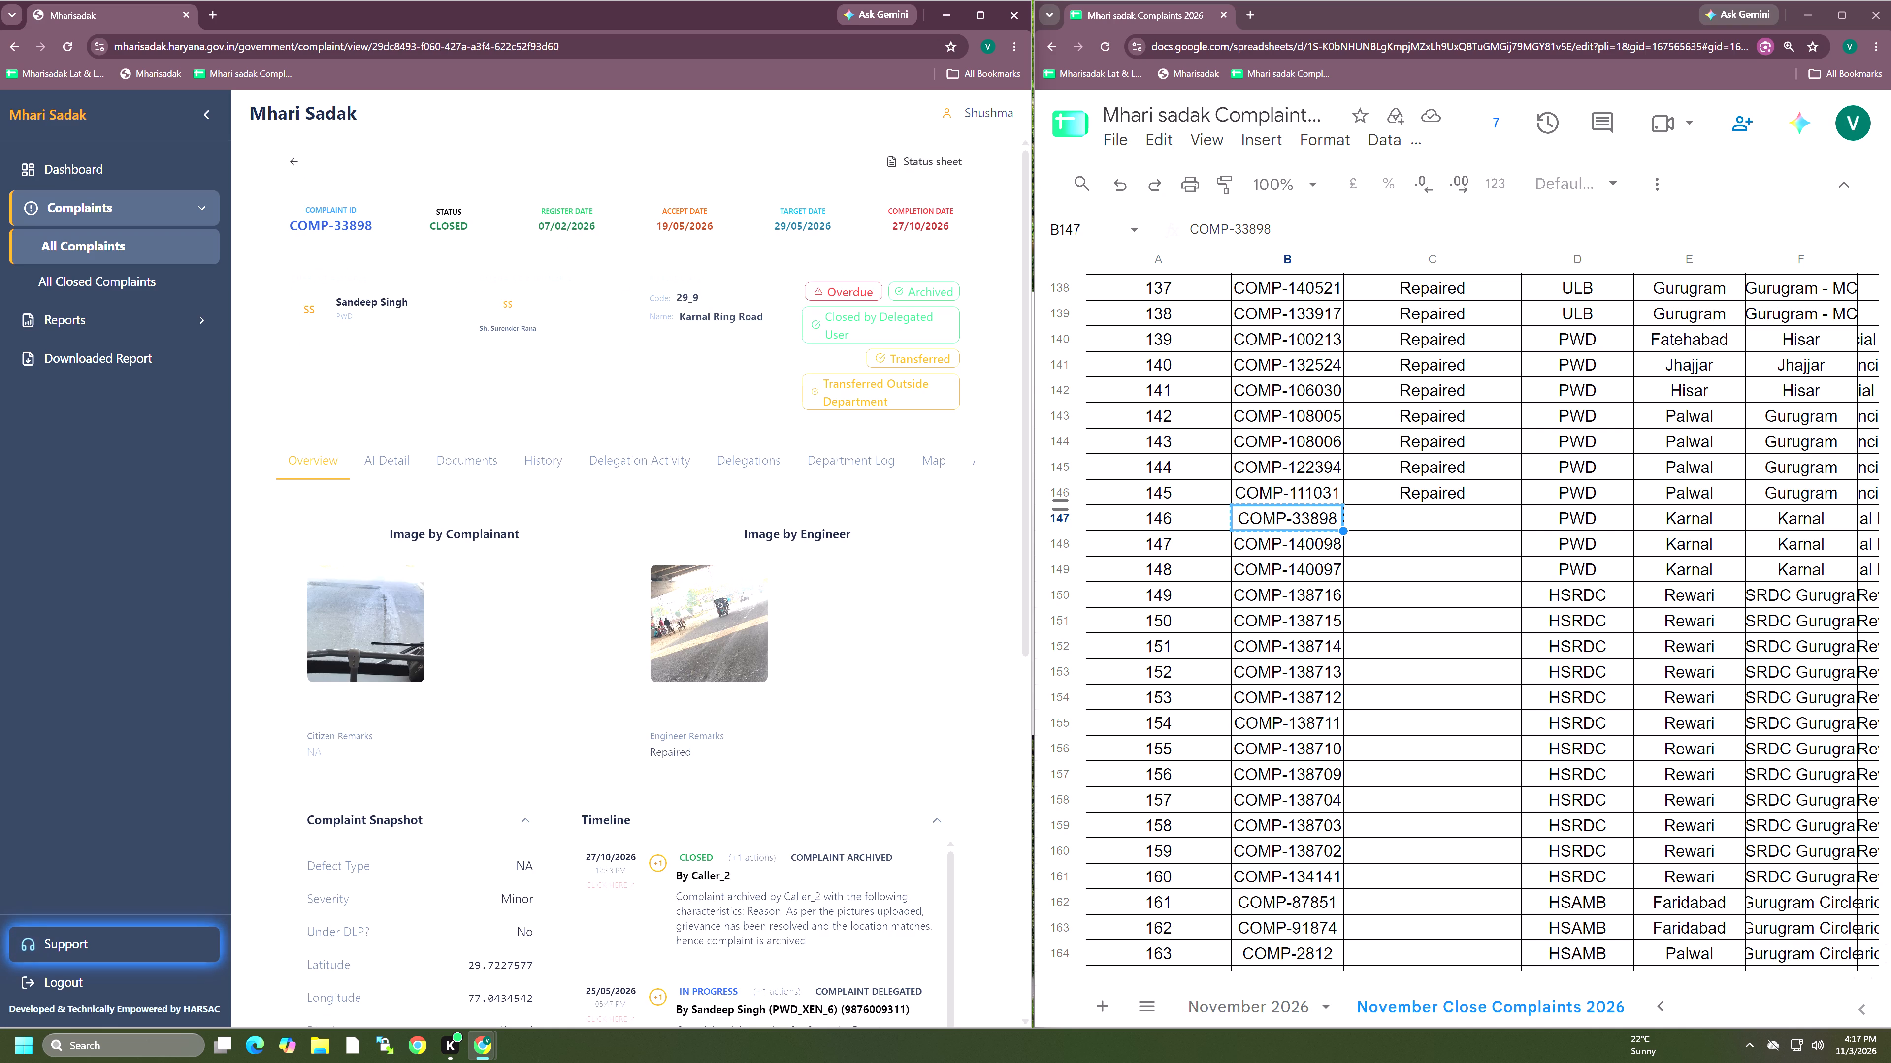
click(1413, 521)
key(ctrl+d)
click(1309, 544)
key(ctrl+c)
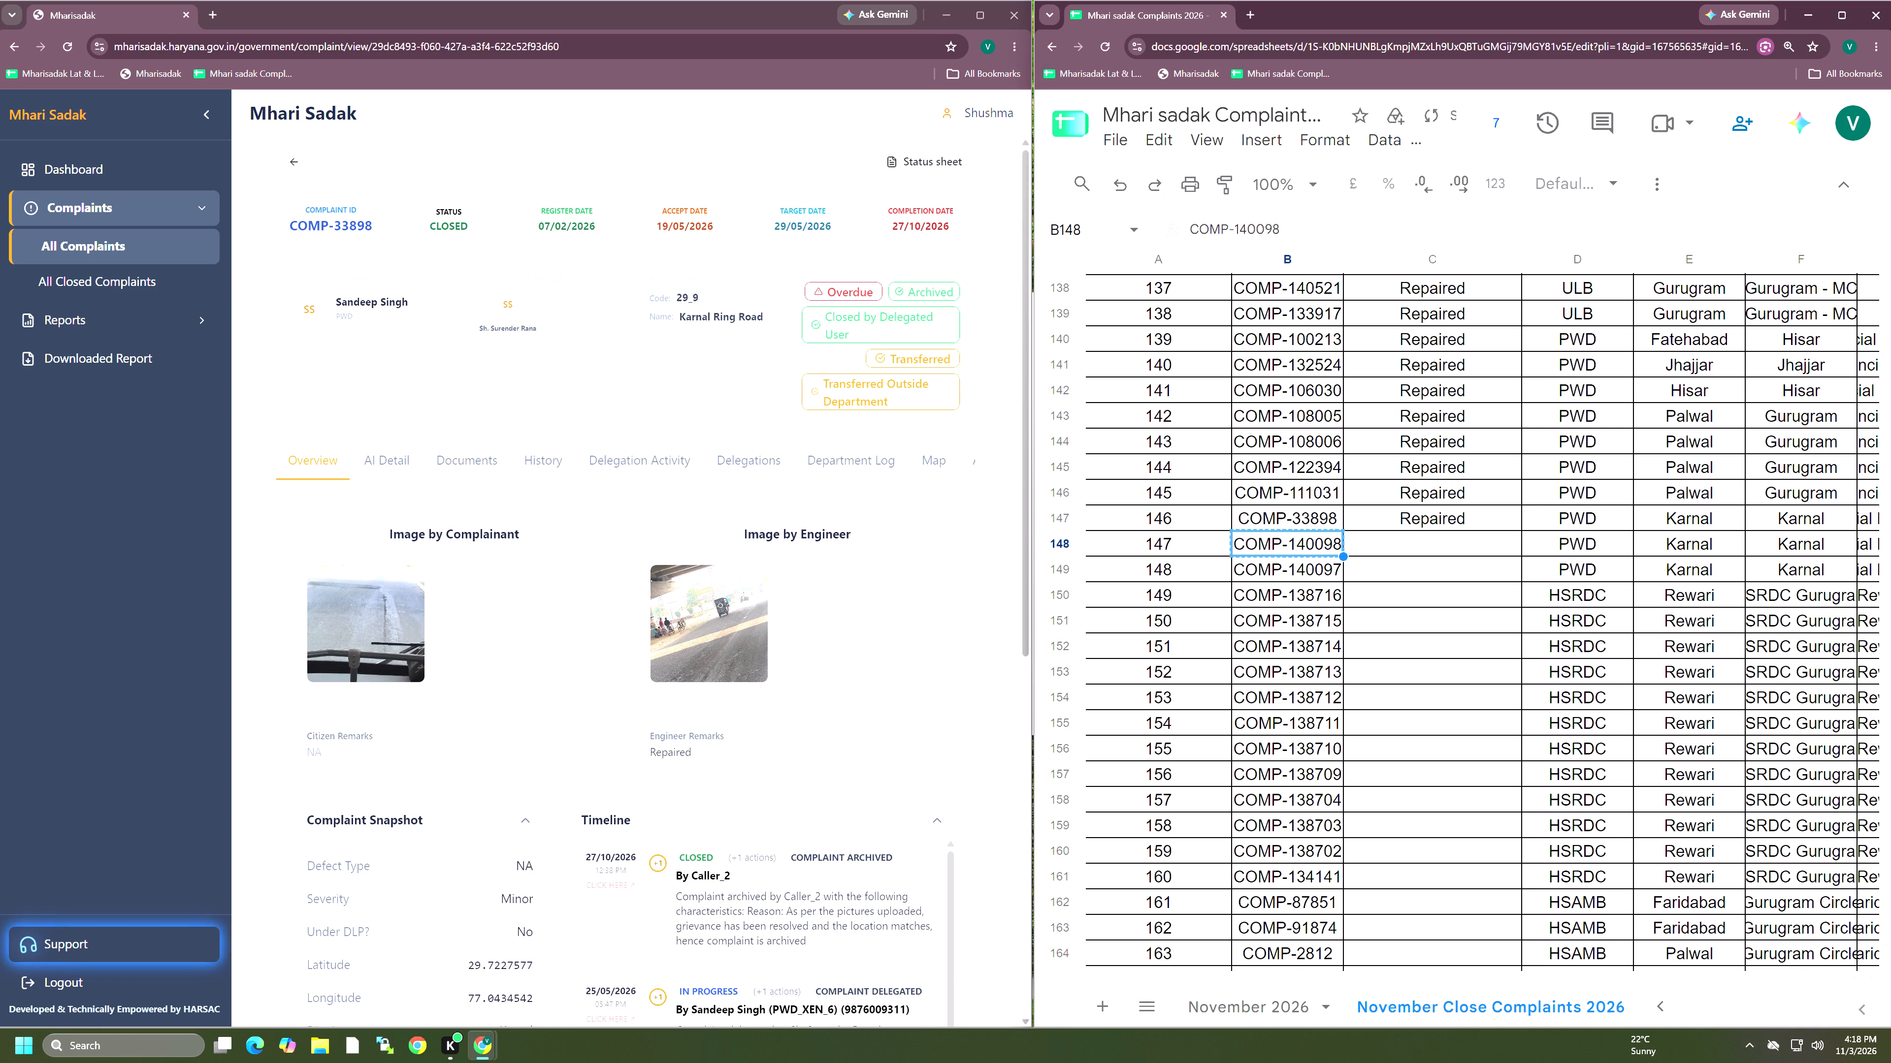
click(300, 159)
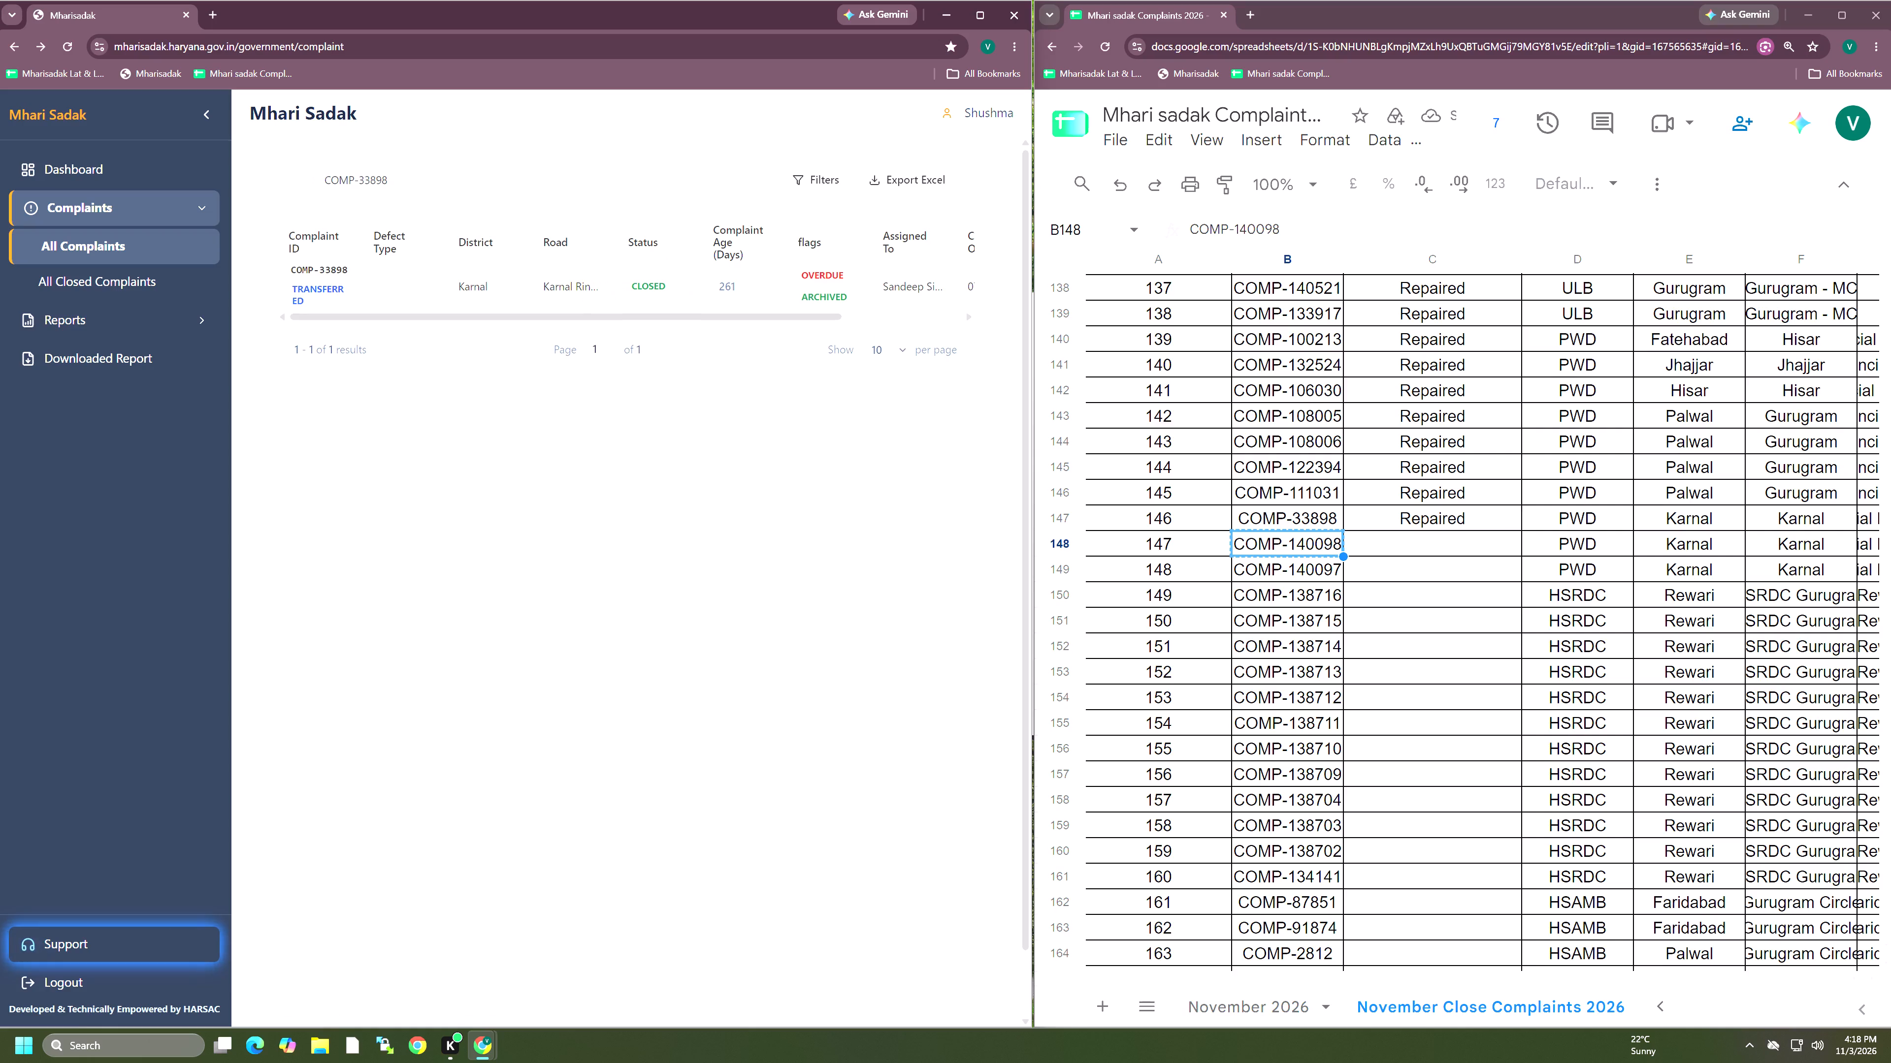
drag(400, 180, 189, 223)
key(ctrl+v)
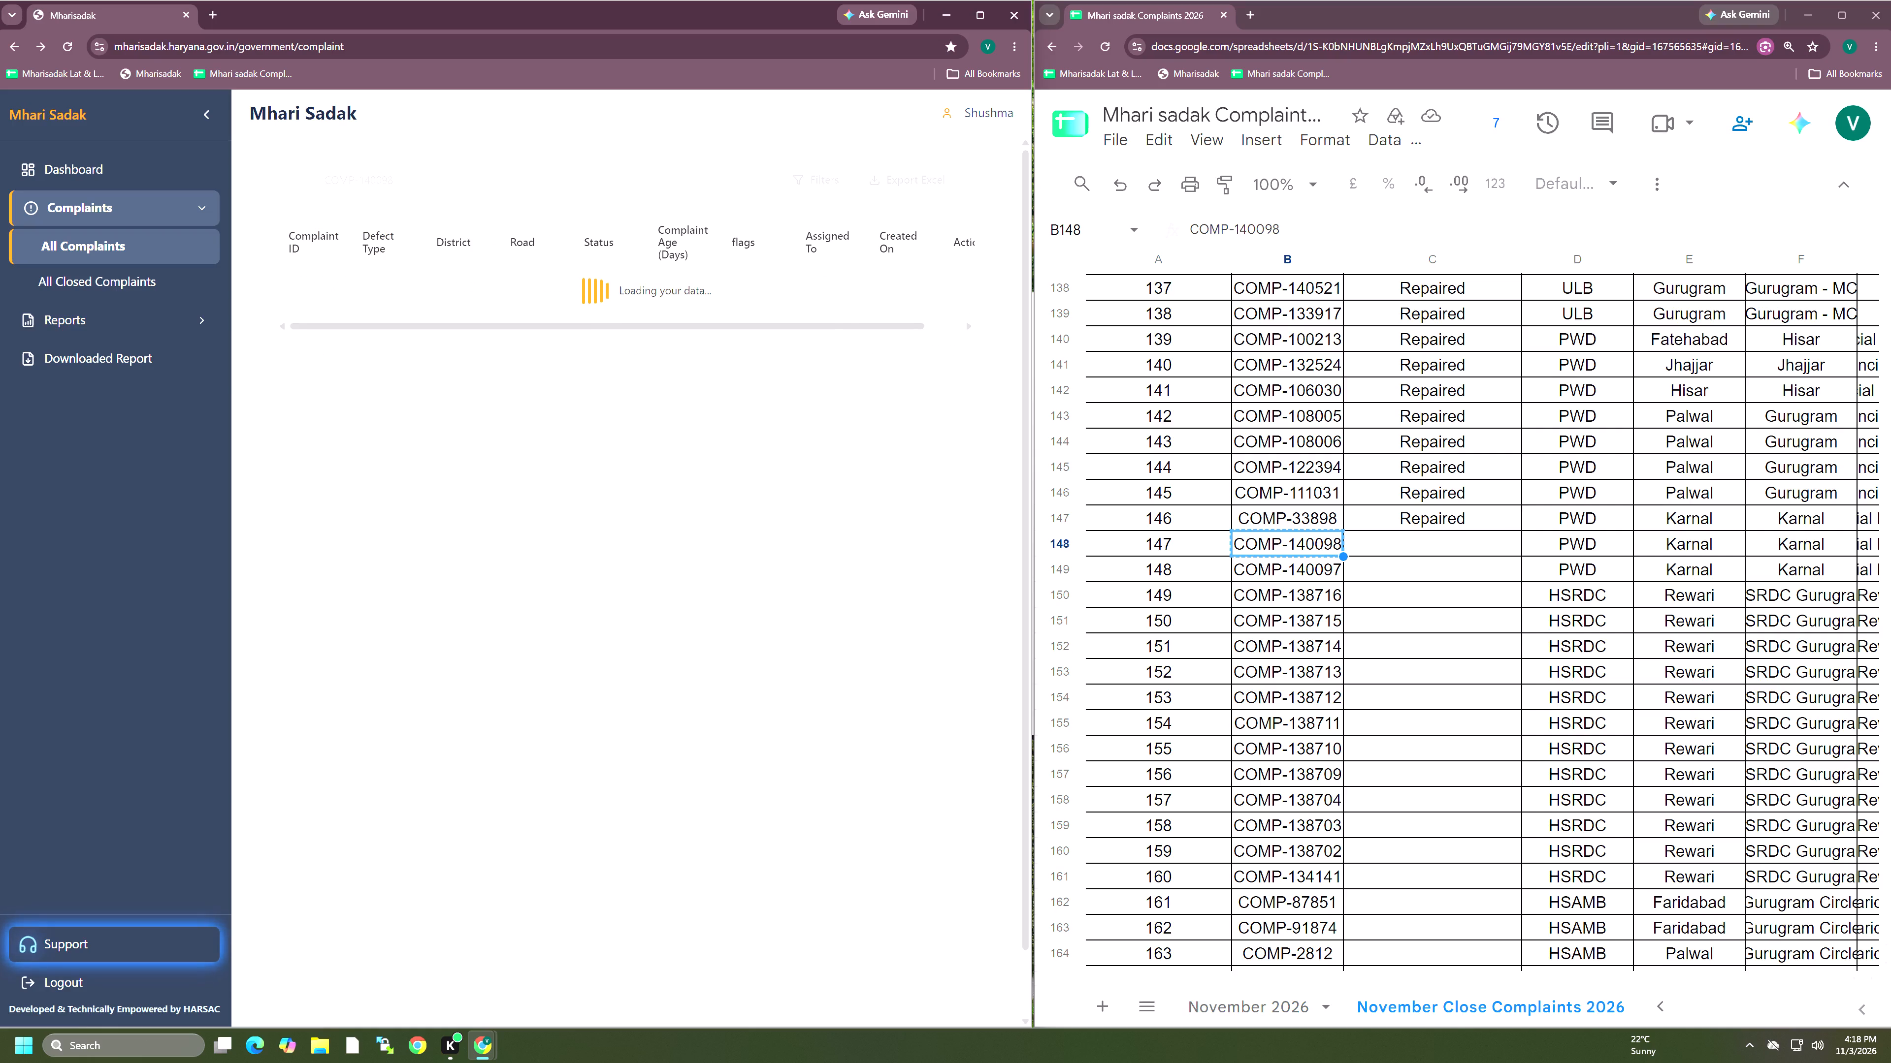
click(642, 318)
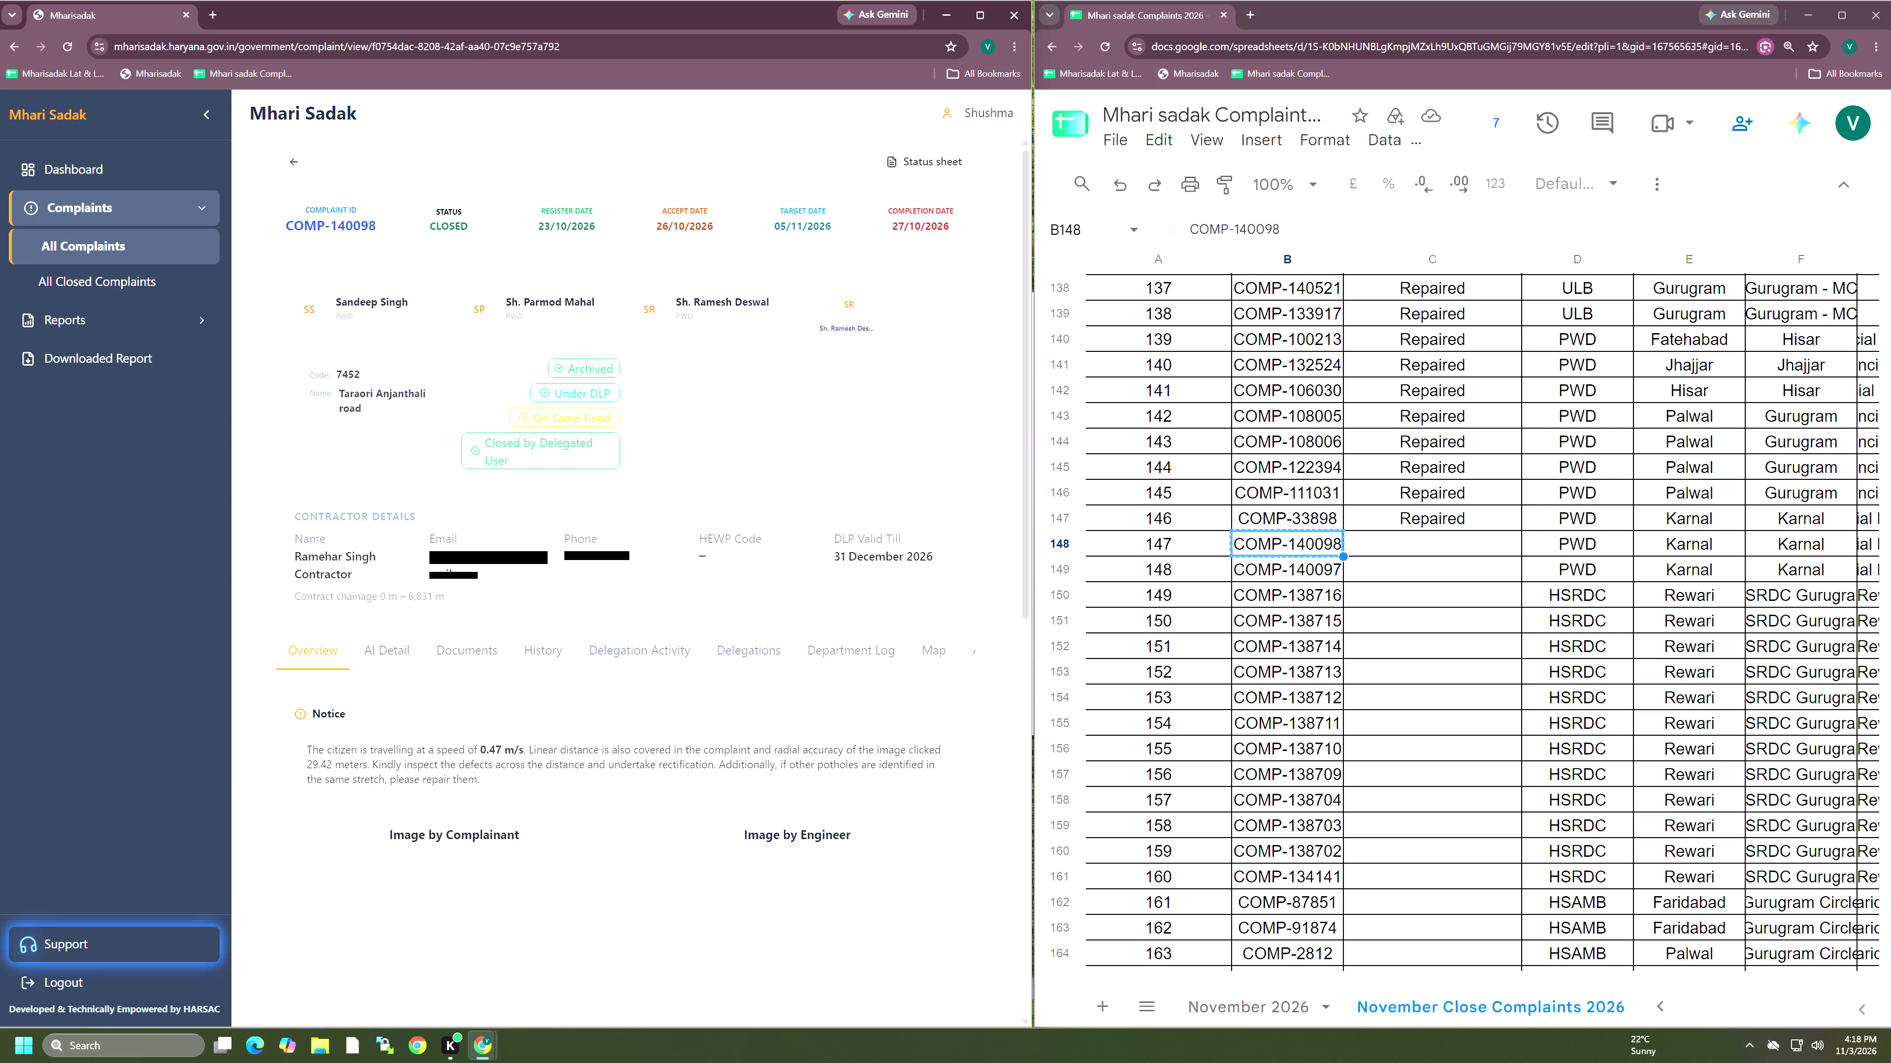
scroll(595, 683, down, 4)
scroll(595, 683, up, 6)
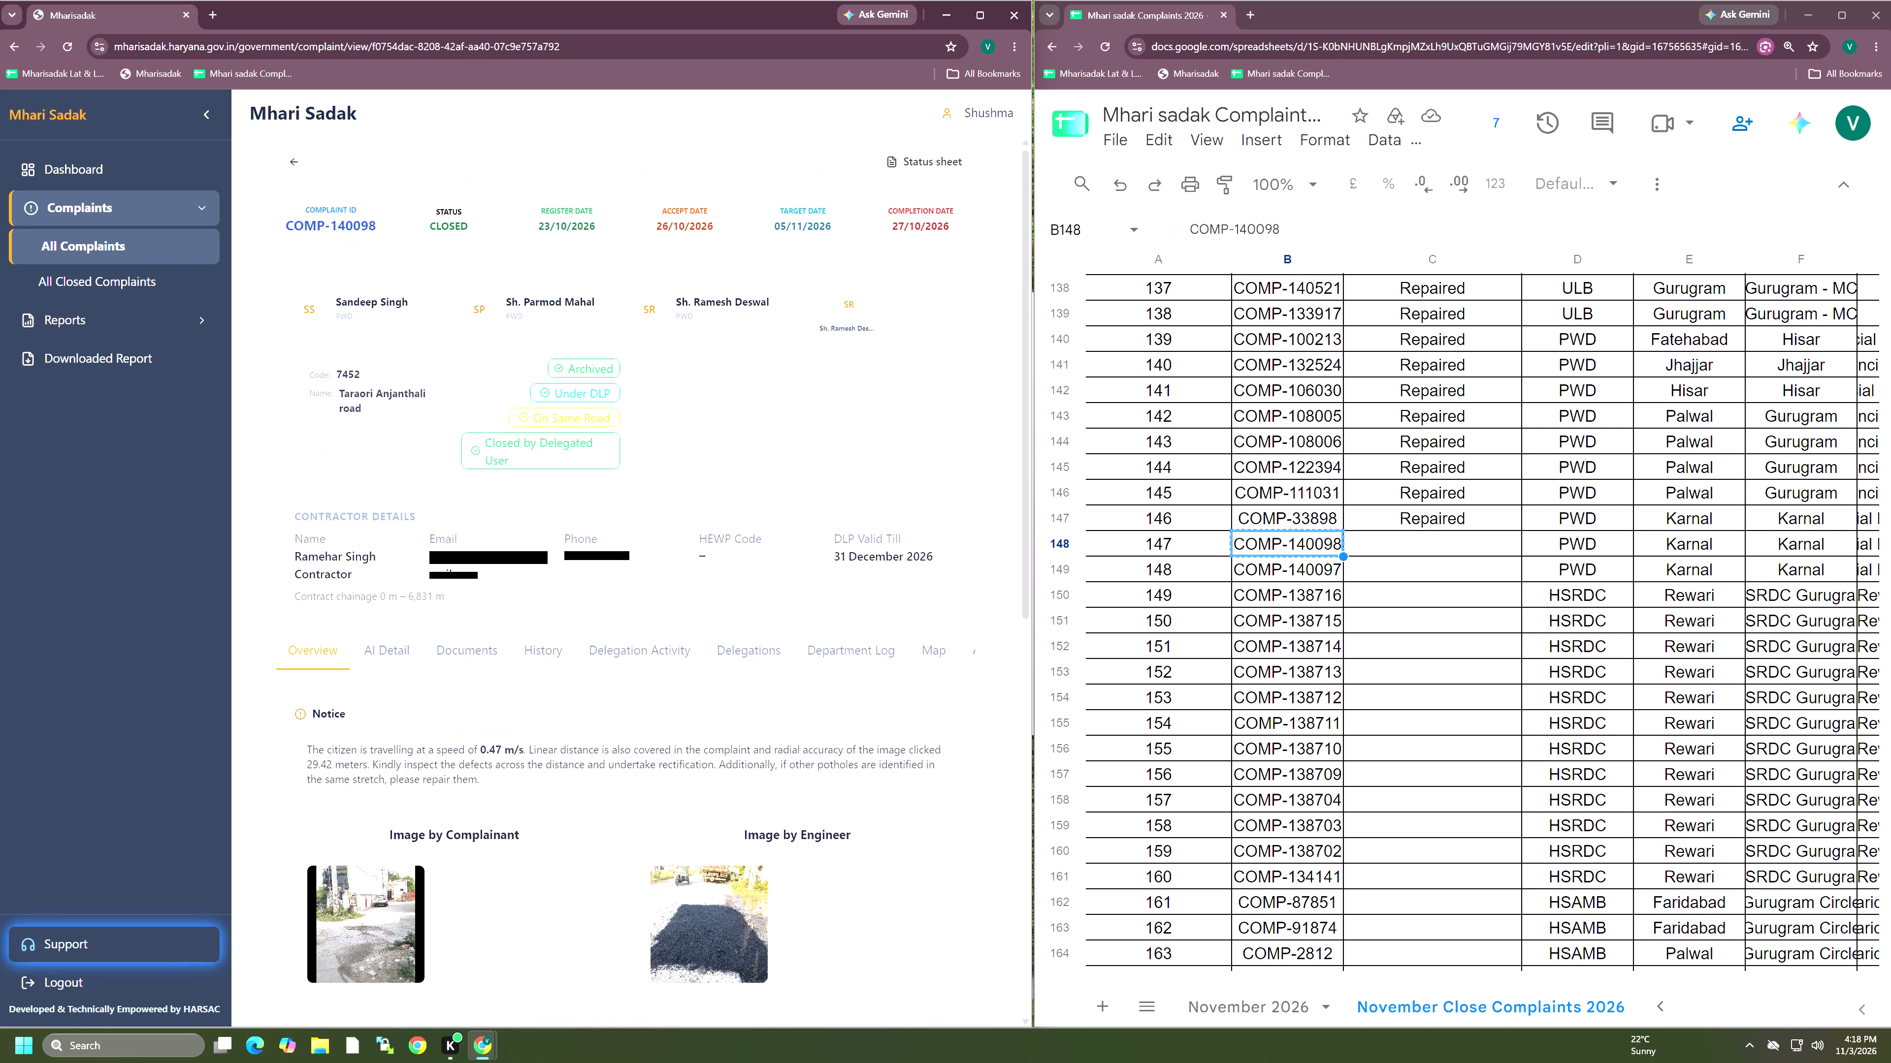
click(1457, 543)
key(ctrl+d)
Look up COMP-140097 in the portal, check its engineer remark, and fill Repaired into its column C cell from the cell above.
click(1320, 569)
key(ctrl+c)
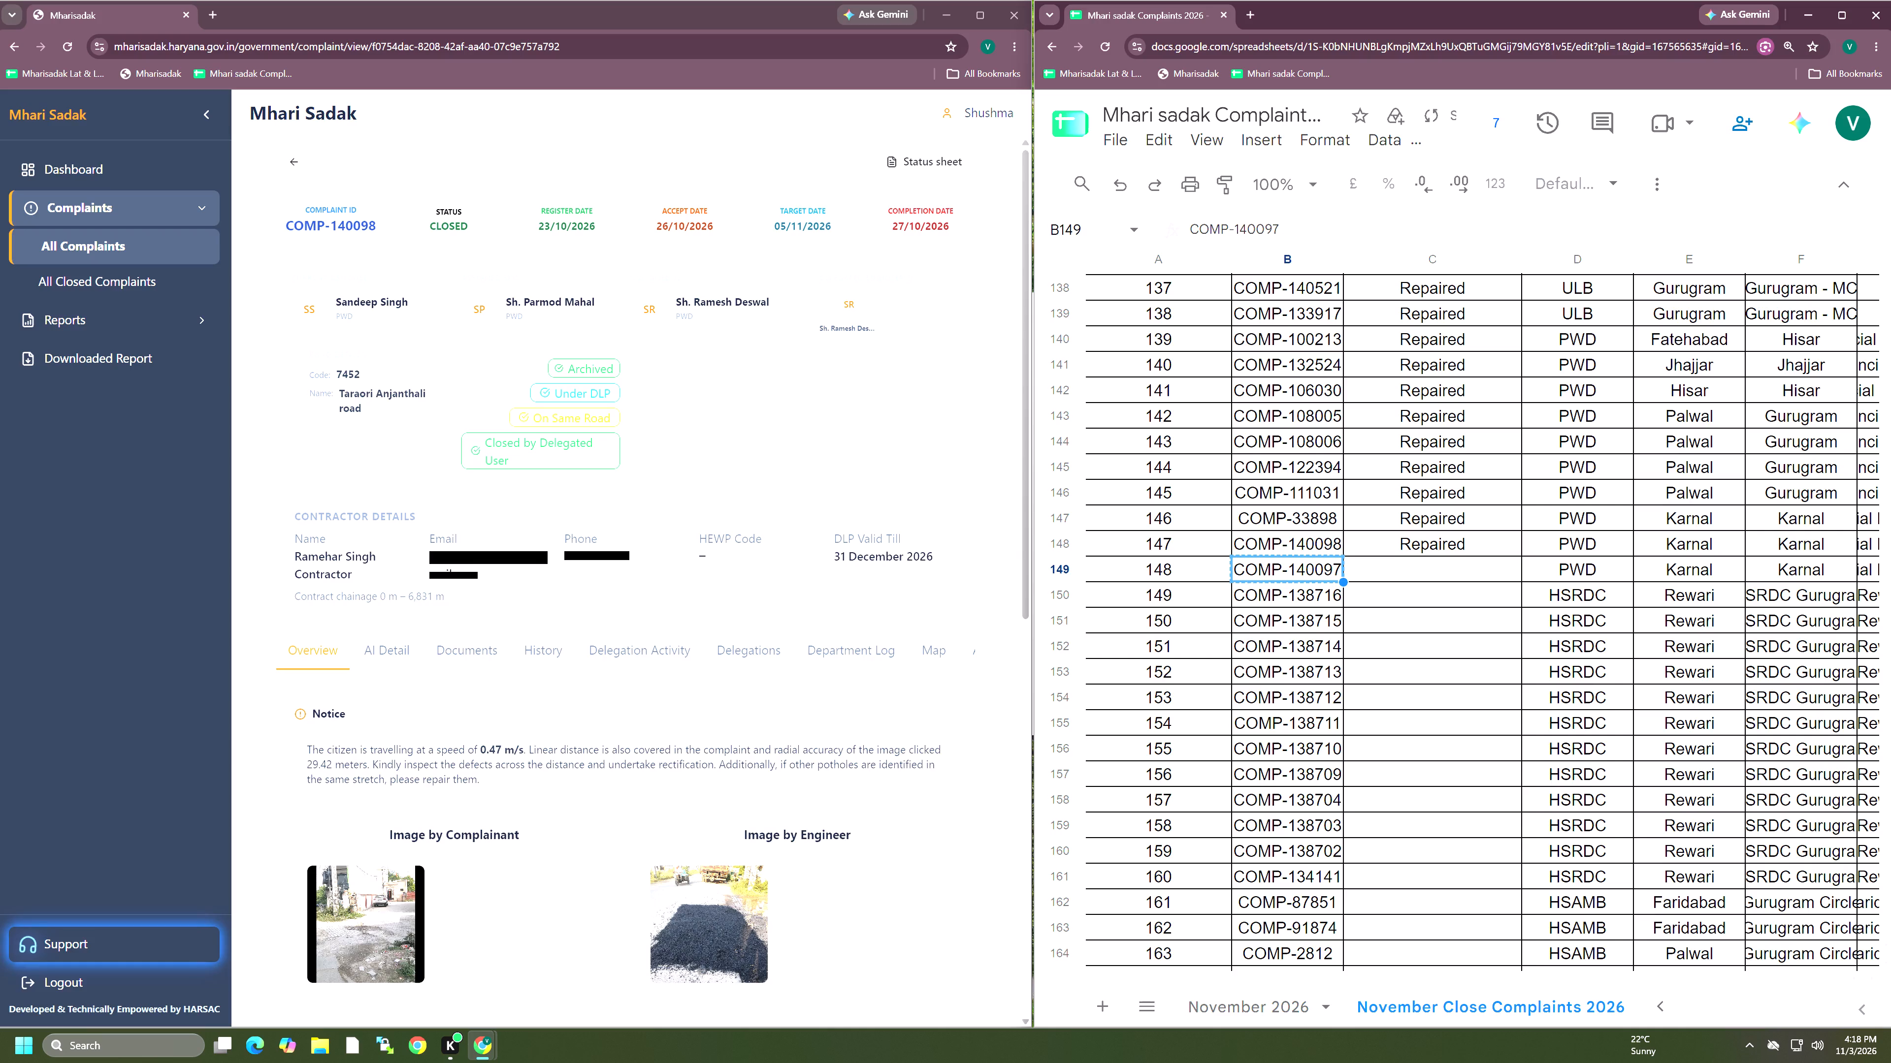
click(285, 163)
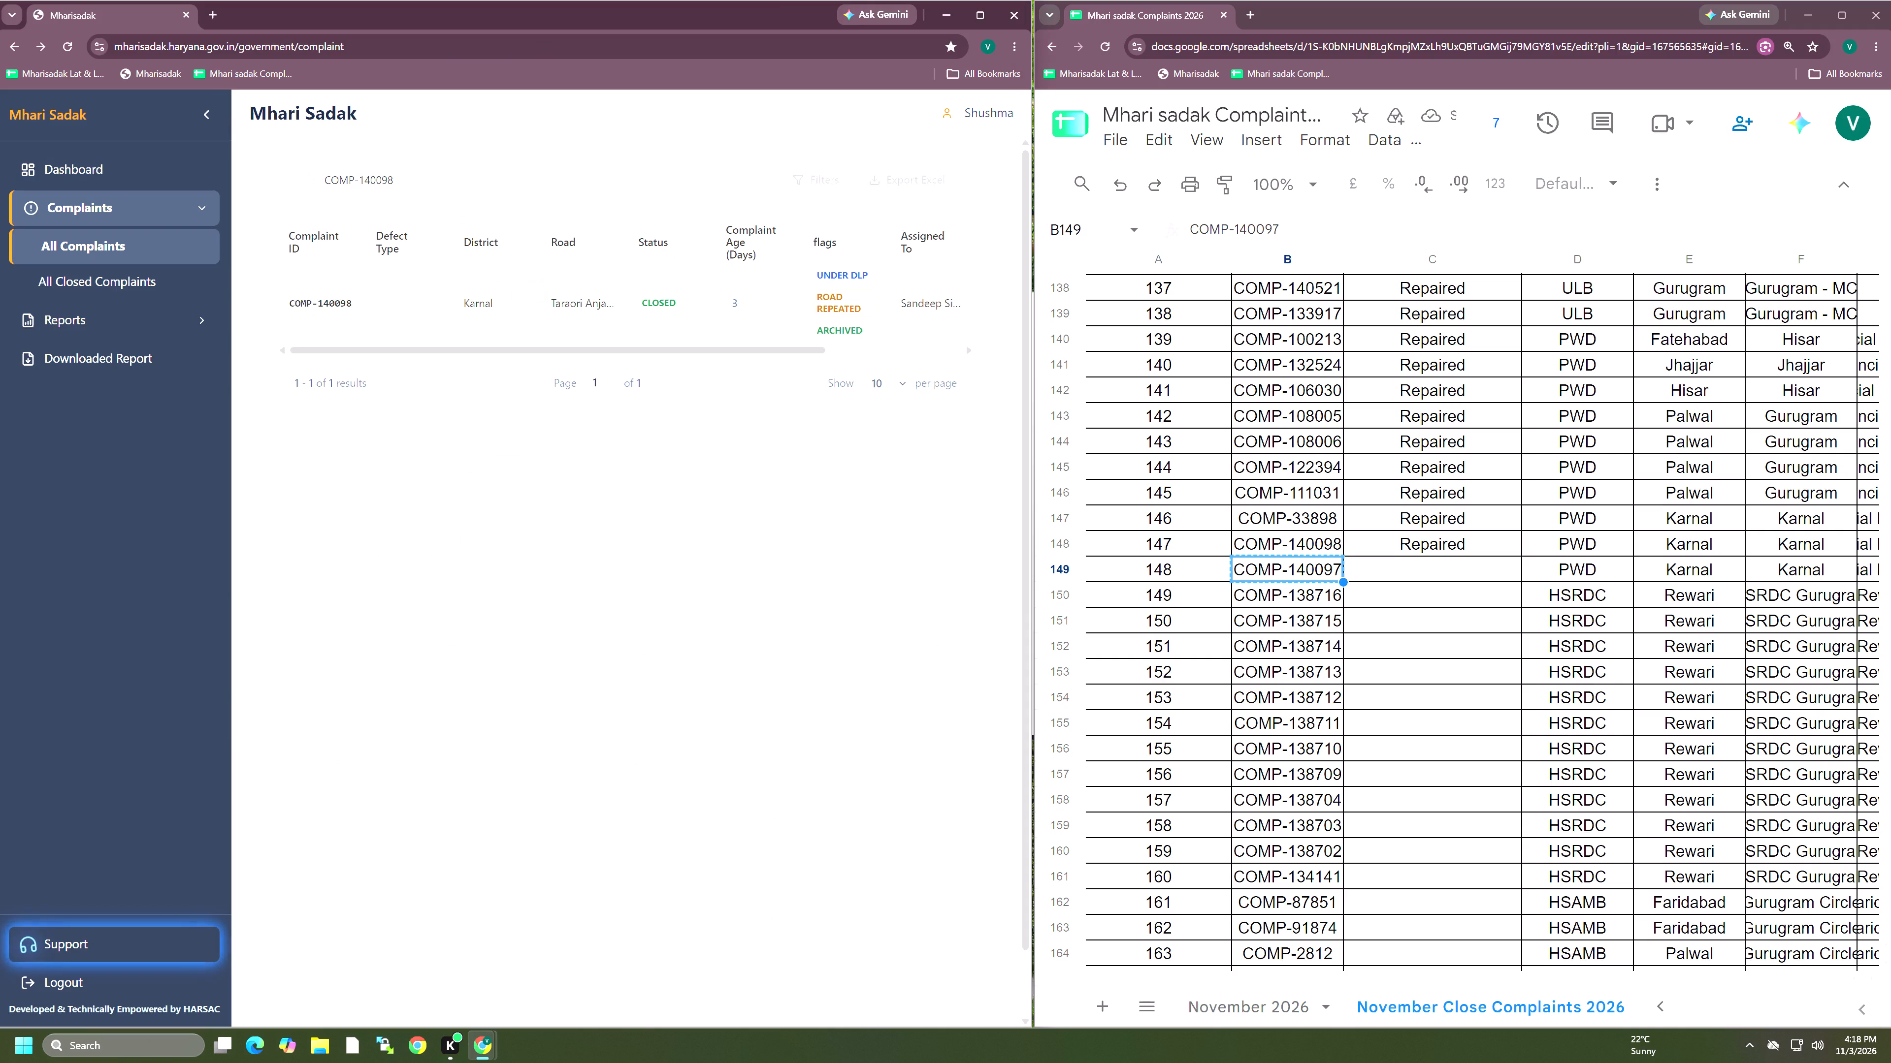
drag(405, 174, 233, 214)
key(ctrl+v)
click(545, 300)
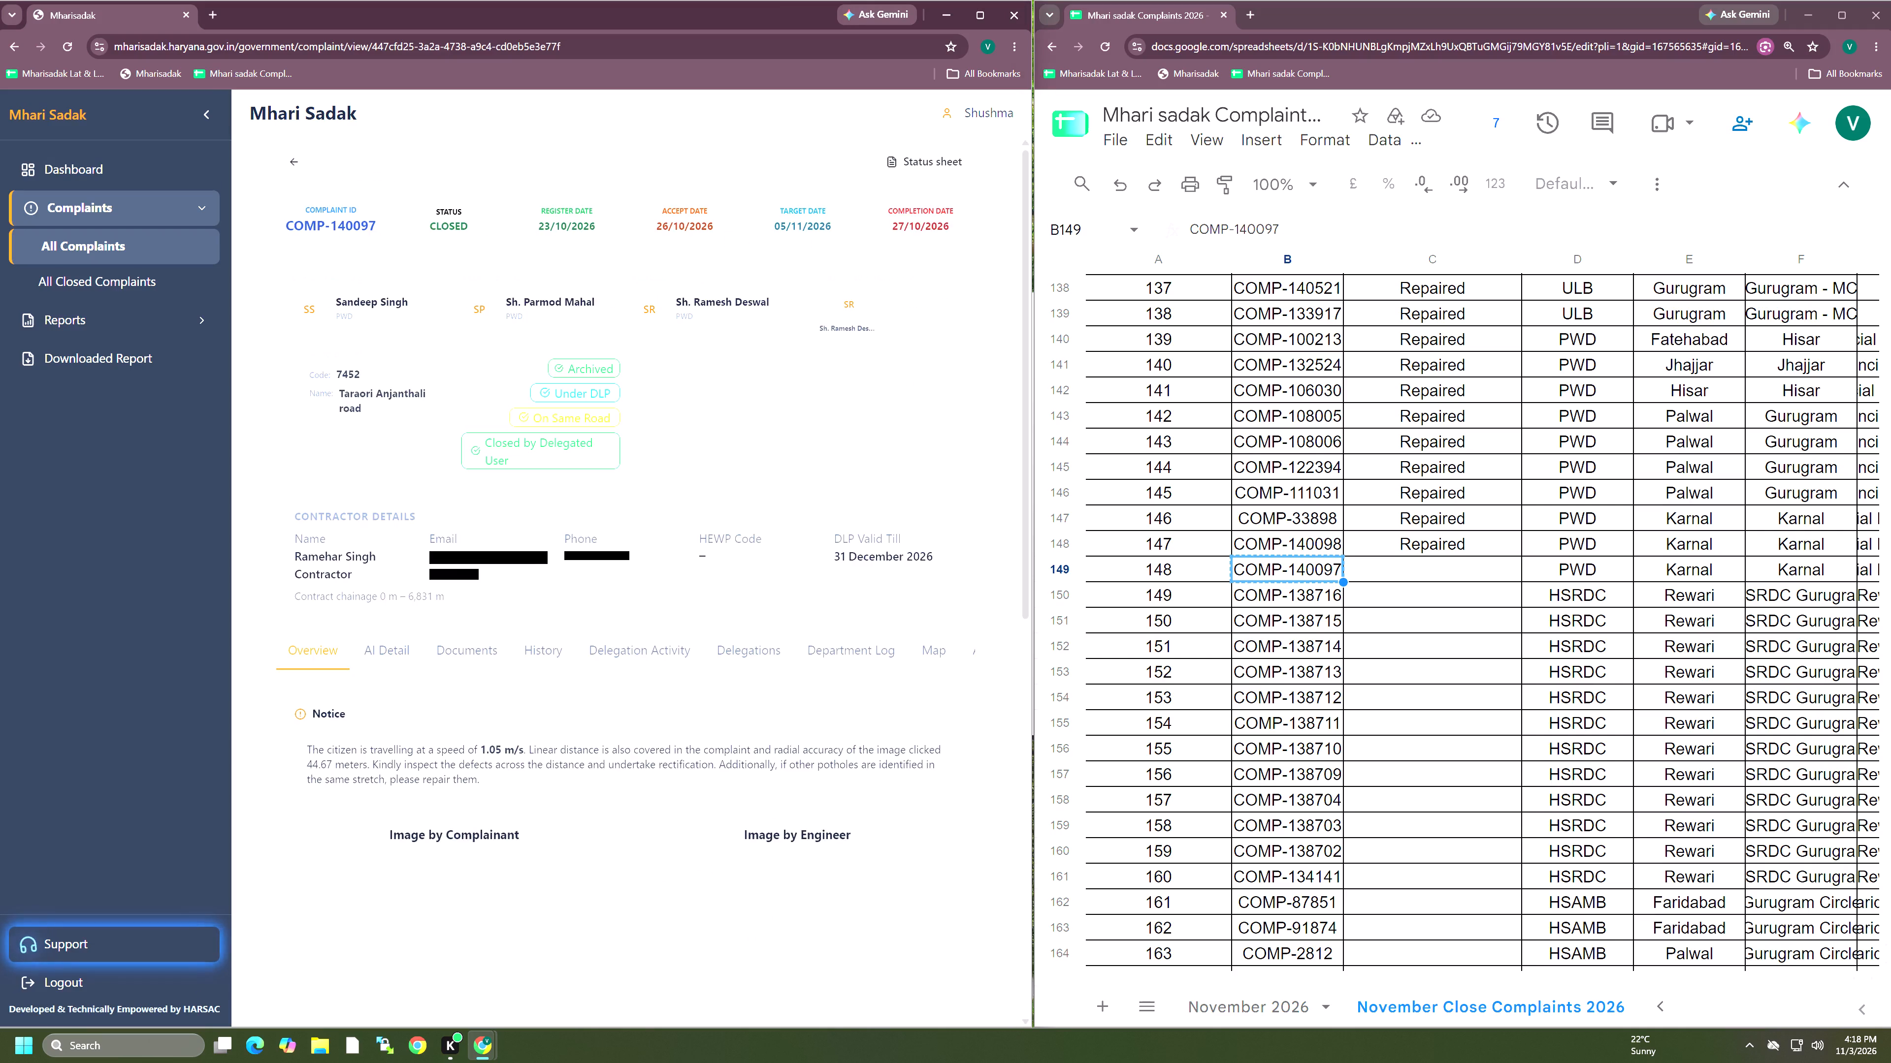
scroll(340, 567, down, 4)
scroll(545, 534, up, 4)
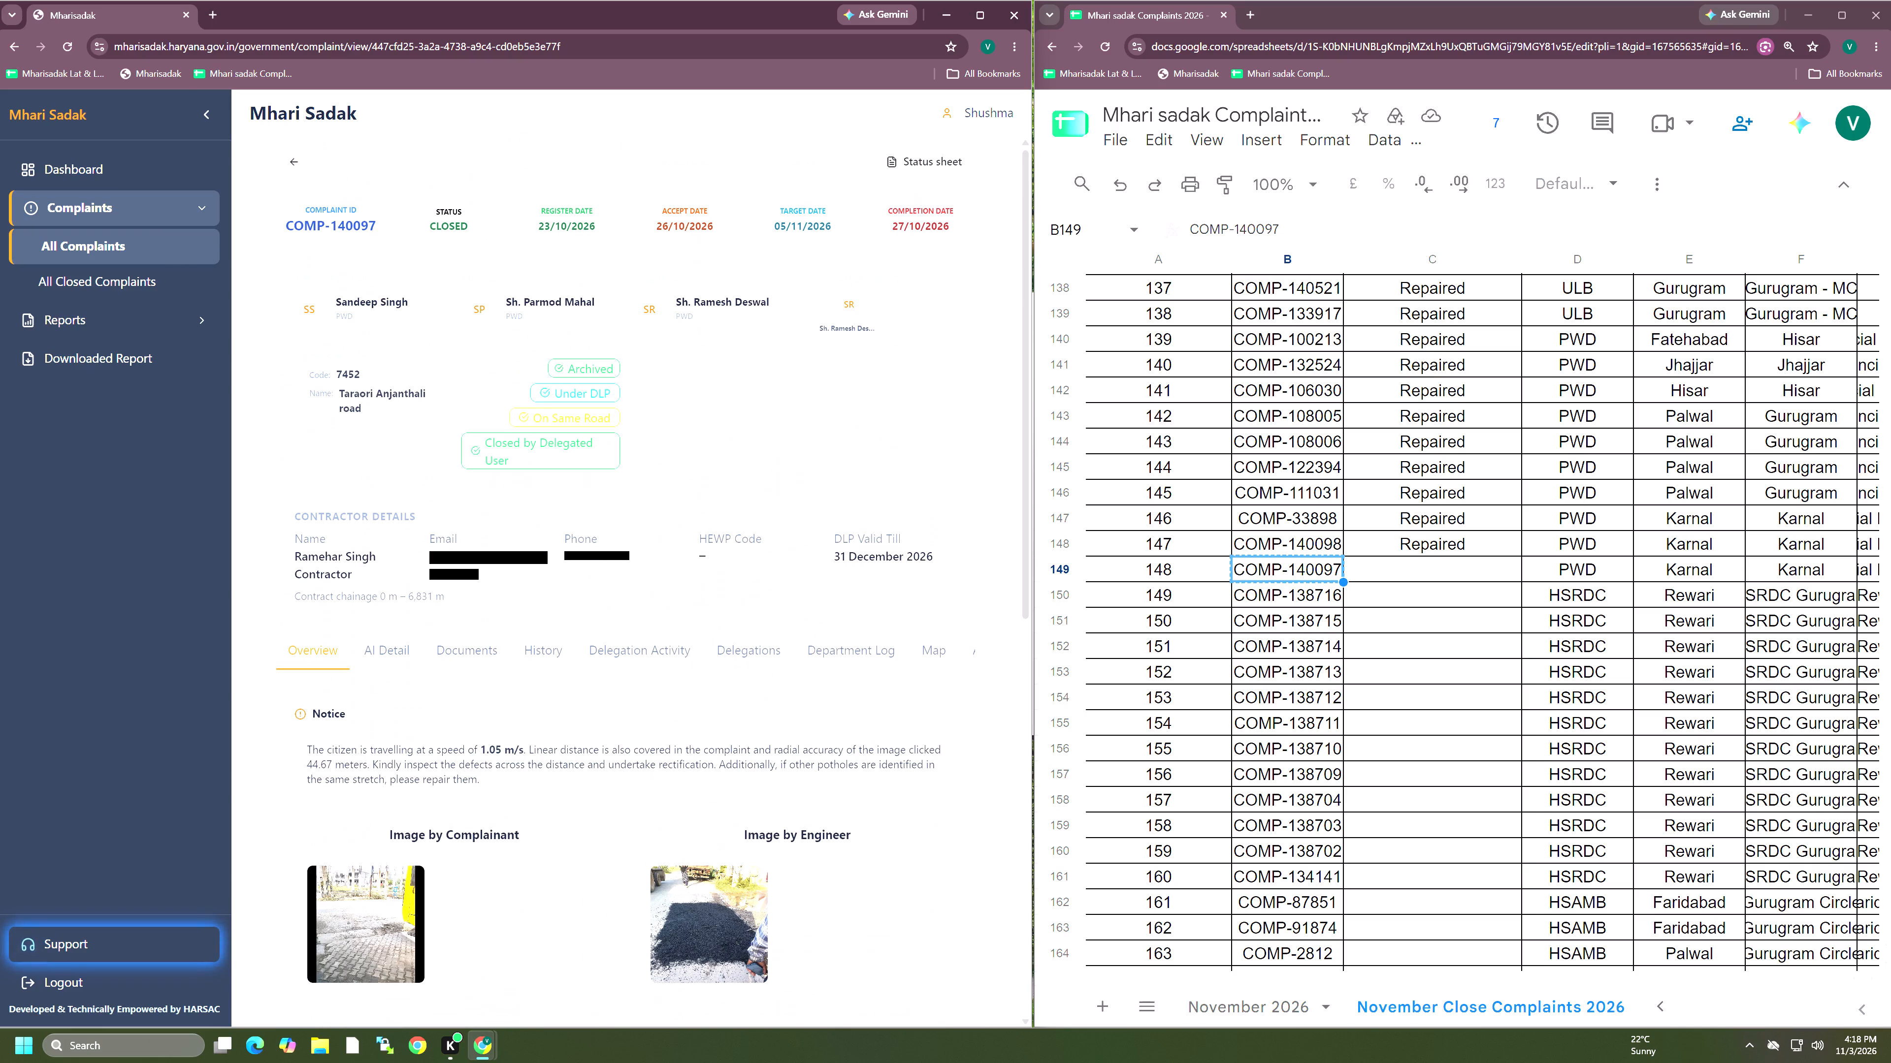
click(1429, 561)
key(ctrl+d)
click(1318, 594)
key(ctrl+c)
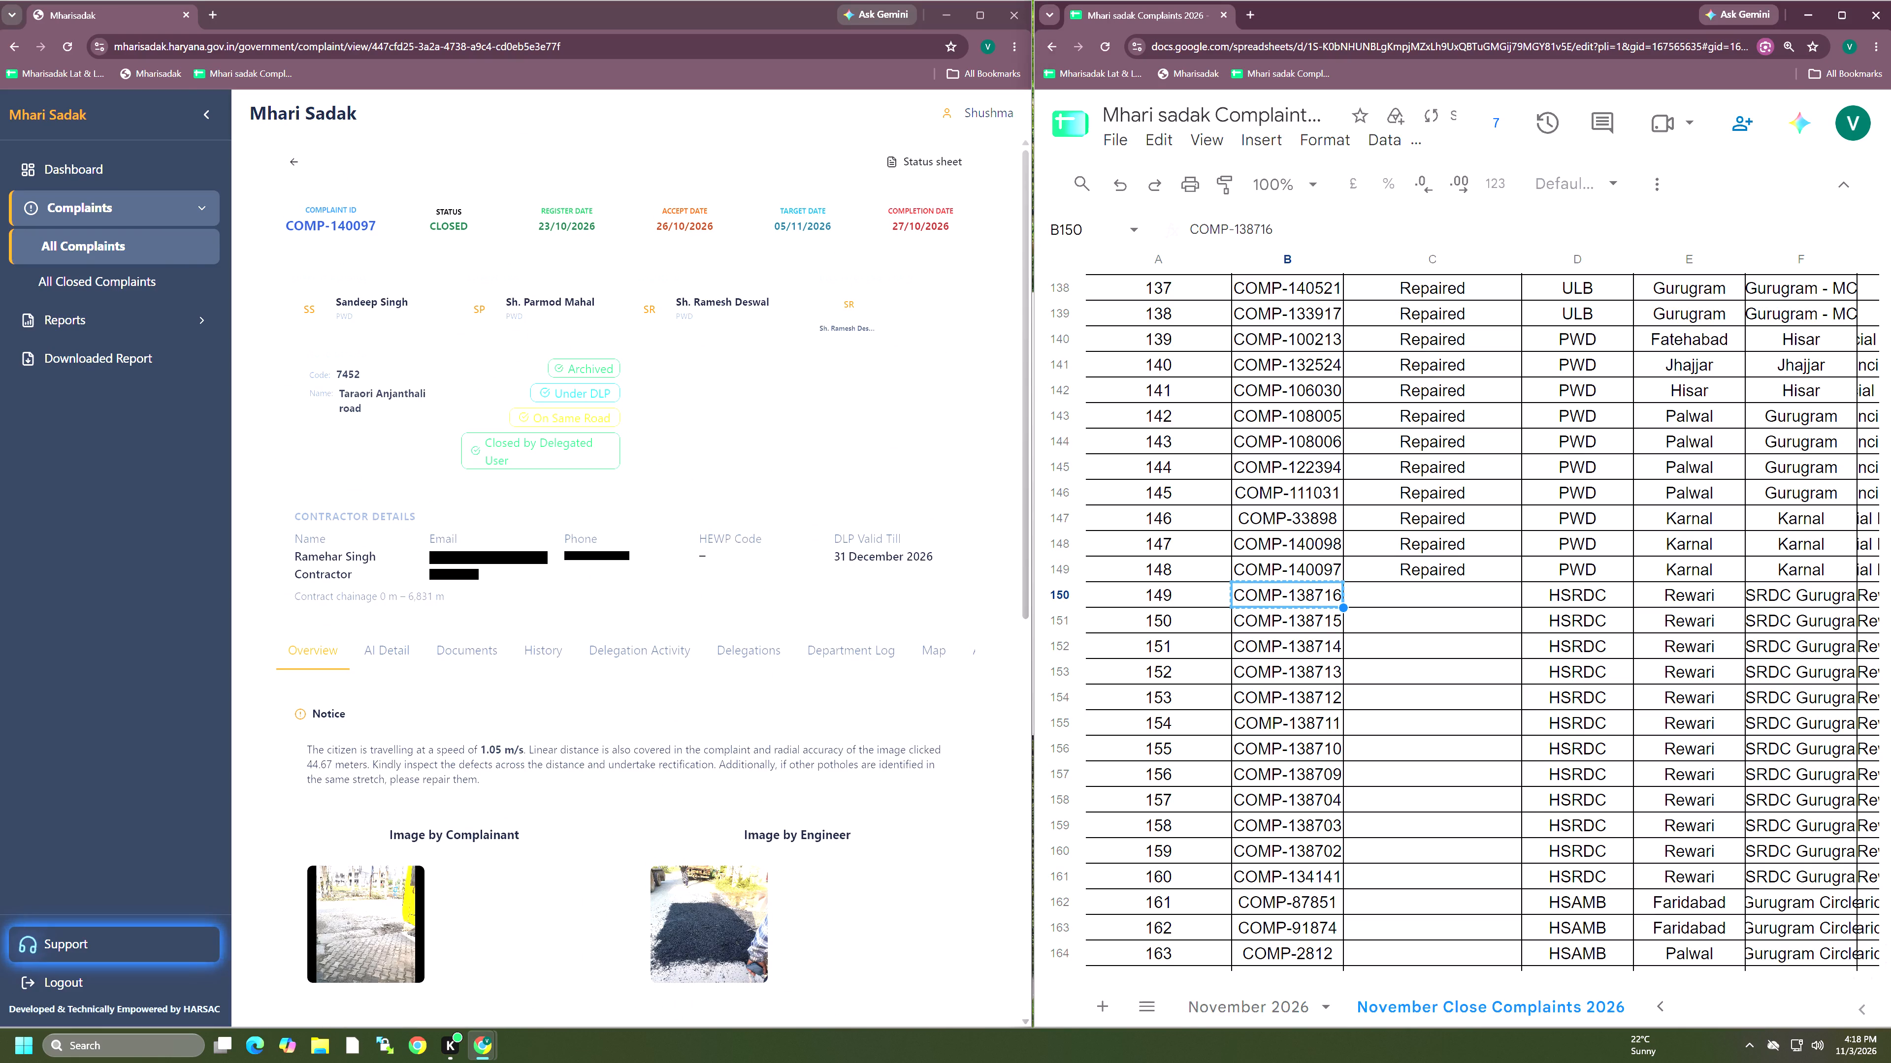
click(294, 164)
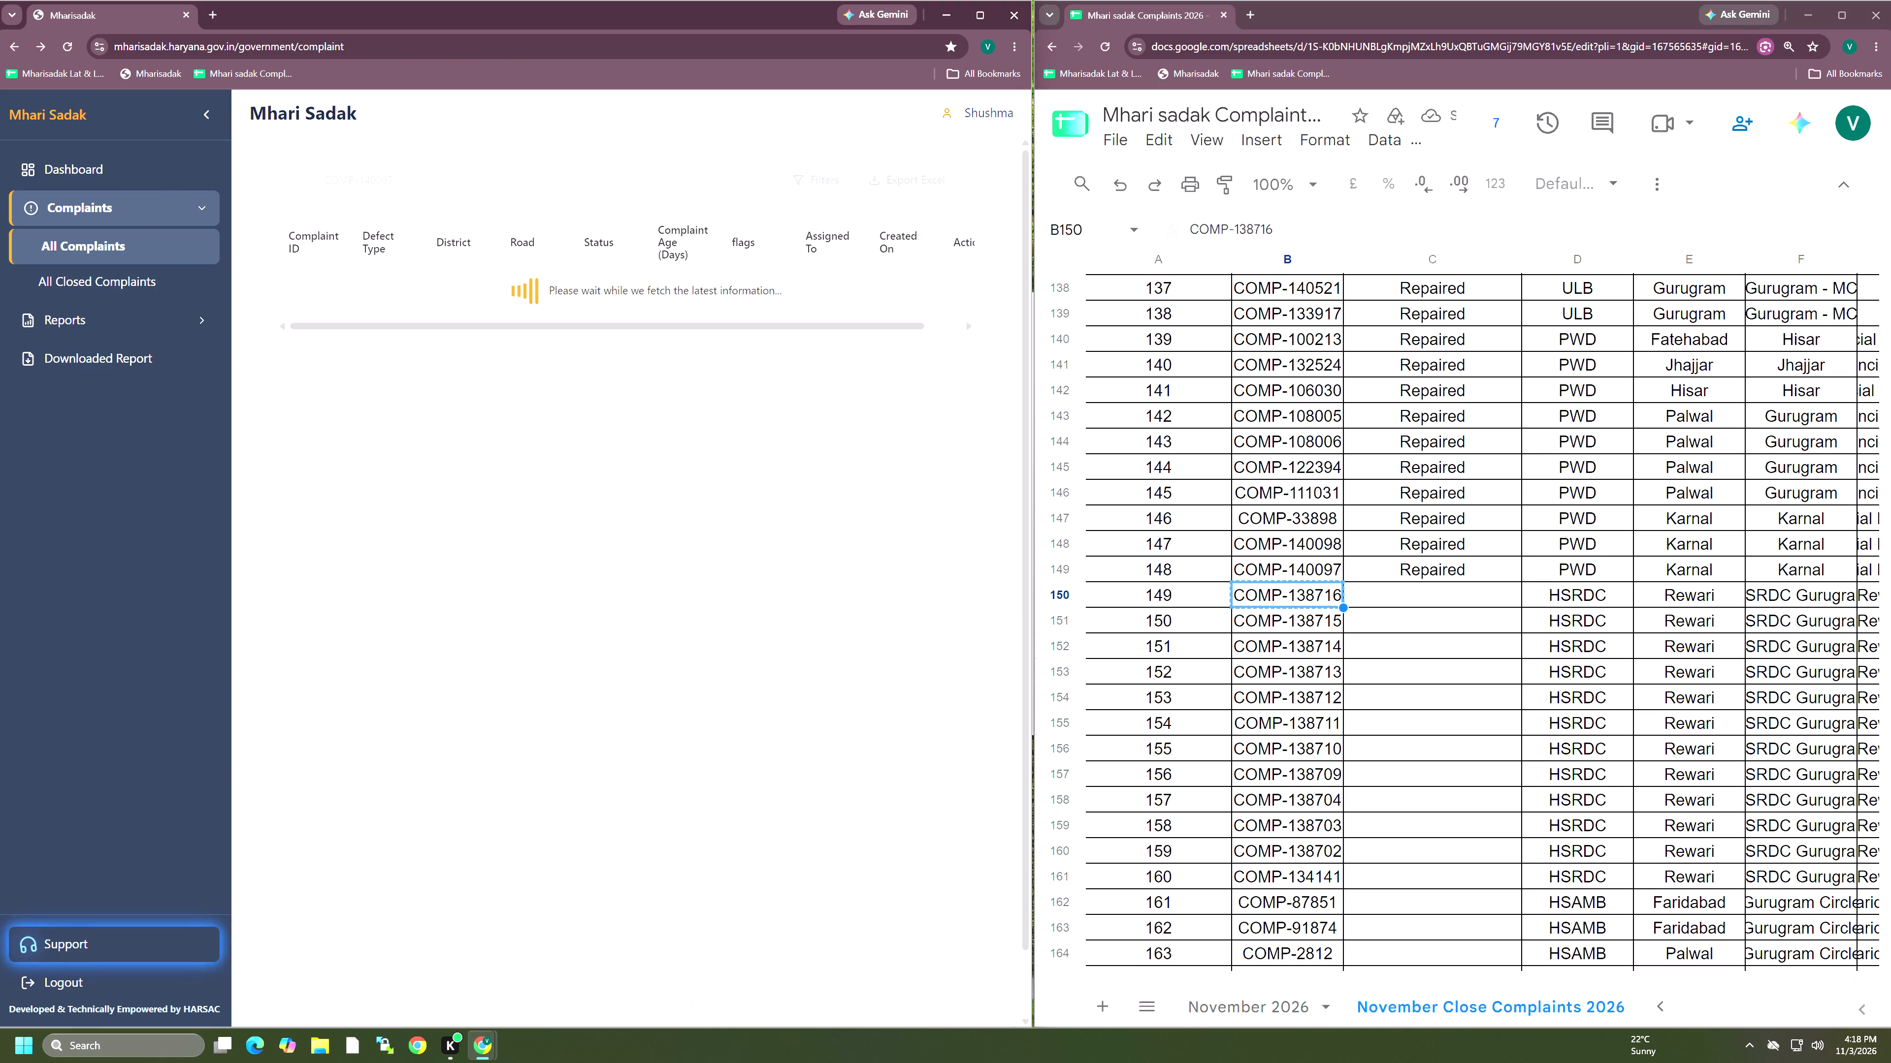
scroll(1157, 426, down, 3)
drag(403, 176, 310, 212)
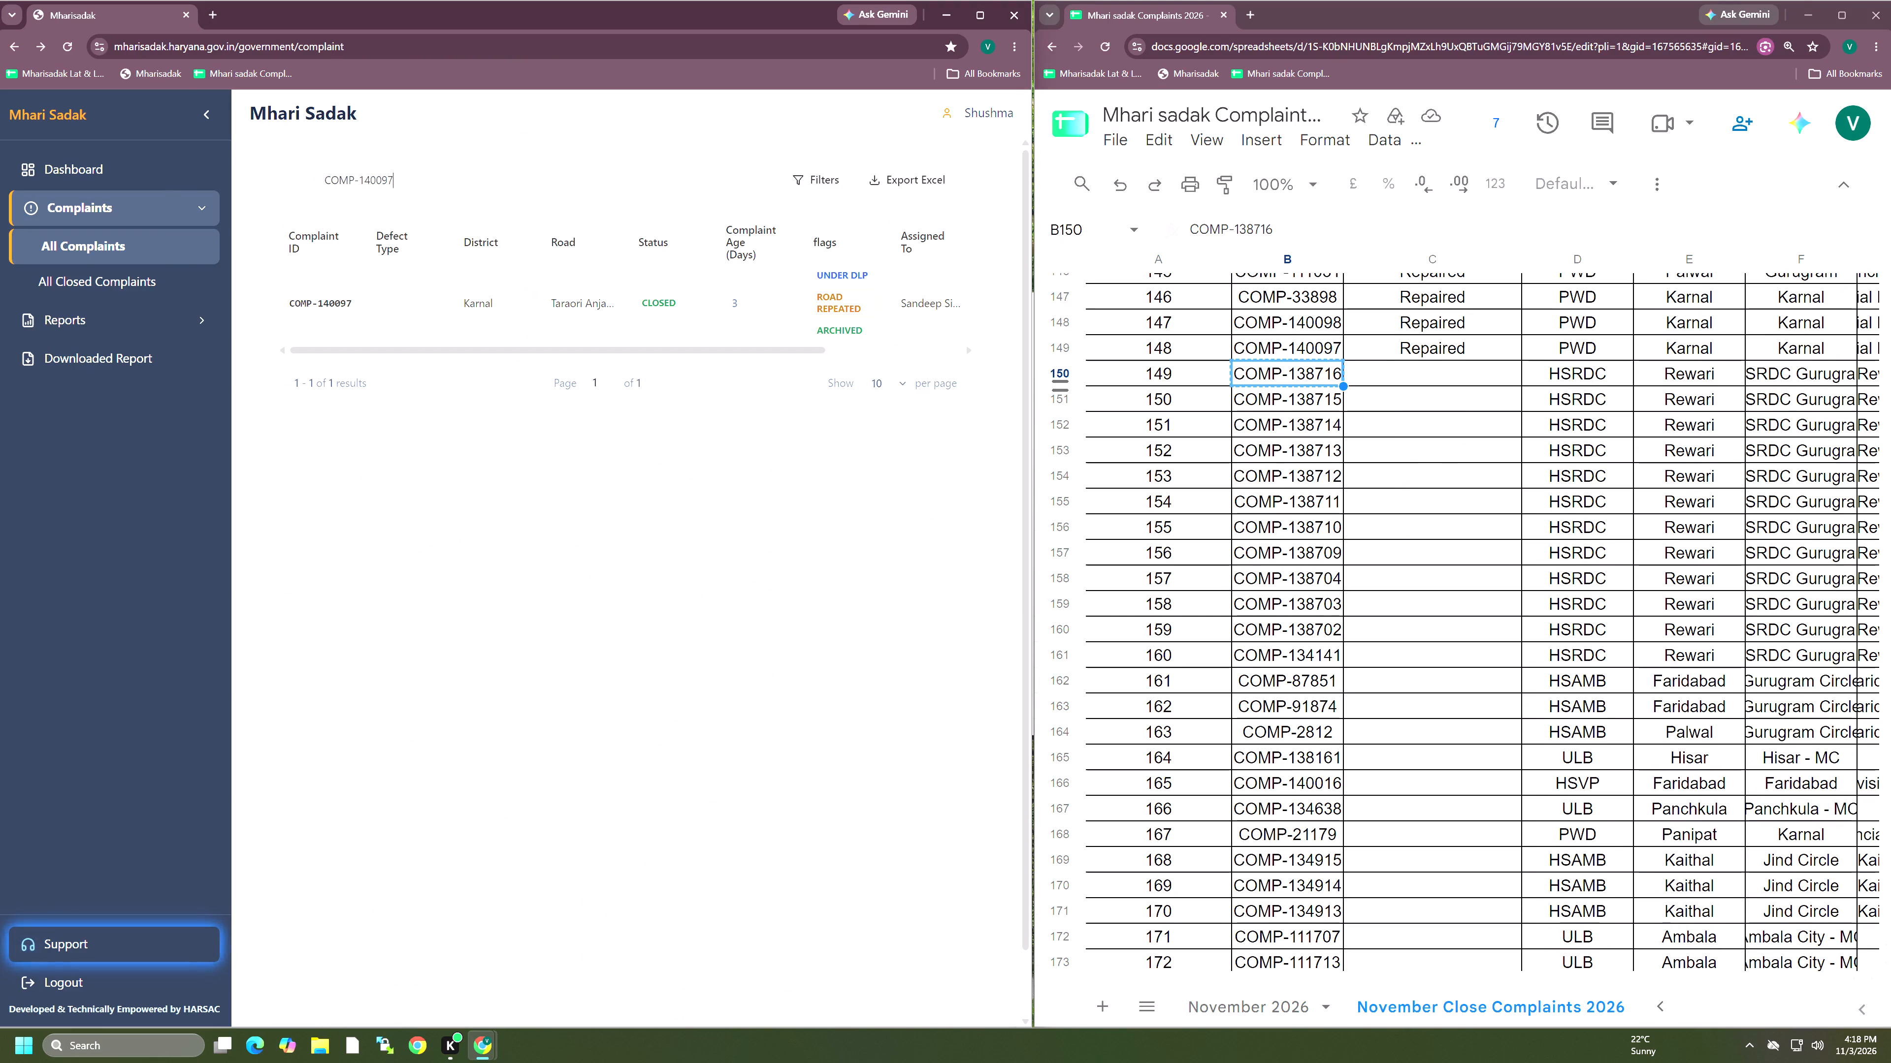
drag(310, 212, 197, 254)
key(ctrl+v)
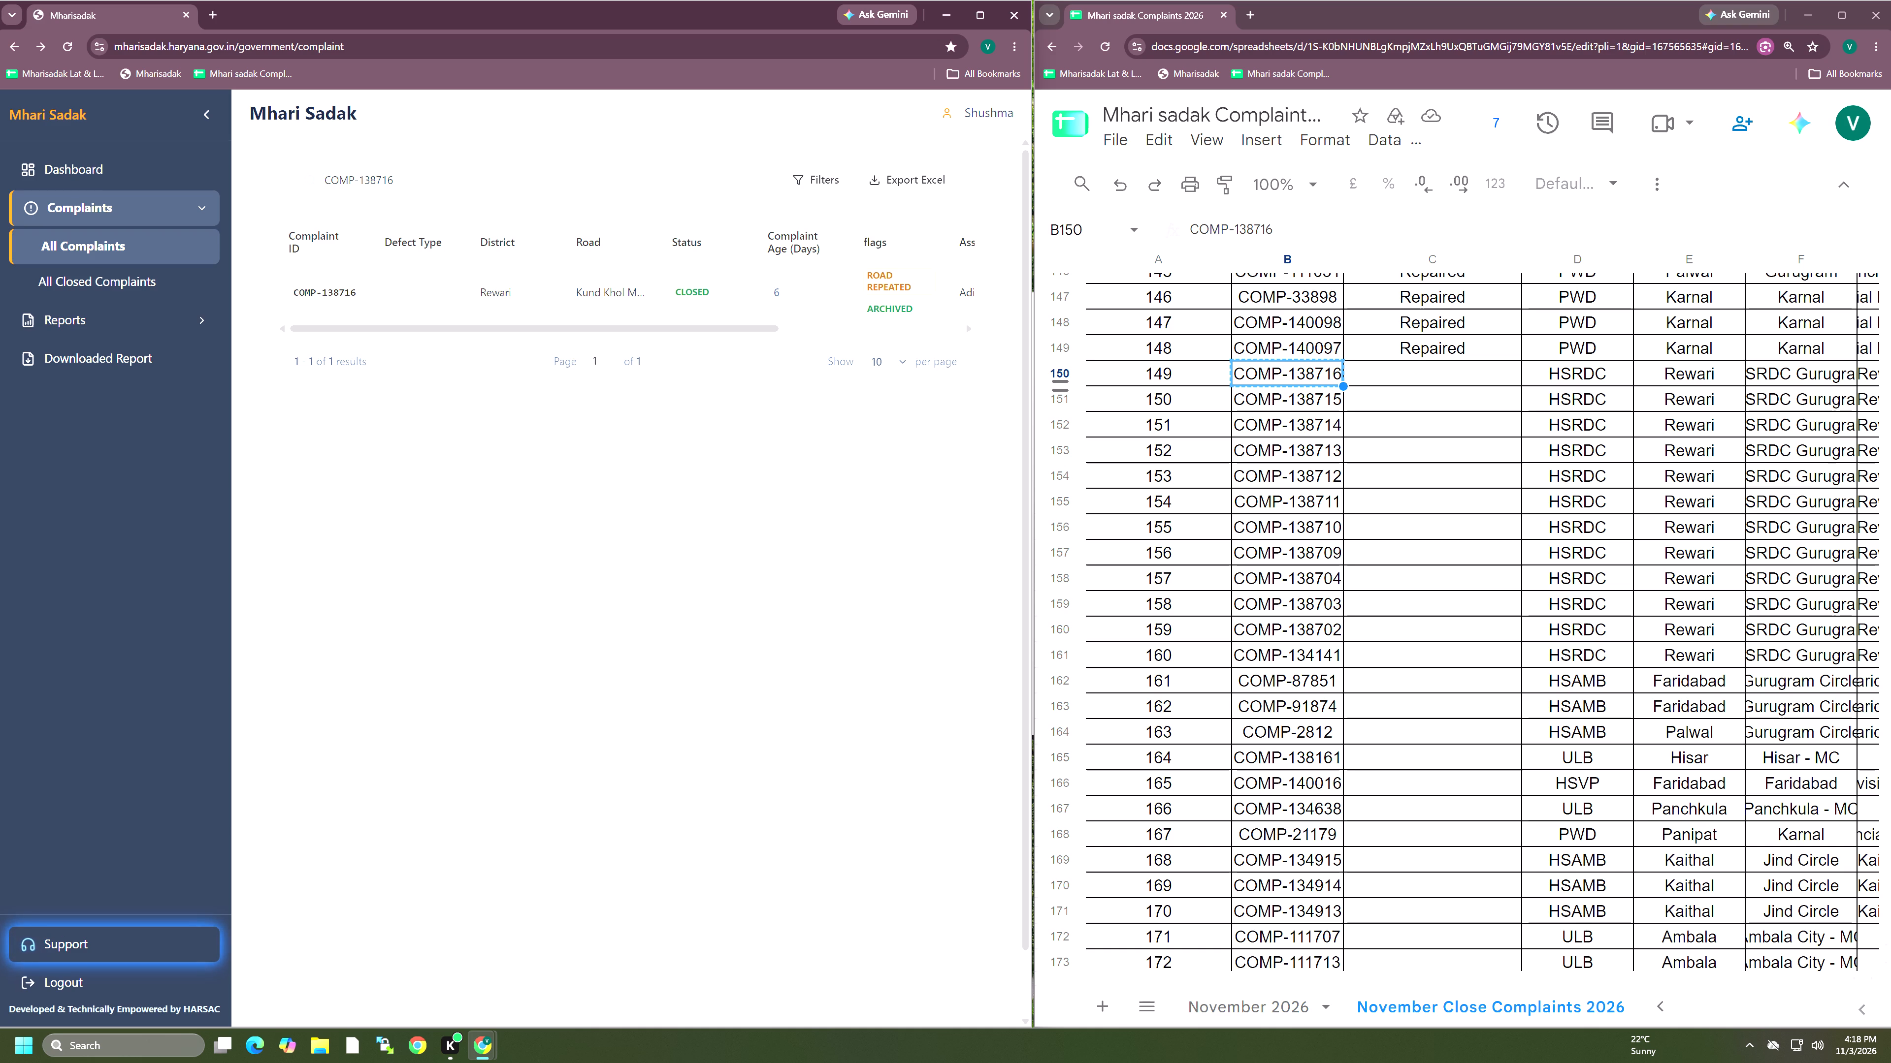
click(578, 296)
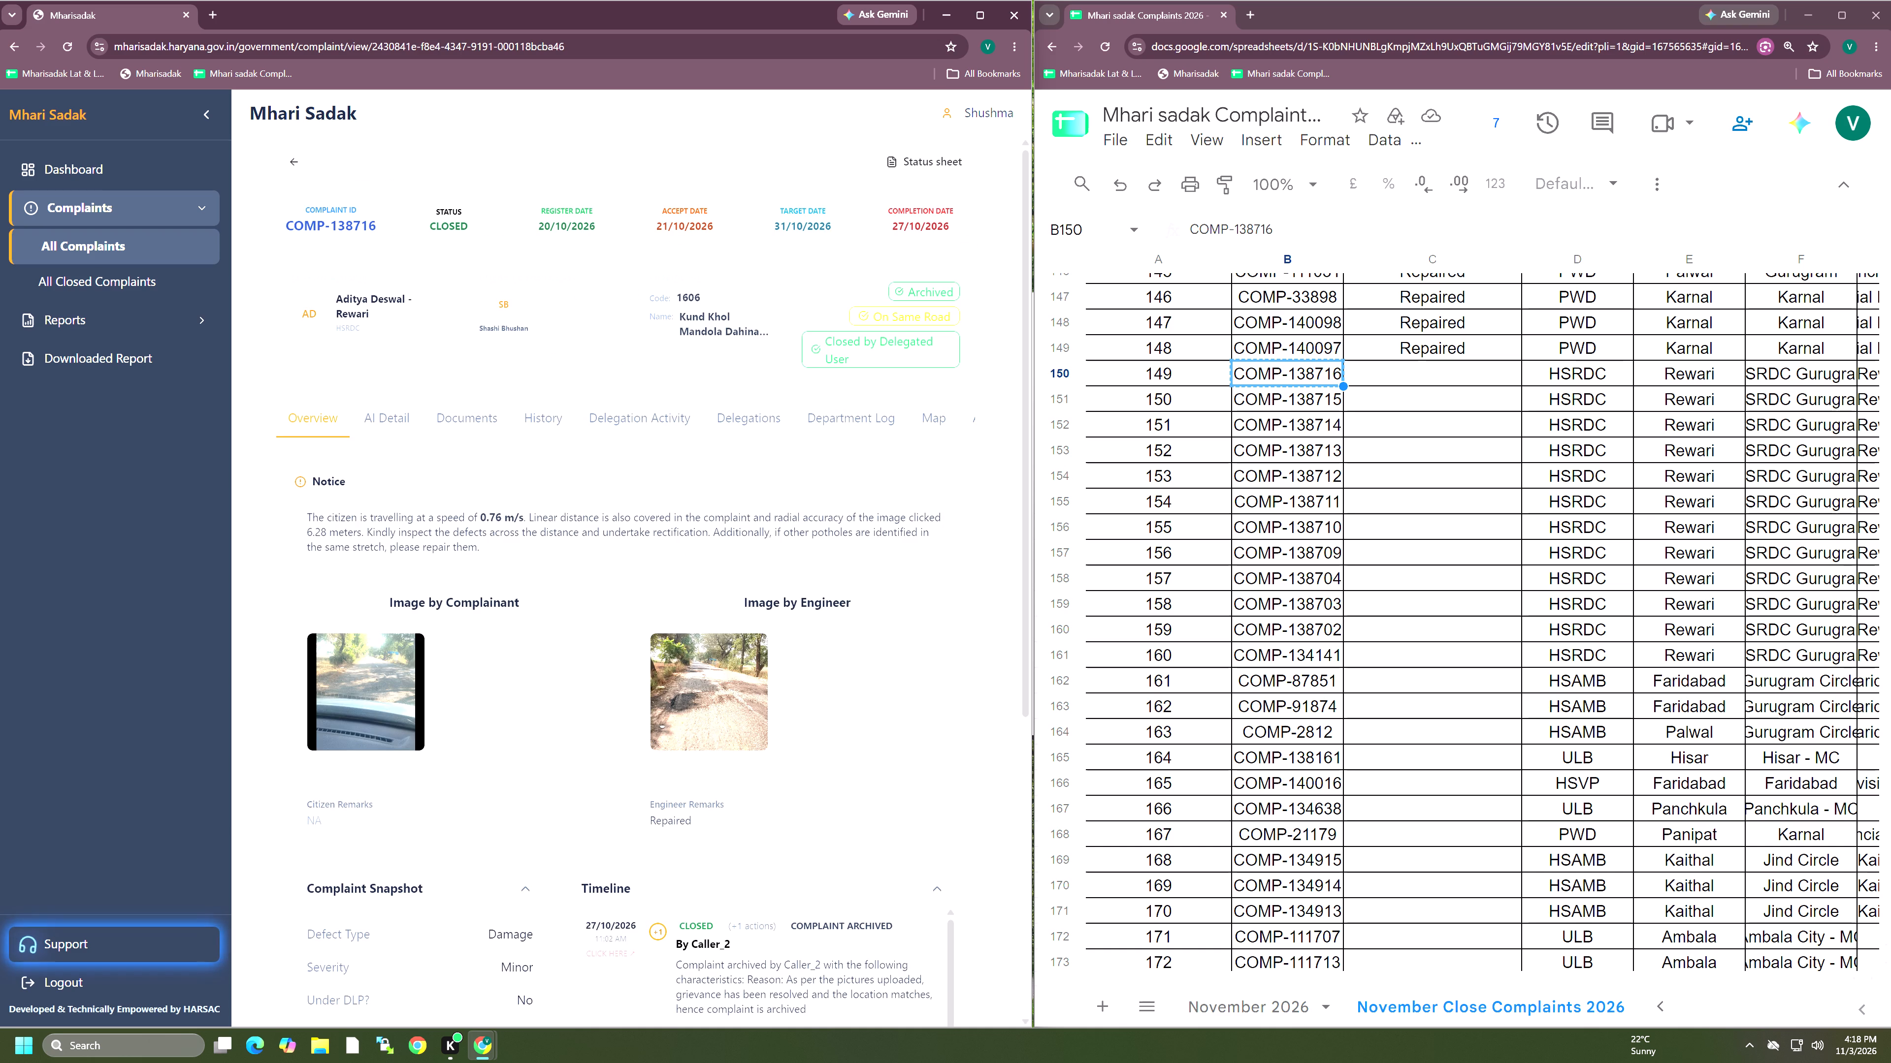
click(1430, 376)
key(ctrl+d)
click(1317, 403)
key(ctrl+c)
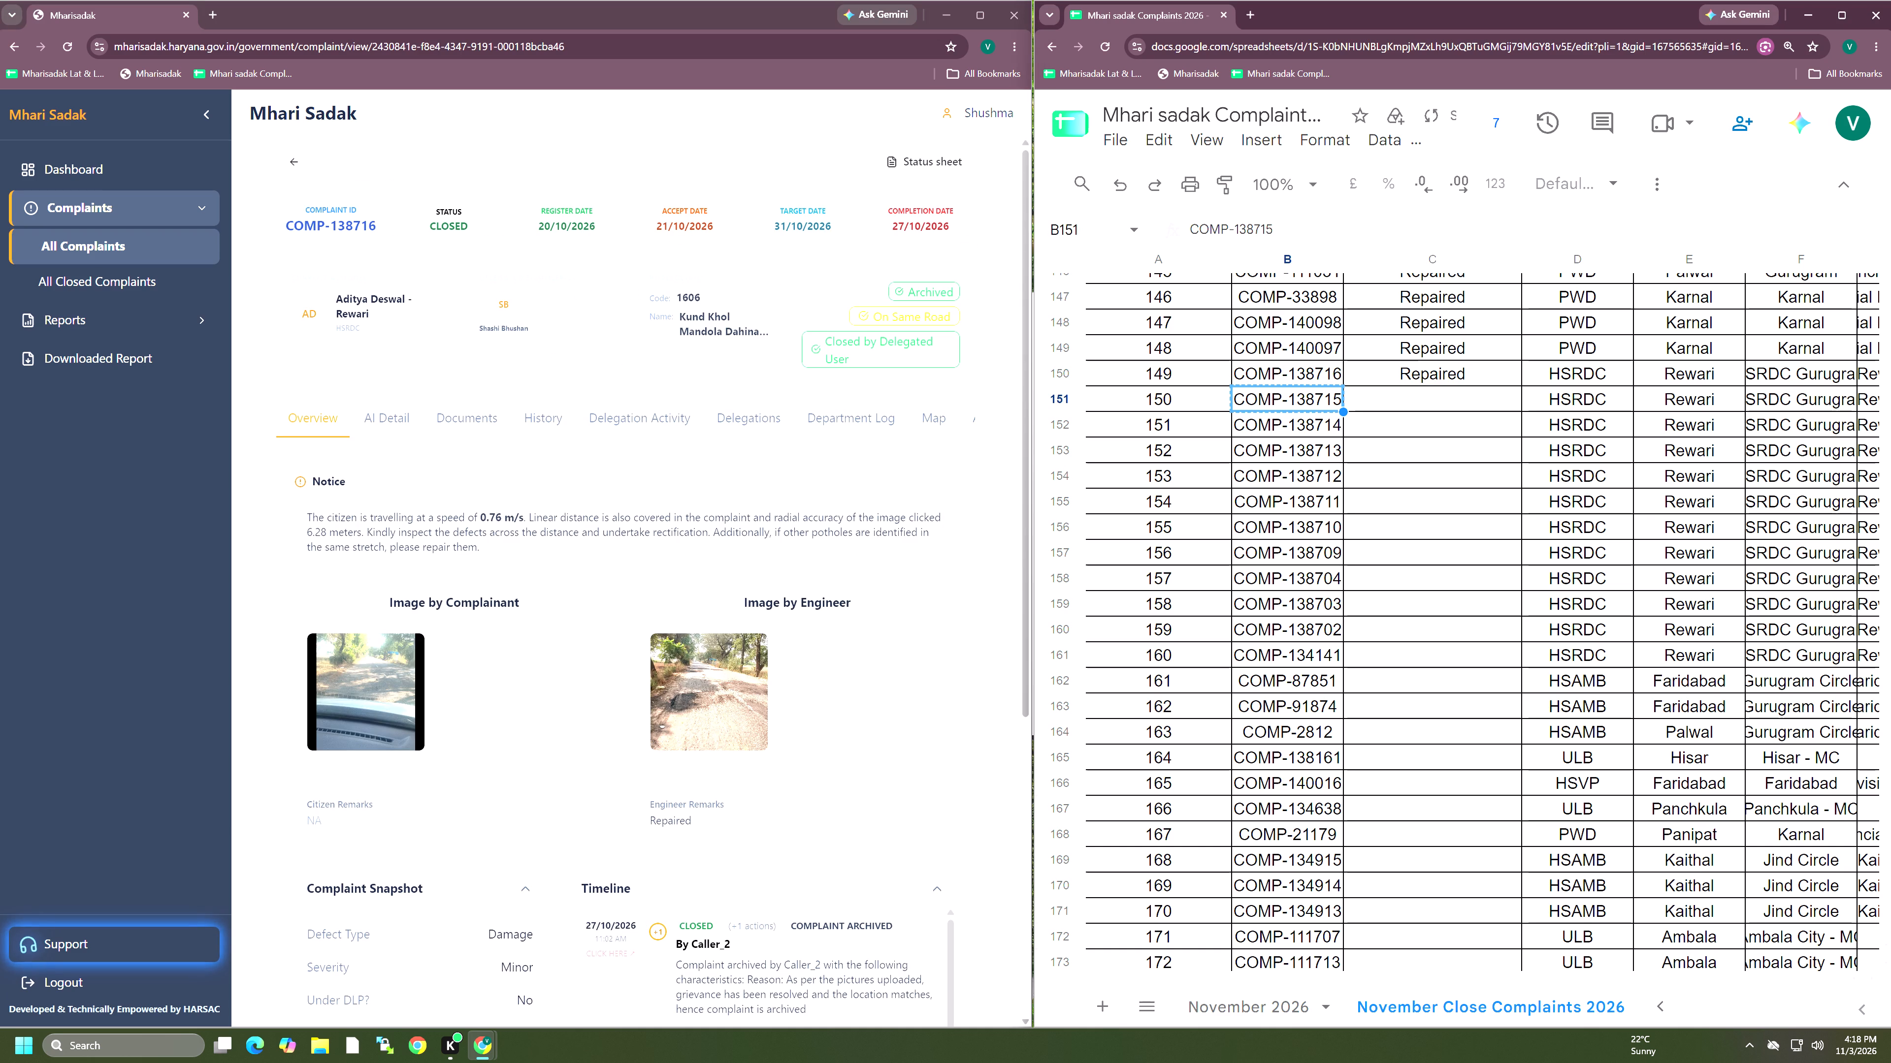
click(285, 158)
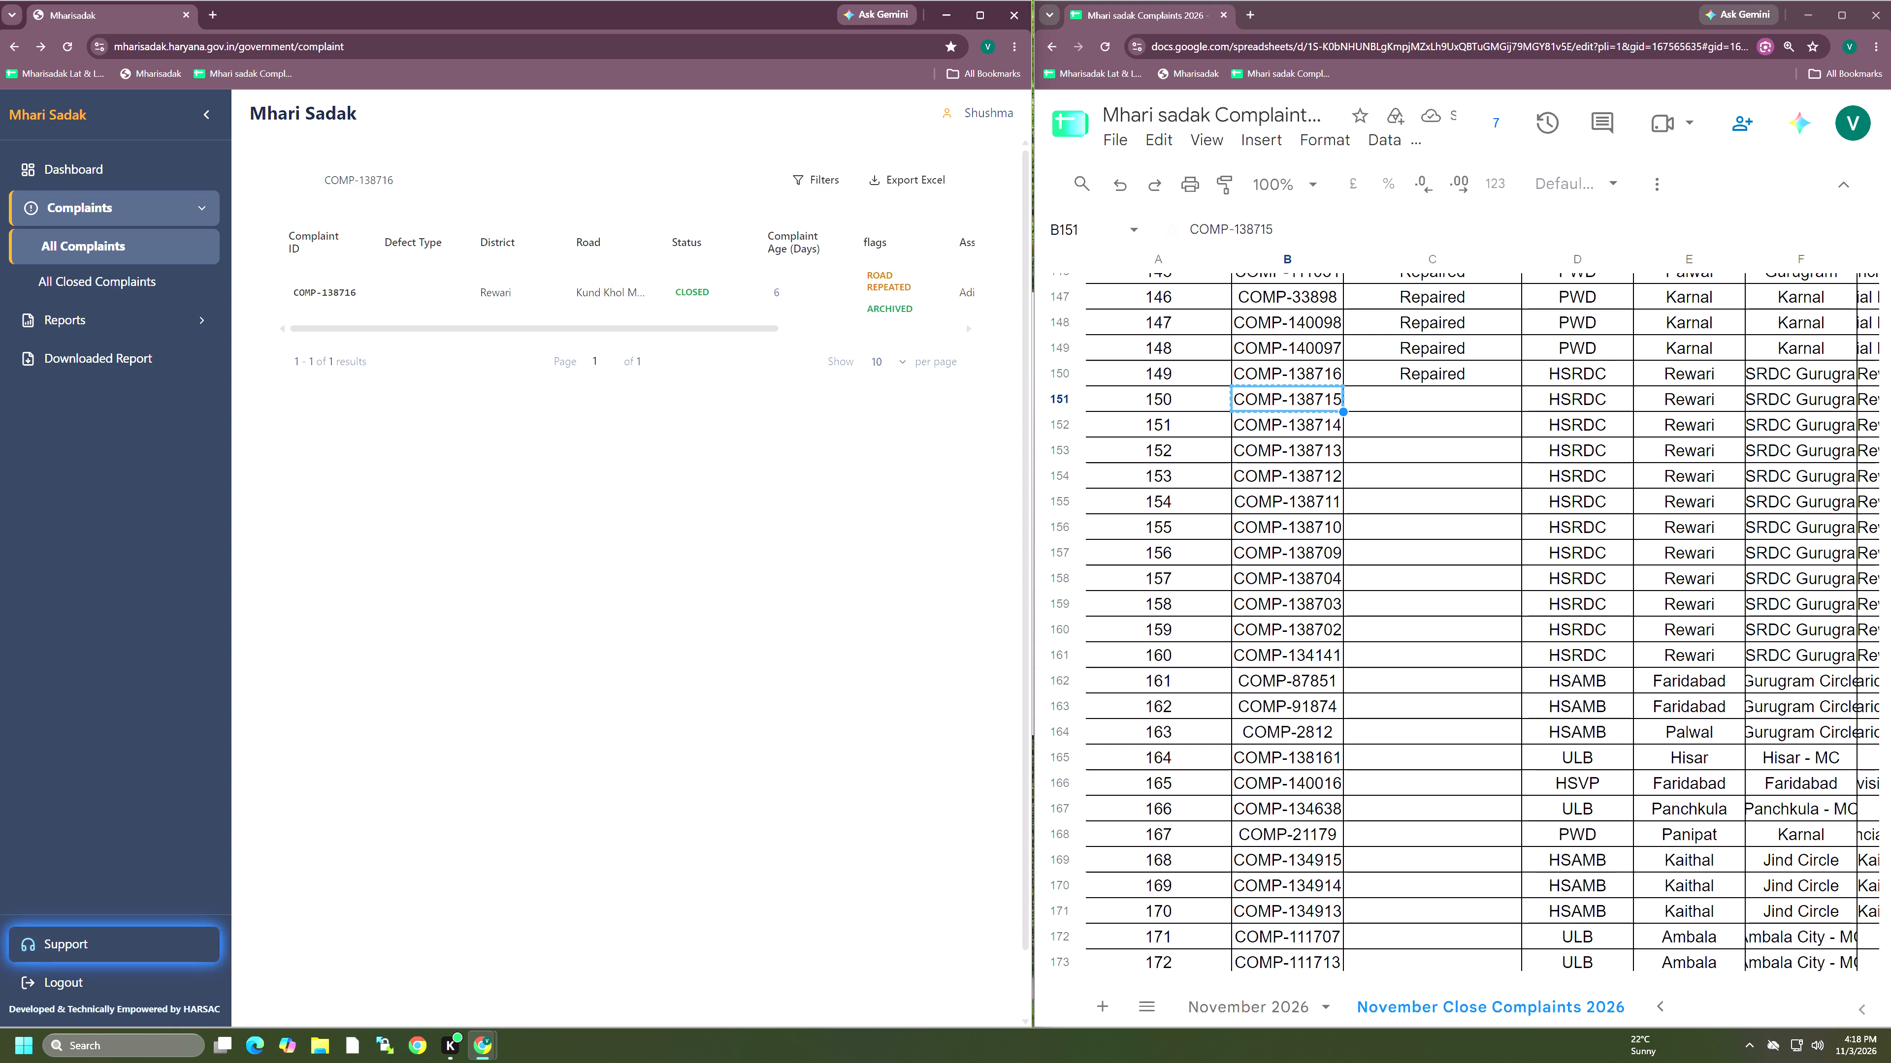
drag(407, 178, 229, 221)
key(ctrl+v)
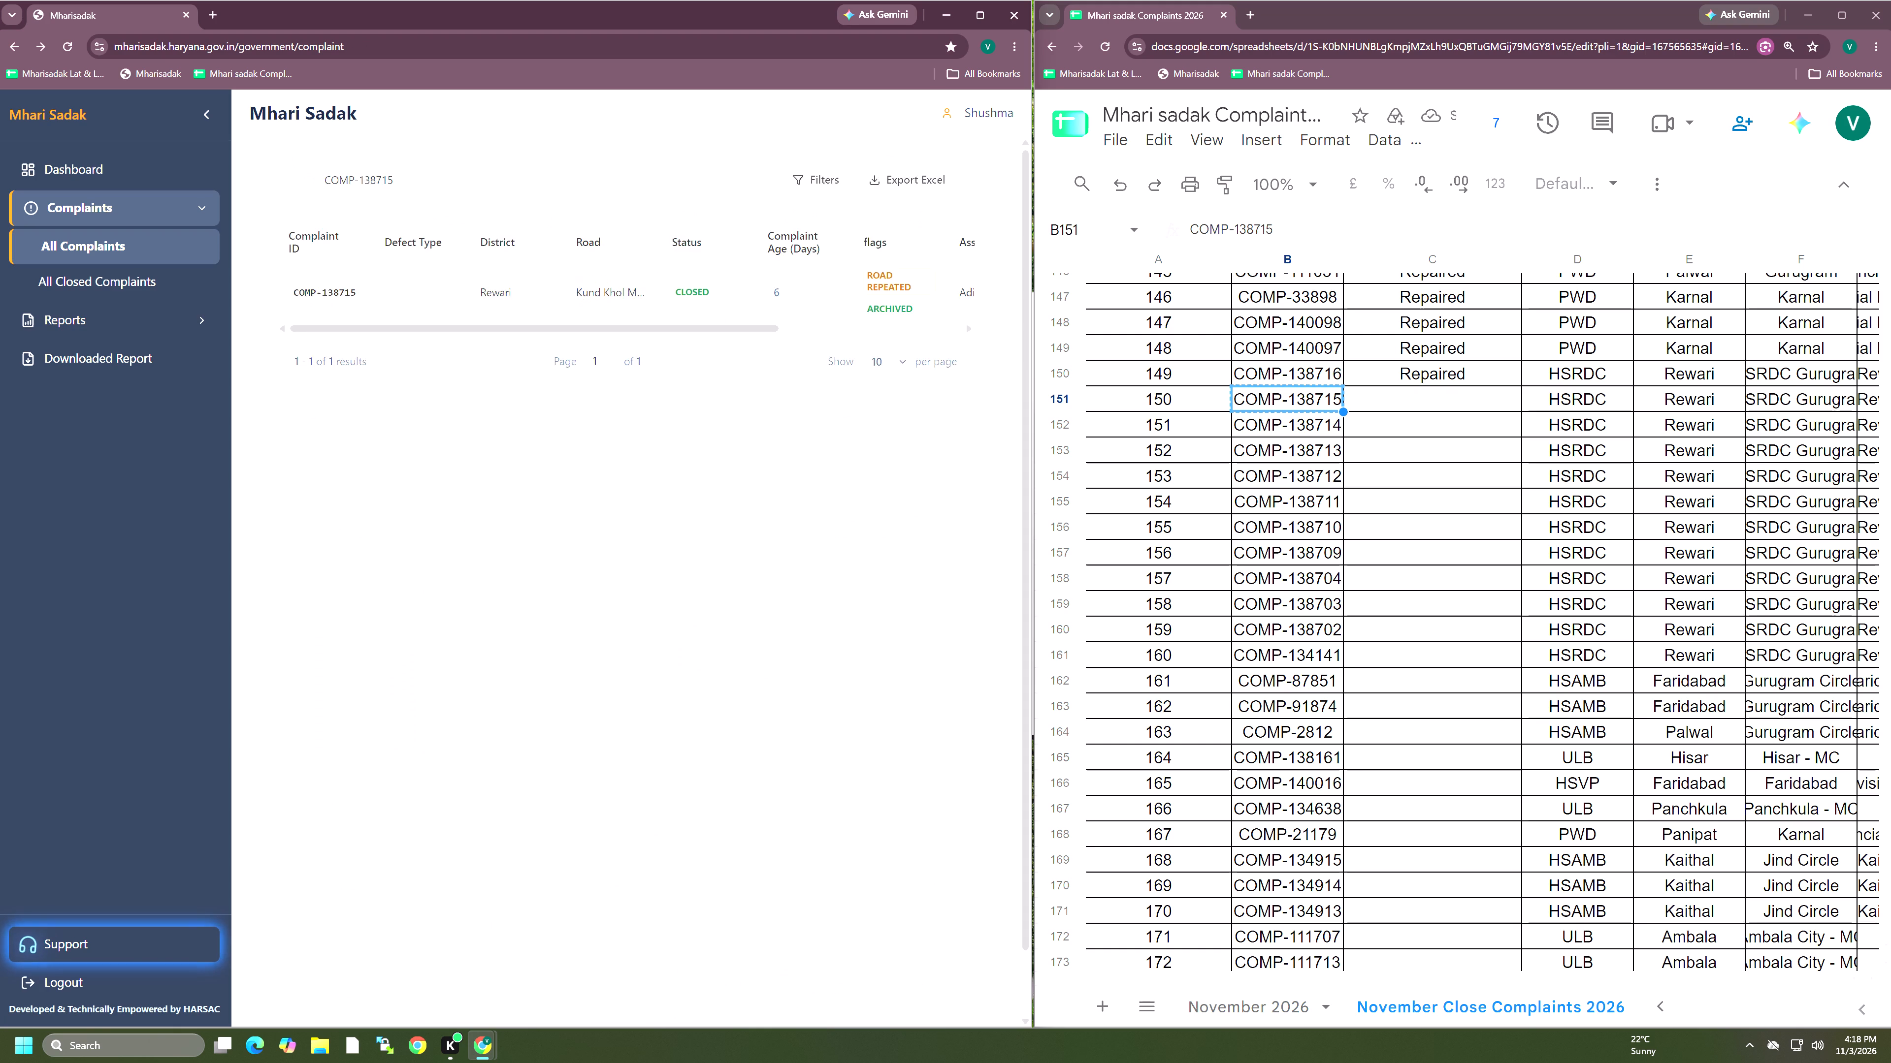
click(562, 289)
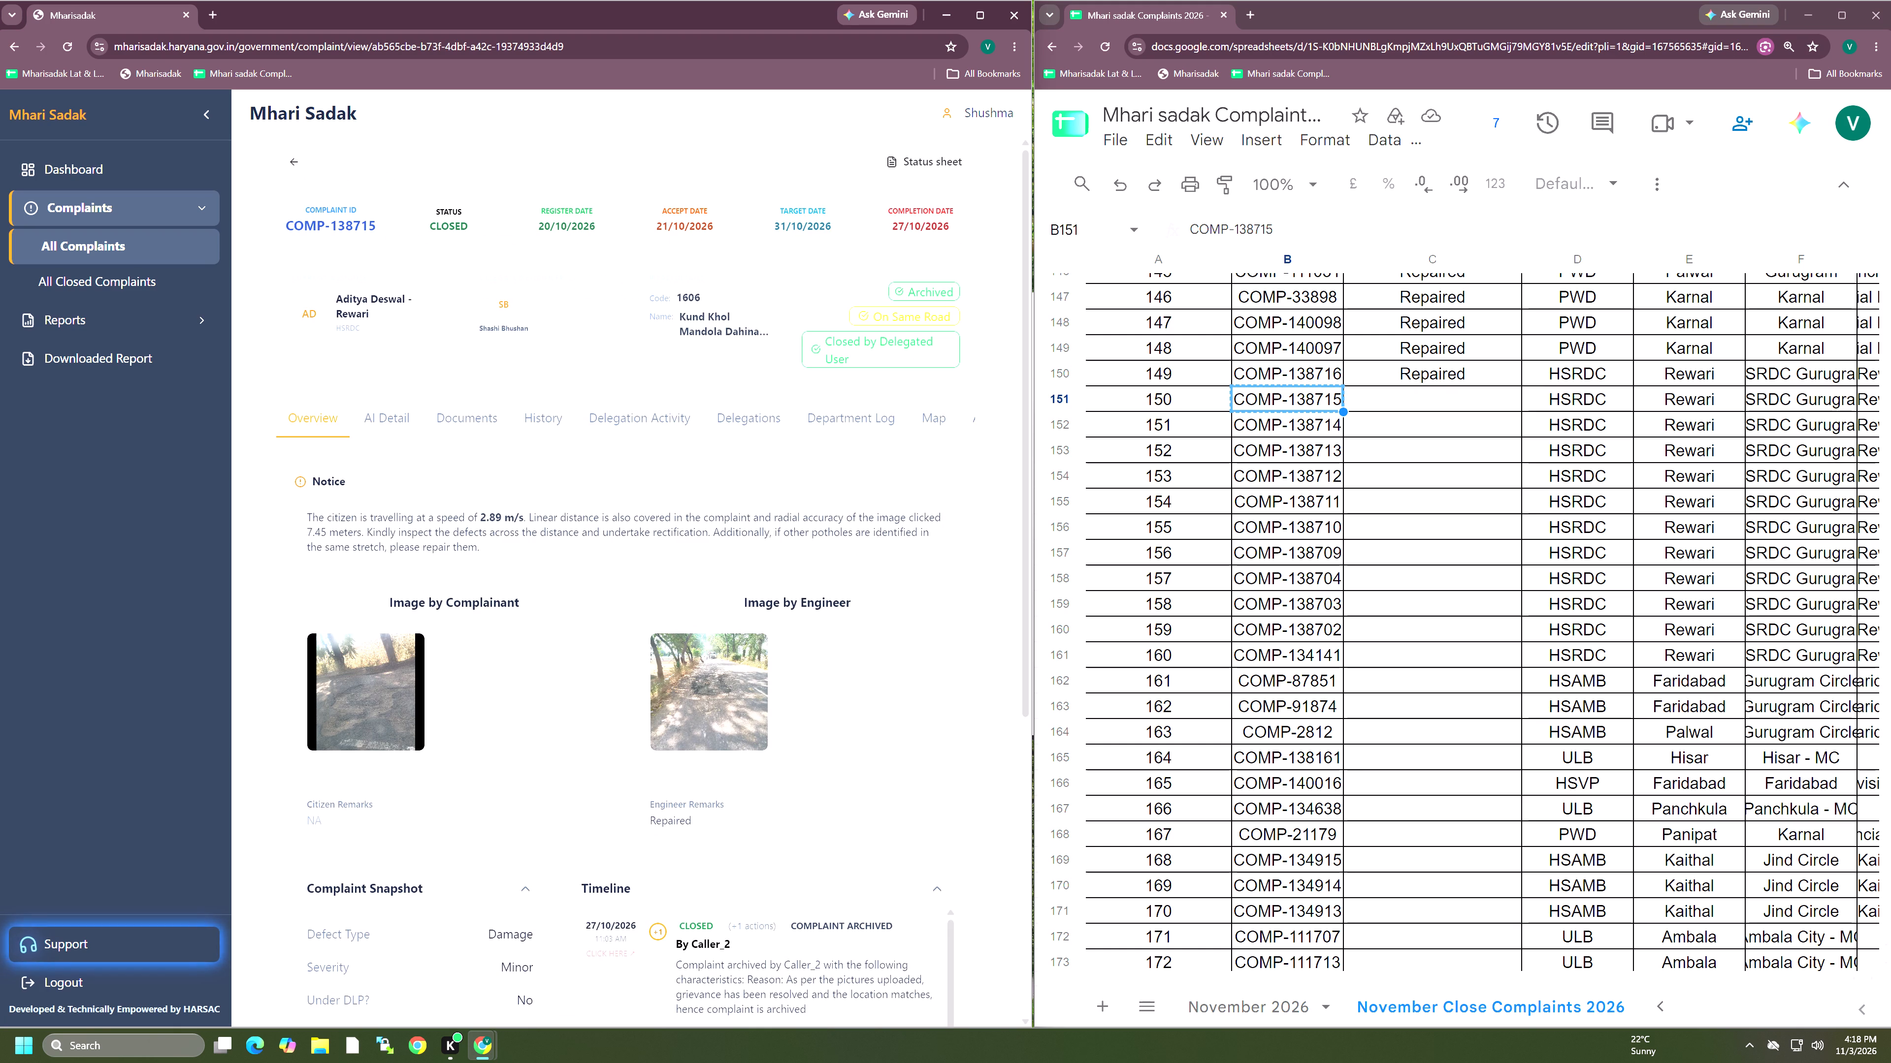
click(1405, 409)
key(ctrl+d)
click(1315, 430)
key(ctrl+c)
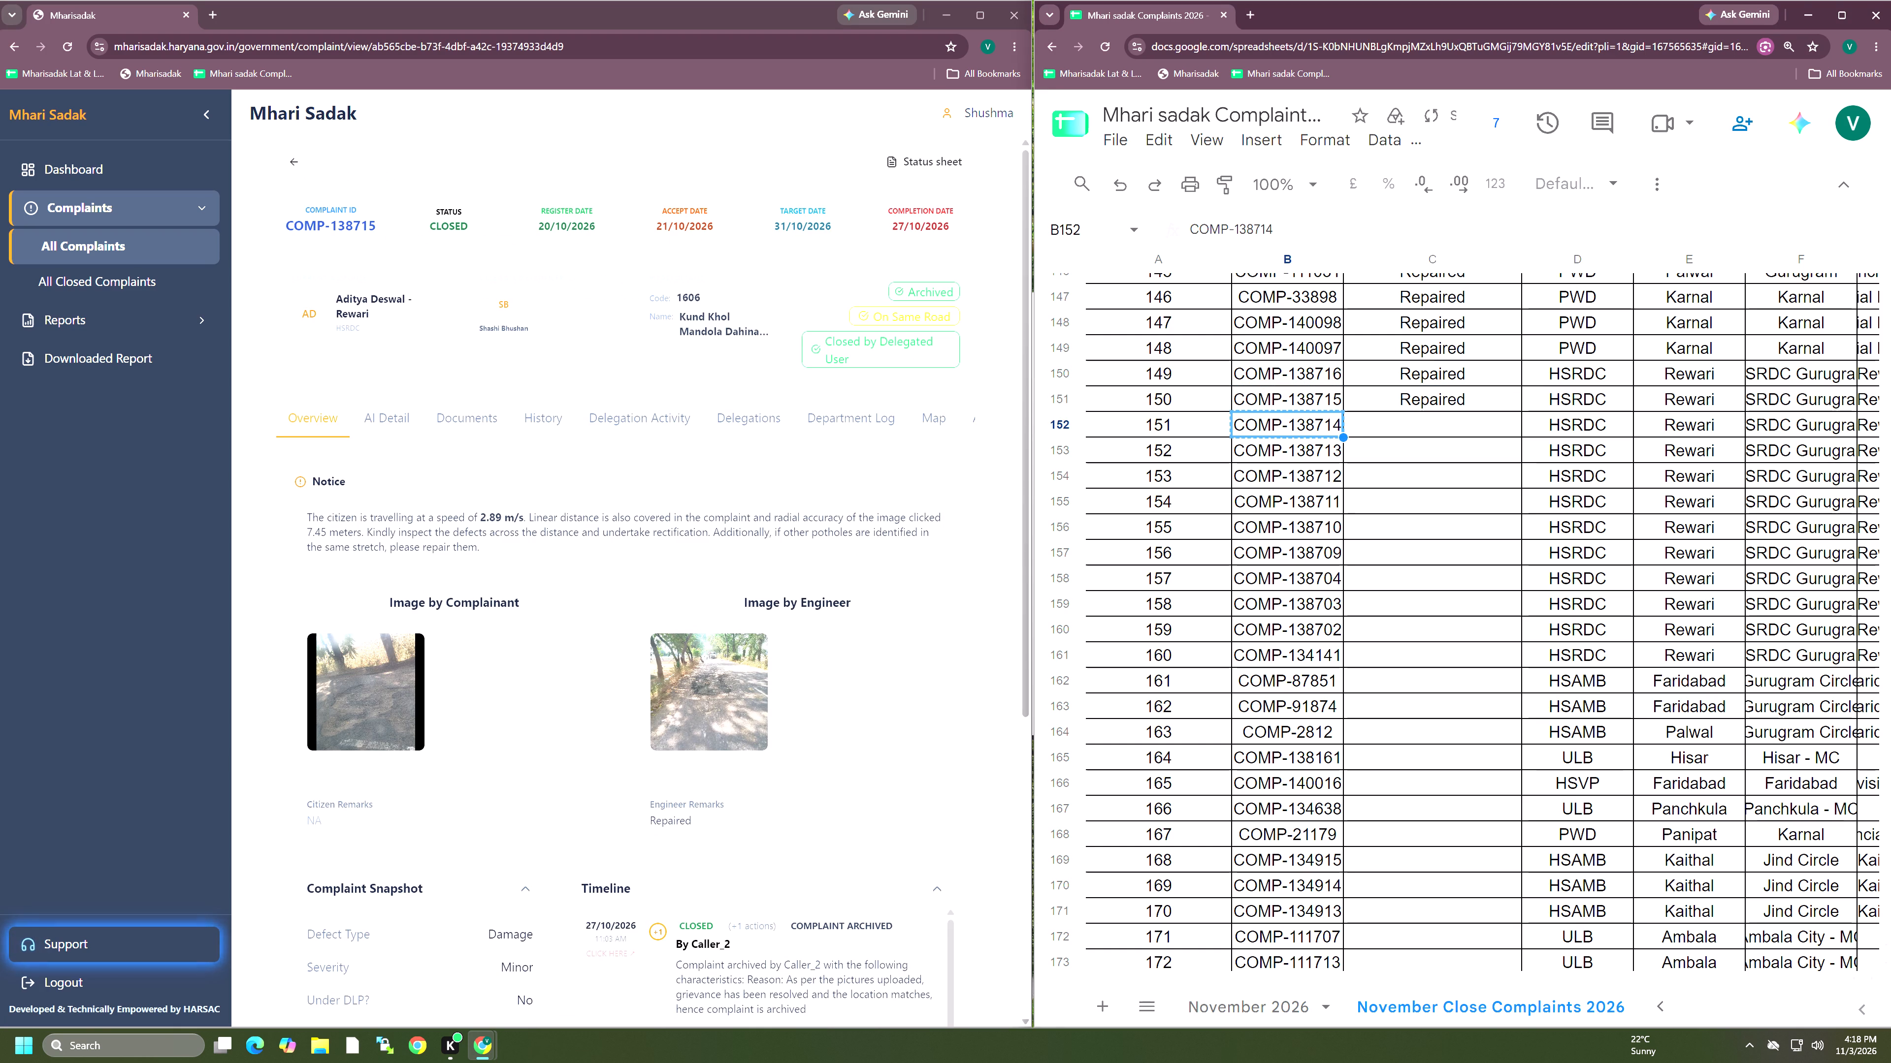
click(294, 165)
drag(408, 177, 397, 179)
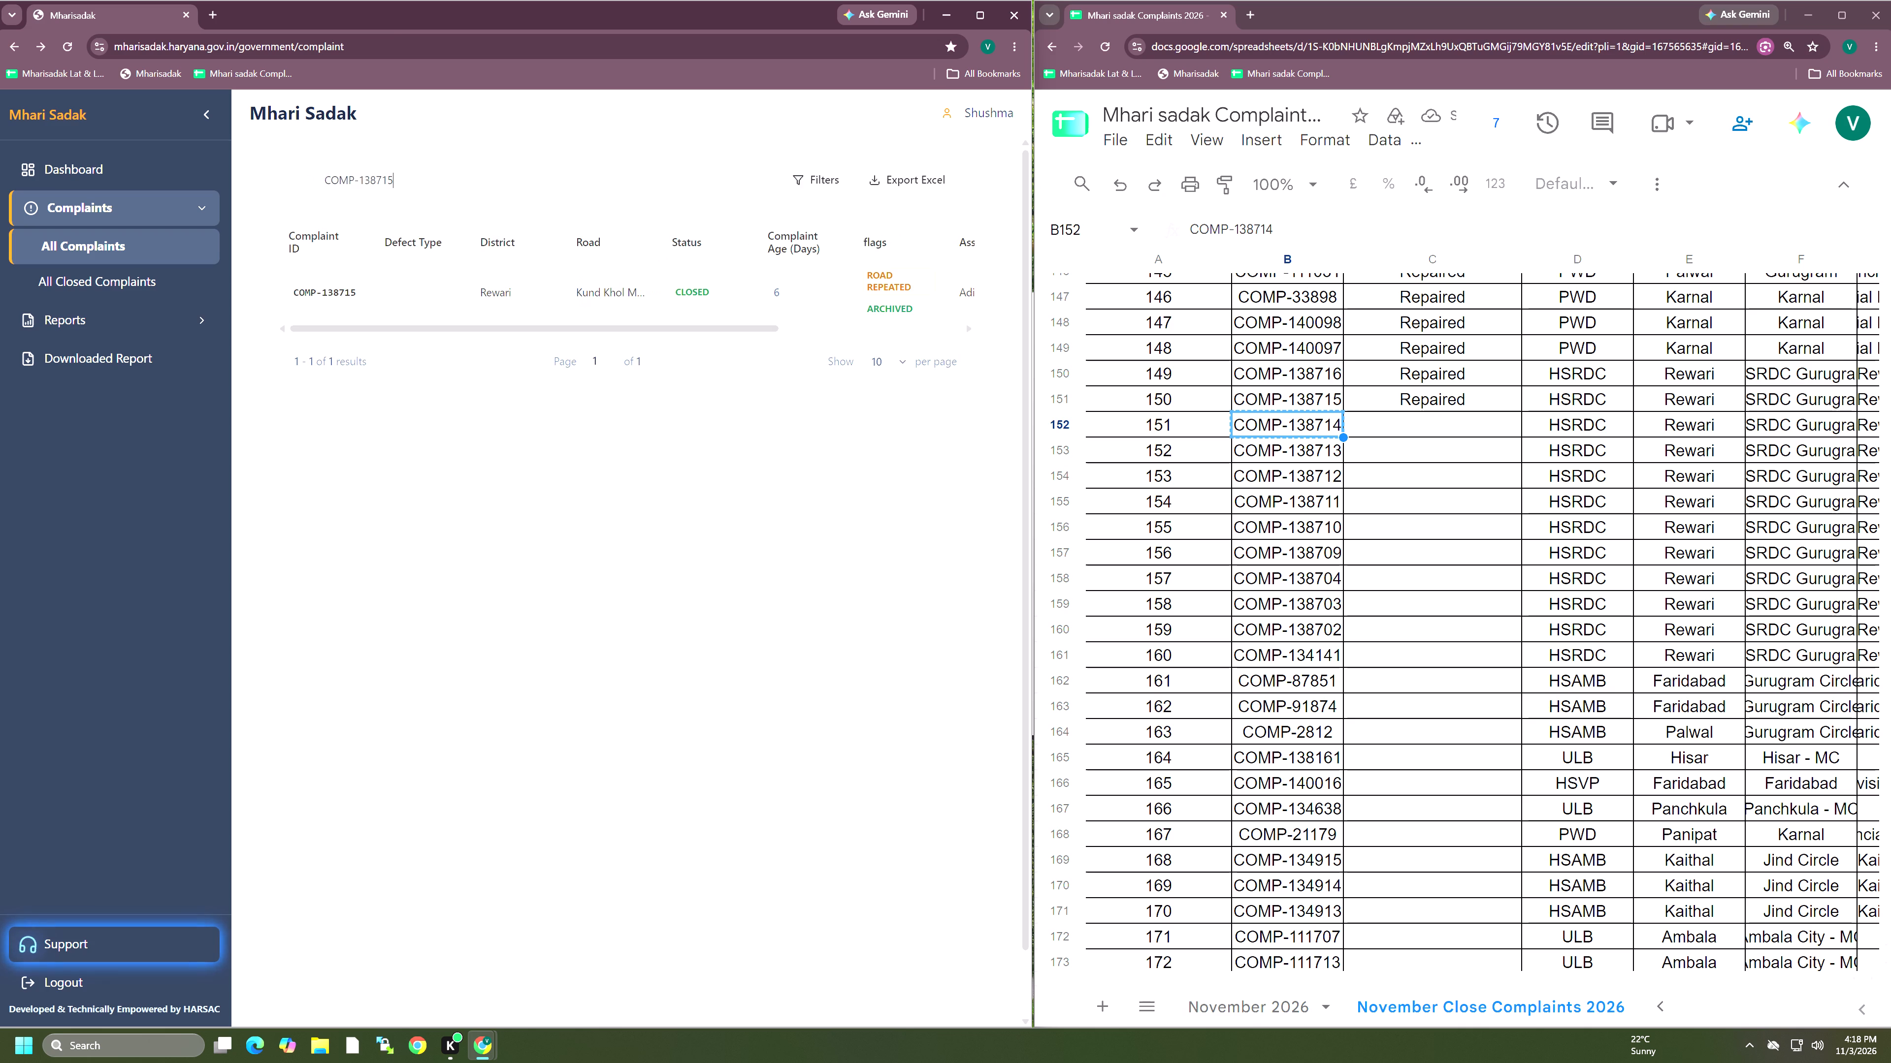
drag(397, 179, 212, 222)
key(ctrl+v)
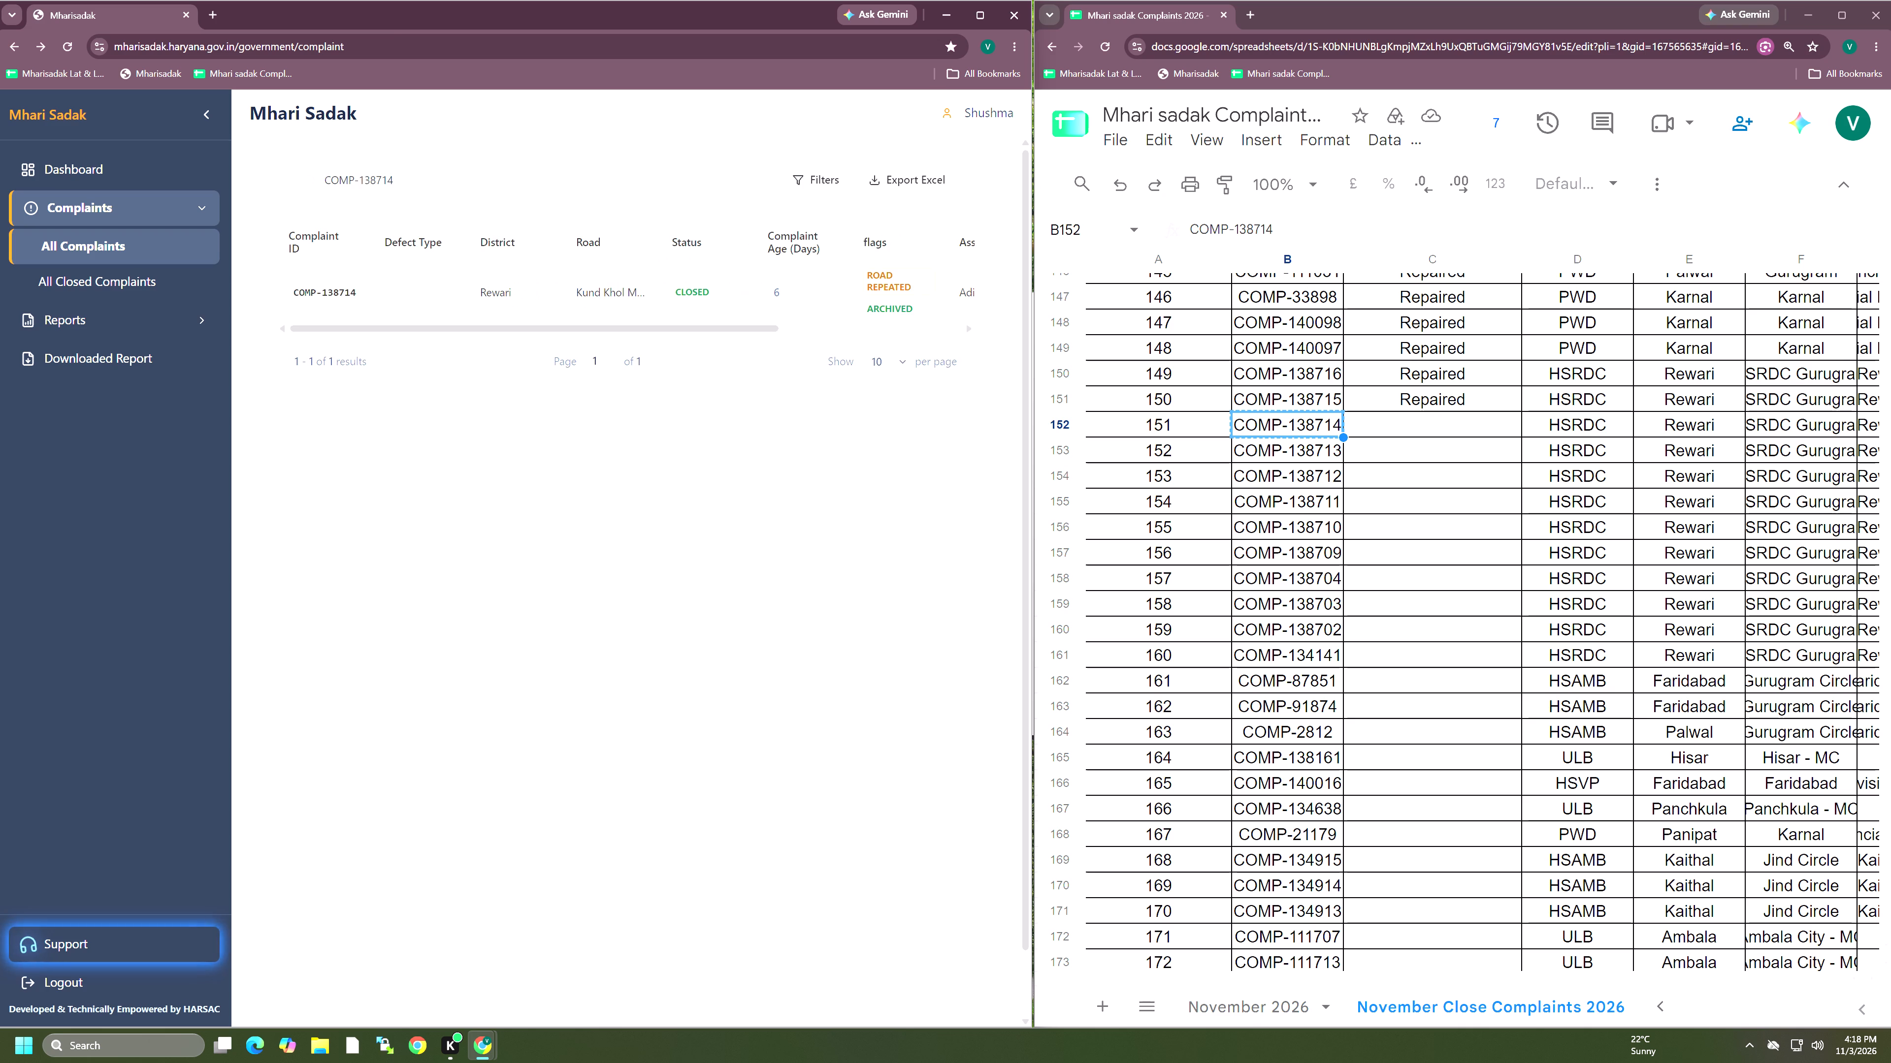
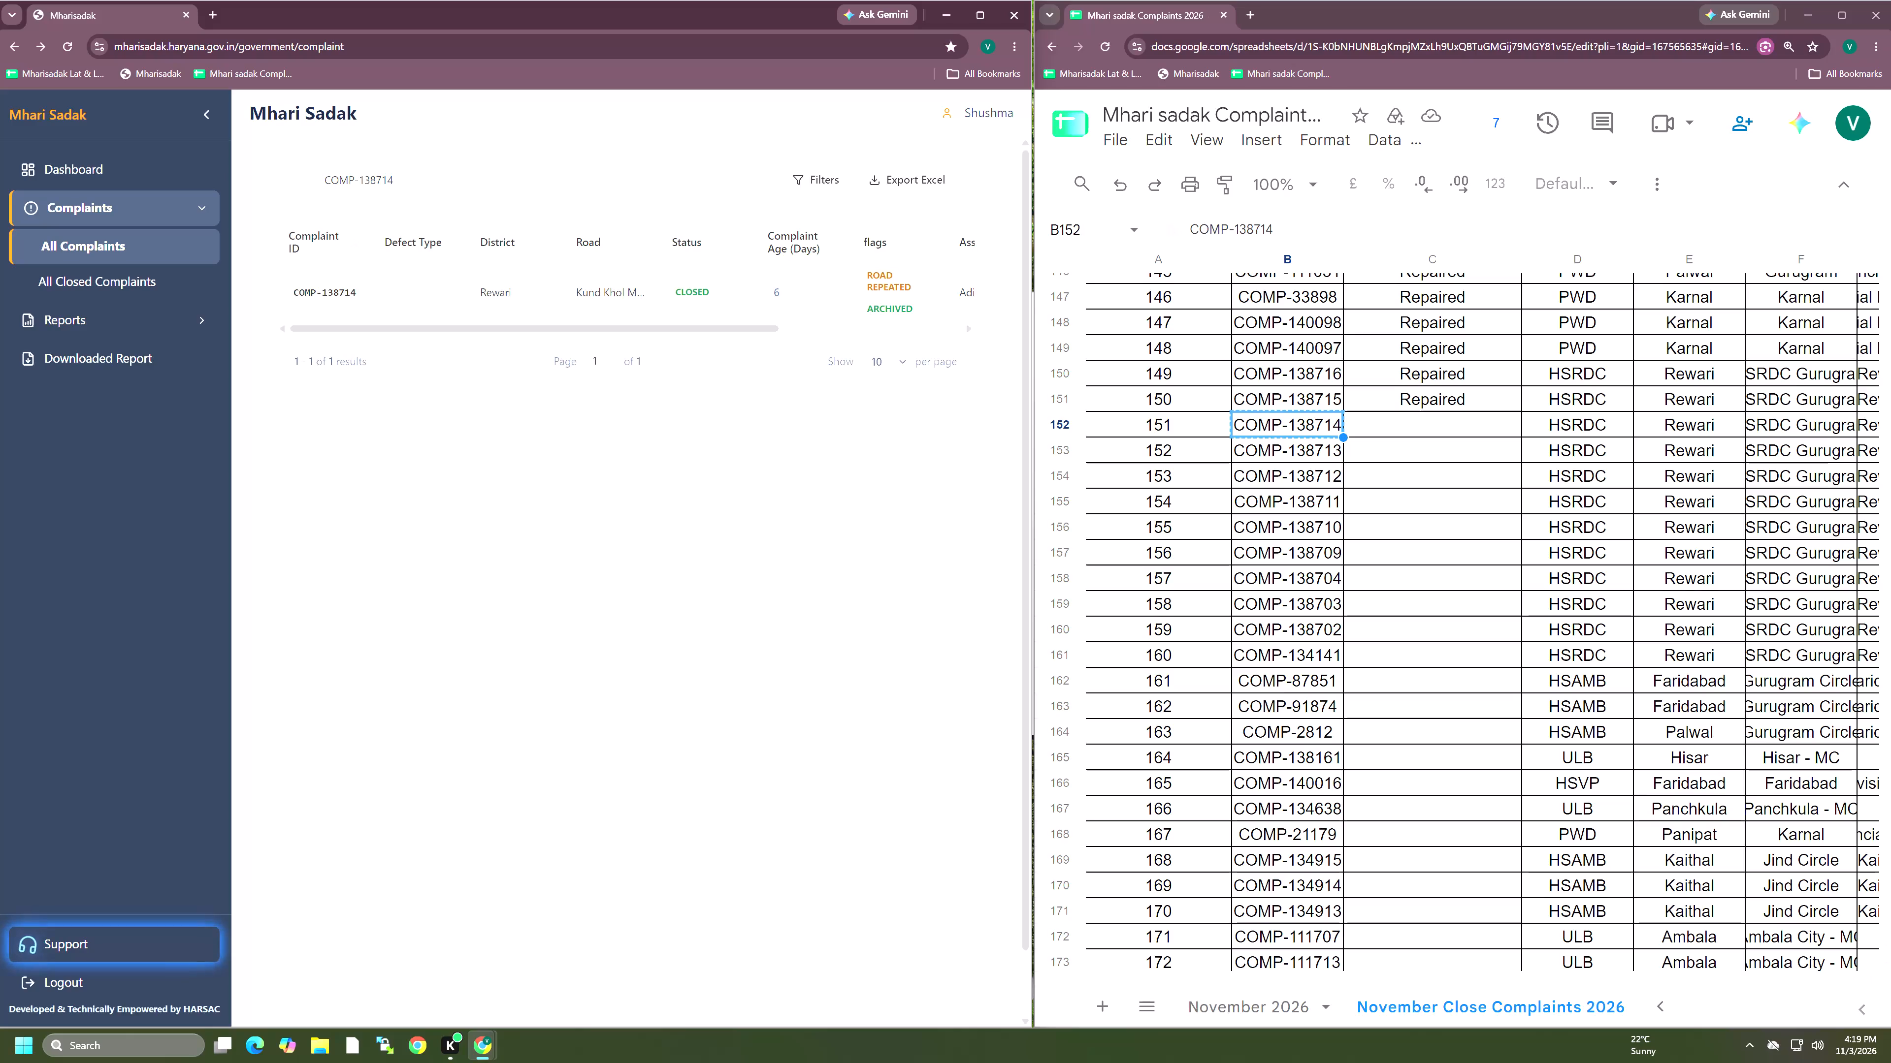
Open the COMP-138714 record, check its engineer remark, and fill Repaired into its column C cell from the cell above.
click(516, 258)
click(598, 311)
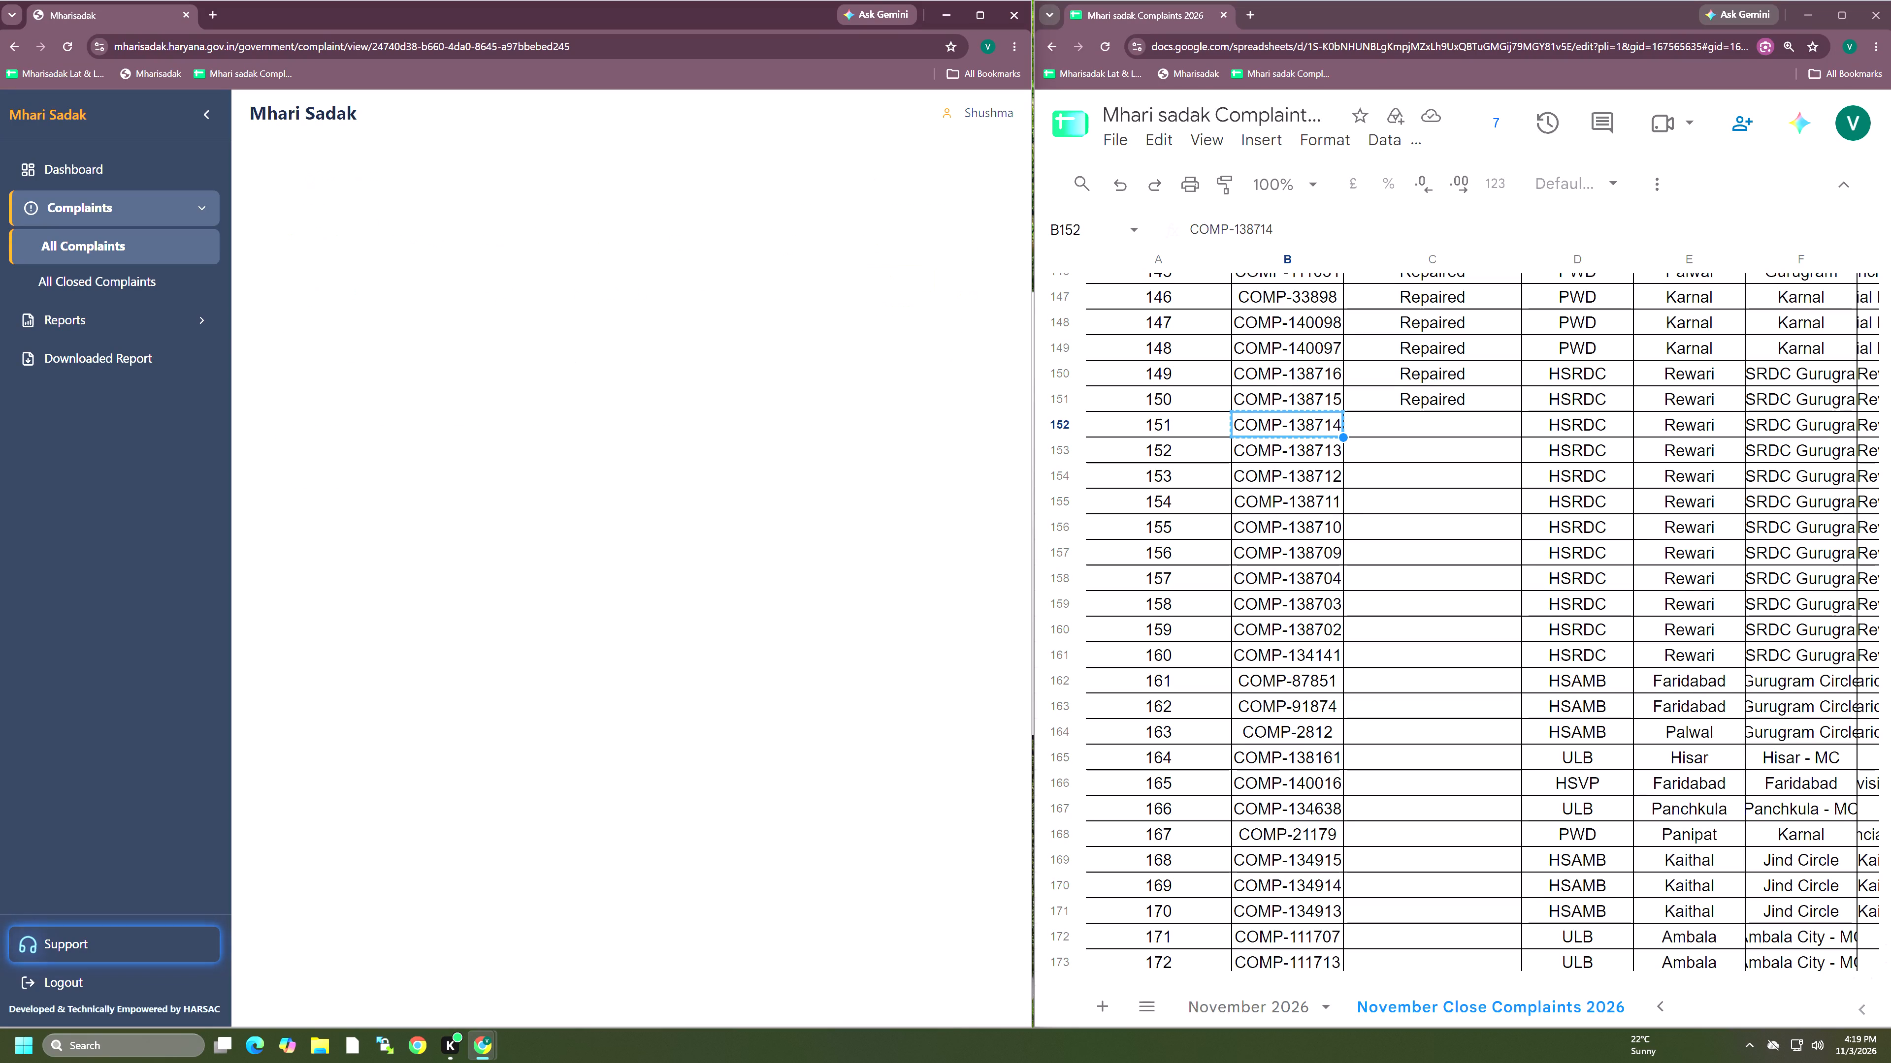
click(1416, 420)
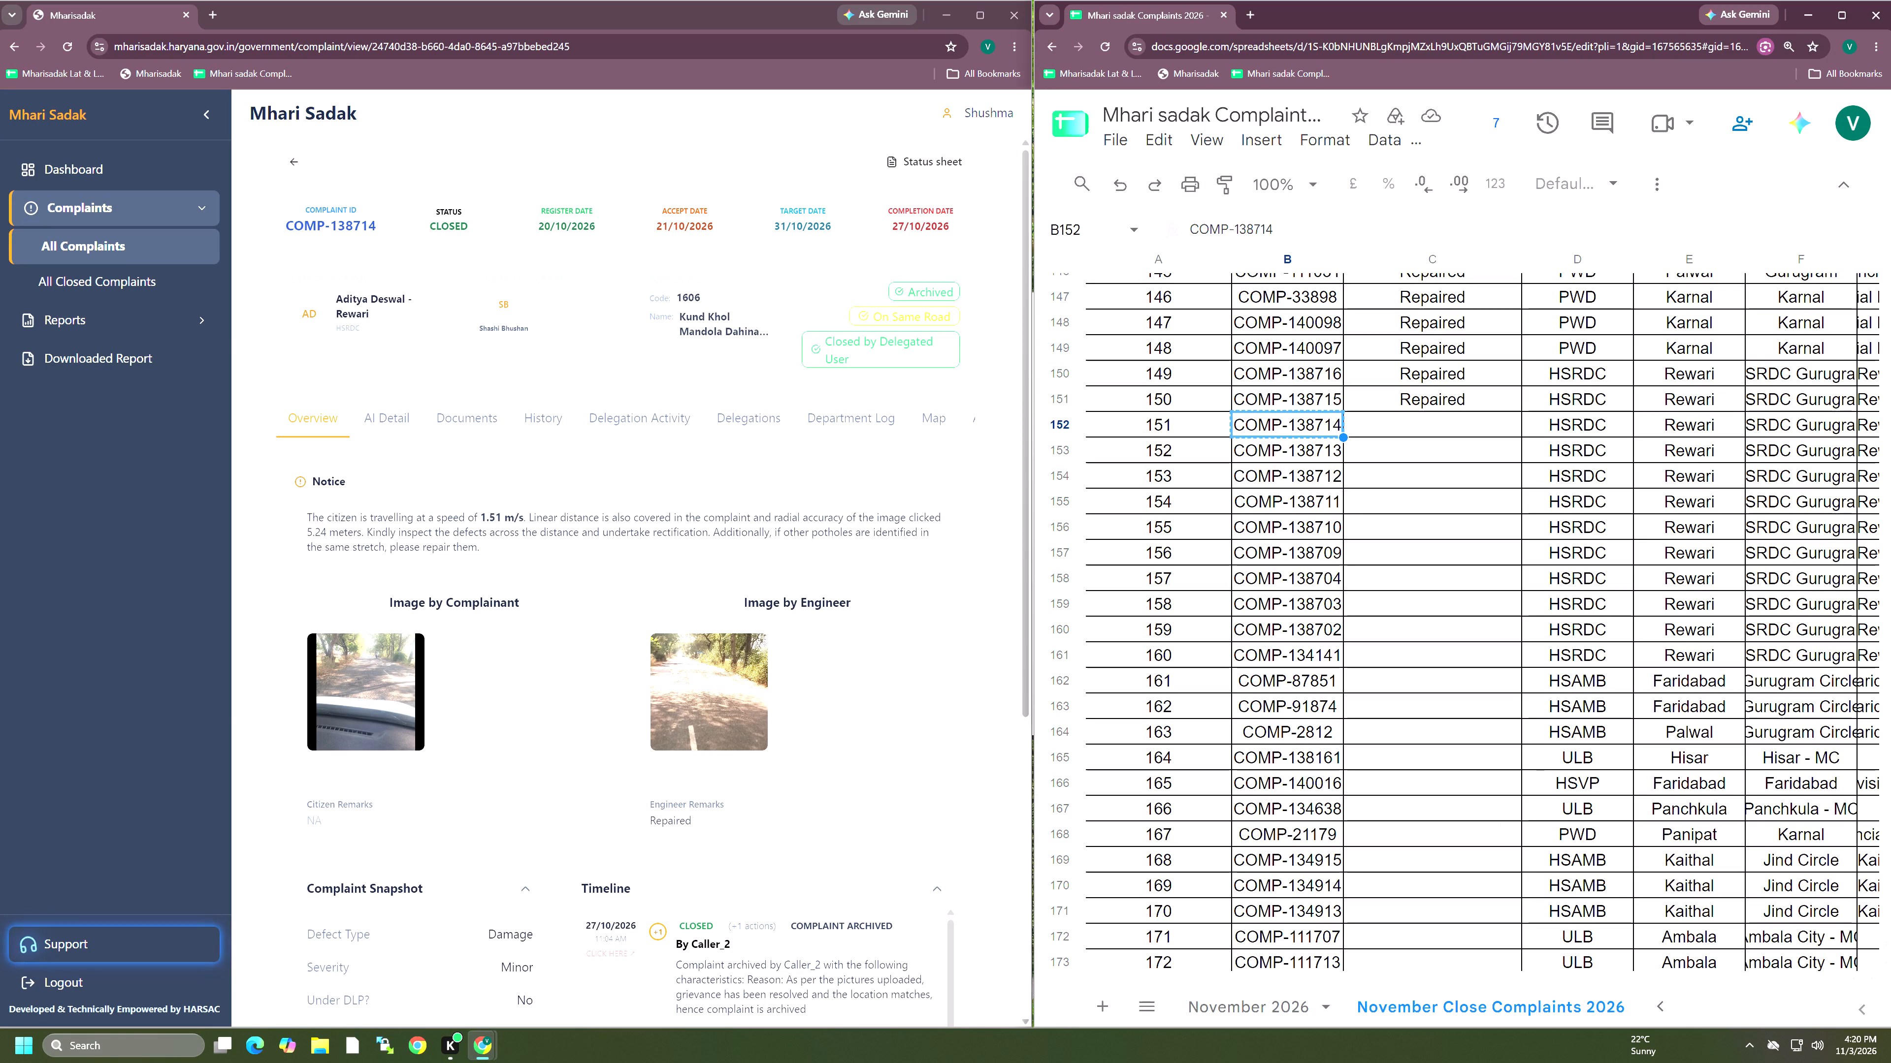
key(ctrl+d)
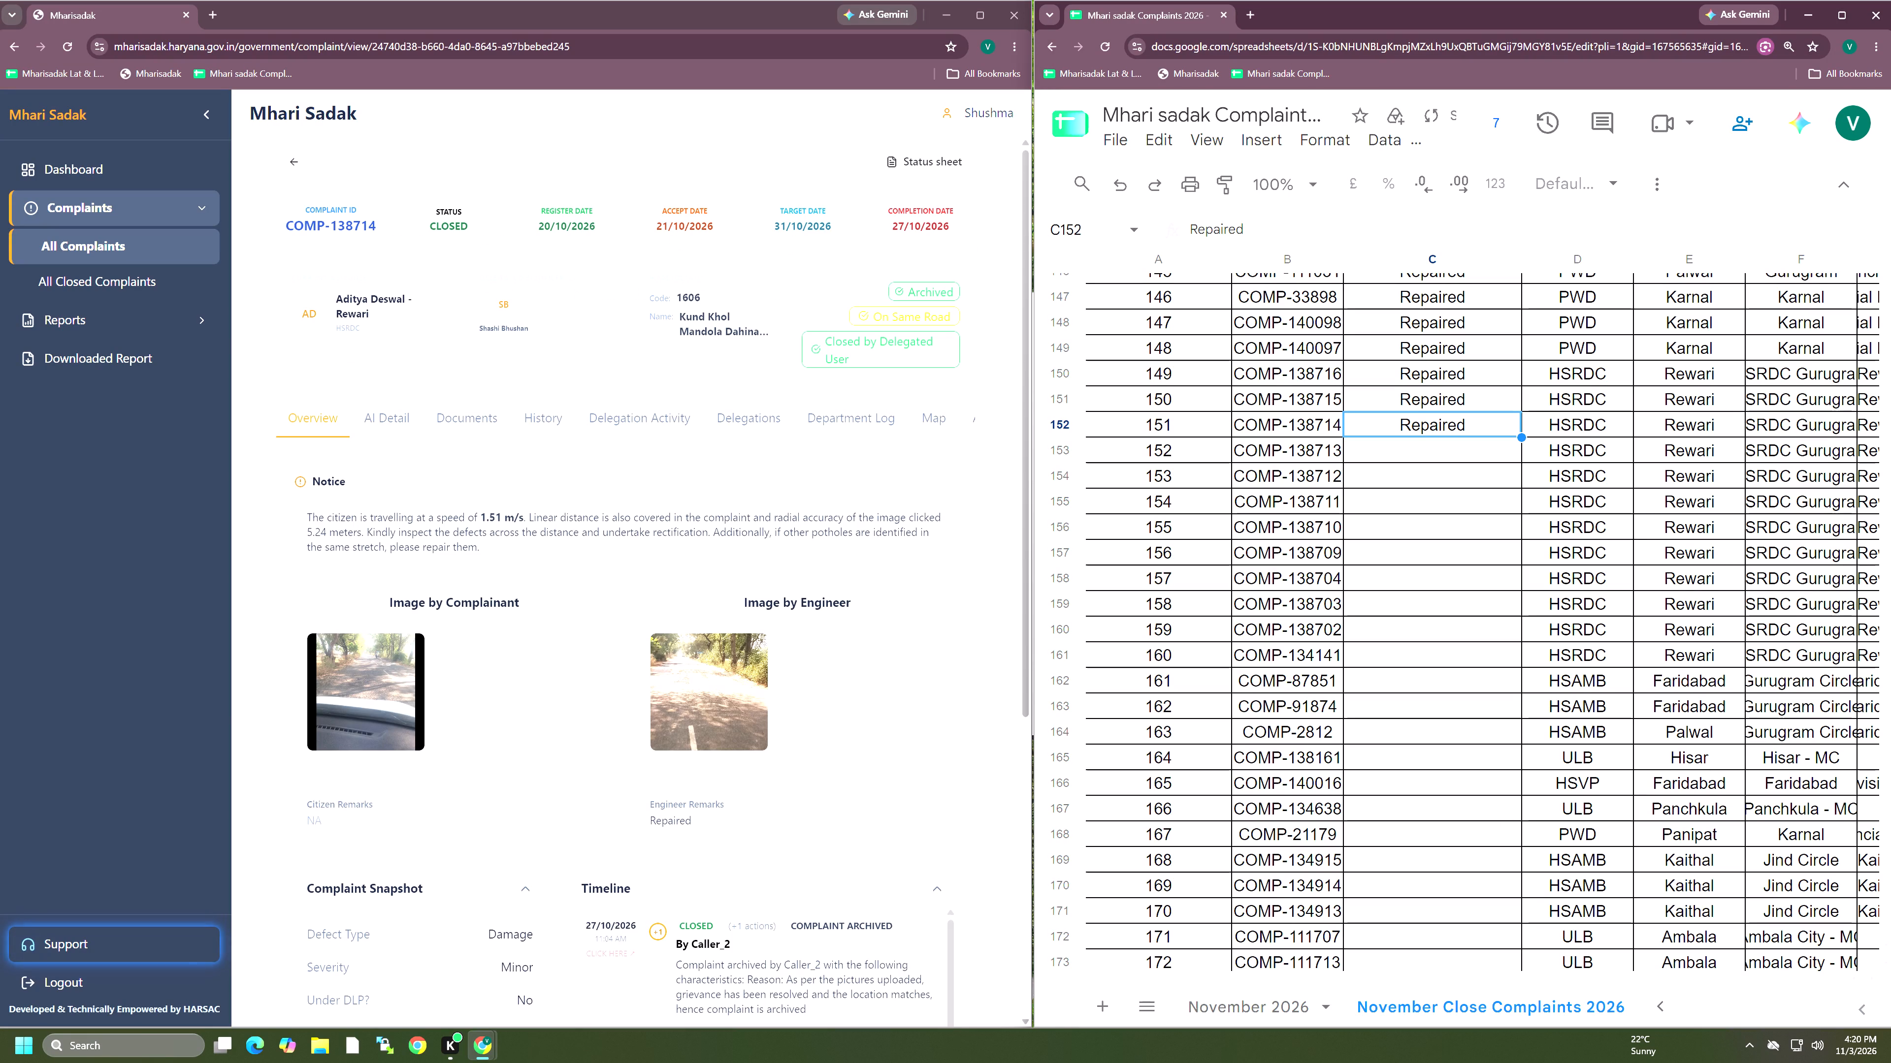
click(1312, 446)
key(ctrl+c)
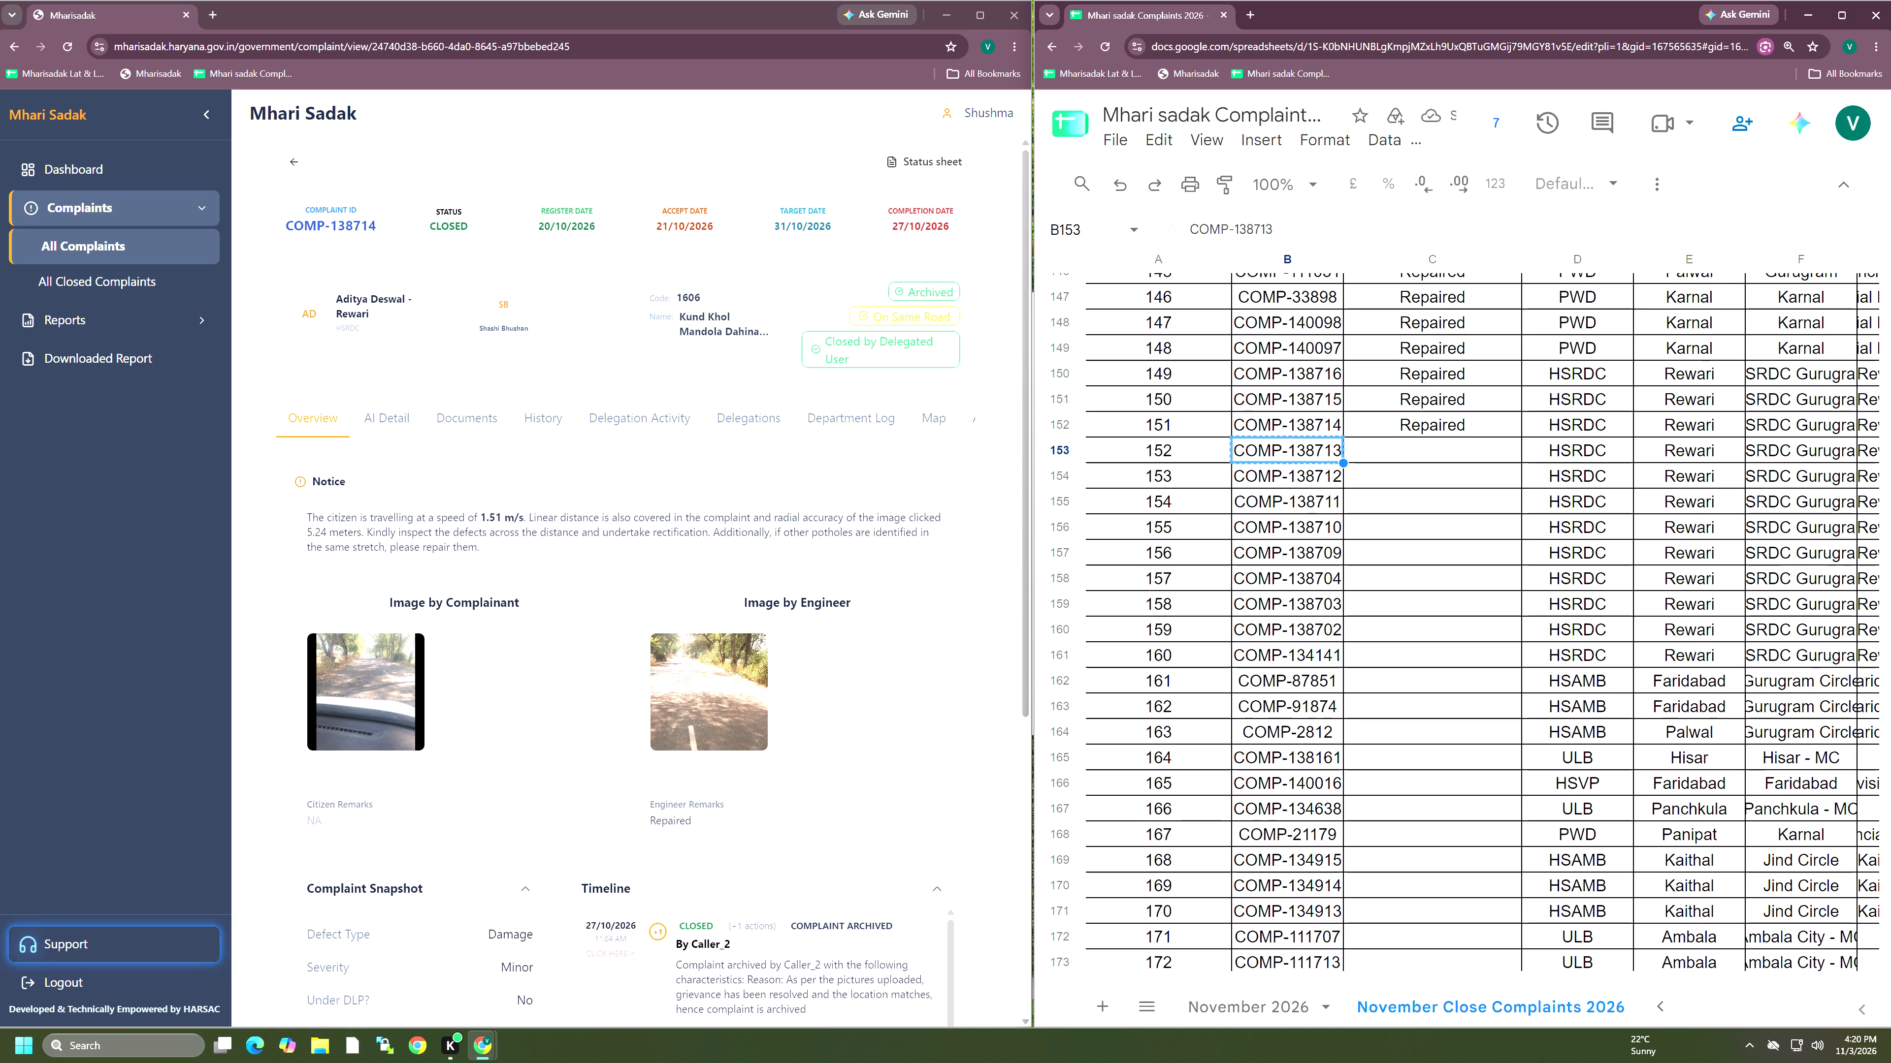
click(291, 166)
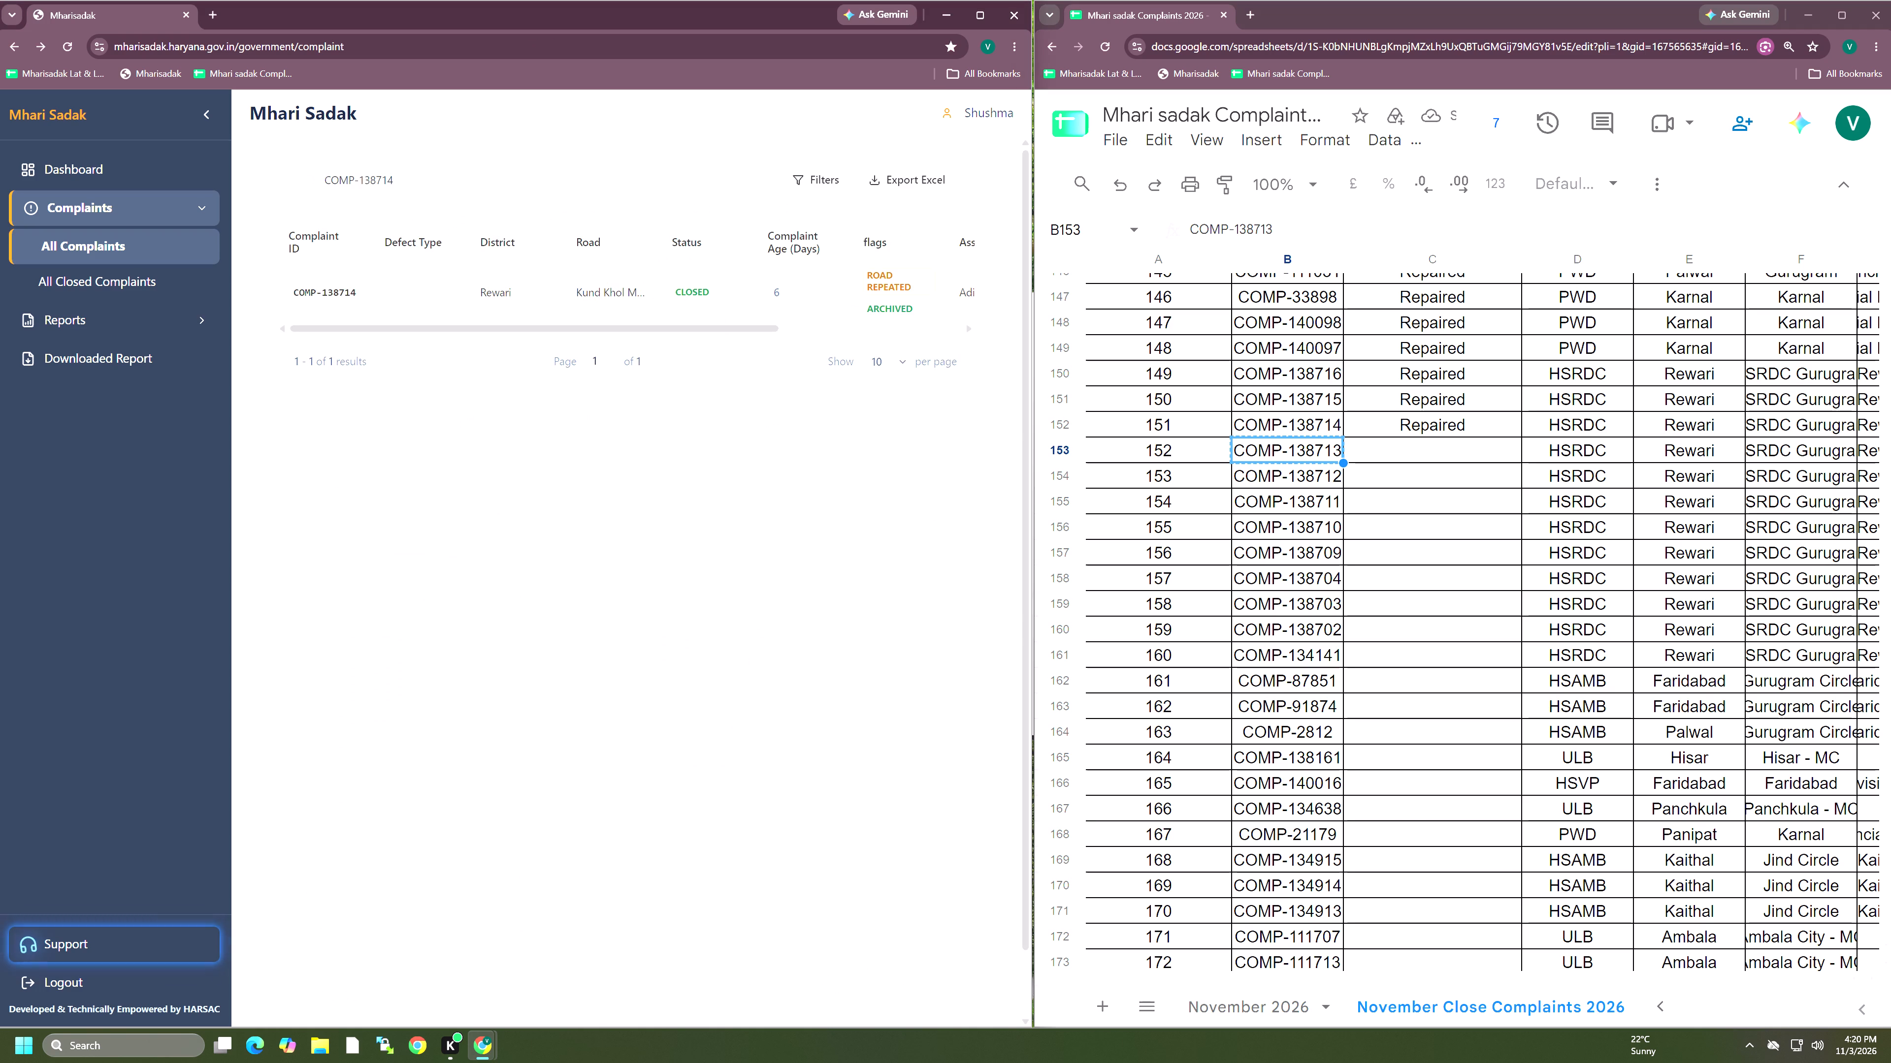
drag(409, 178, 204, 239)
key(ctrl+v)
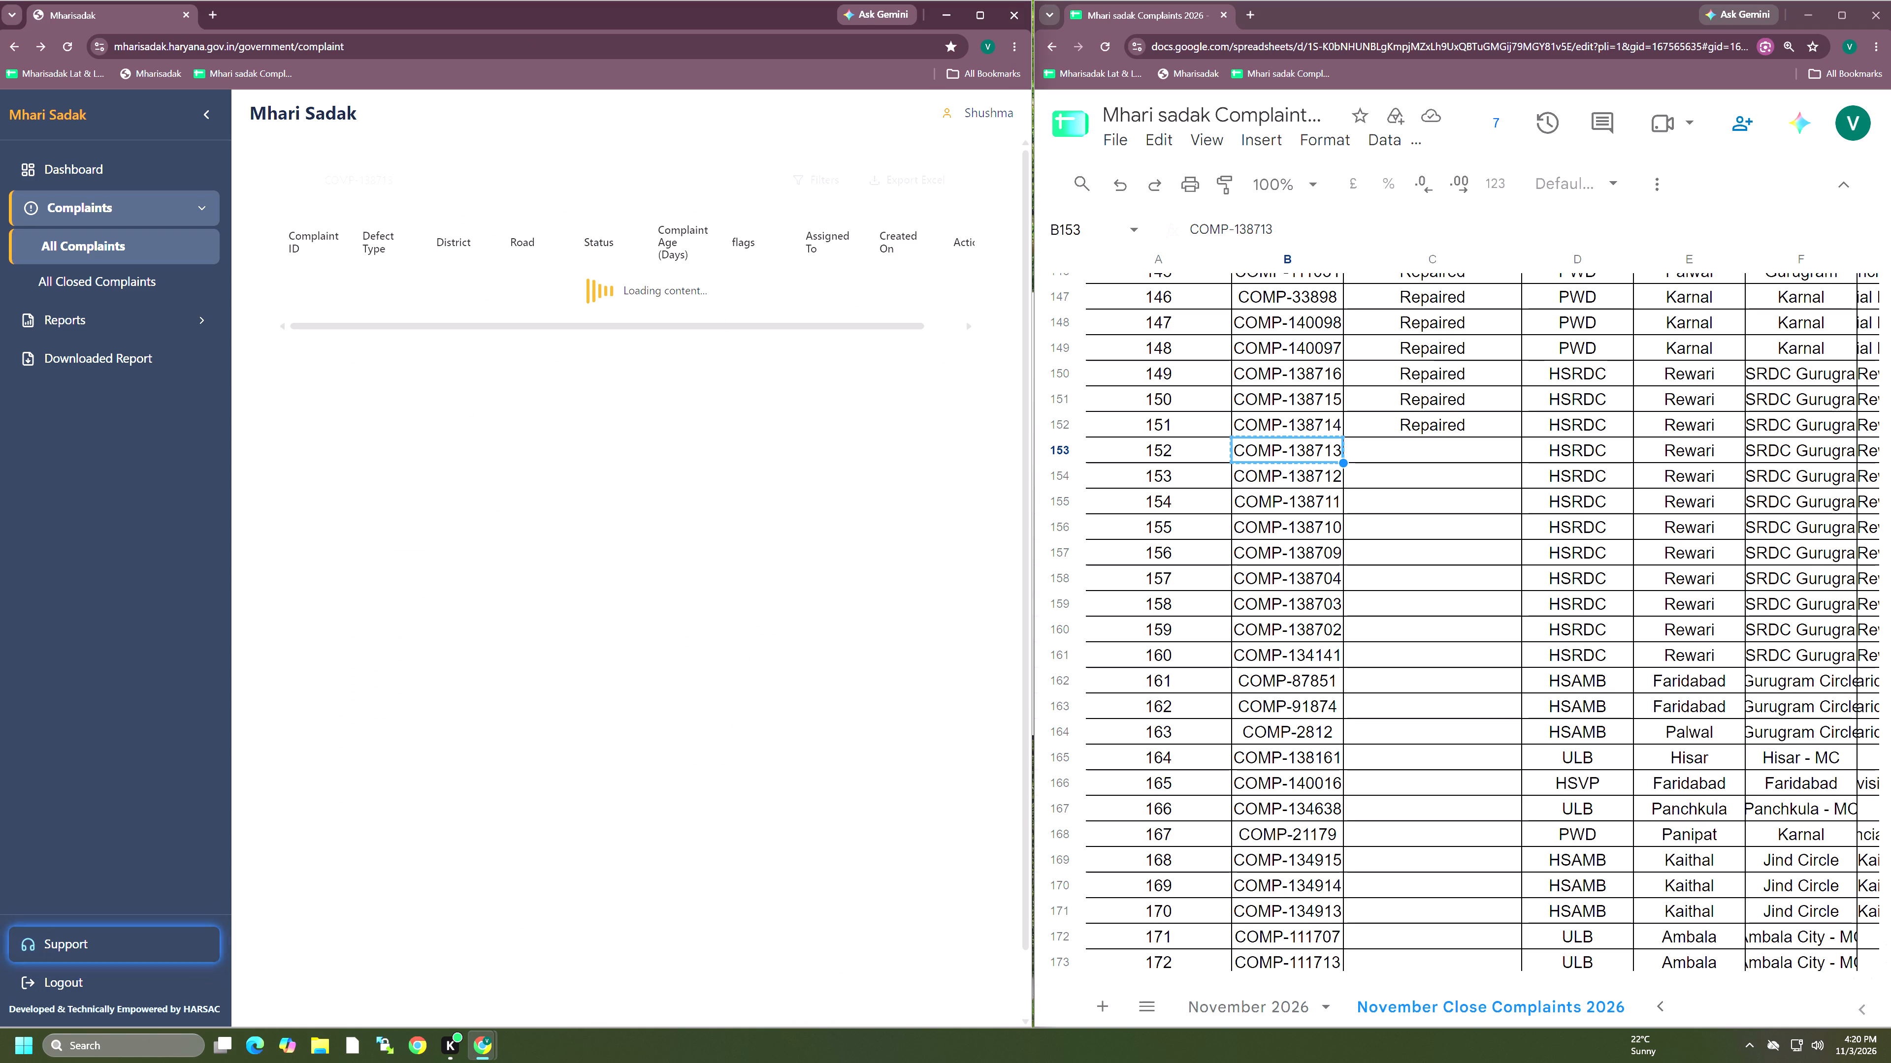
click(551, 300)
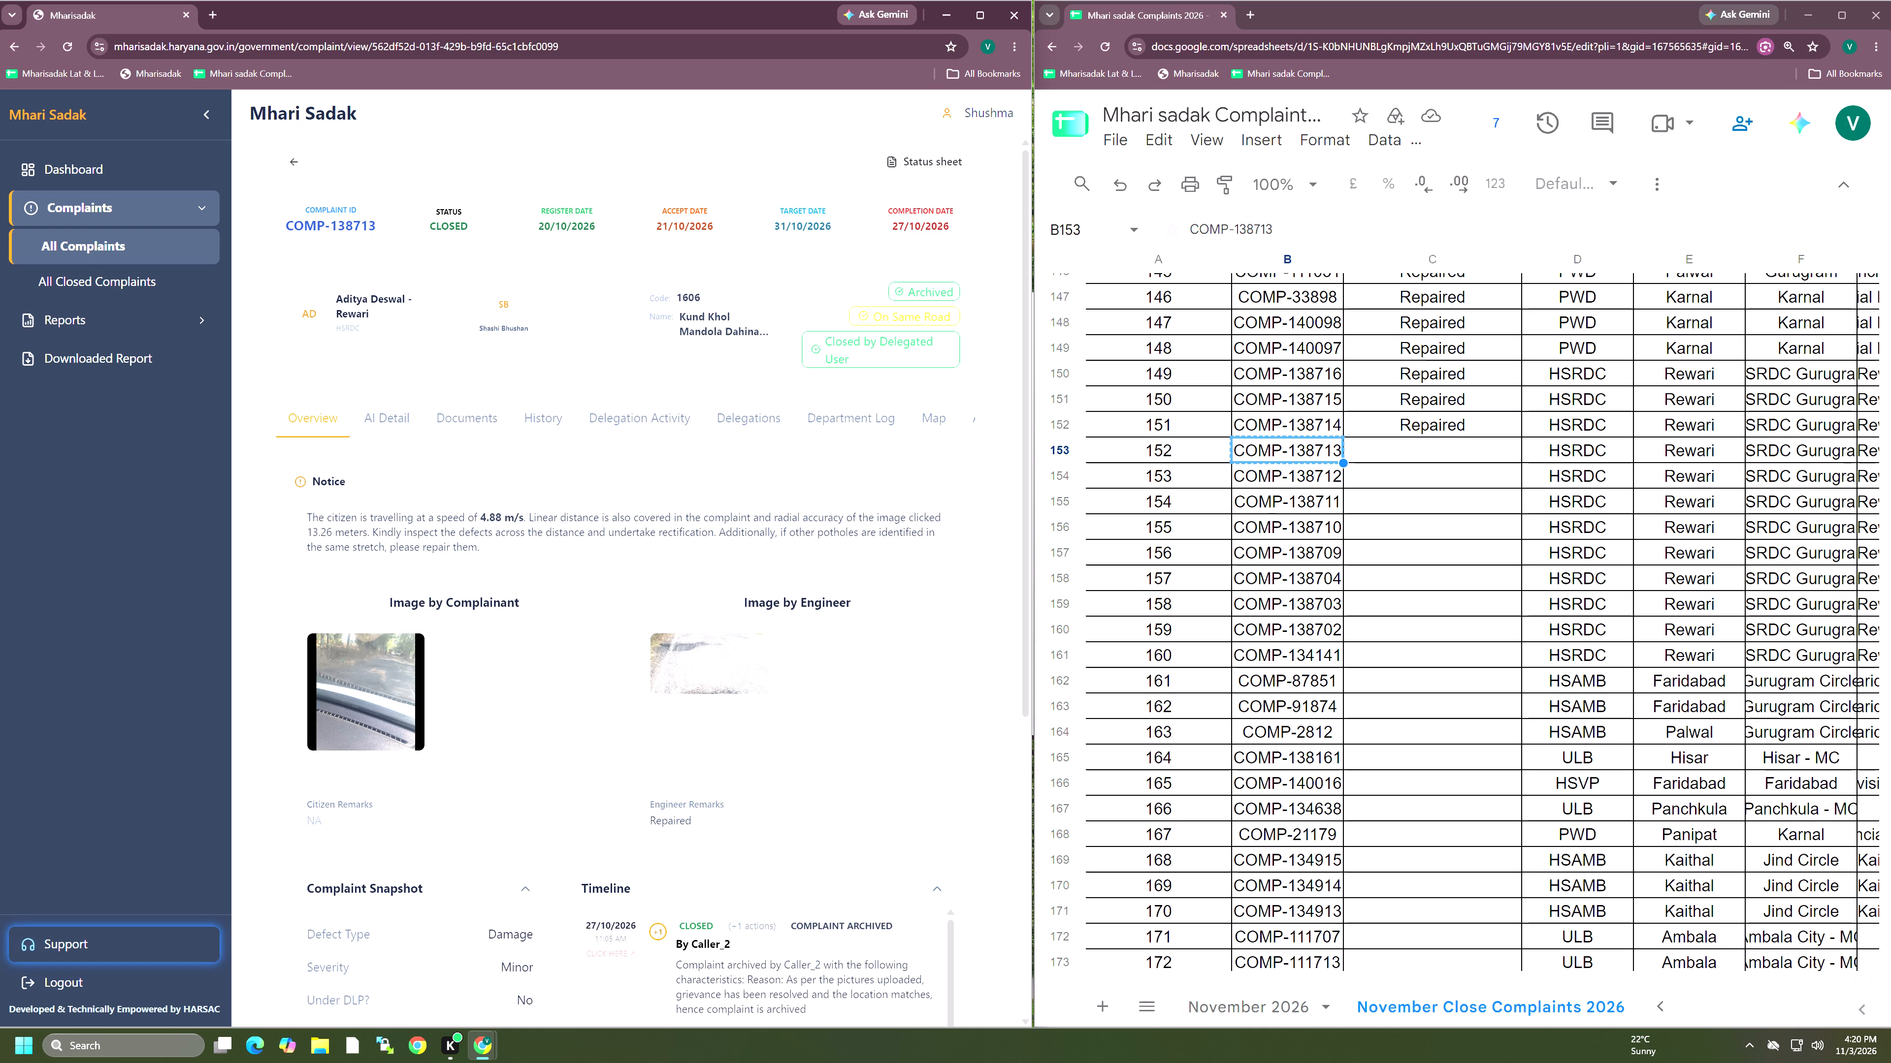
click(1434, 444)
key(ctrl+d)
Look up COMP-138712 in the portal, check its engineer remark, and fill Repaired into its column C cell from the cell above.
click(1314, 469)
key(ctrl+c)
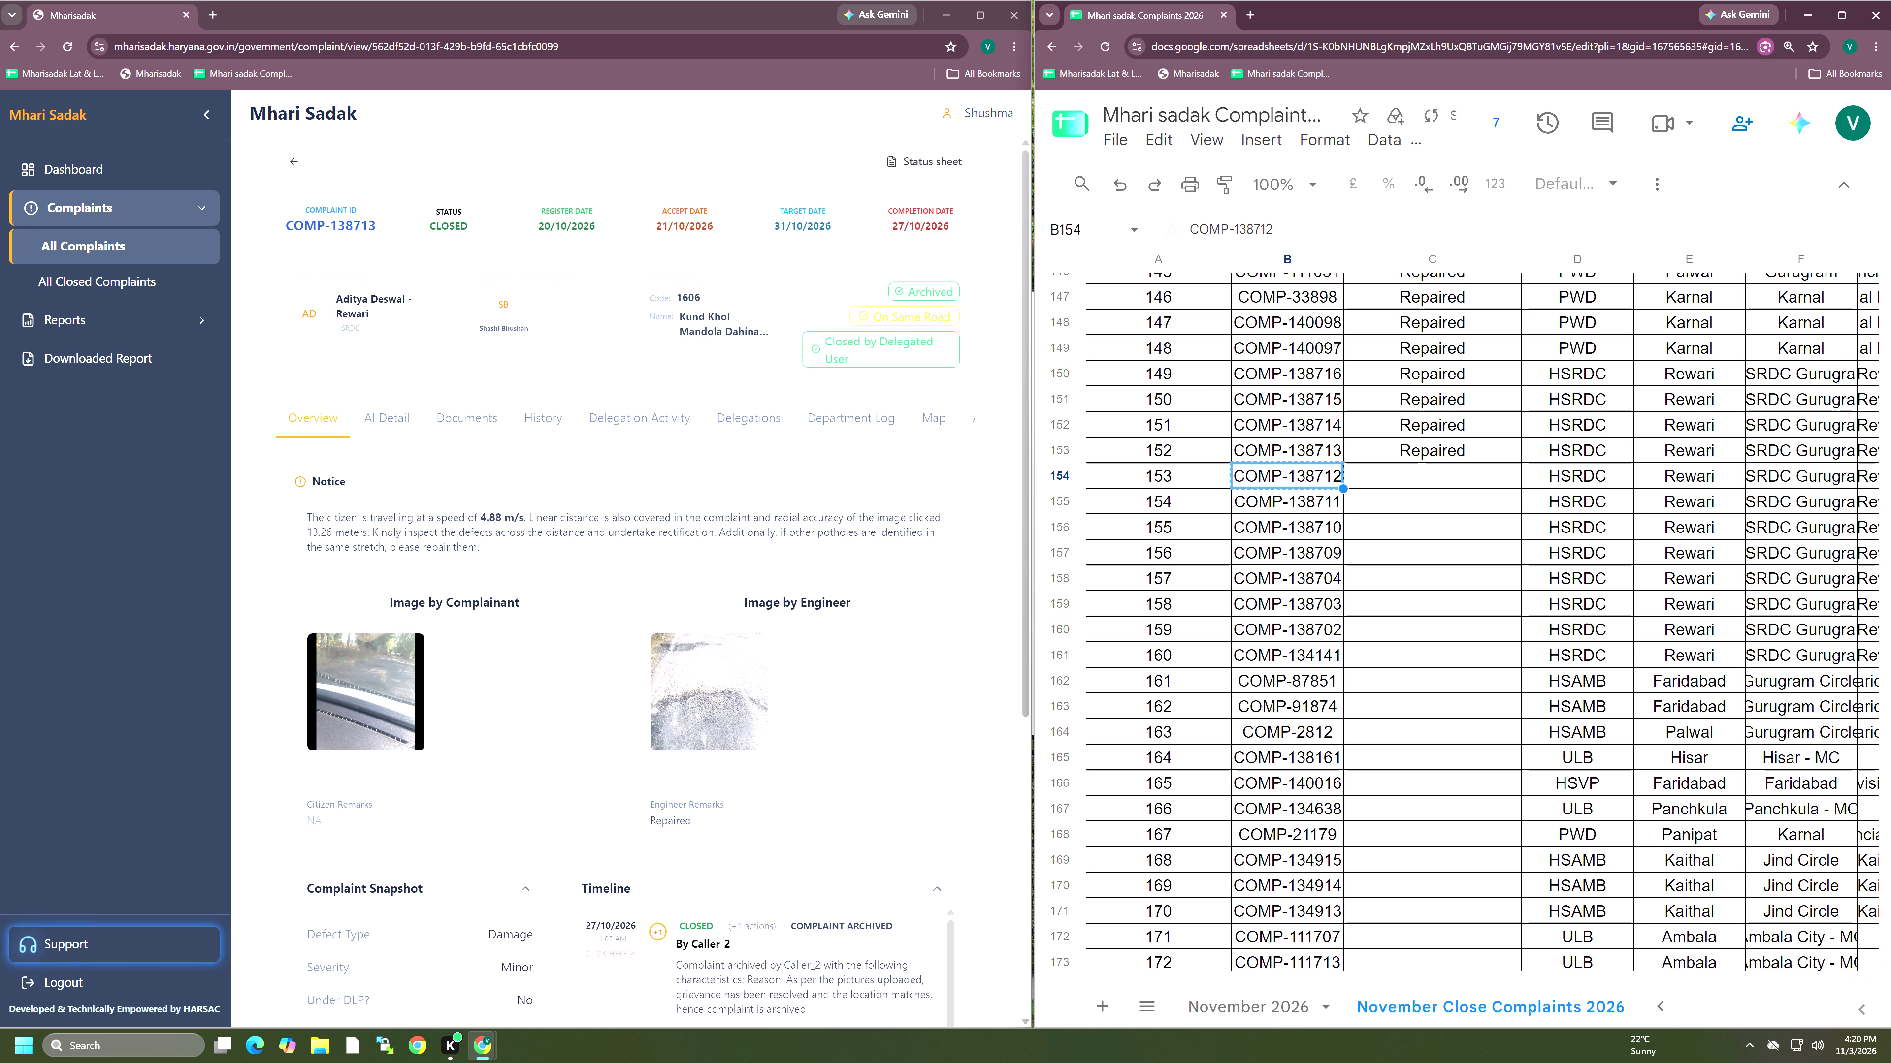
click(289, 161)
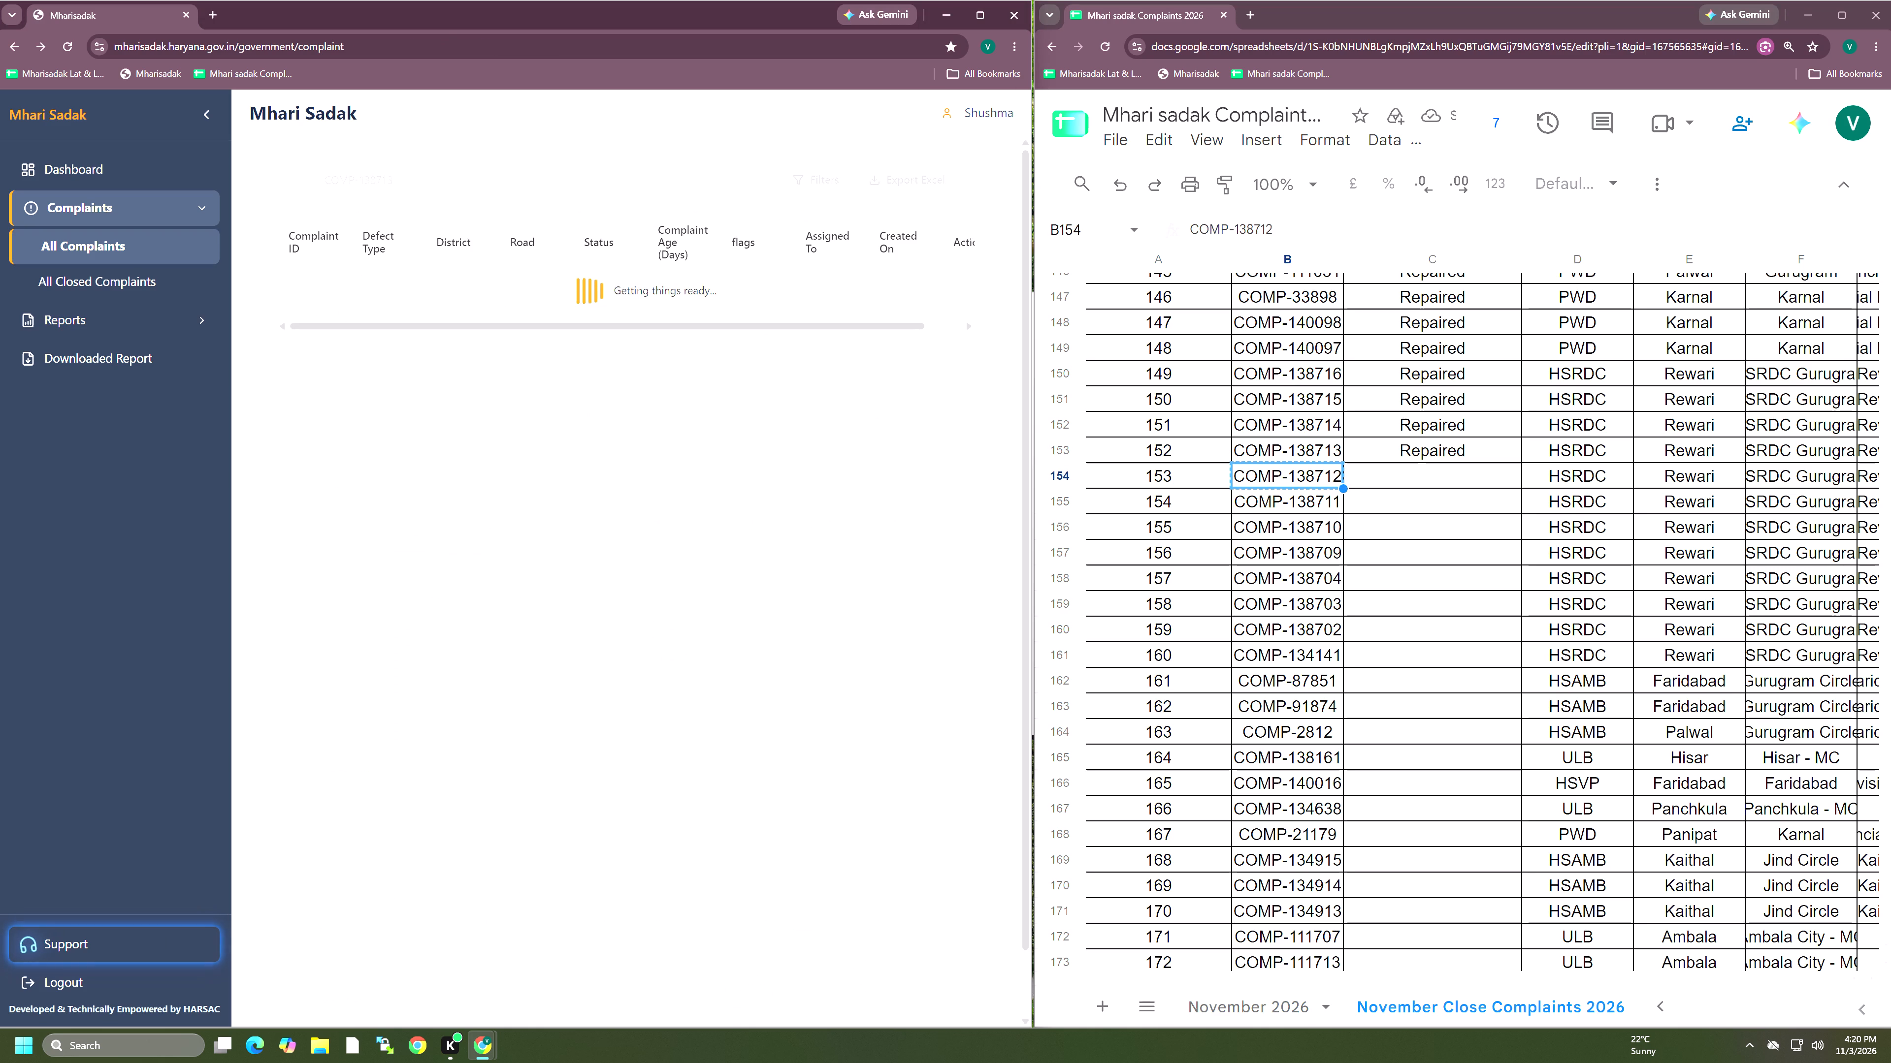
drag(399, 181, 206, 208)
key(ctrl+v)
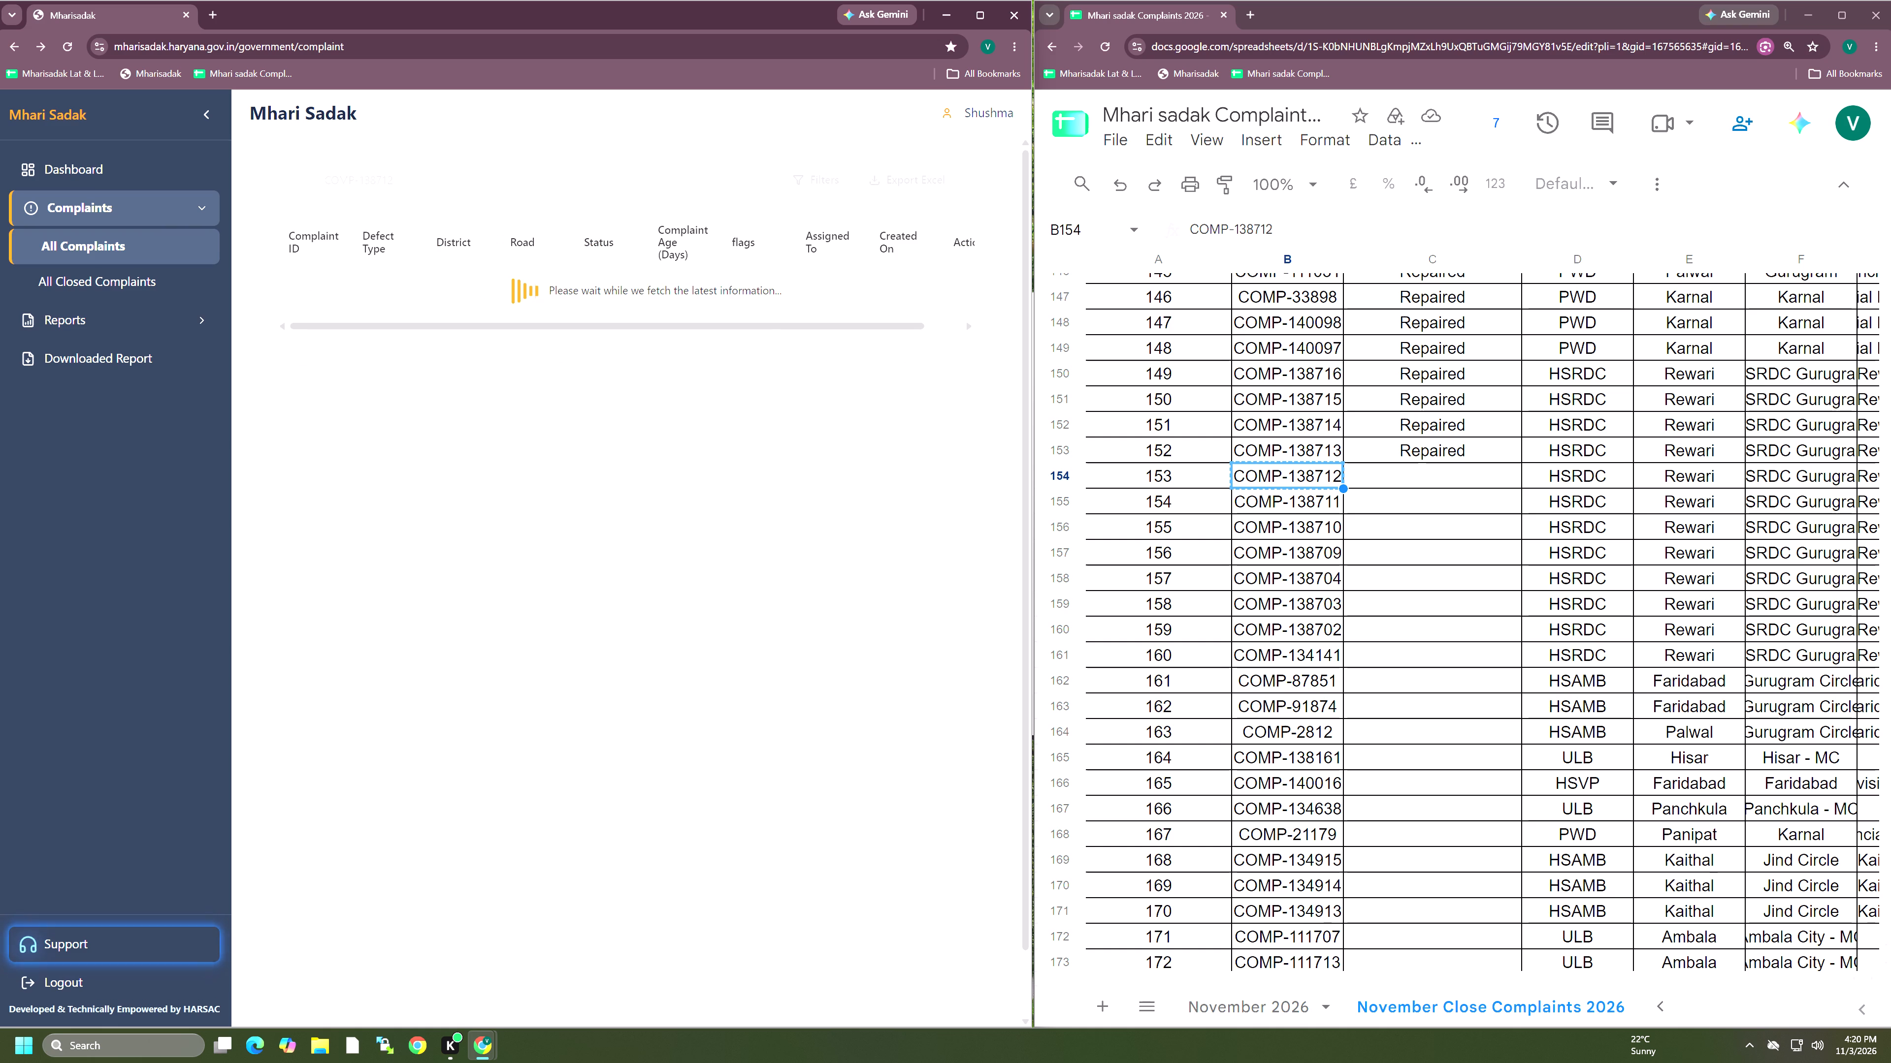
click(510, 295)
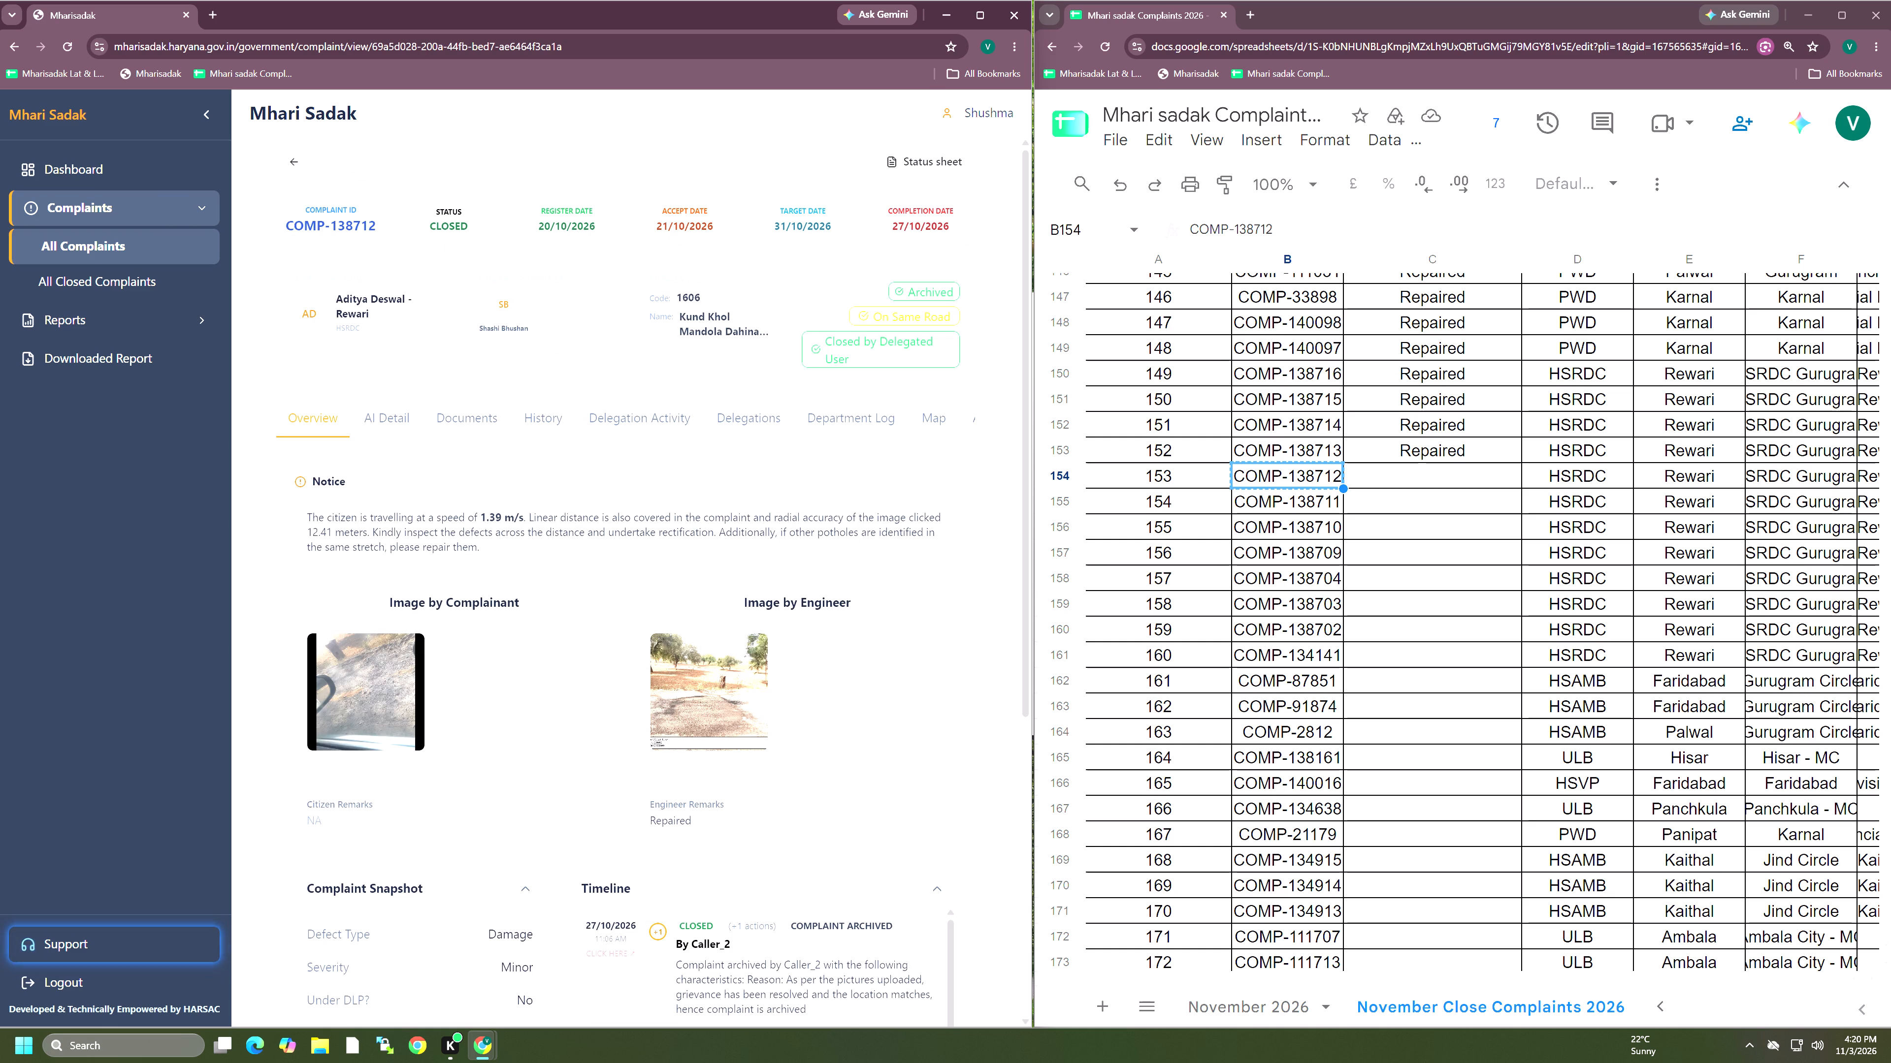
click(1420, 482)
key(ctrl+d)
Look up COMP-138711 in the portal, check its engineer remark, and fill Repaired into its column C cell from the cell above.
click(1314, 505)
key(ctrl+c)
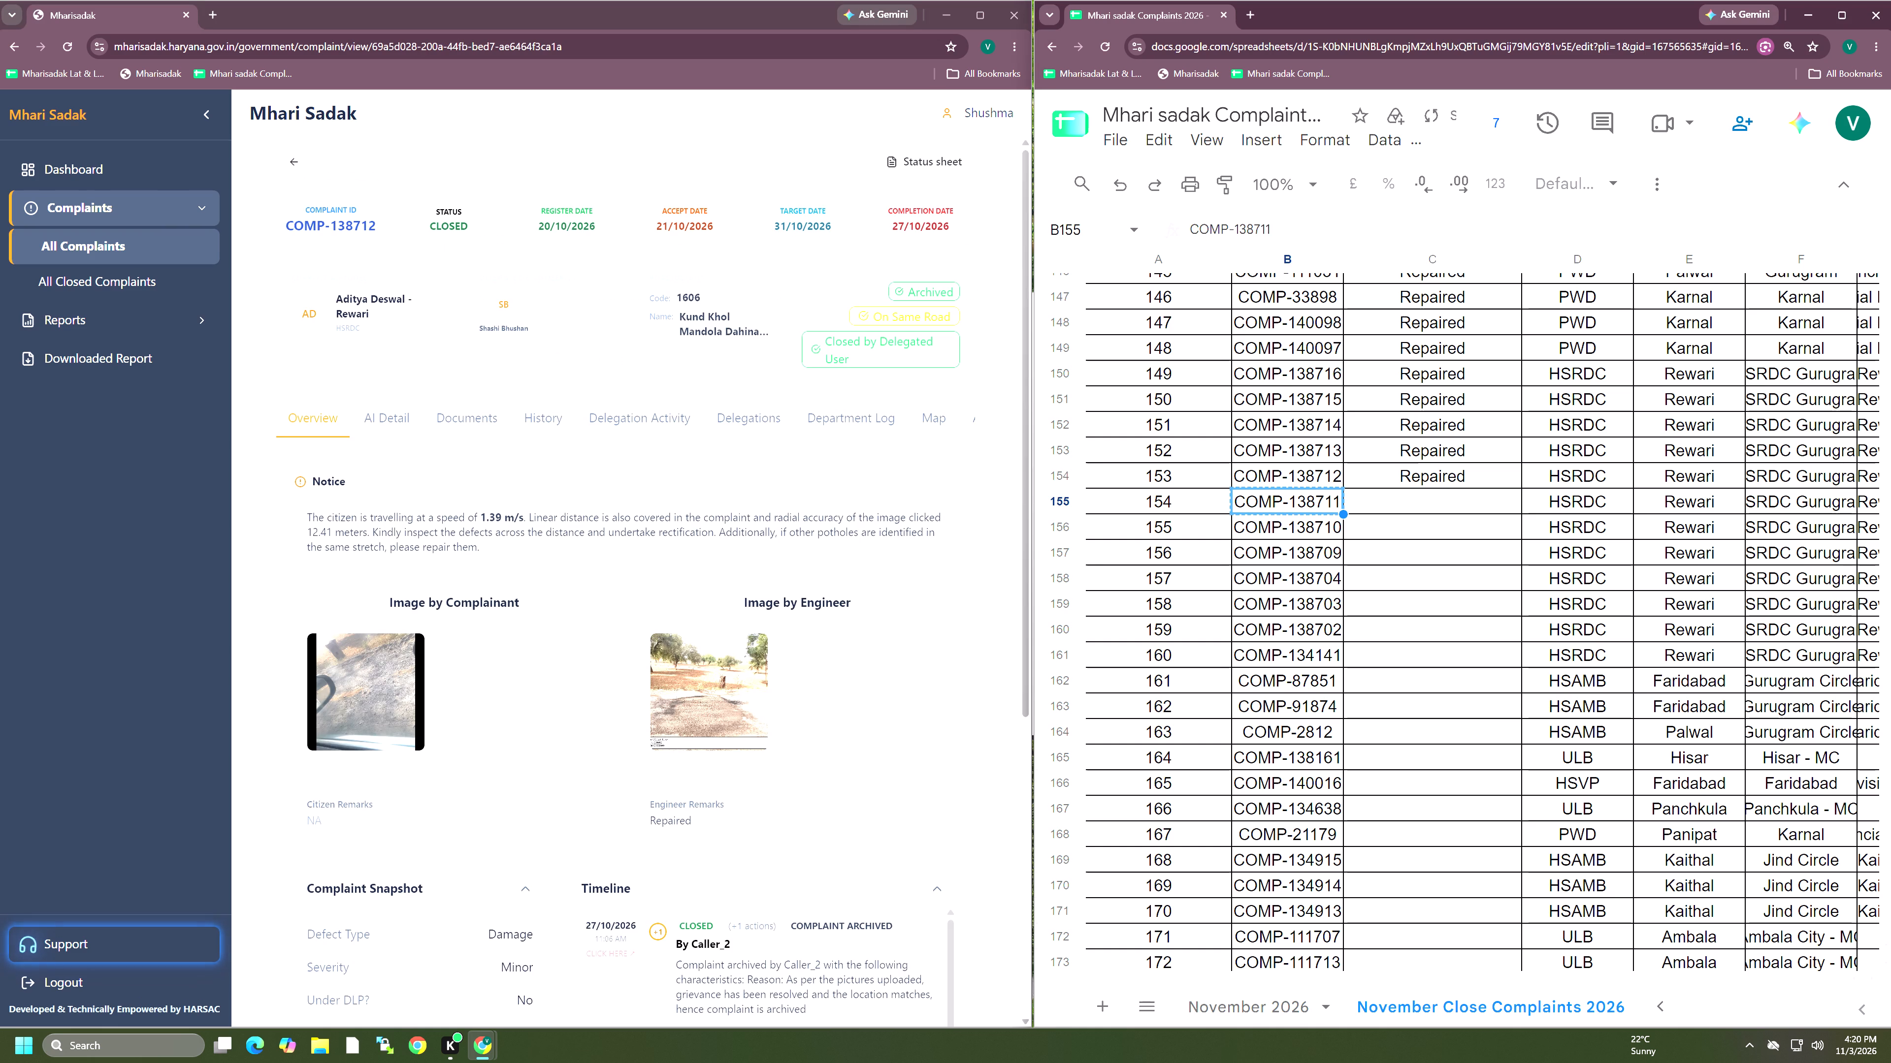
click(295, 163)
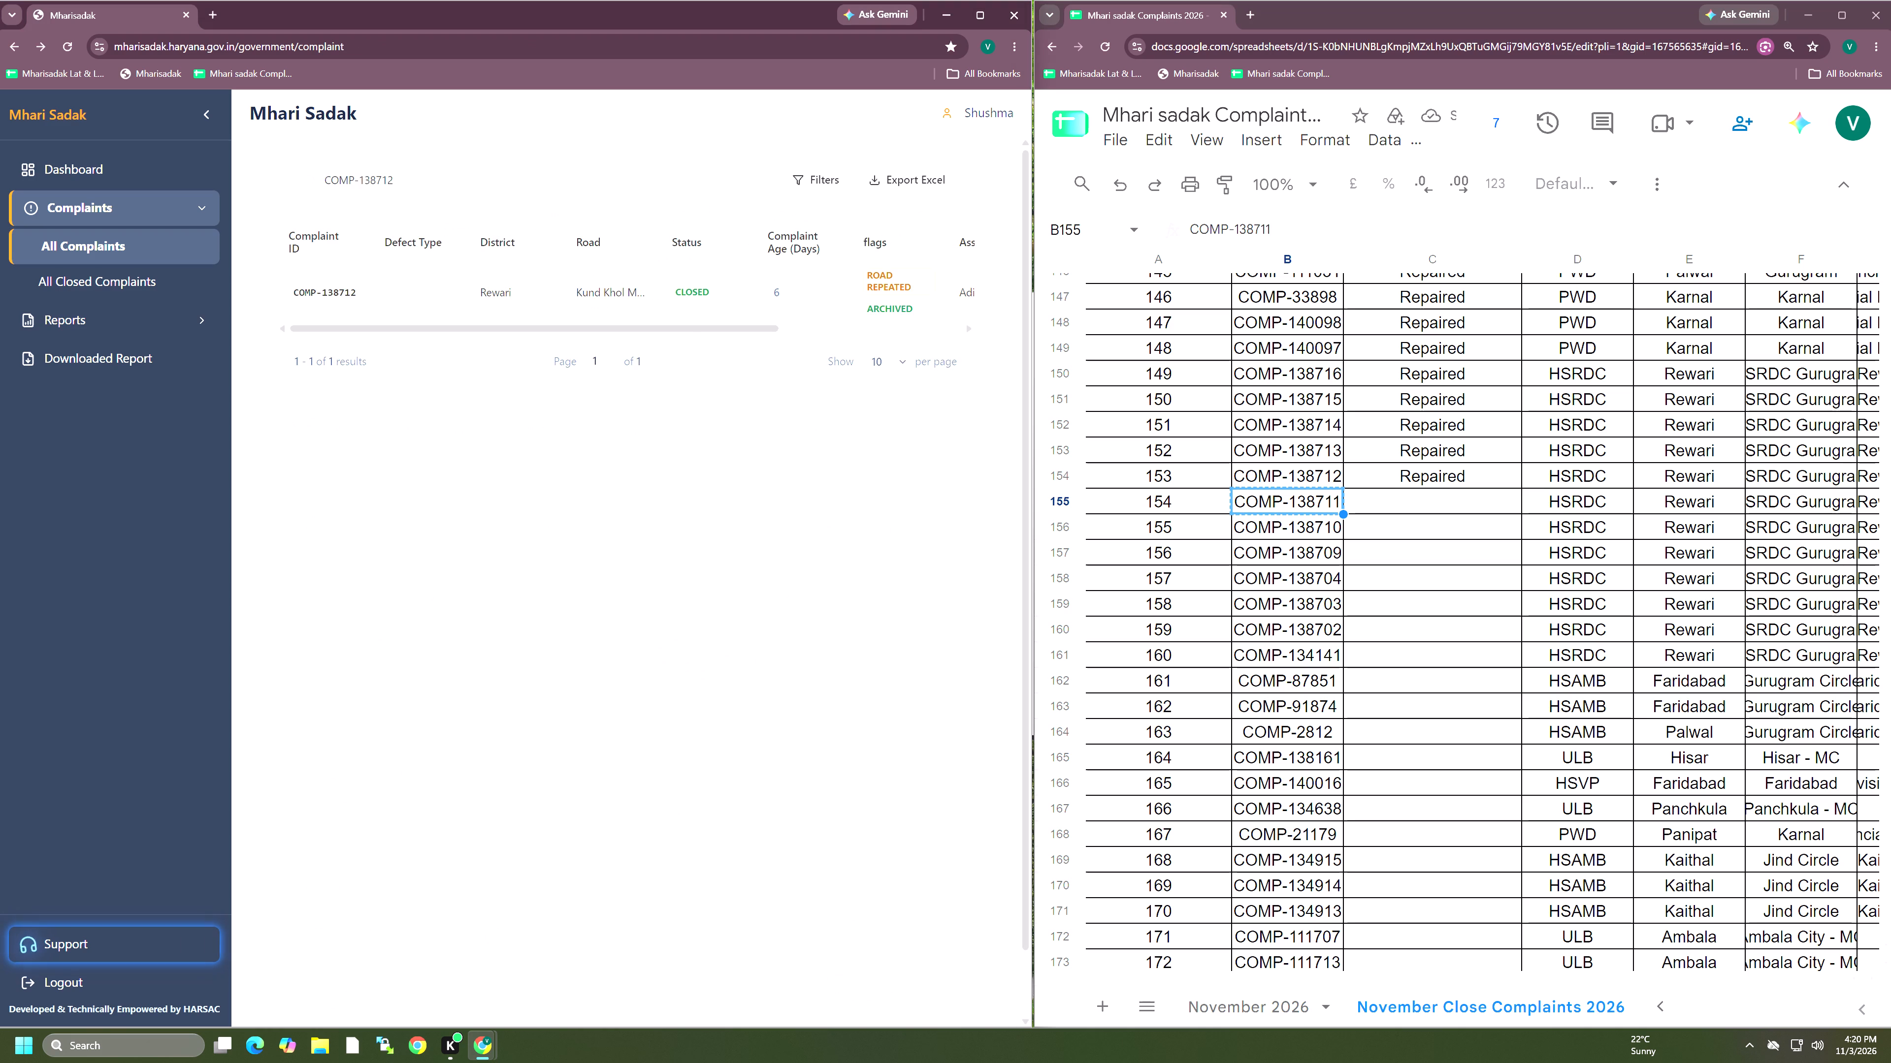
drag(403, 178, 281, 222)
key(ctrl+v)
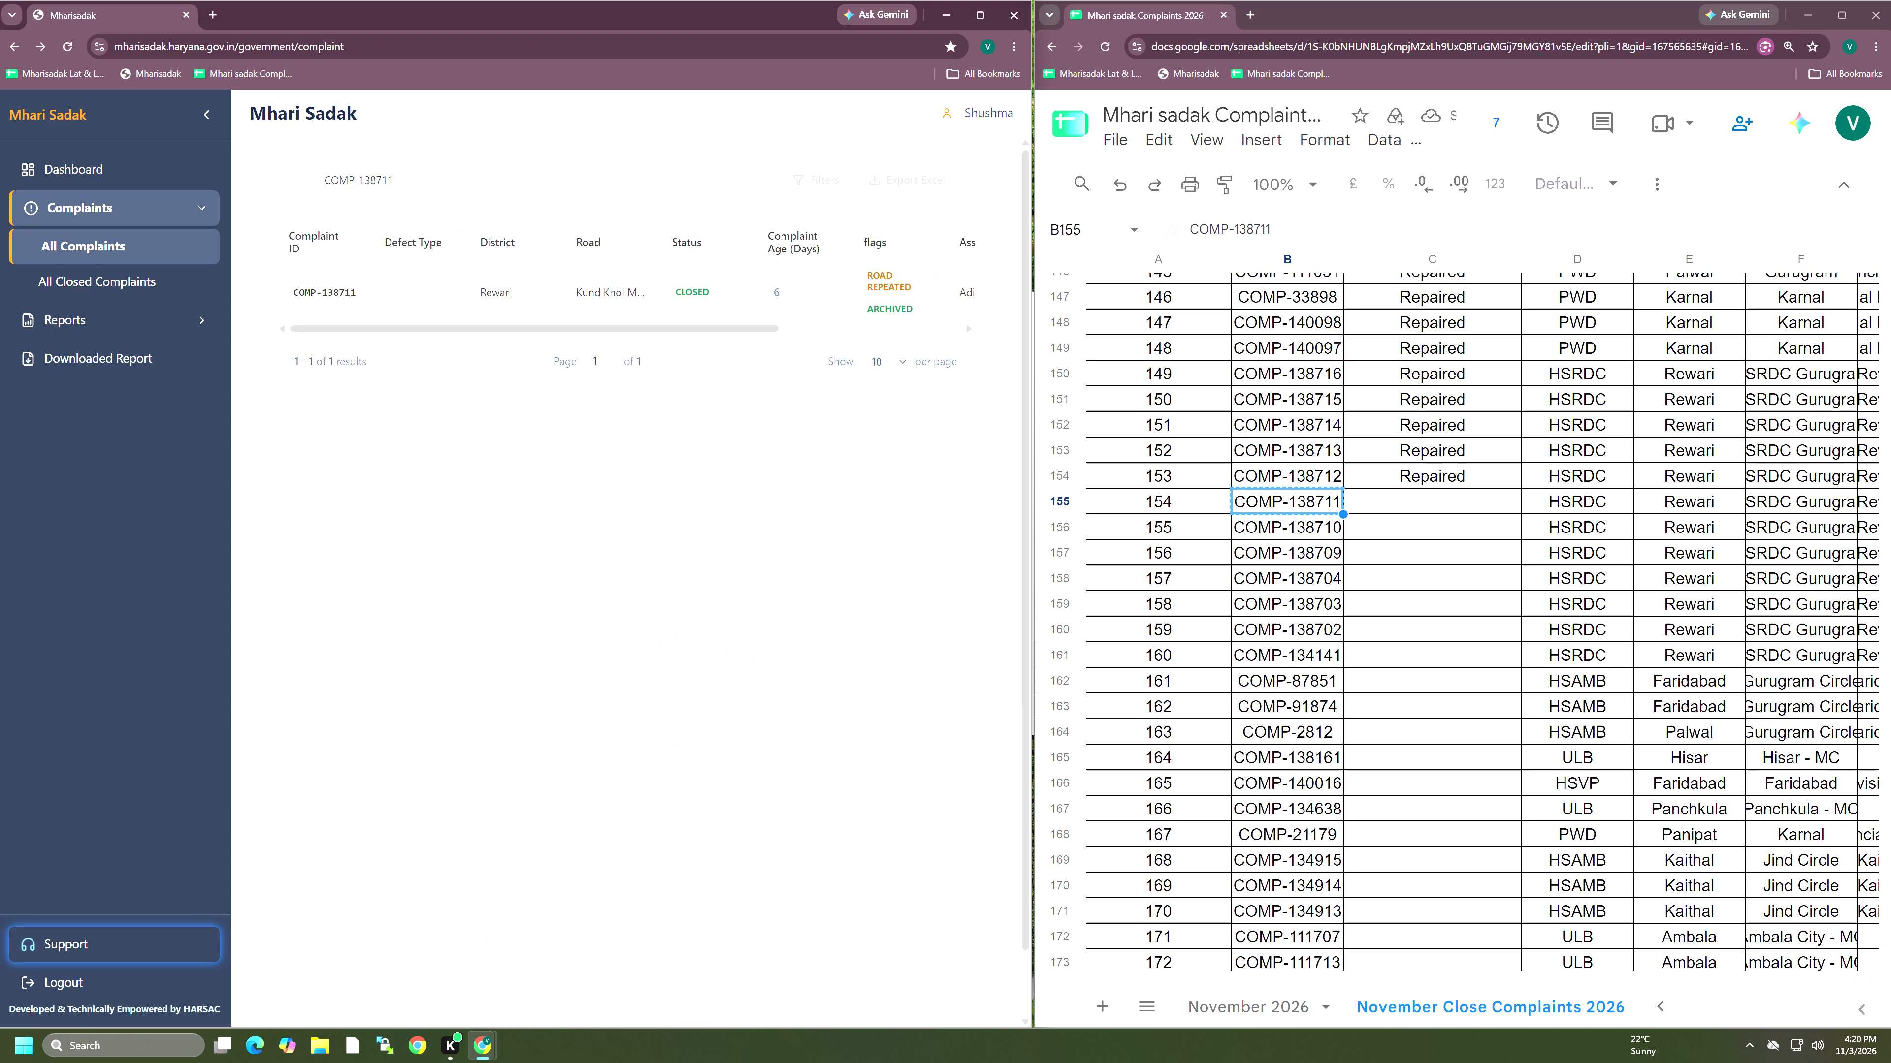
click(564, 300)
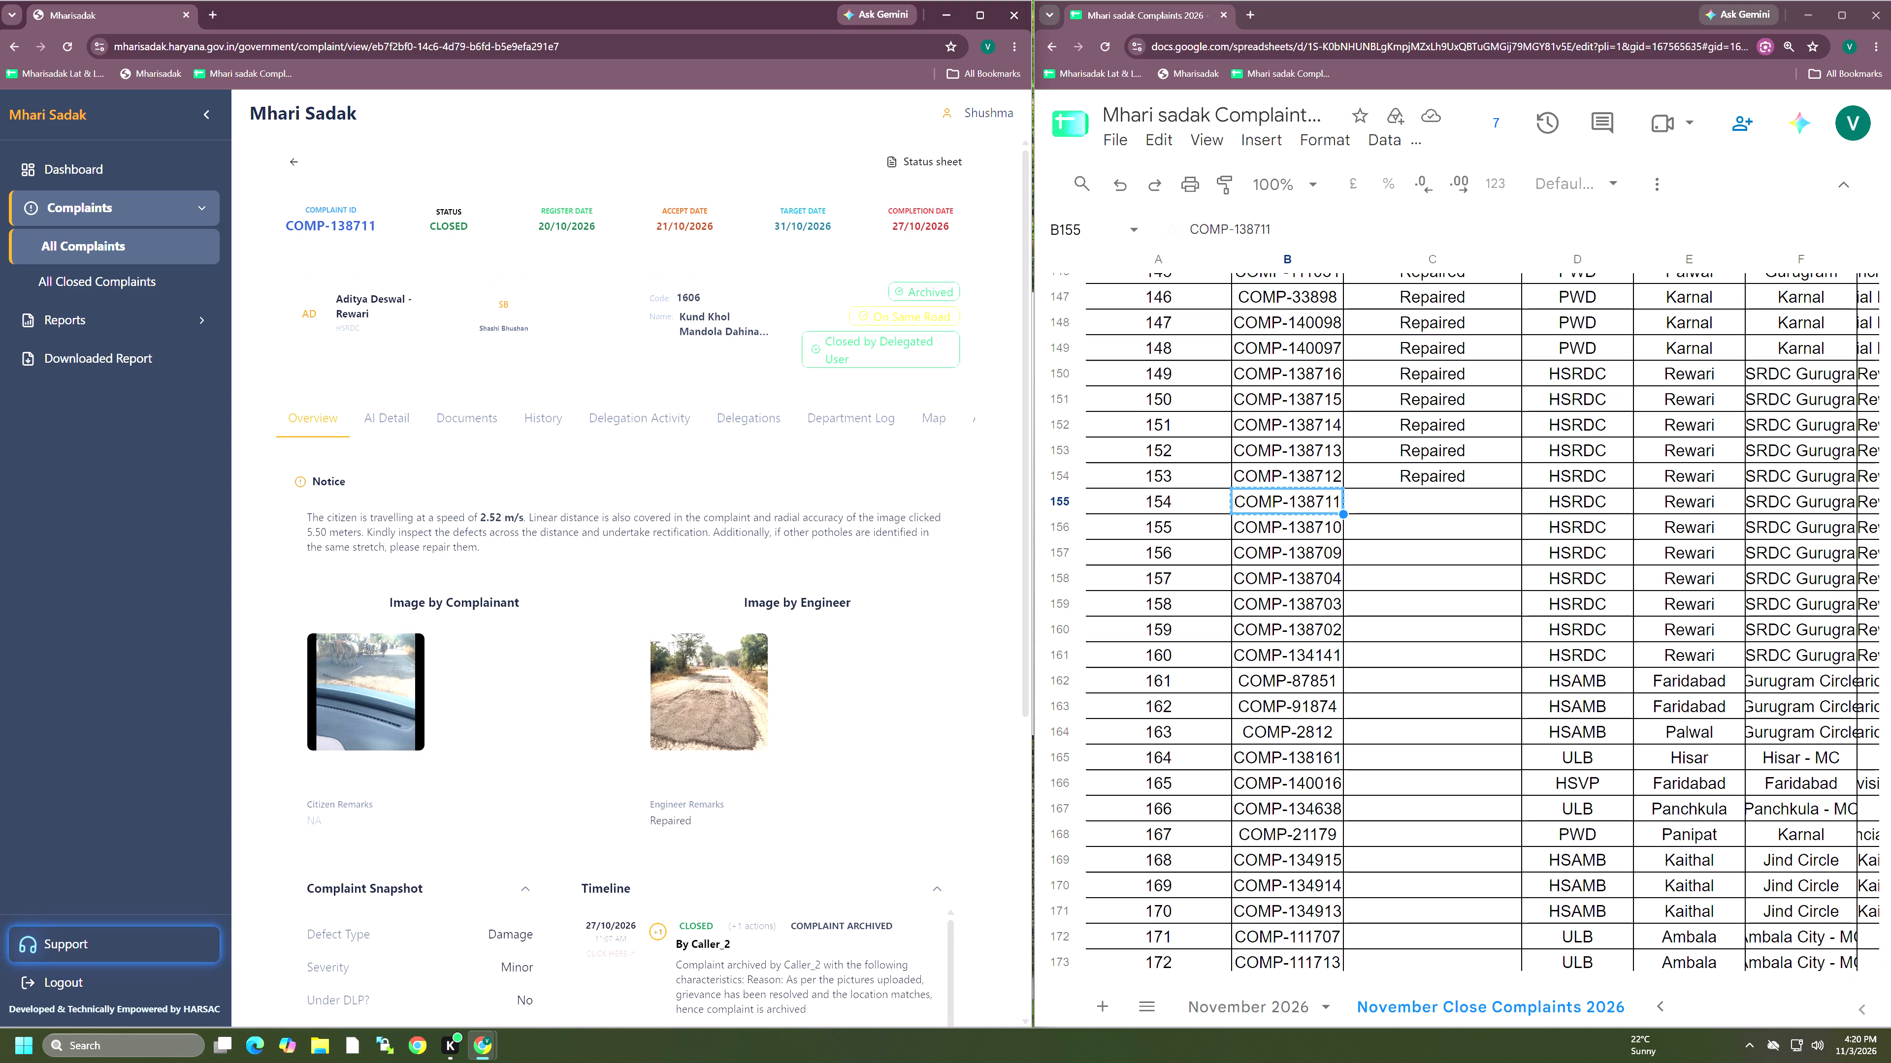
click(1426, 498)
key(ctrl+d)
click(1317, 529)
key(ctrl+c)
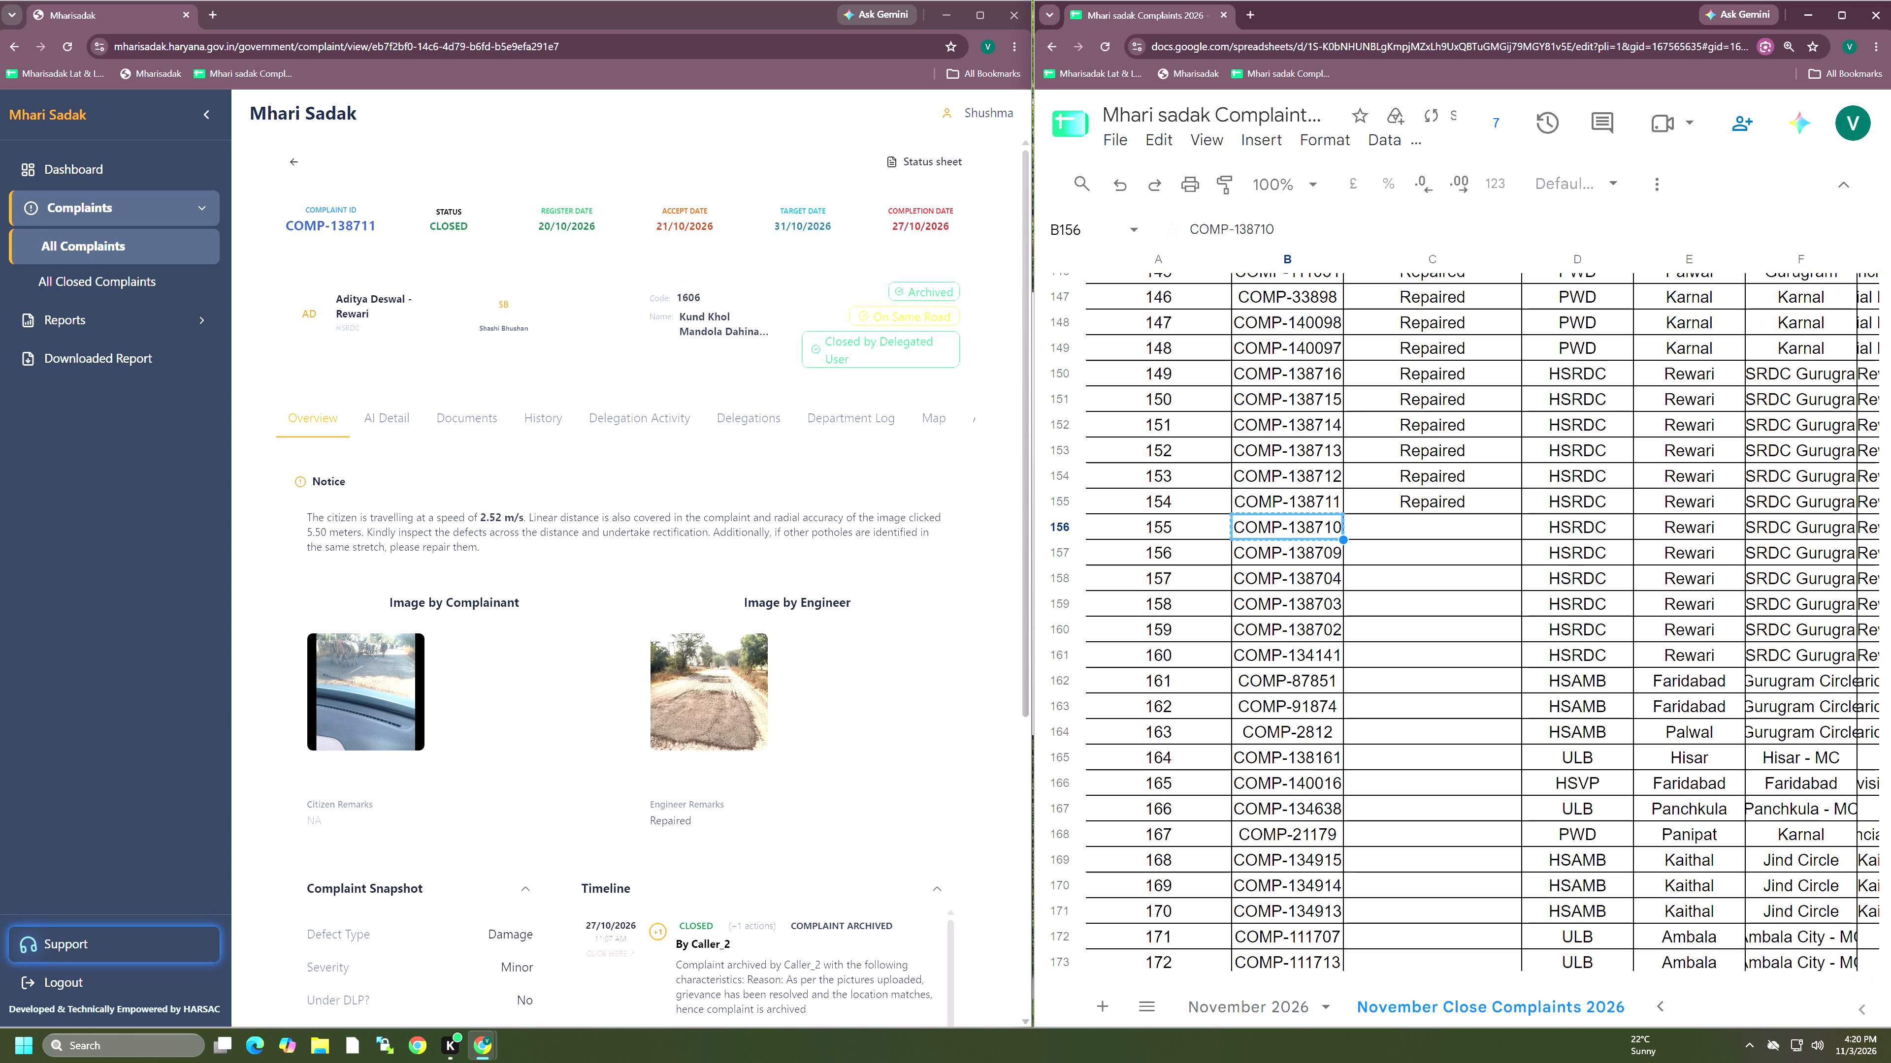
click(293, 158)
scroll(1504, 497, down, 2)
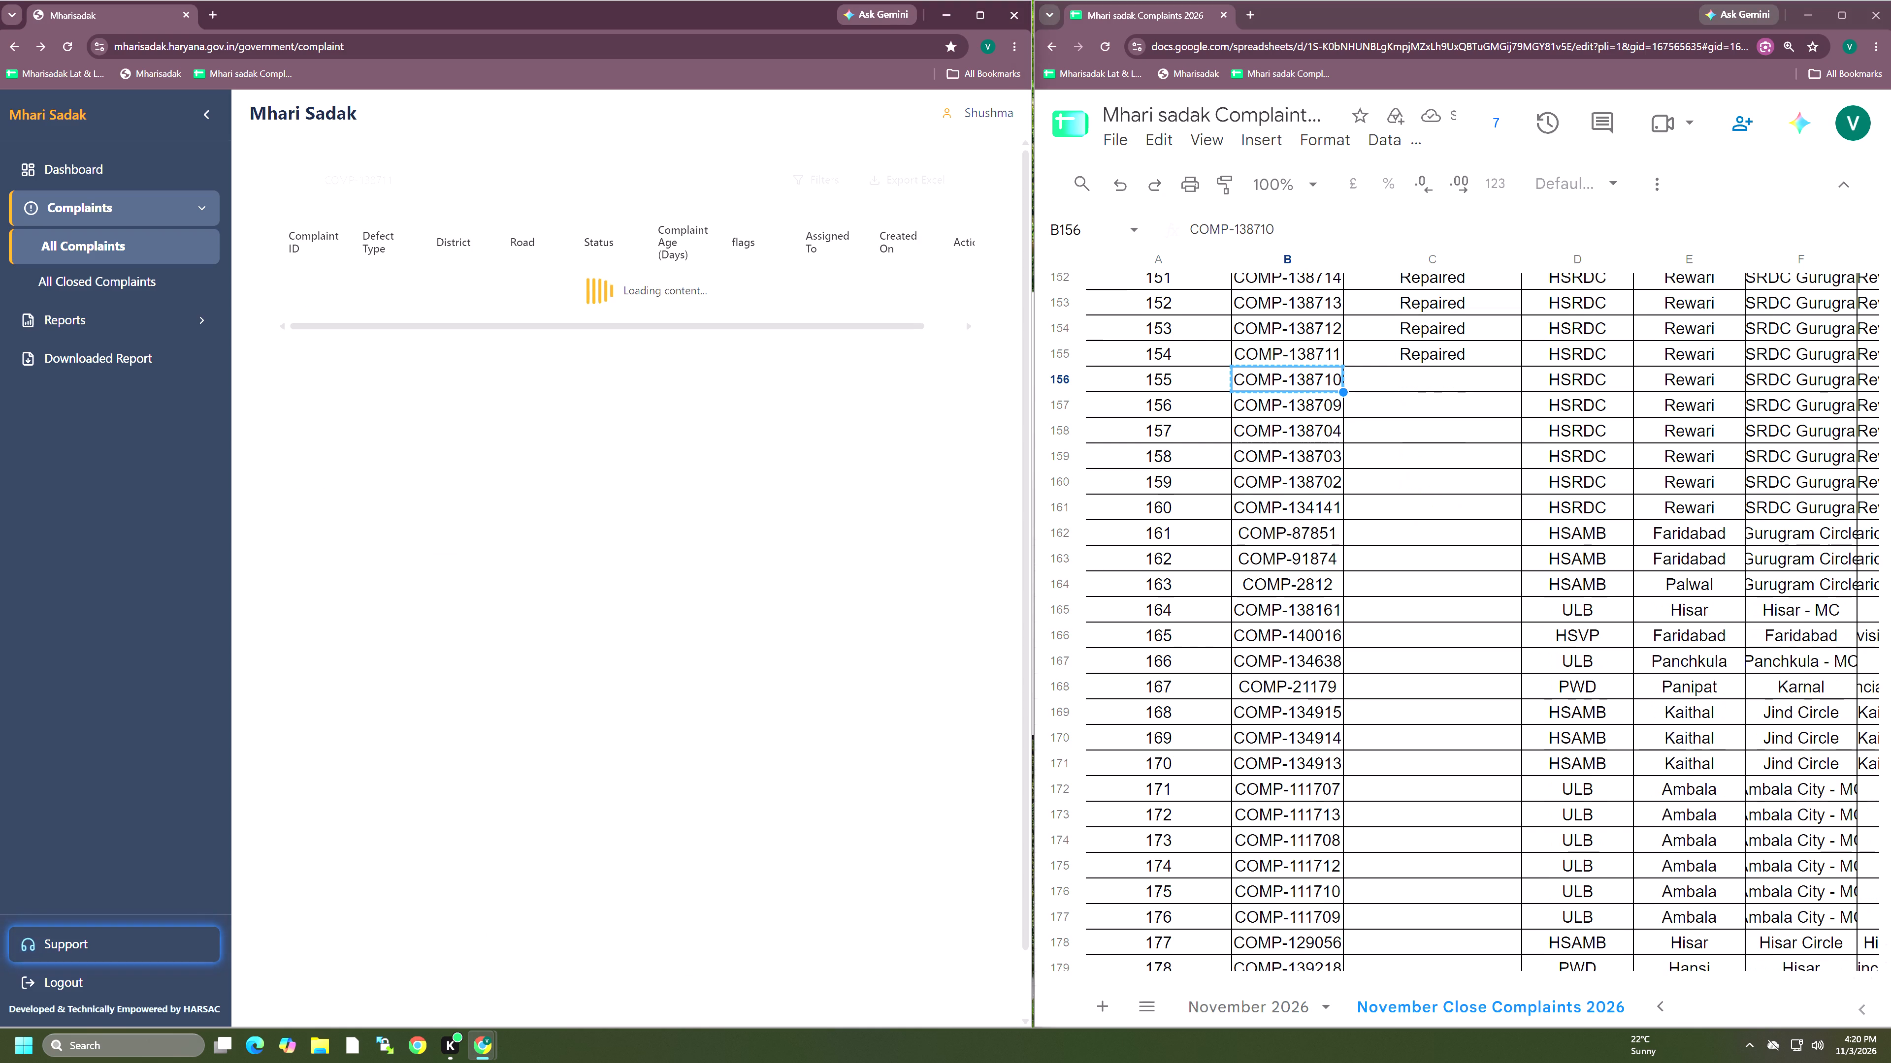
drag(405, 185, 274, 227)
key(ctrl+v)
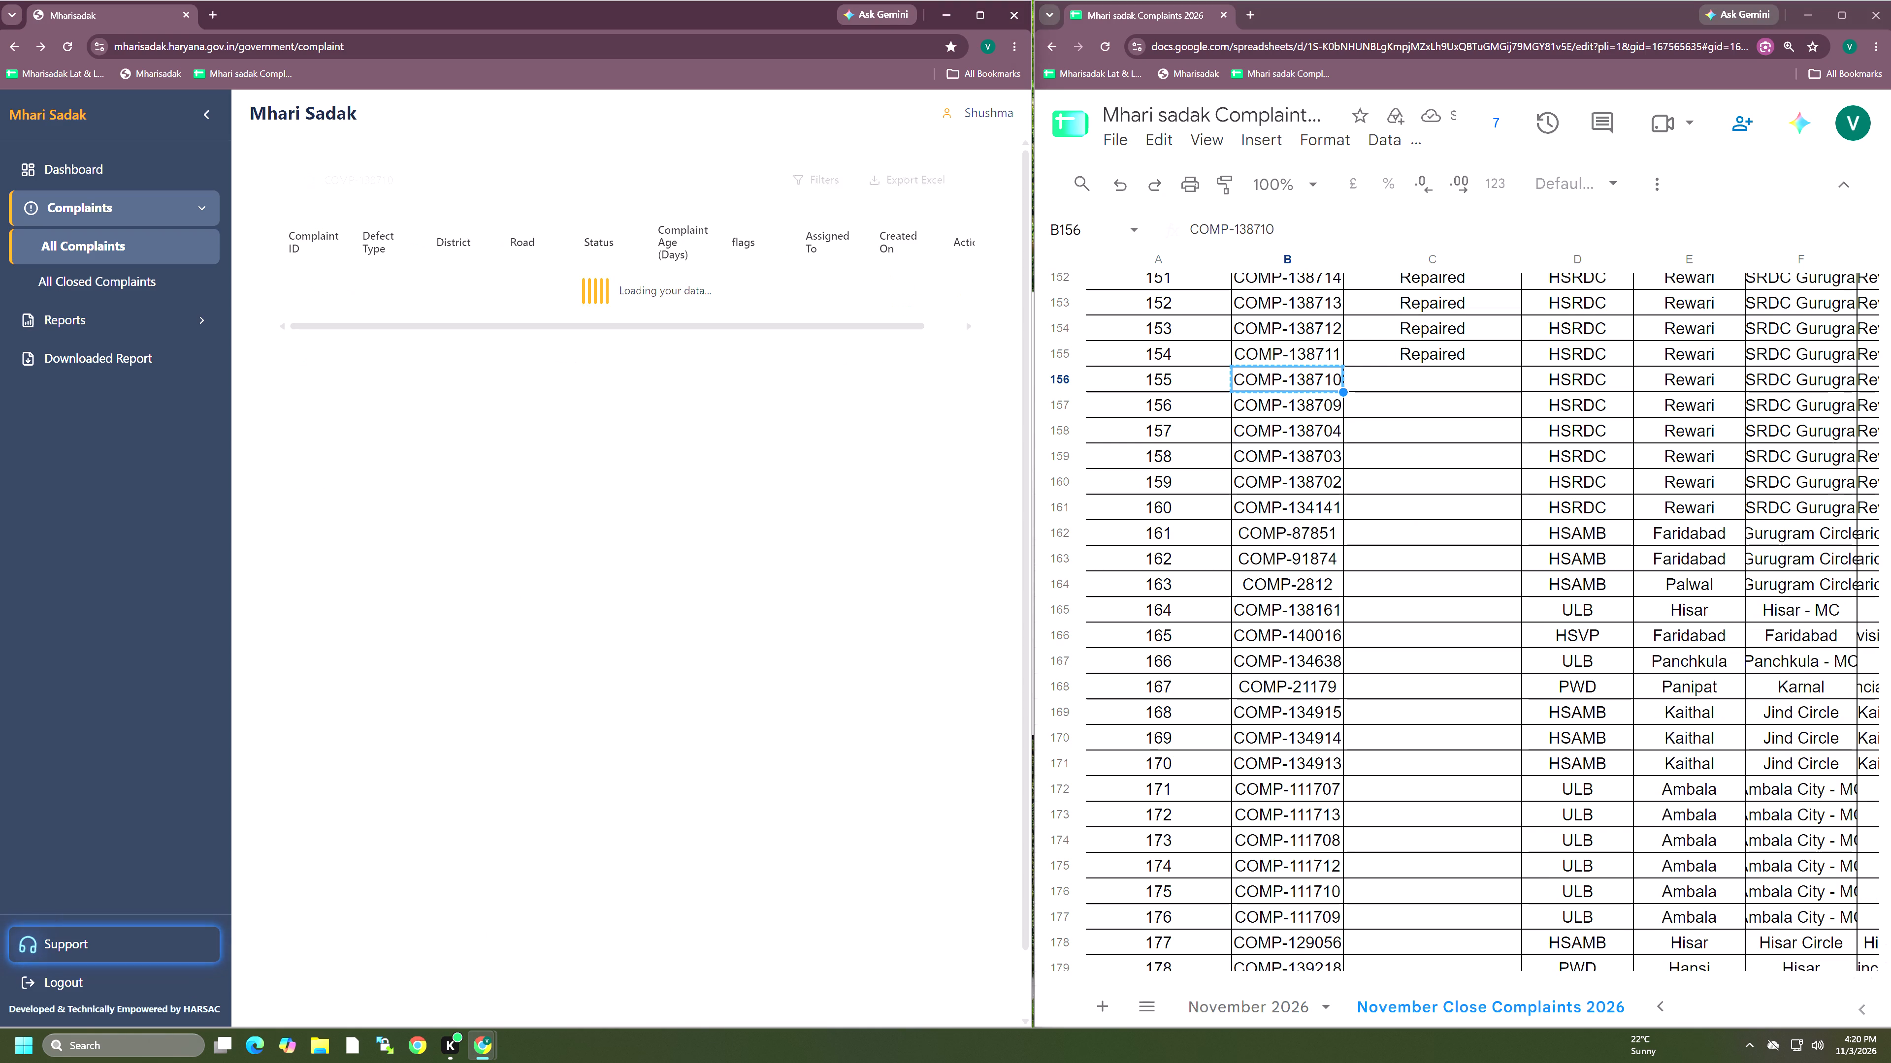
click(535, 298)
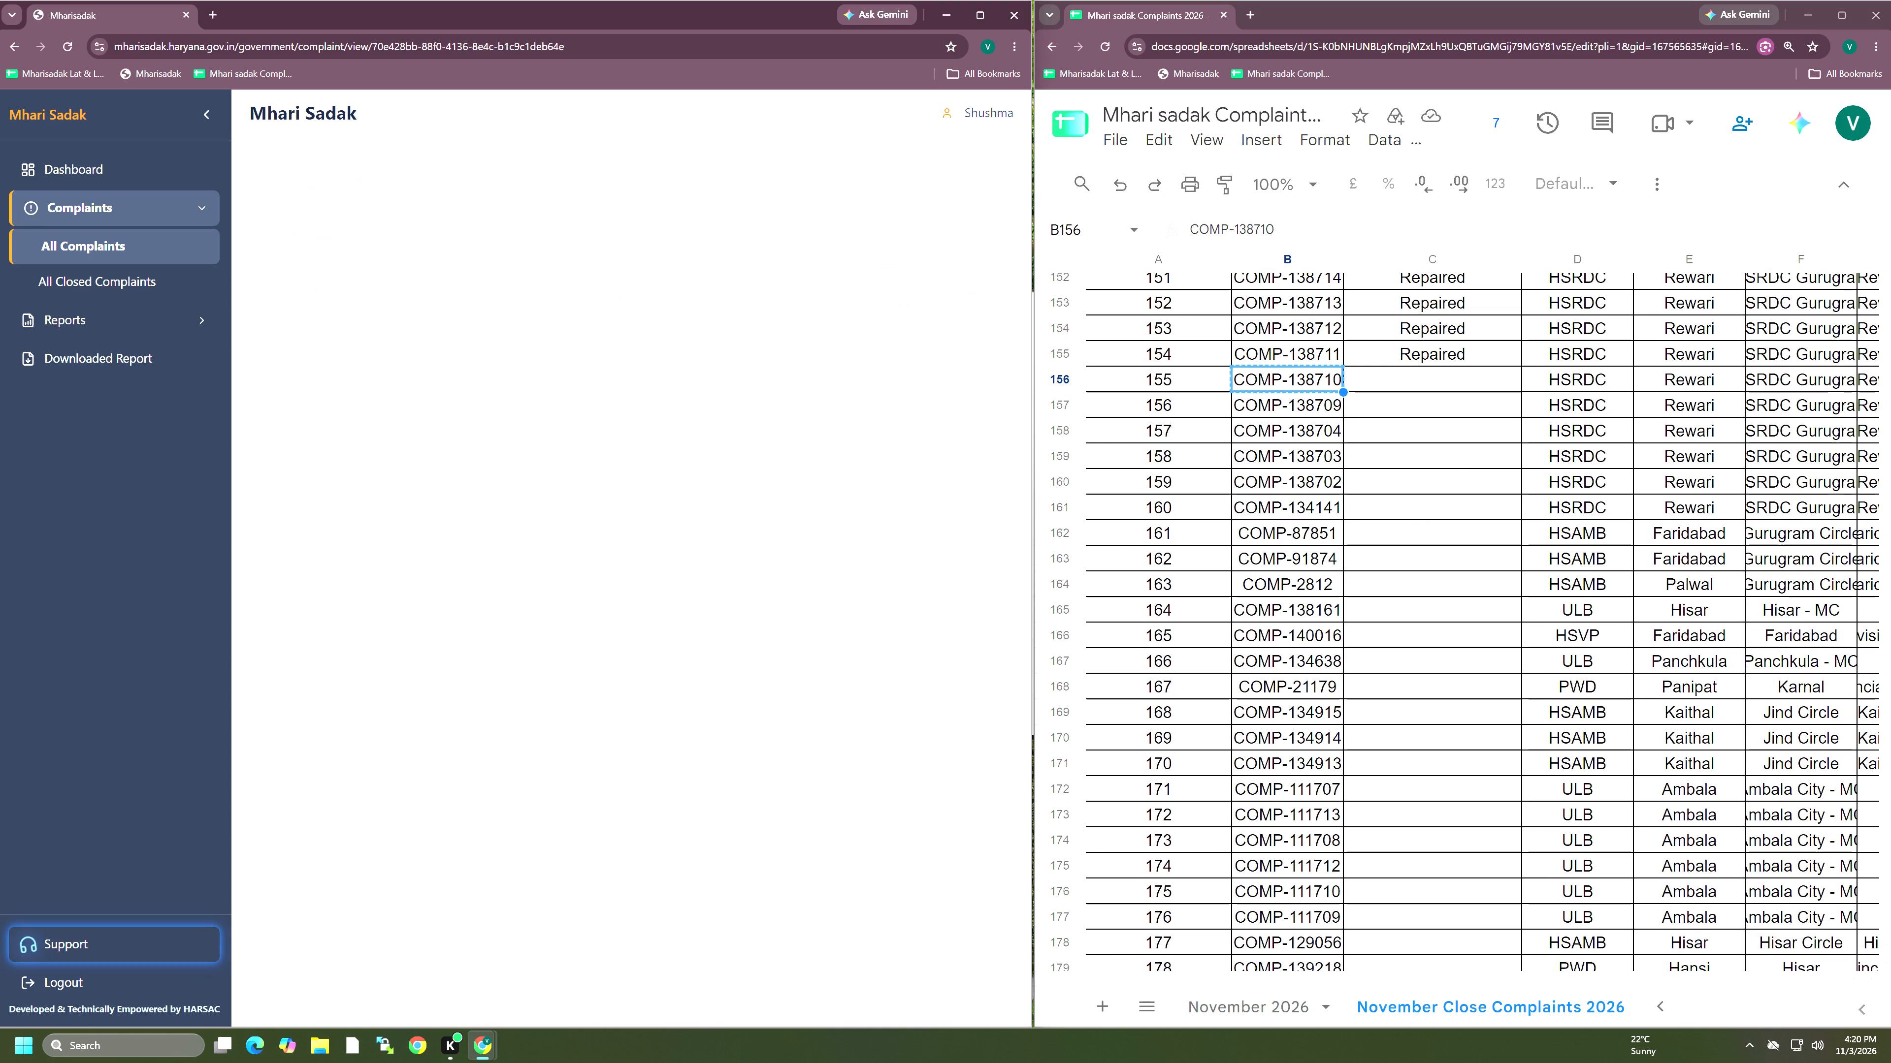
click(1432, 388)
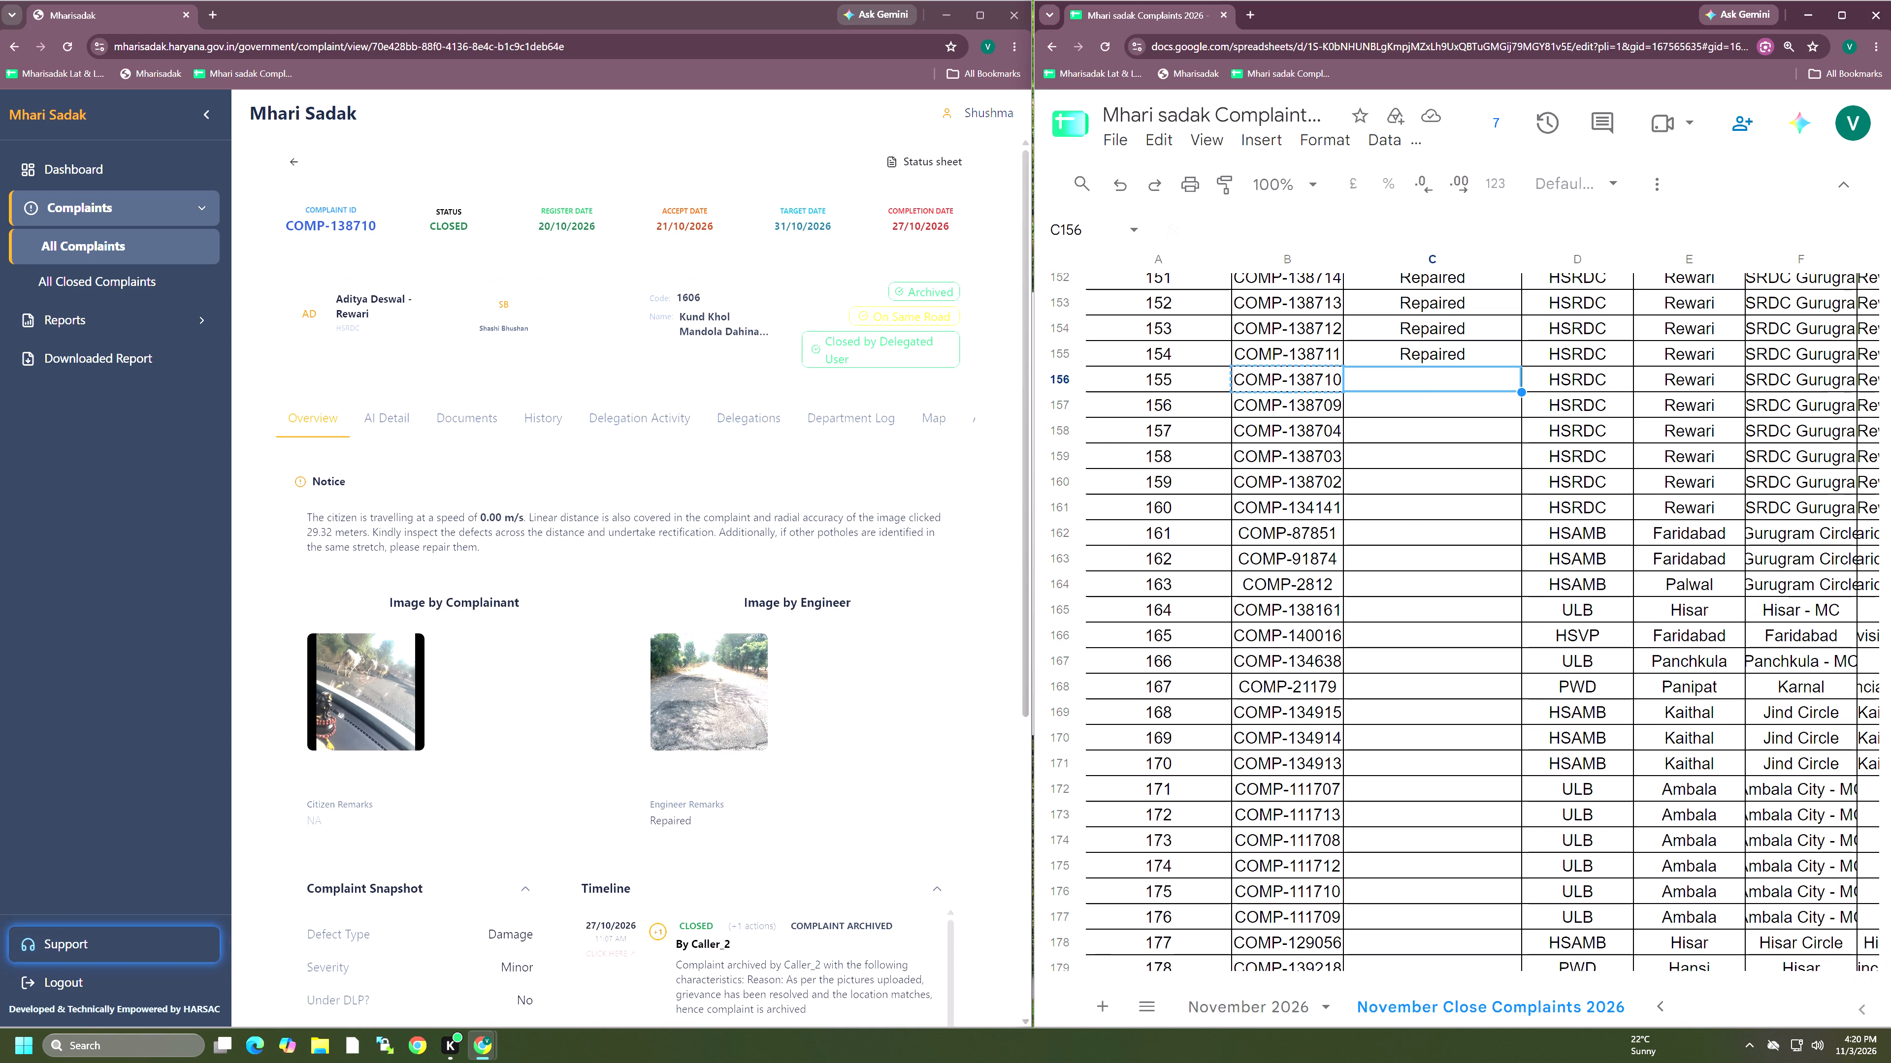
key(ctrl+d)
click(1319, 418)
key(ctrl+c)
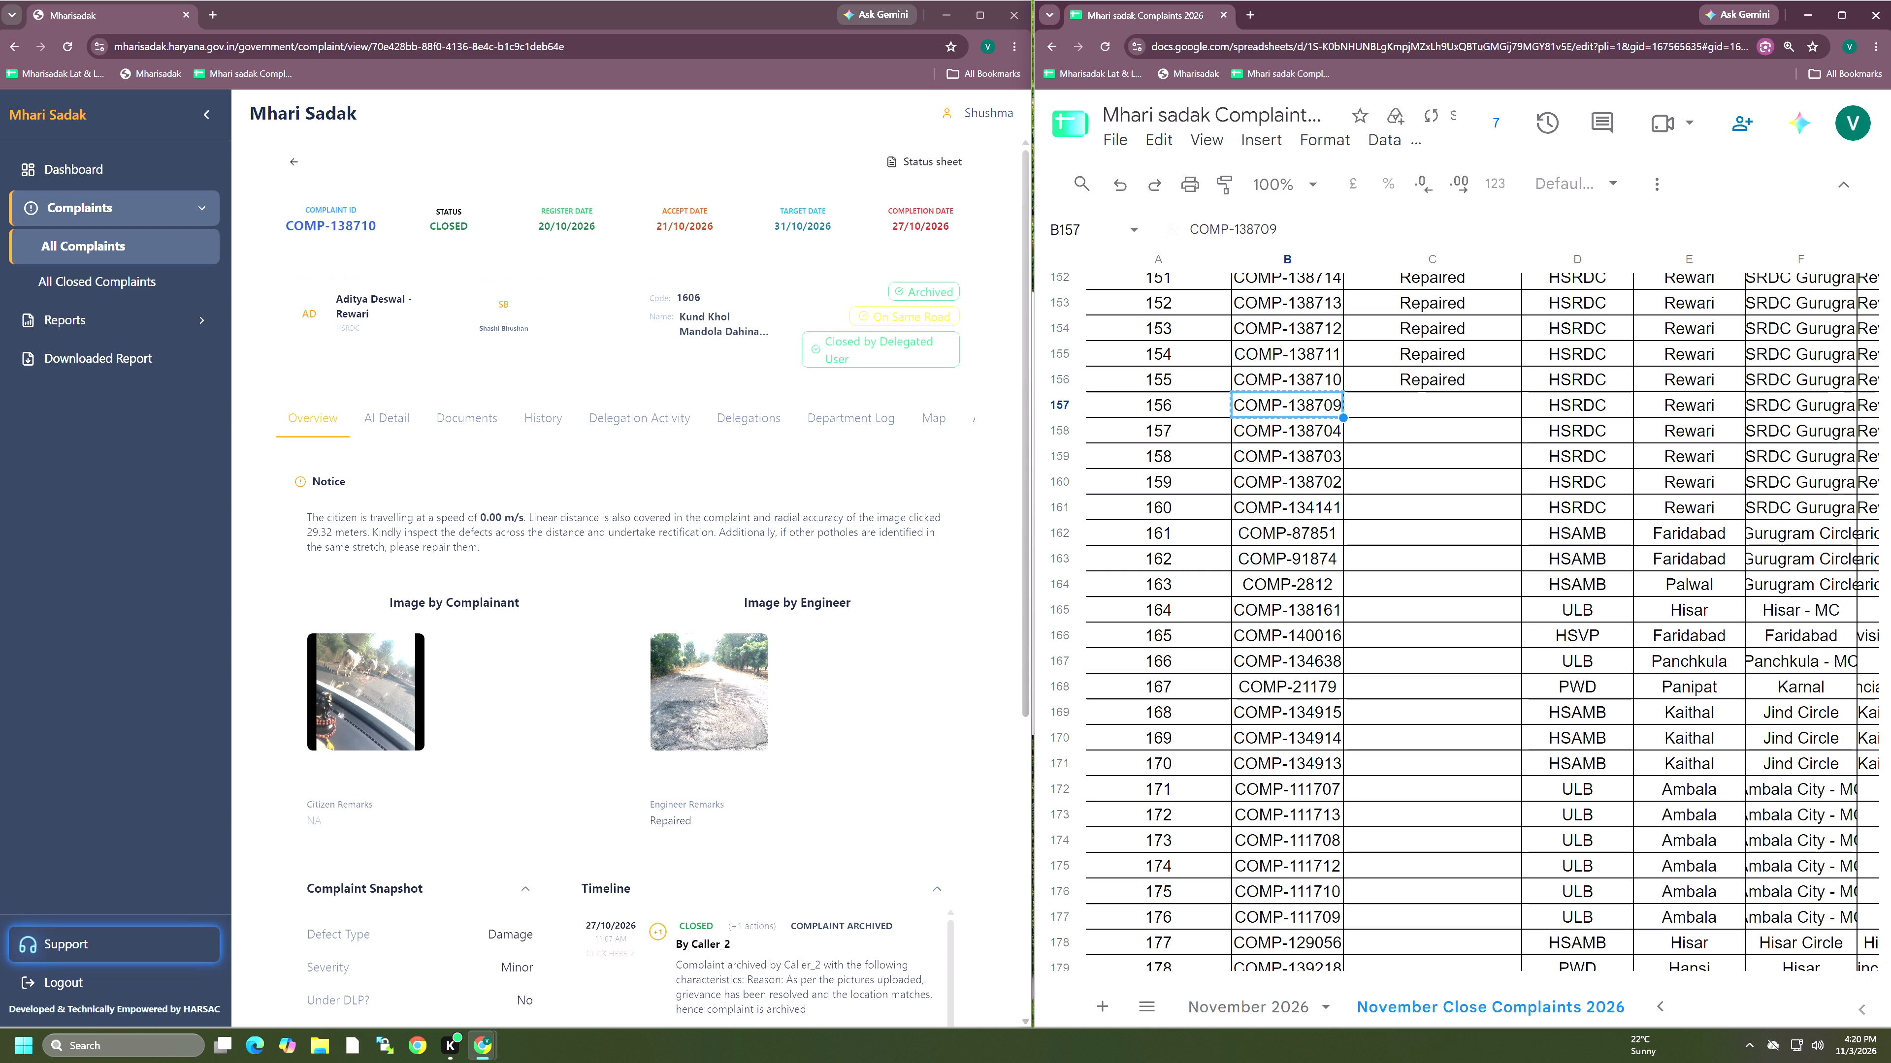
click(288, 164)
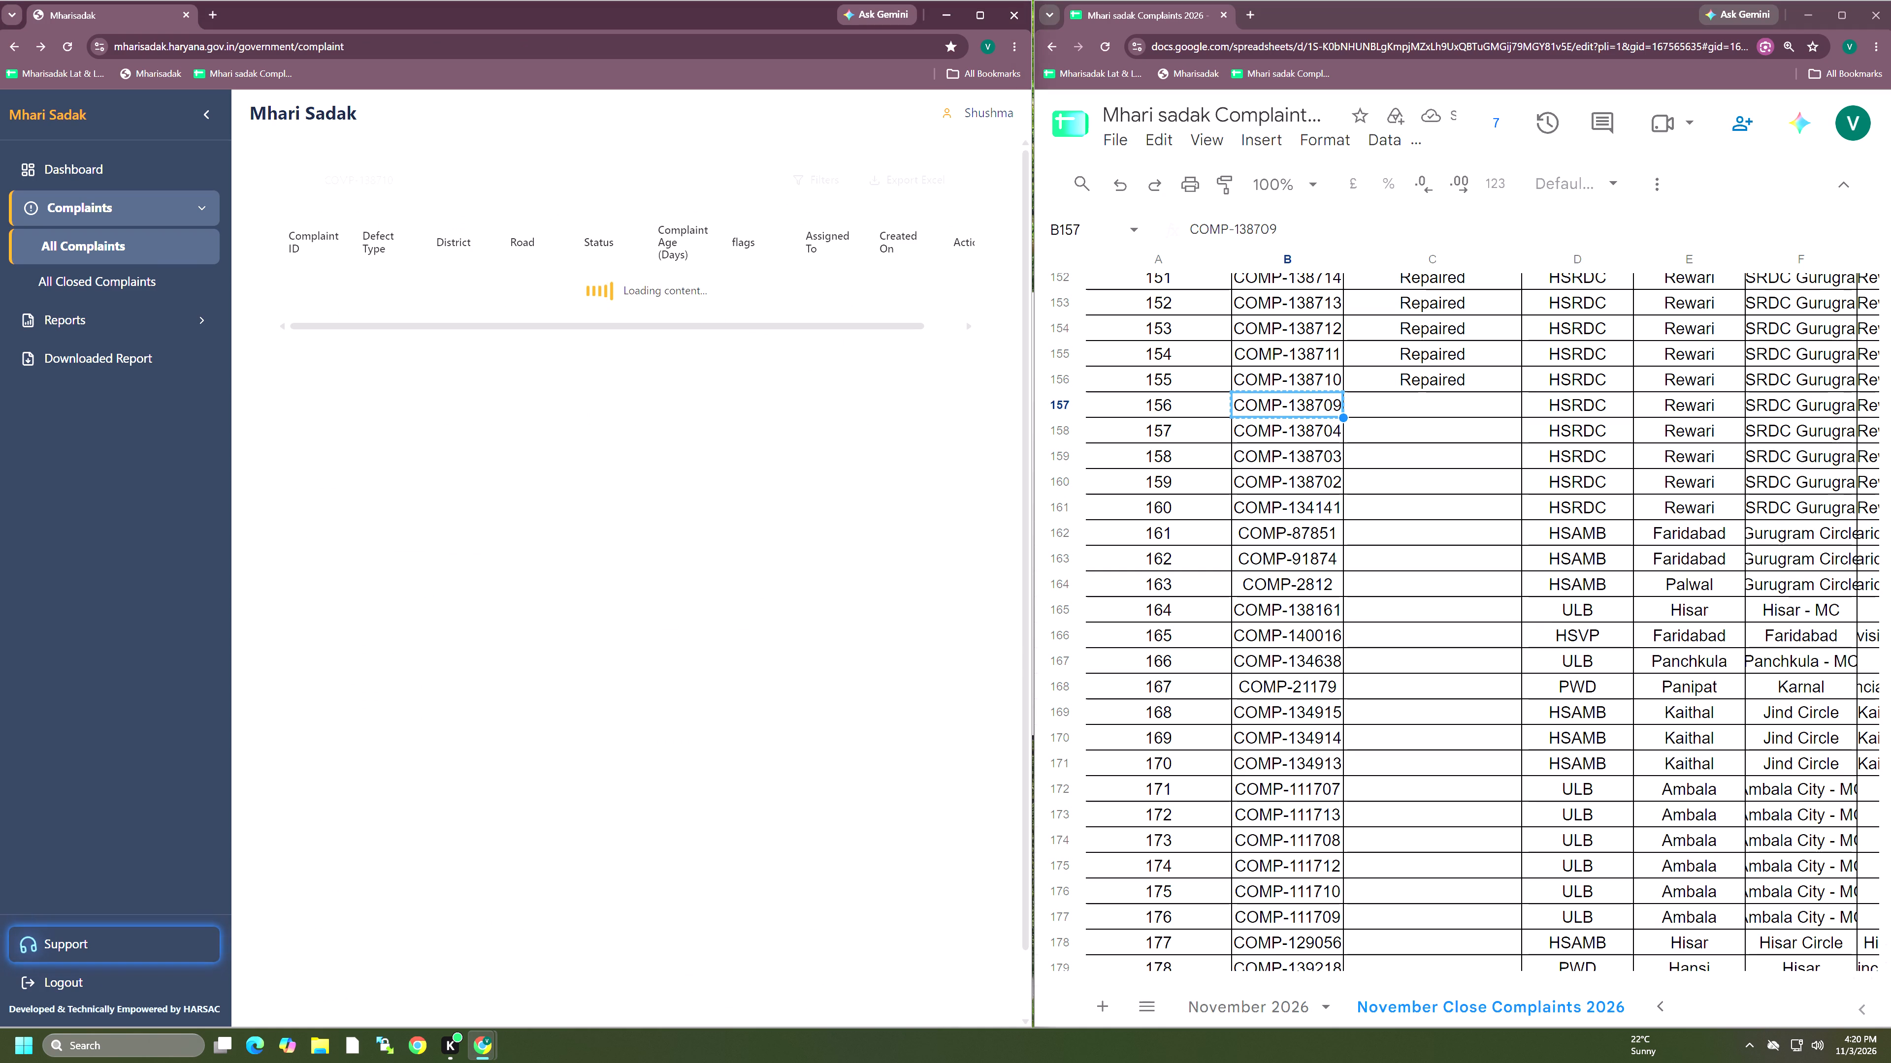
drag(405, 181, 260, 231)
key(ctrl+v)
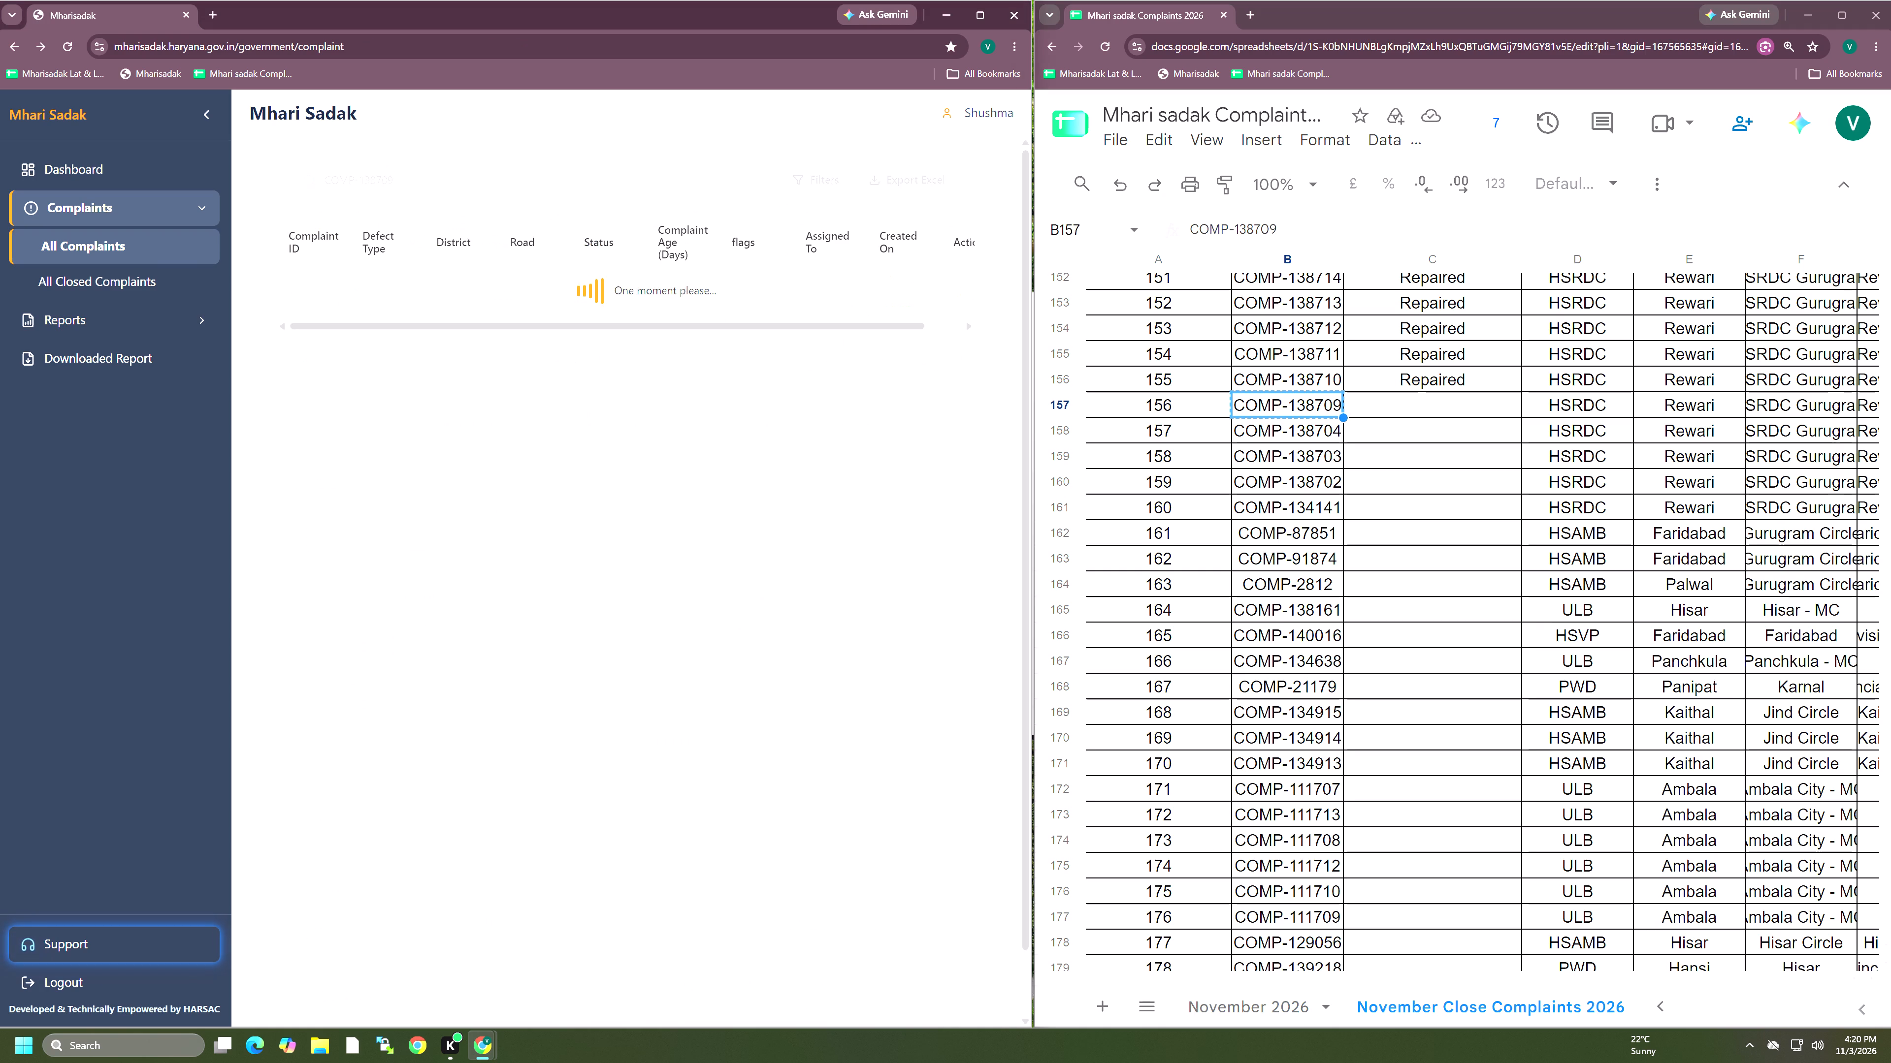
drag(568, 294, 568, 299)
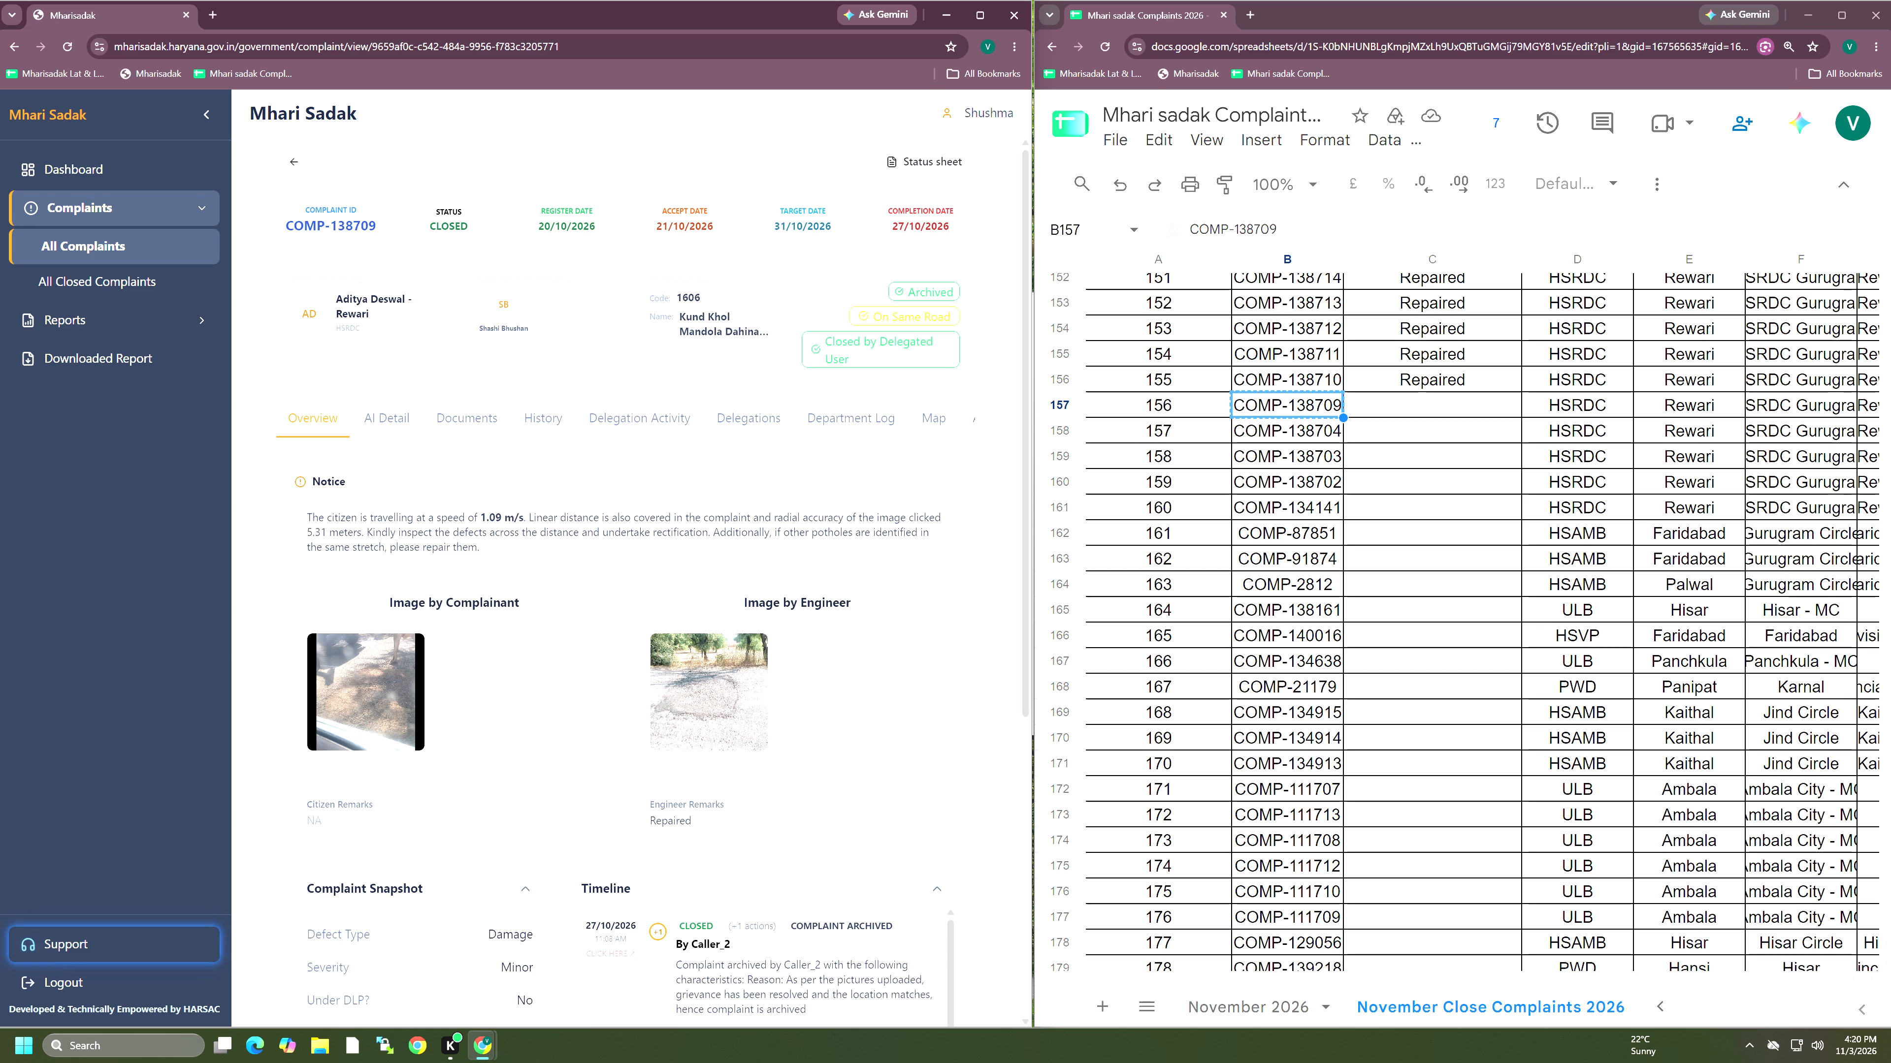
click(1399, 406)
key(ctrl+d)
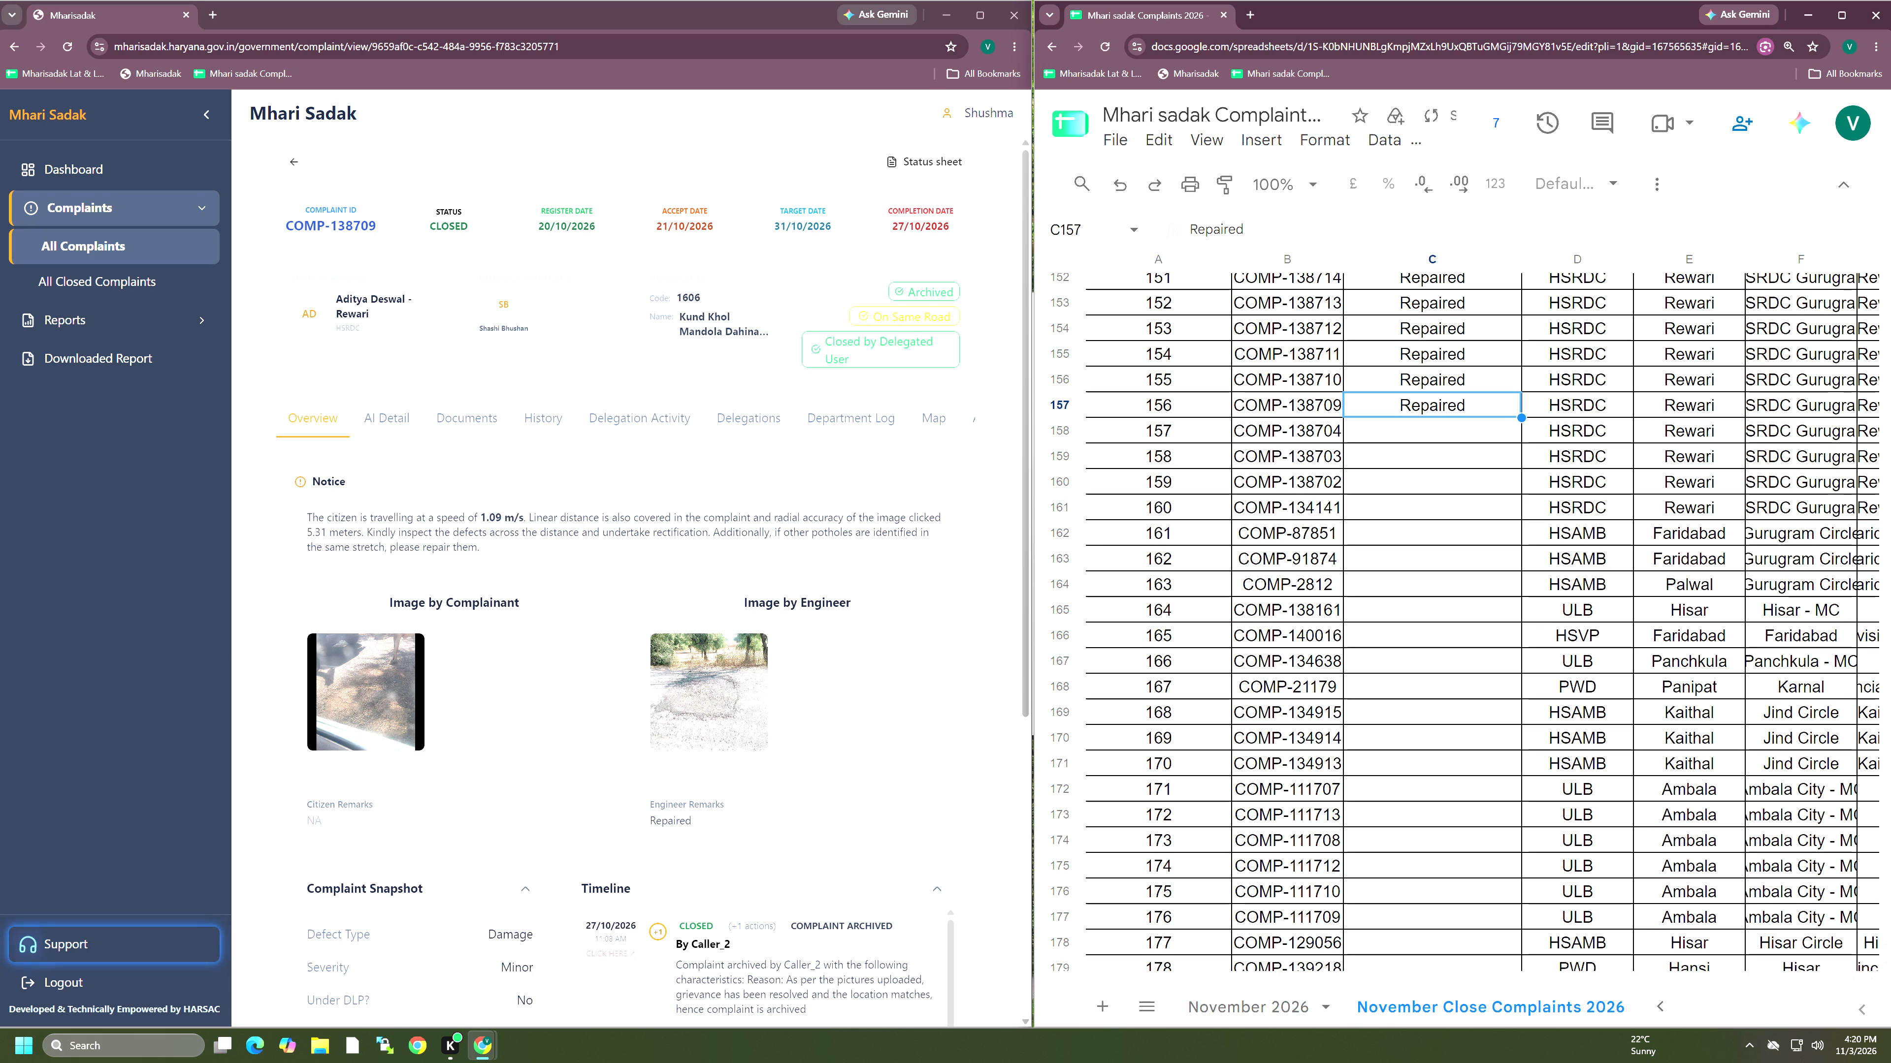
click(1281, 428)
key(ctrl+c)
click(295, 163)
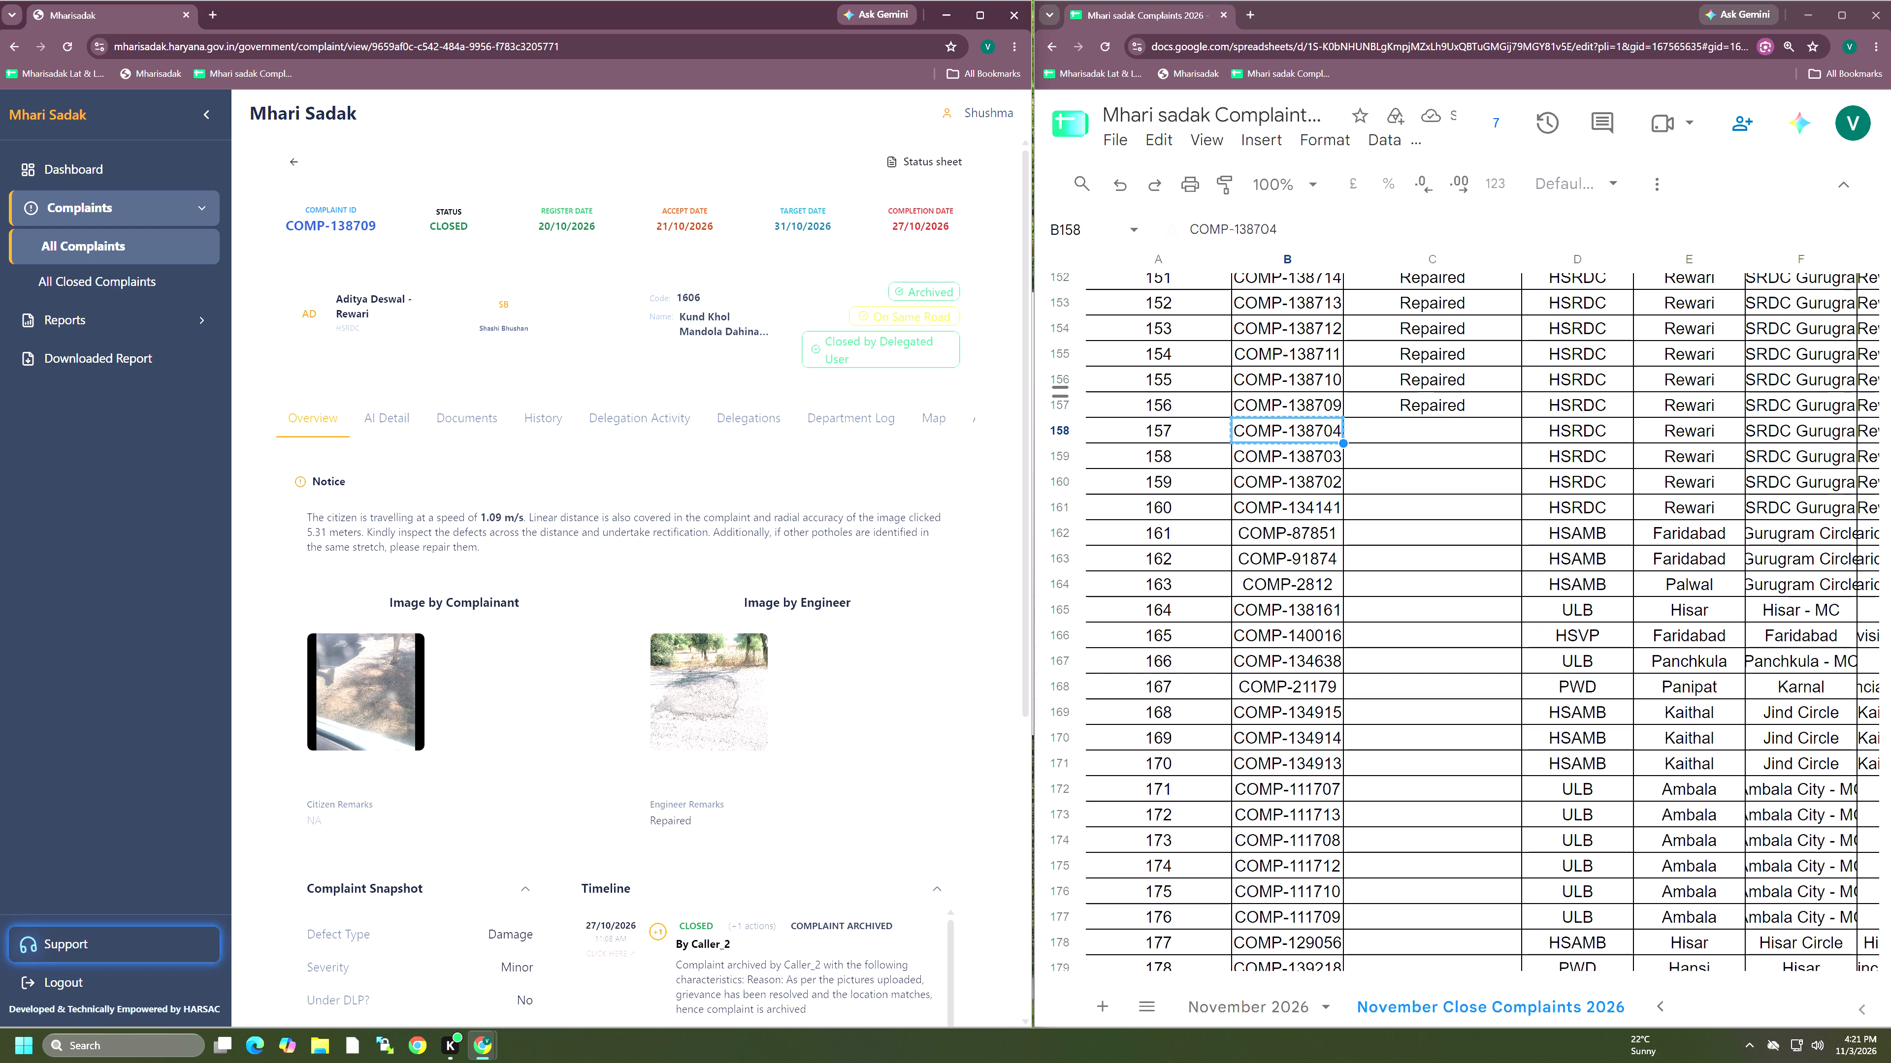
drag(416, 180, 251, 221)
key(ctrl+v)
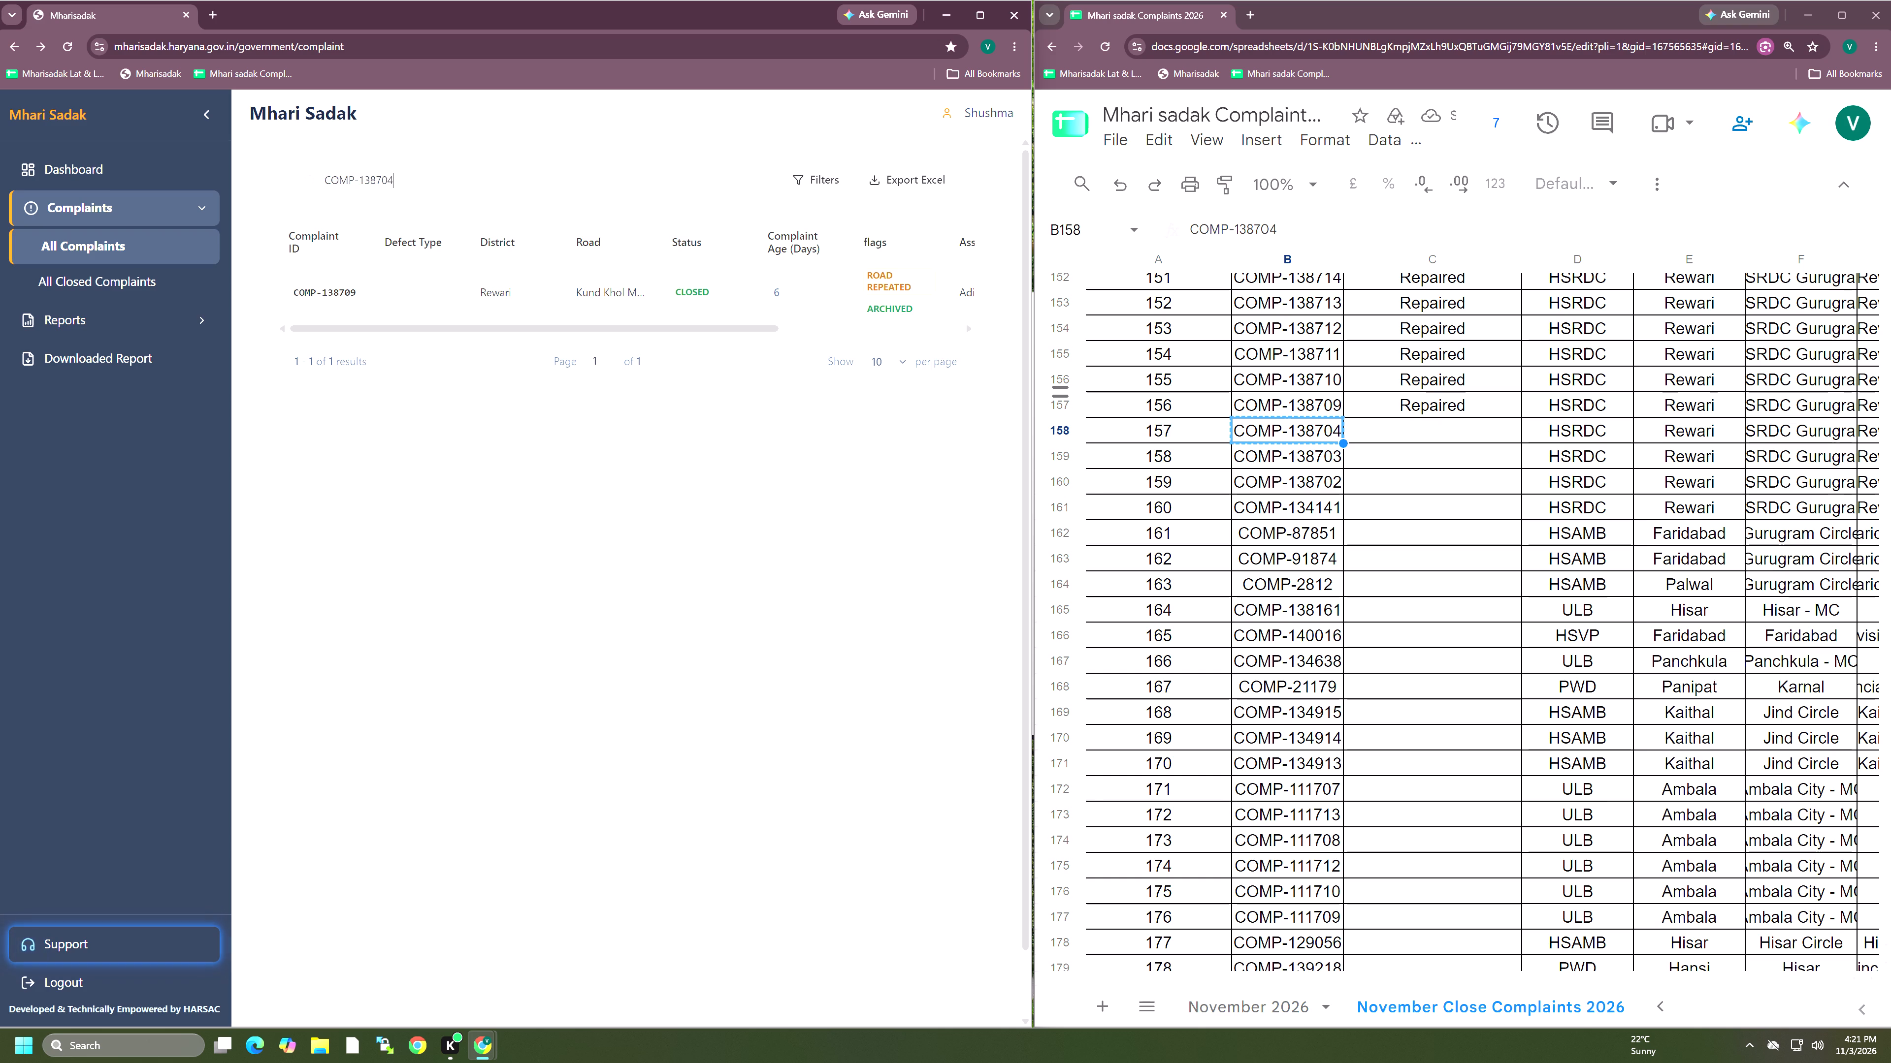
click(581, 278)
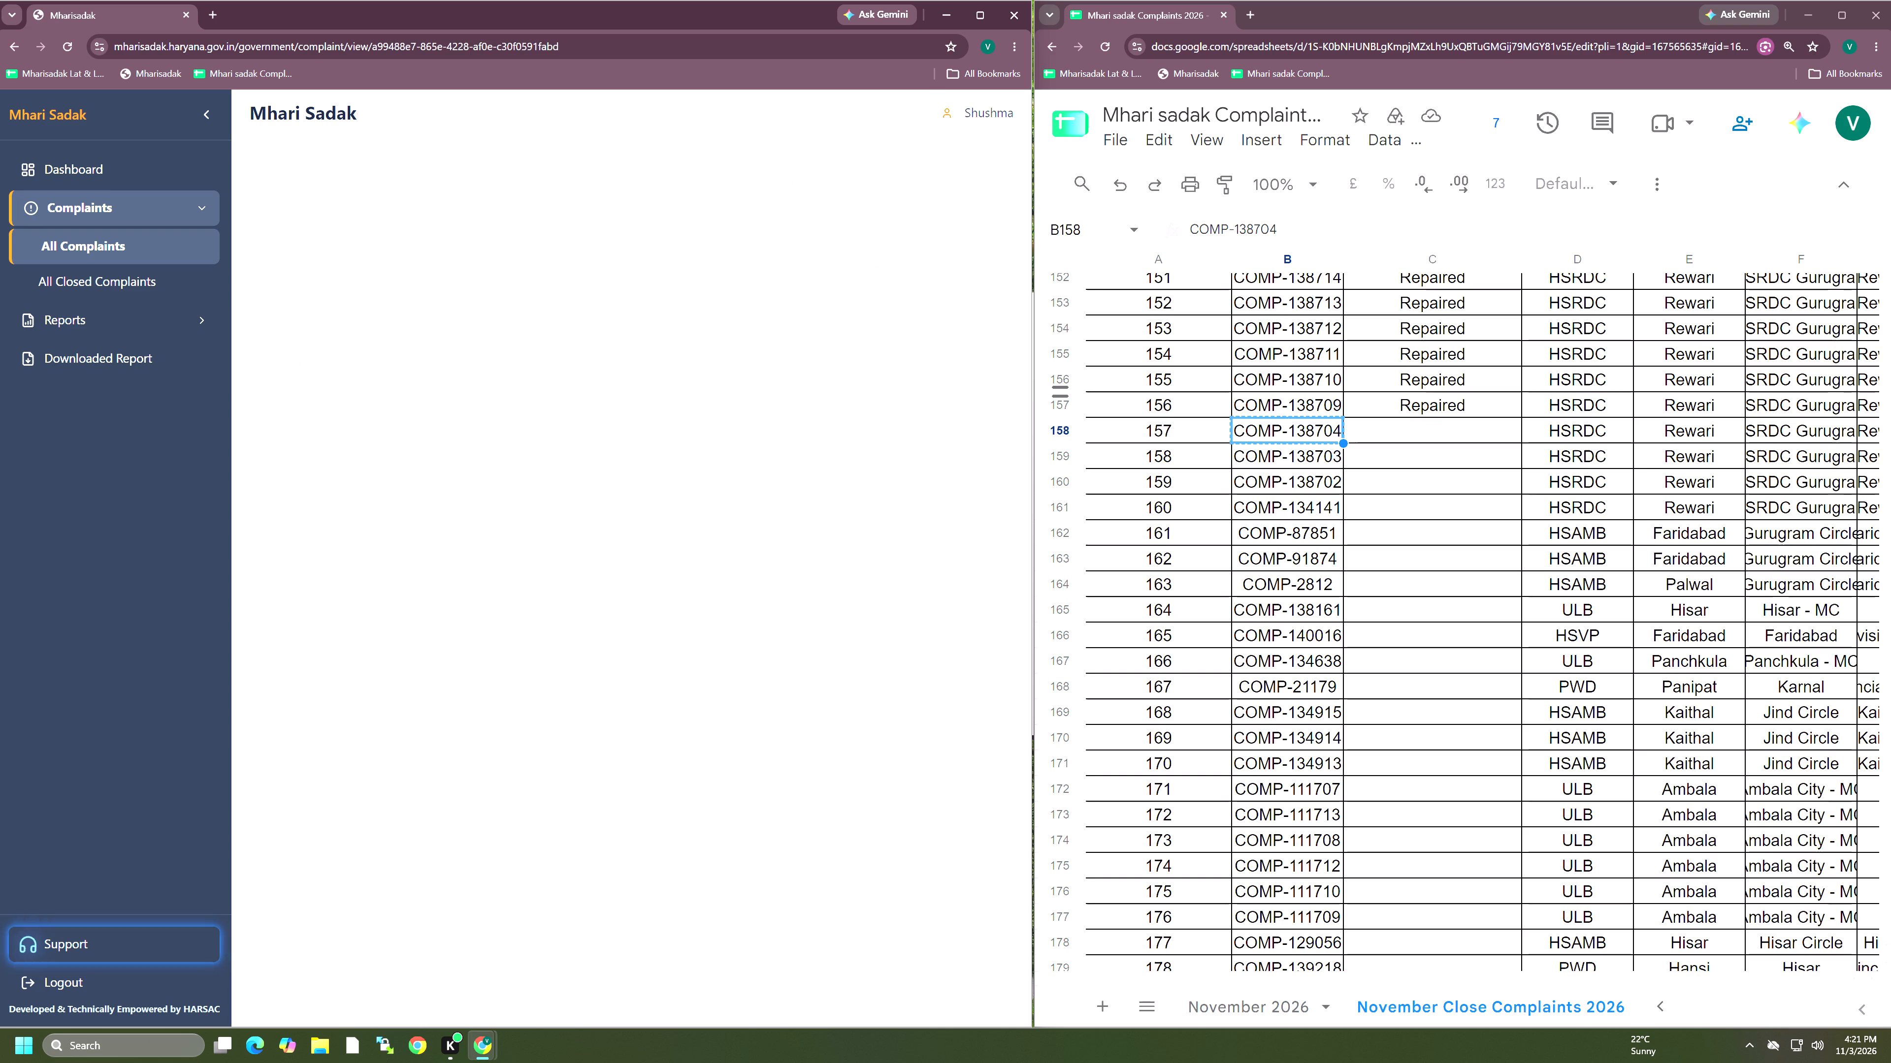
click(1443, 428)
key(ctrl+d)
click(1323, 456)
key(ctrl+c)
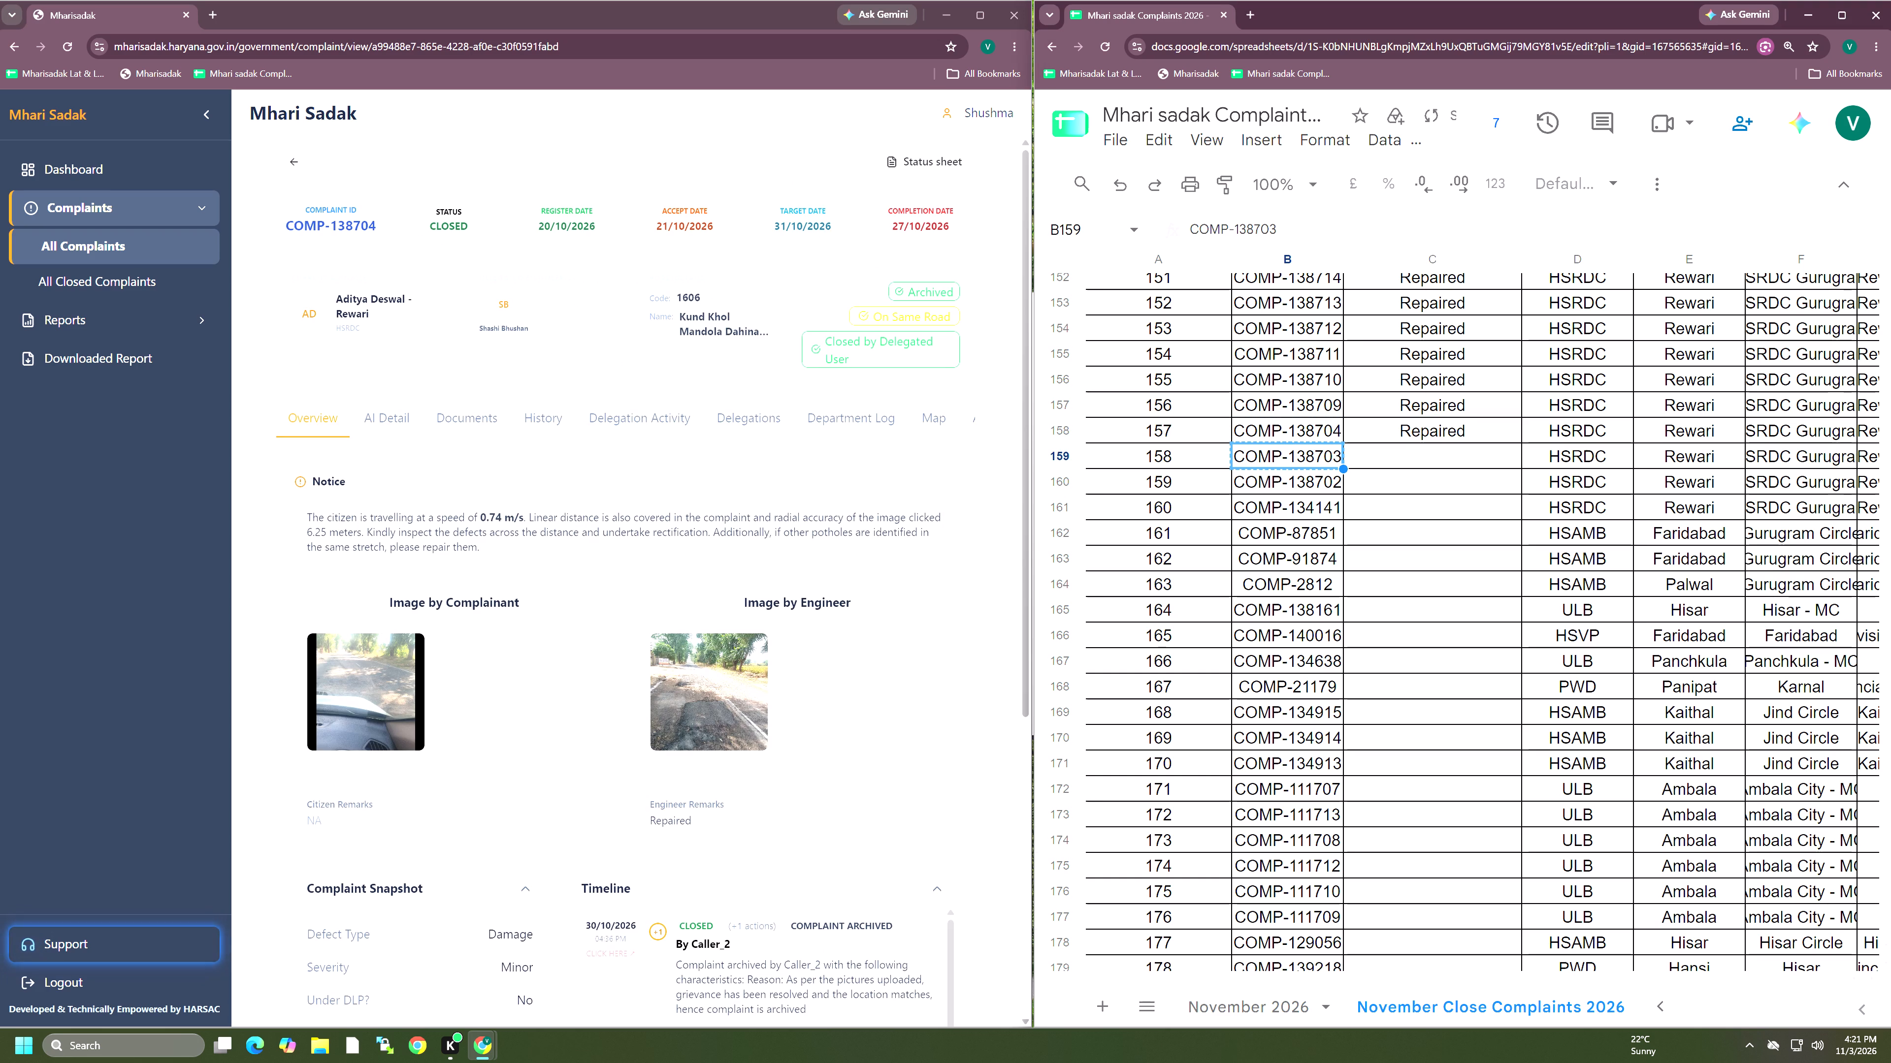
click(293, 161)
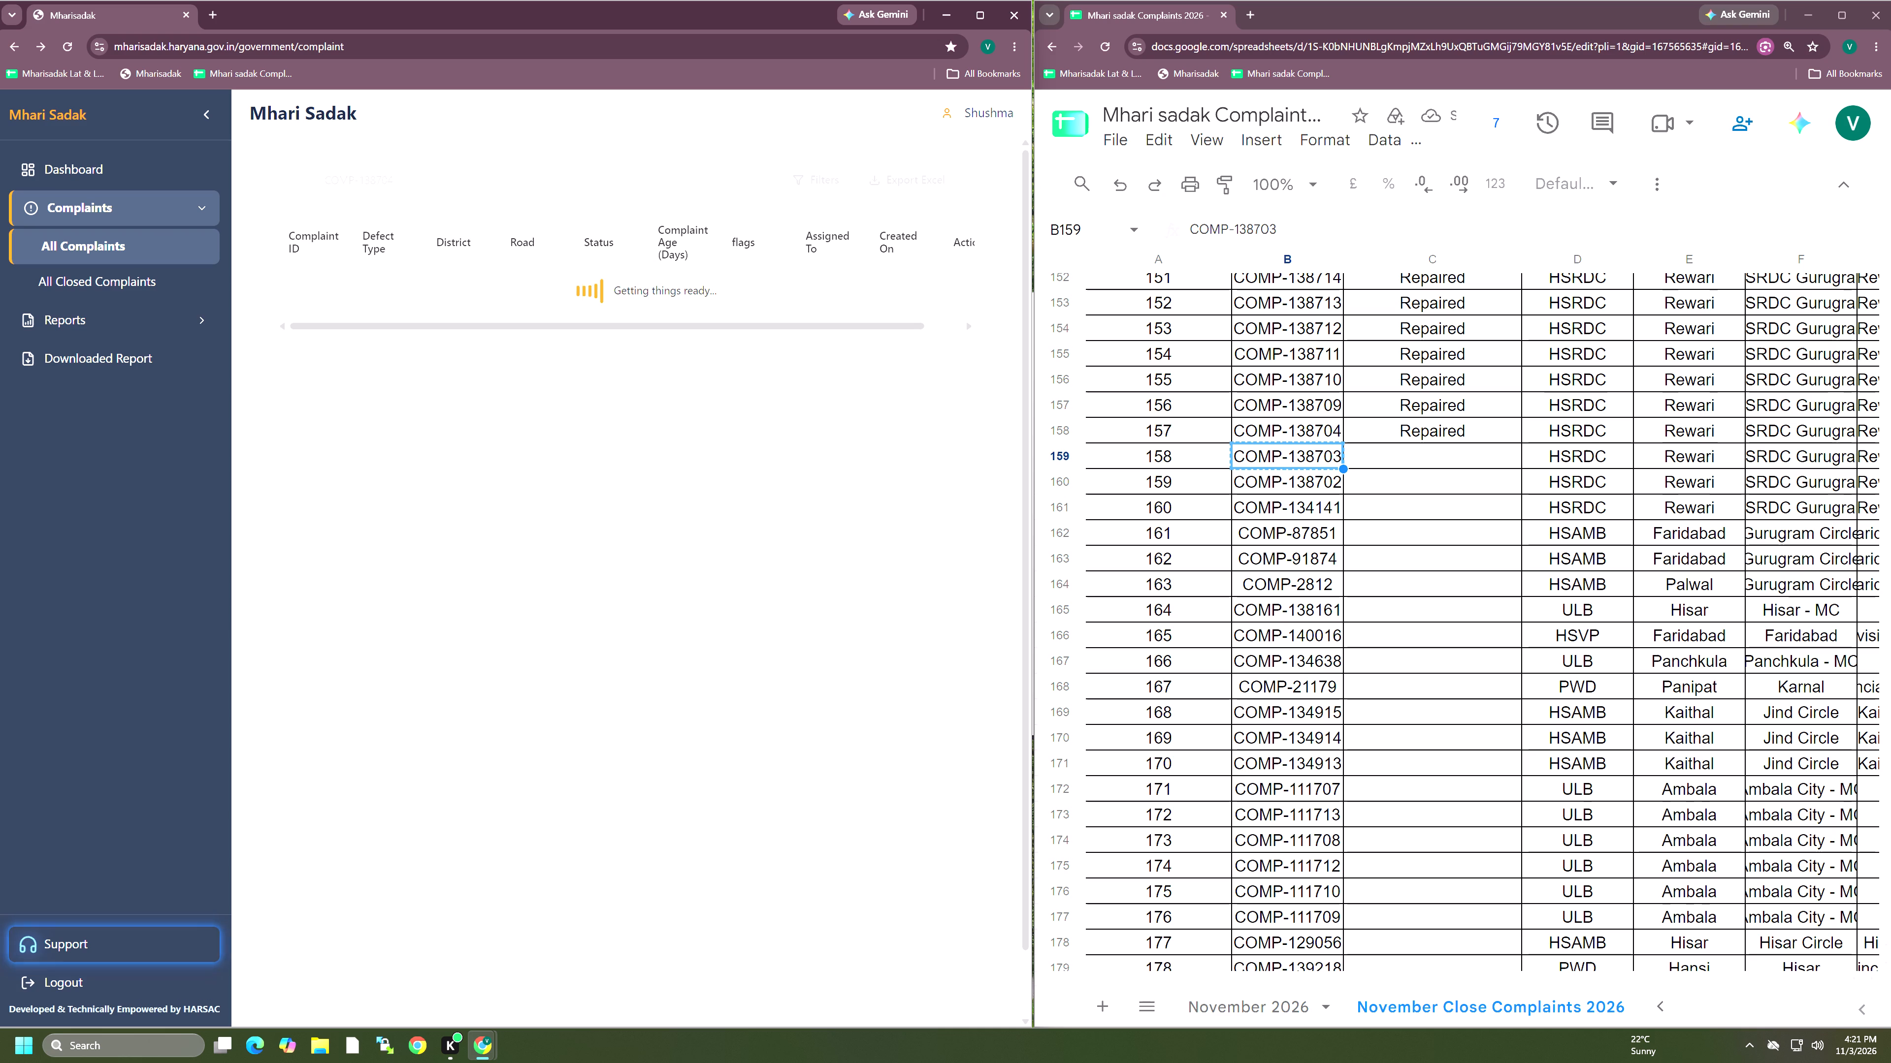
drag(410, 180, 237, 222)
key(ctrl+v)
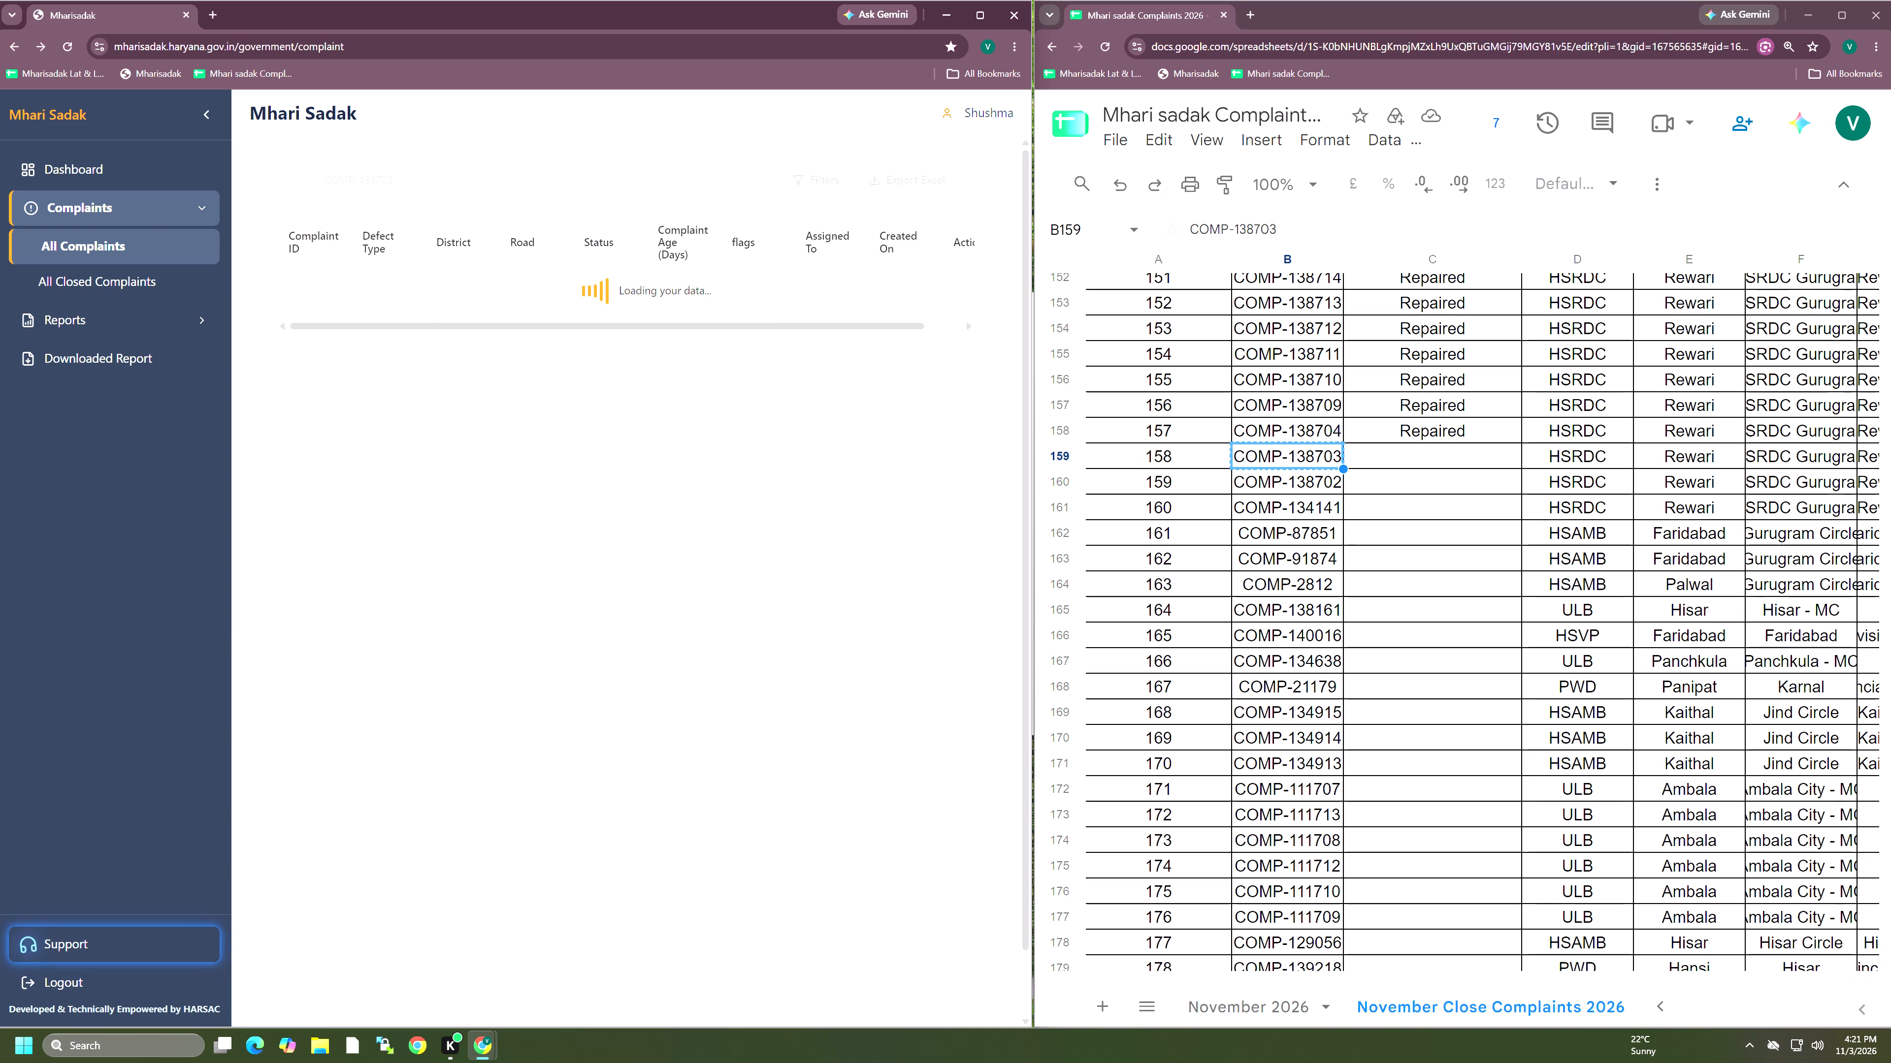
click(565, 289)
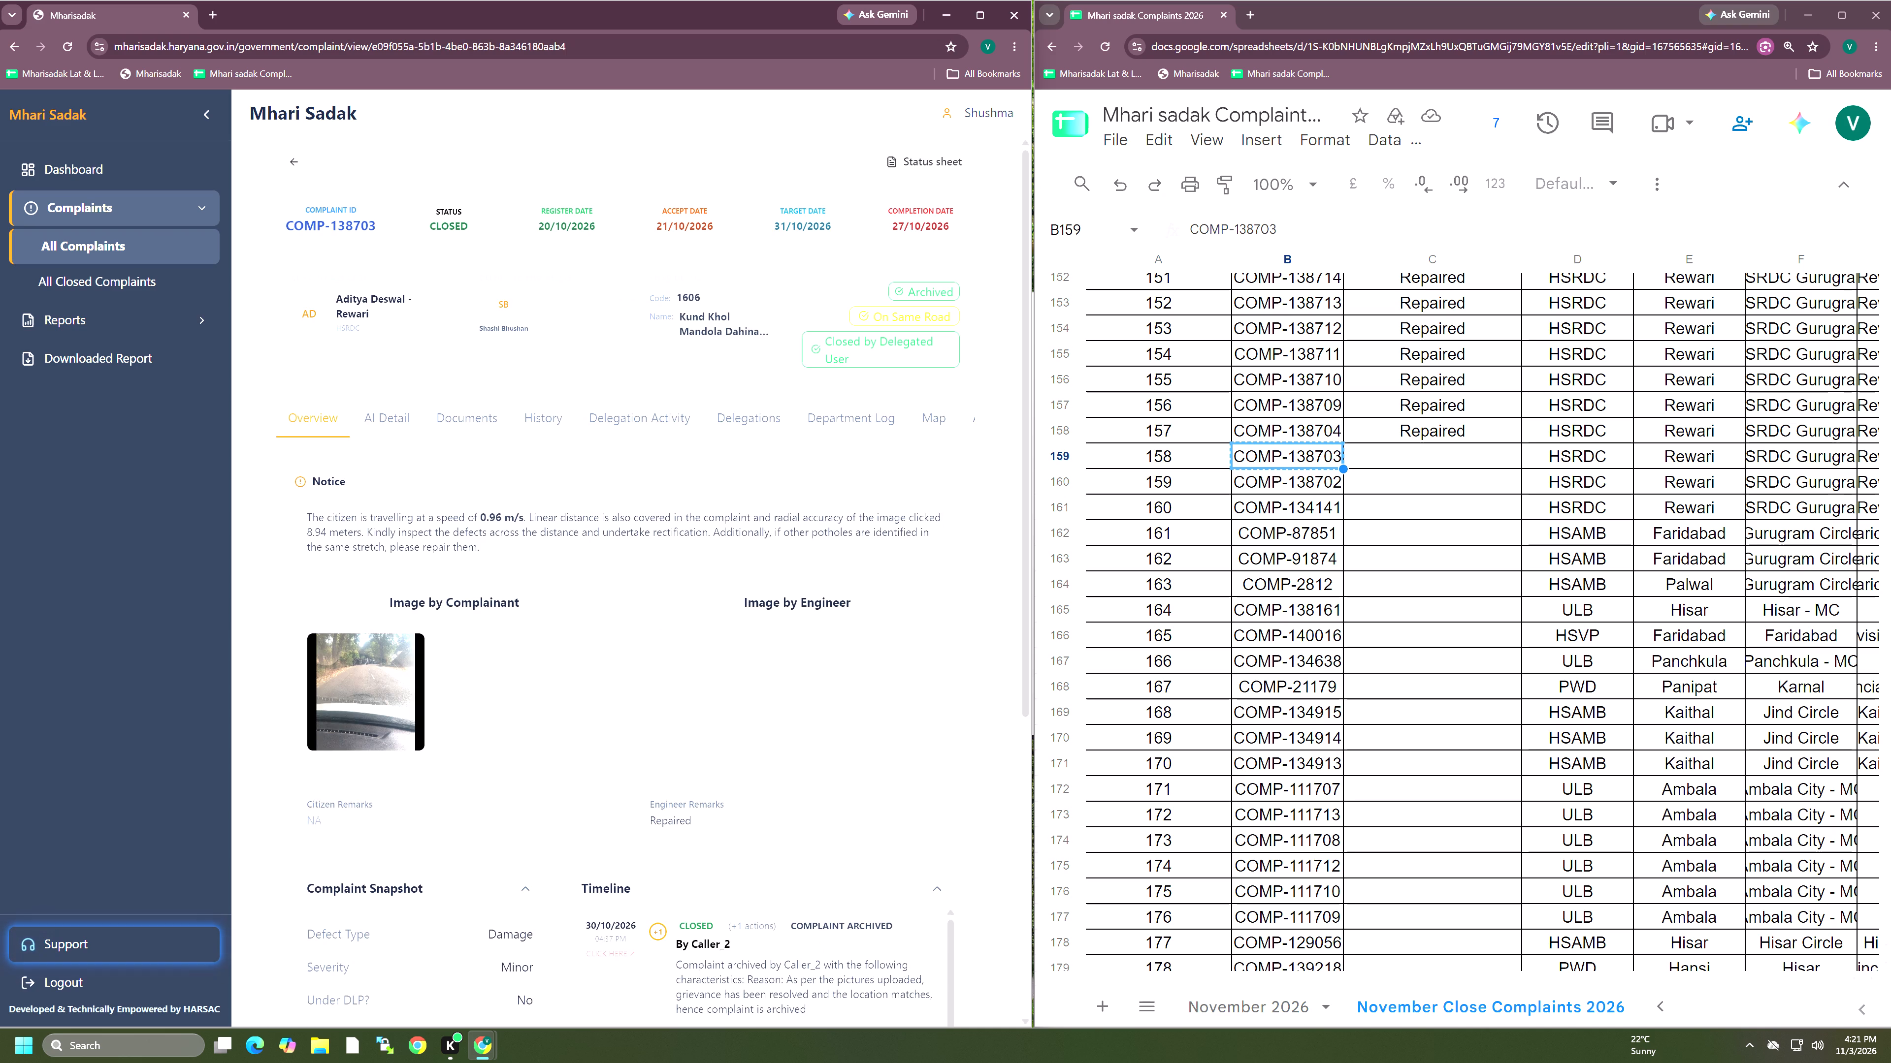
click(1406, 452)
key(ctrl+d)
Look up COMP-138702 in the portal, check its engineer remark, and fill Repaired into its column C cell from the cell above.
click(1319, 481)
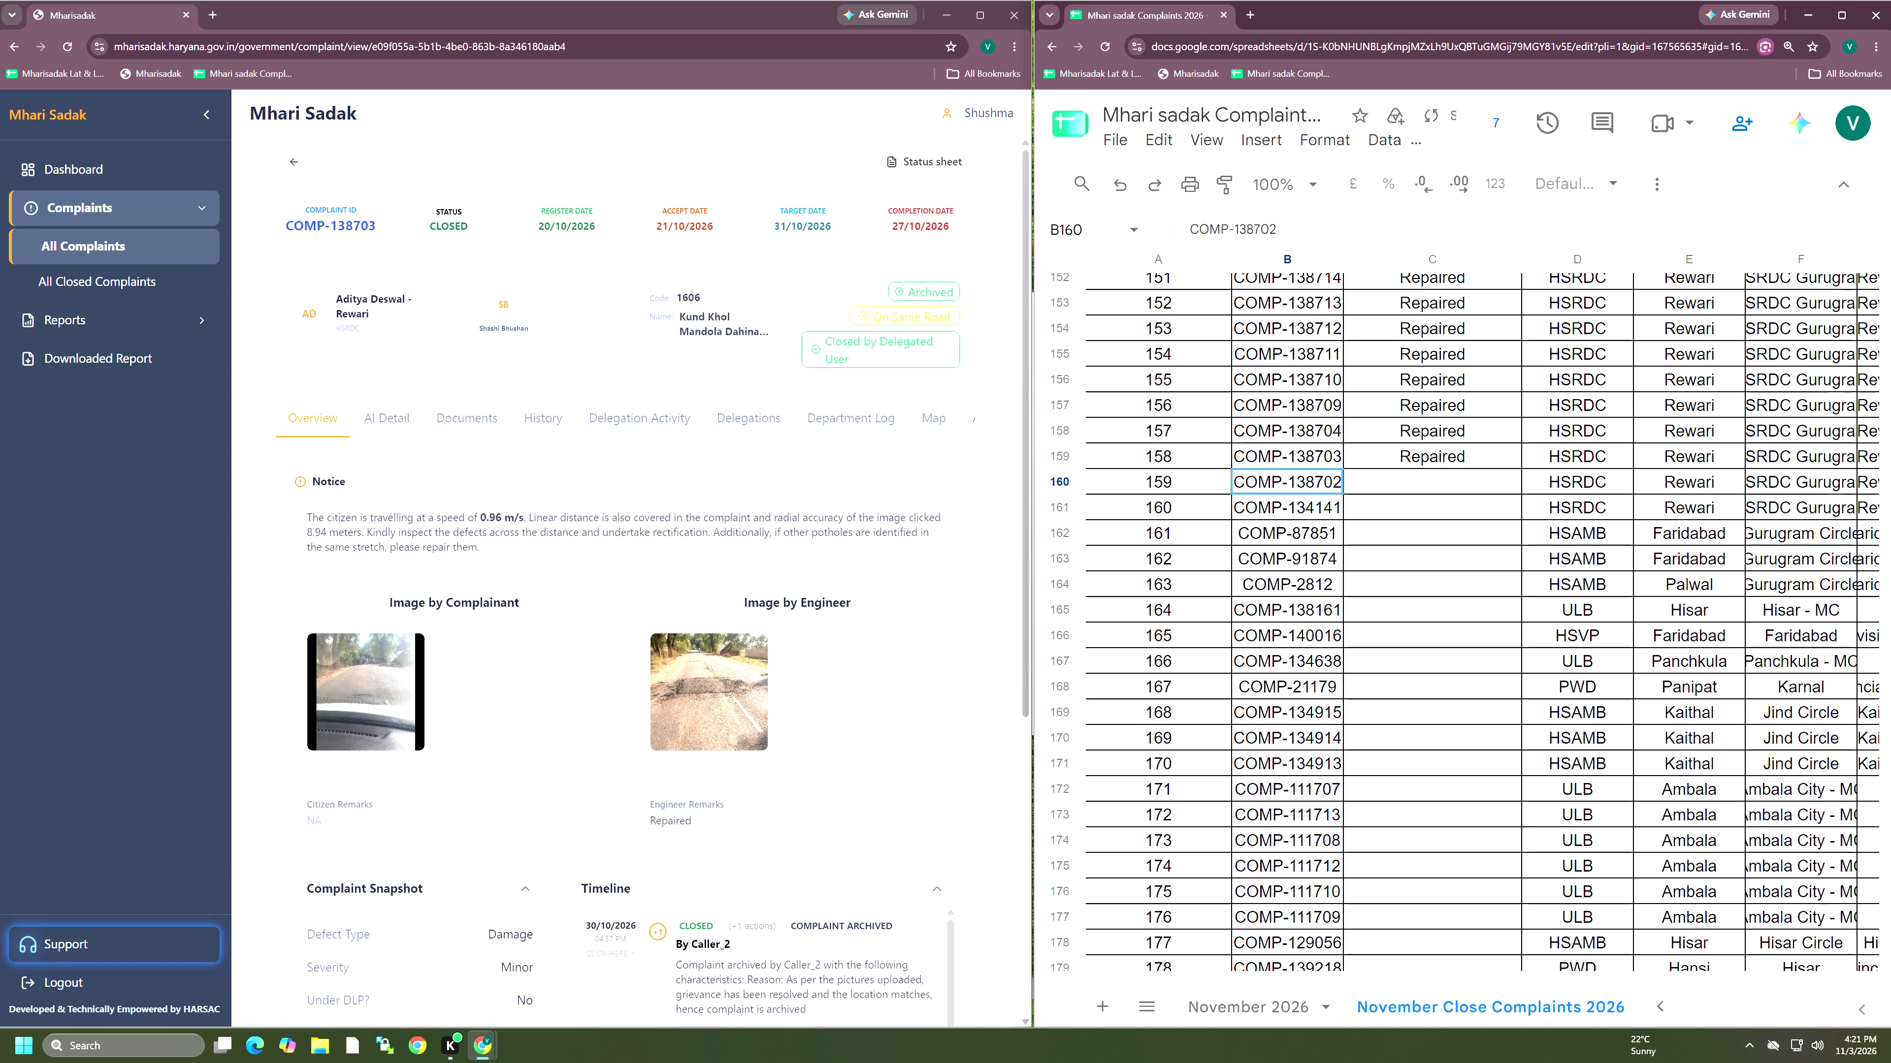
key(ctrl+c)
click(291, 156)
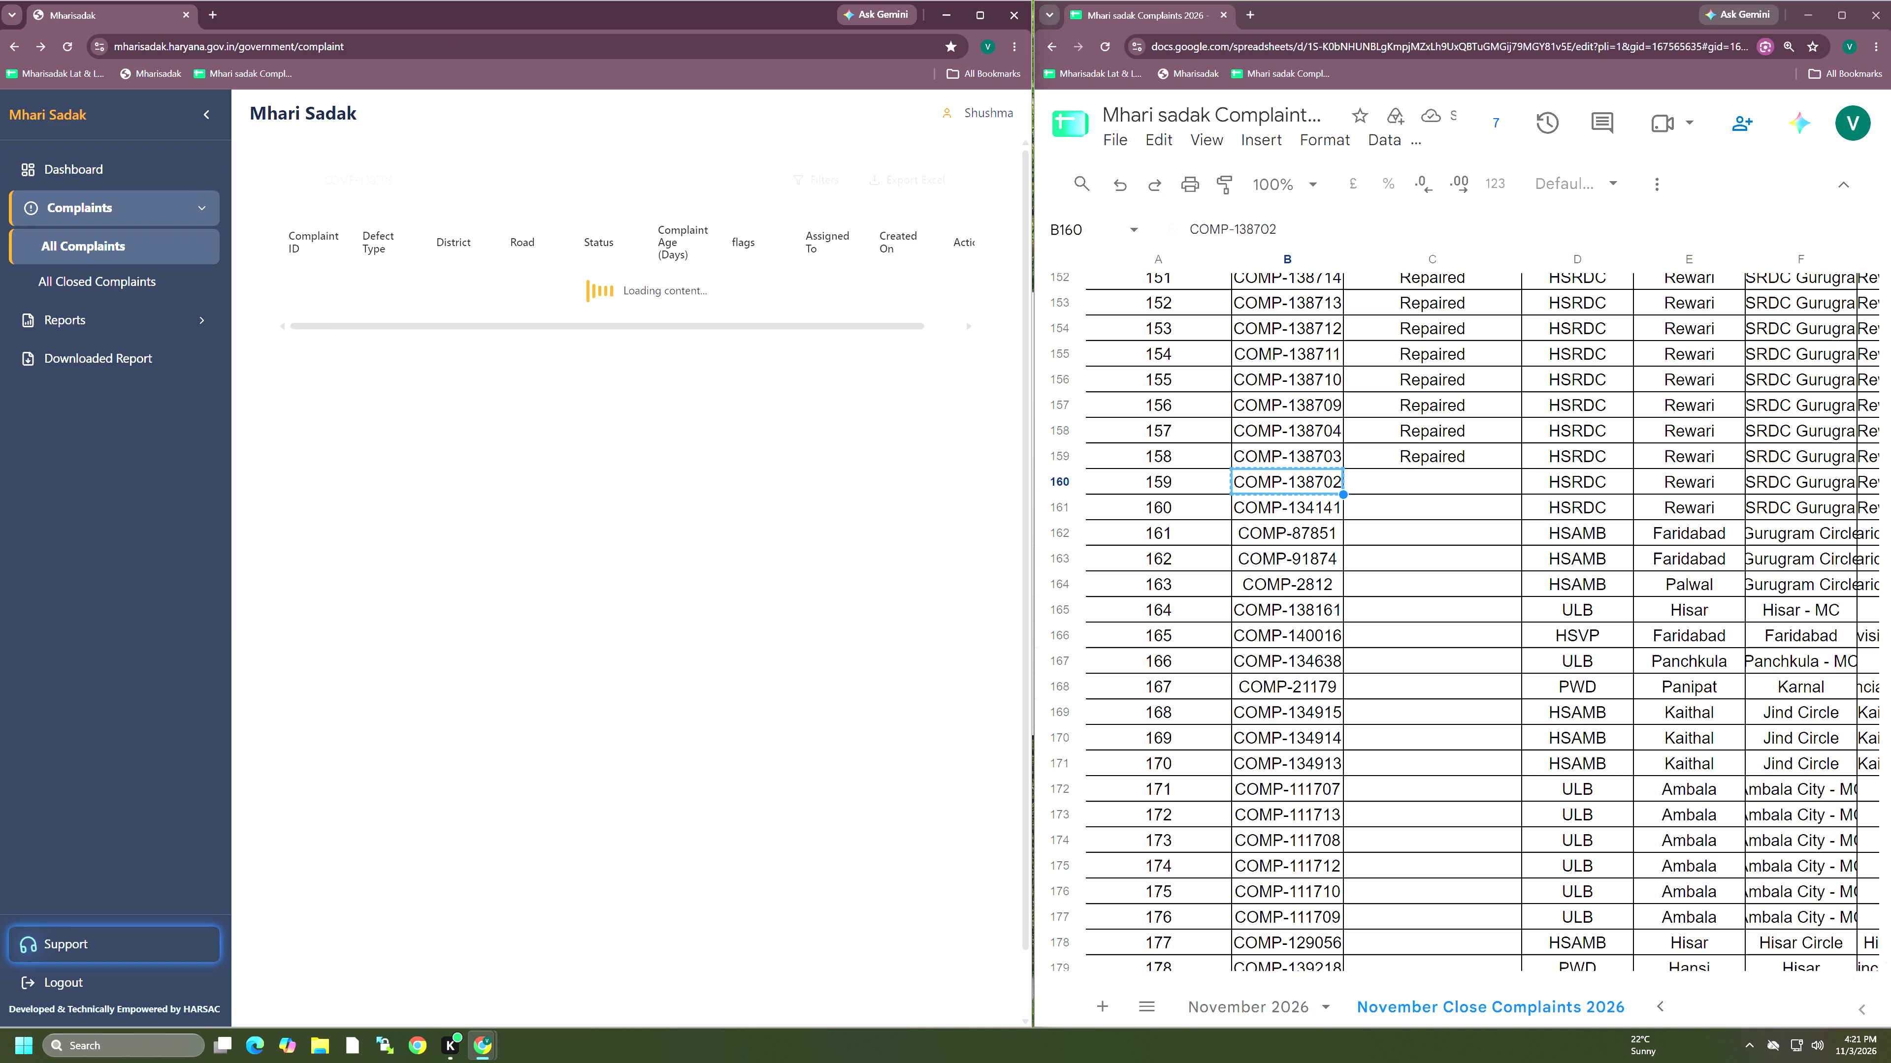
drag(405, 178, 233, 247)
key(ctrl+v)
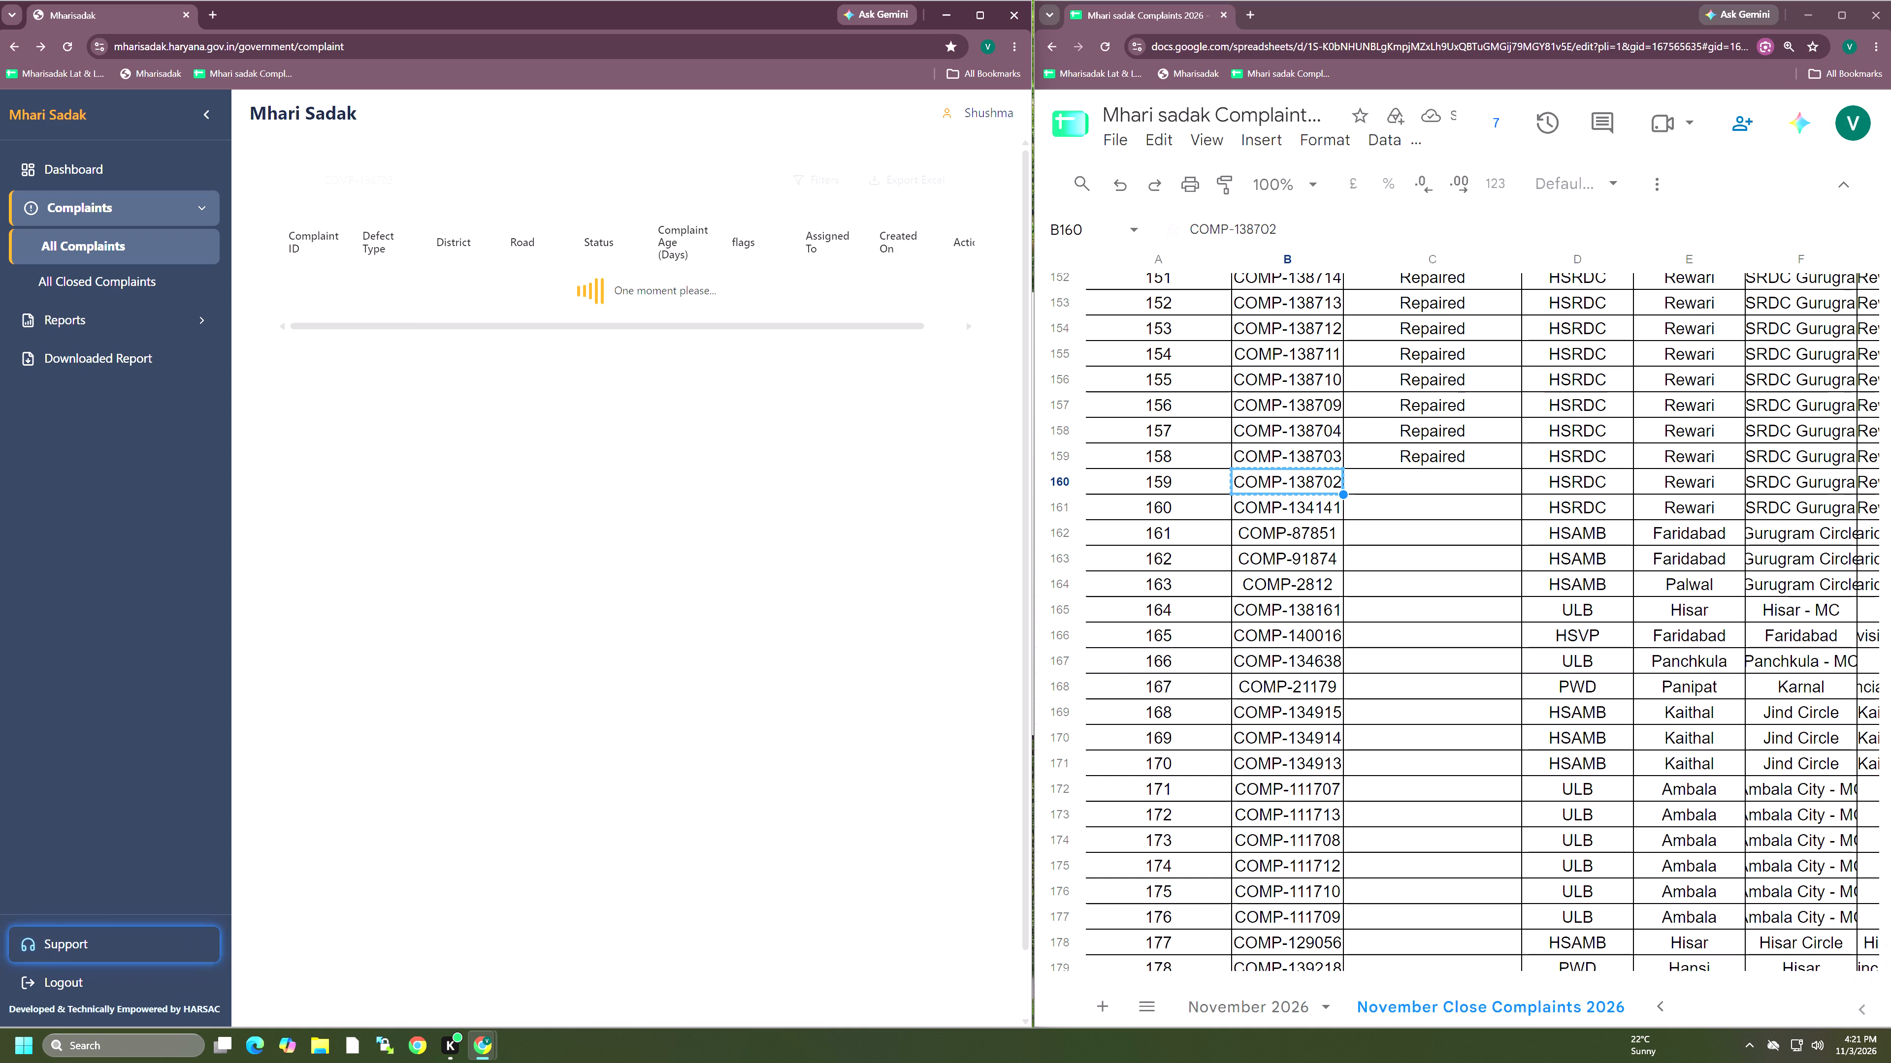
click(506, 316)
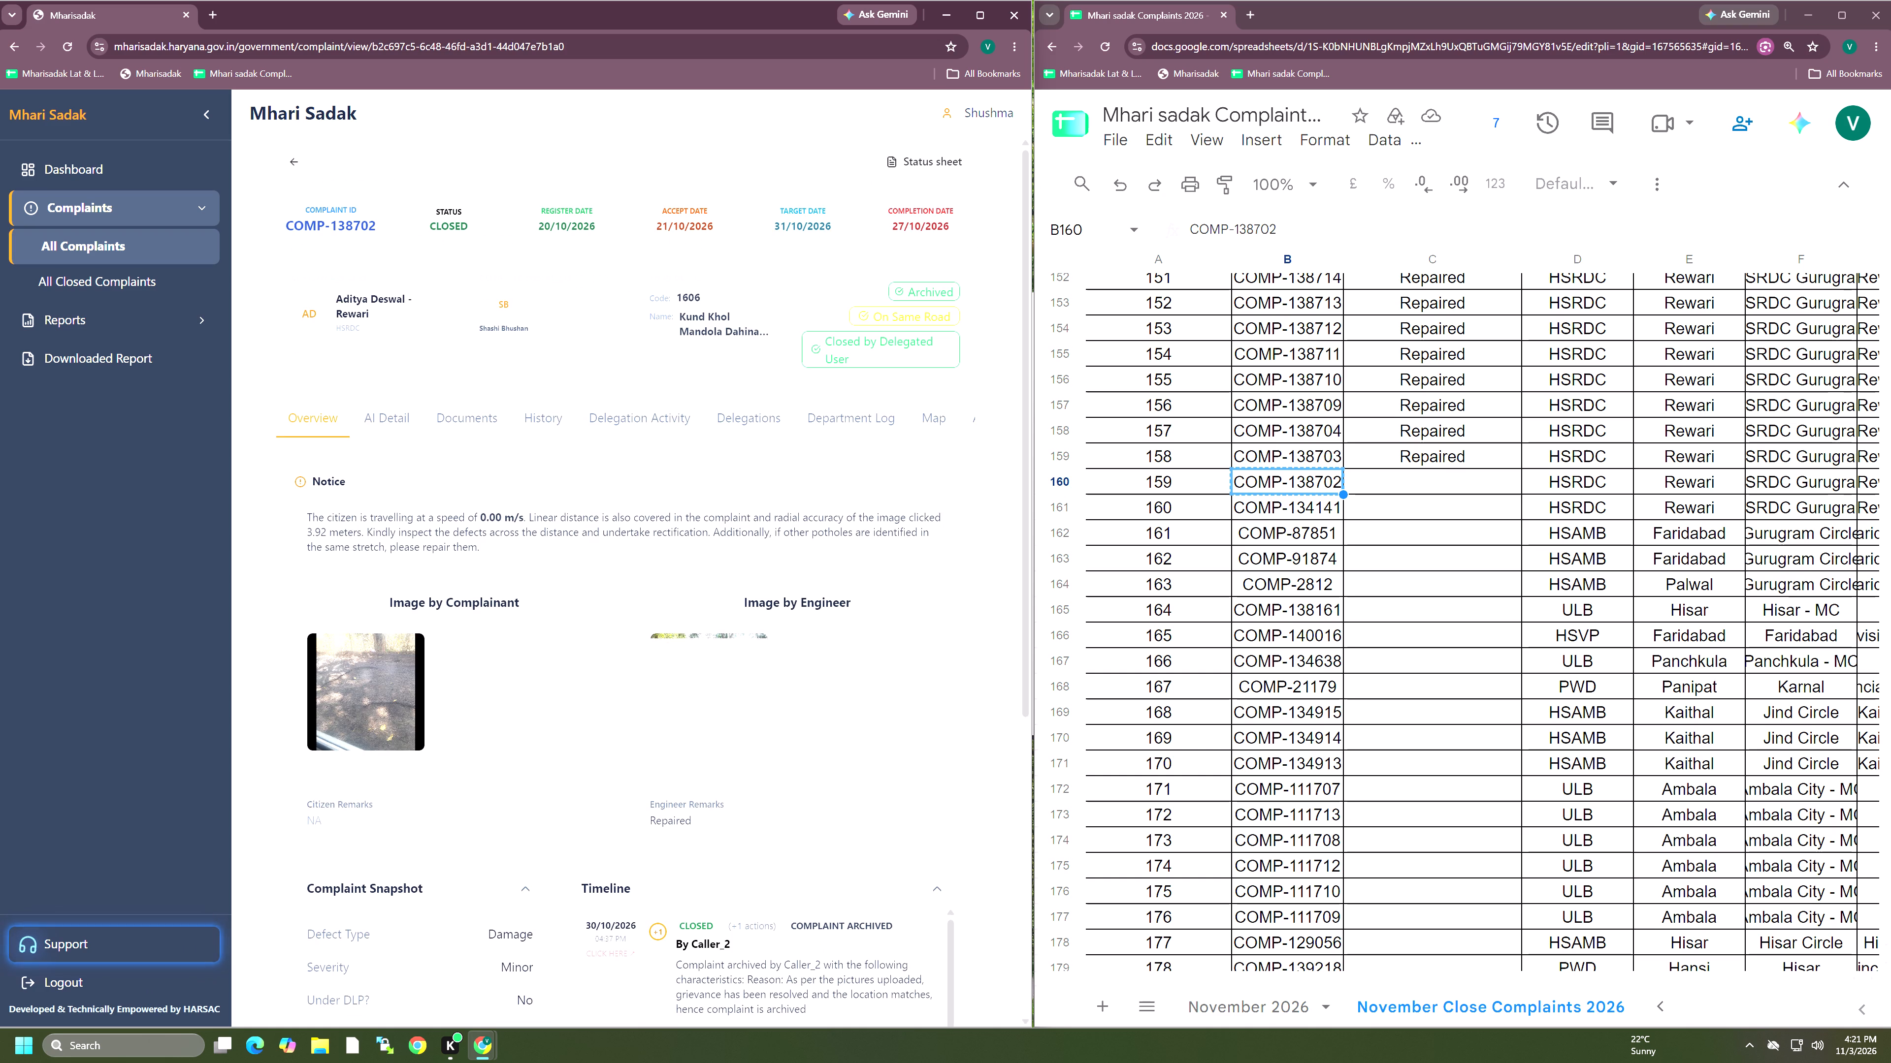
click(1410, 483)
key(ctrl+d)
click(1297, 506)
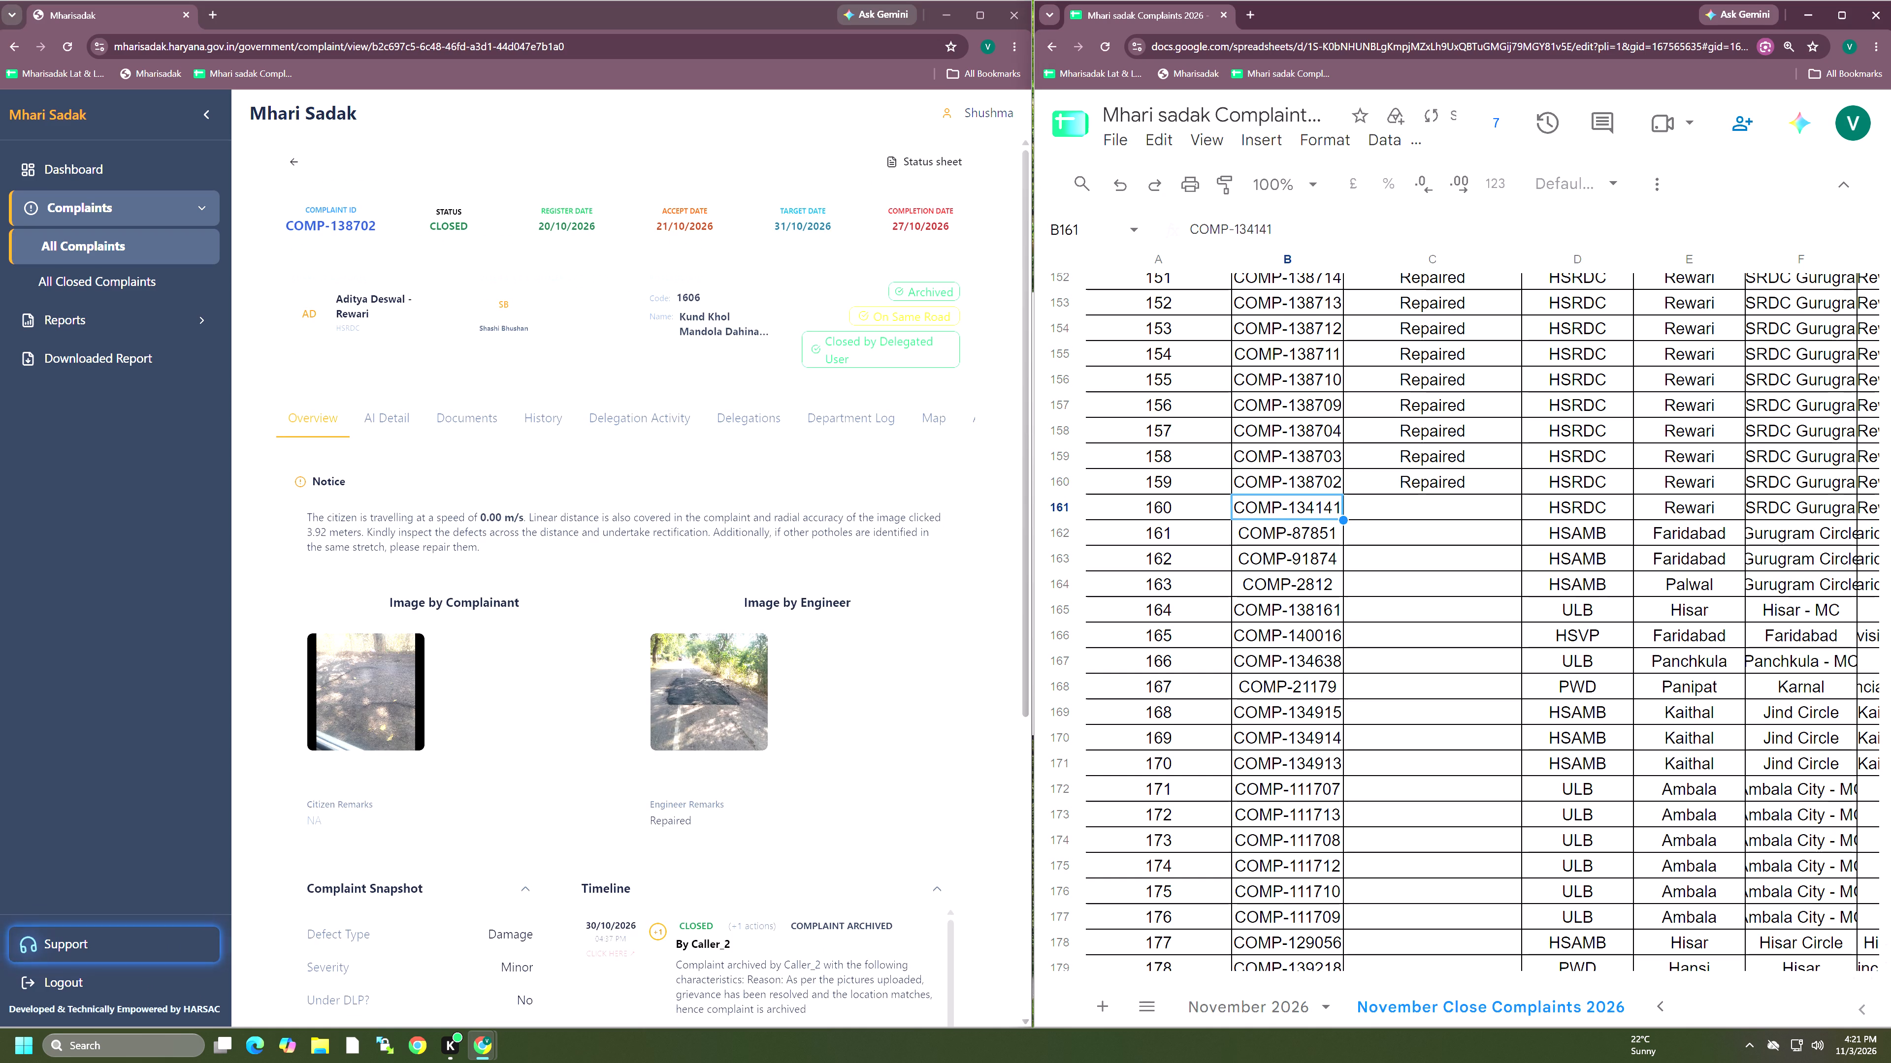
key(ctrl+c)
click(284, 161)
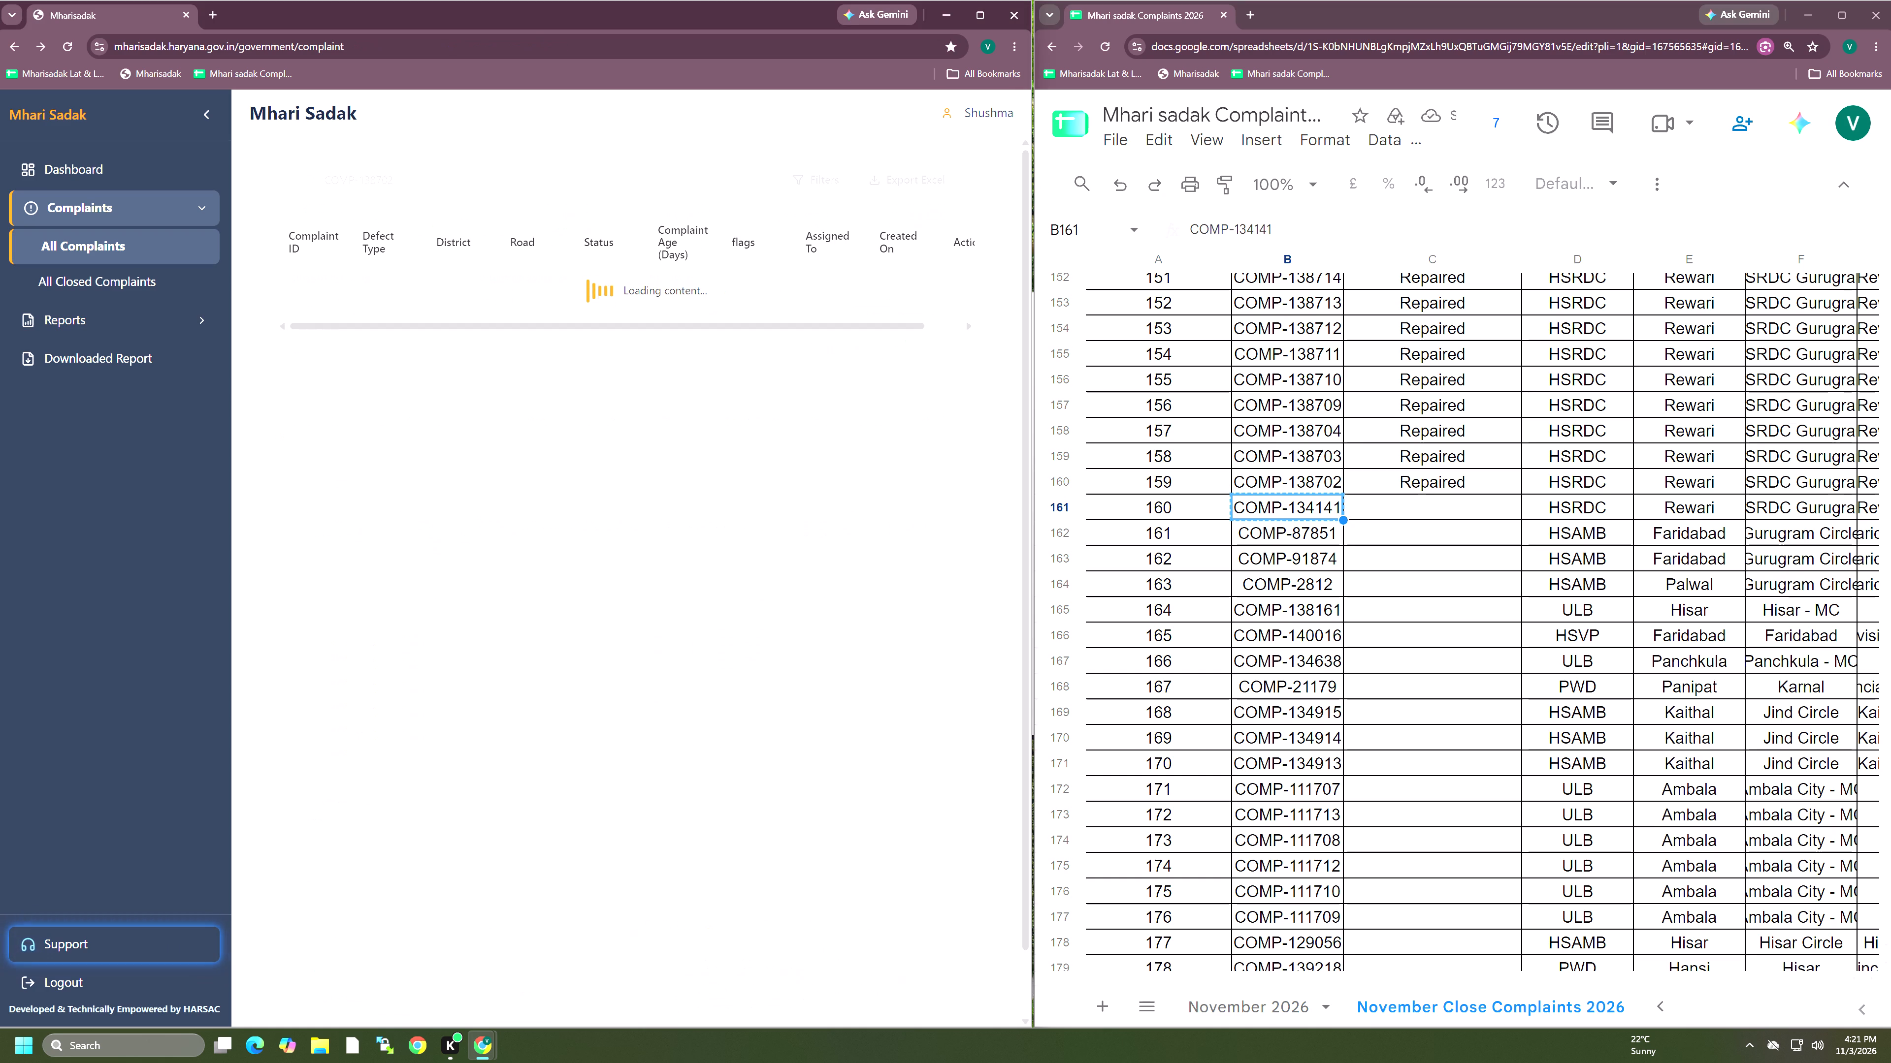
drag(405, 177, 222, 207)
key(ctrl+v)
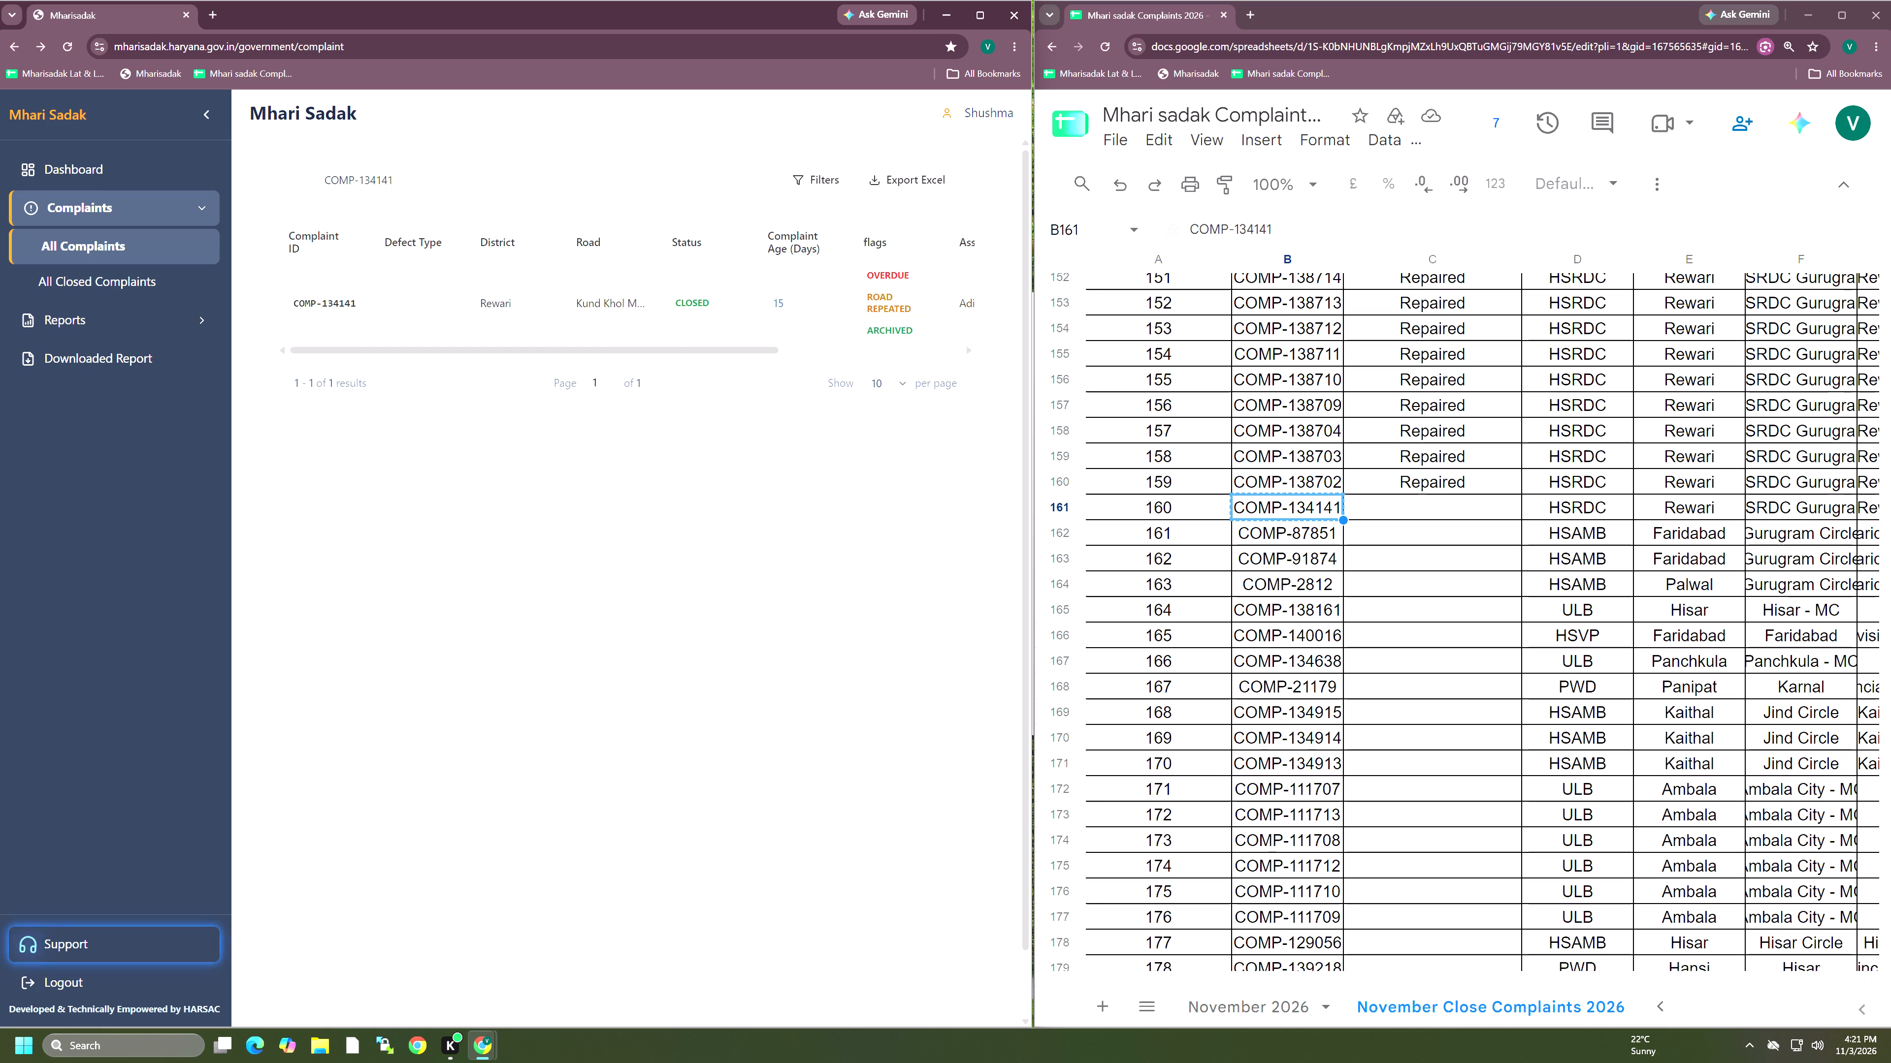
click(539, 329)
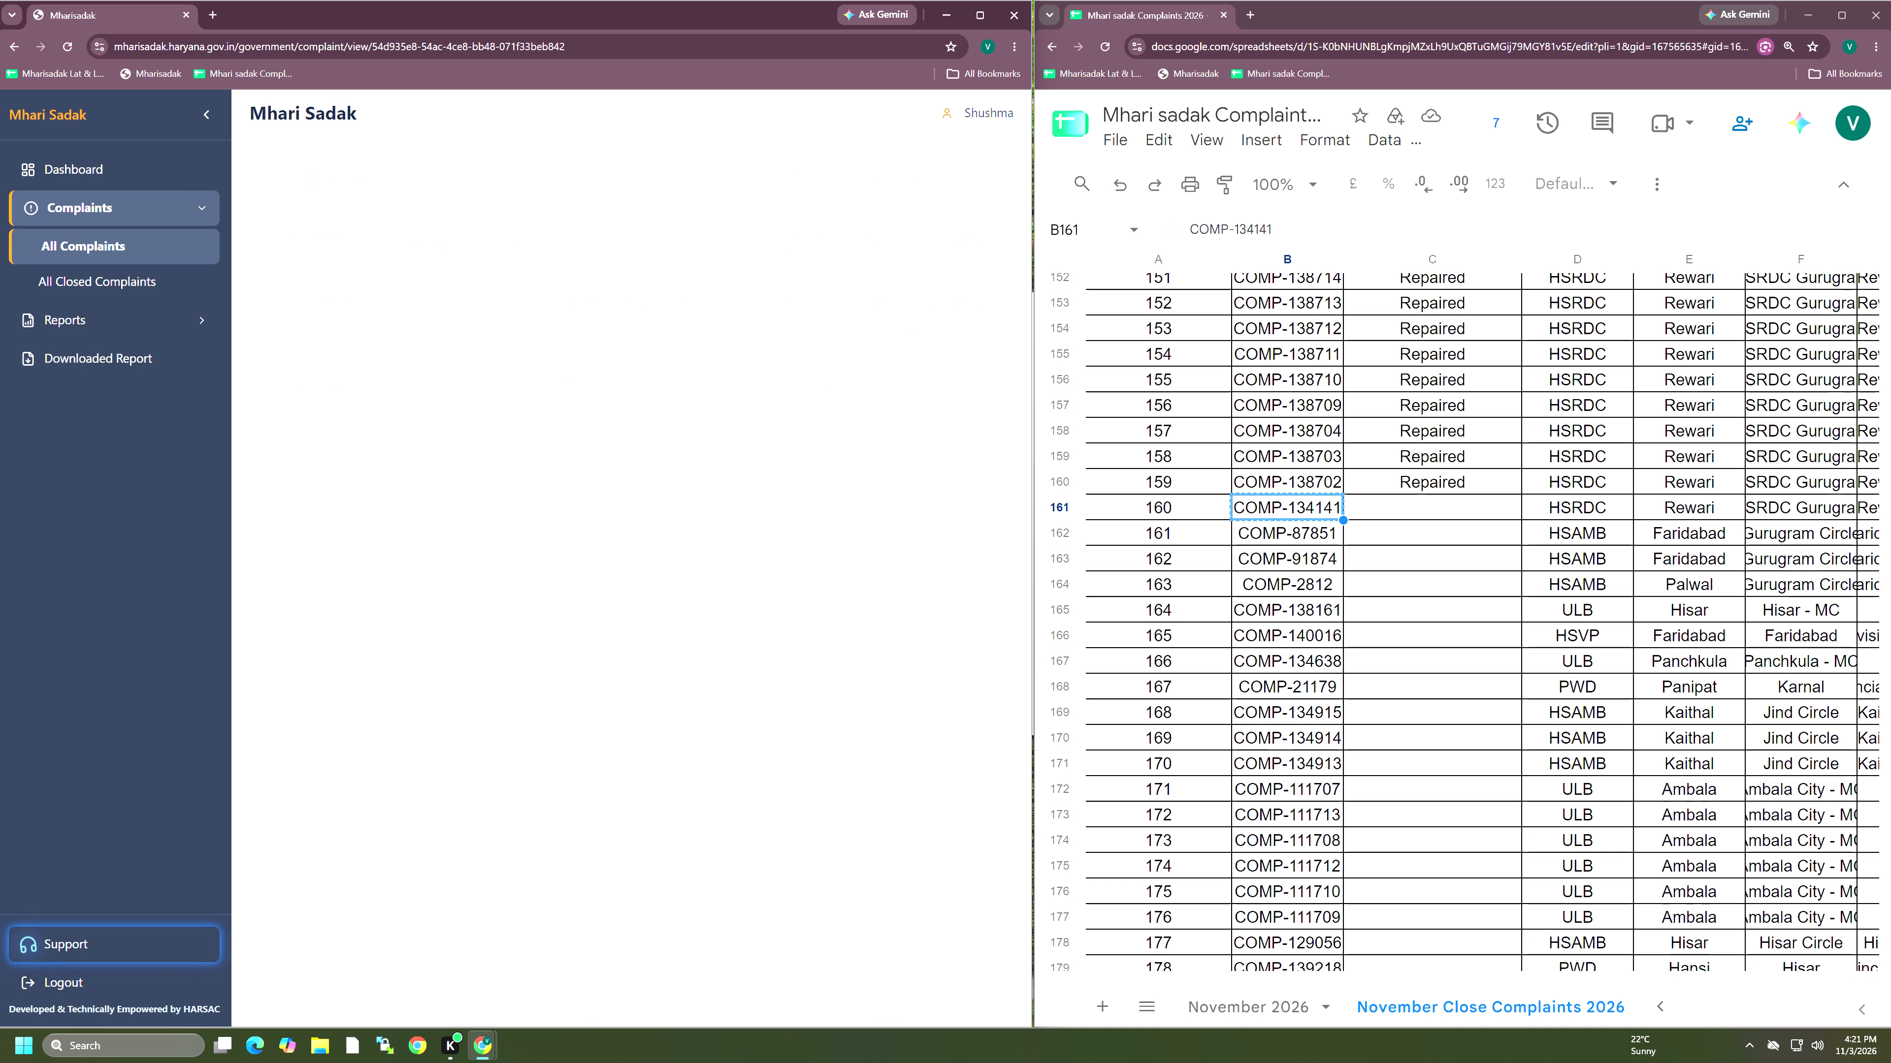
click(1403, 507)
key(ctrl+d)
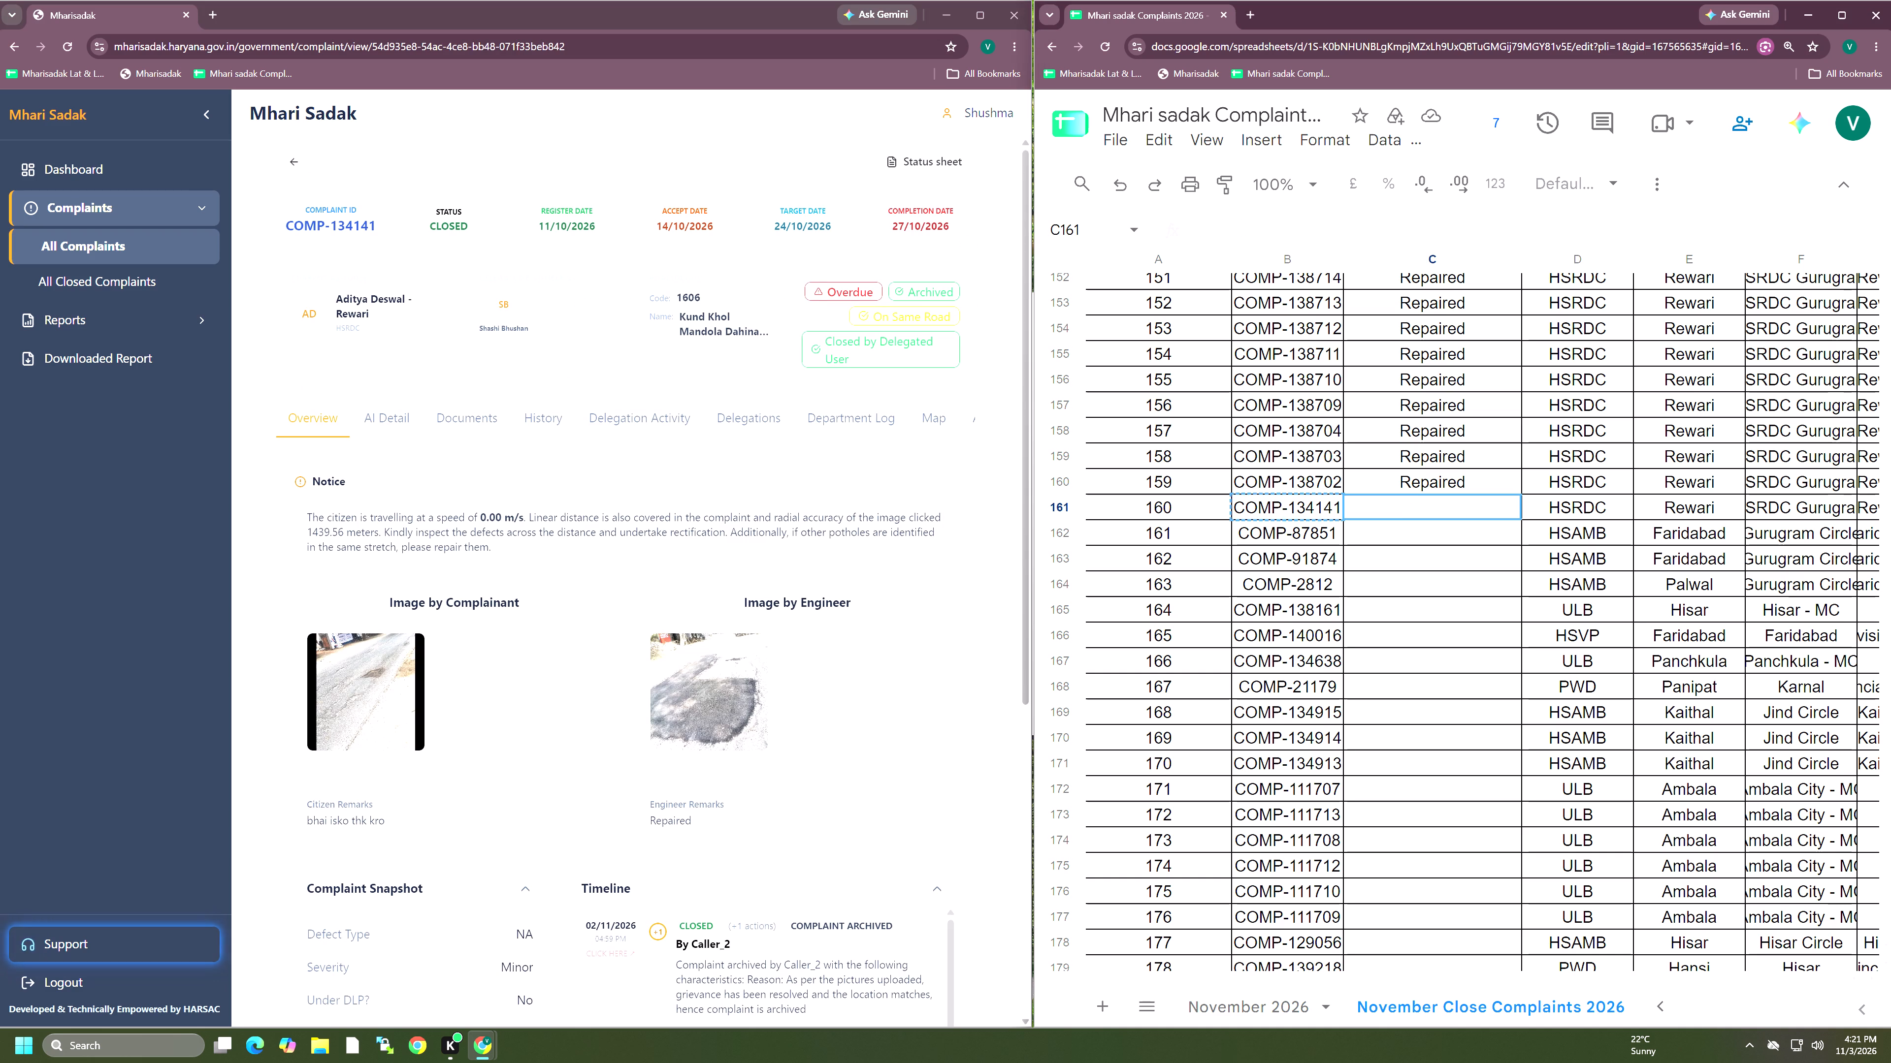
Look up COMP-87851 in the portal, check its engineer remark, and fill Repaired into its column C cell from the cell above.
click(1303, 531)
key(ctrl+c)
click(293, 158)
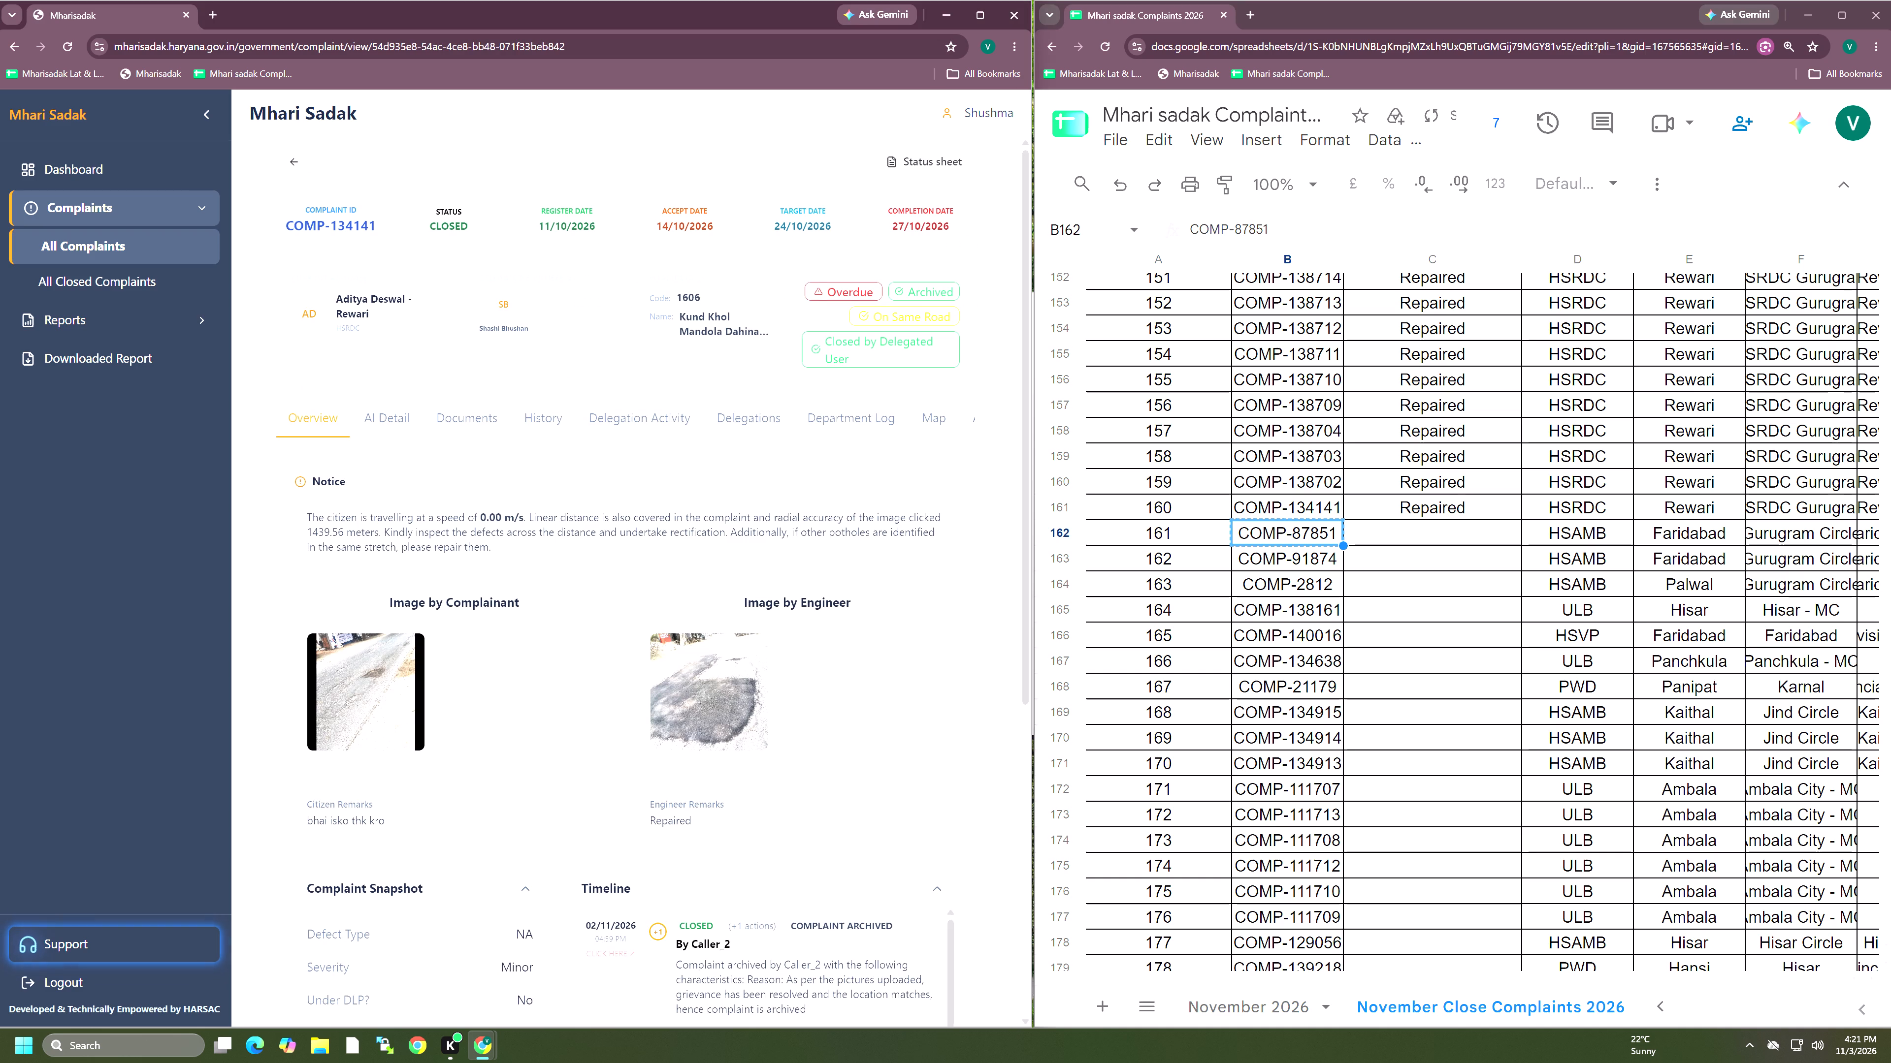
drag(402, 174, 261, 230)
key(ctrl+v)
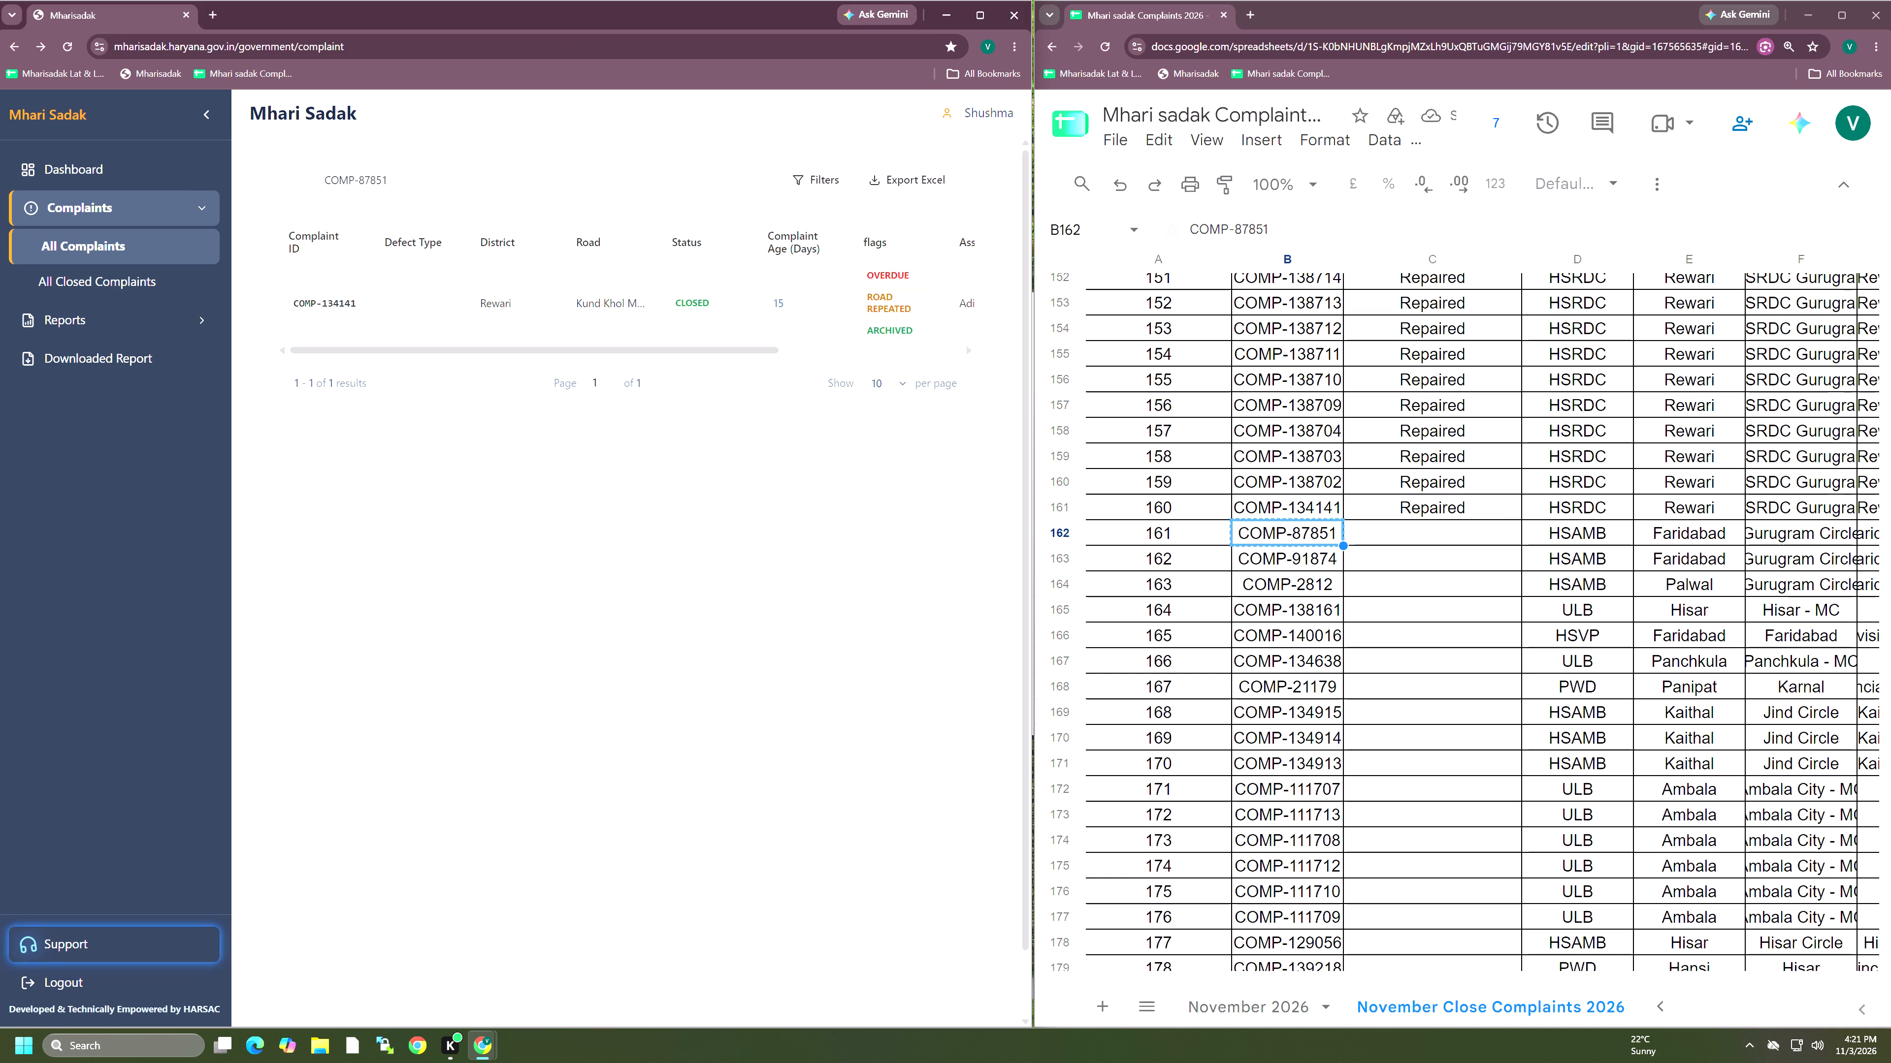
click(485, 299)
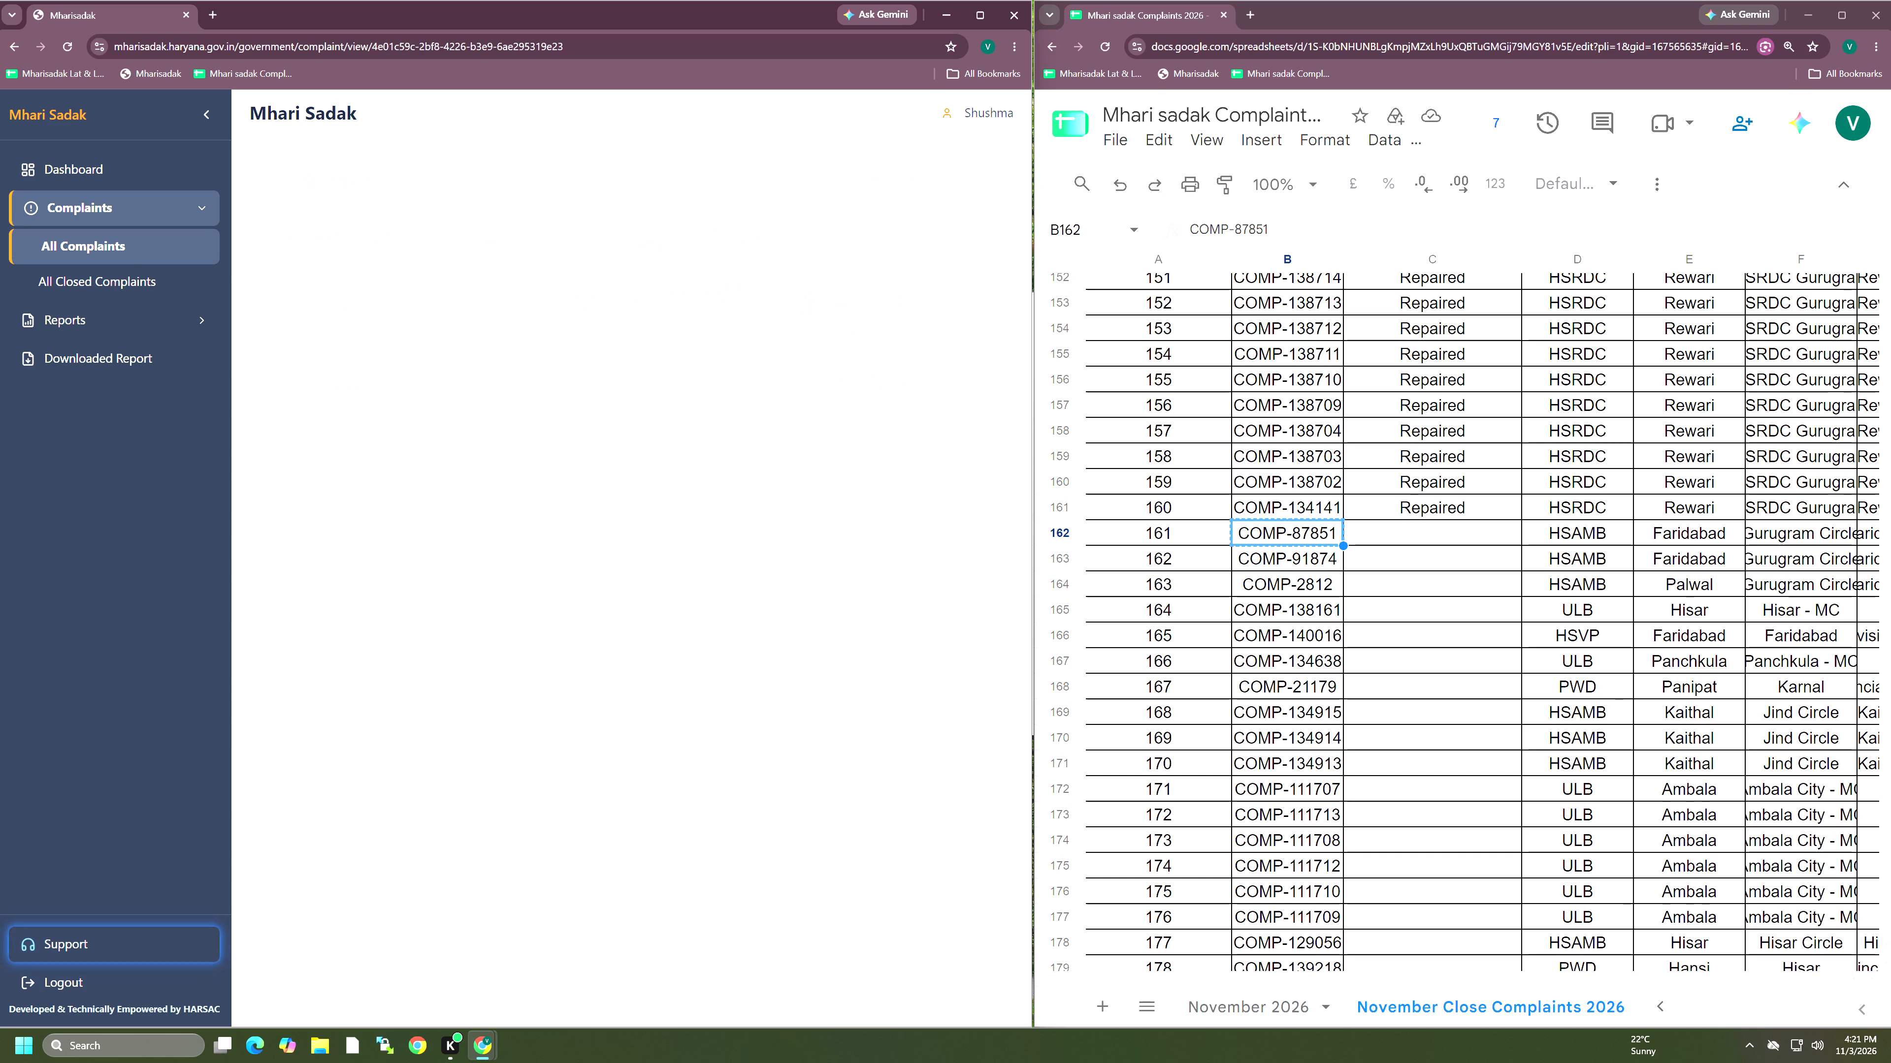
click(1422, 532)
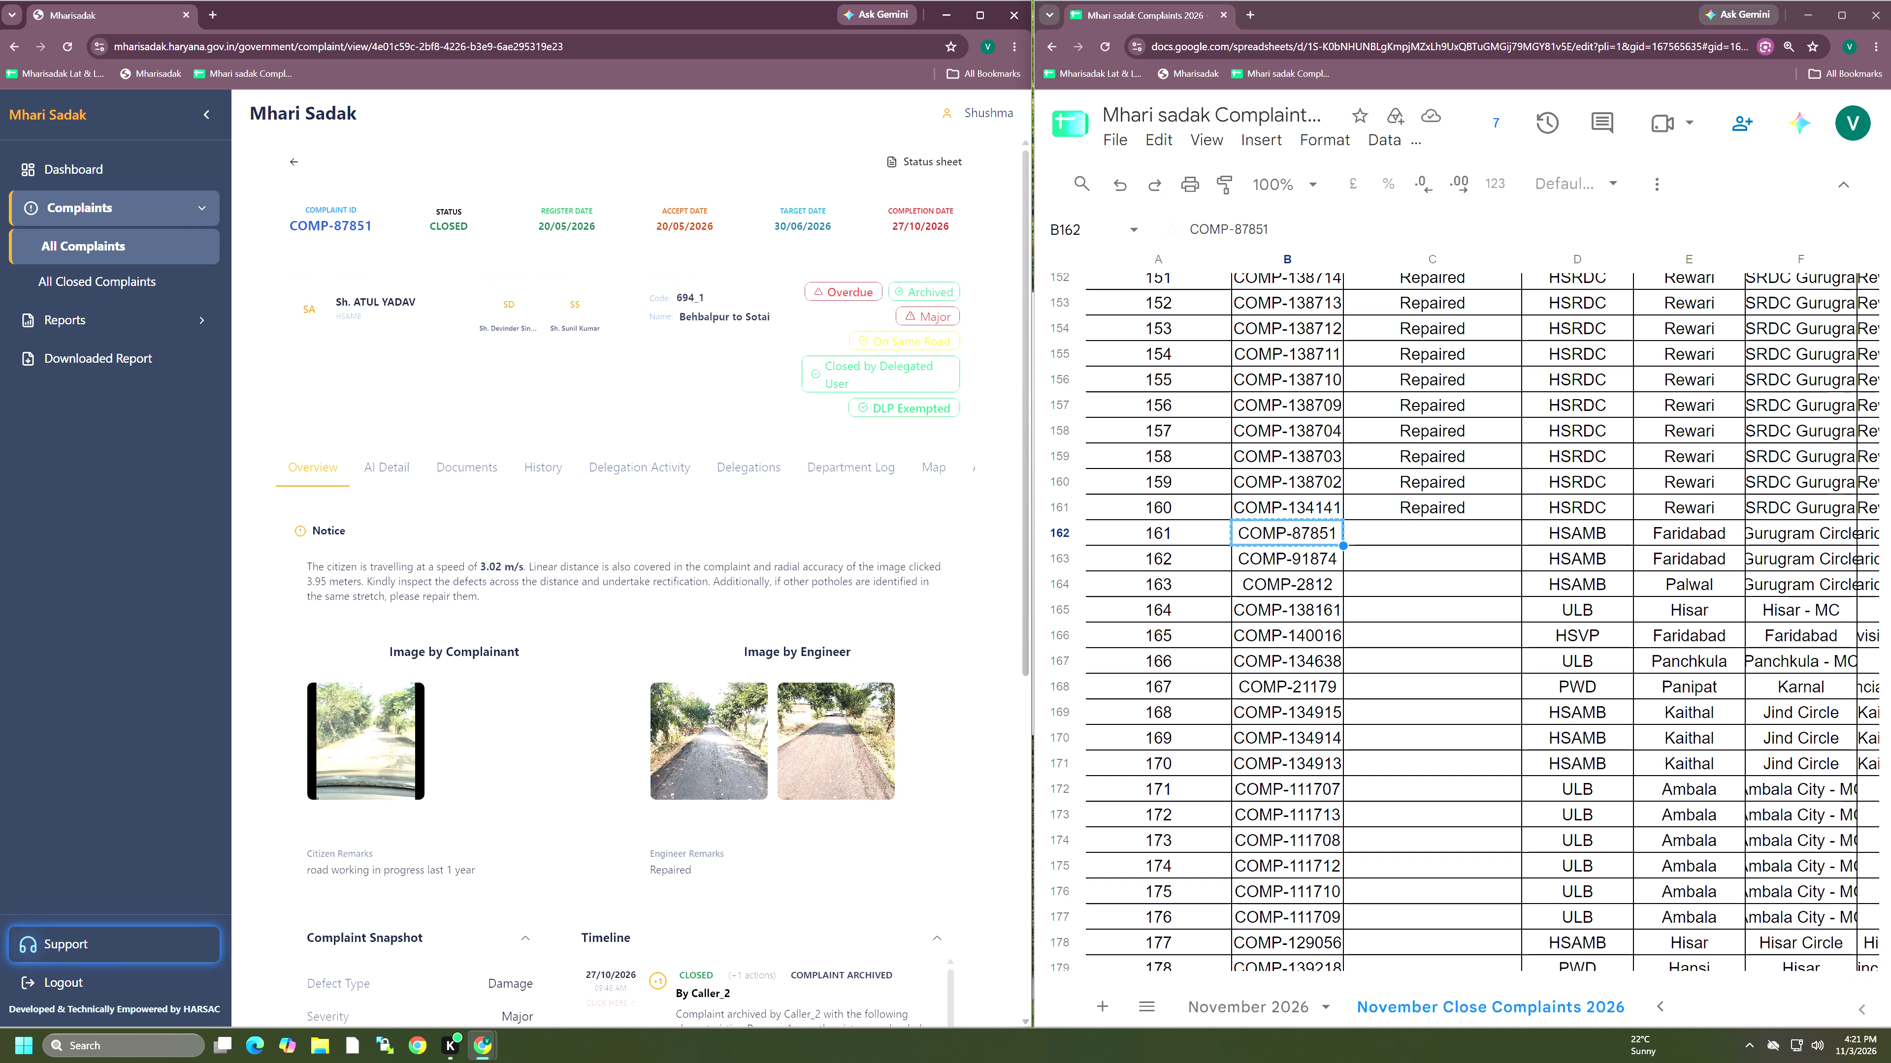
key(ctrl+d)
click(1304, 564)
key(ctrl+c)
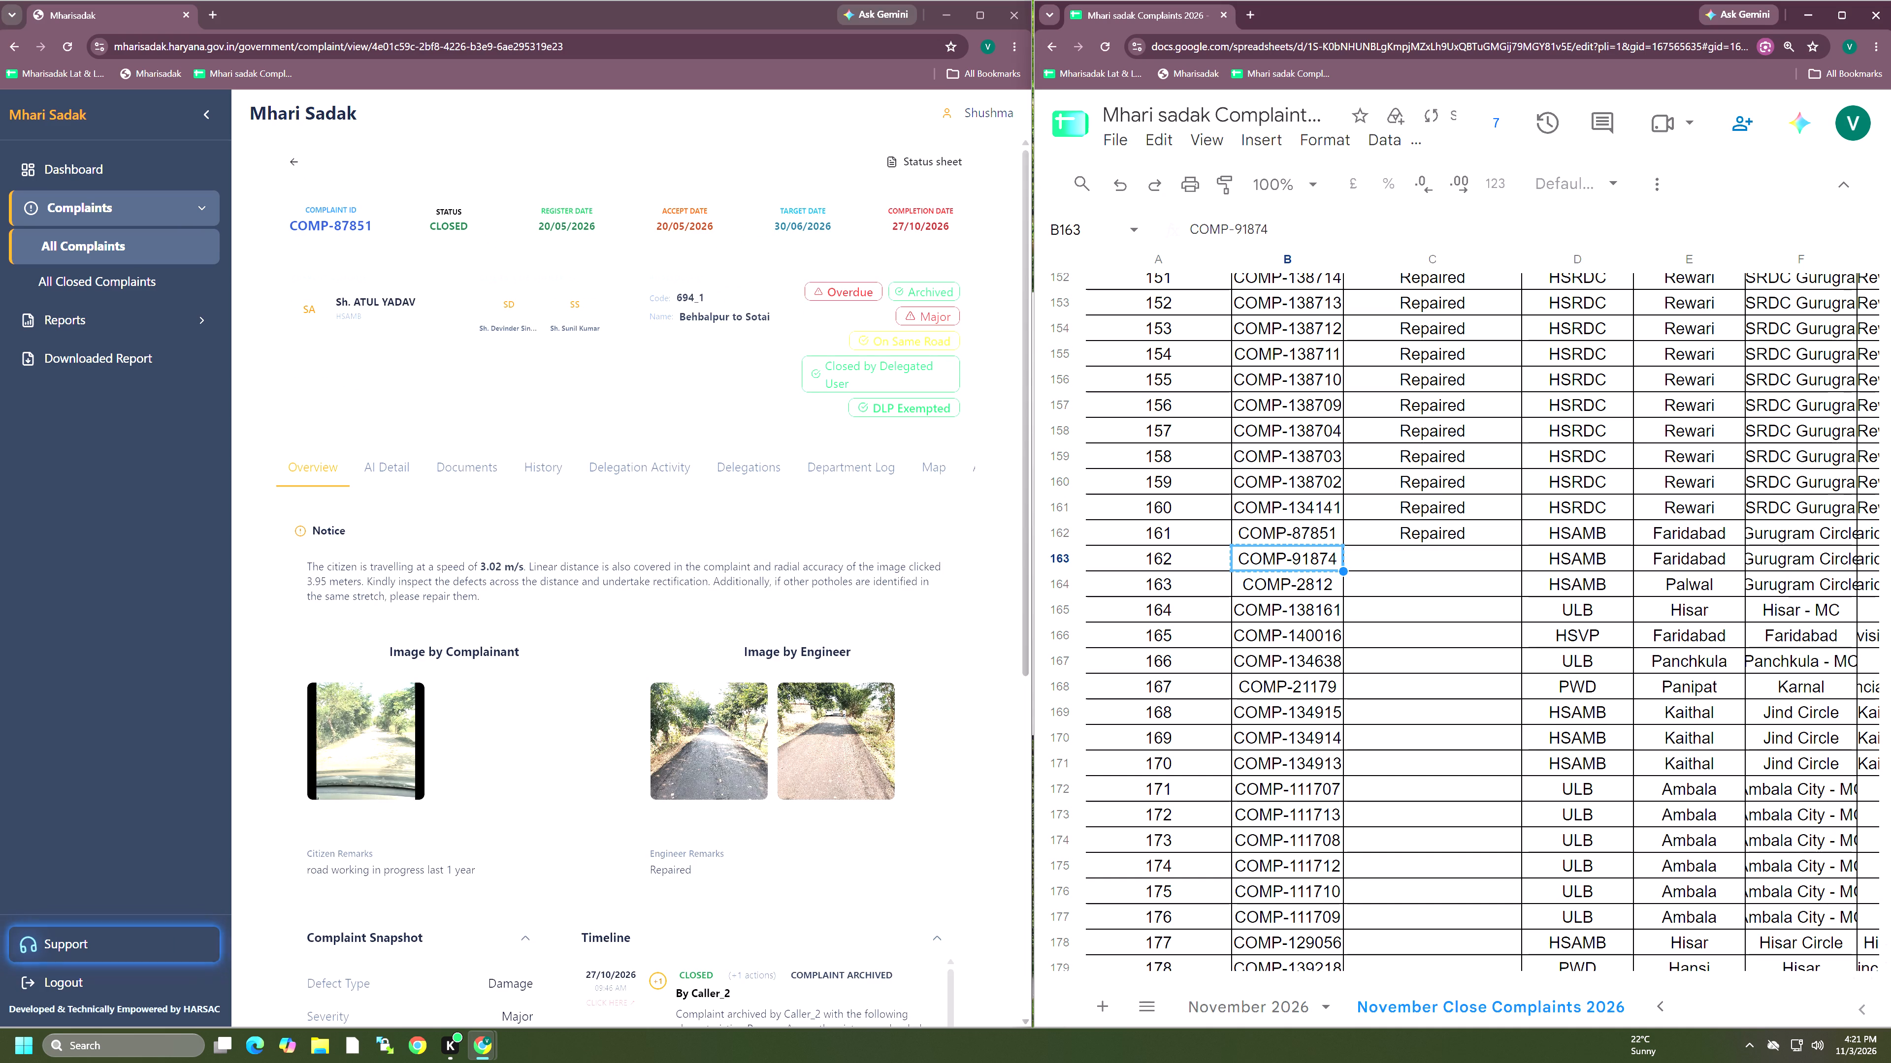
click(301, 157)
scroll(1571, 492, down, 2)
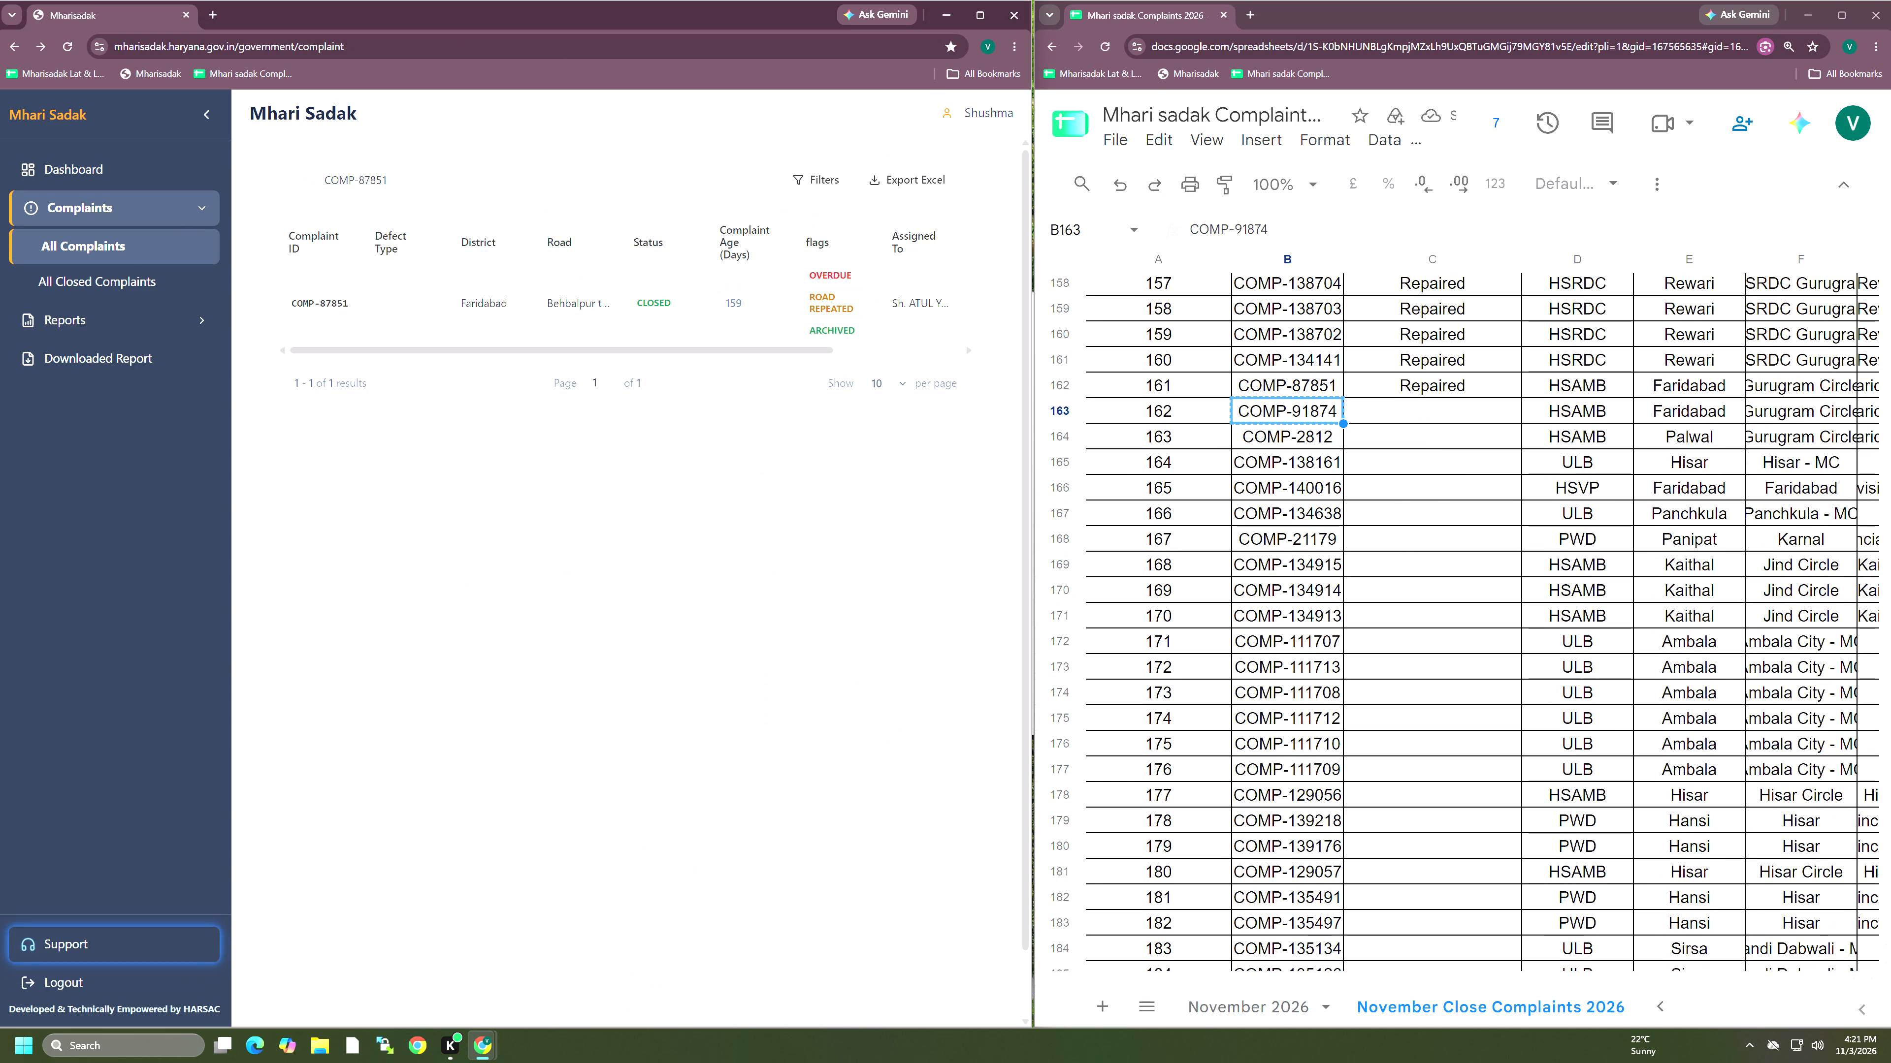
drag(402, 174, 266, 225)
key(ctrl+v)
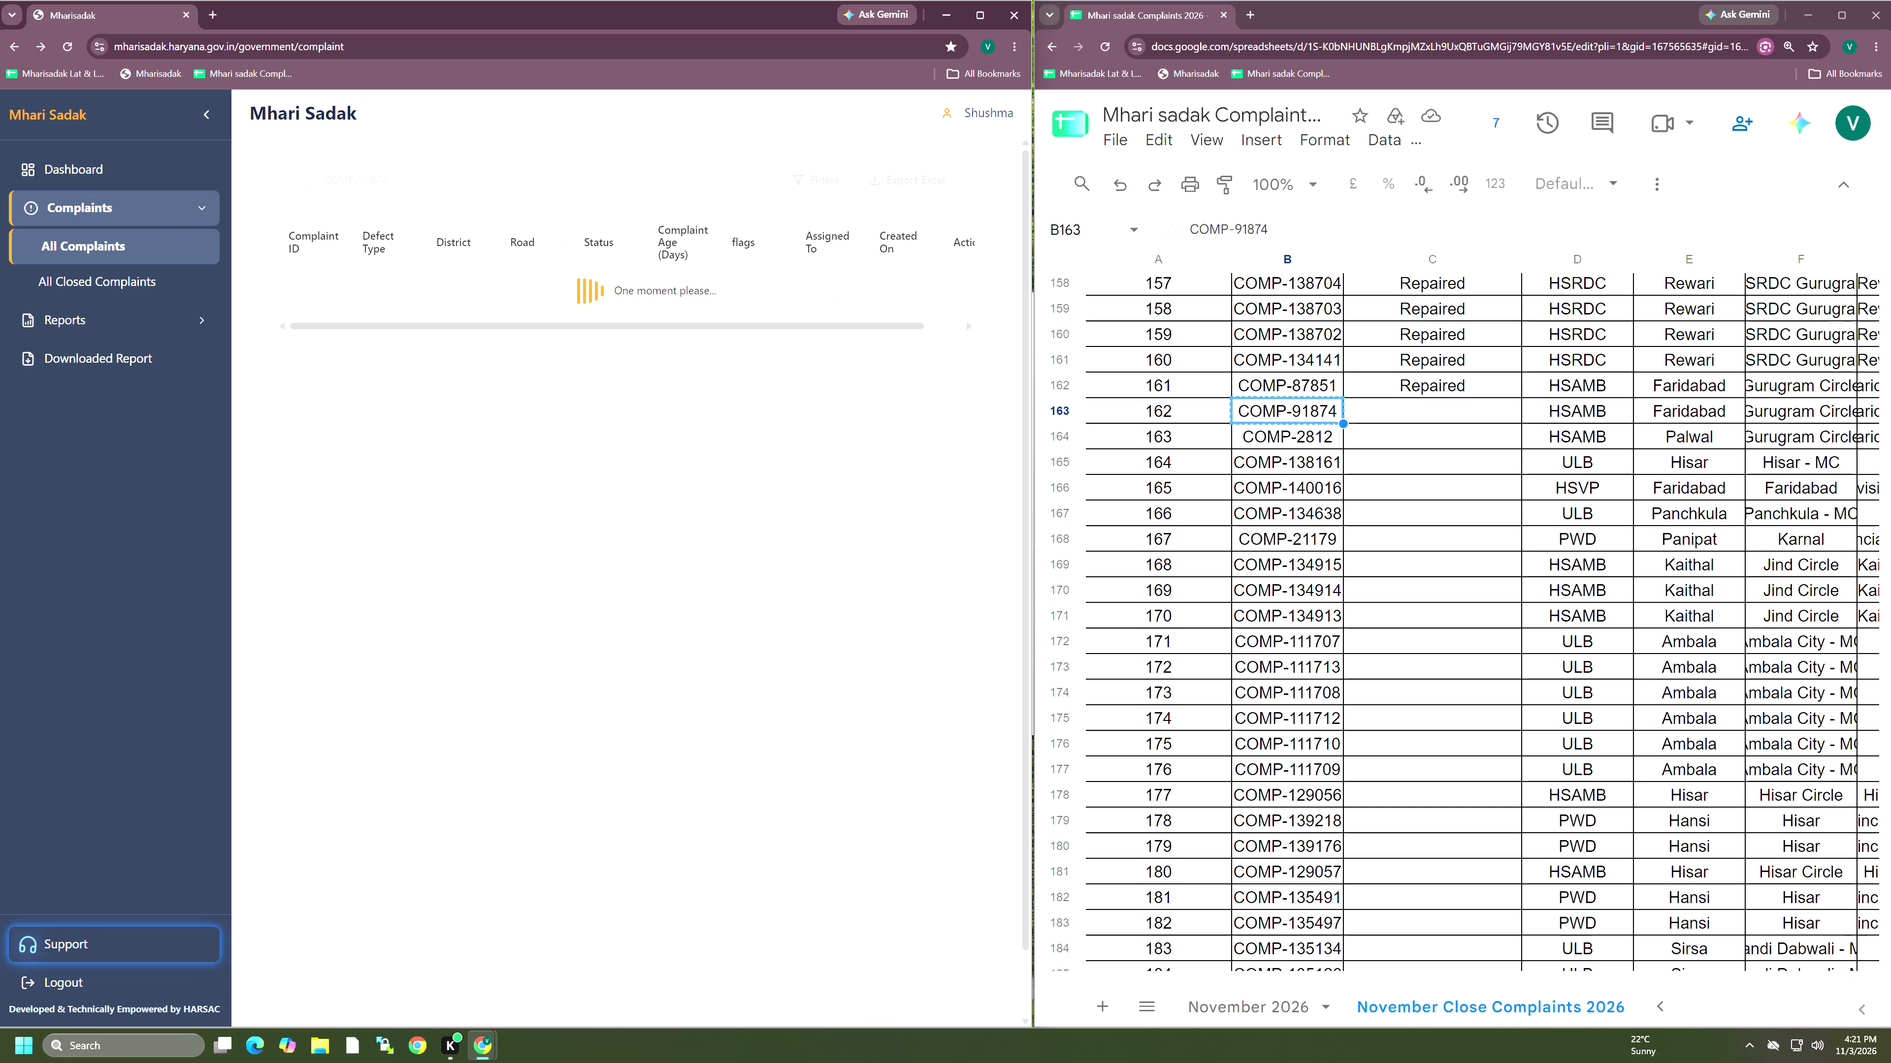
click(490, 287)
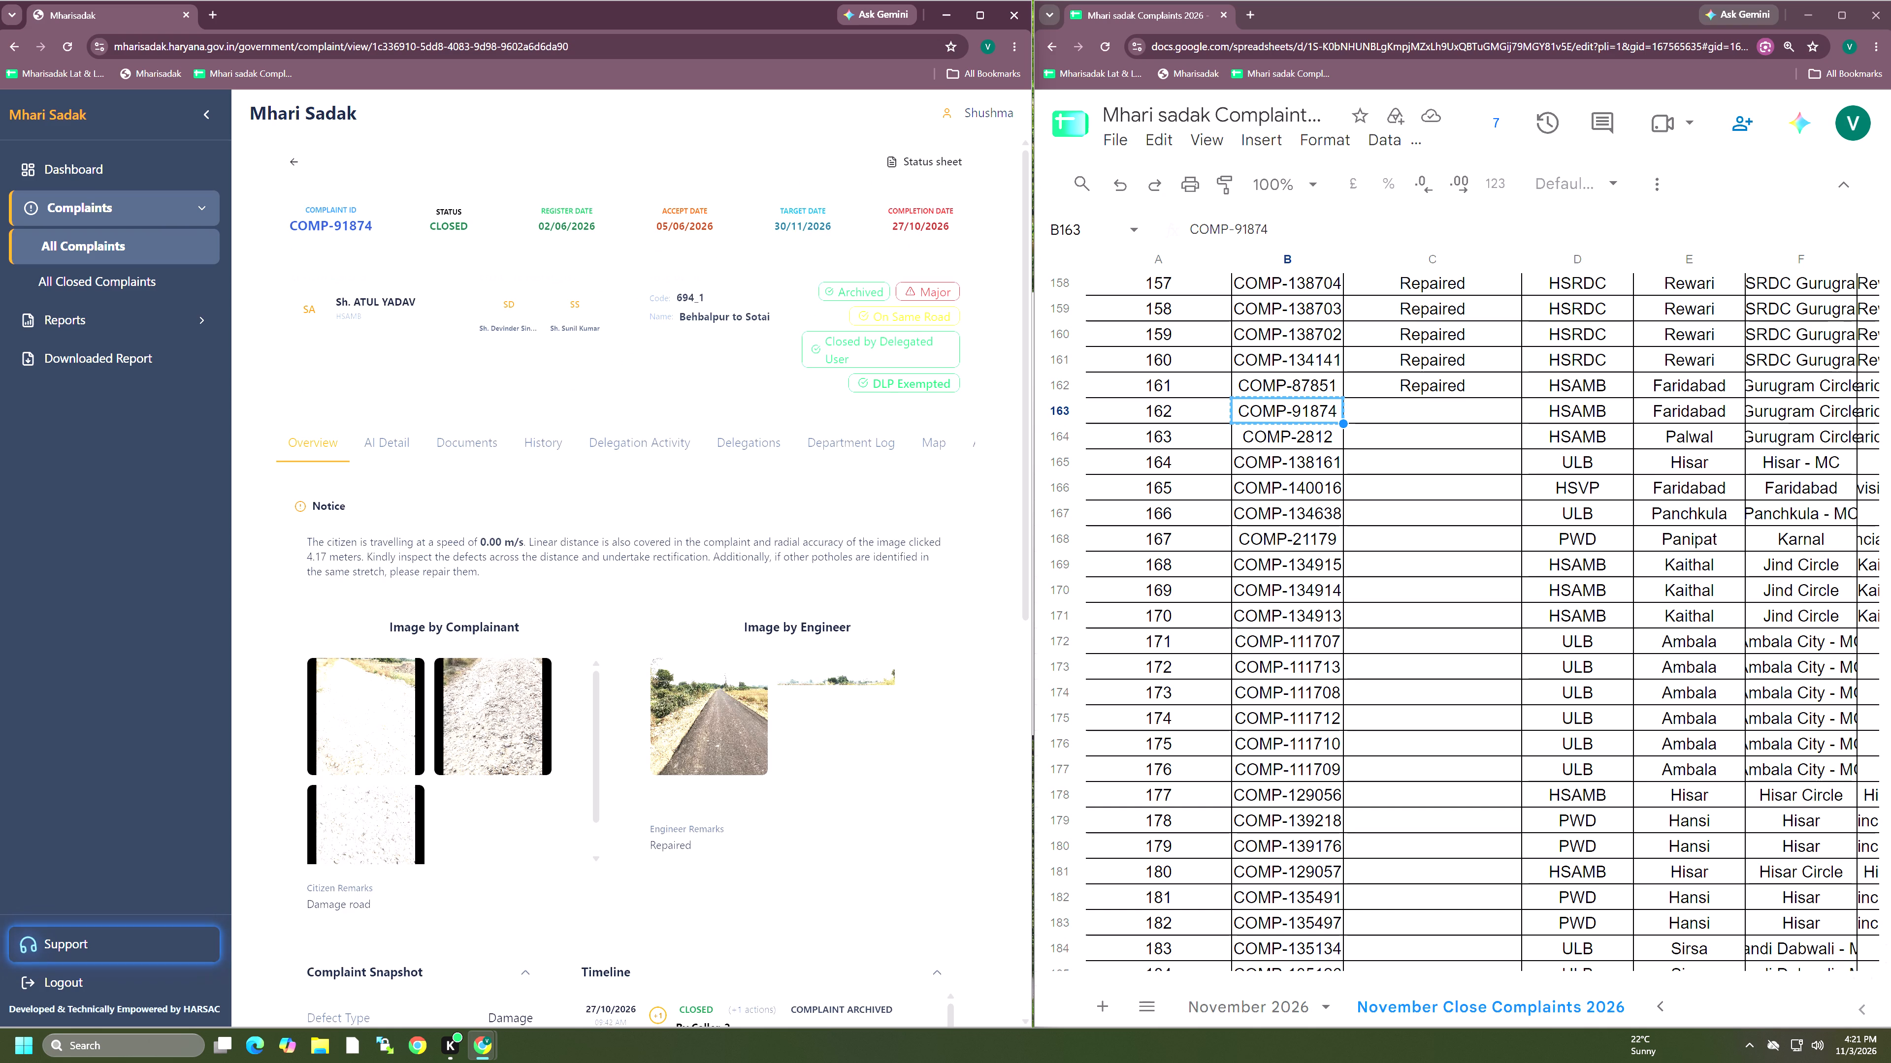
click(1421, 410)
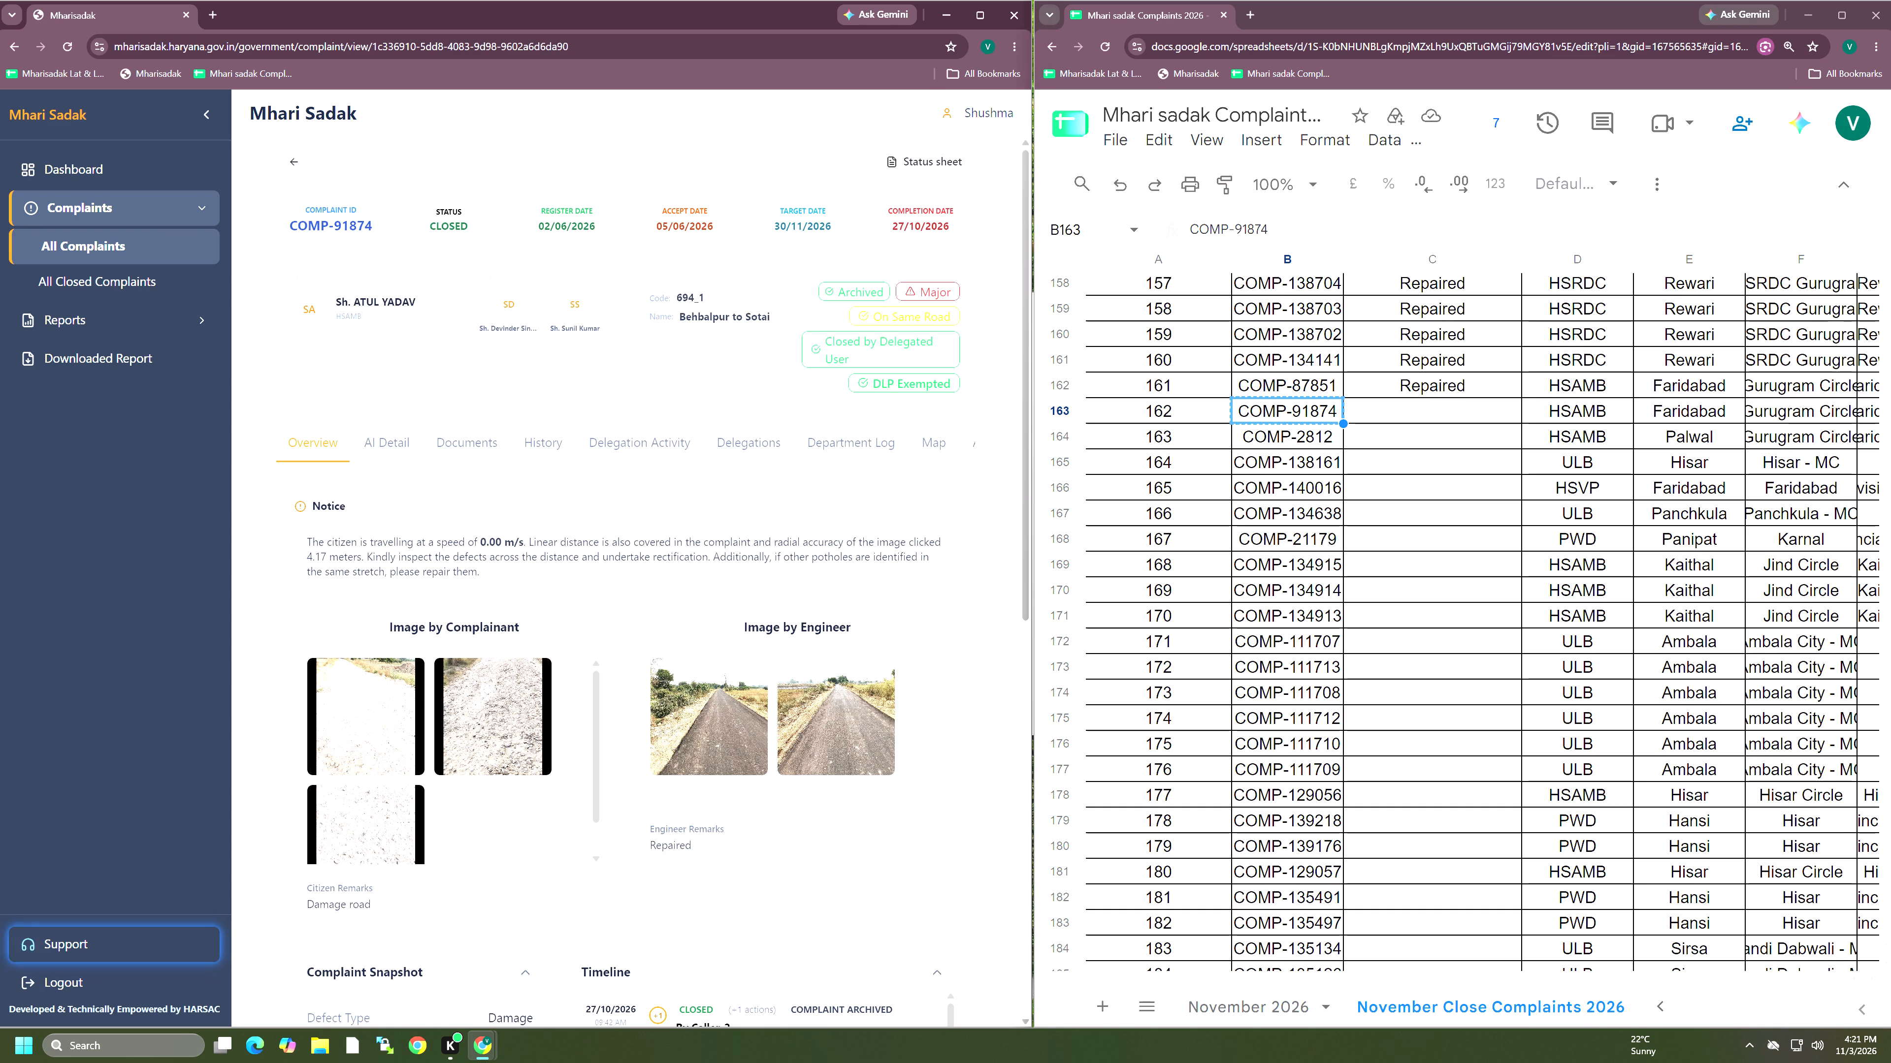
key(ctrl+d)
Look up COMP-2812 in the portal and copy its engineer remark, invalid_location, into its column C cell in the sheet.
click(1302, 440)
key(ctrl+c)
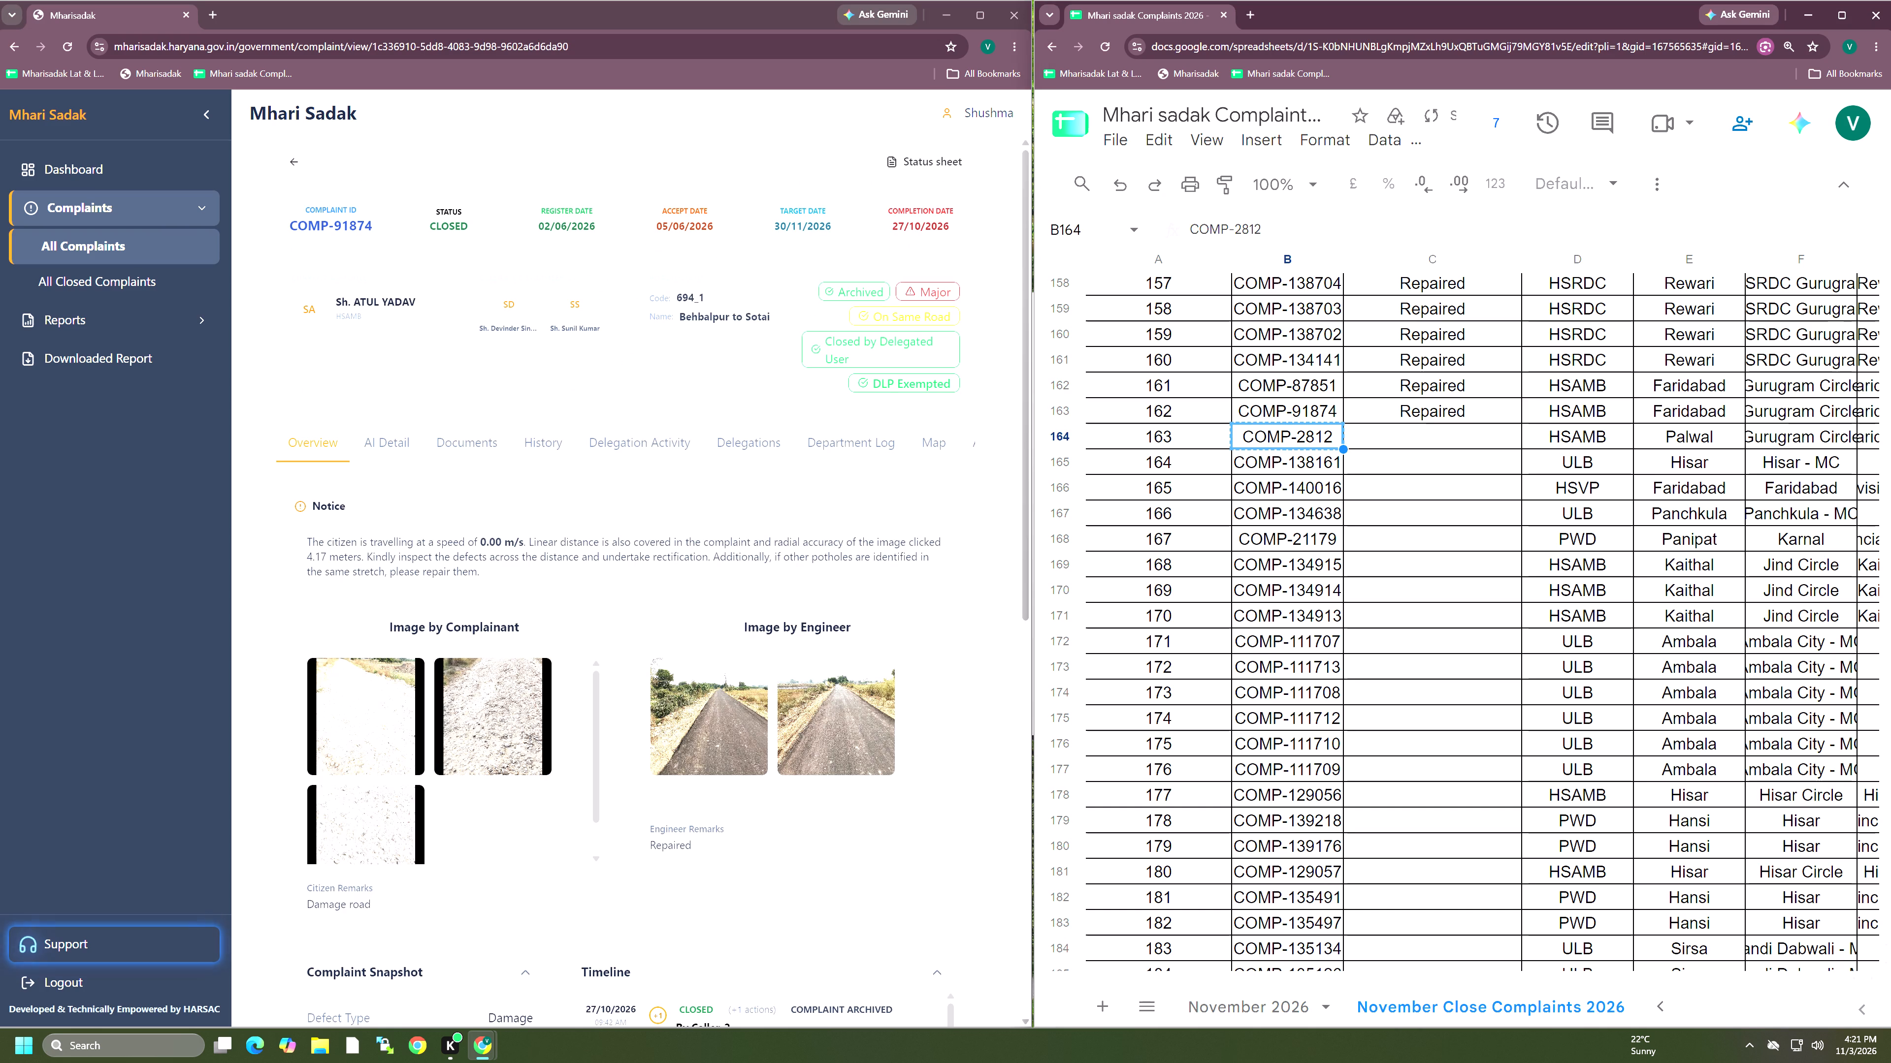
click(293, 159)
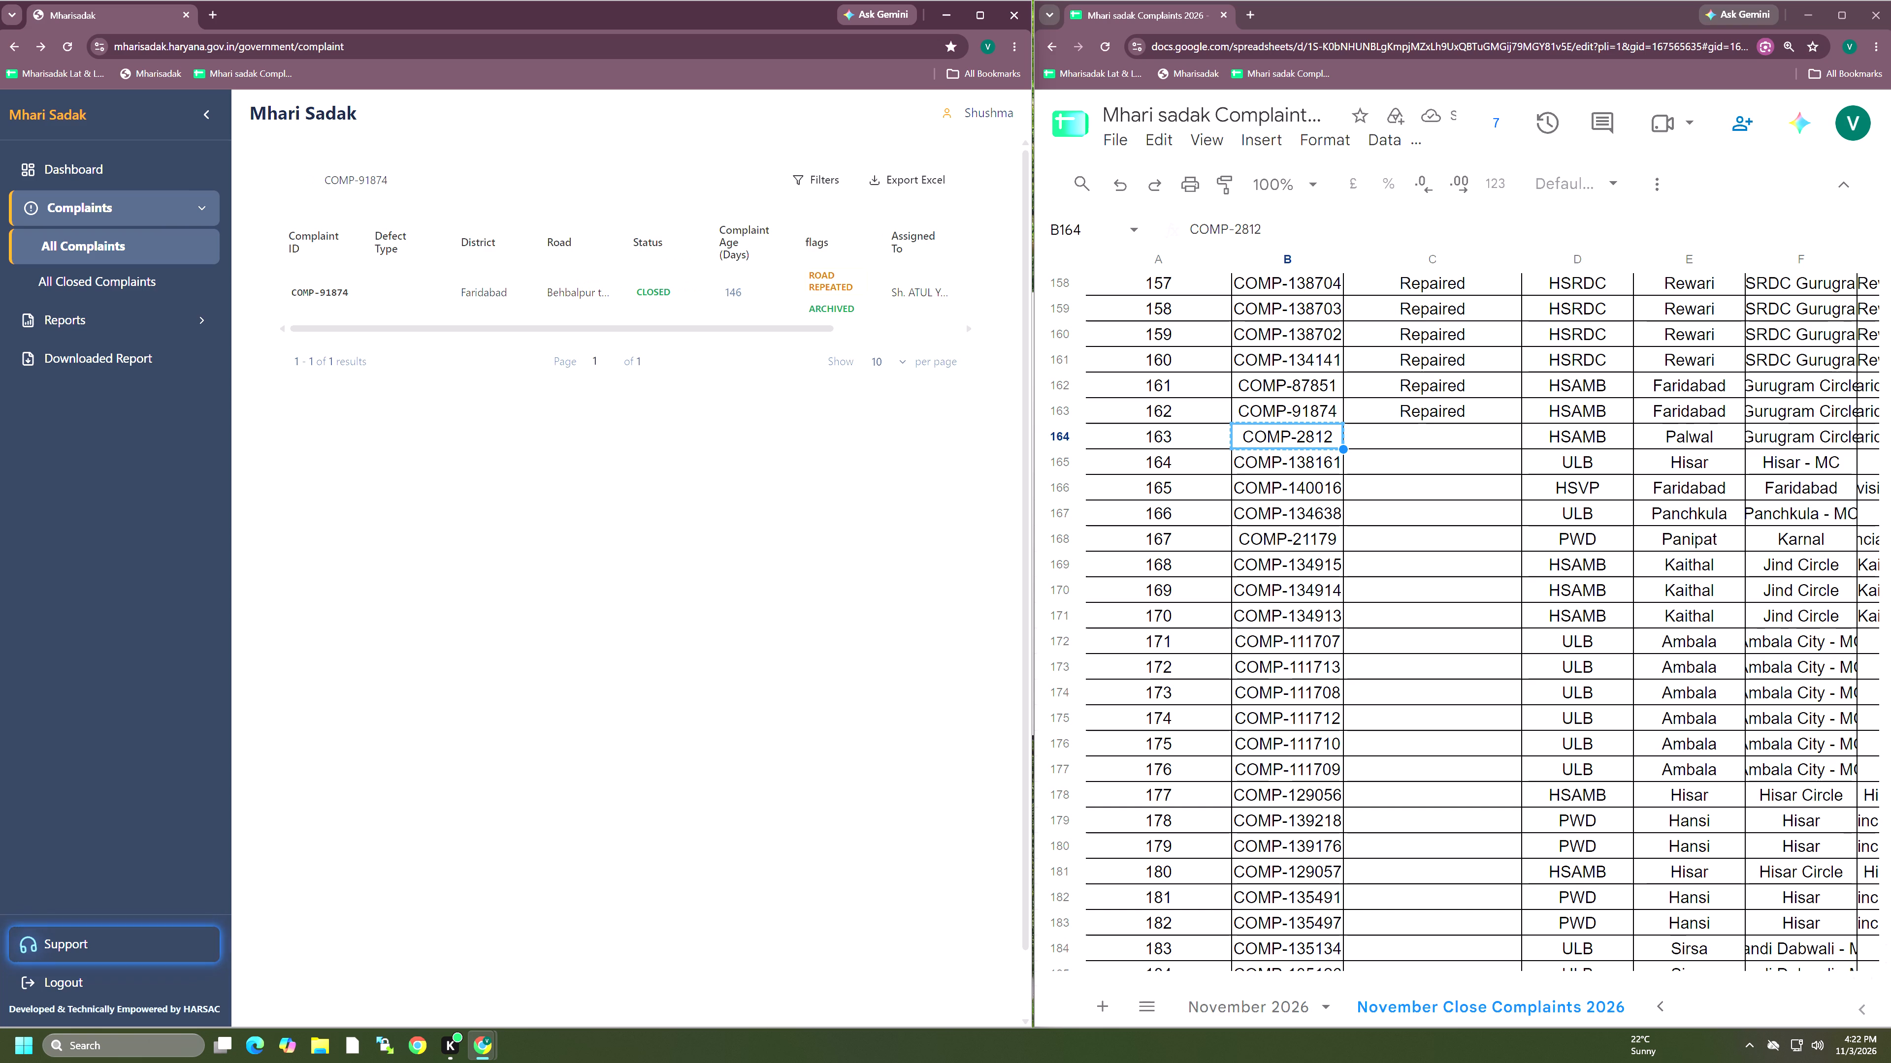
drag(396, 179, 303, 216)
key(ctrl+v)
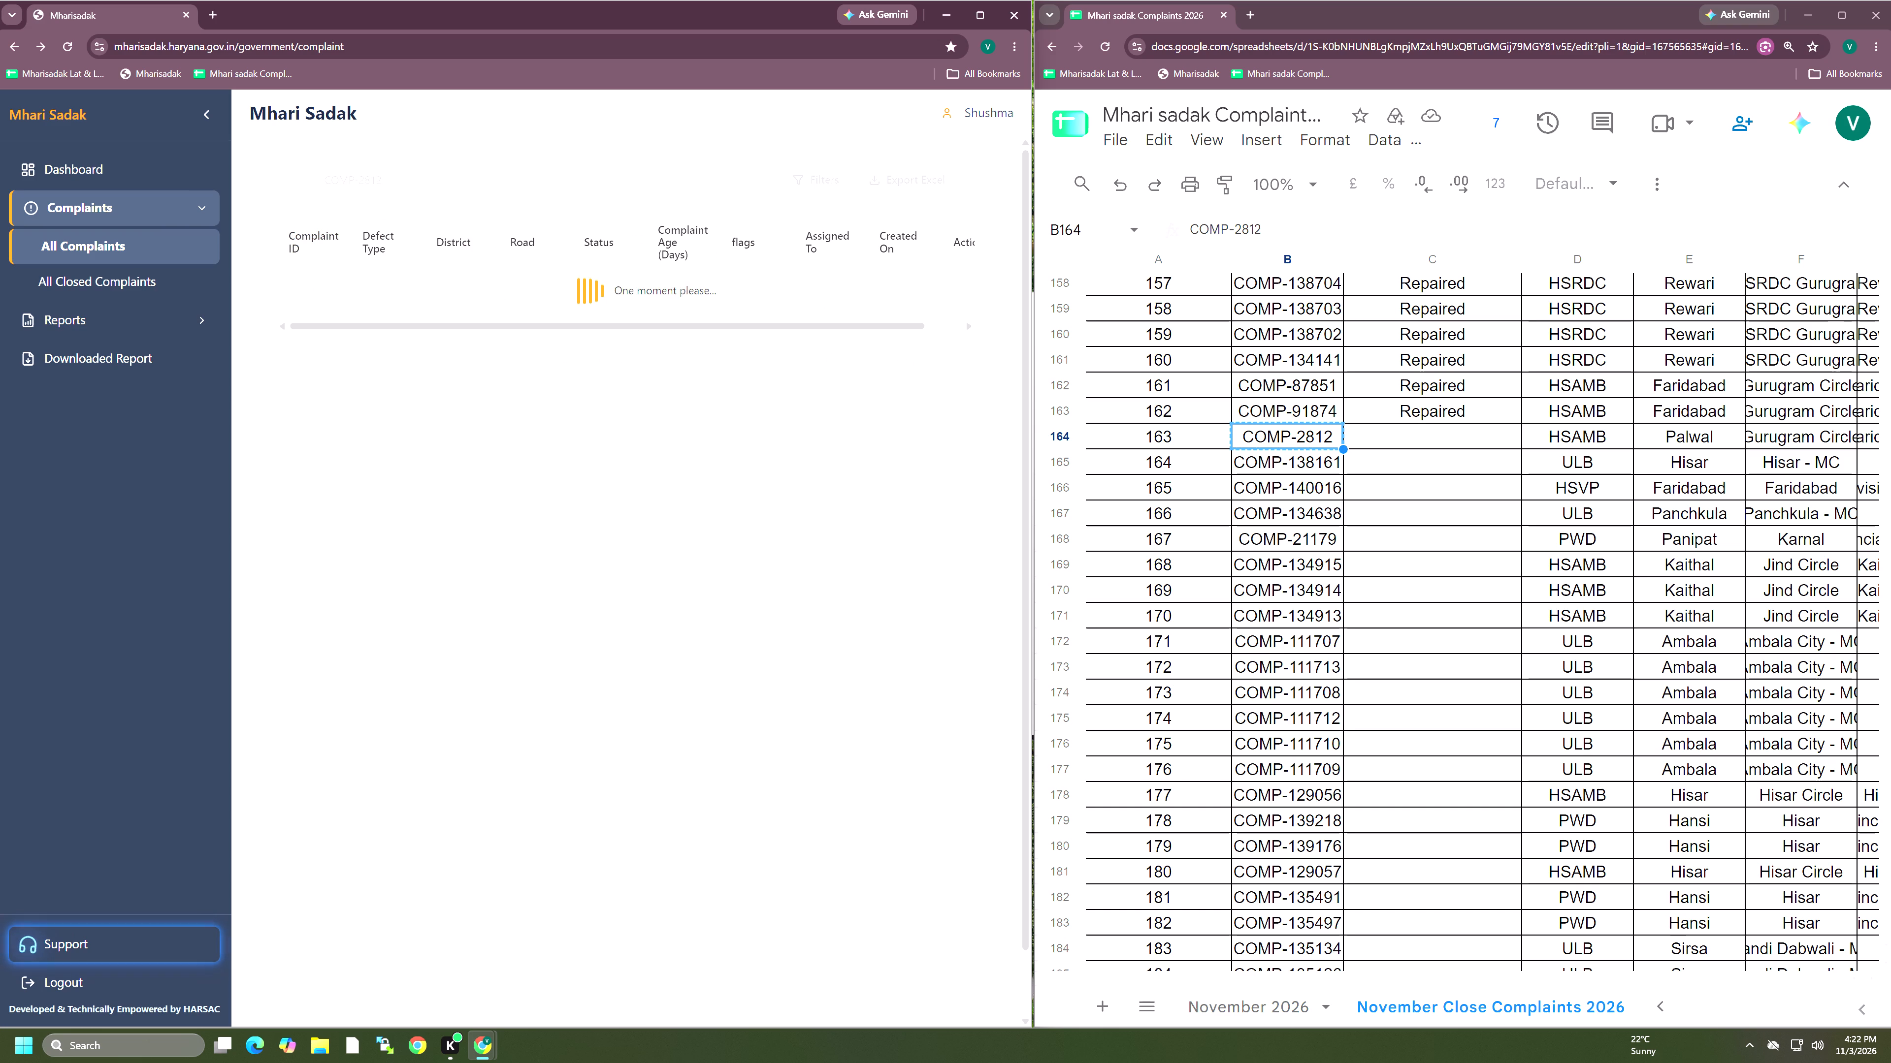
click(685, 834)
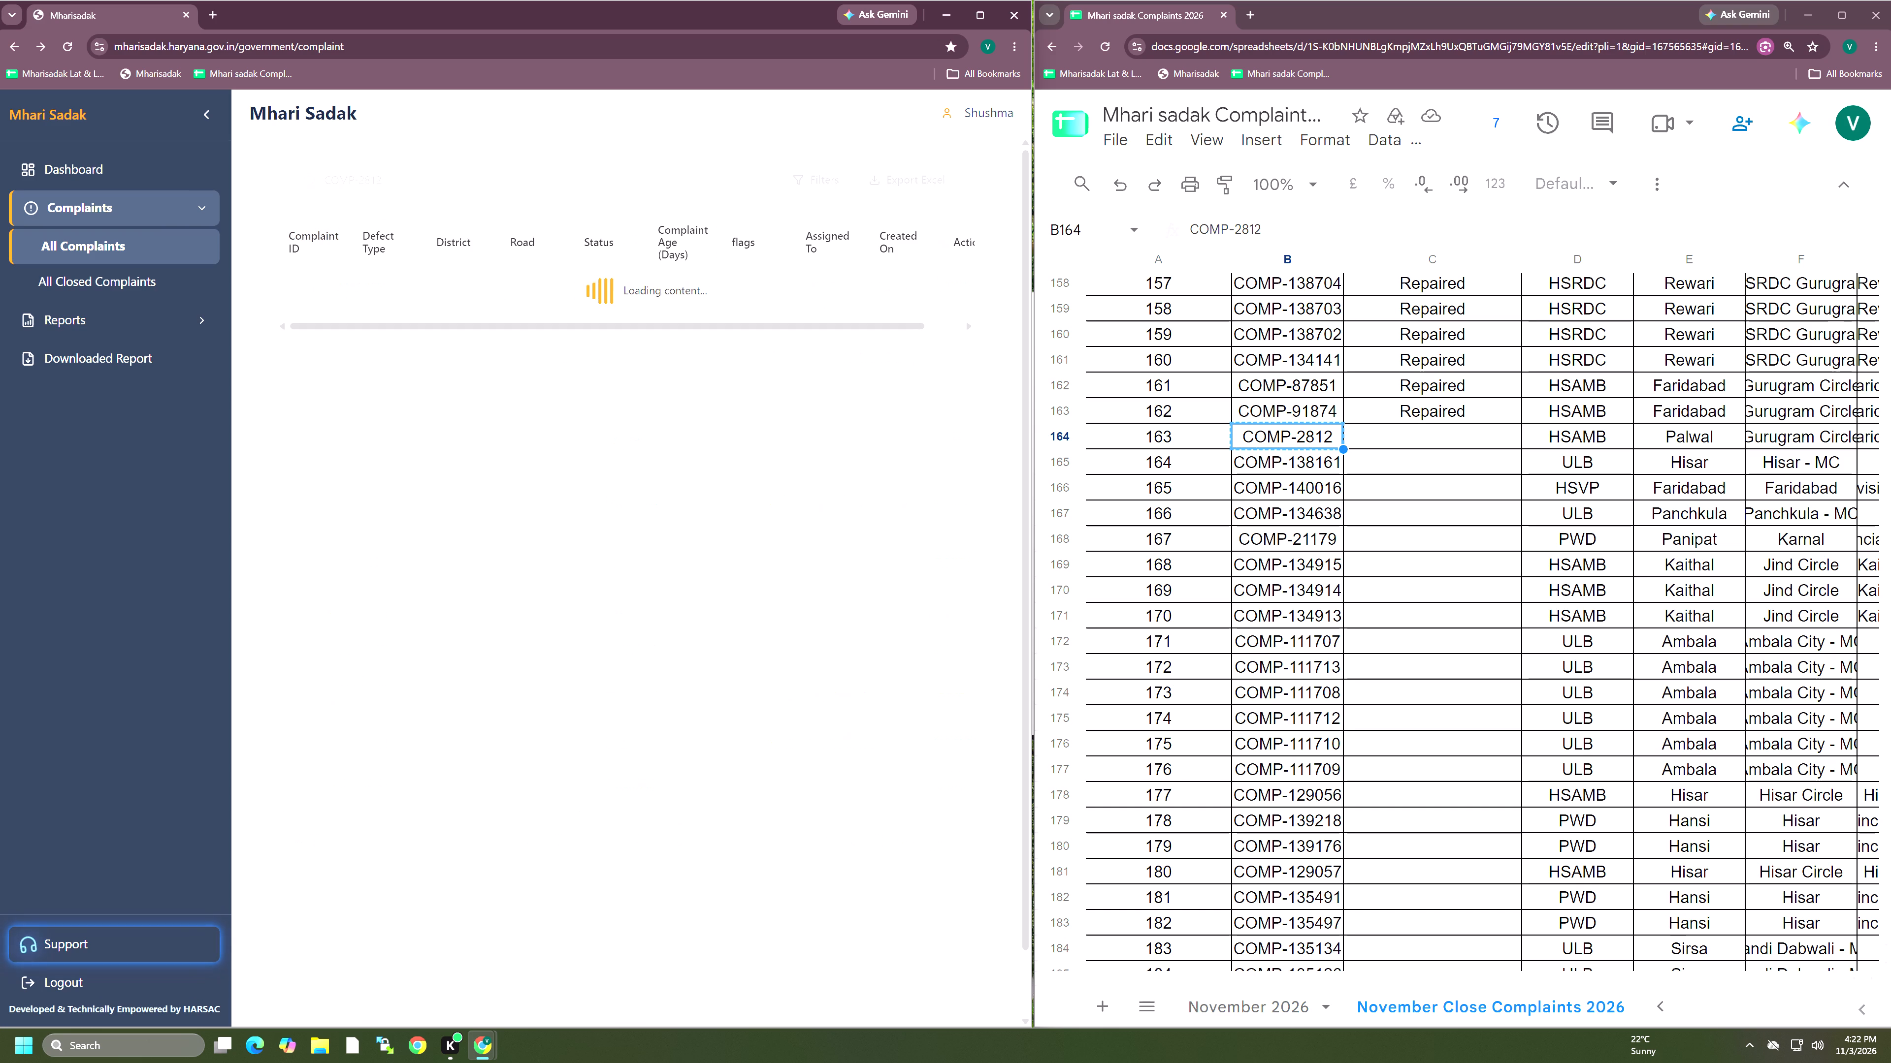
click(537, 298)
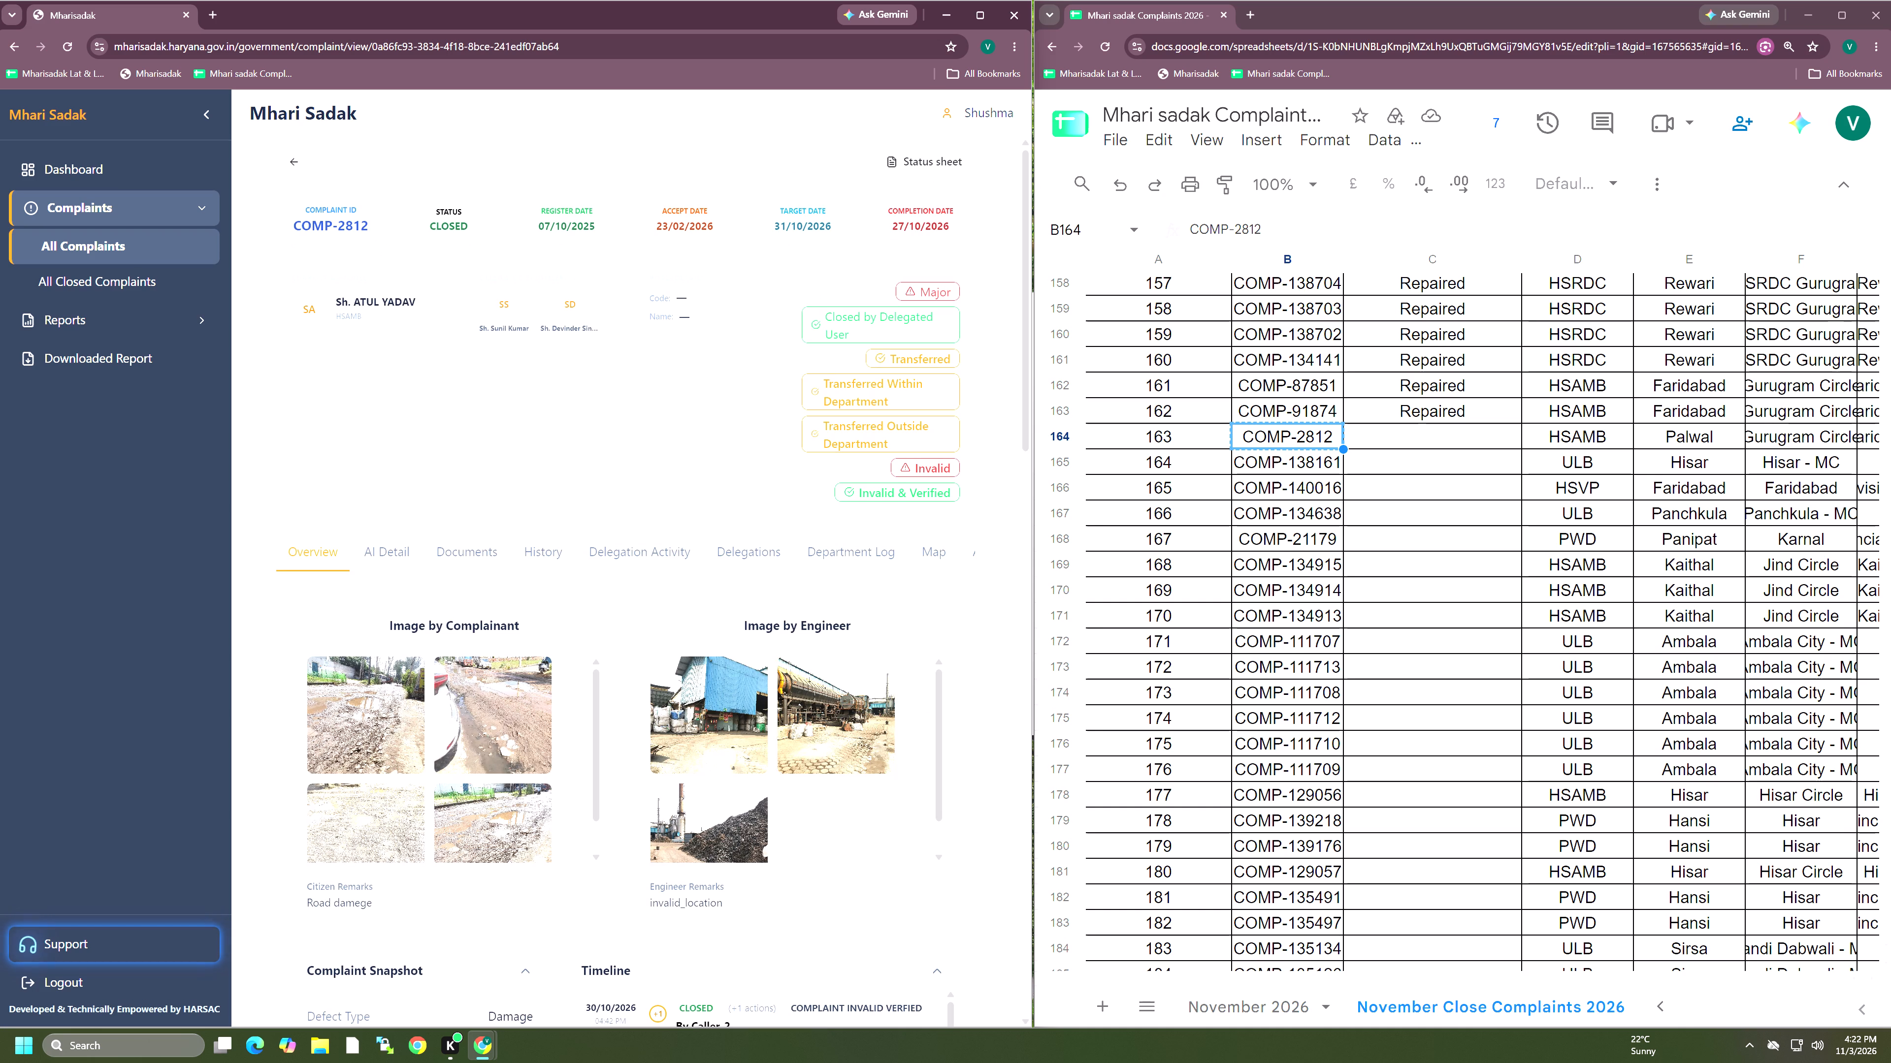
drag(643, 904, 735, 911)
key(ctrl+c)
click(1453, 435)
key(ctrl+v)
click(1323, 463)
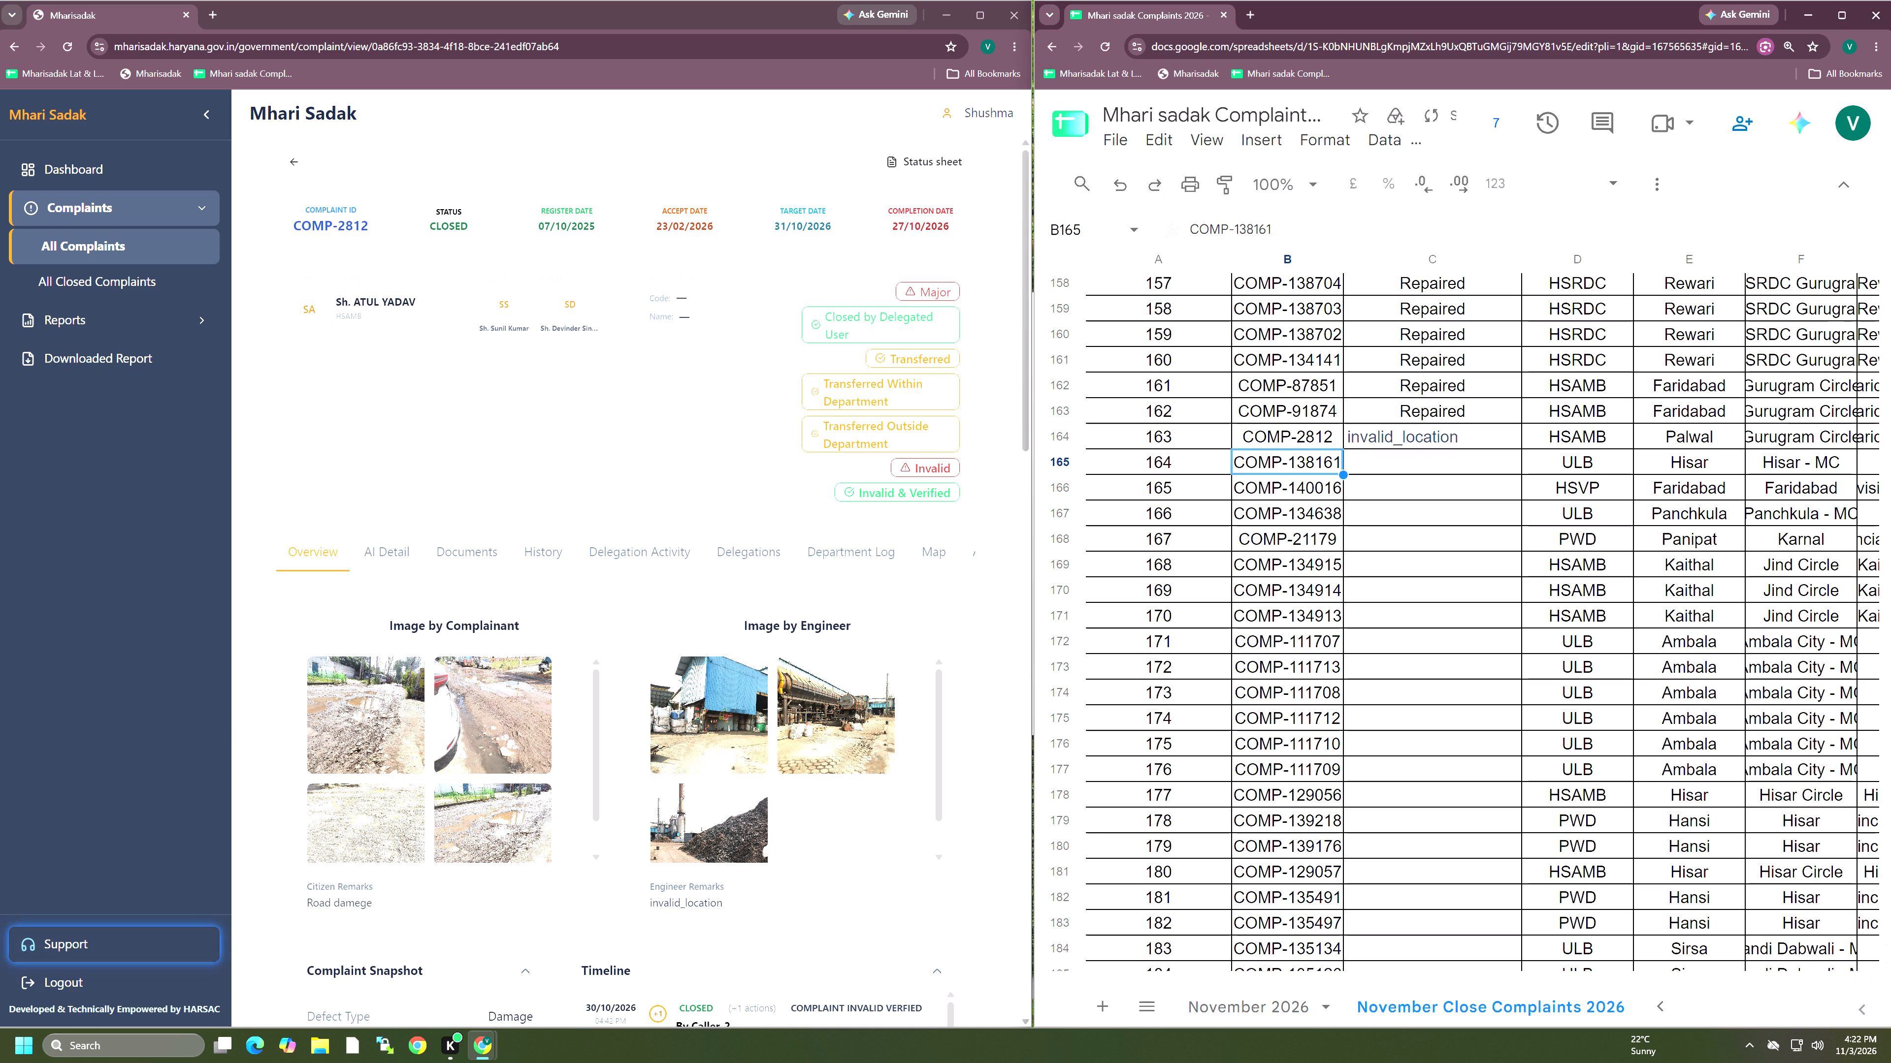
key(ctrl+c)
click(287, 161)
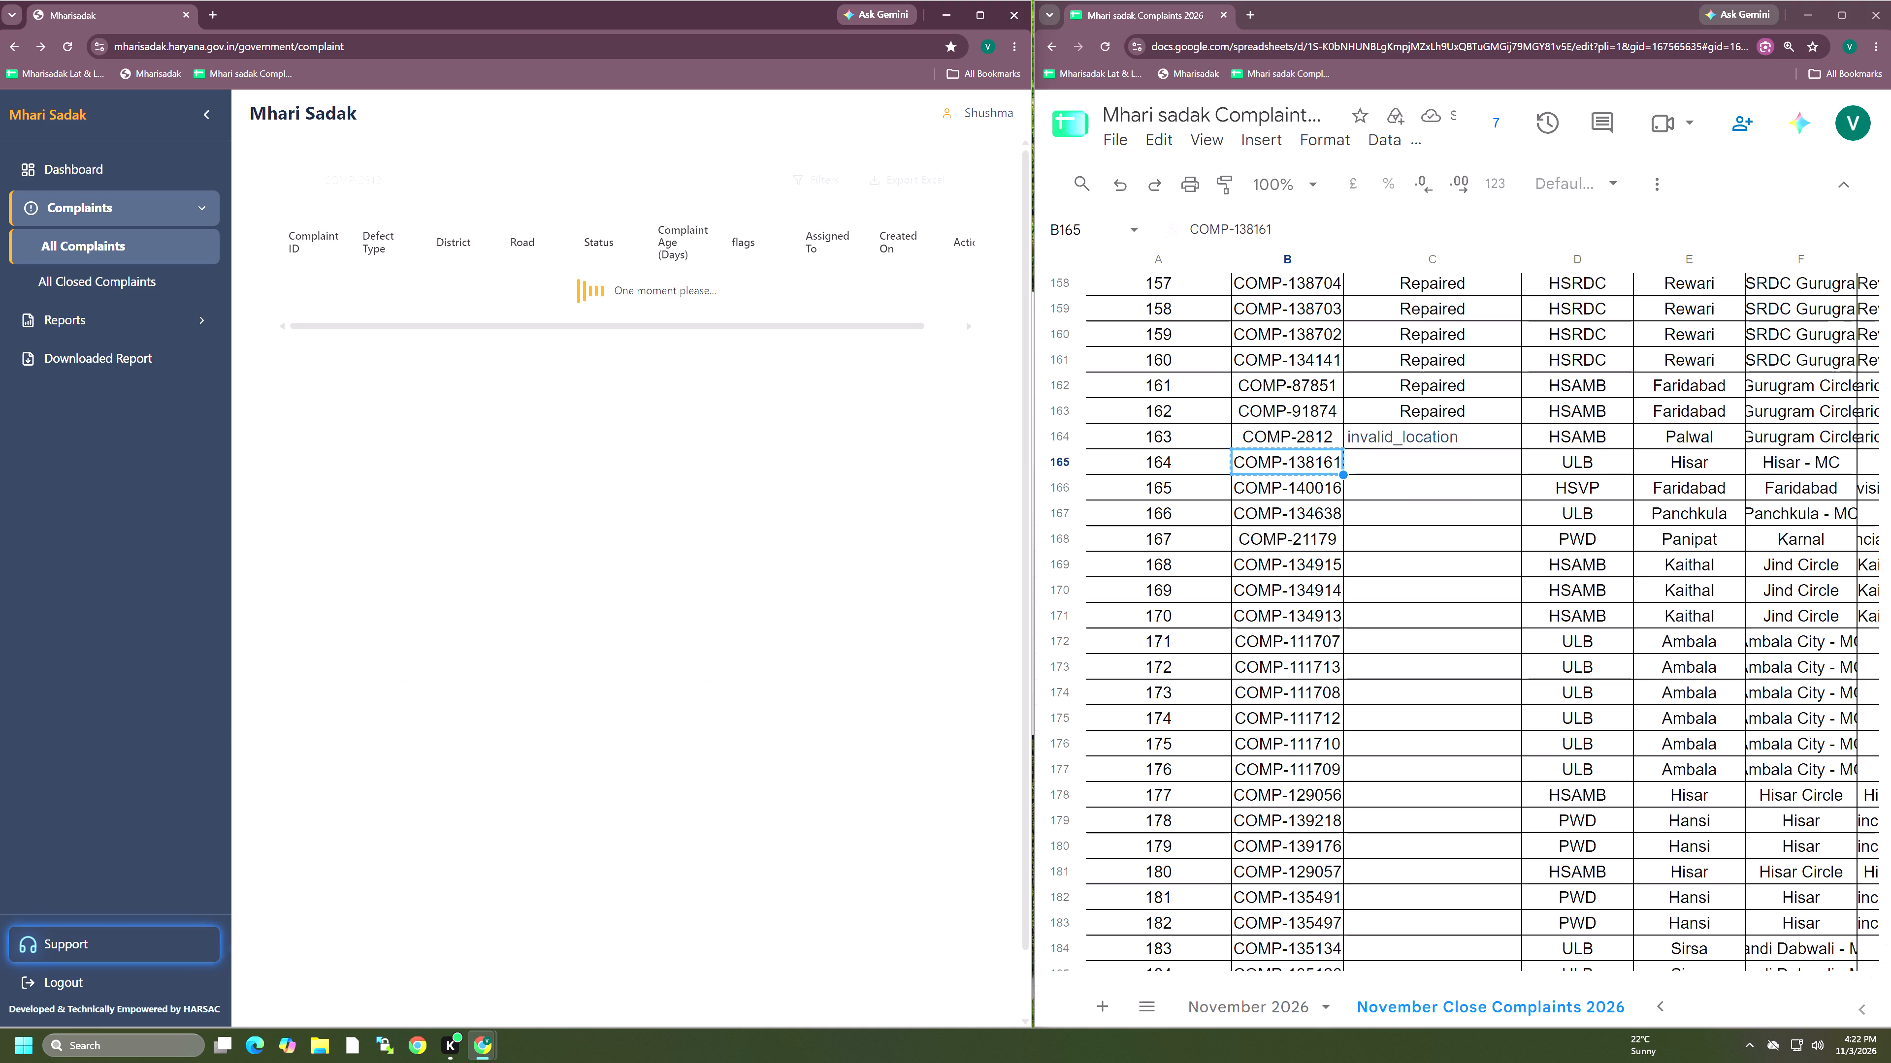
drag(395, 181, 241, 237)
key(ctrl+v)
click(597, 294)
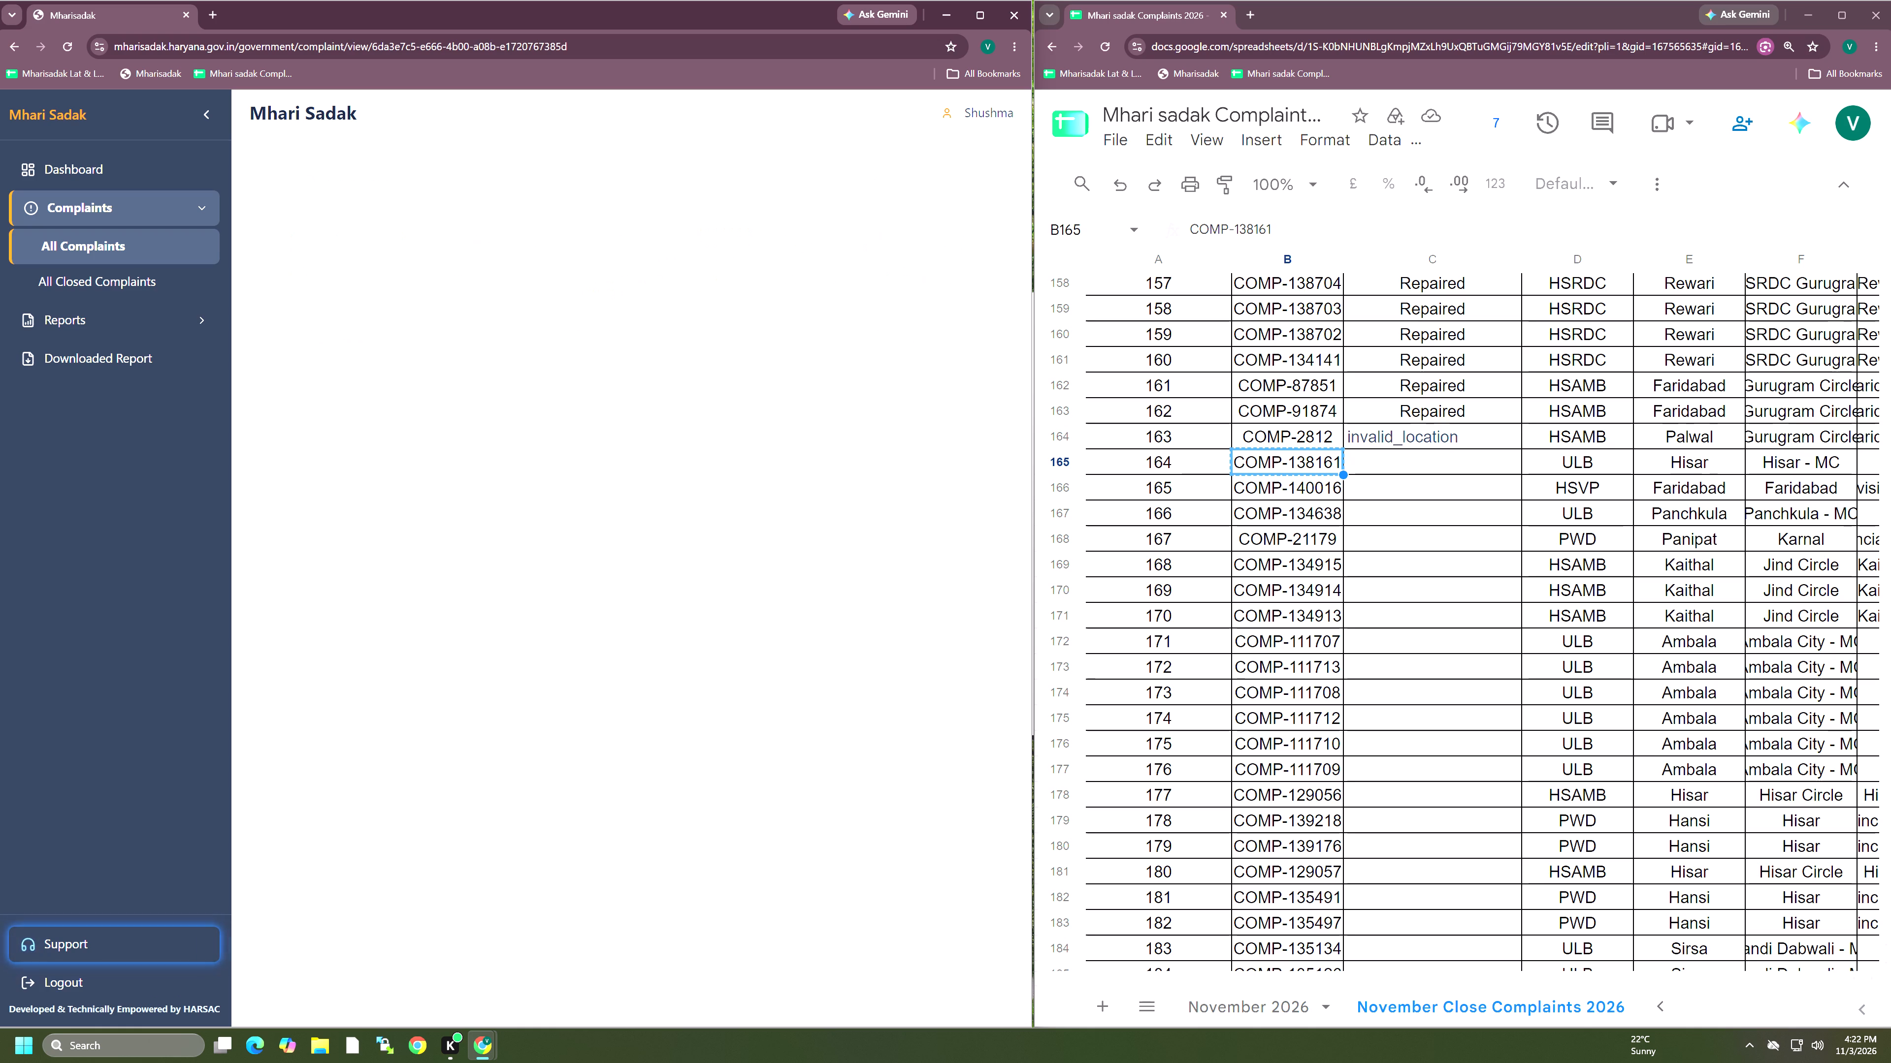
click(1361, 468)
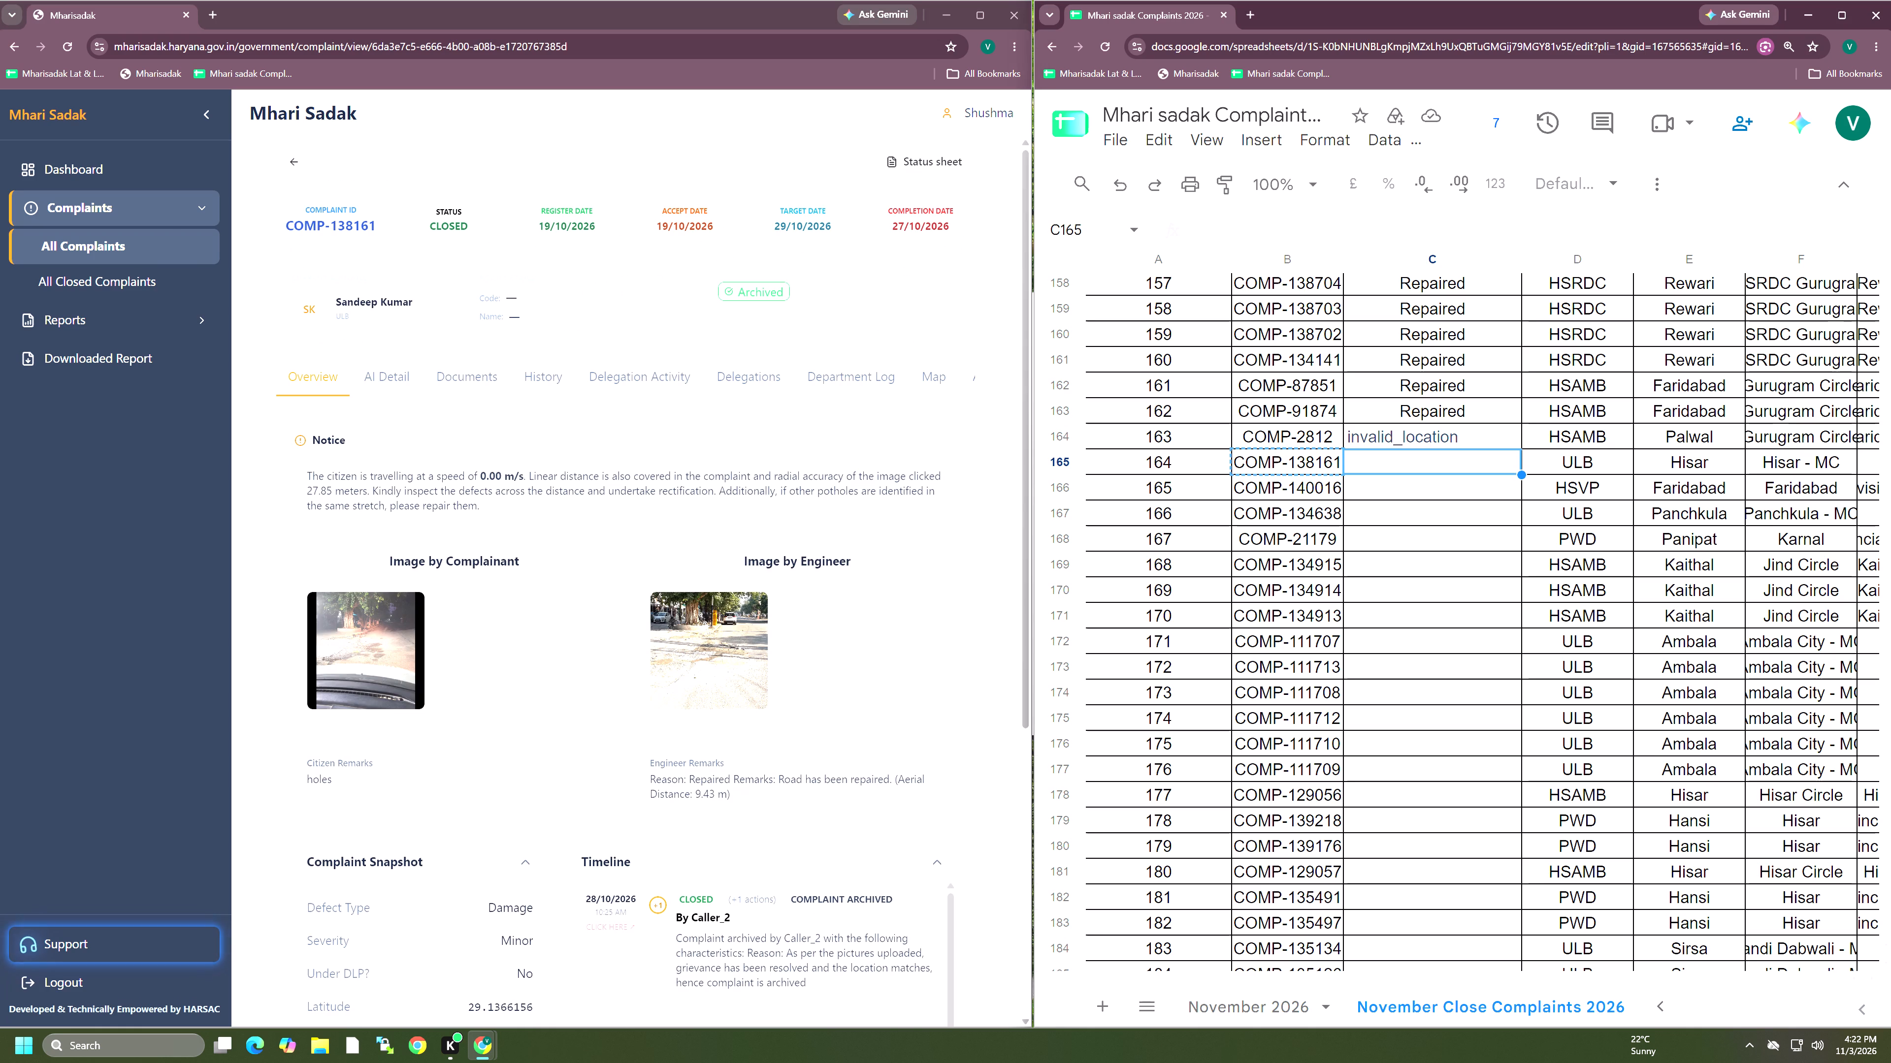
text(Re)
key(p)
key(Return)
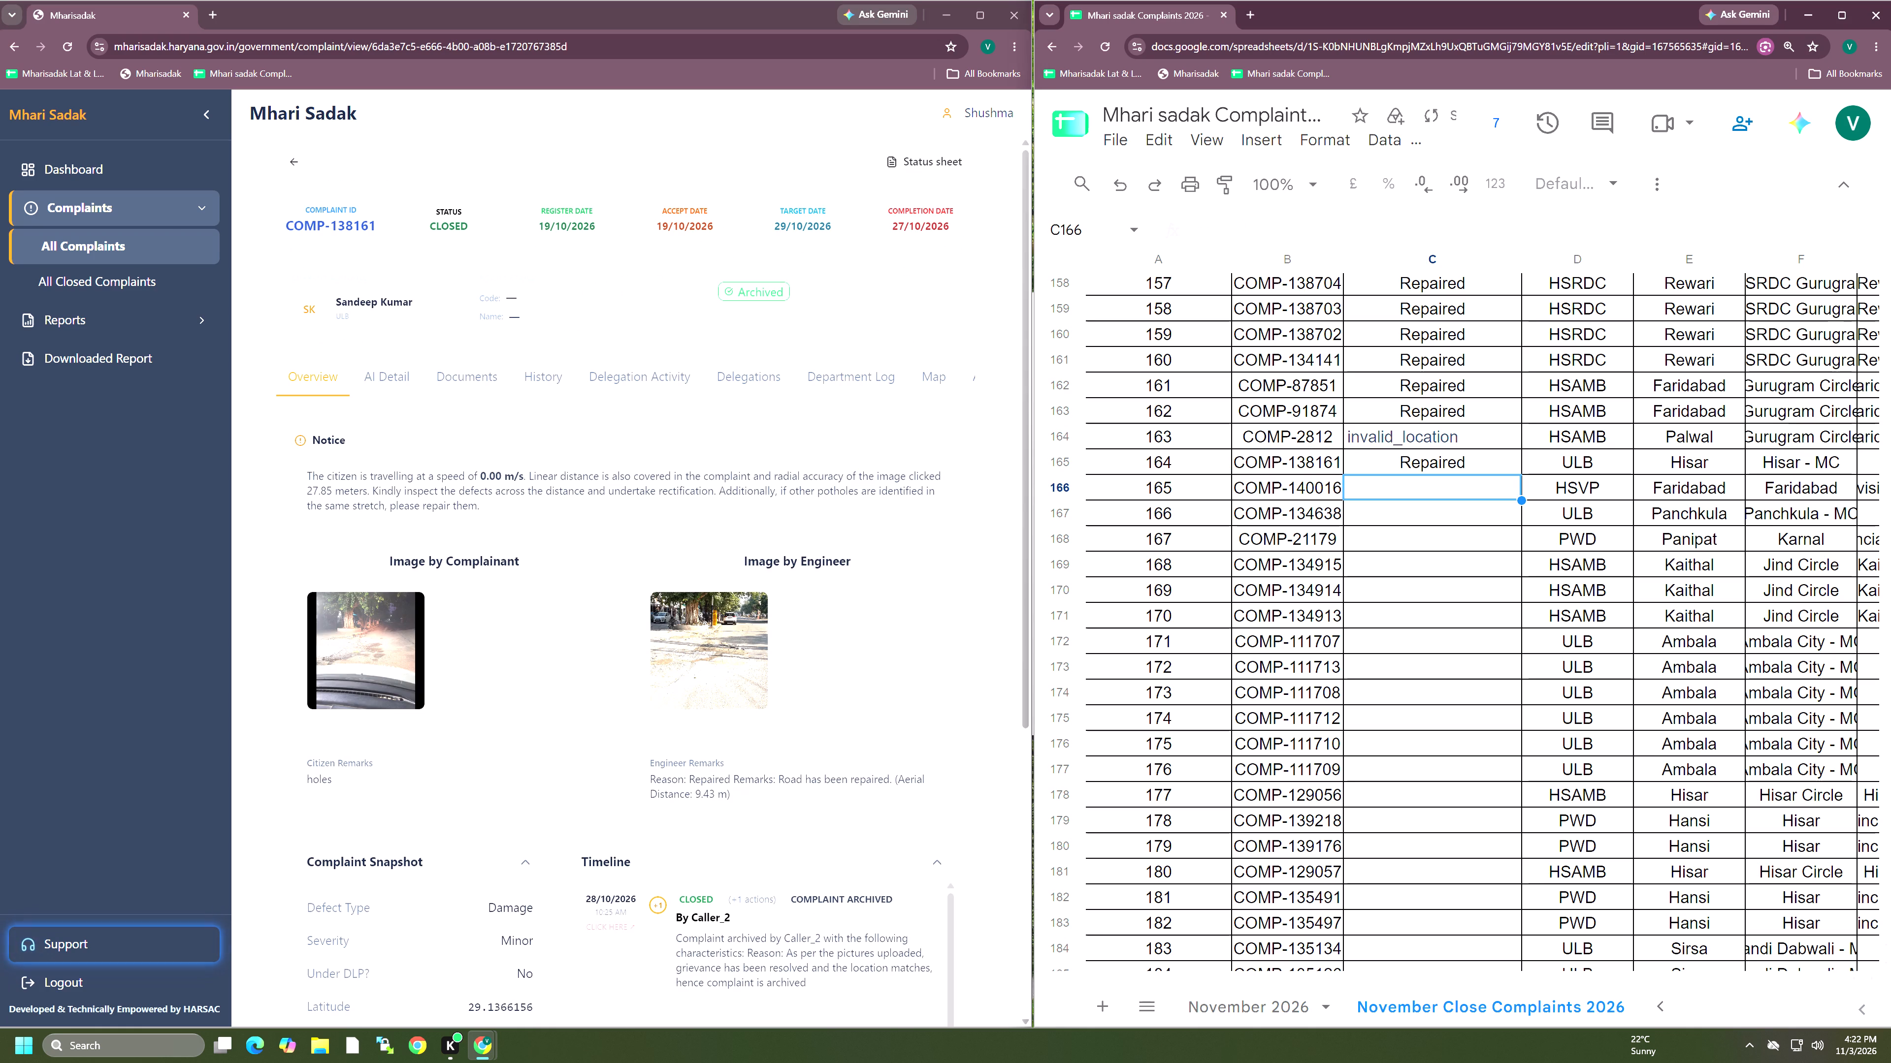
Look up COMP-140016 in the portal, check its engineer remark, and fill Repaired into its column C cell from the cell above.
click(1303, 486)
key(ctrl+c)
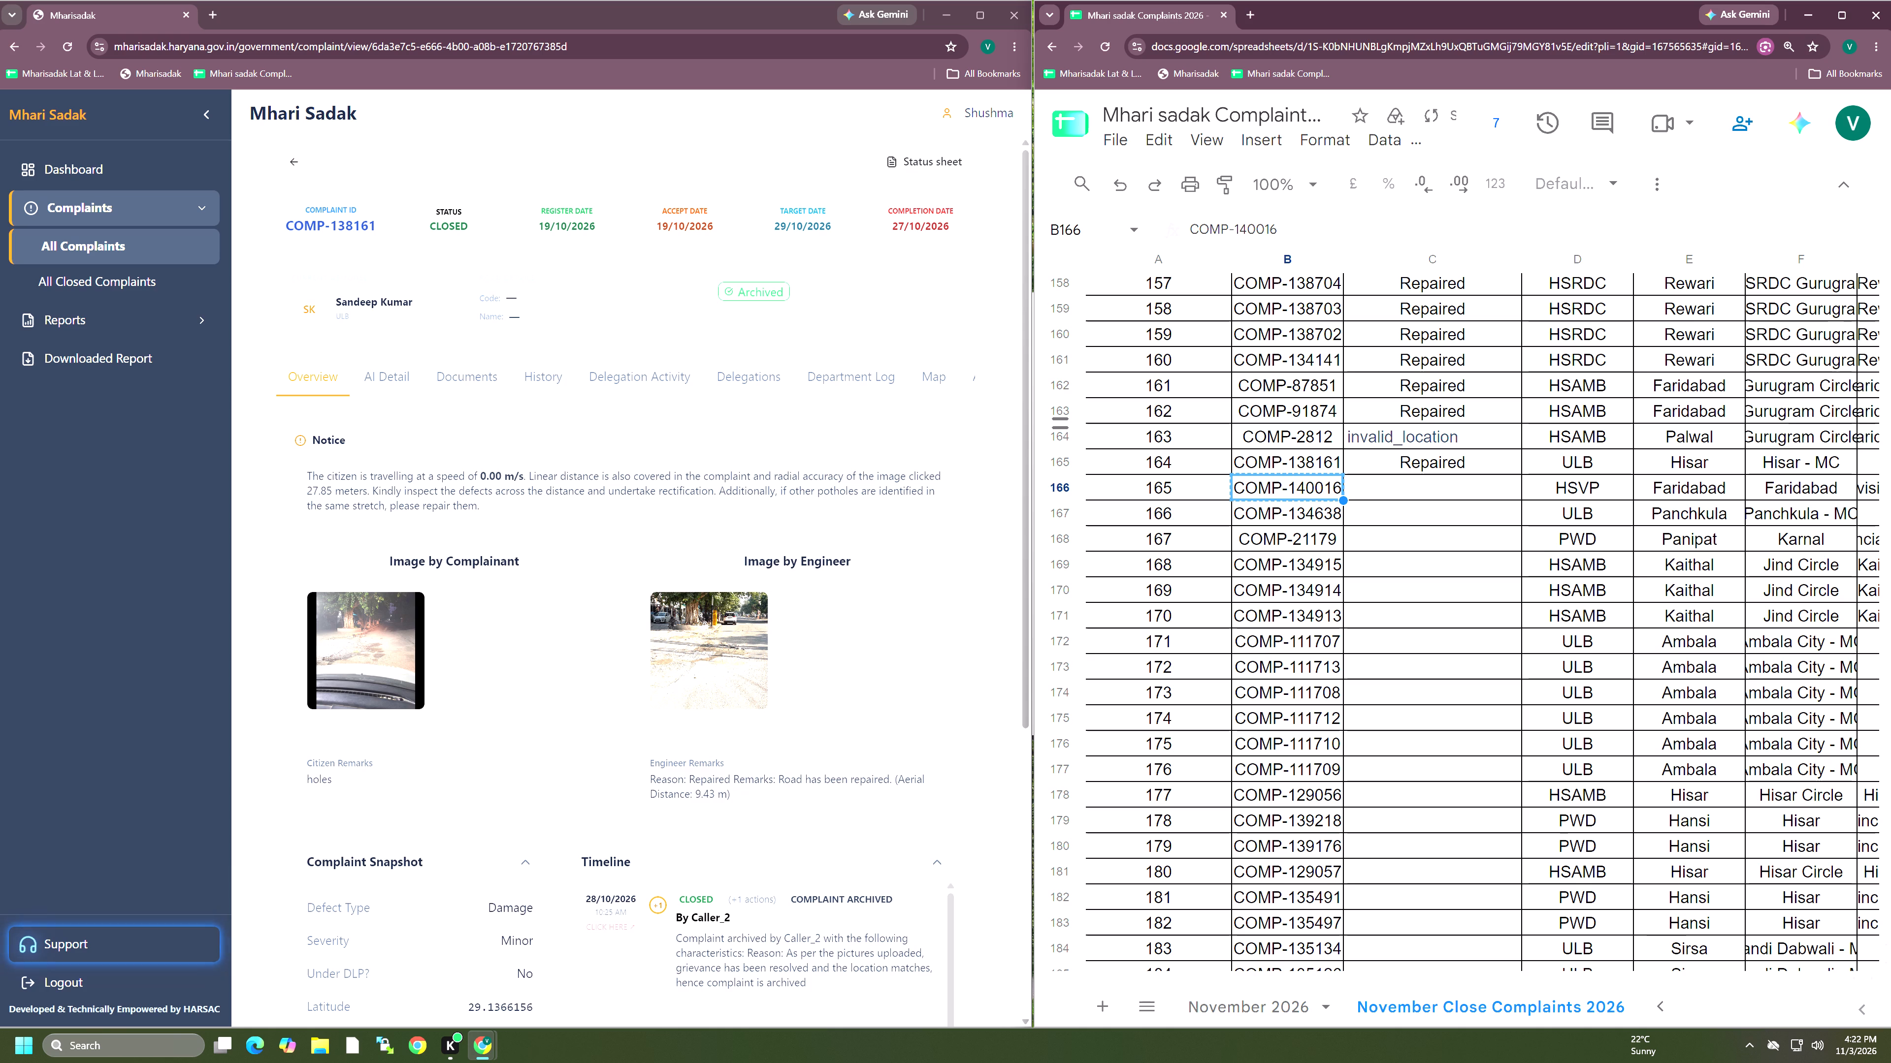
click(281, 163)
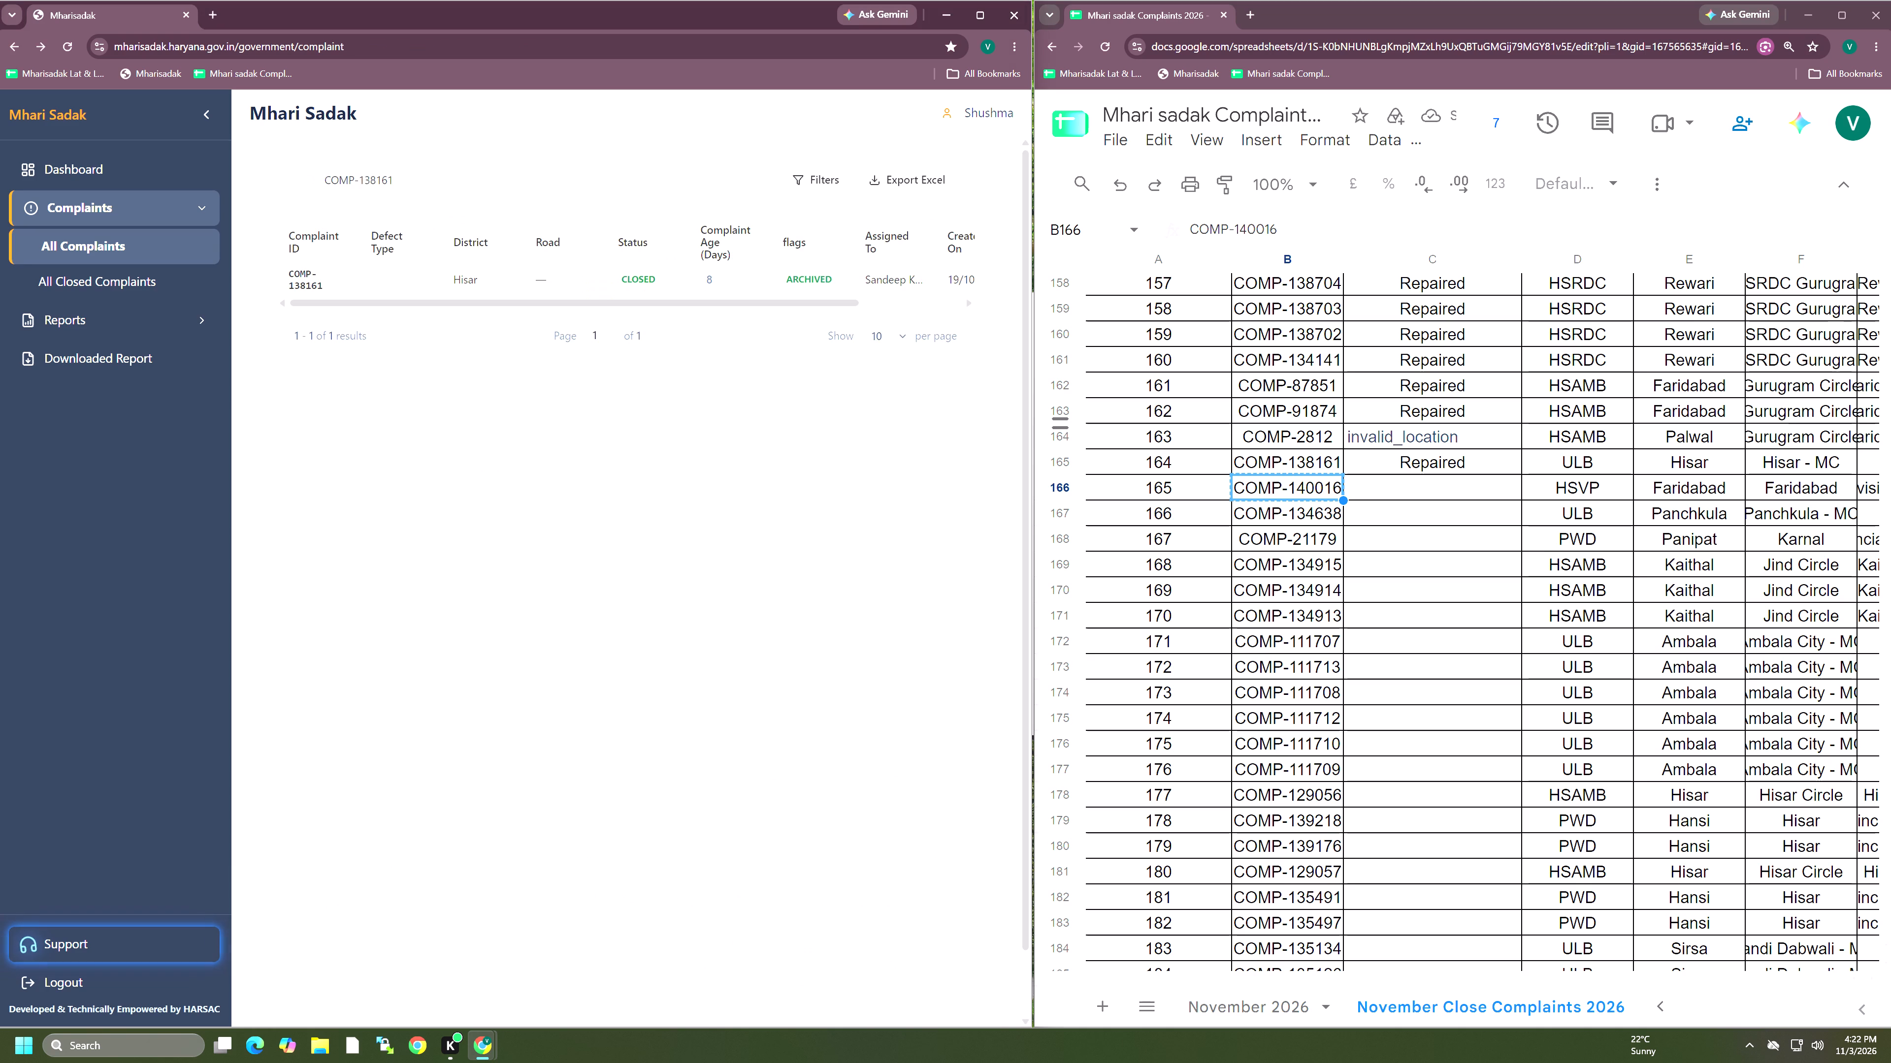
drag(410, 181, 229, 216)
key(ctrl+v)
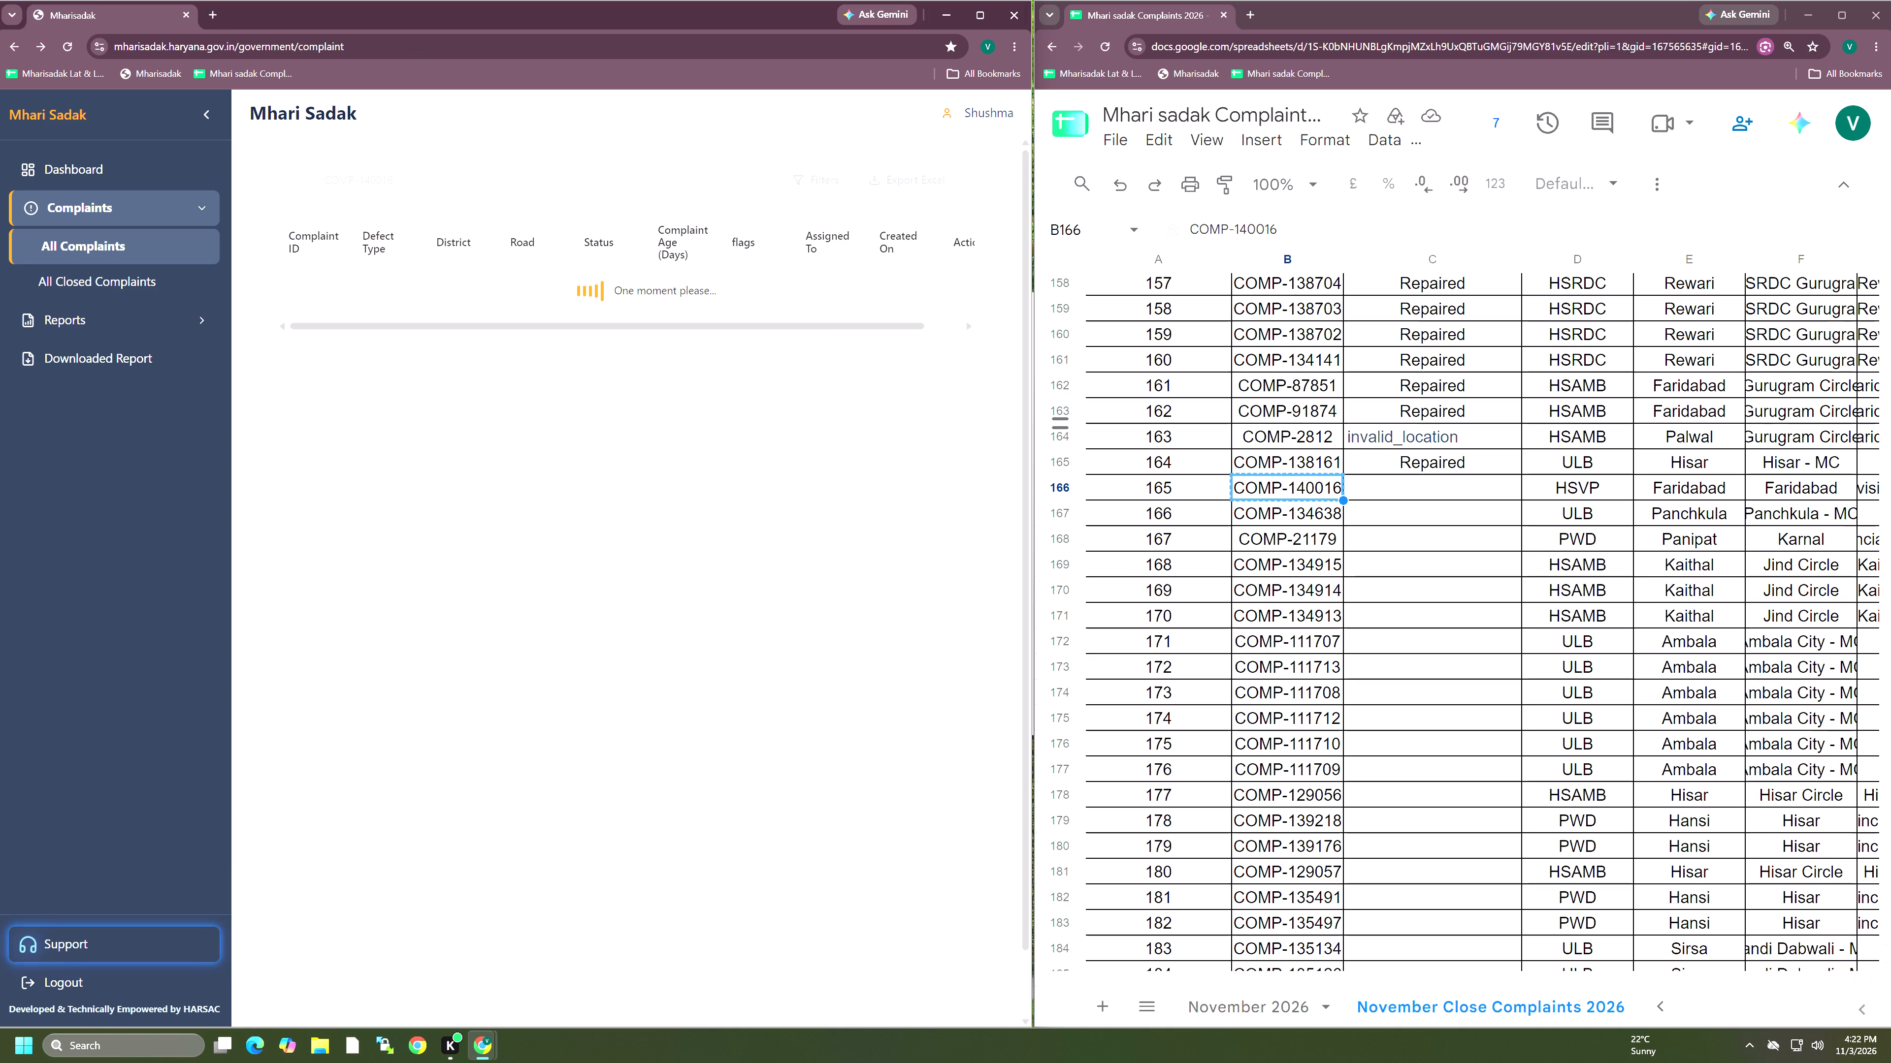
click(568, 287)
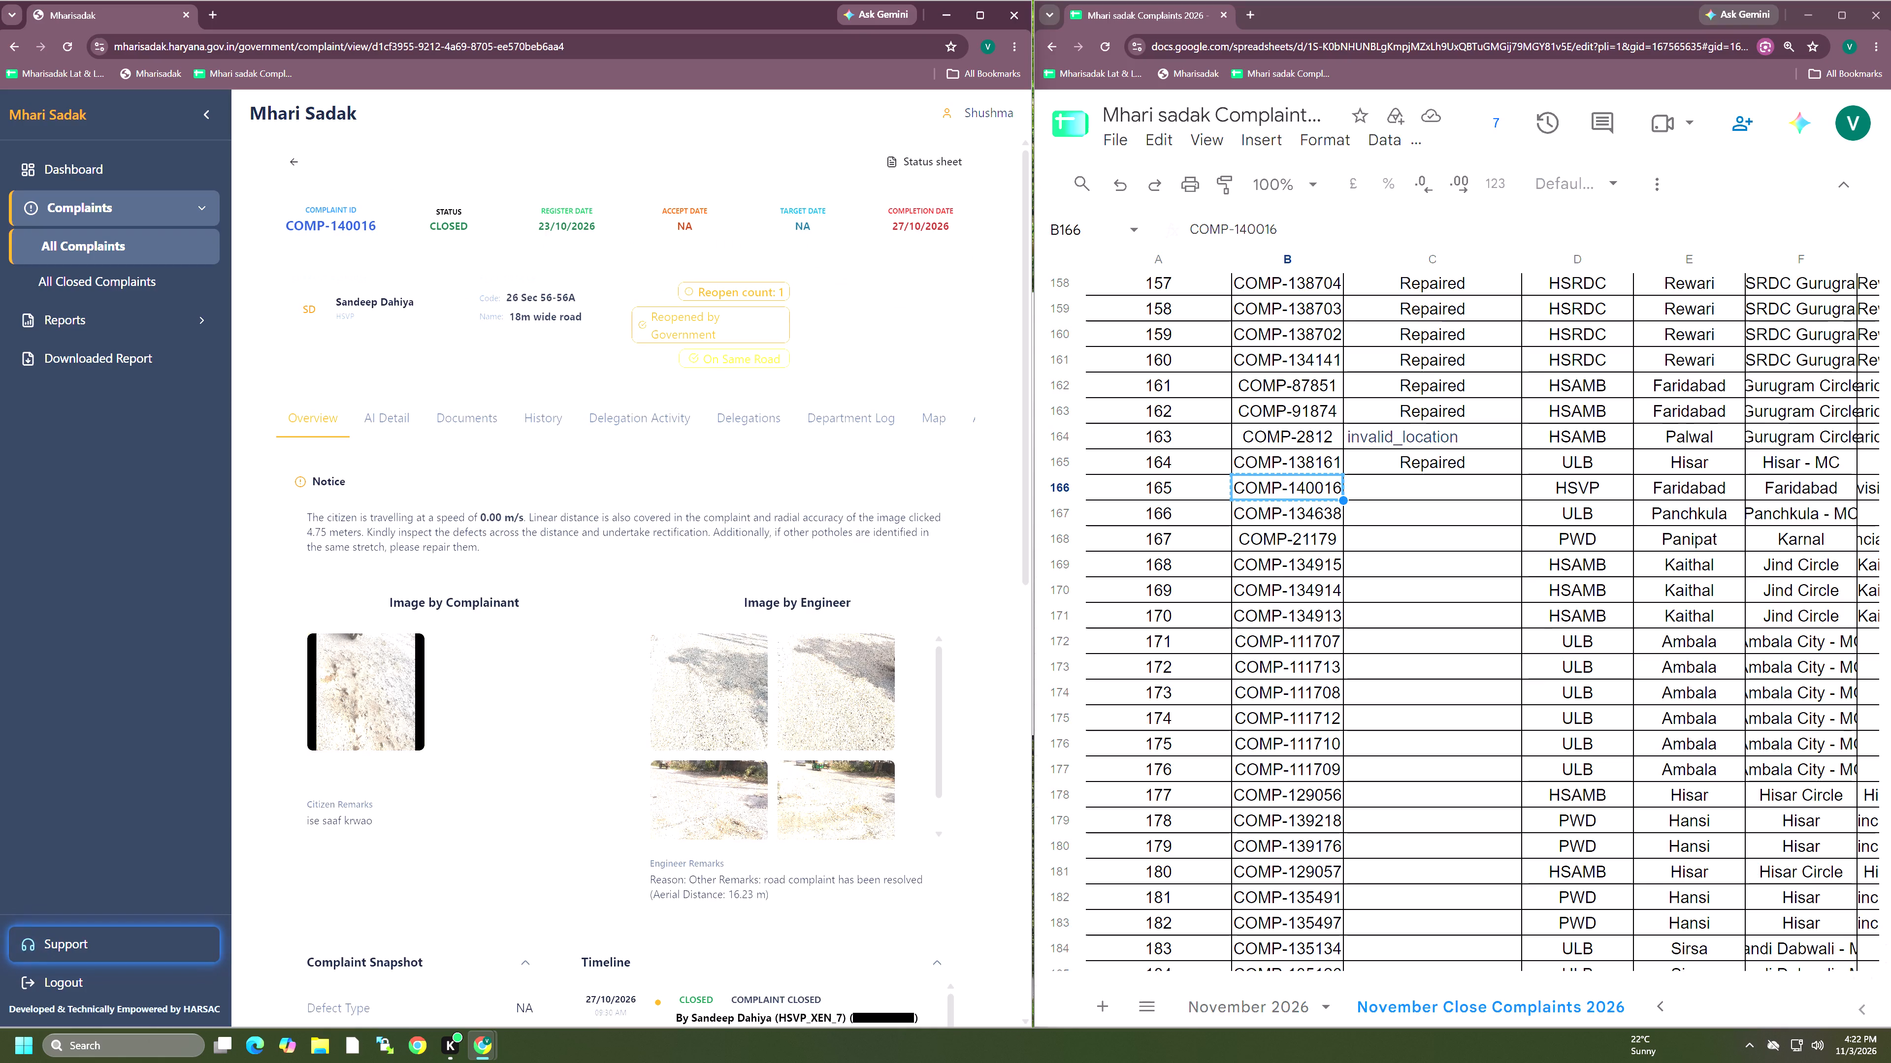
click(1413, 487)
key(ctrl+d)
Look up COMP-134638 in the portal, check its engineer remark, and fill Repaired into its column C cell from the cell above.
click(1314, 517)
key(ctrl+c)
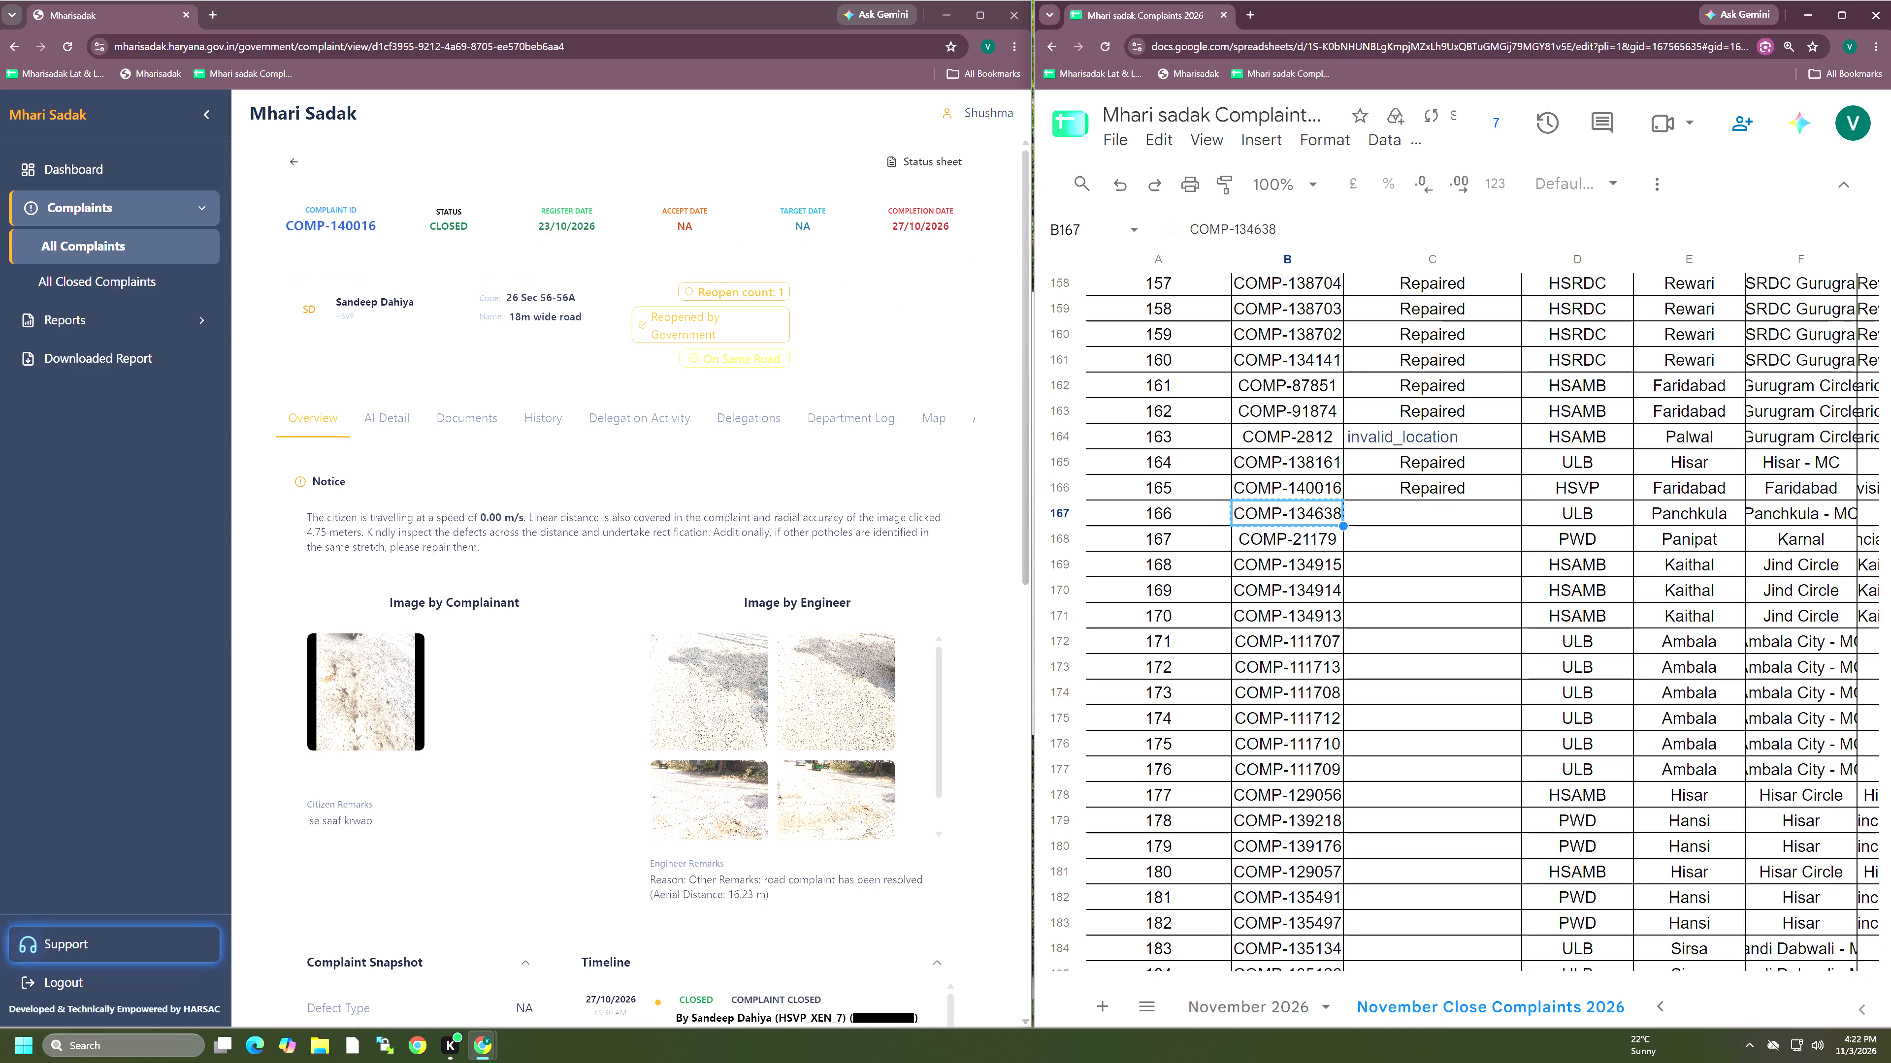
click(295, 165)
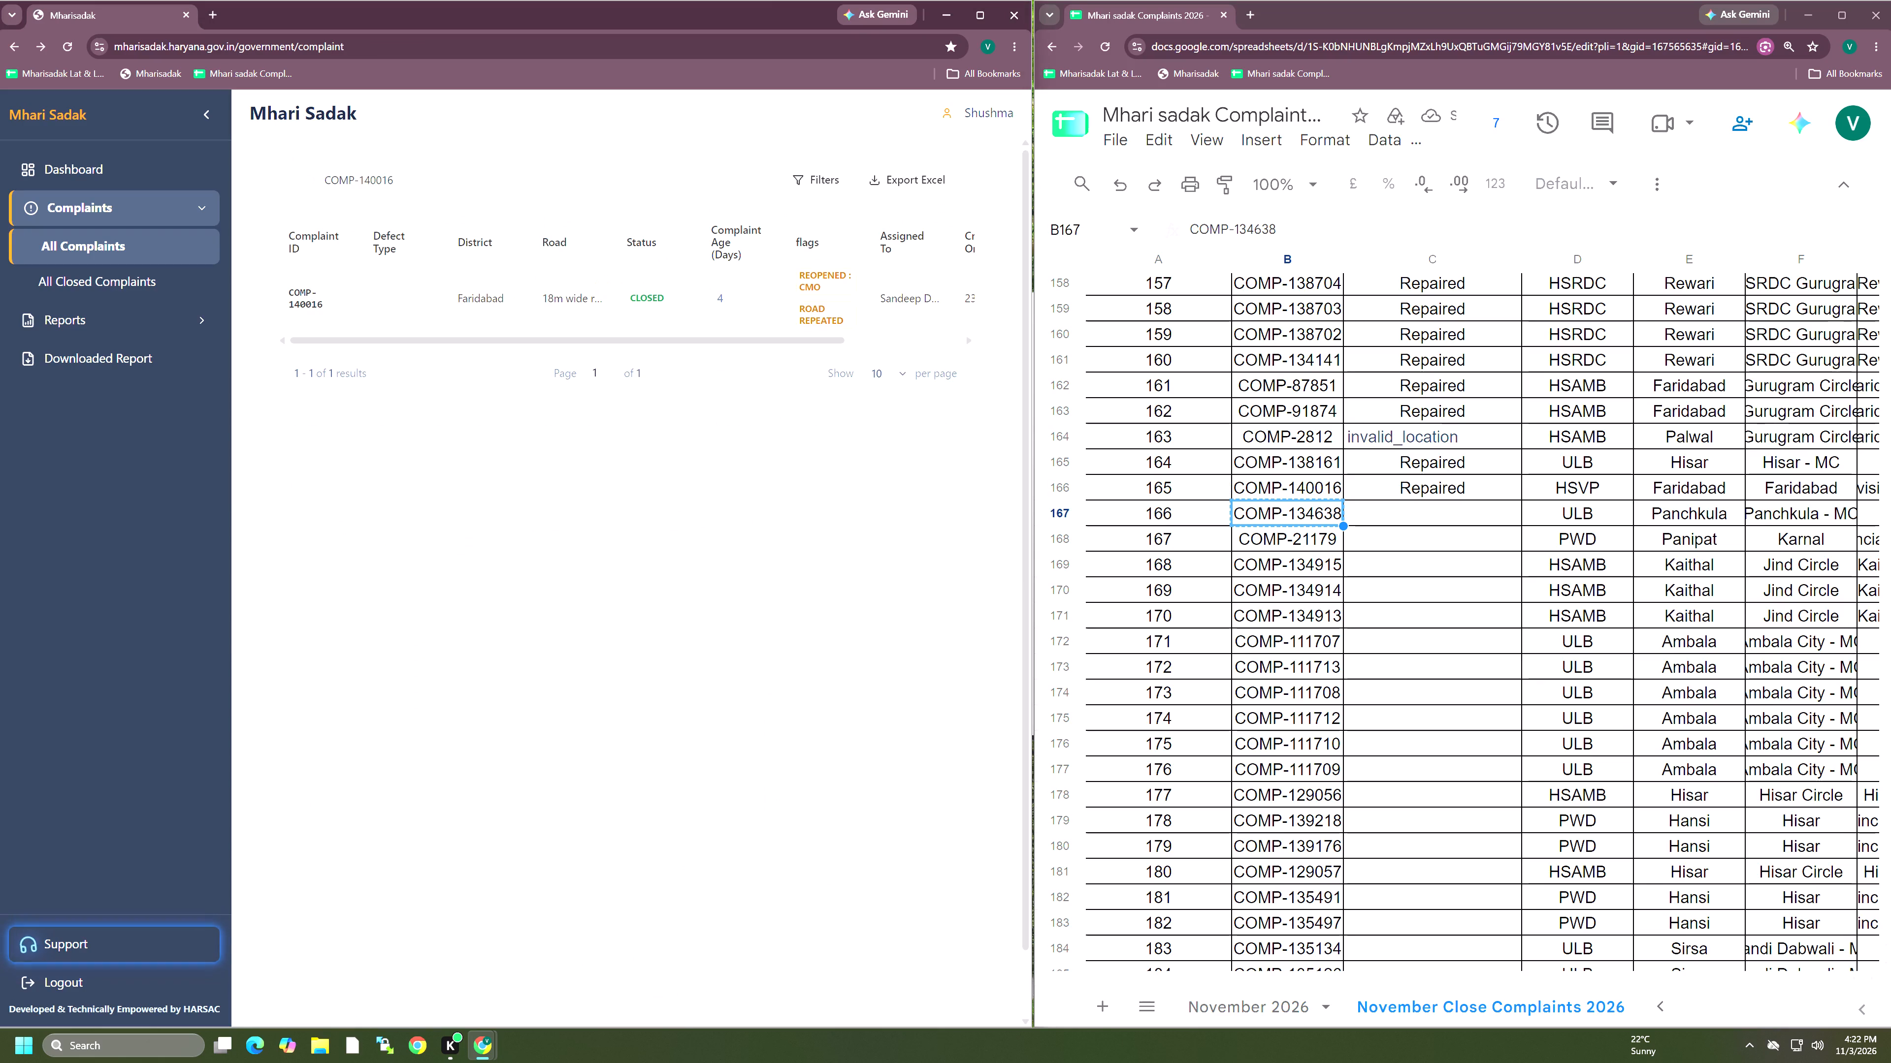
drag(398, 183, 264, 223)
key(ctrl+v)
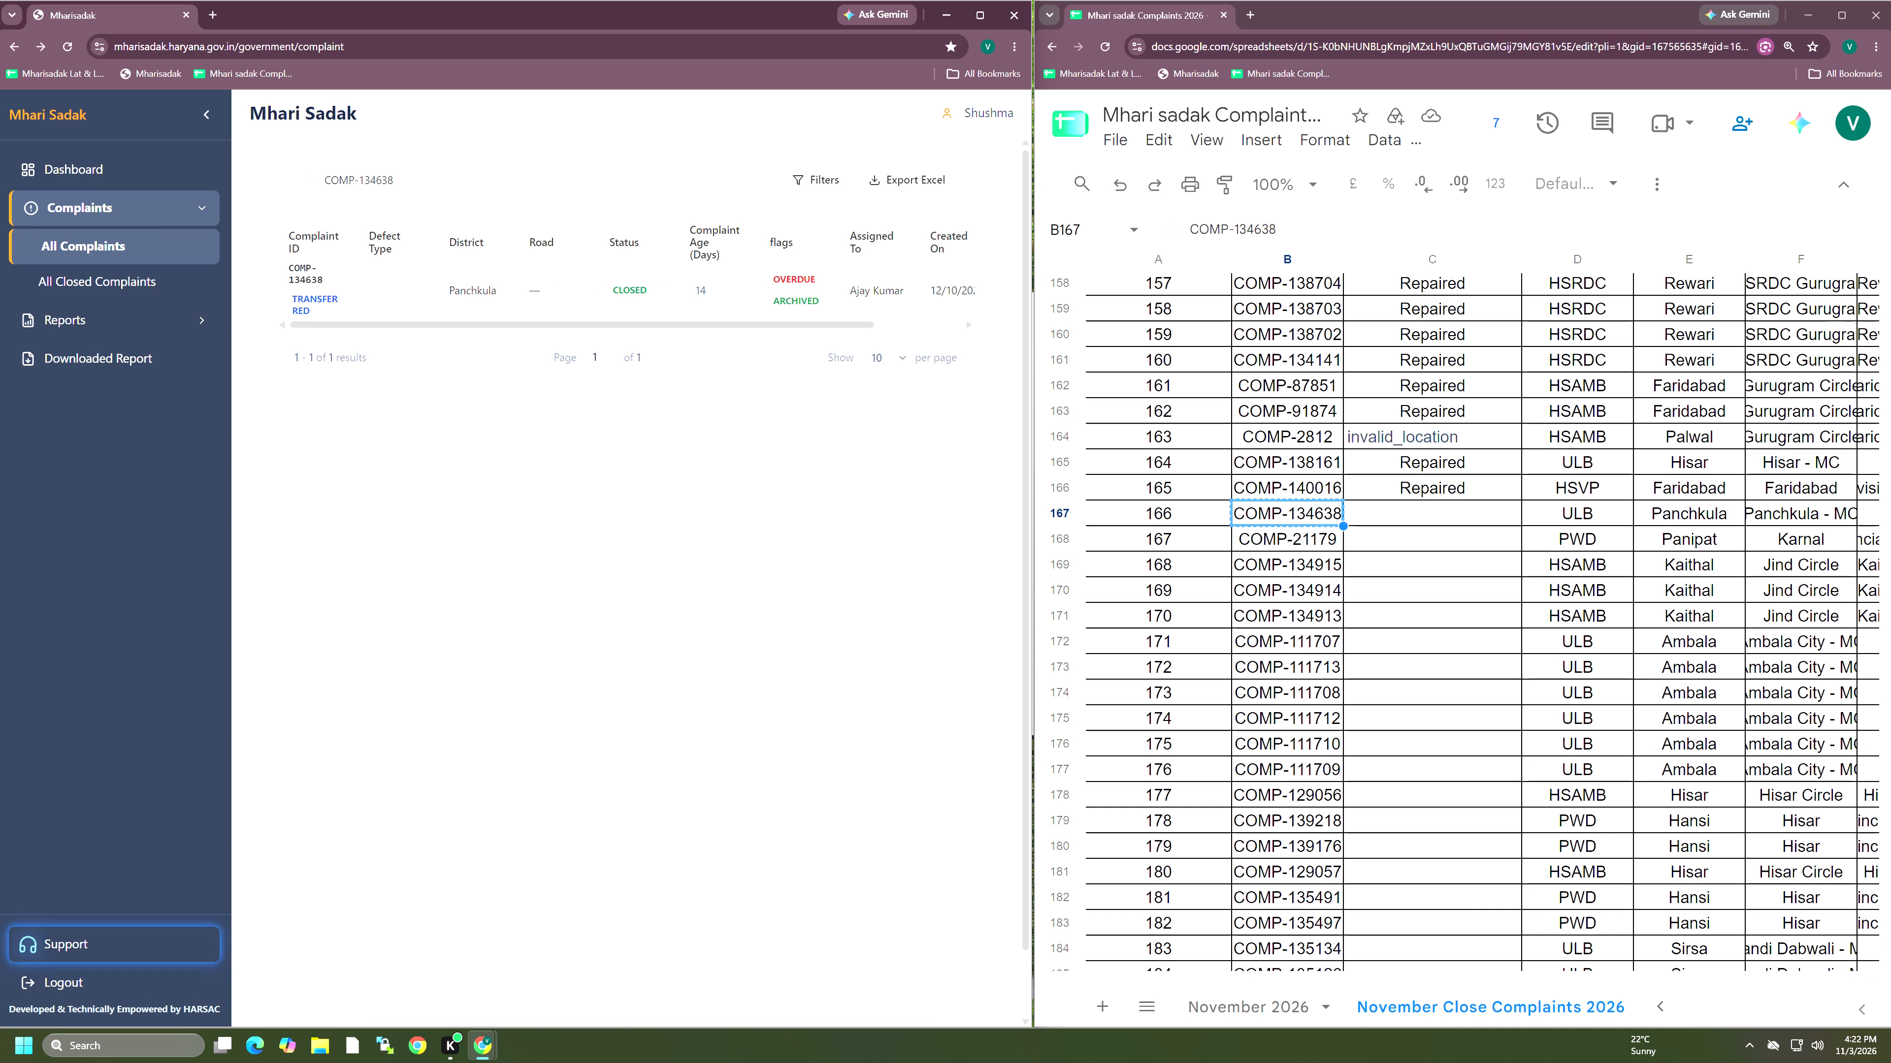
click(580, 296)
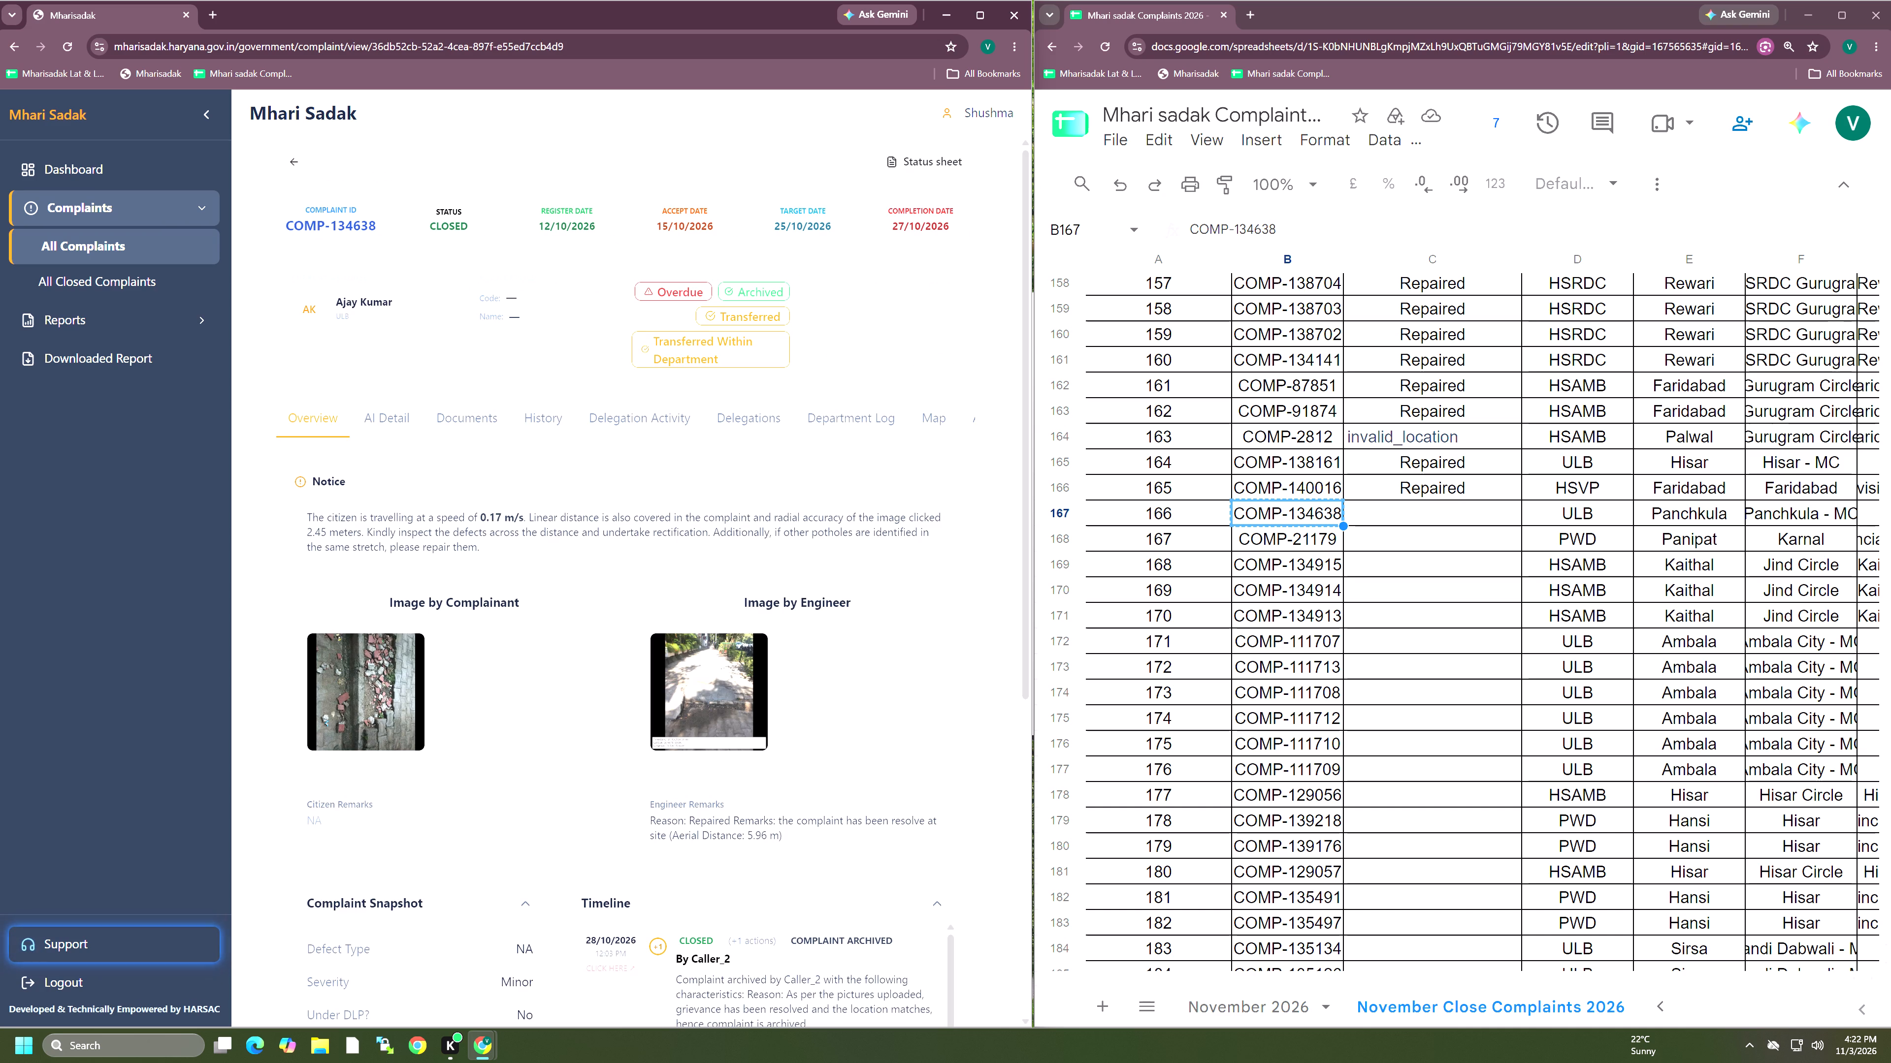
click(1392, 516)
key(ctrl+d)
click(1295, 533)
key(ctrl+c)
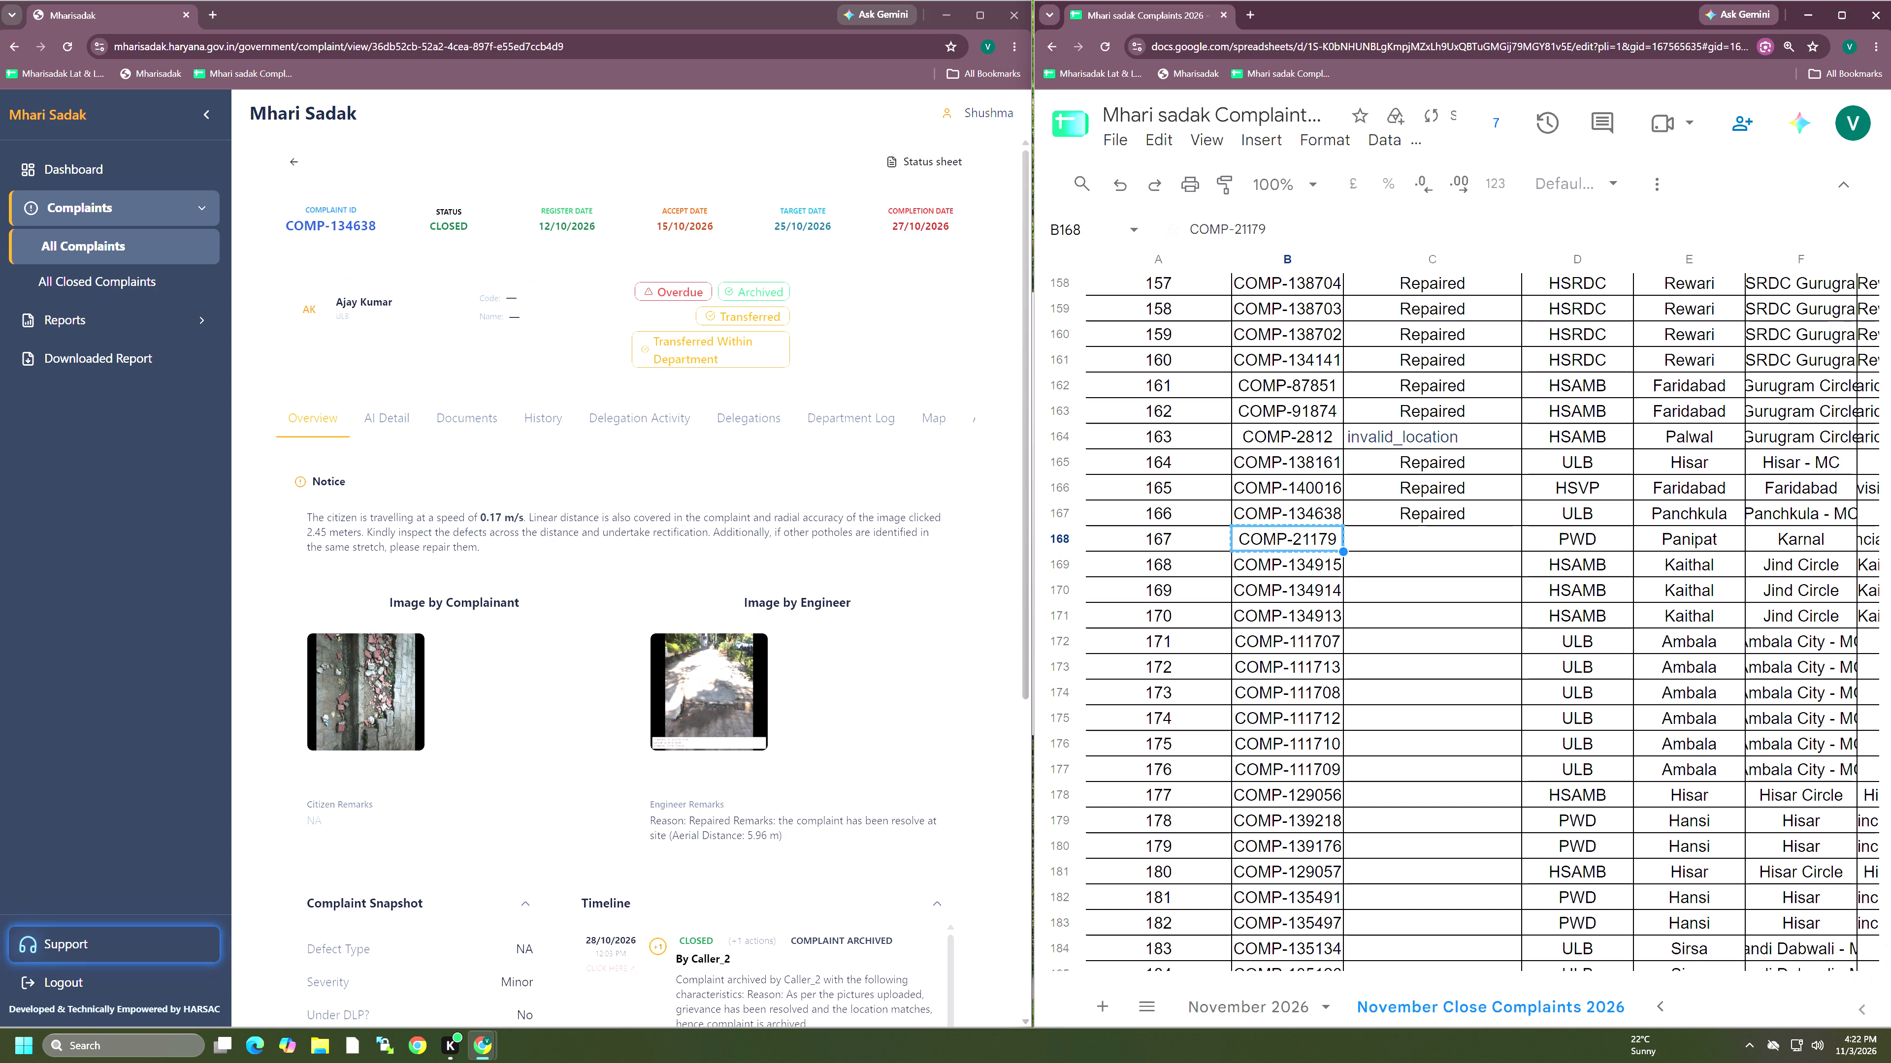
click(293, 160)
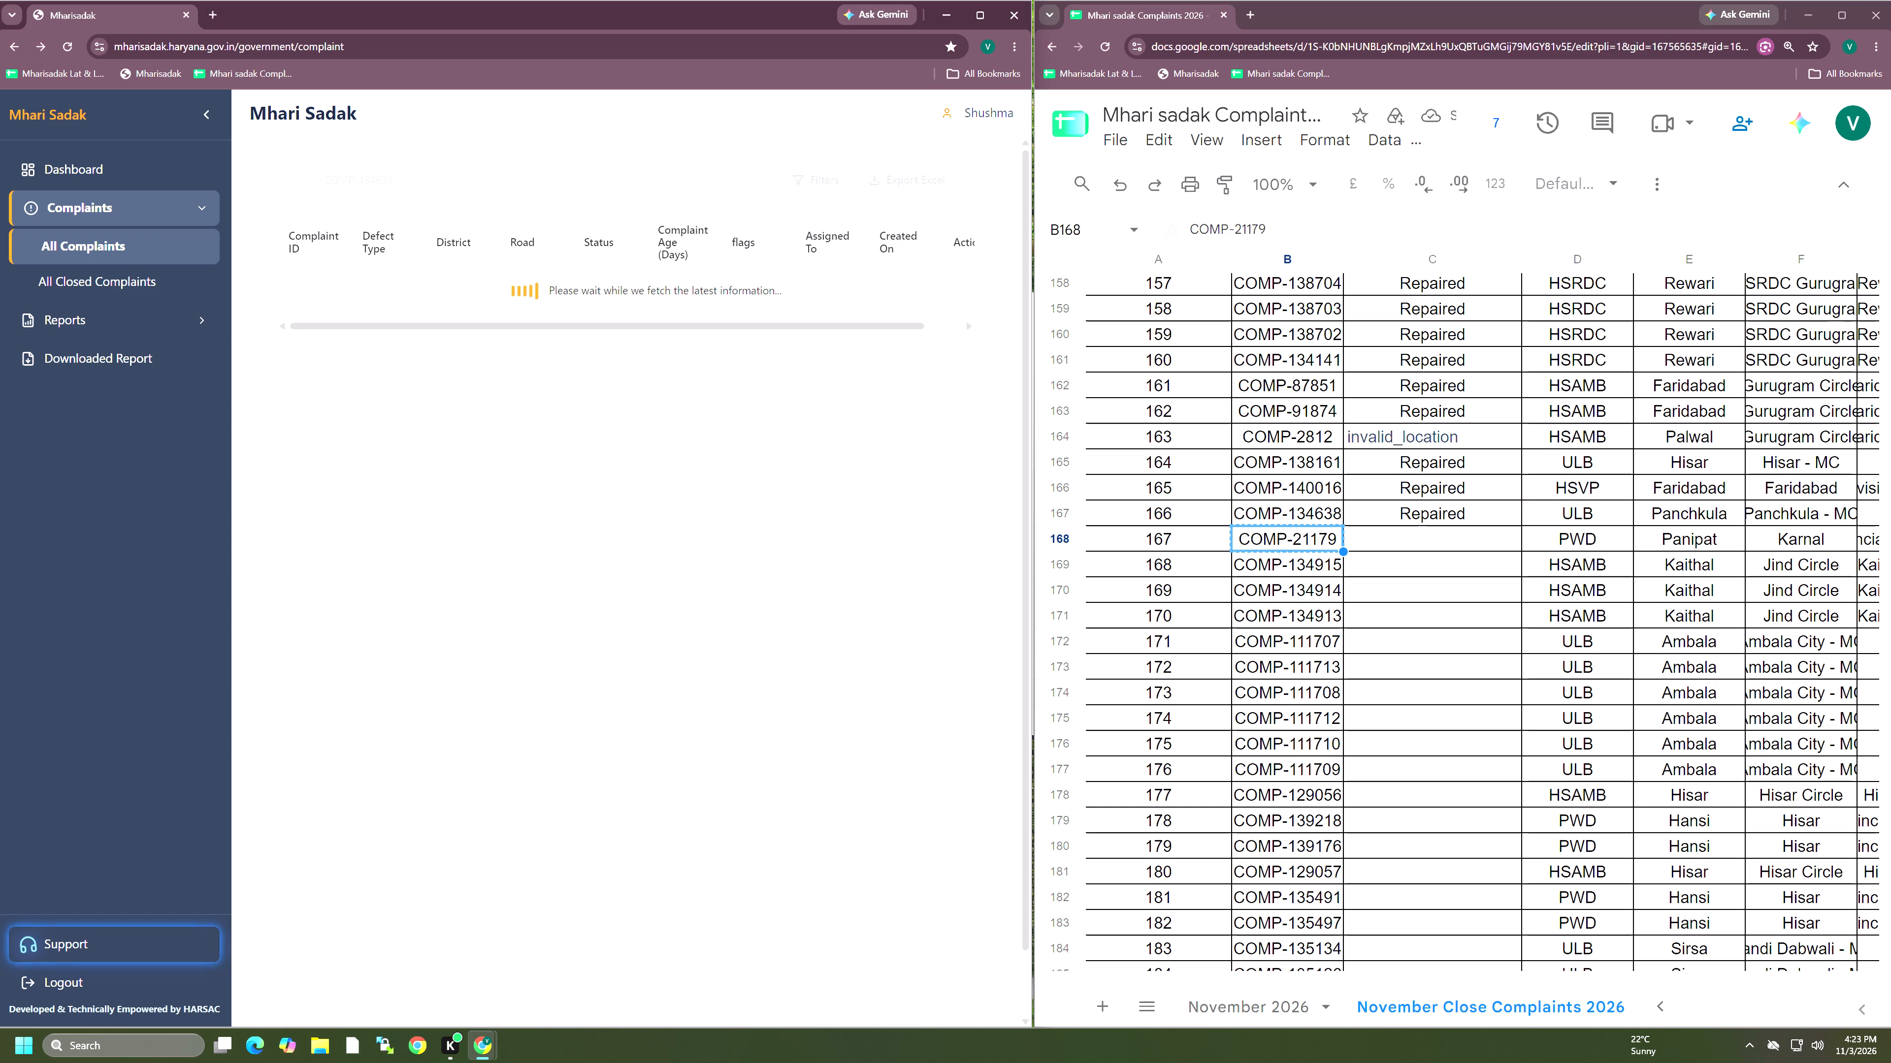
drag(403, 184, 226, 201)
key(ctrl+v)
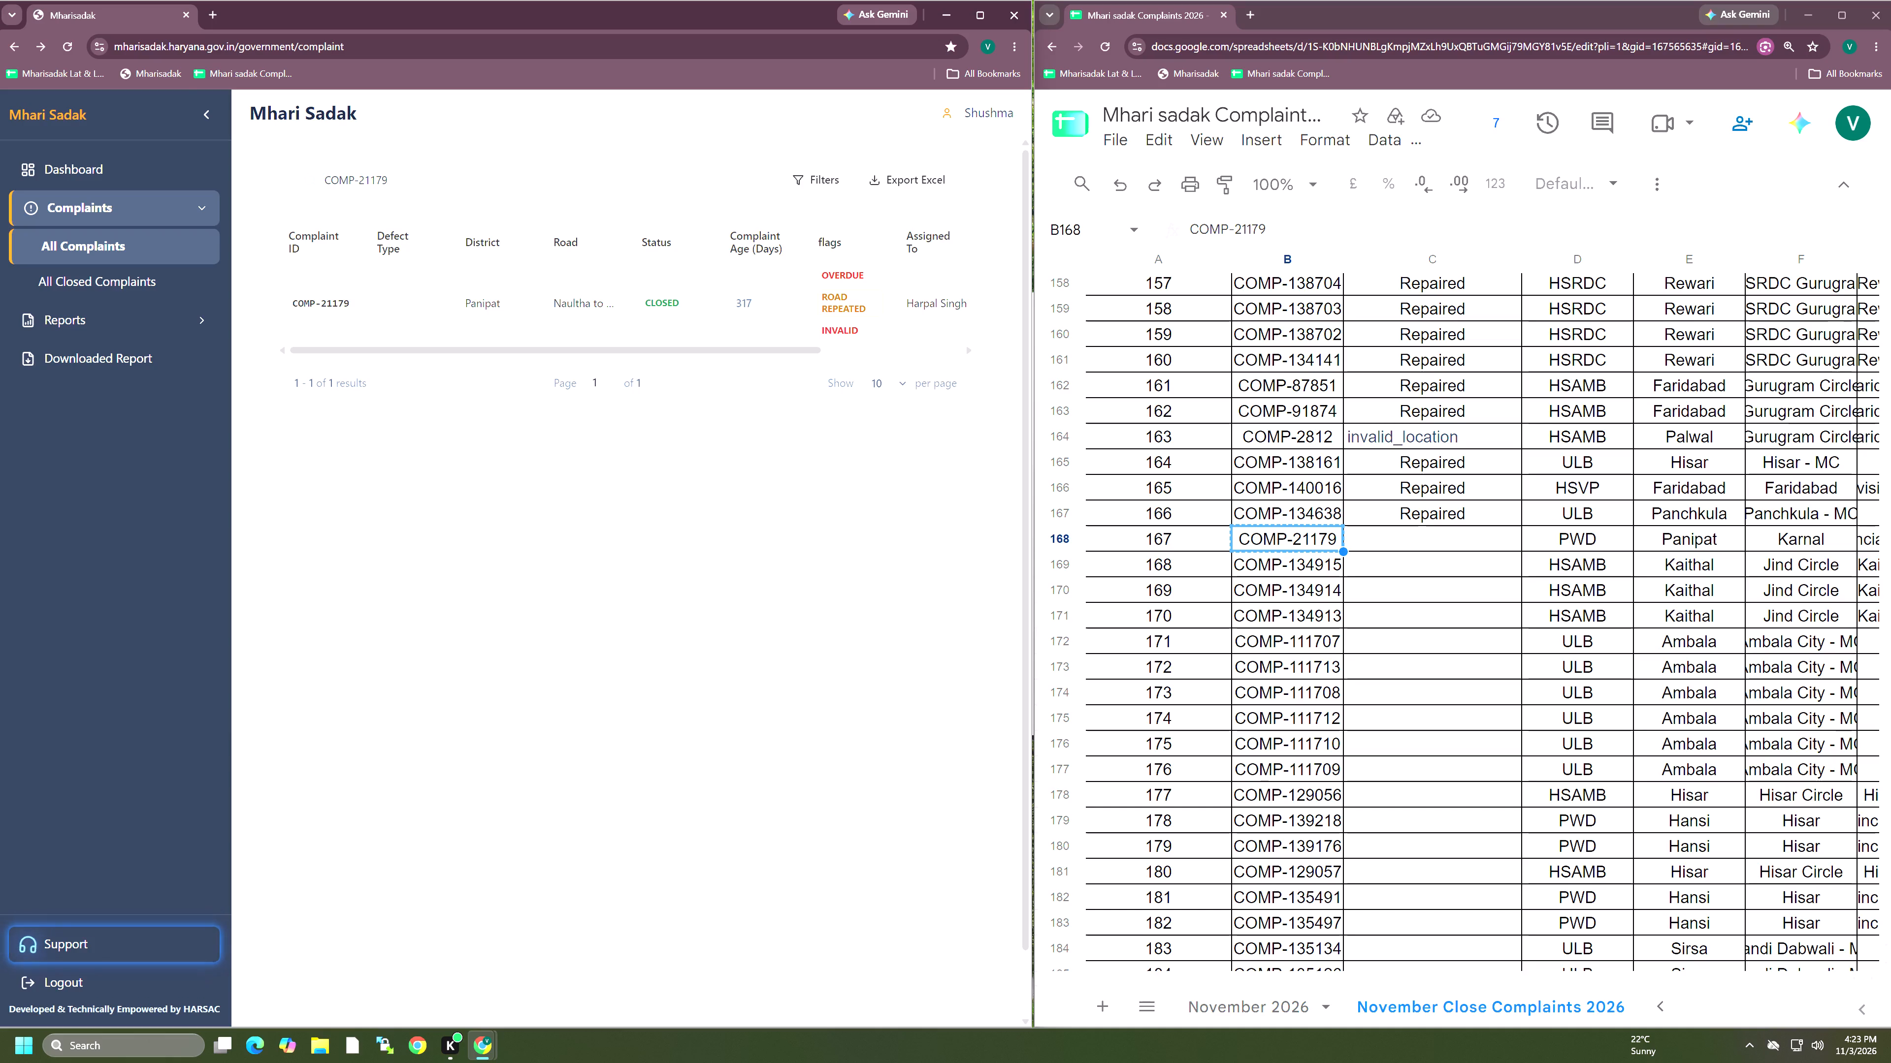
click(476, 314)
drag(588, 478, 542, 454)
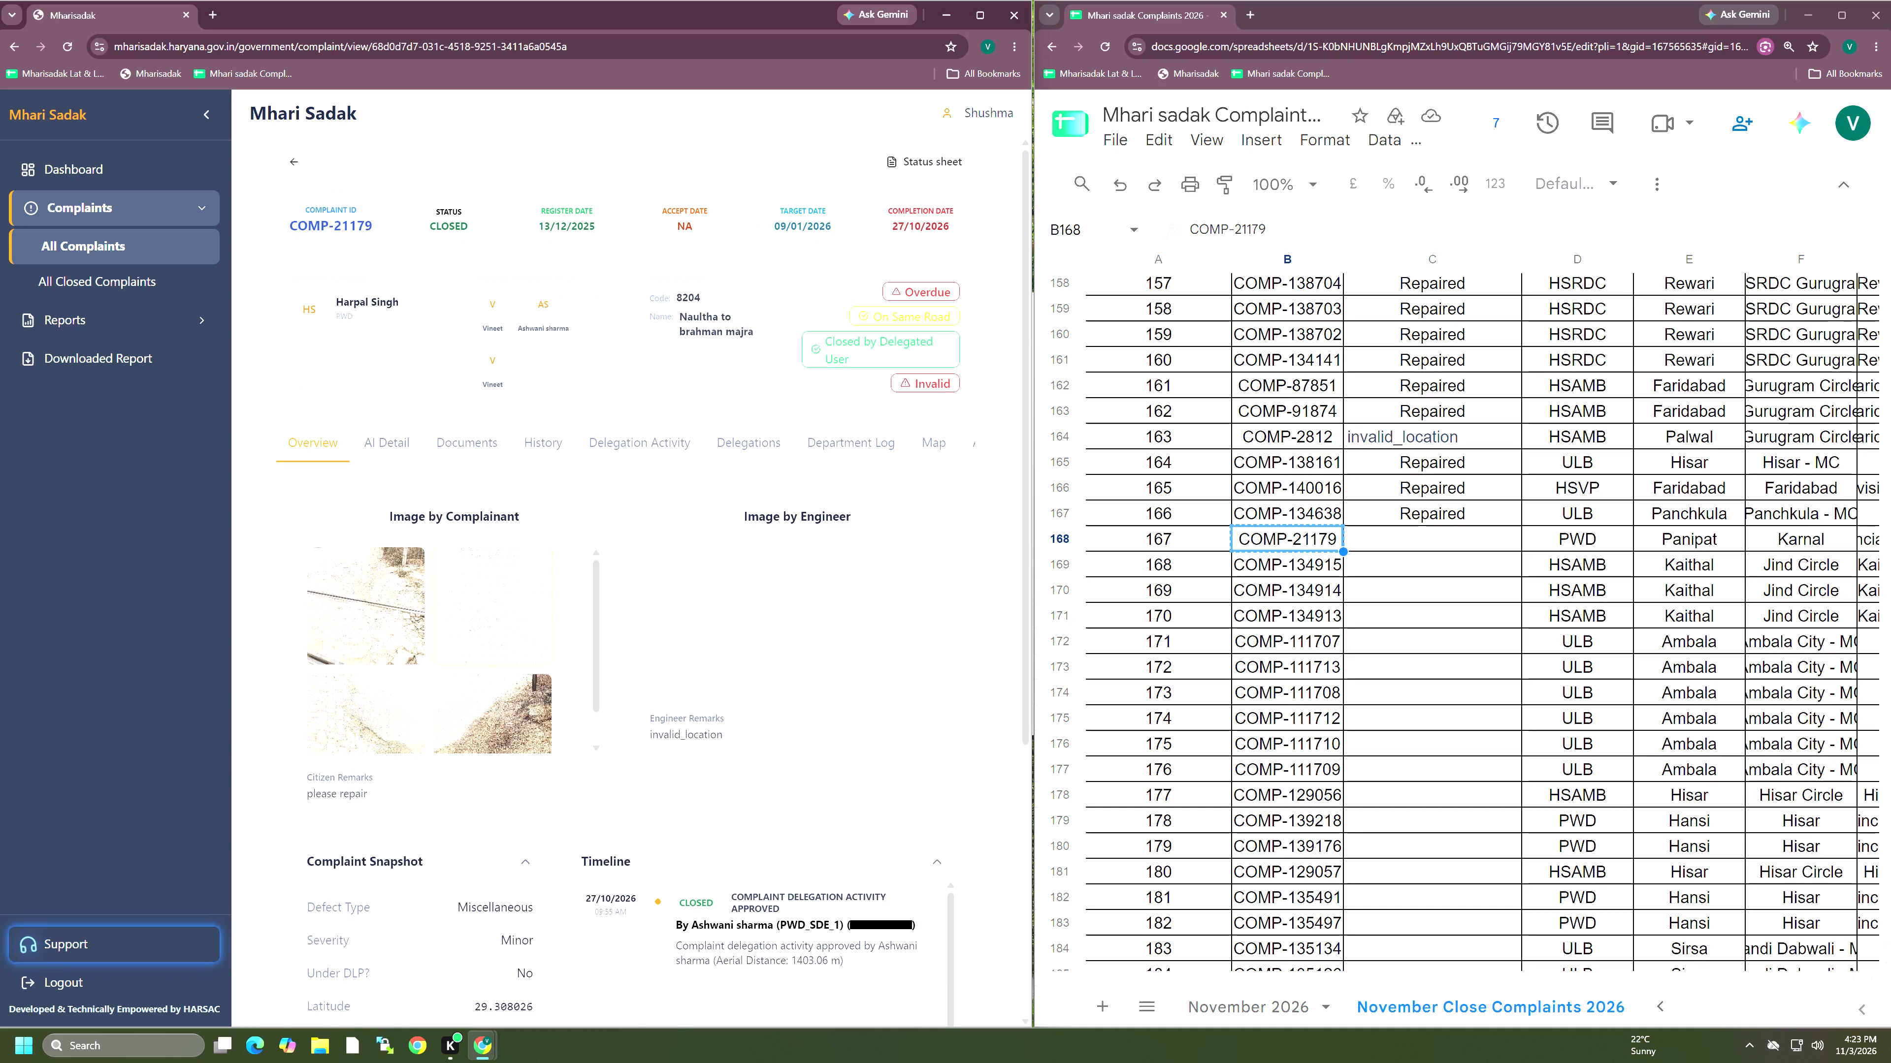
drag(648, 735, 720, 736)
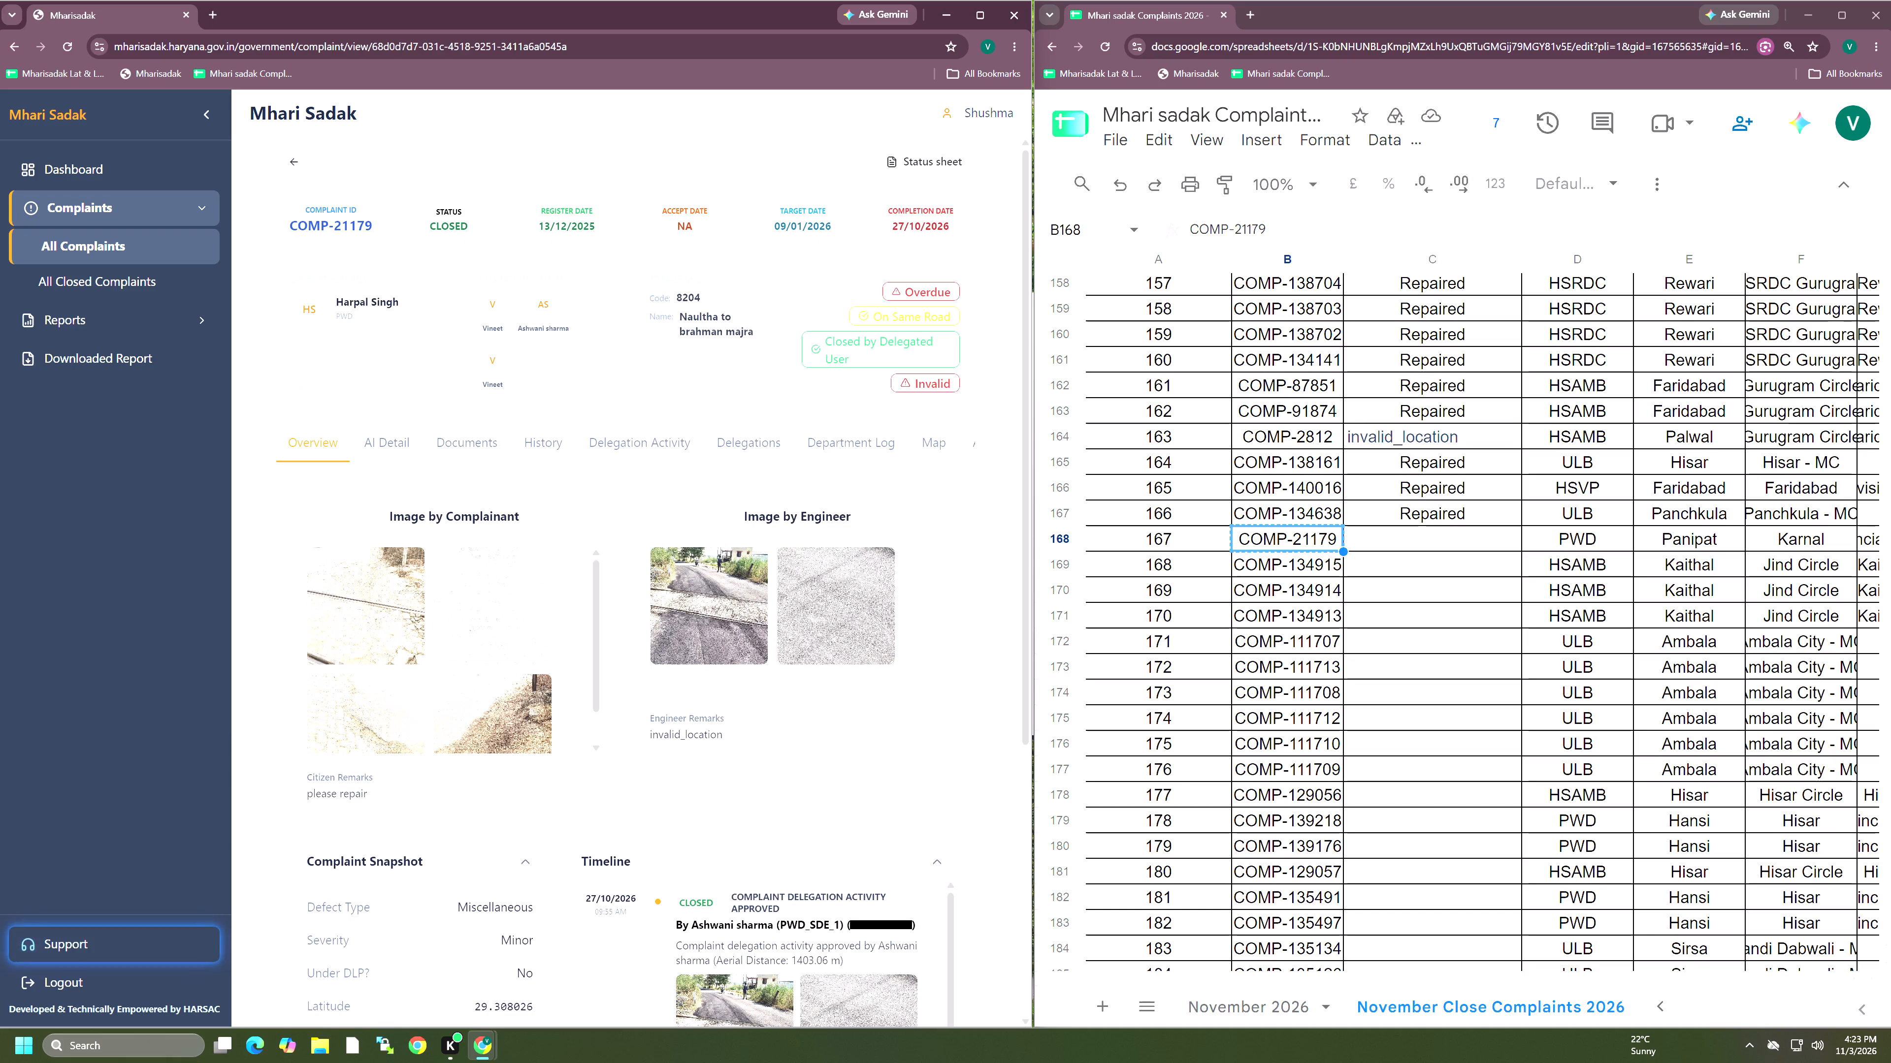
drag(720, 736, 734, 740)
key(ctrl+c)
click(1393, 553)
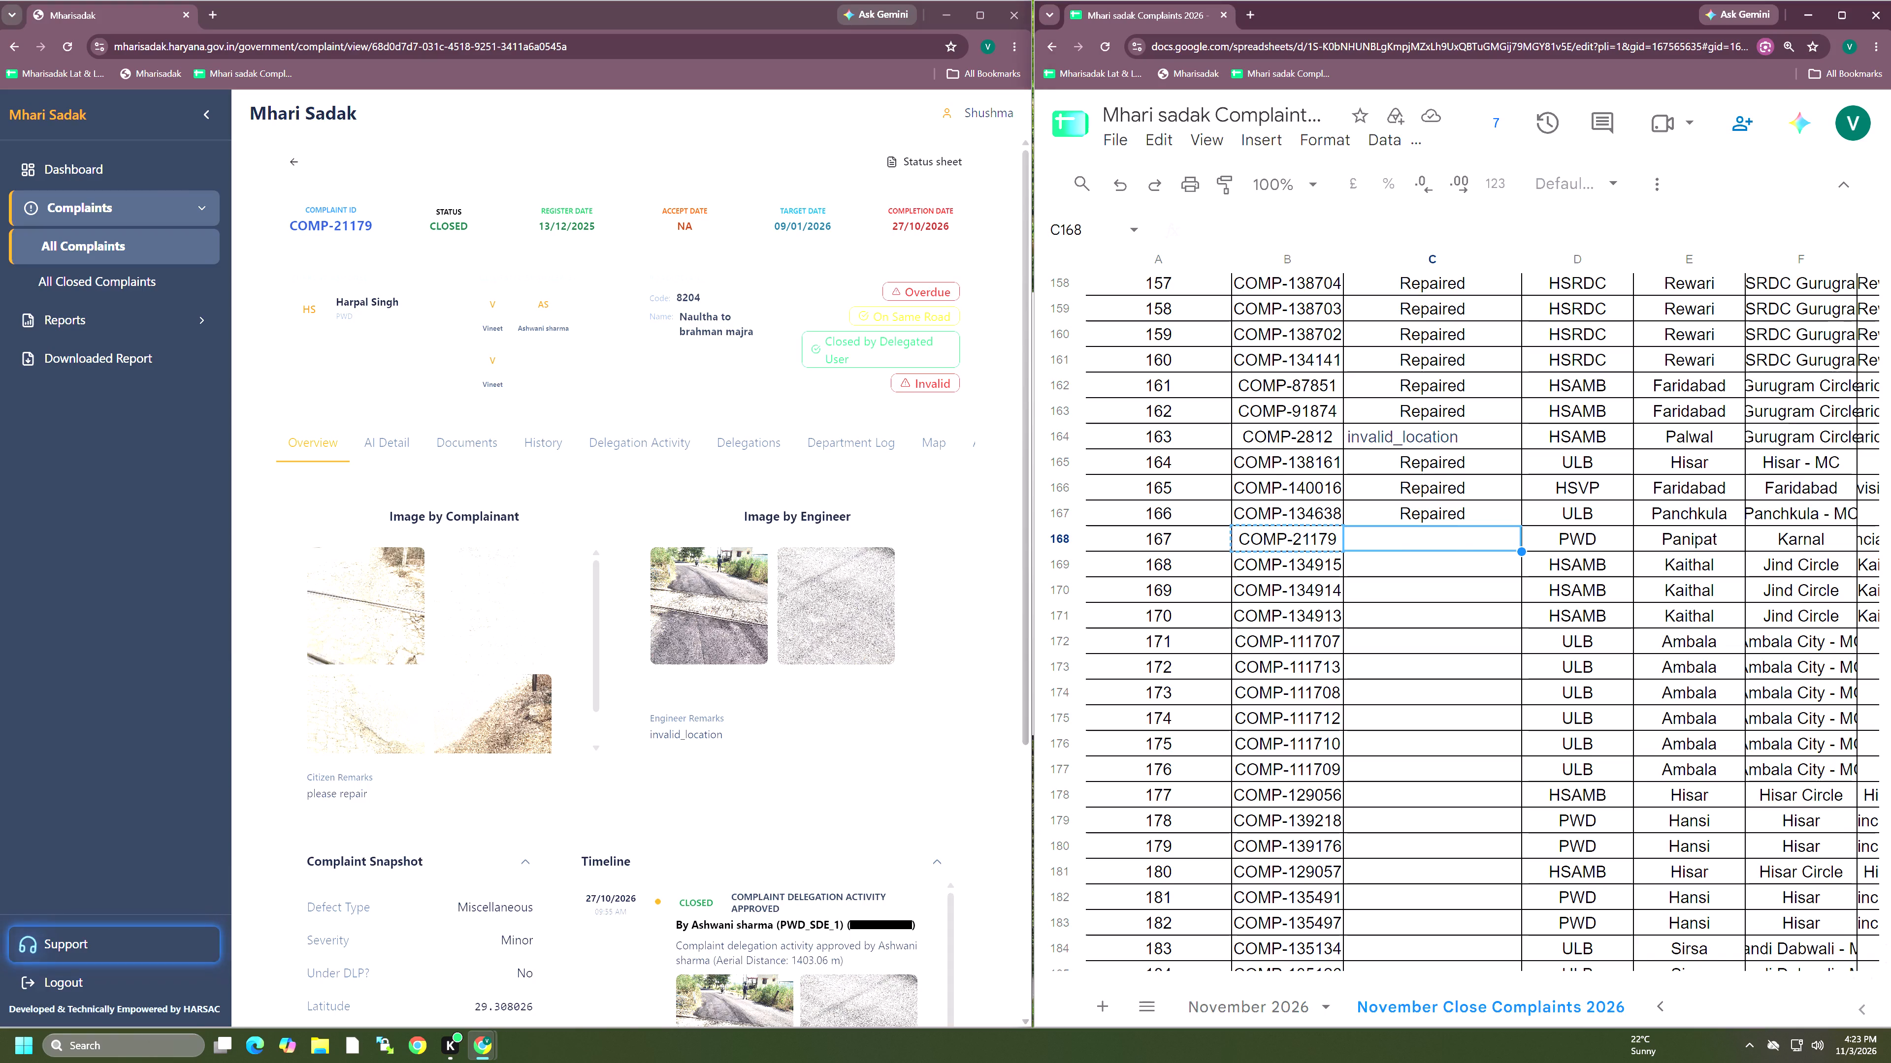
key(ctrl+v)
click(1324, 566)
key(ctrl+c)
click(299, 161)
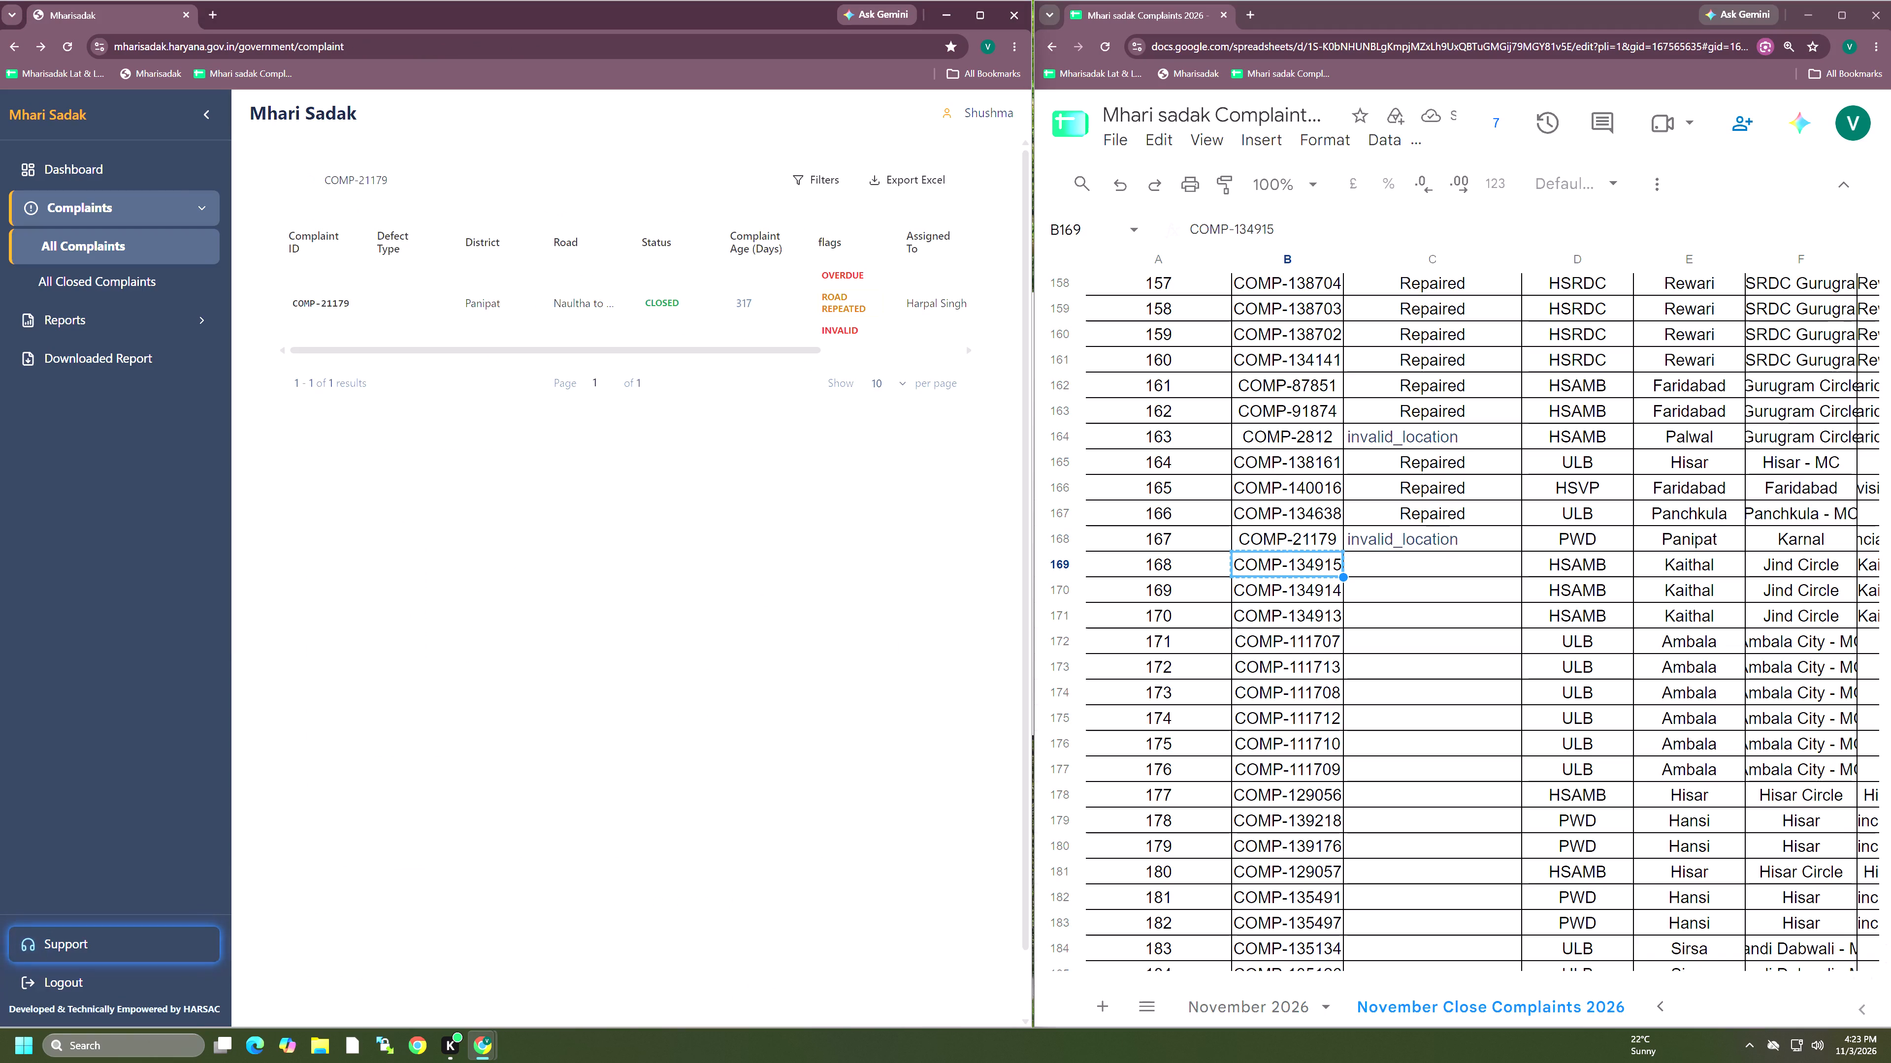
drag(397, 181, 233, 232)
key(ctrl+v)
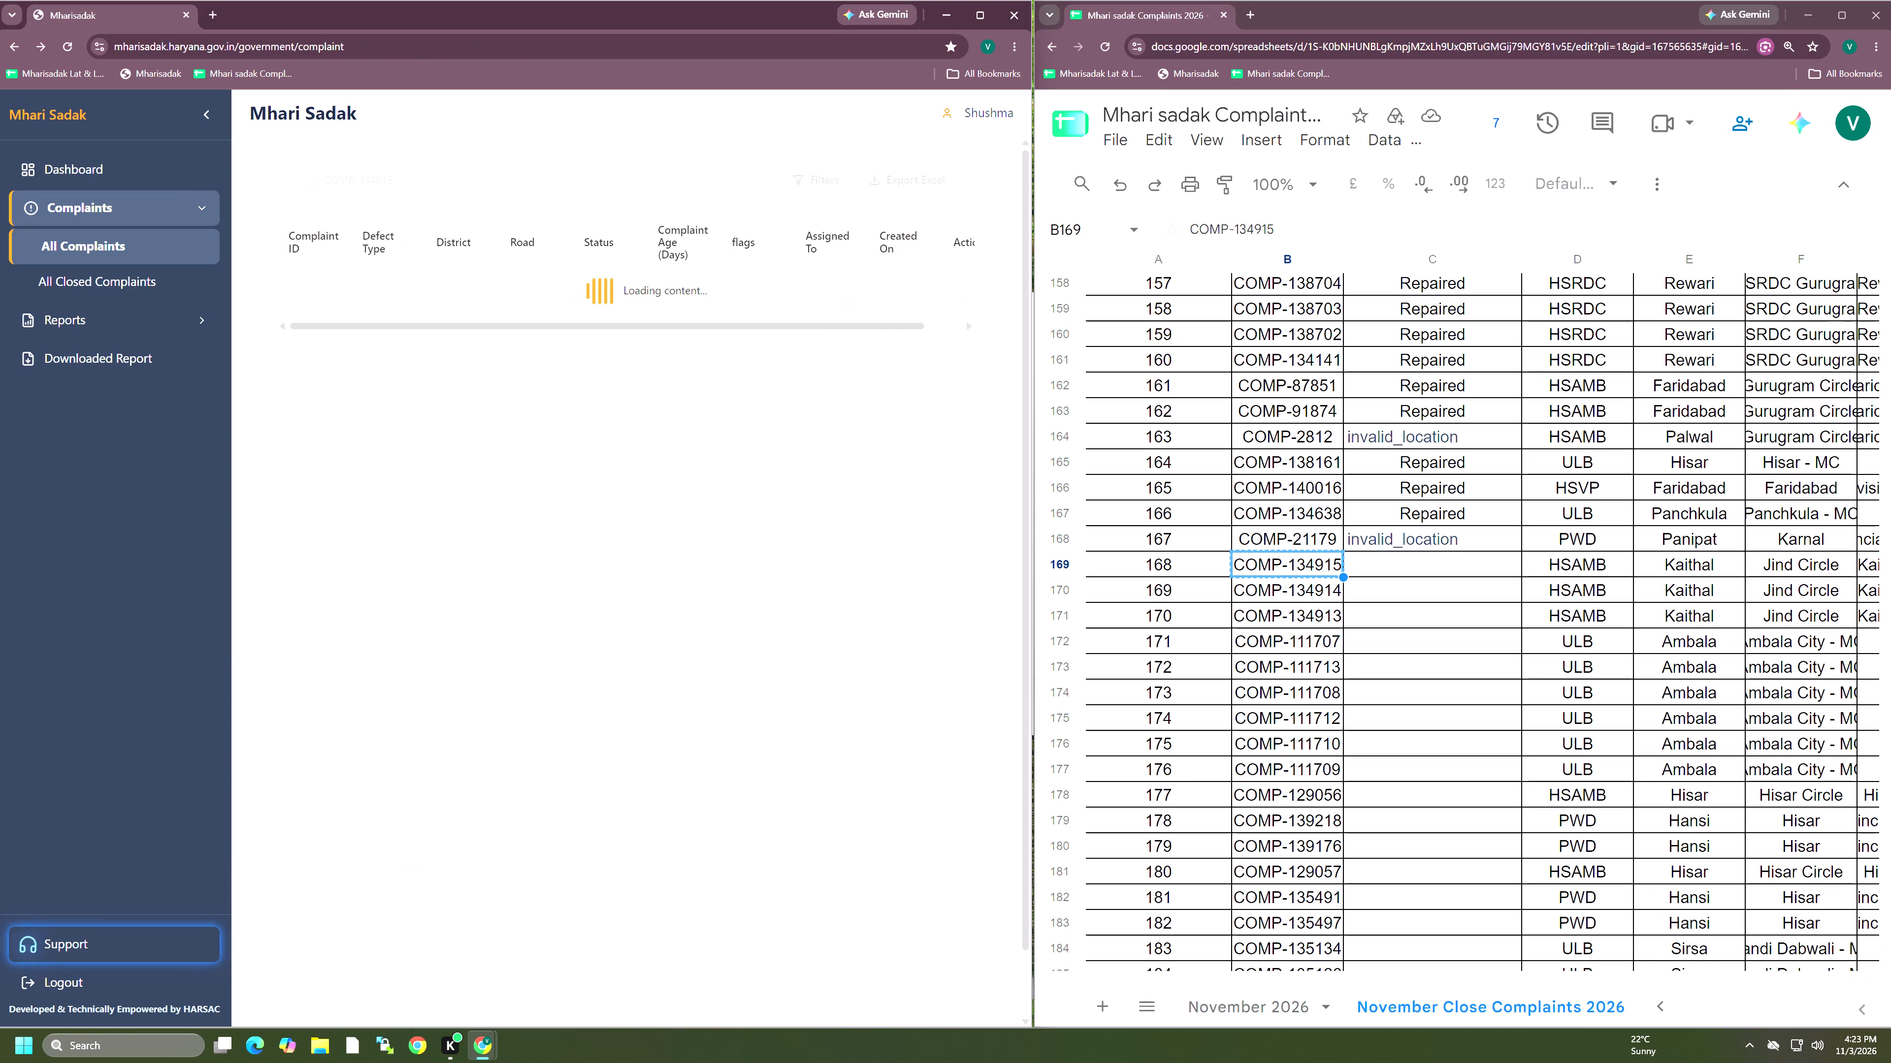
click(503, 313)
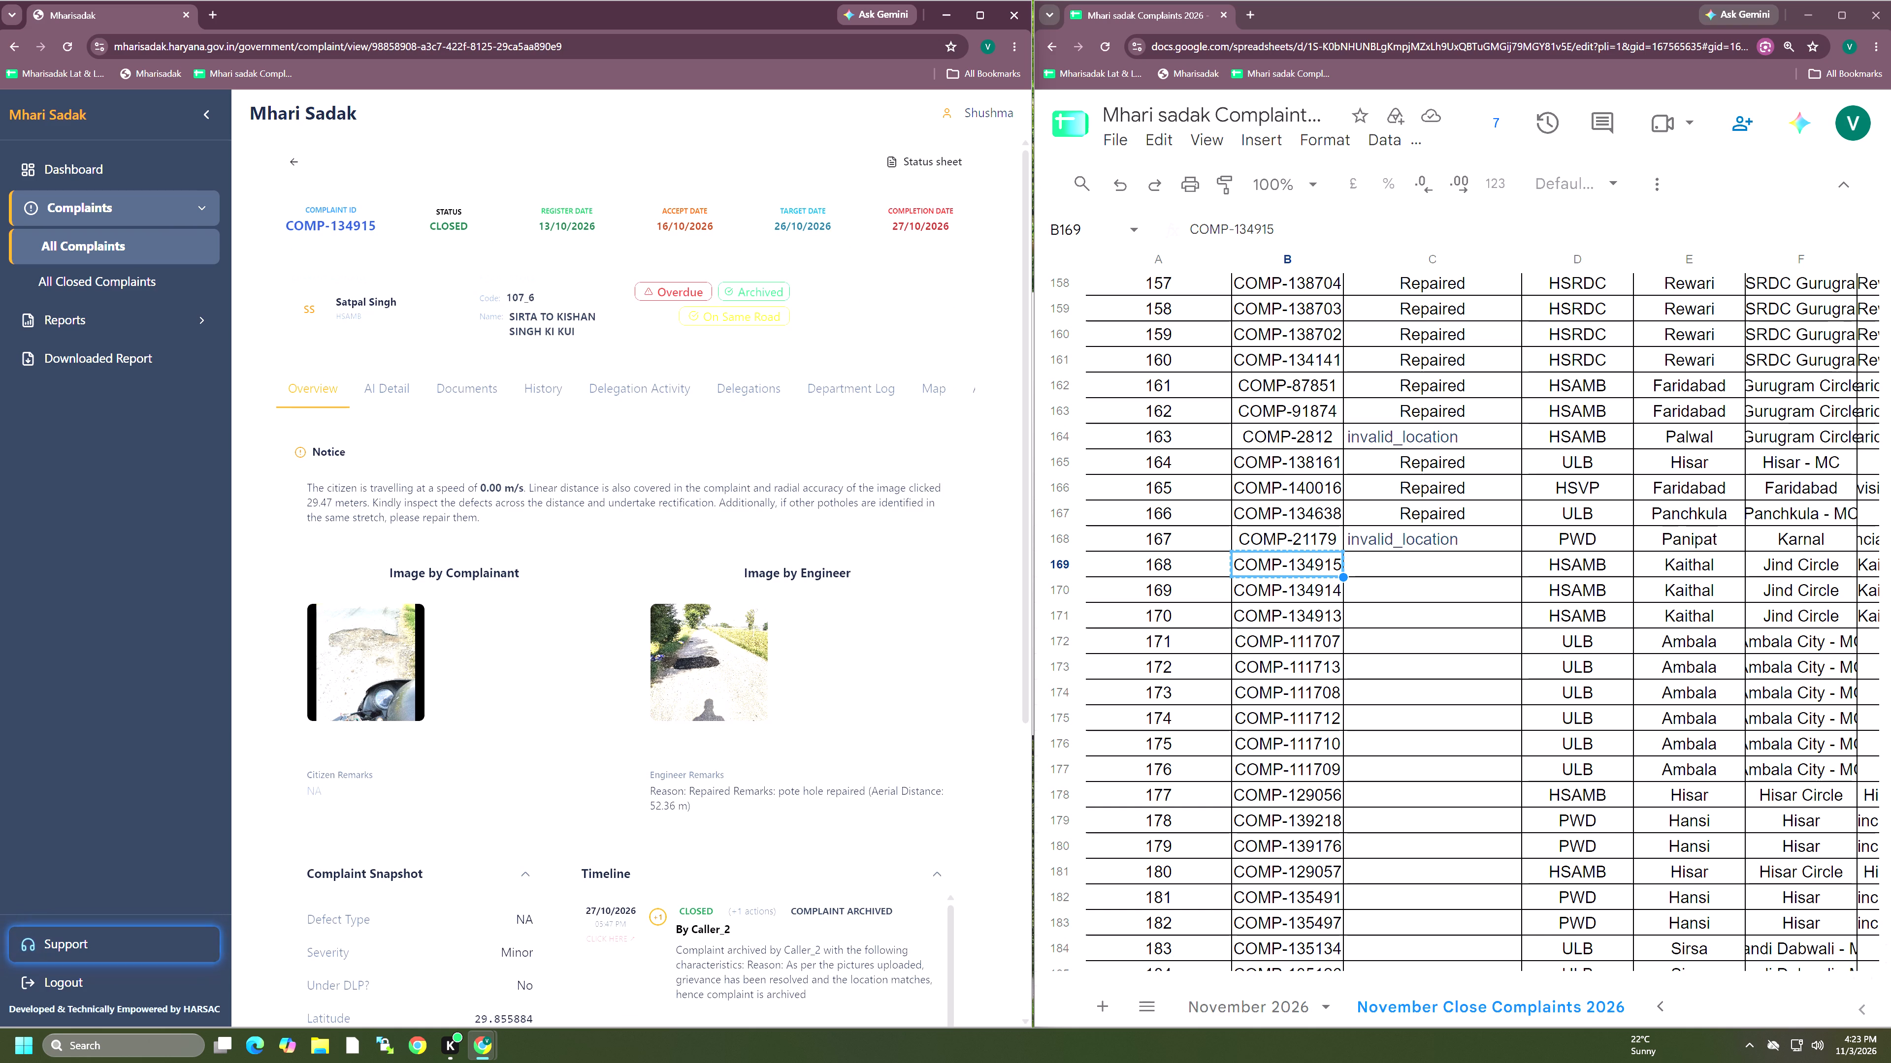
click(1406, 563)
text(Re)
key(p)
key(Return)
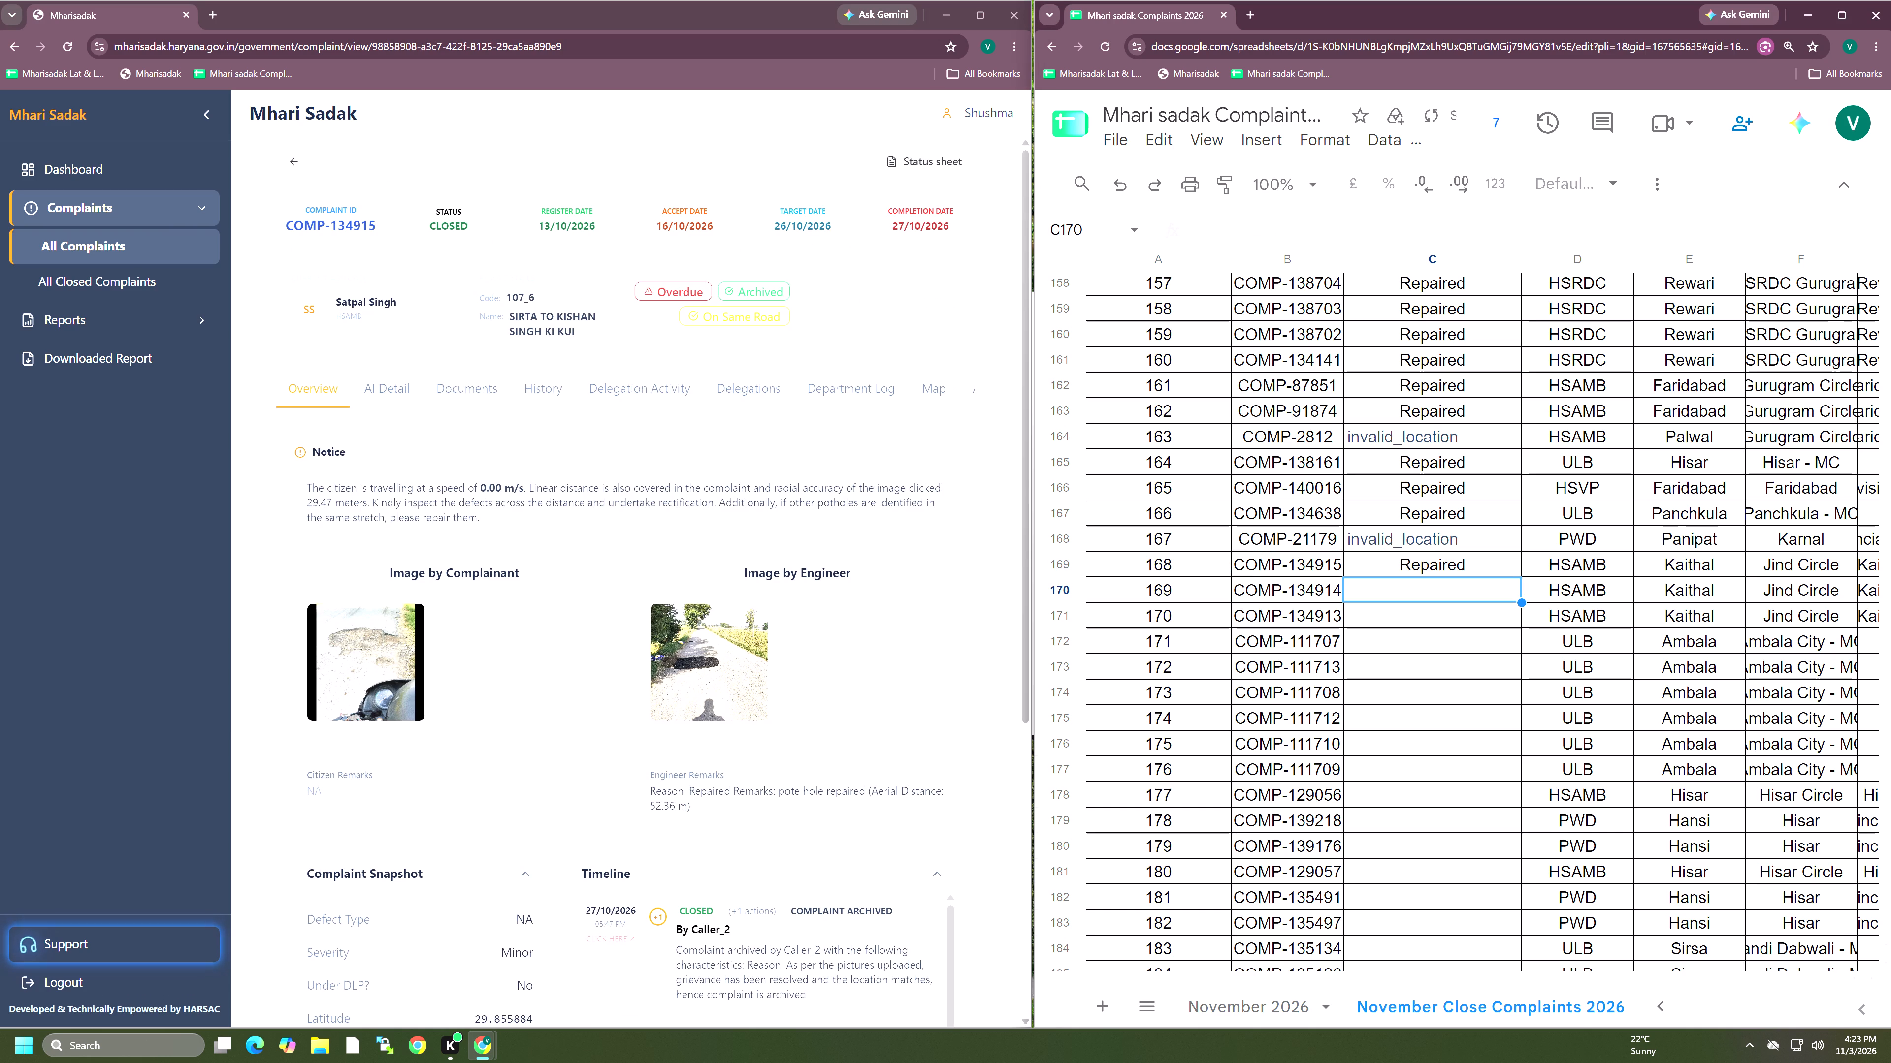
click(1292, 592)
key(ctrl+c)
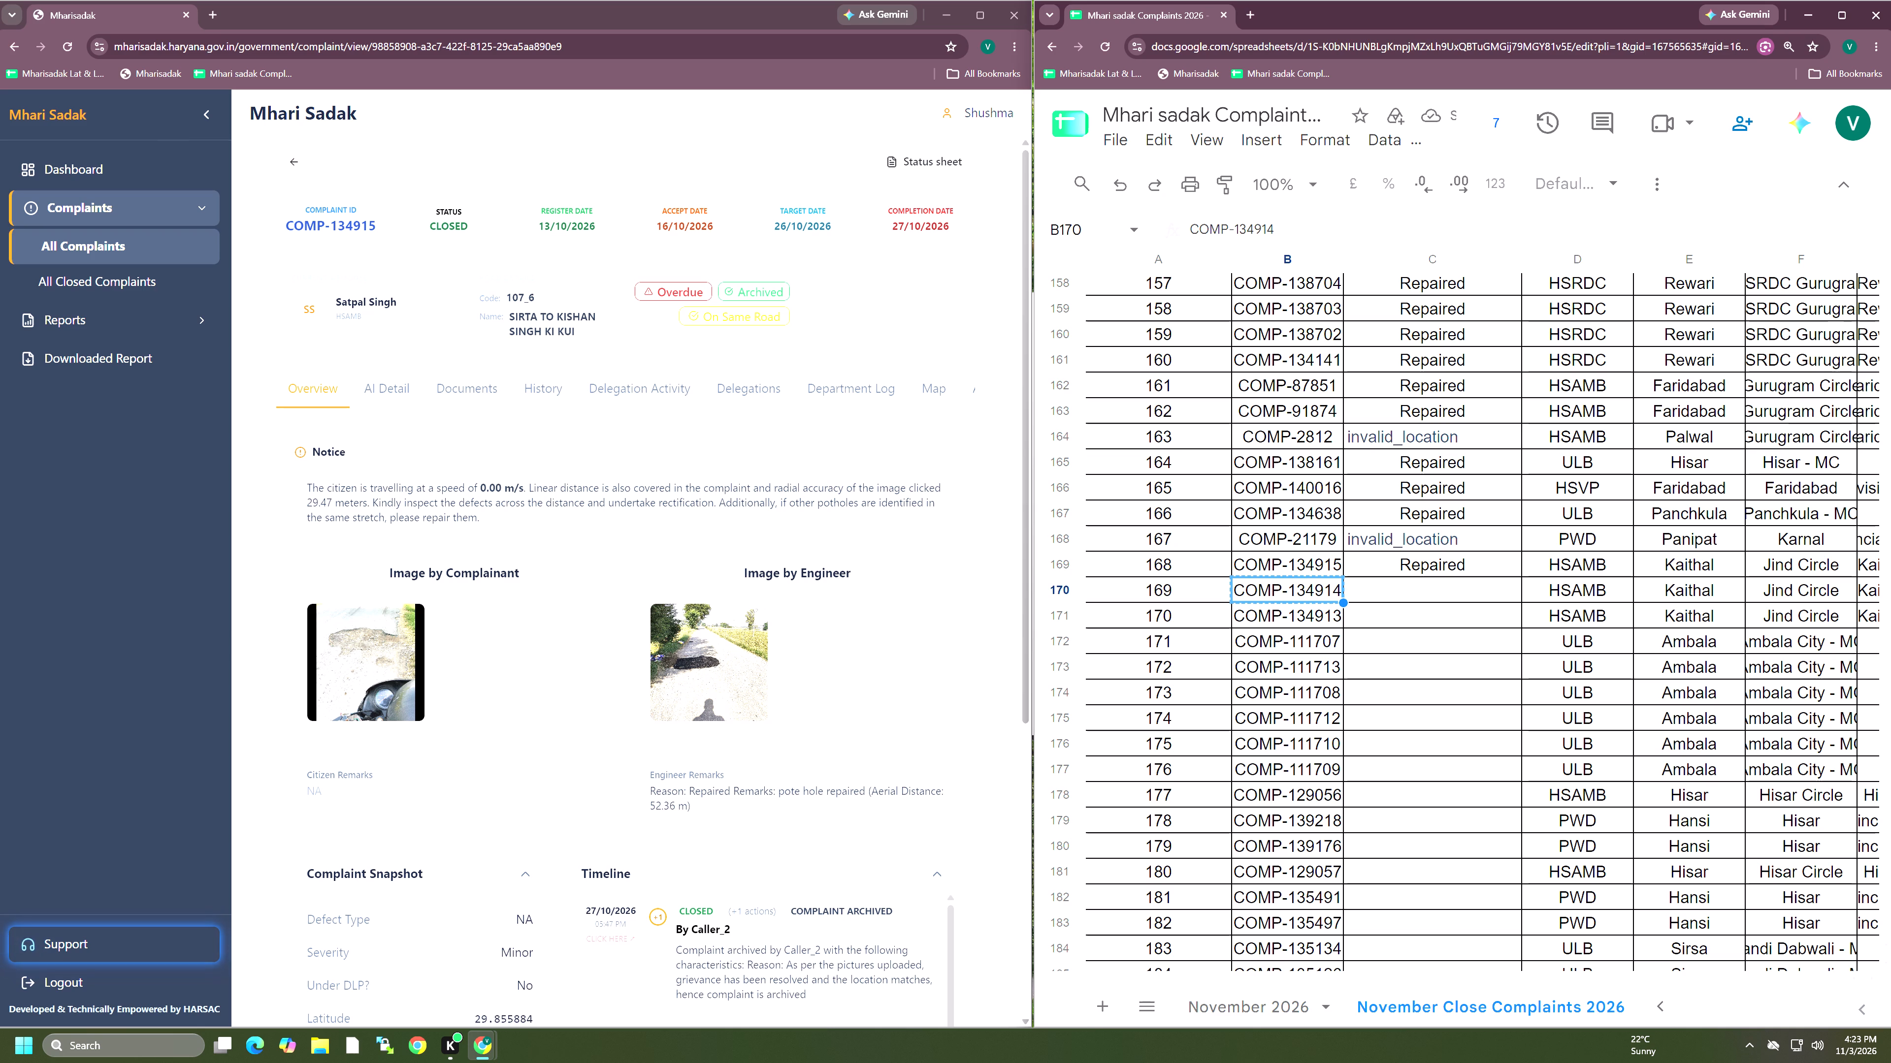
click(292, 156)
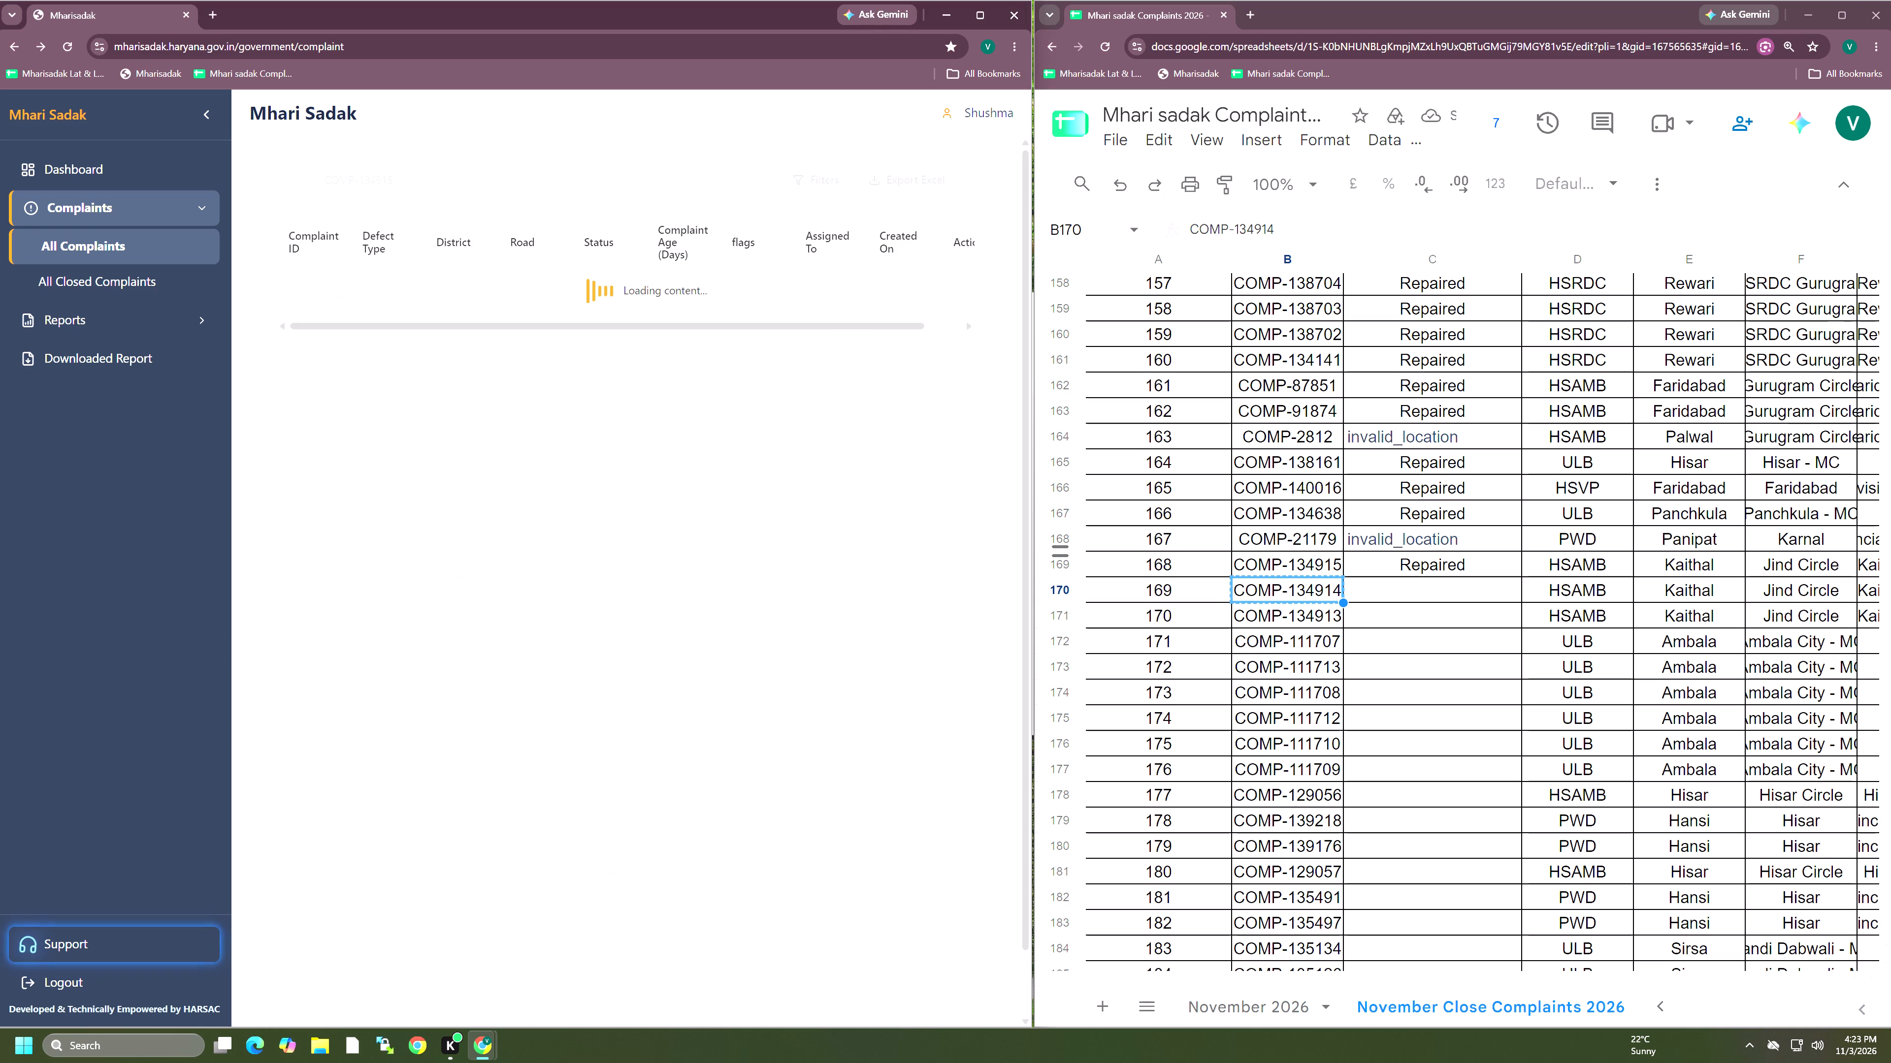
drag(396, 180, 272, 202)
key(ctrl+v)
click(504, 288)
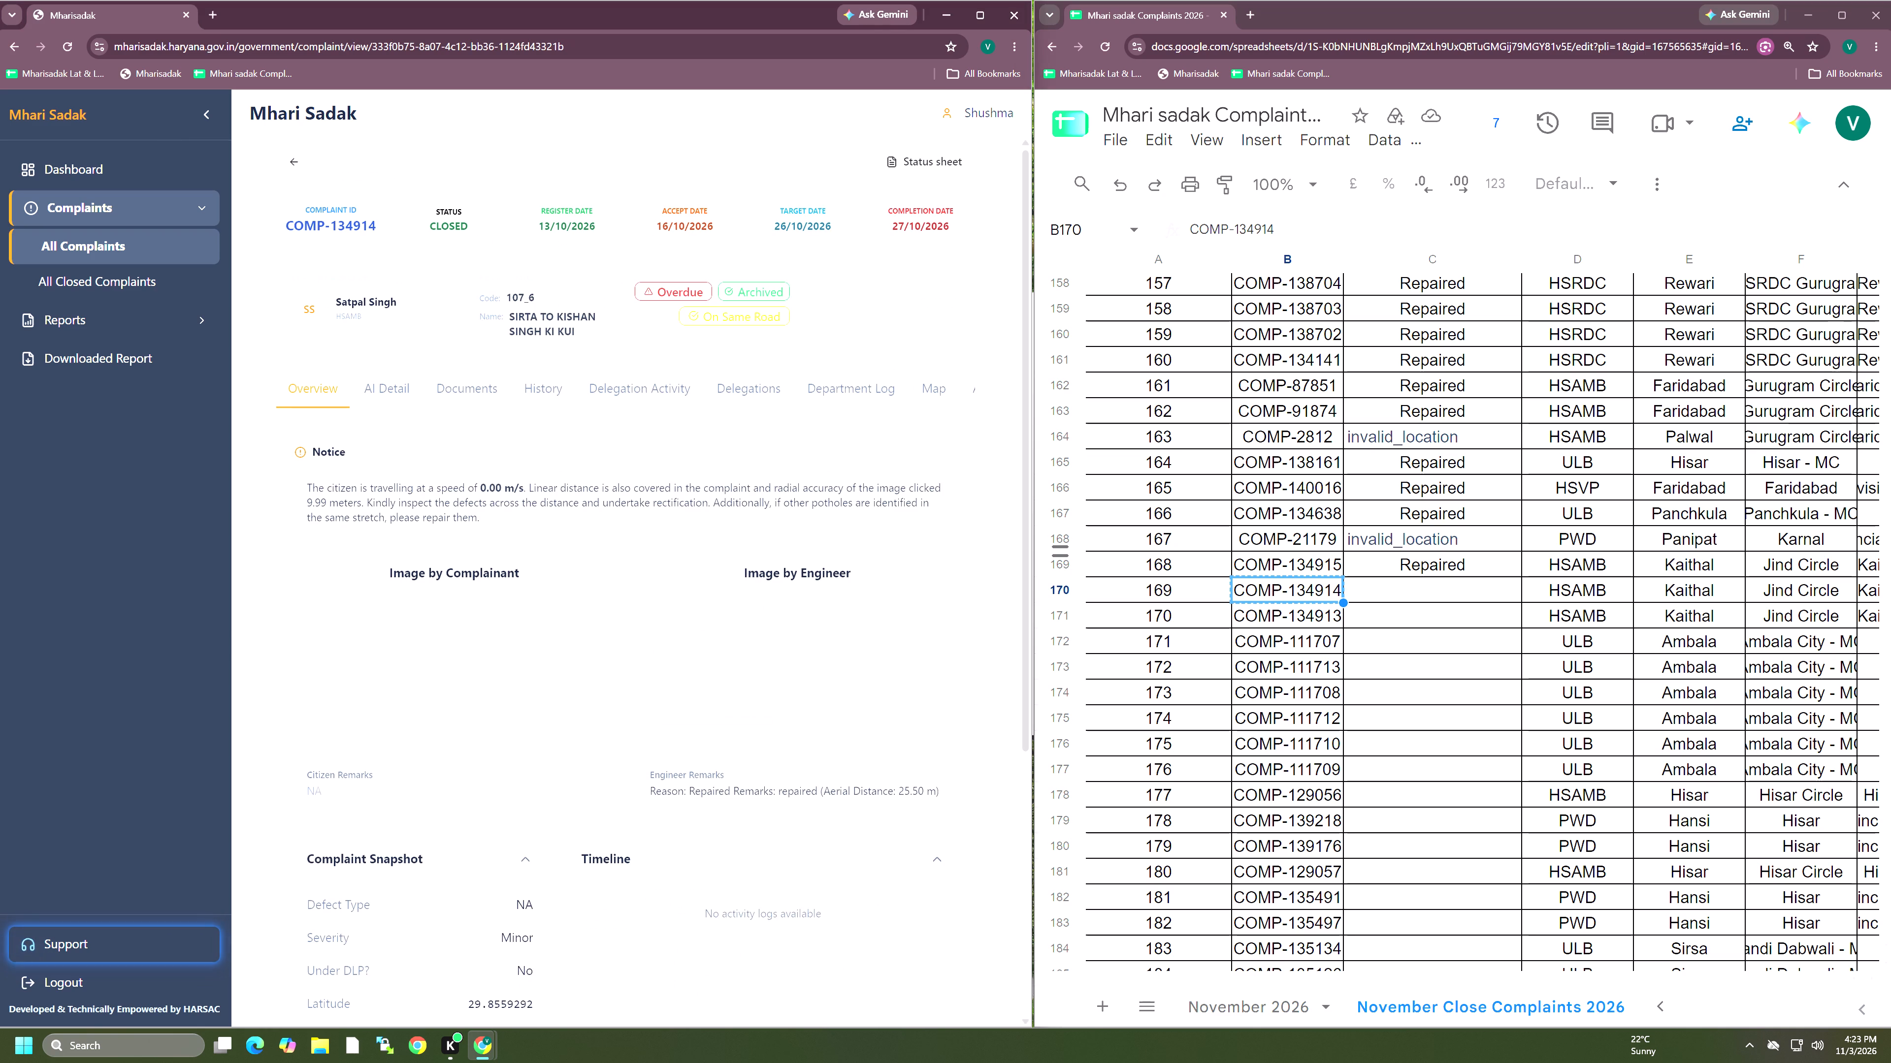
click(1403, 599)
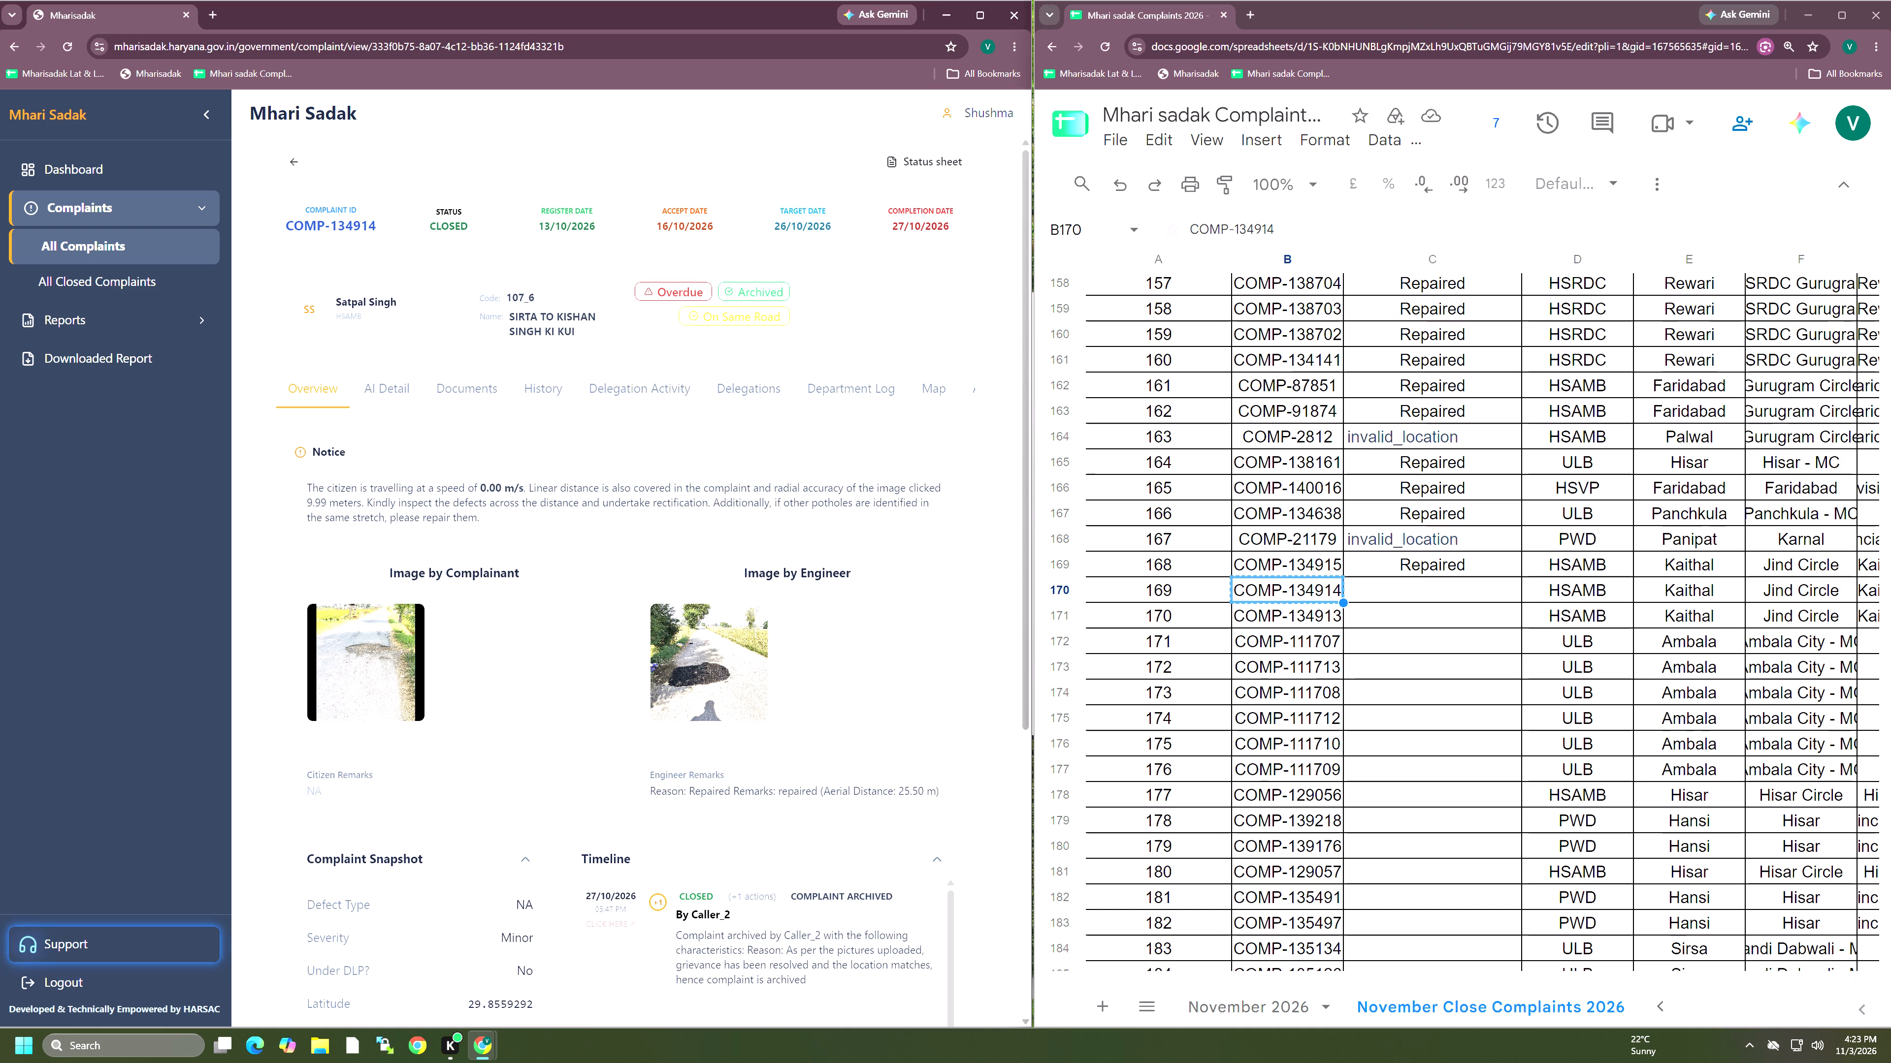
key(ctrl+d)
Look up COMP-134913 in the portal and fill Repaired into its column C cell from the cell above.
click(1300, 616)
key(ctrl+c)
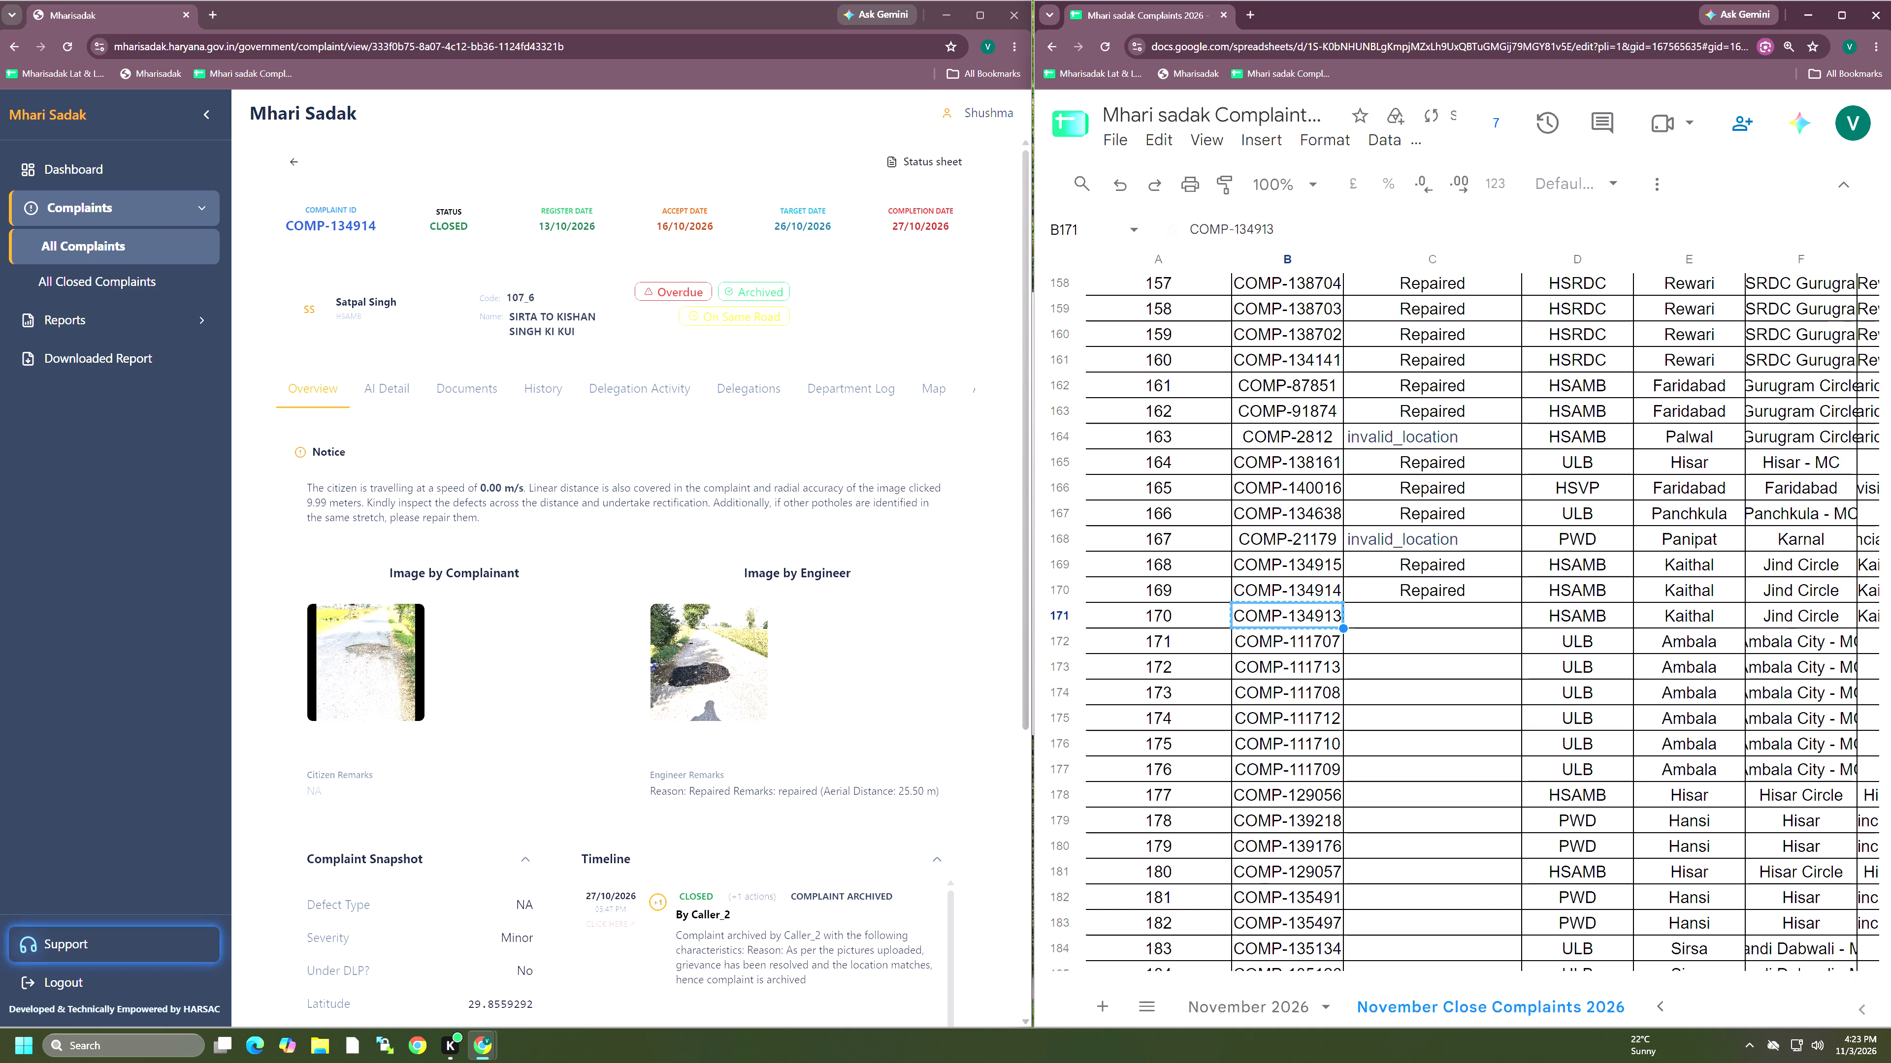
click(282, 154)
scroll(1311, 446, down, 3)
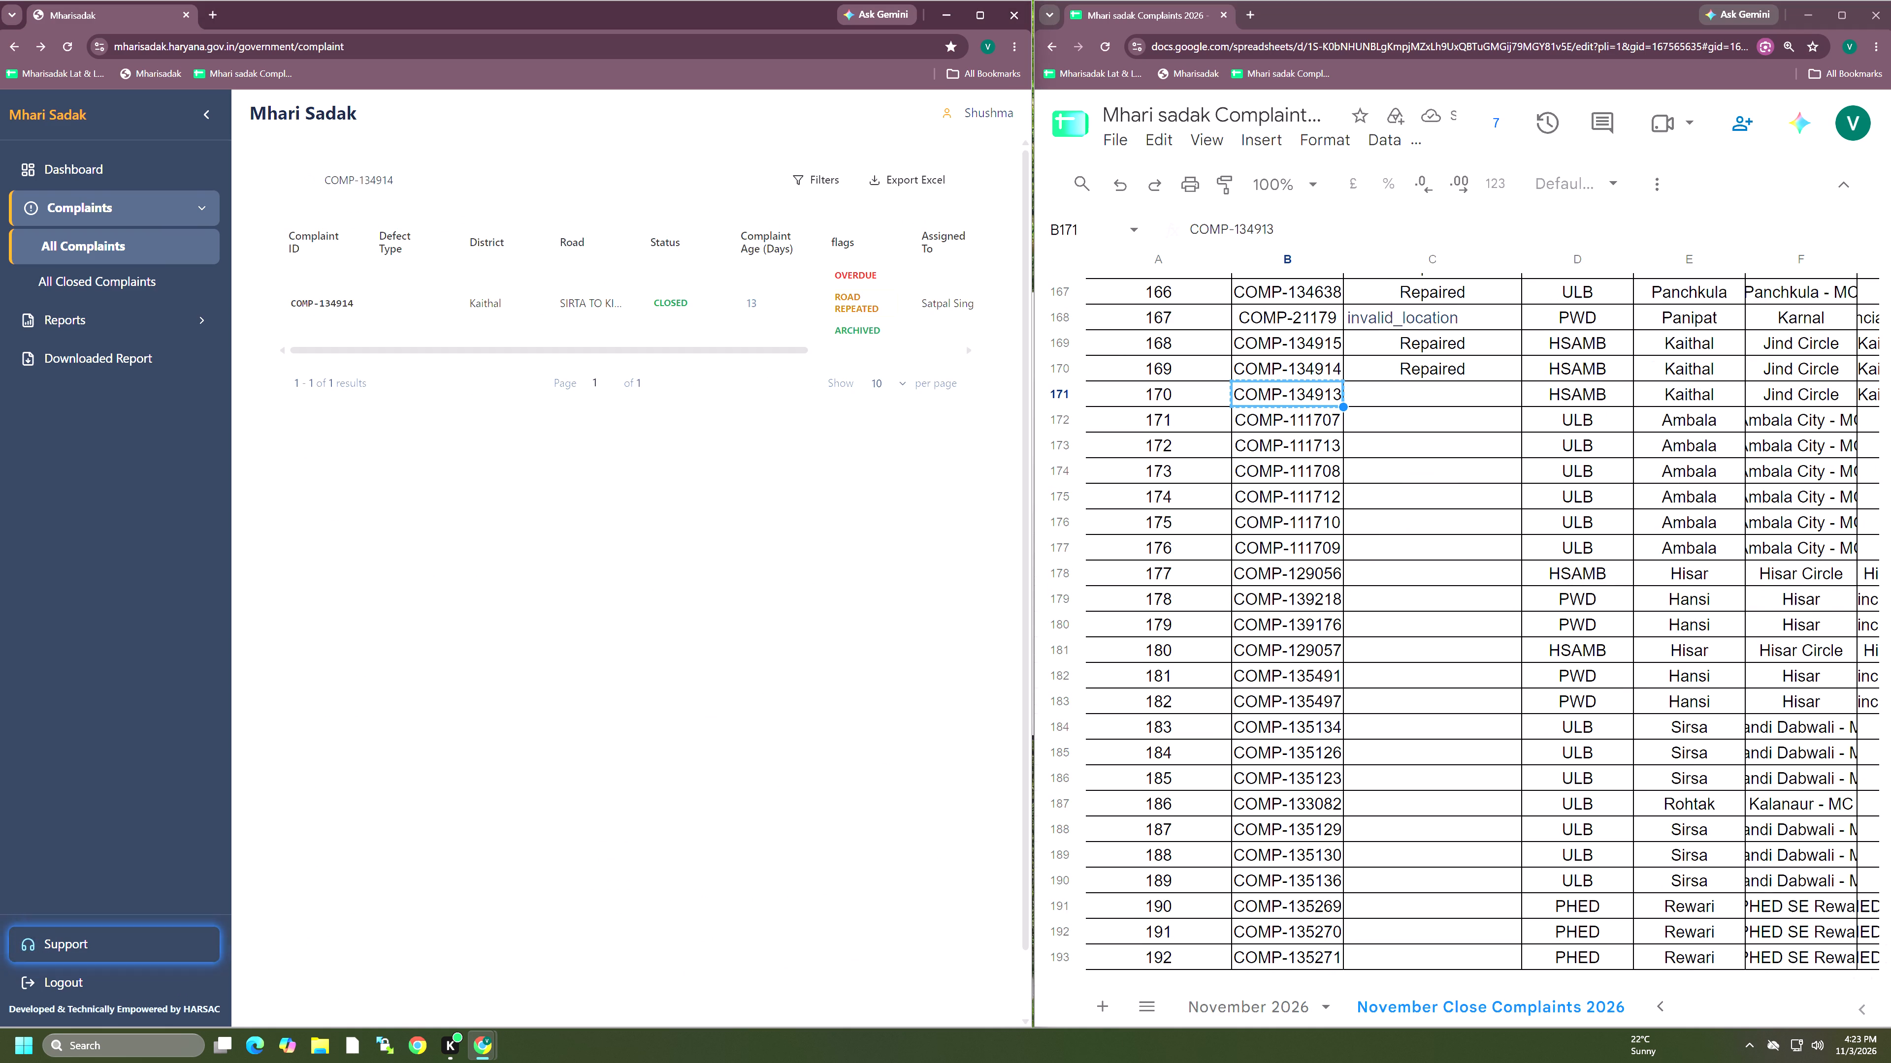
drag(406, 180, 293, 222)
key(ctrl+v)
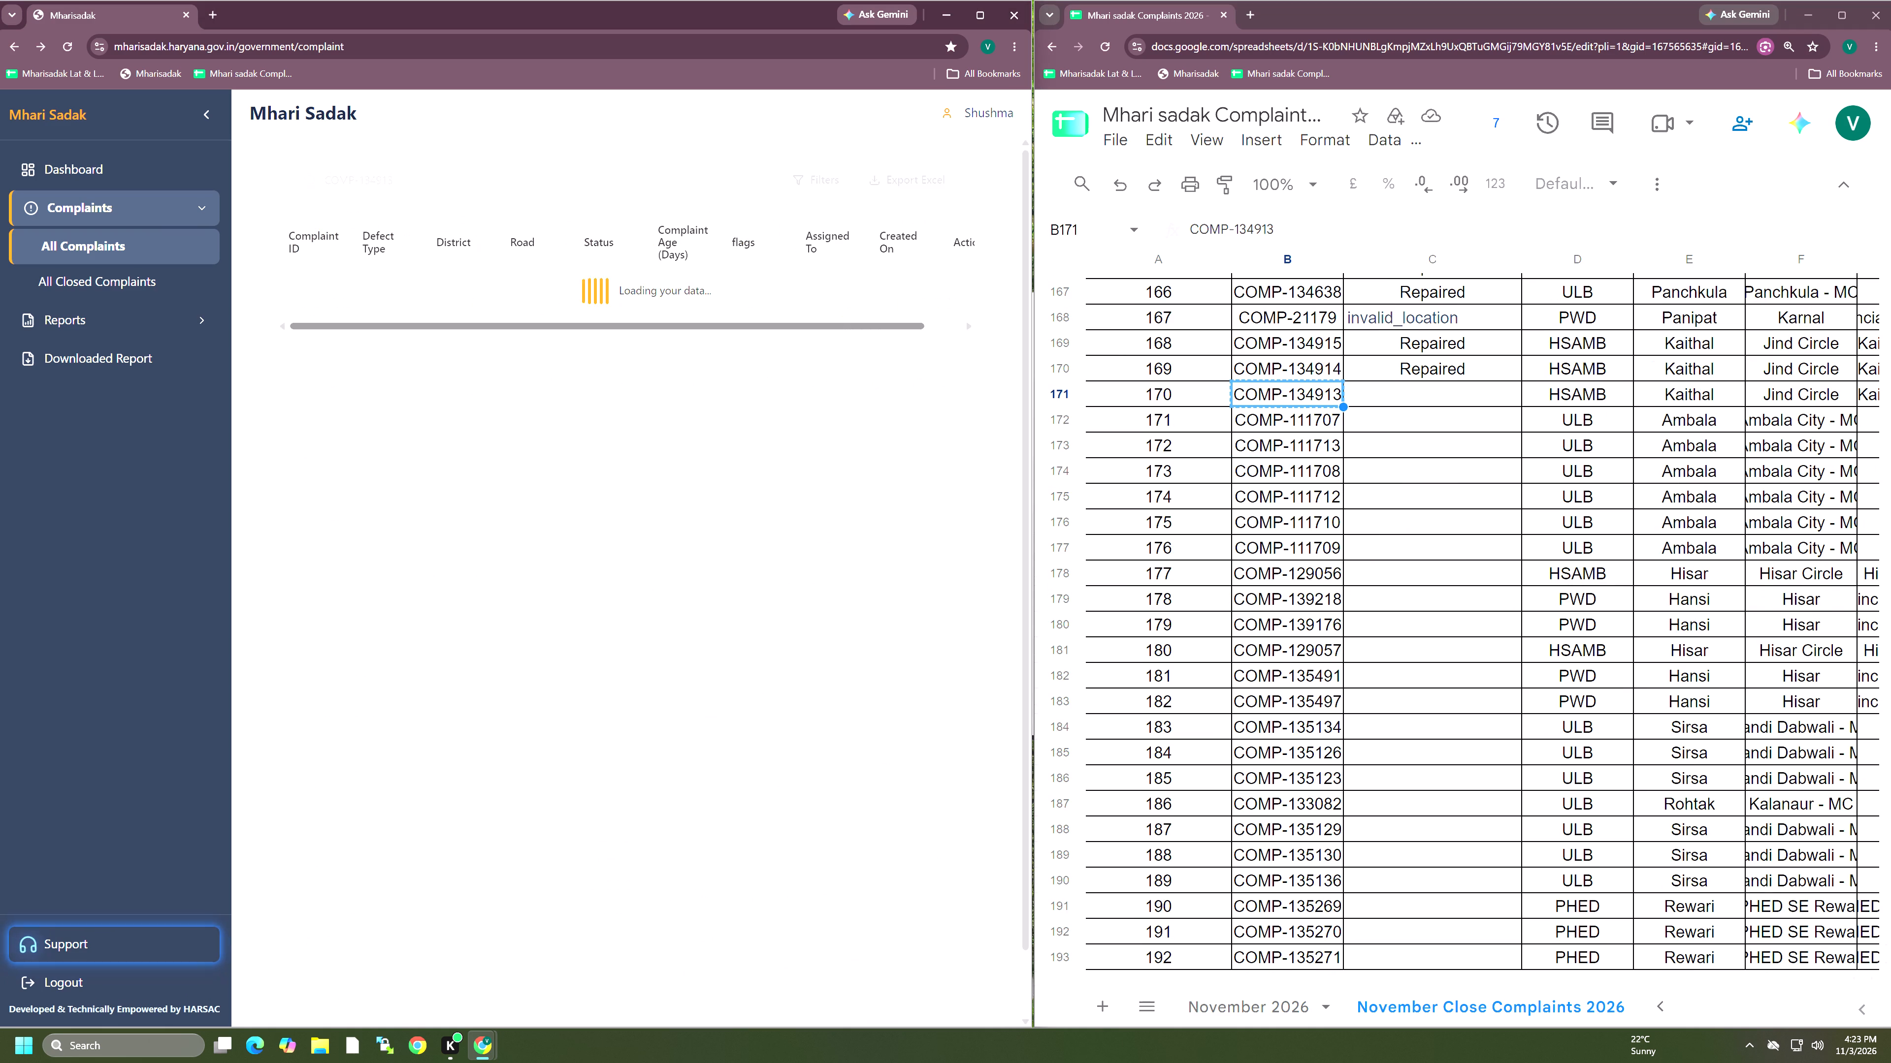
click(535, 285)
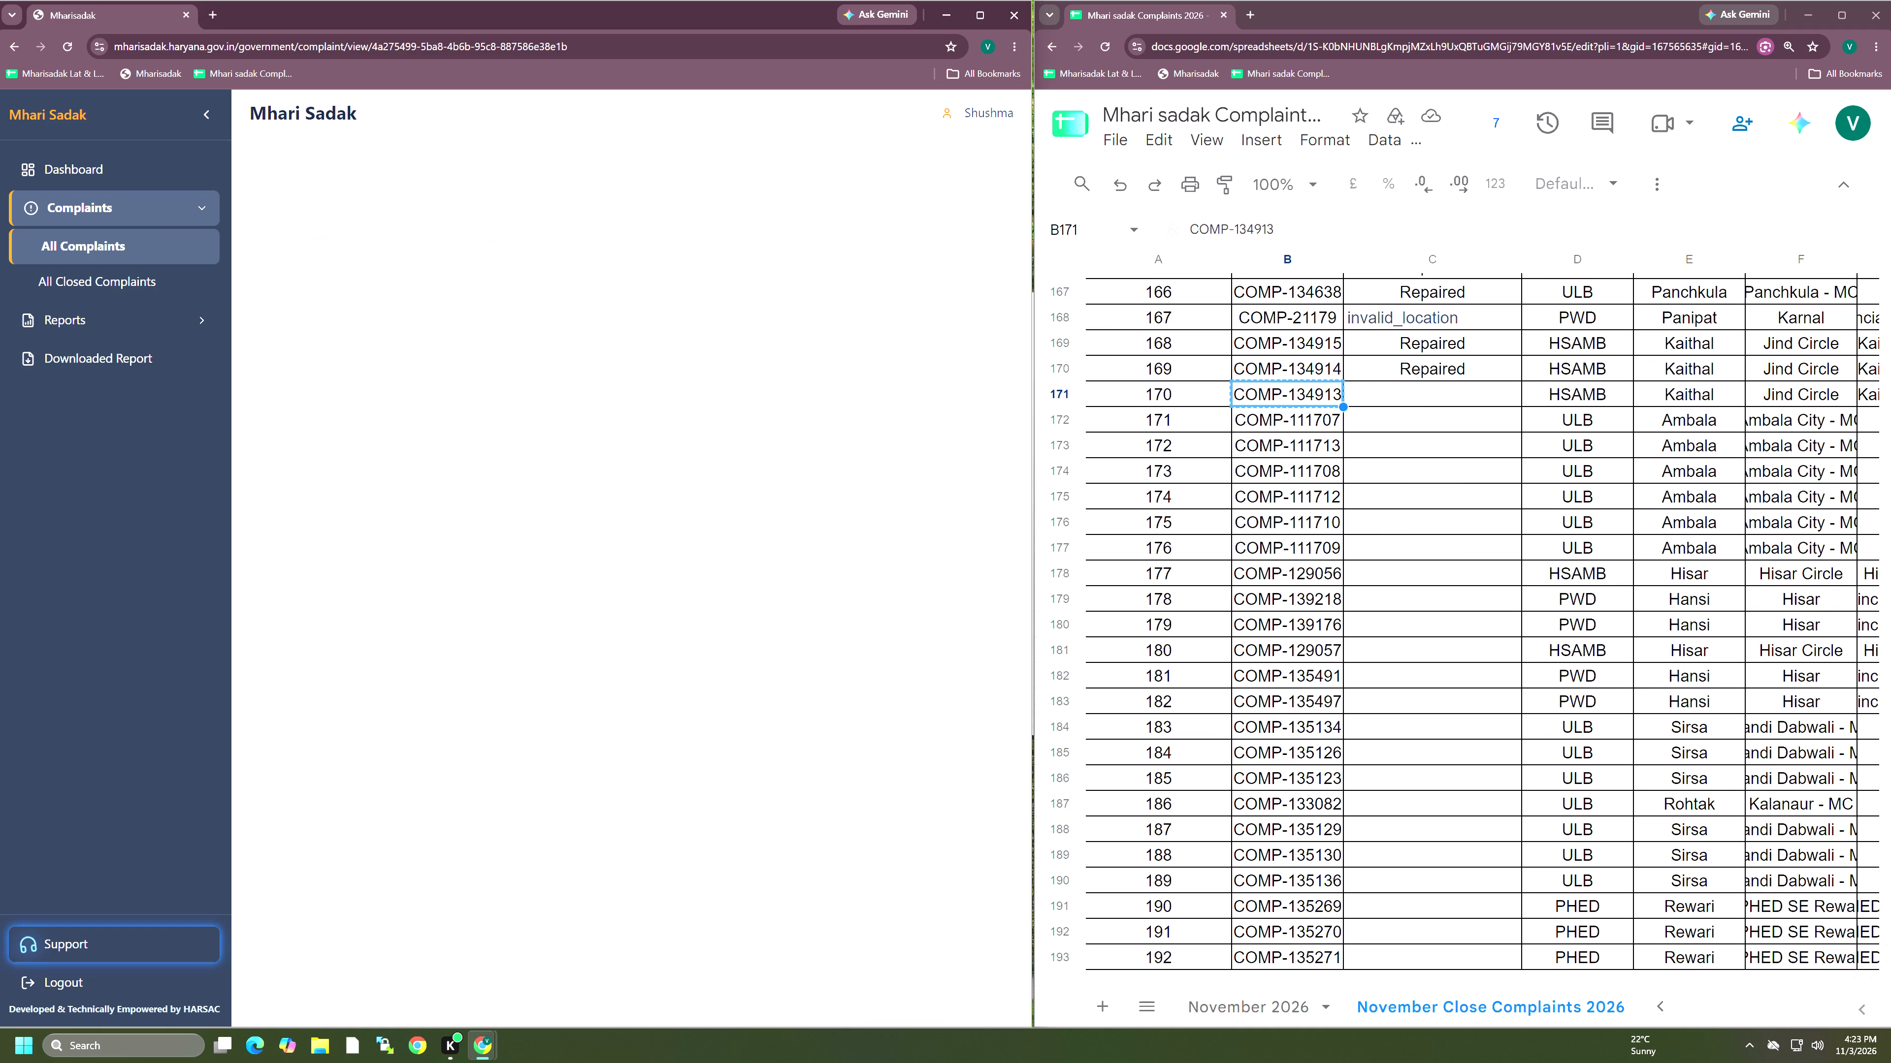
click(1442, 402)
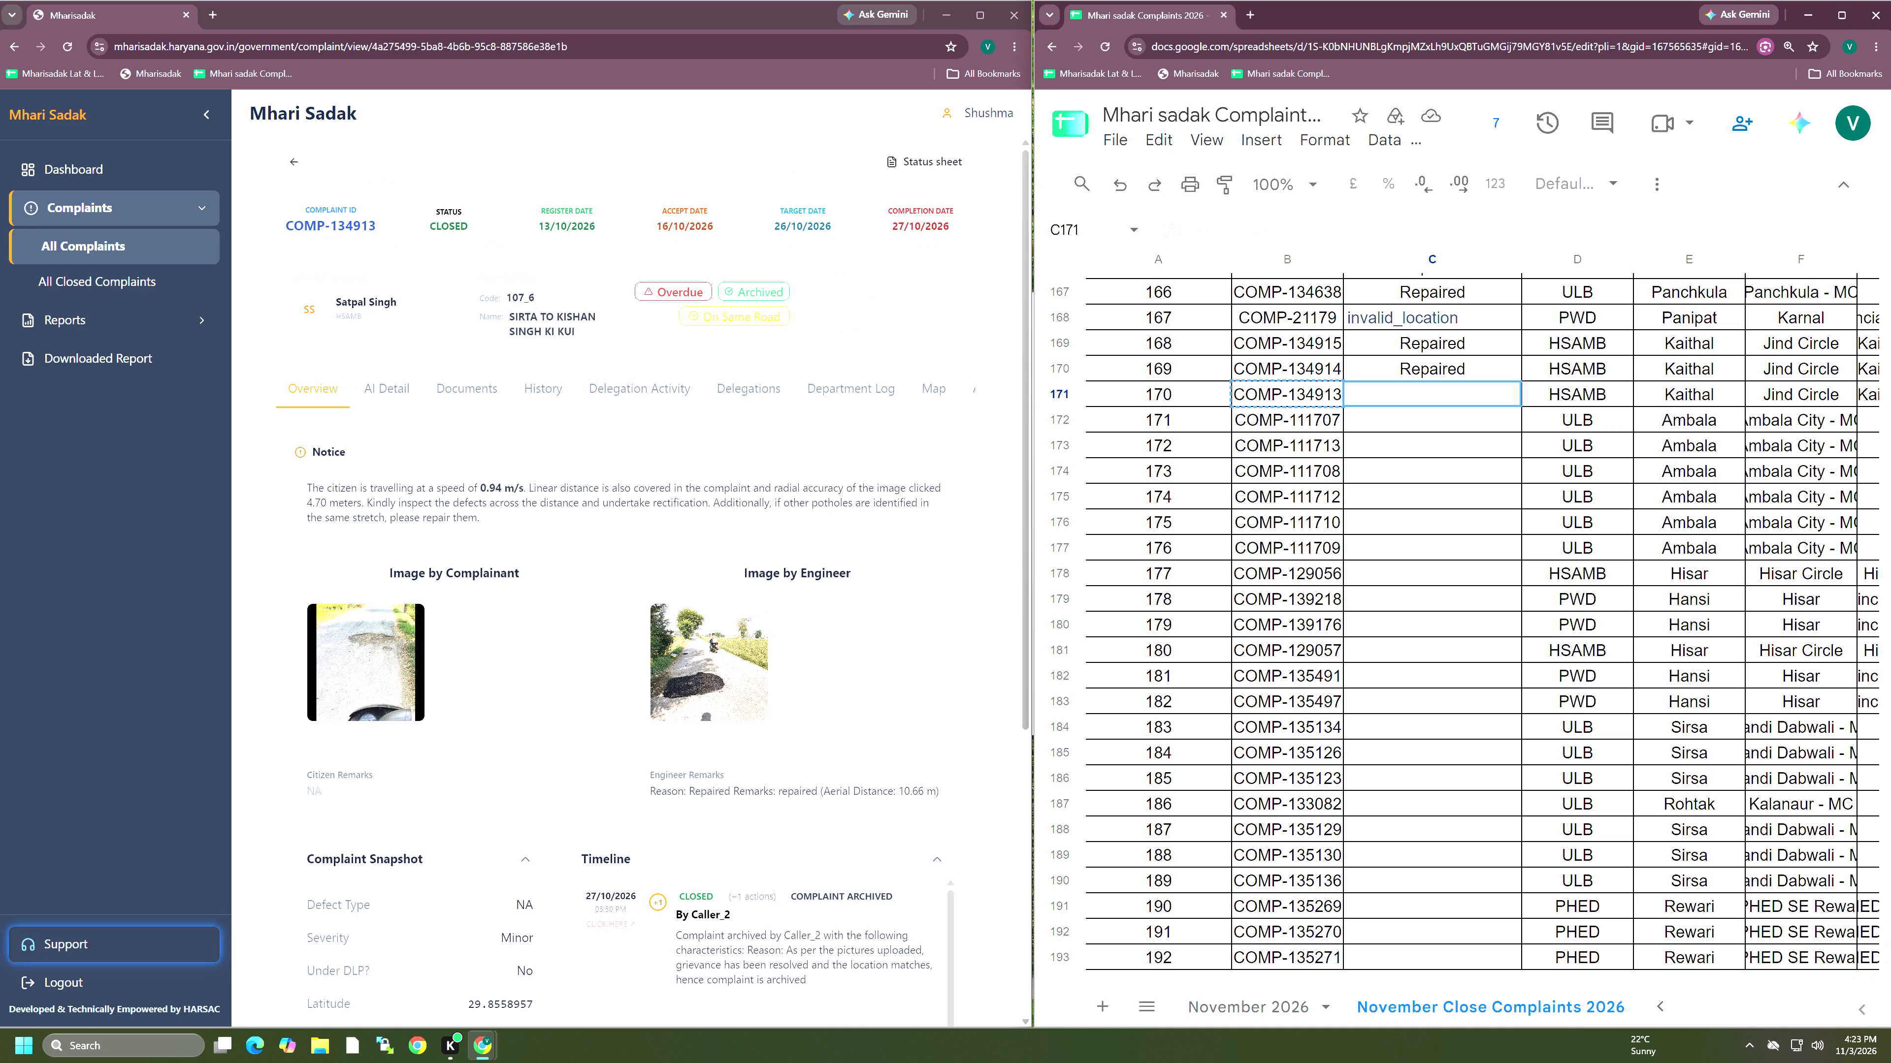
key(ctrl+d)
Look up COMP-111707 in the portal, check its engineer remark, and fill Repaired into its column C cell from the cell above.
click(1322, 419)
key(ctrl+c)
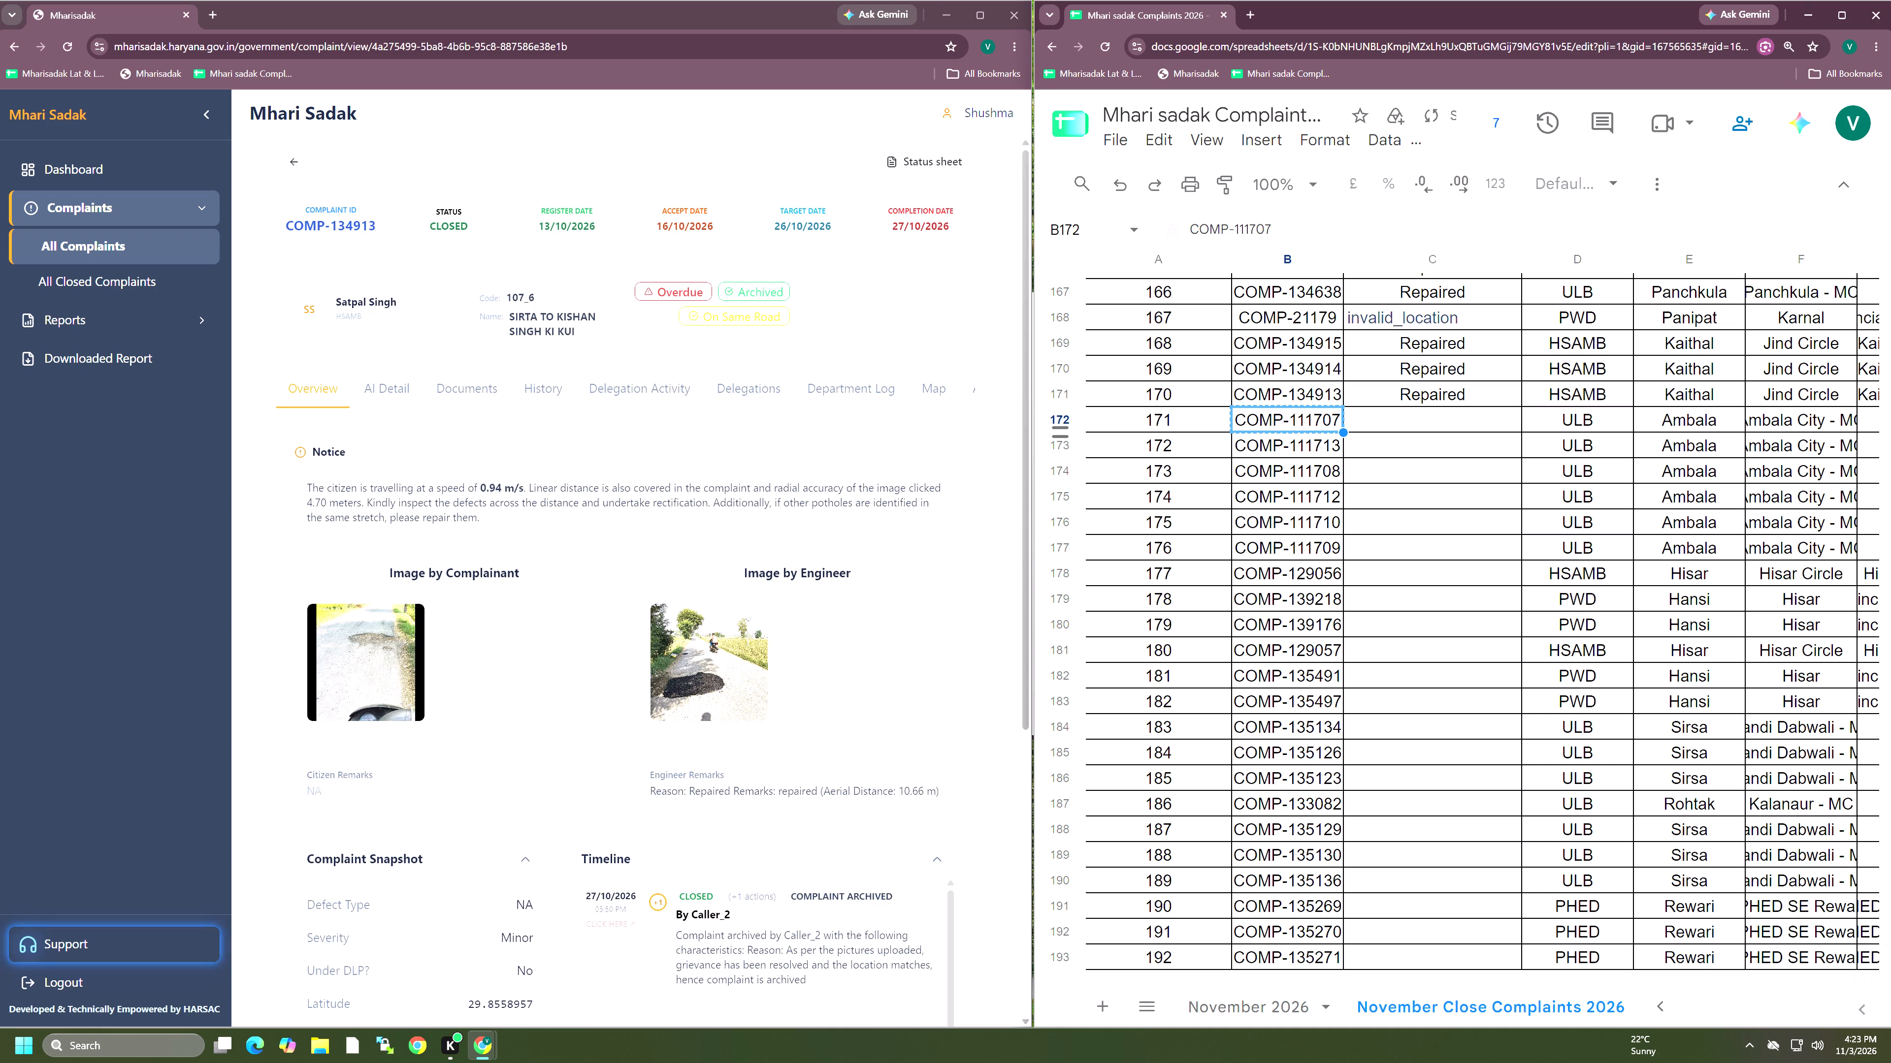
click(289, 165)
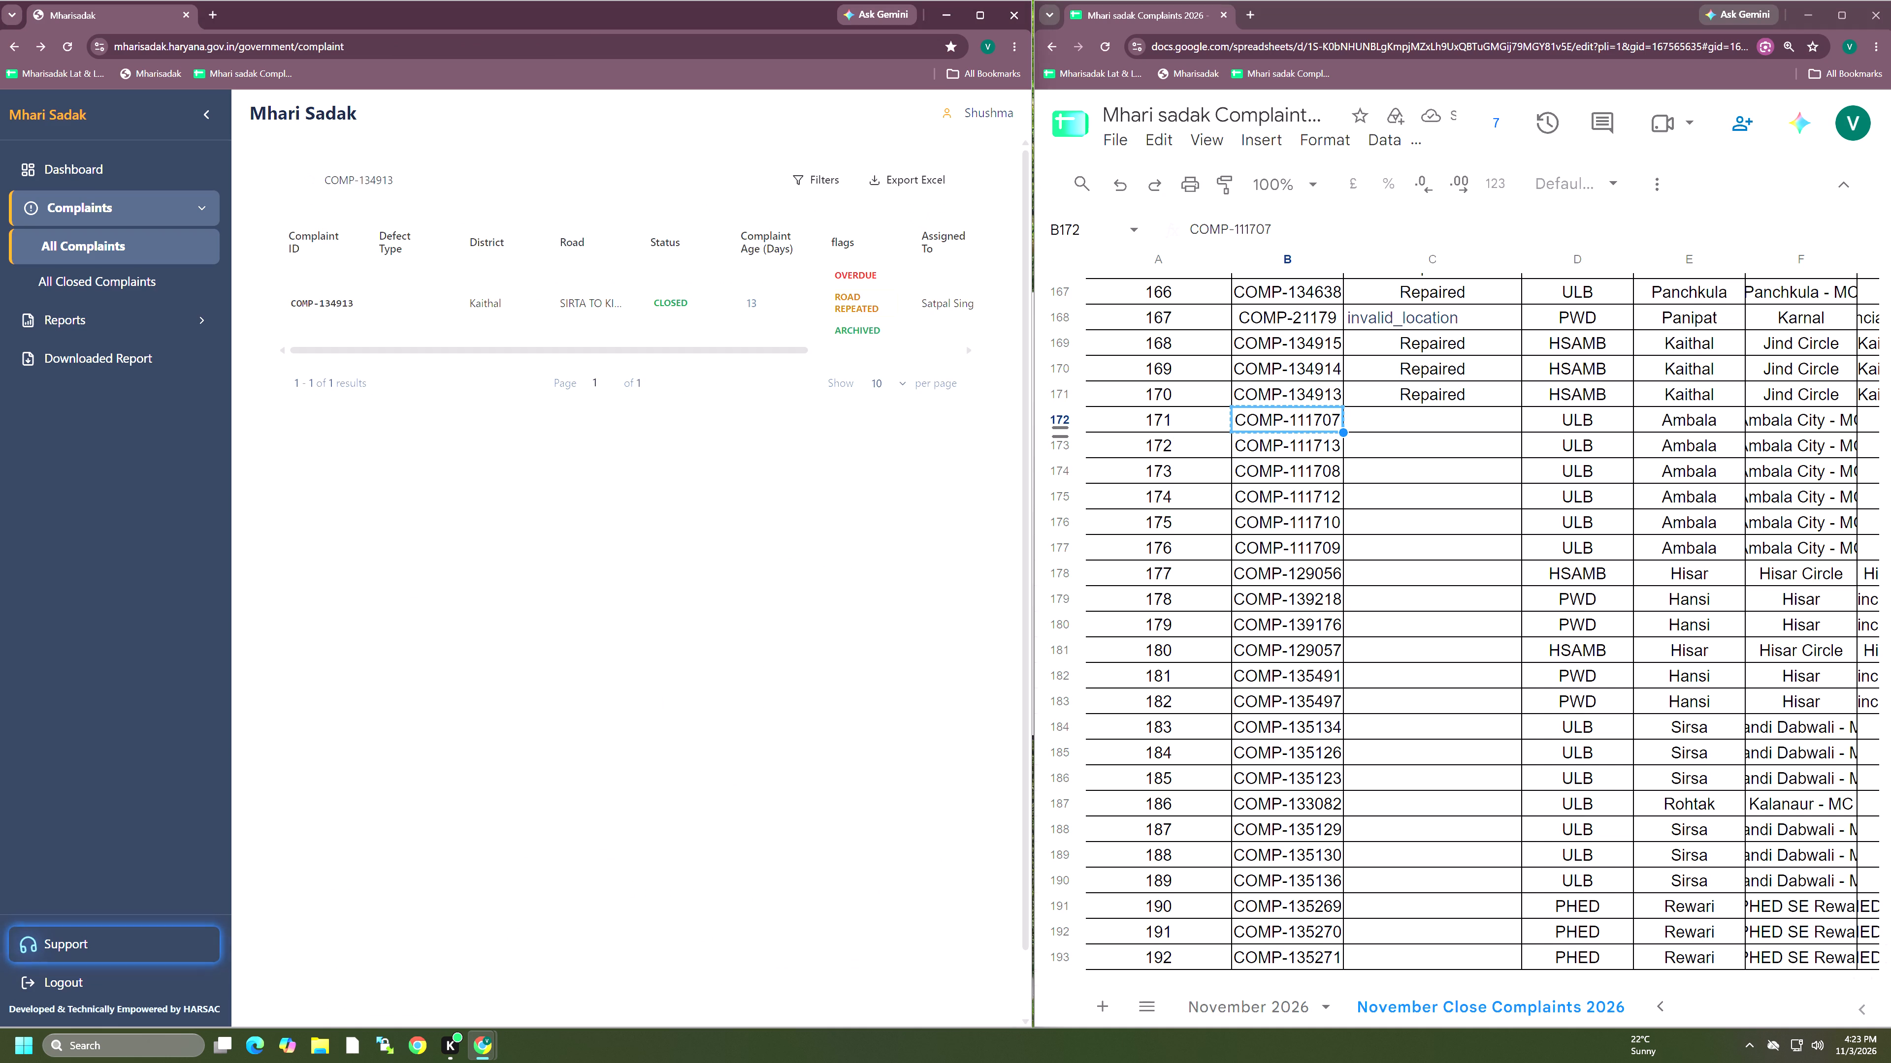
drag(406, 179, 248, 234)
key(ctrl+v)
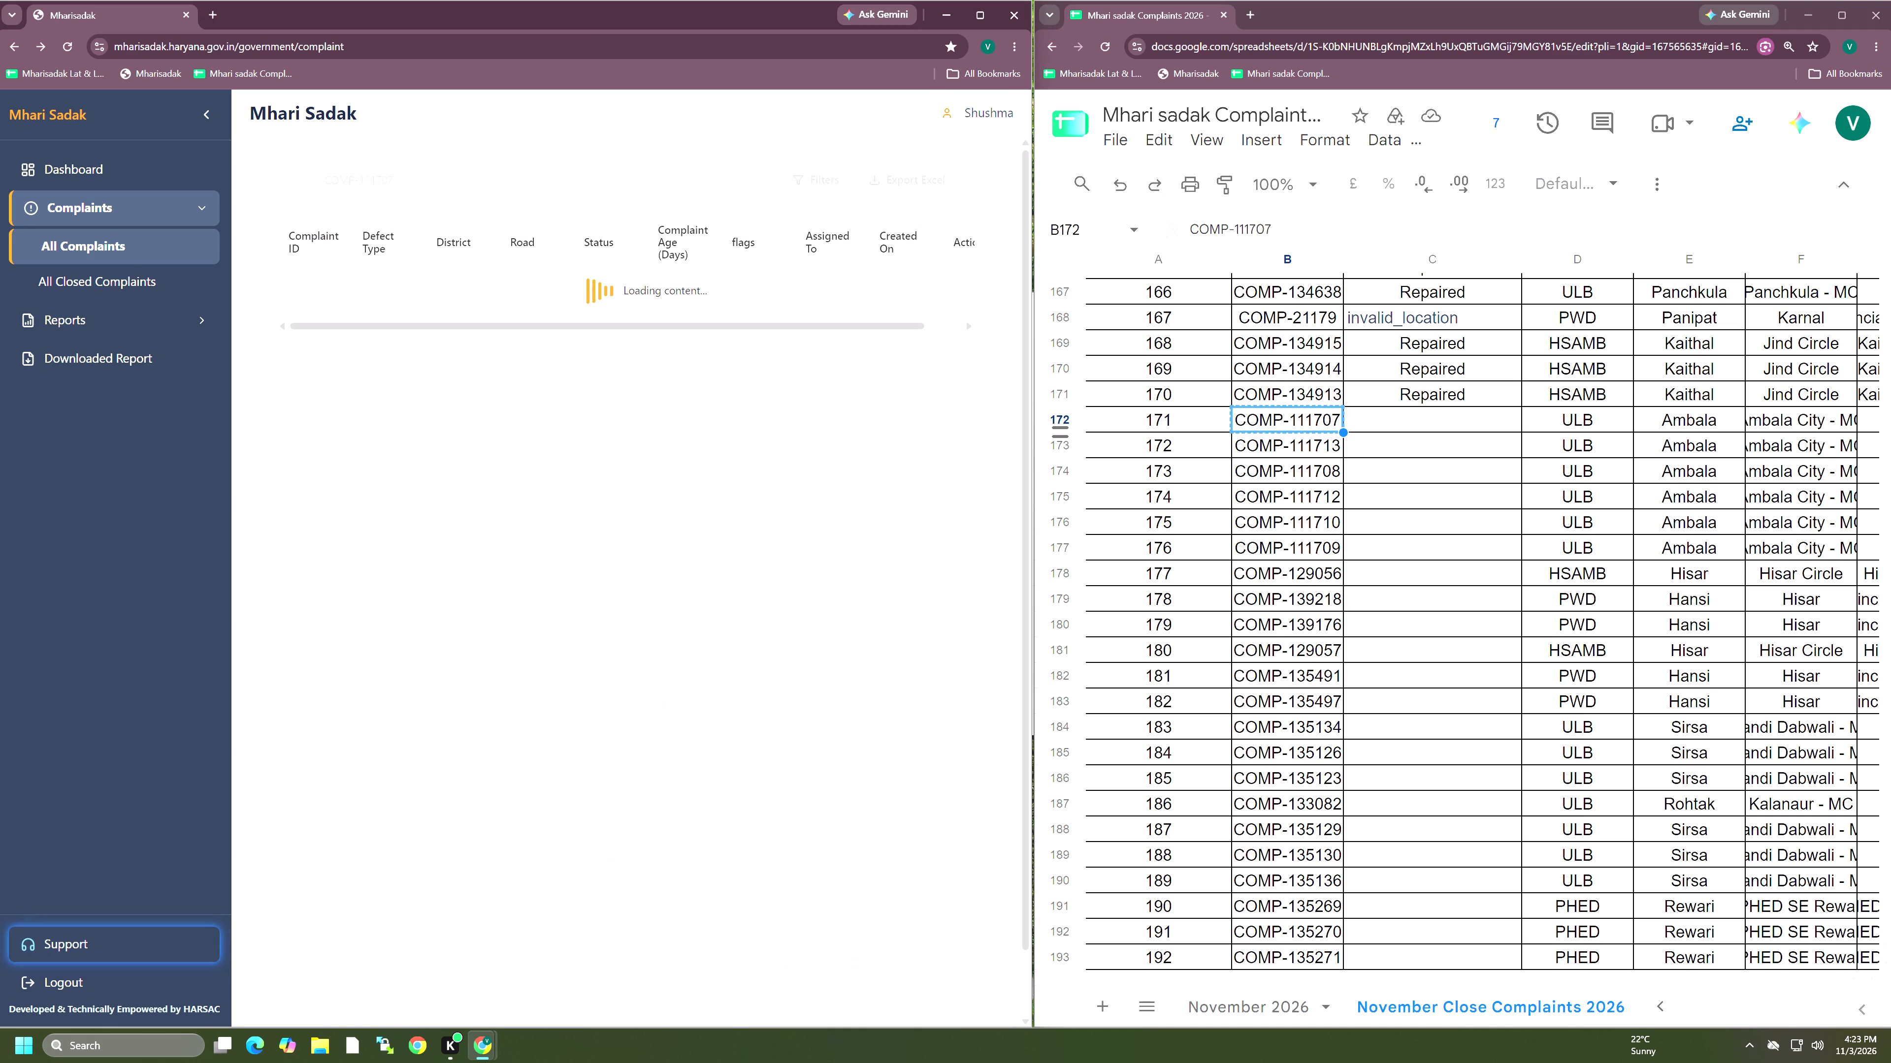
click(542, 298)
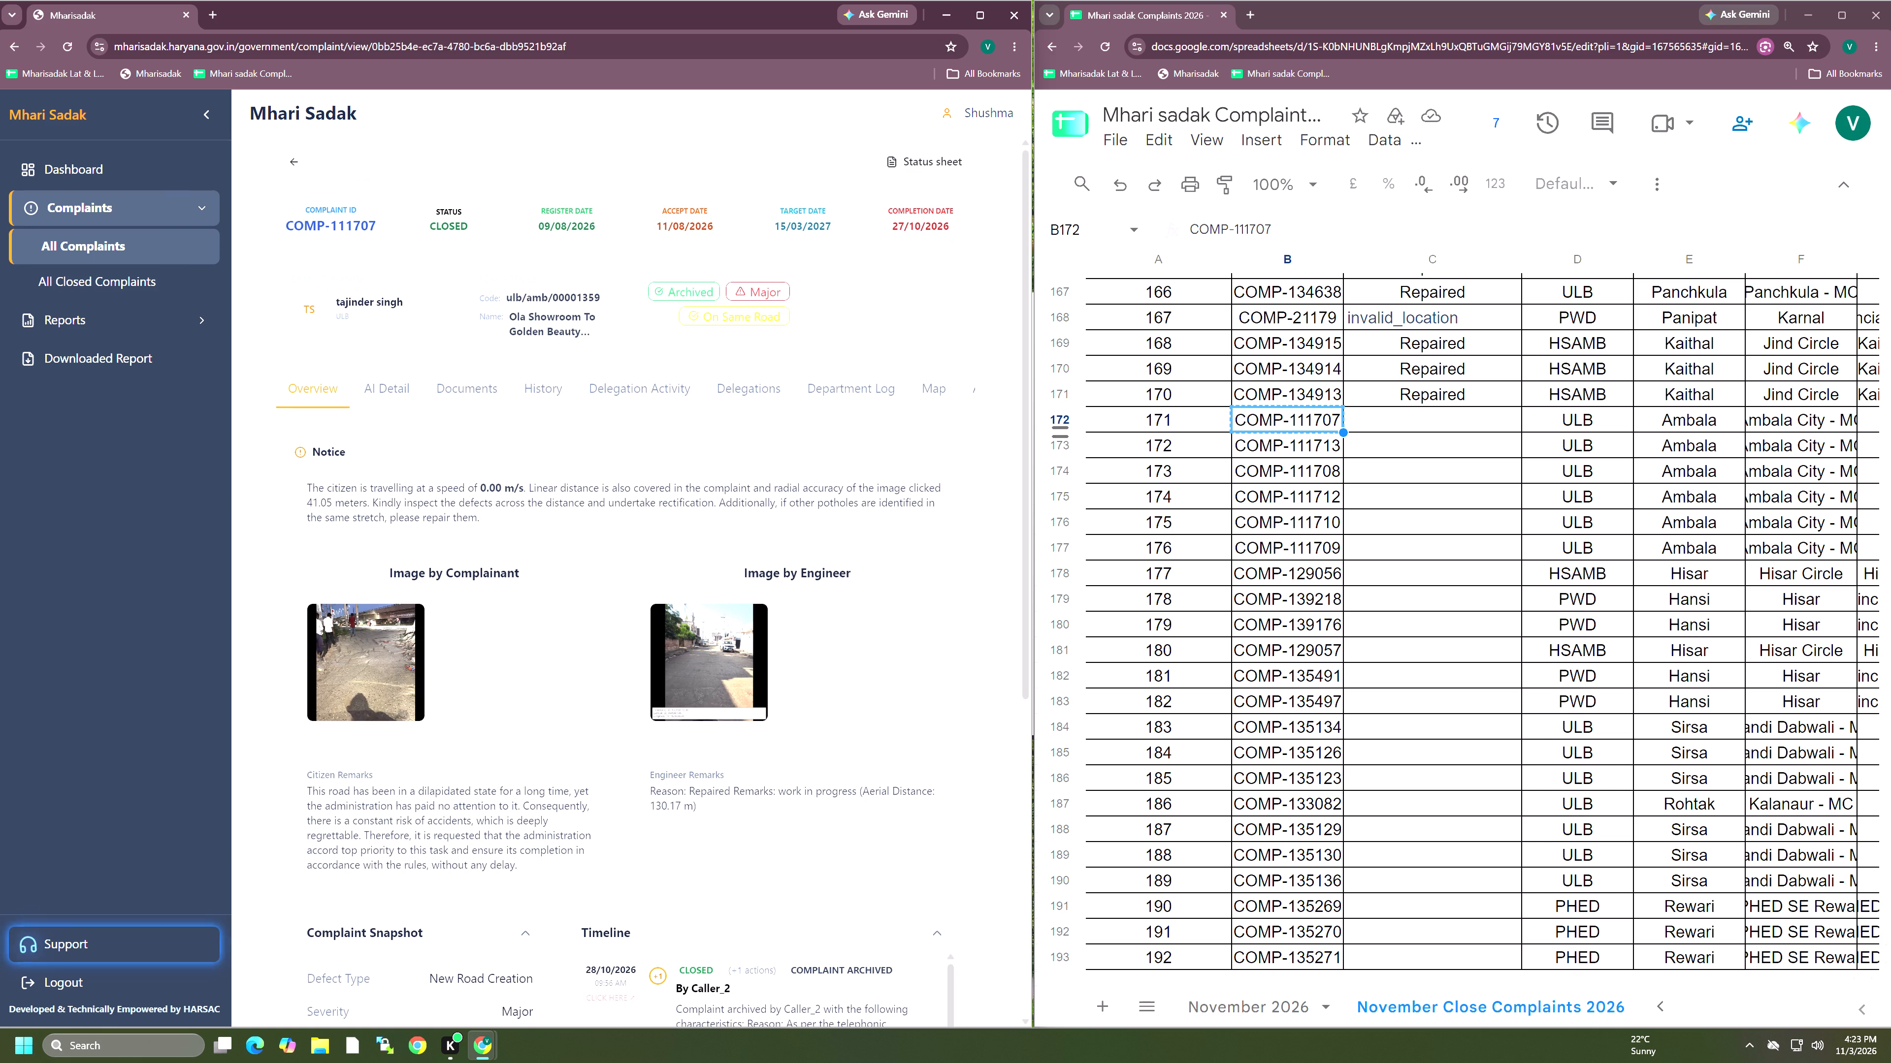
click(1396, 418)
key(ctrl+d)
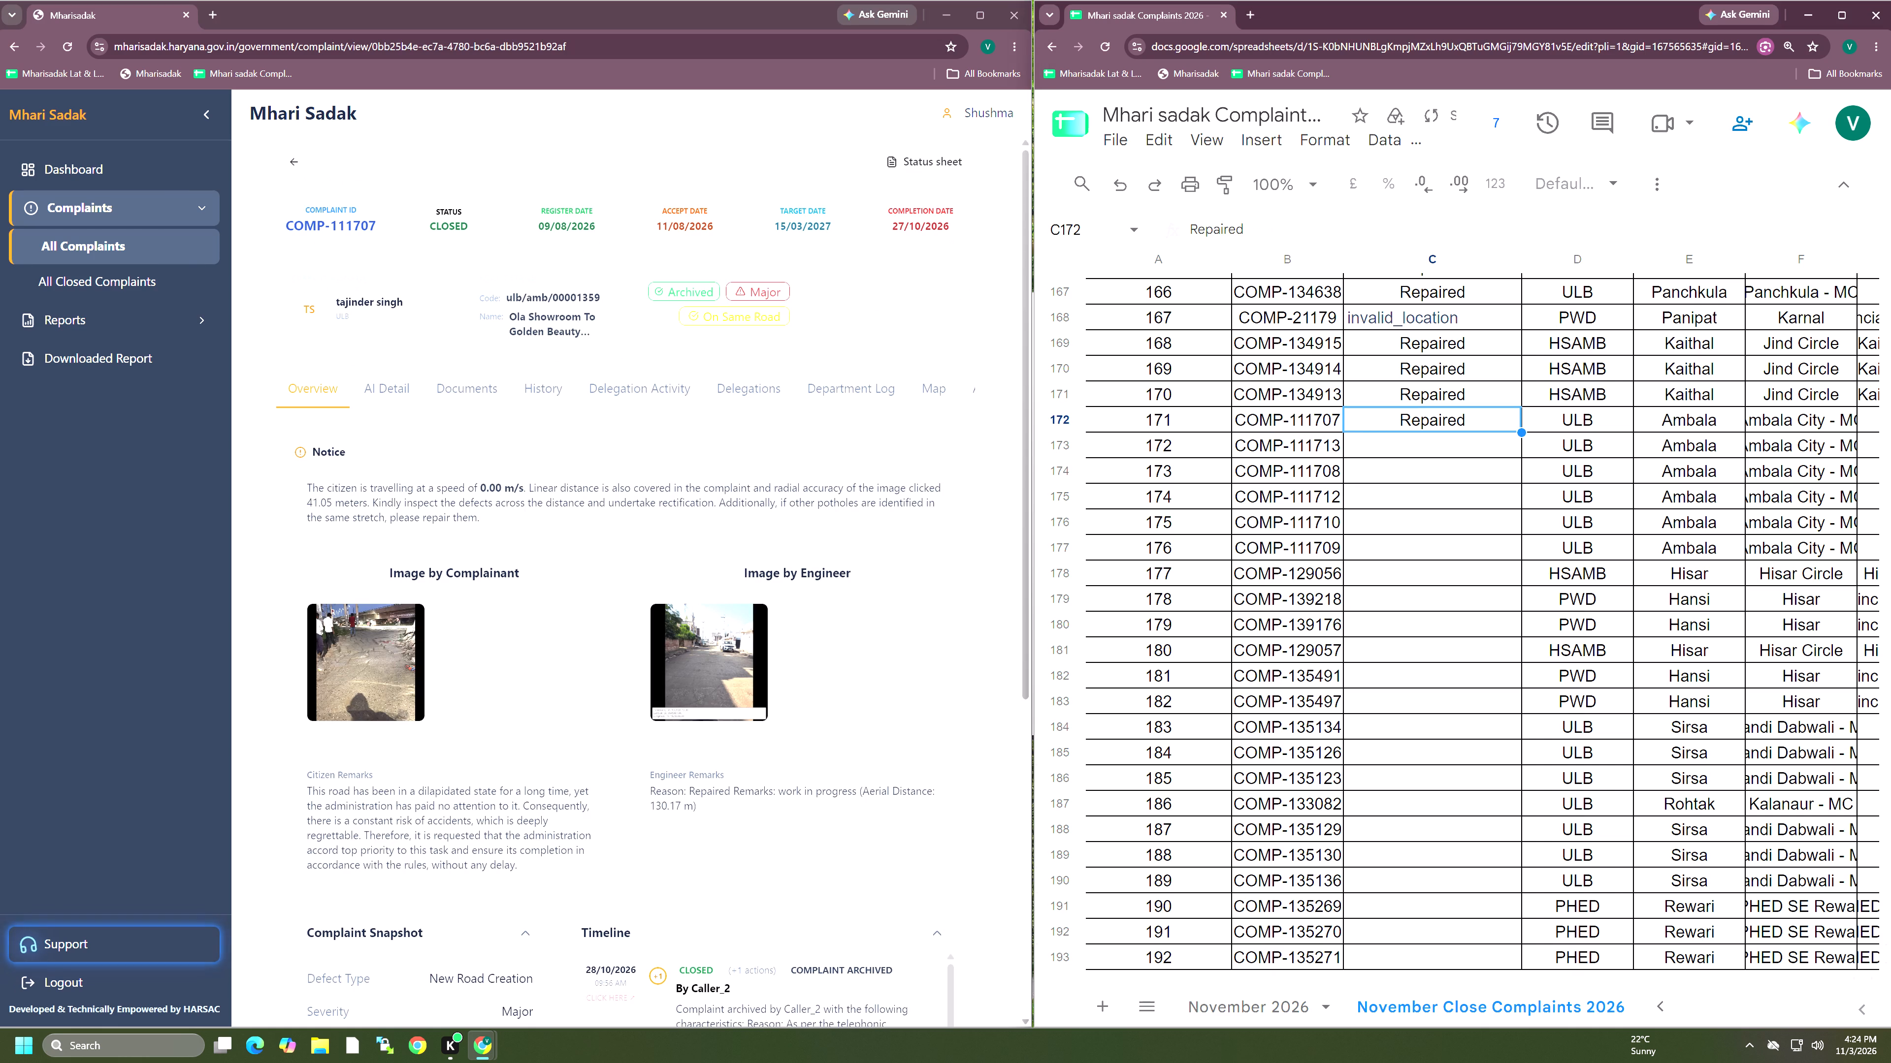
Look up COMP-111713 in the portal, check its engineer remark, and fill Repaired into its column C cell from the cell above.
click(1264, 459)
key(ctrl+c)
click(1304, 435)
key(ctrl+c)
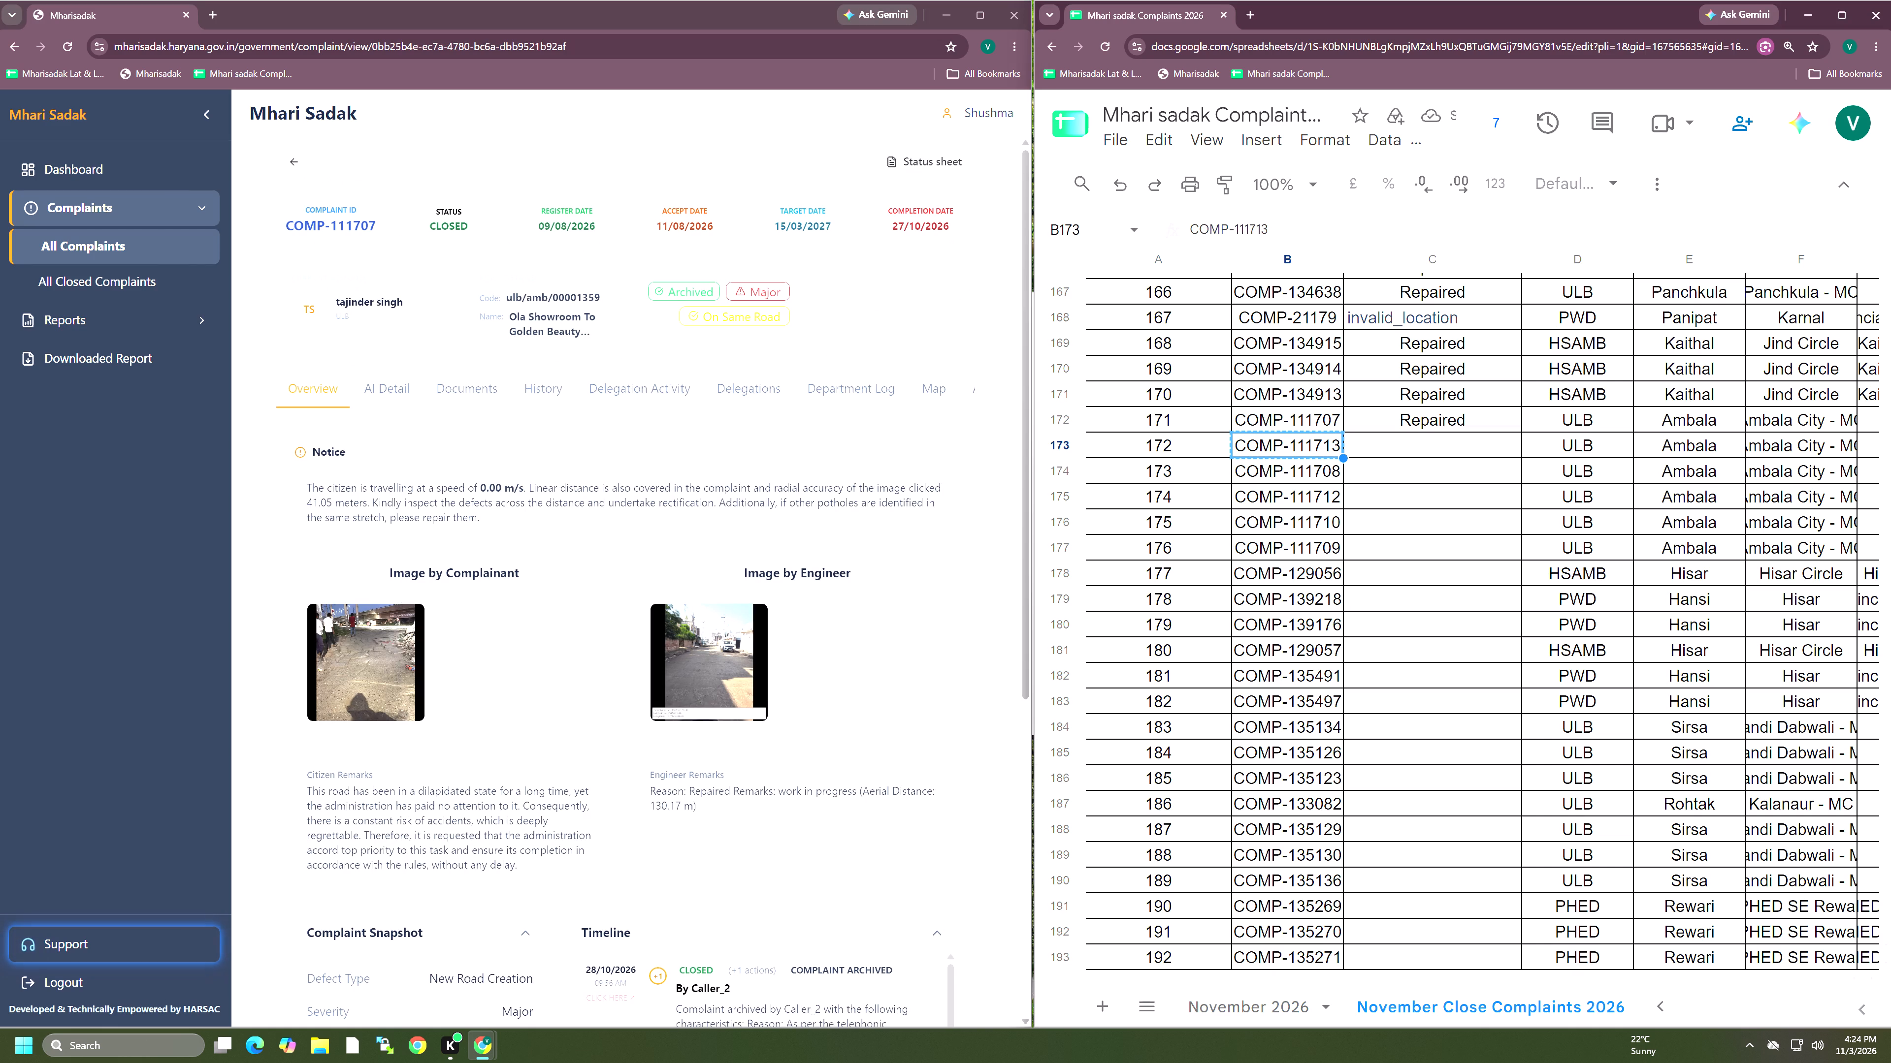
click(304, 153)
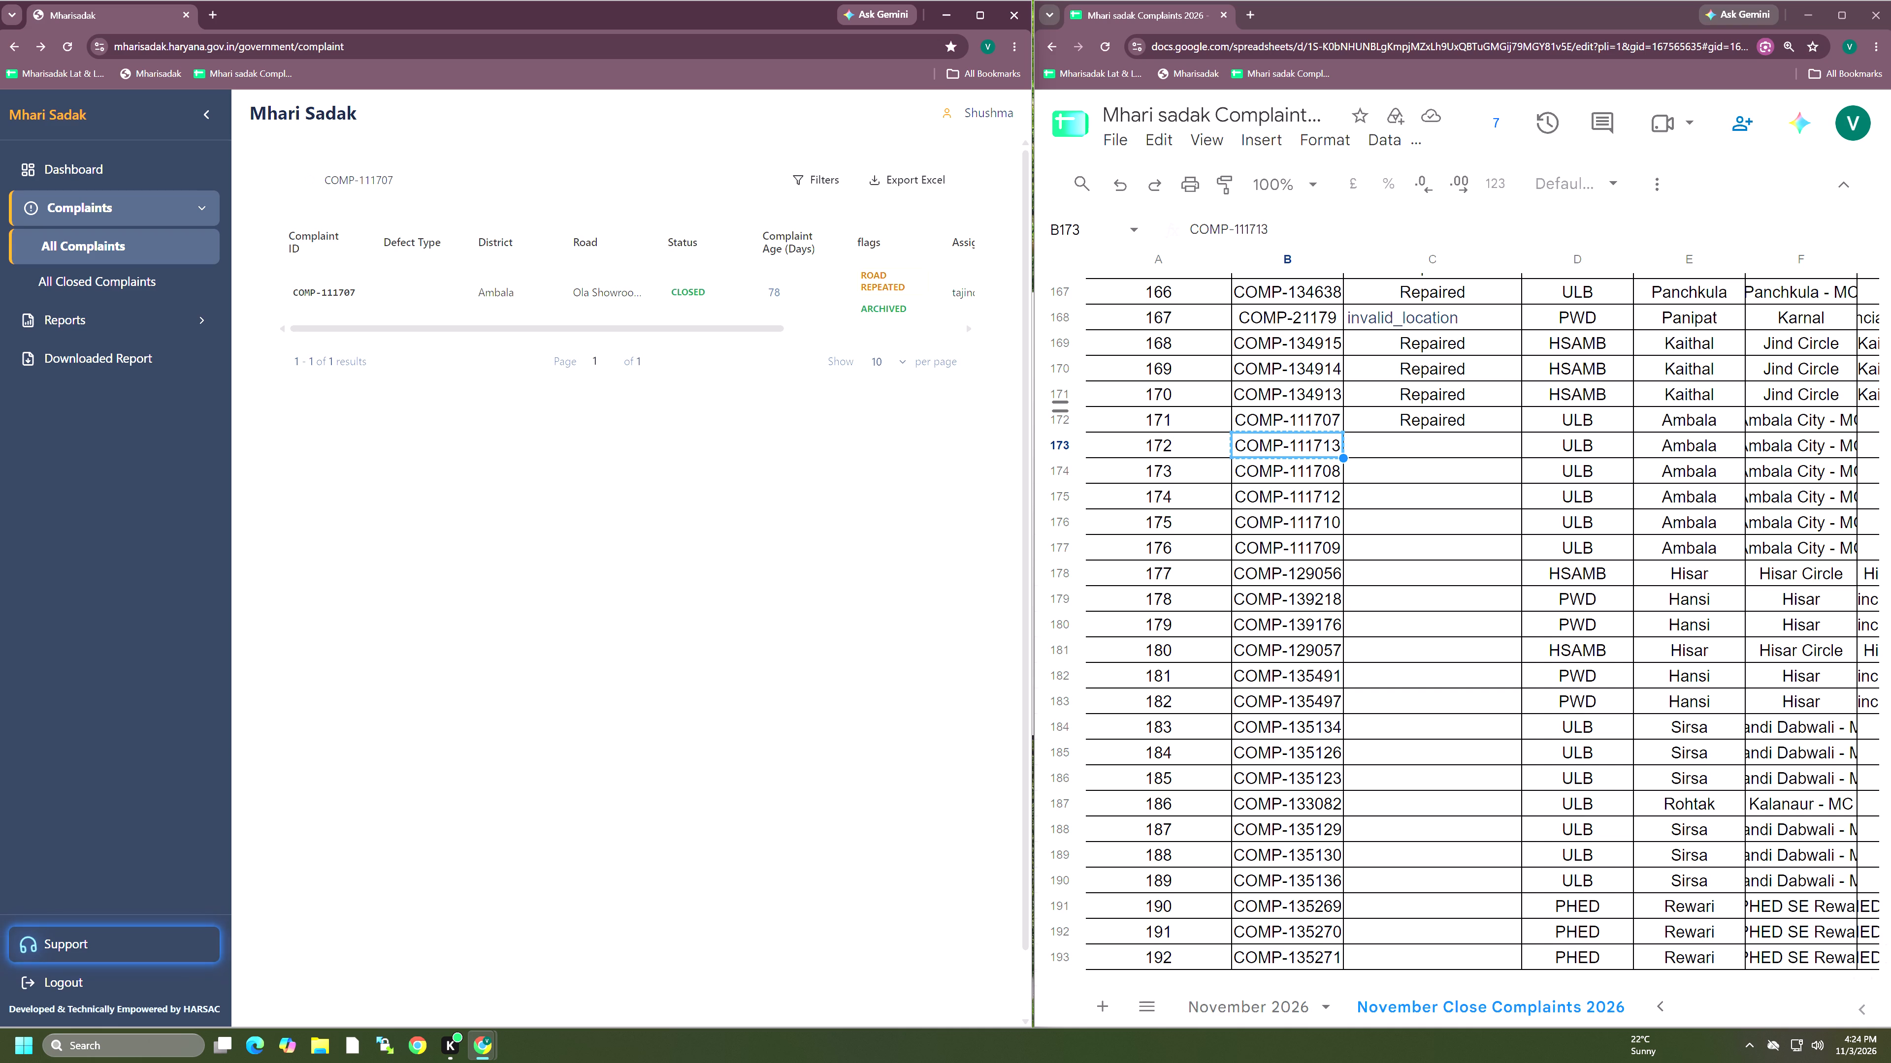
drag(399, 174, 259, 220)
key(ctrl+v)
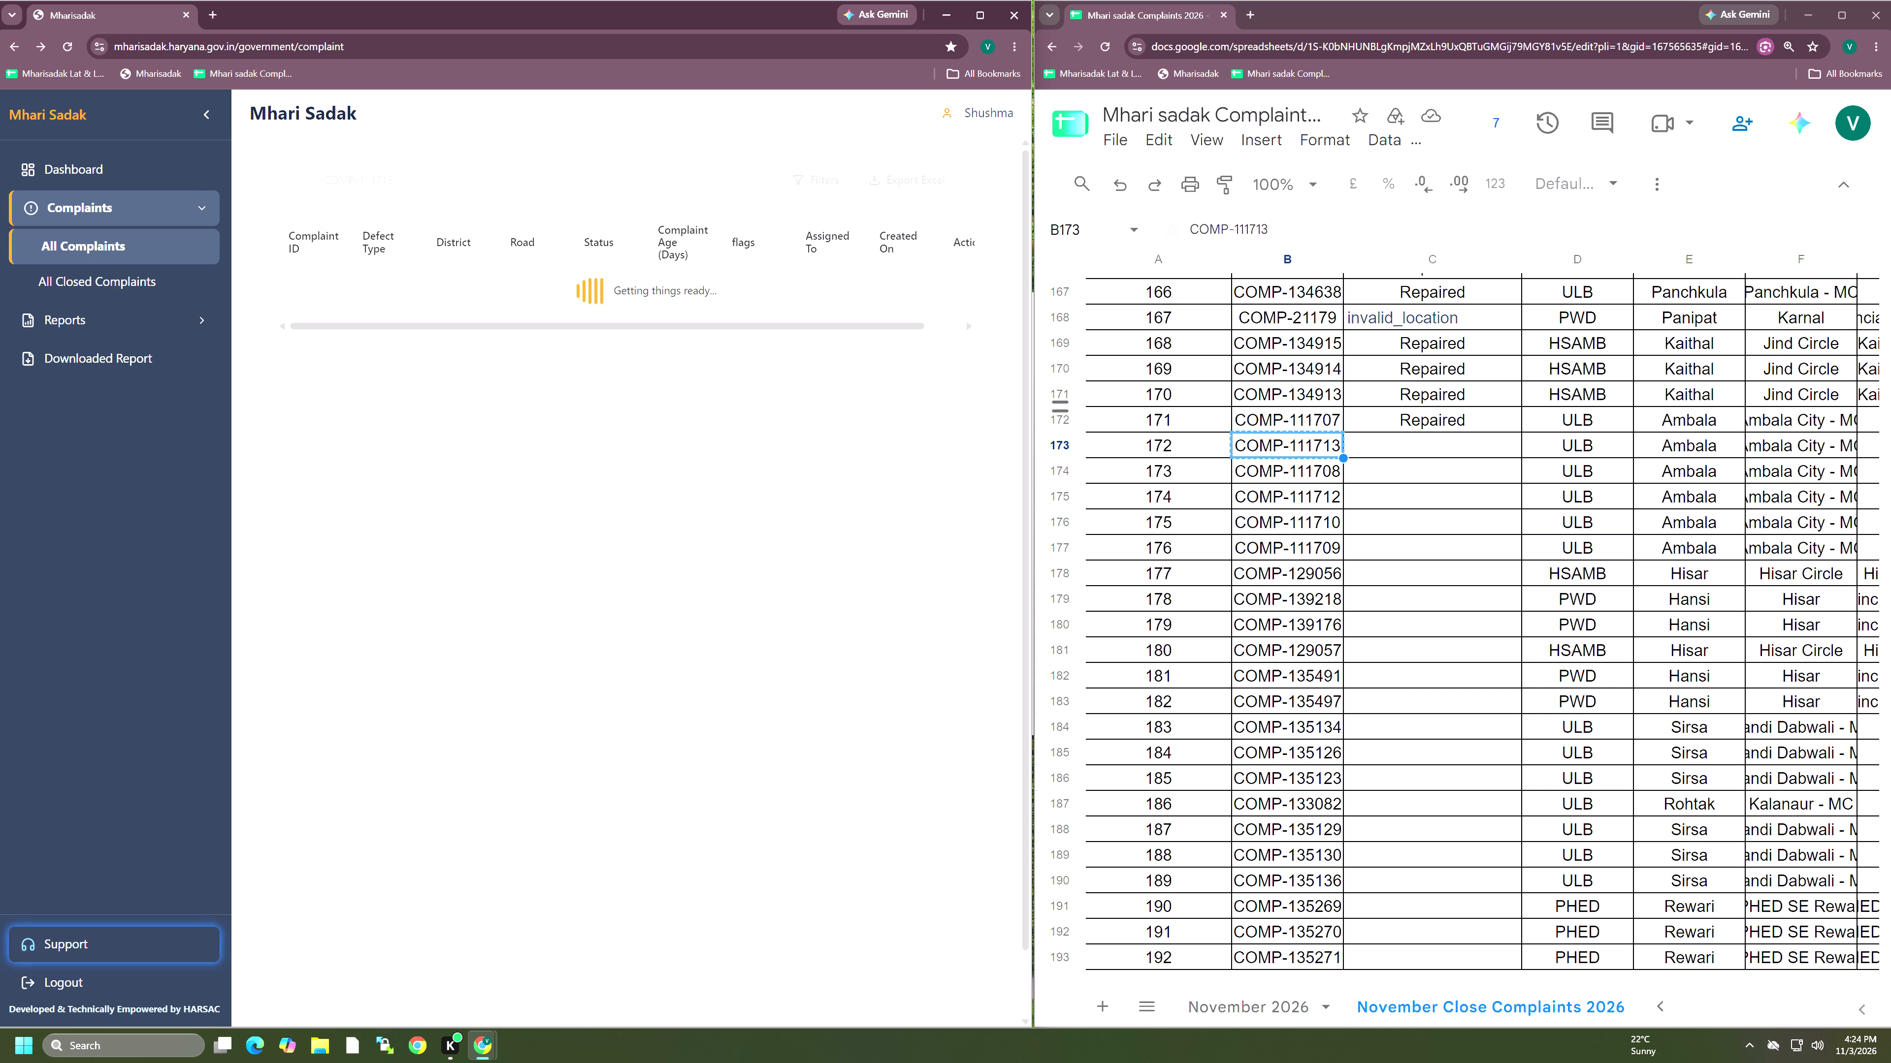
click(400, 300)
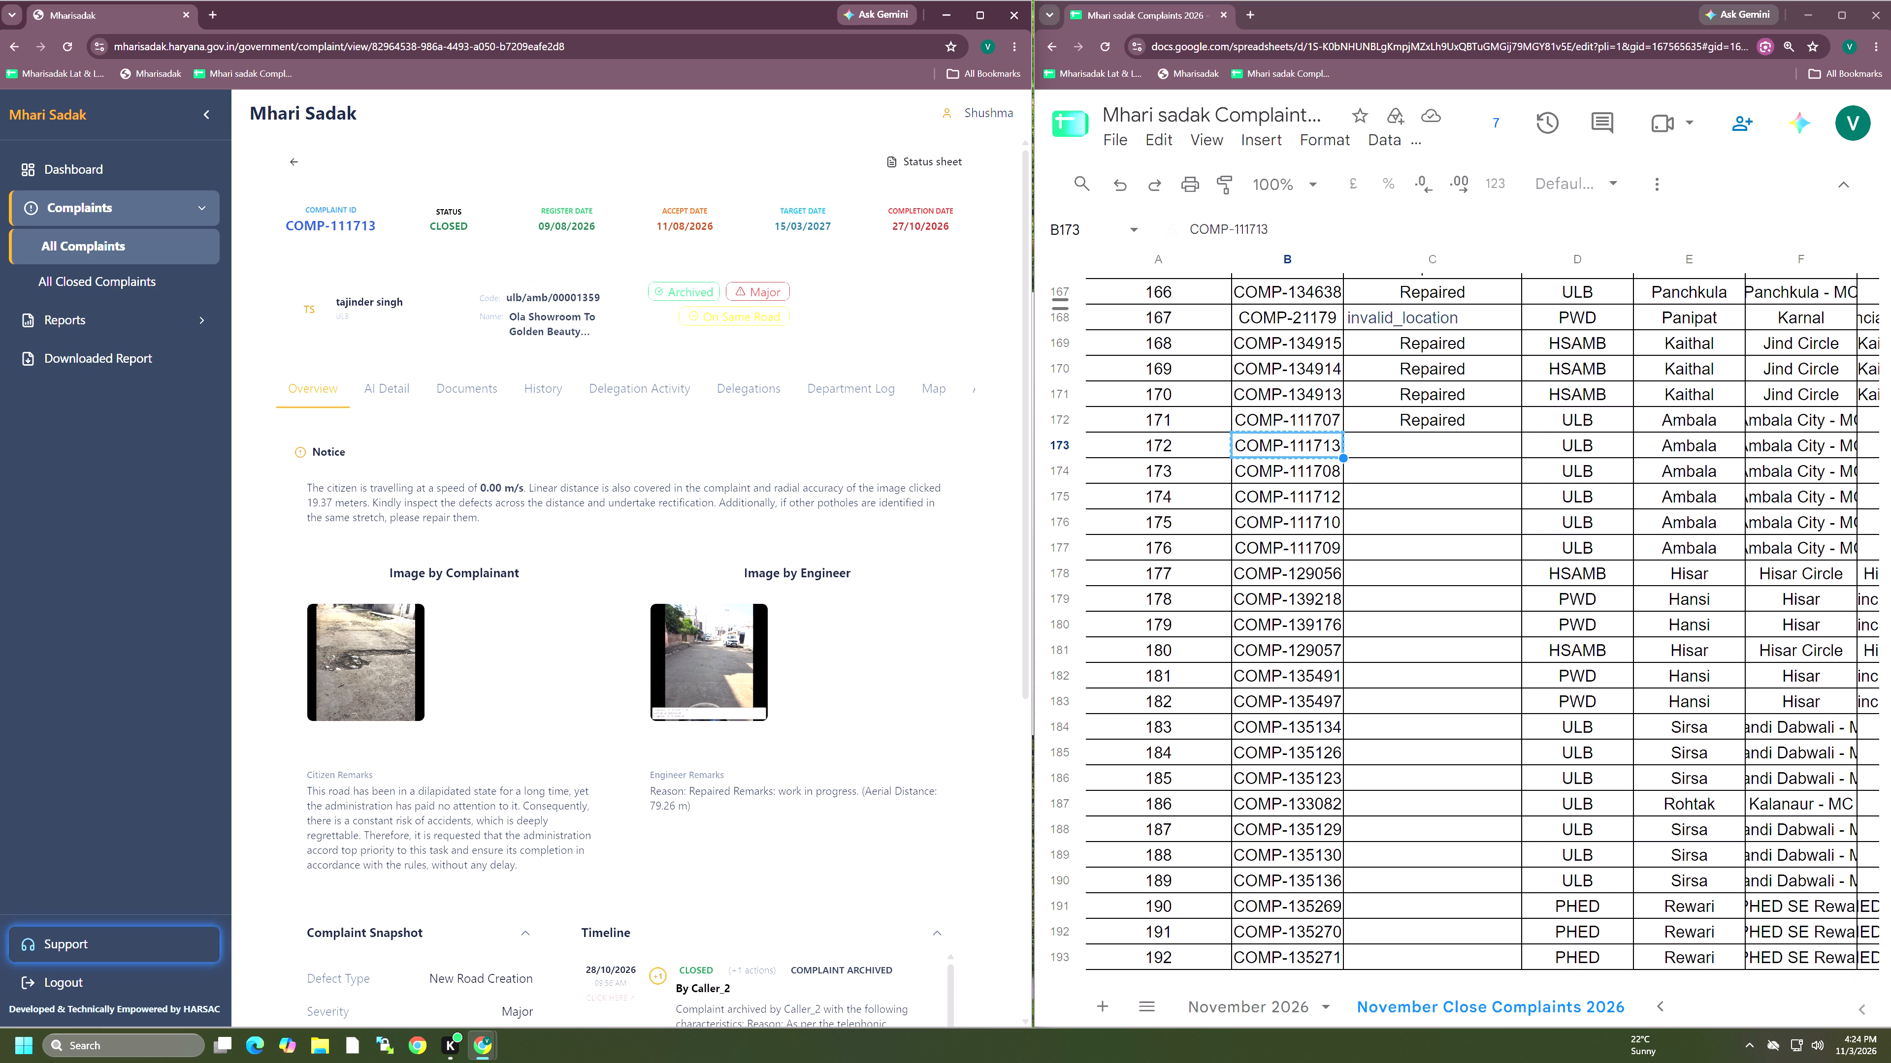
click(1417, 450)
key(ctrl+d)
click(1294, 471)
key(ctrl+c)
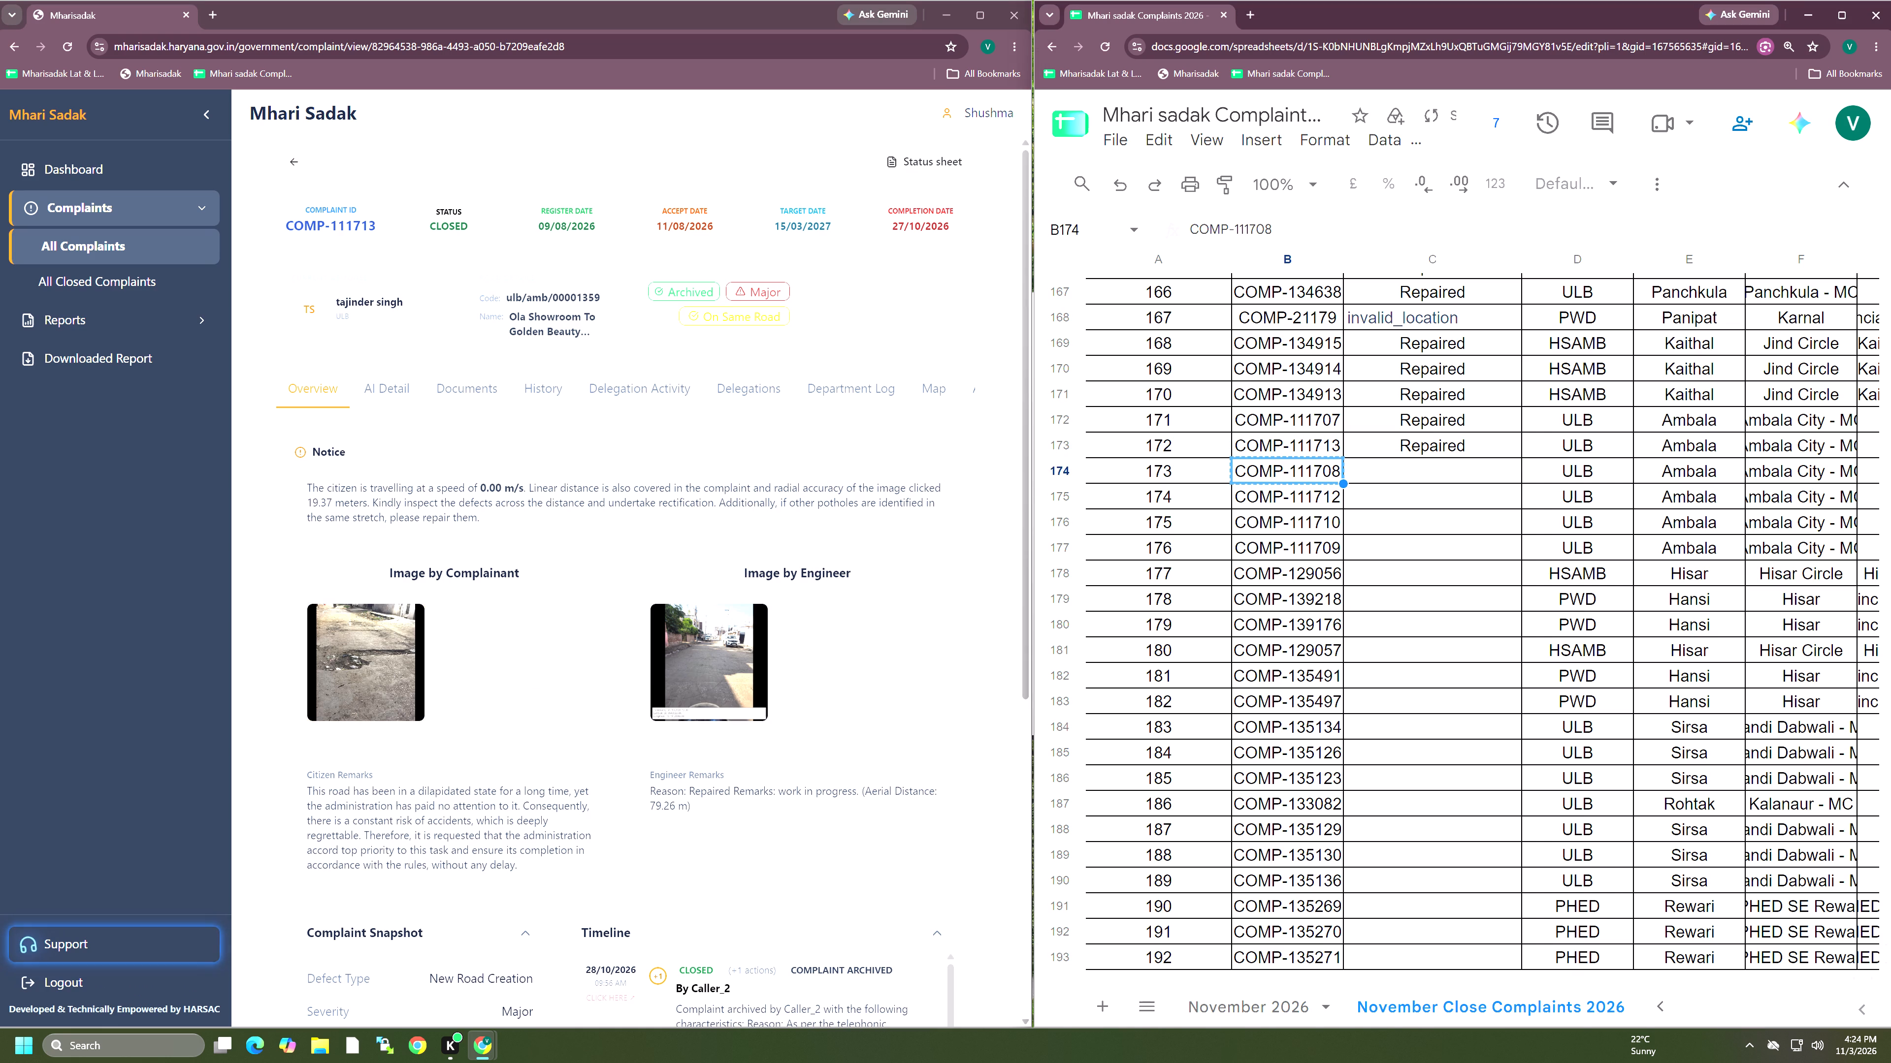
click(293, 167)
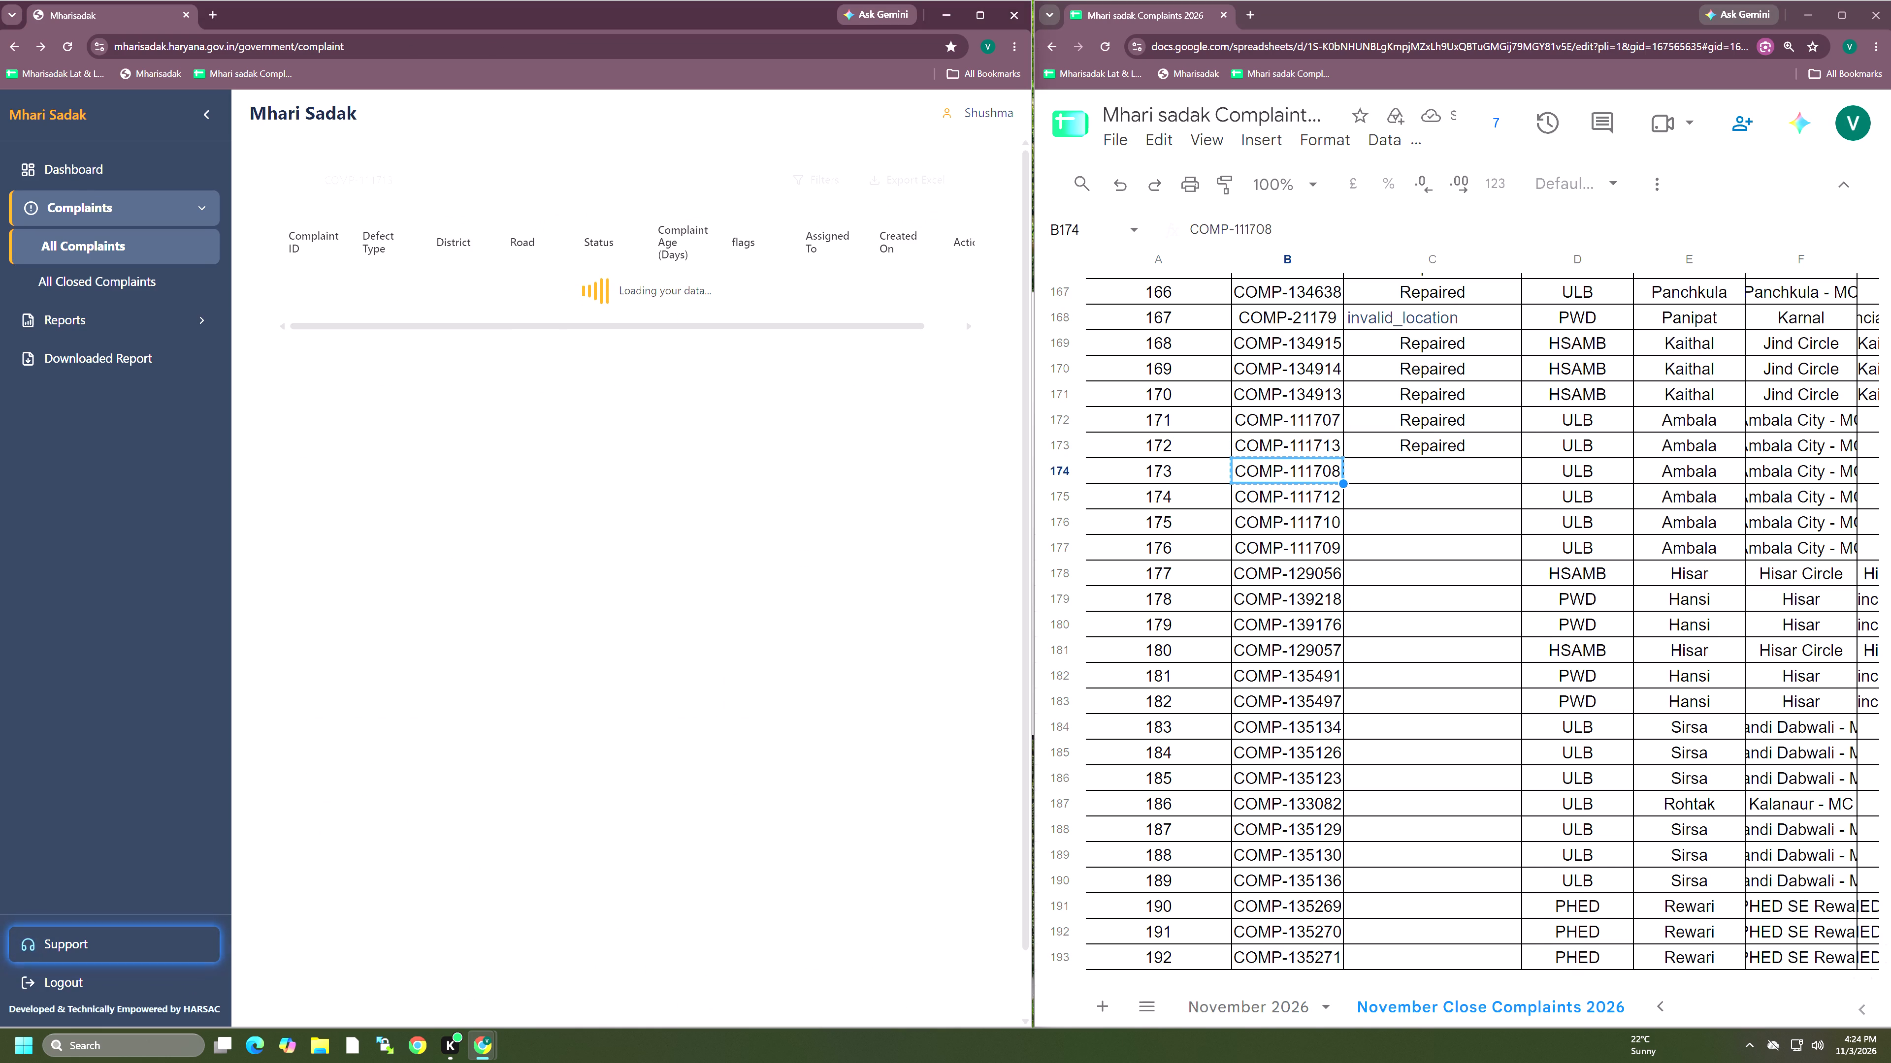
drag(405, 181, 220, 254)
key(ctrl+v)
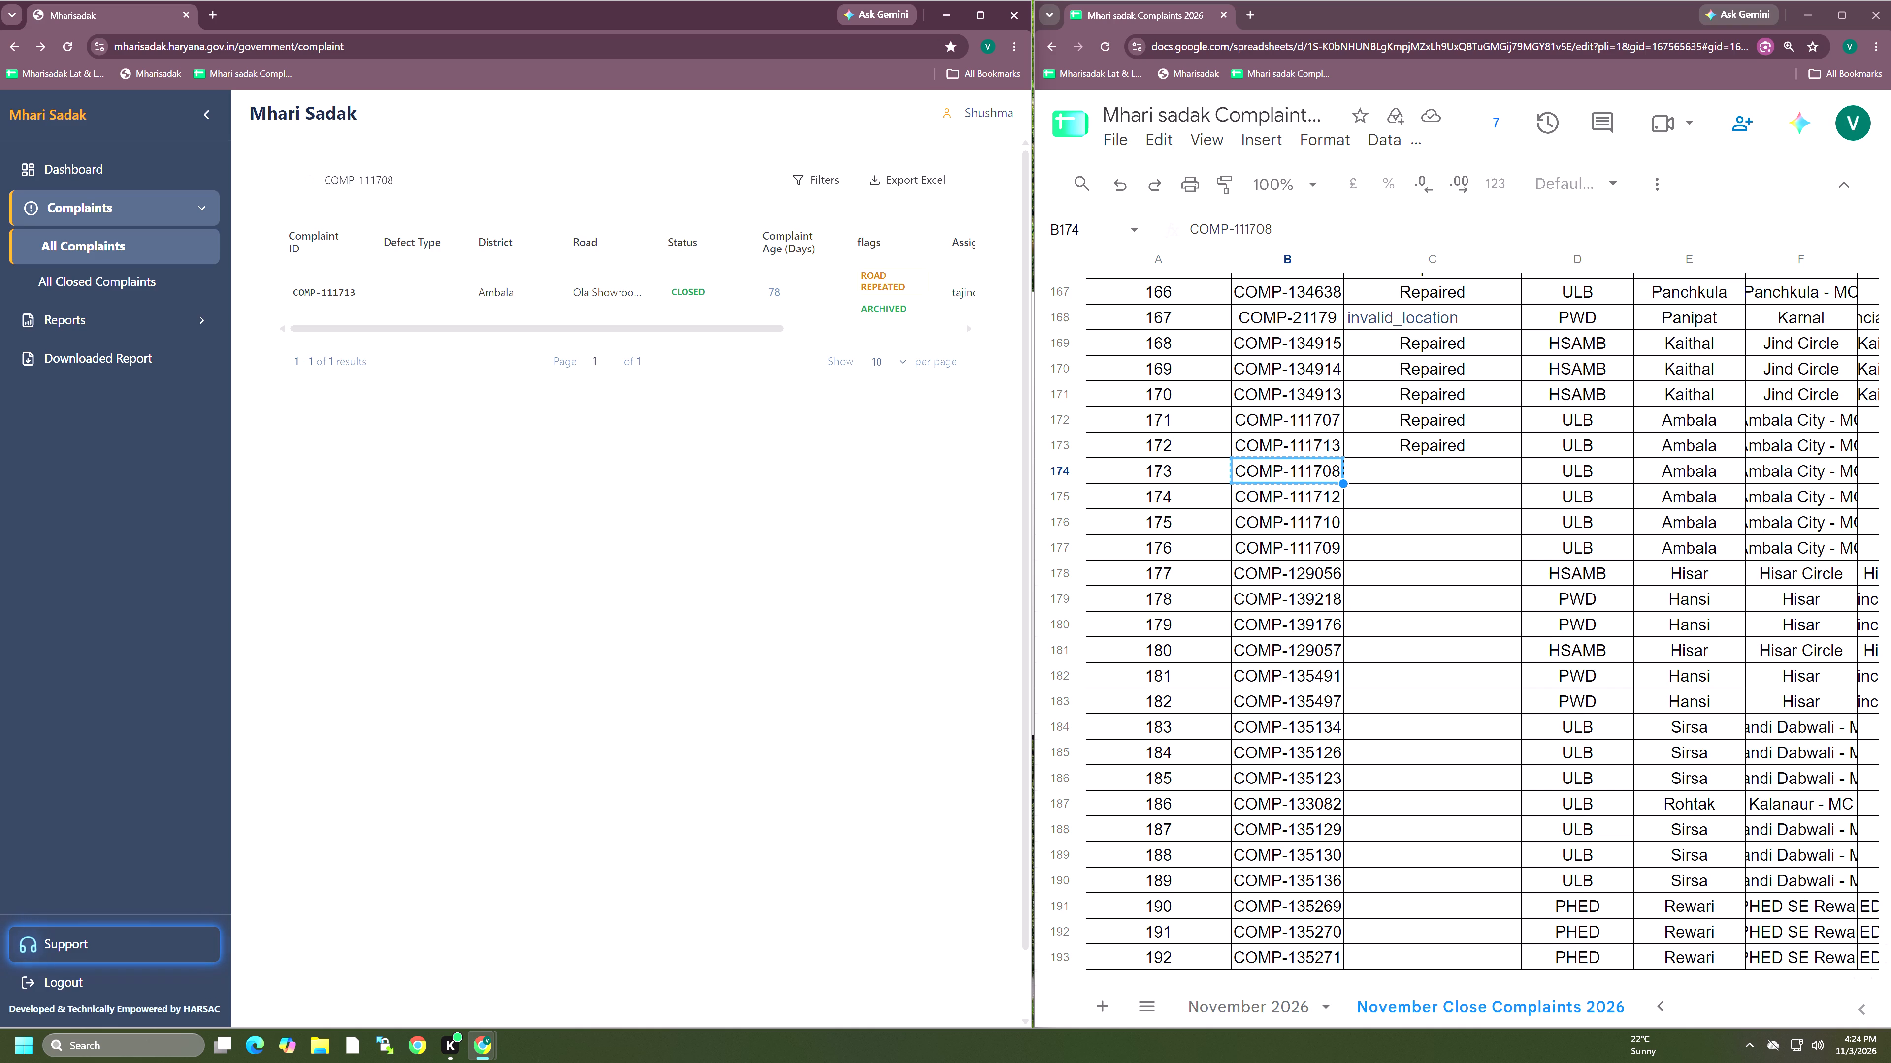
click(503, 292)
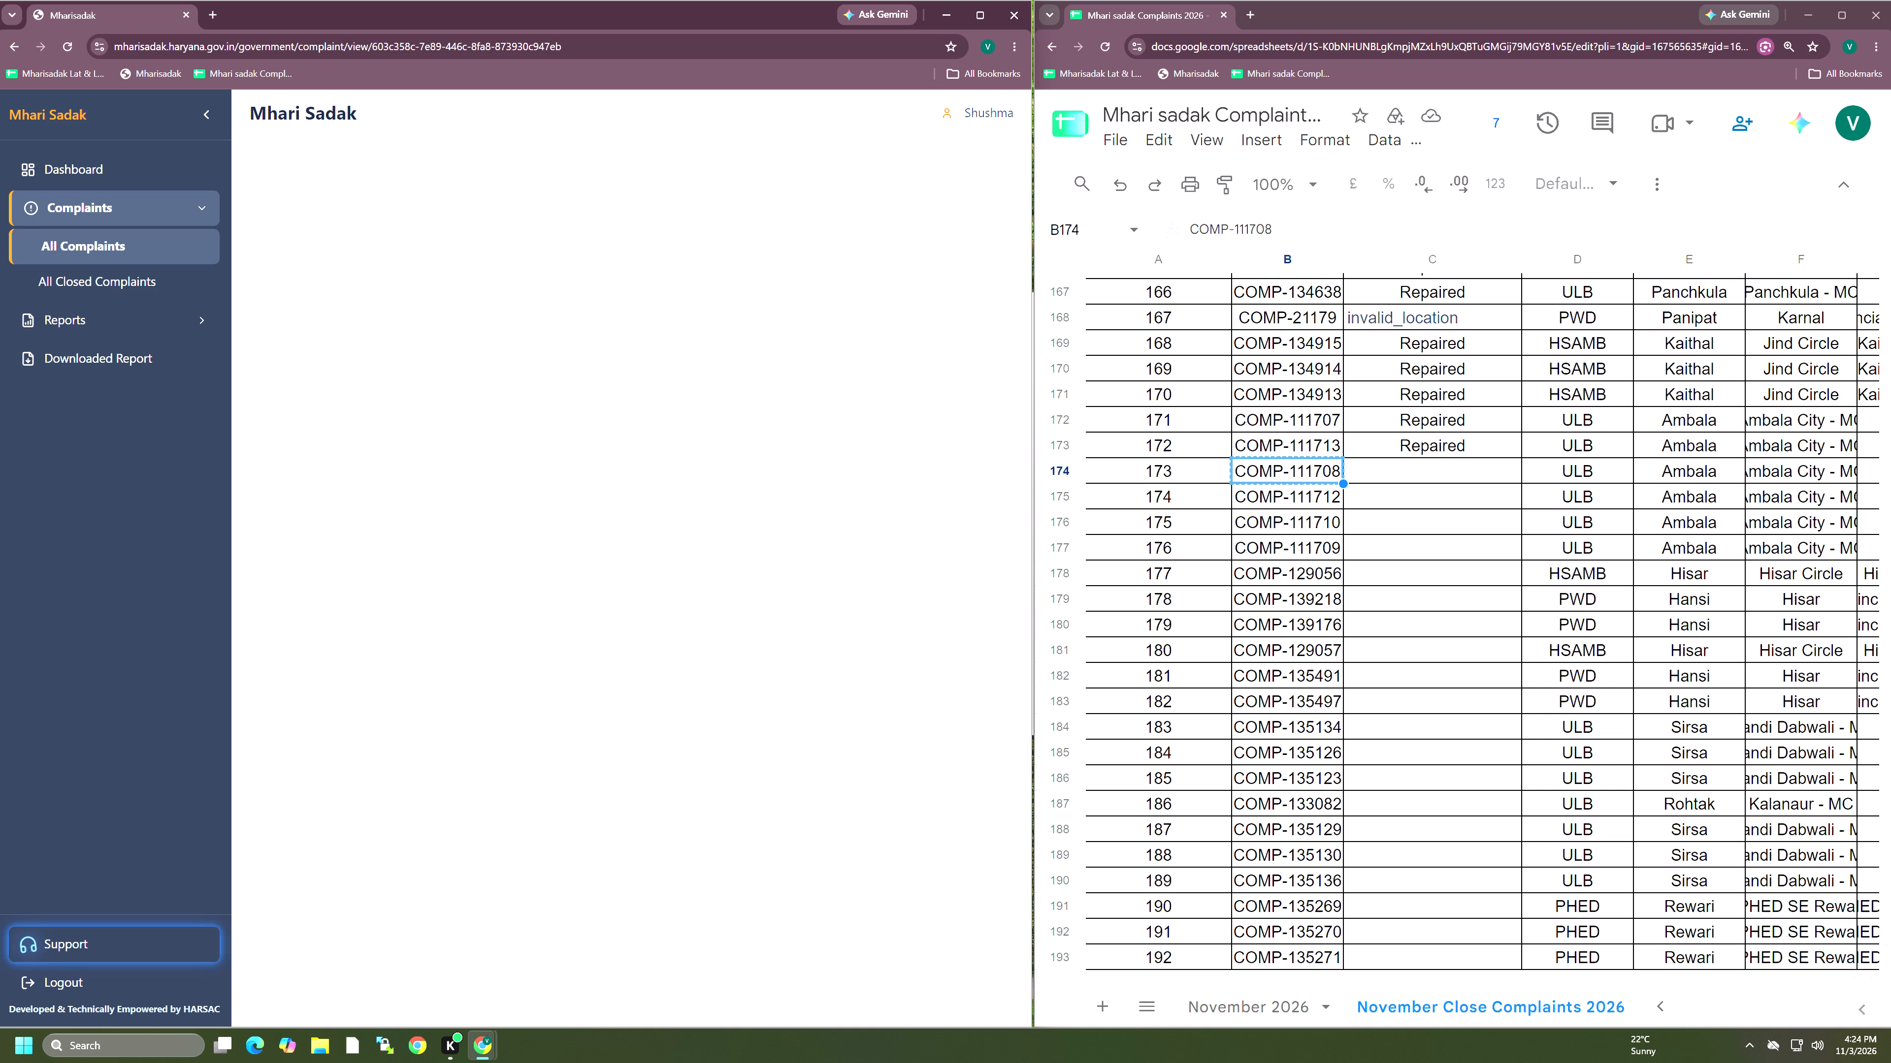
click(1420, 475)
key(ctrl+d)
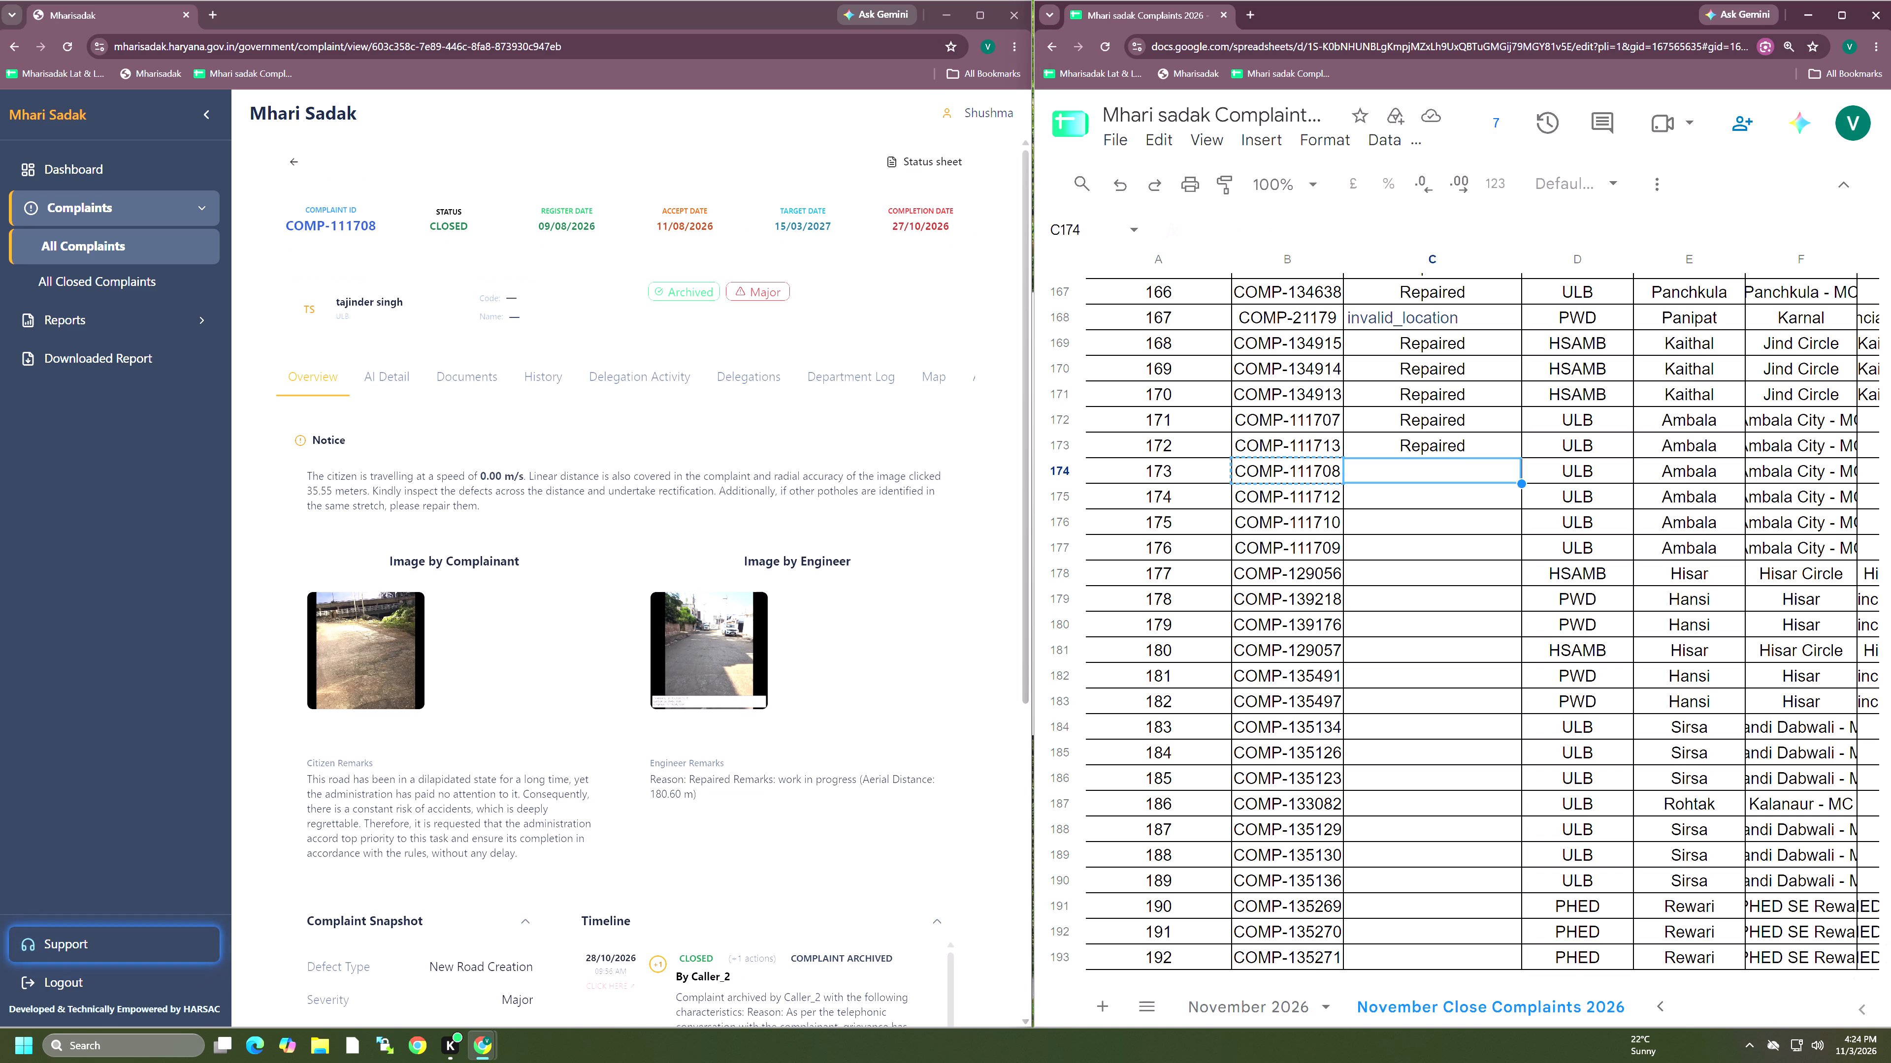
Look up COMP-111712 in the portal, check its engineer remark, and fill Repaired into its column C cell from the cell above.
click(1301, 496)
key(ctrl+c)
click(292, 164)
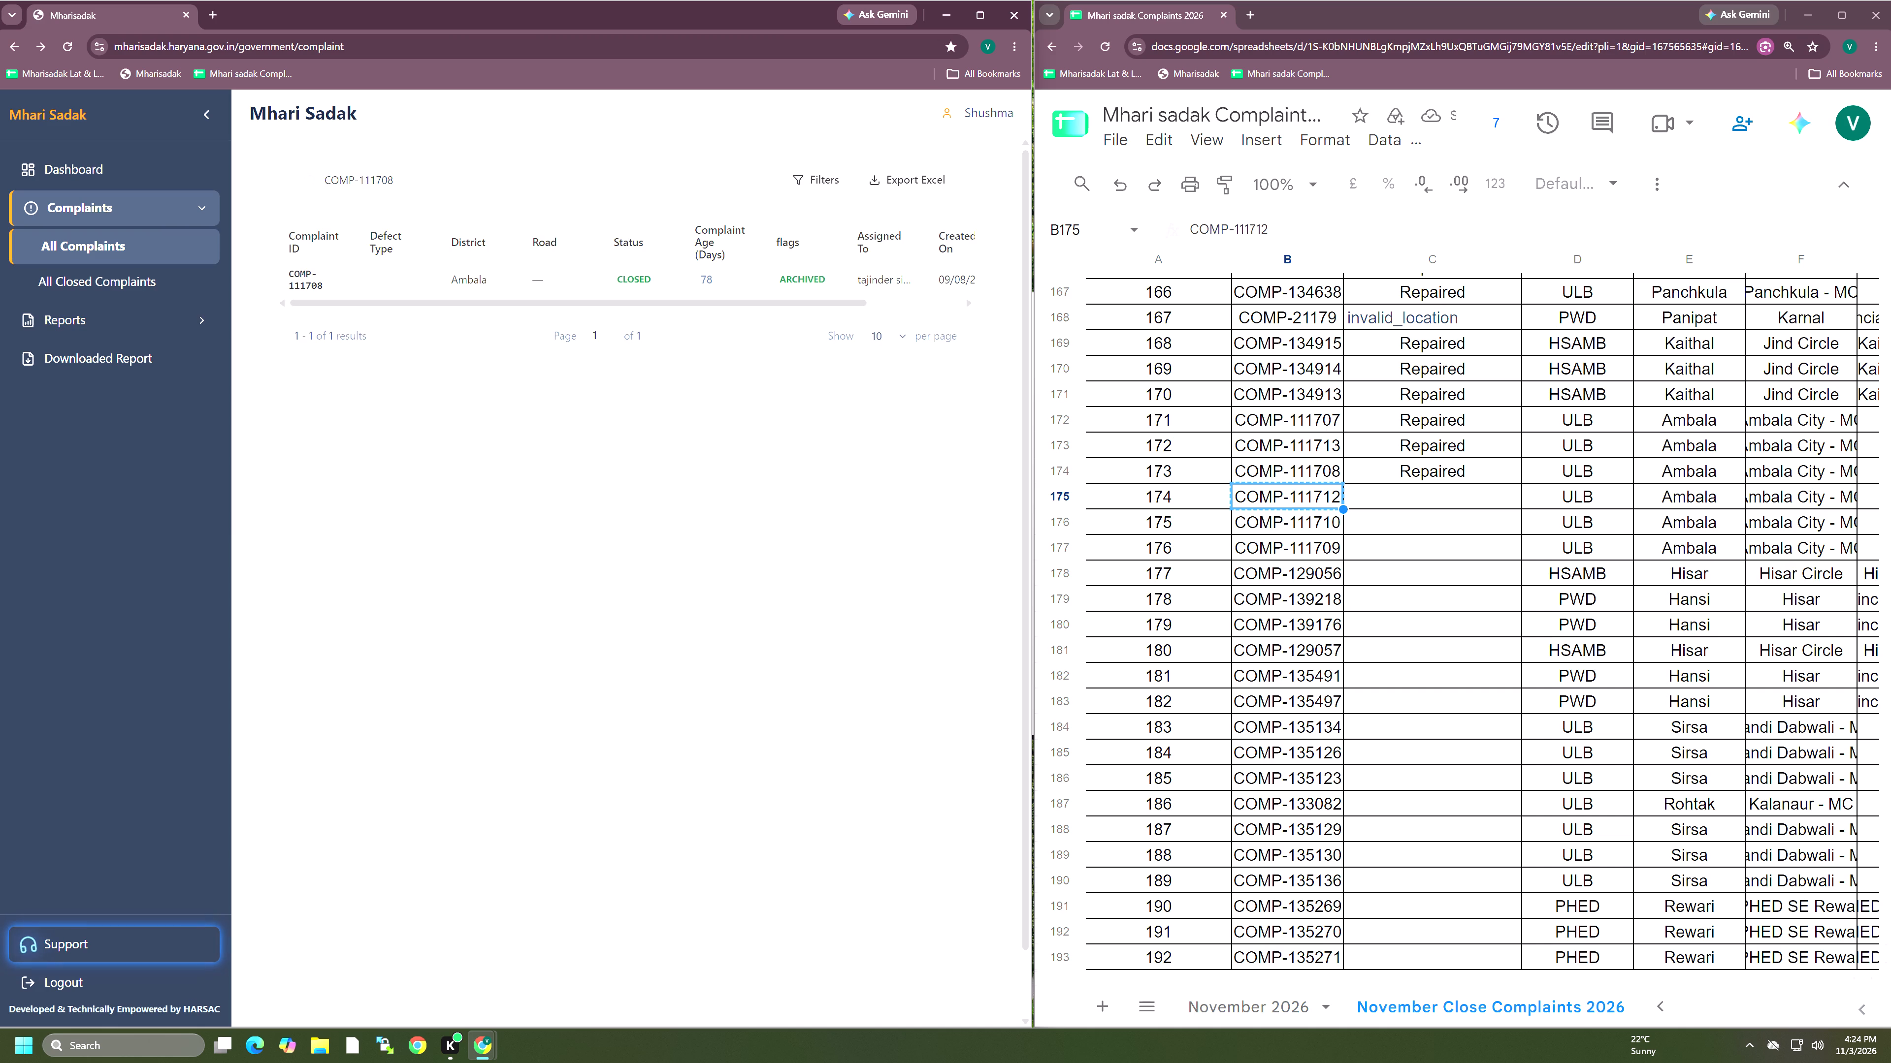
drag(415, 176, 286, 225)
key(ctrl+v)
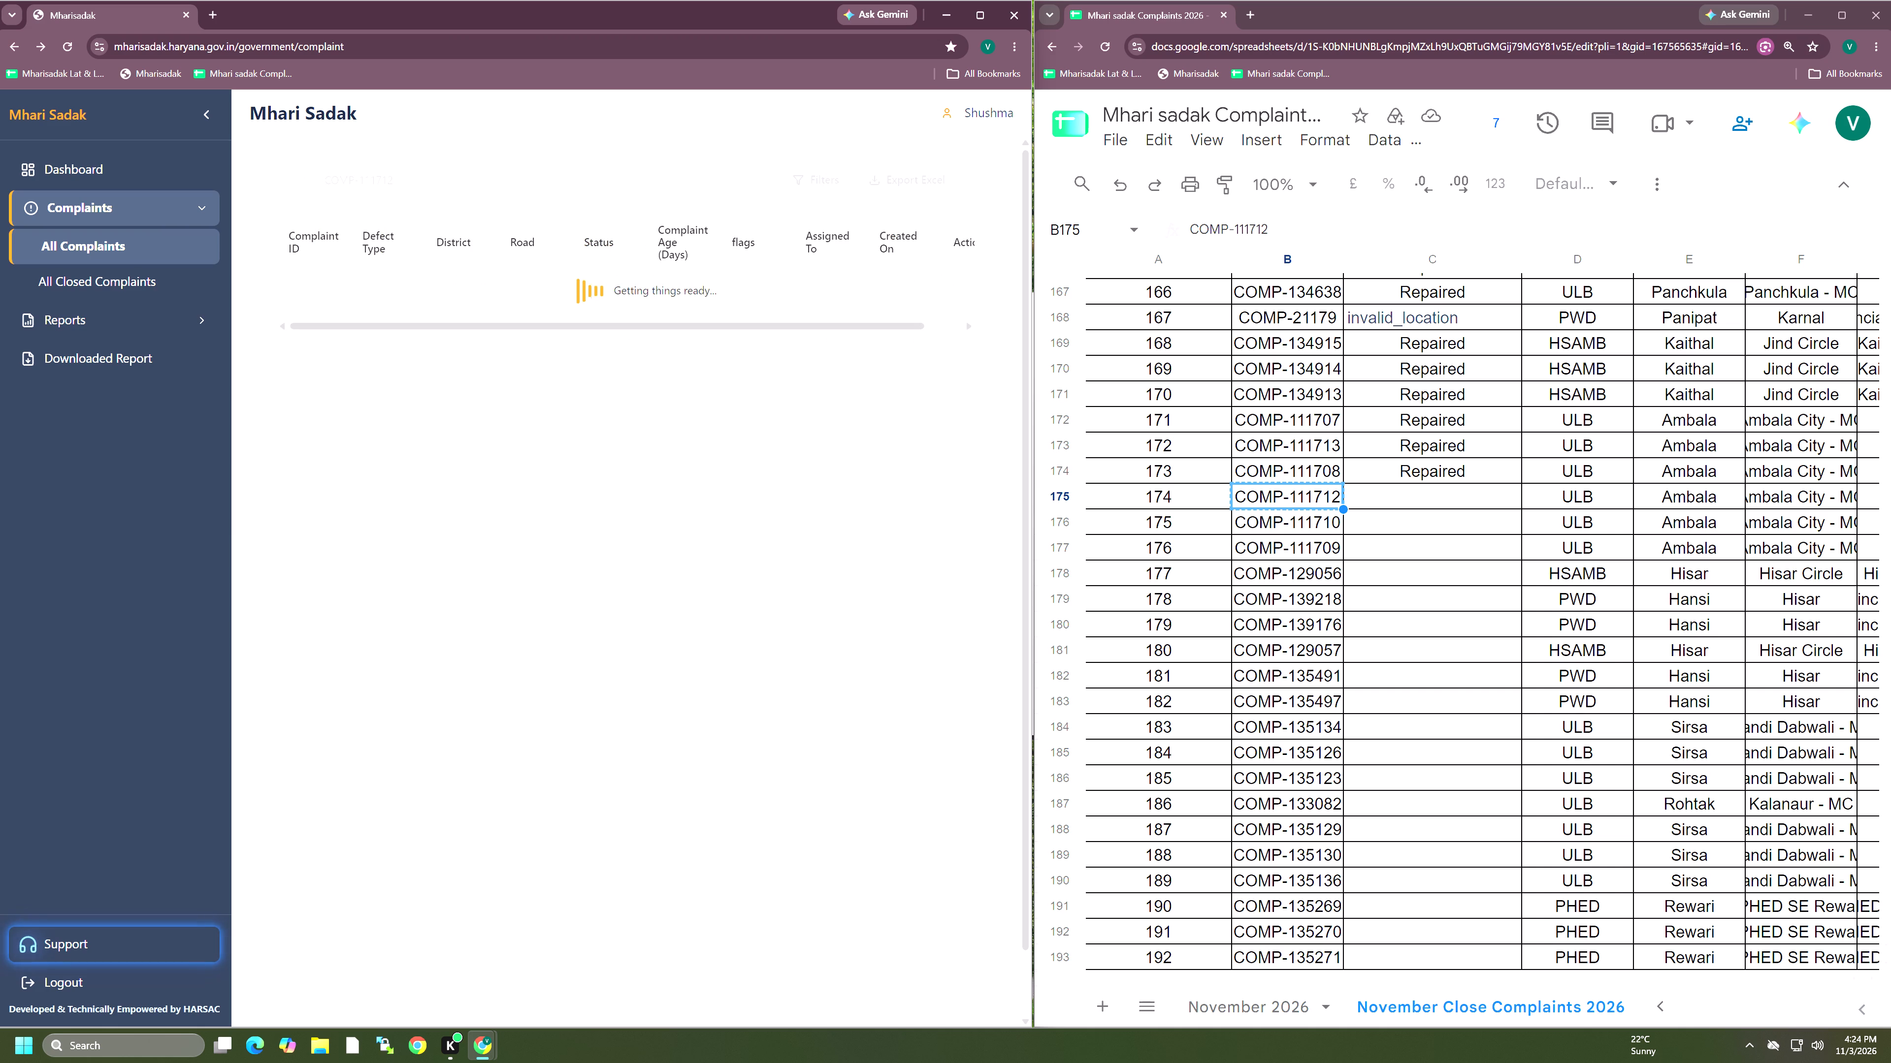
click(566, 281)
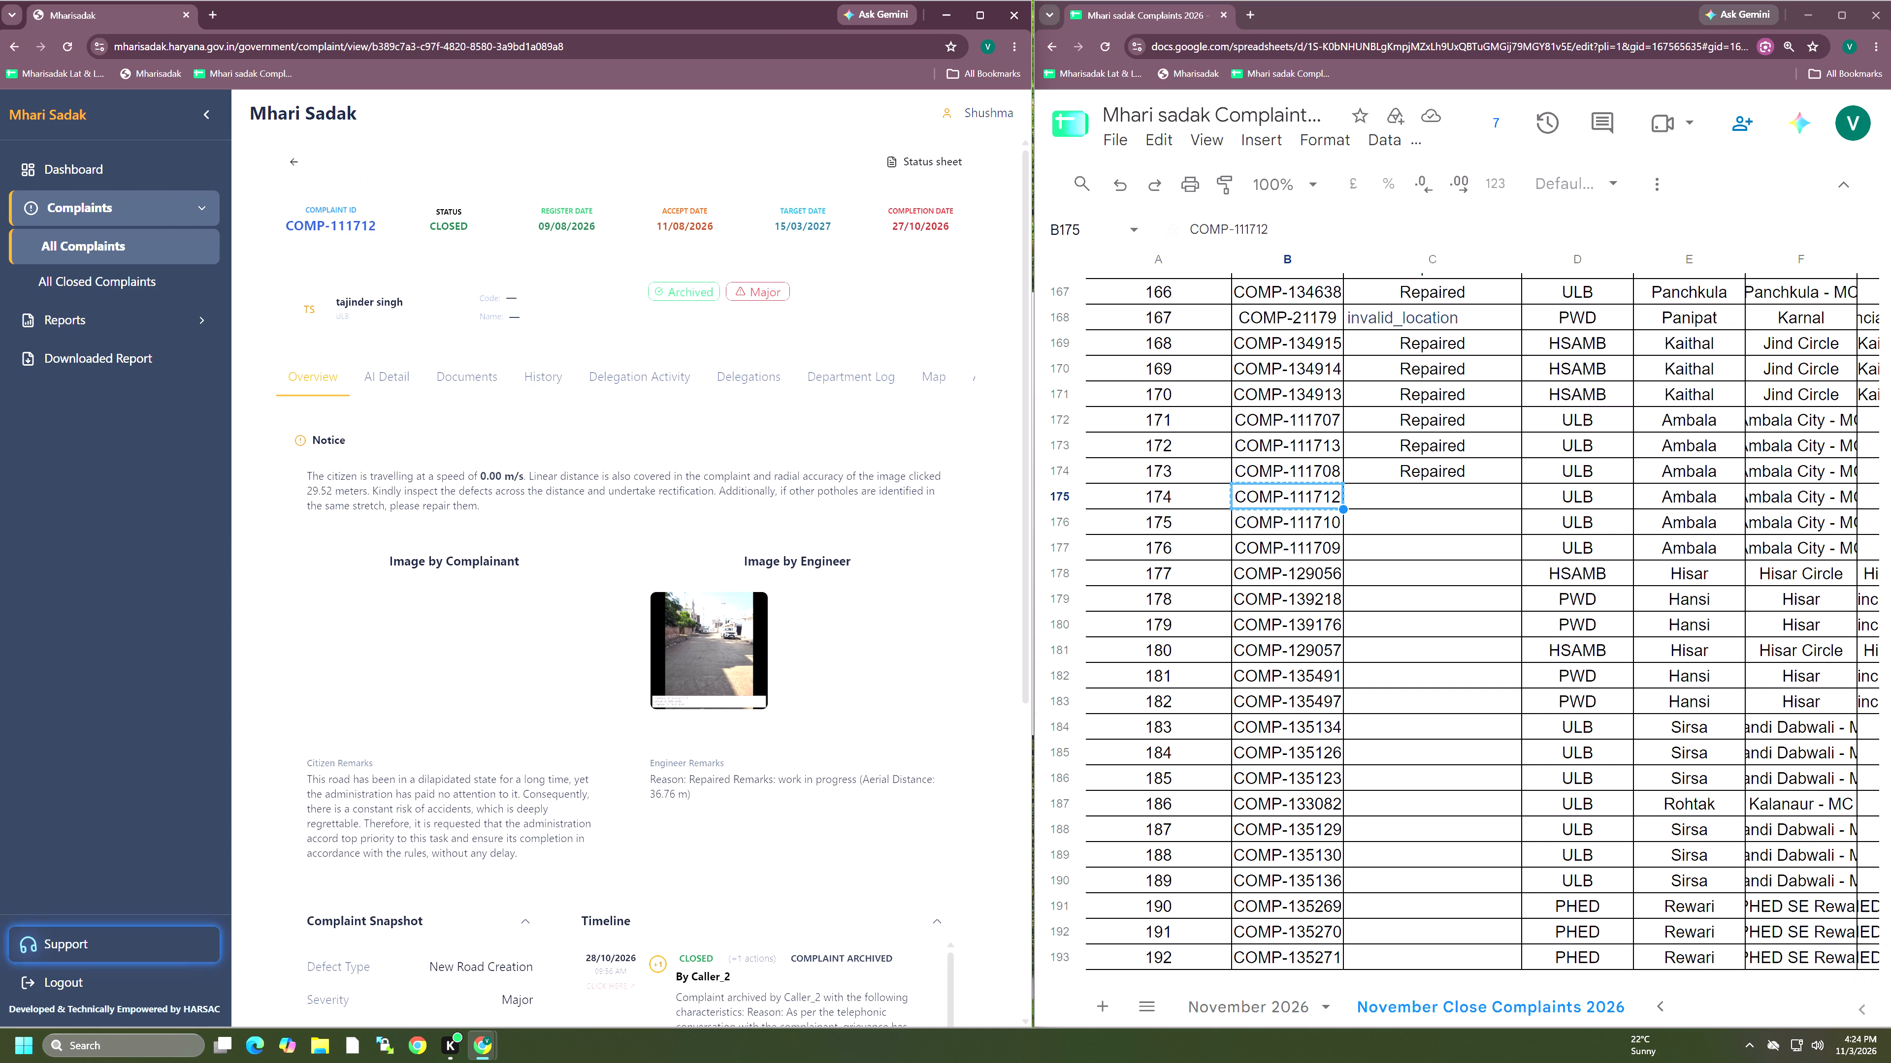
click(1418, 496)
key(ctrl+d)
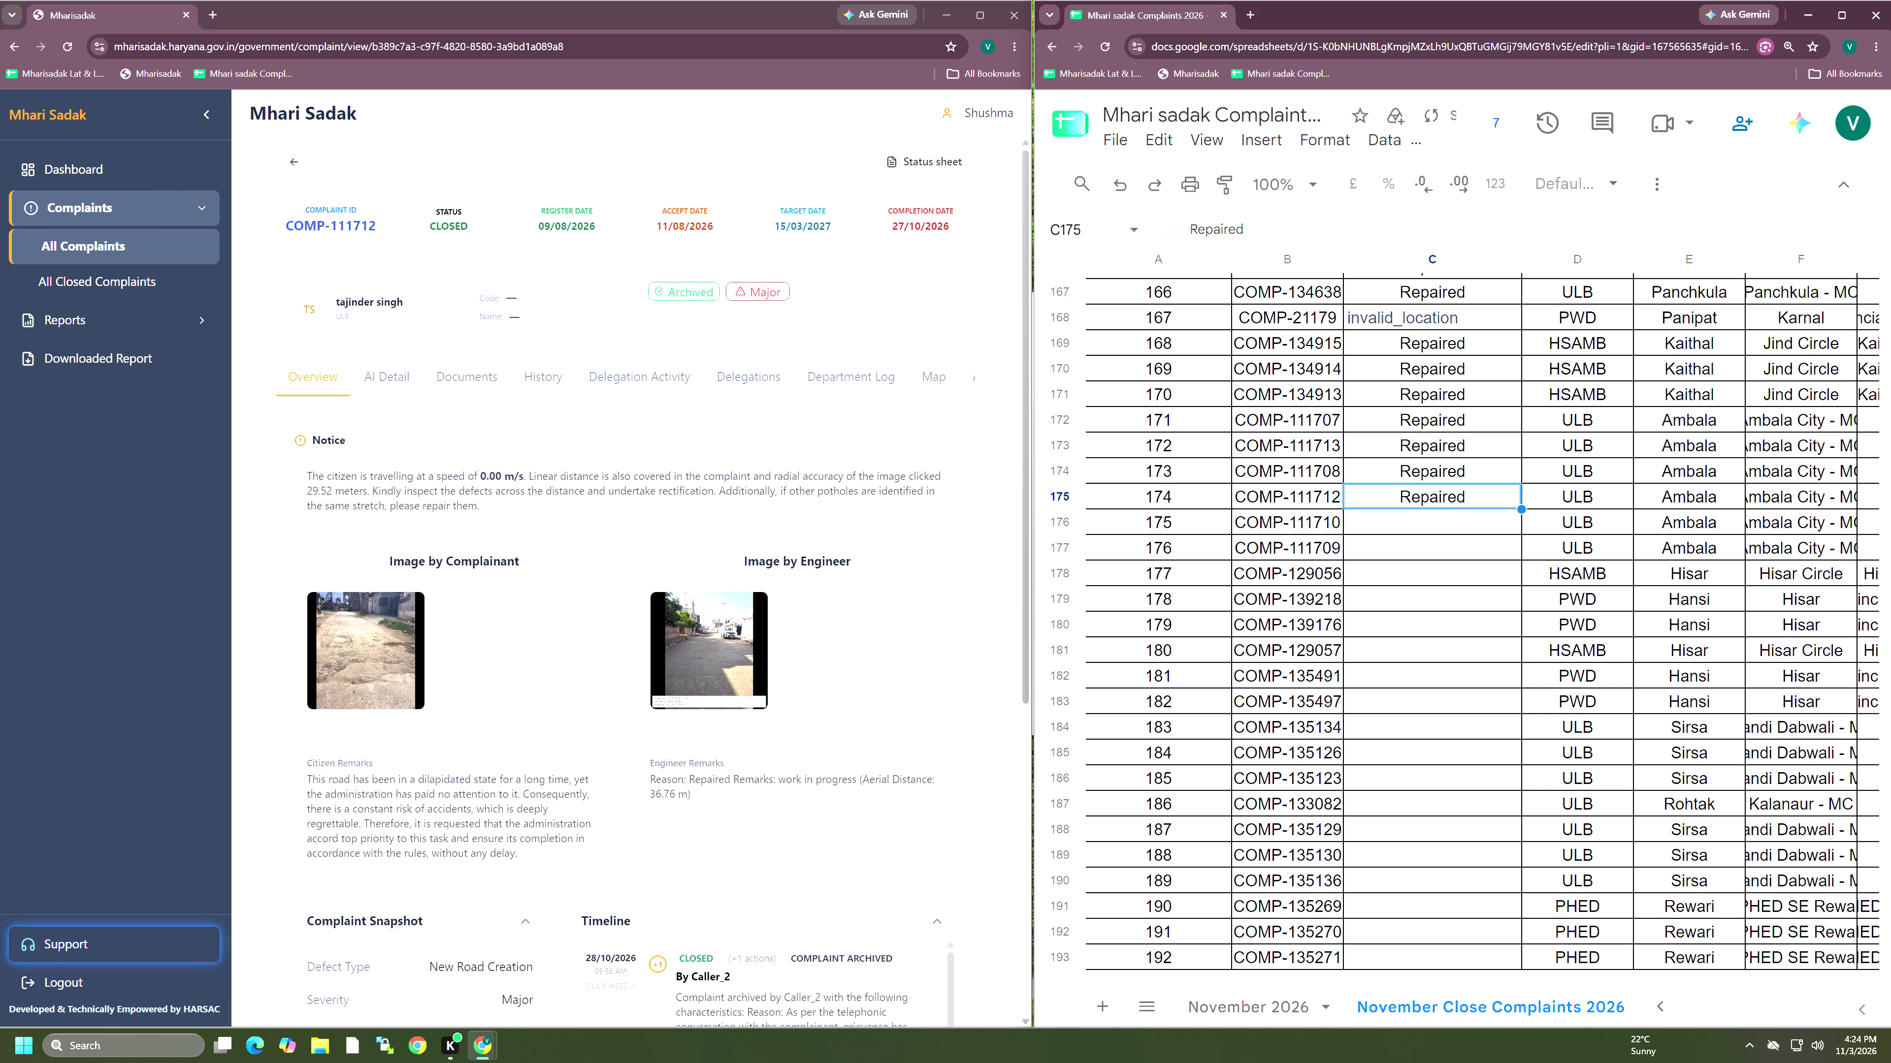
click(1318, 520)
key(ctrl+c)
click(291, 157)
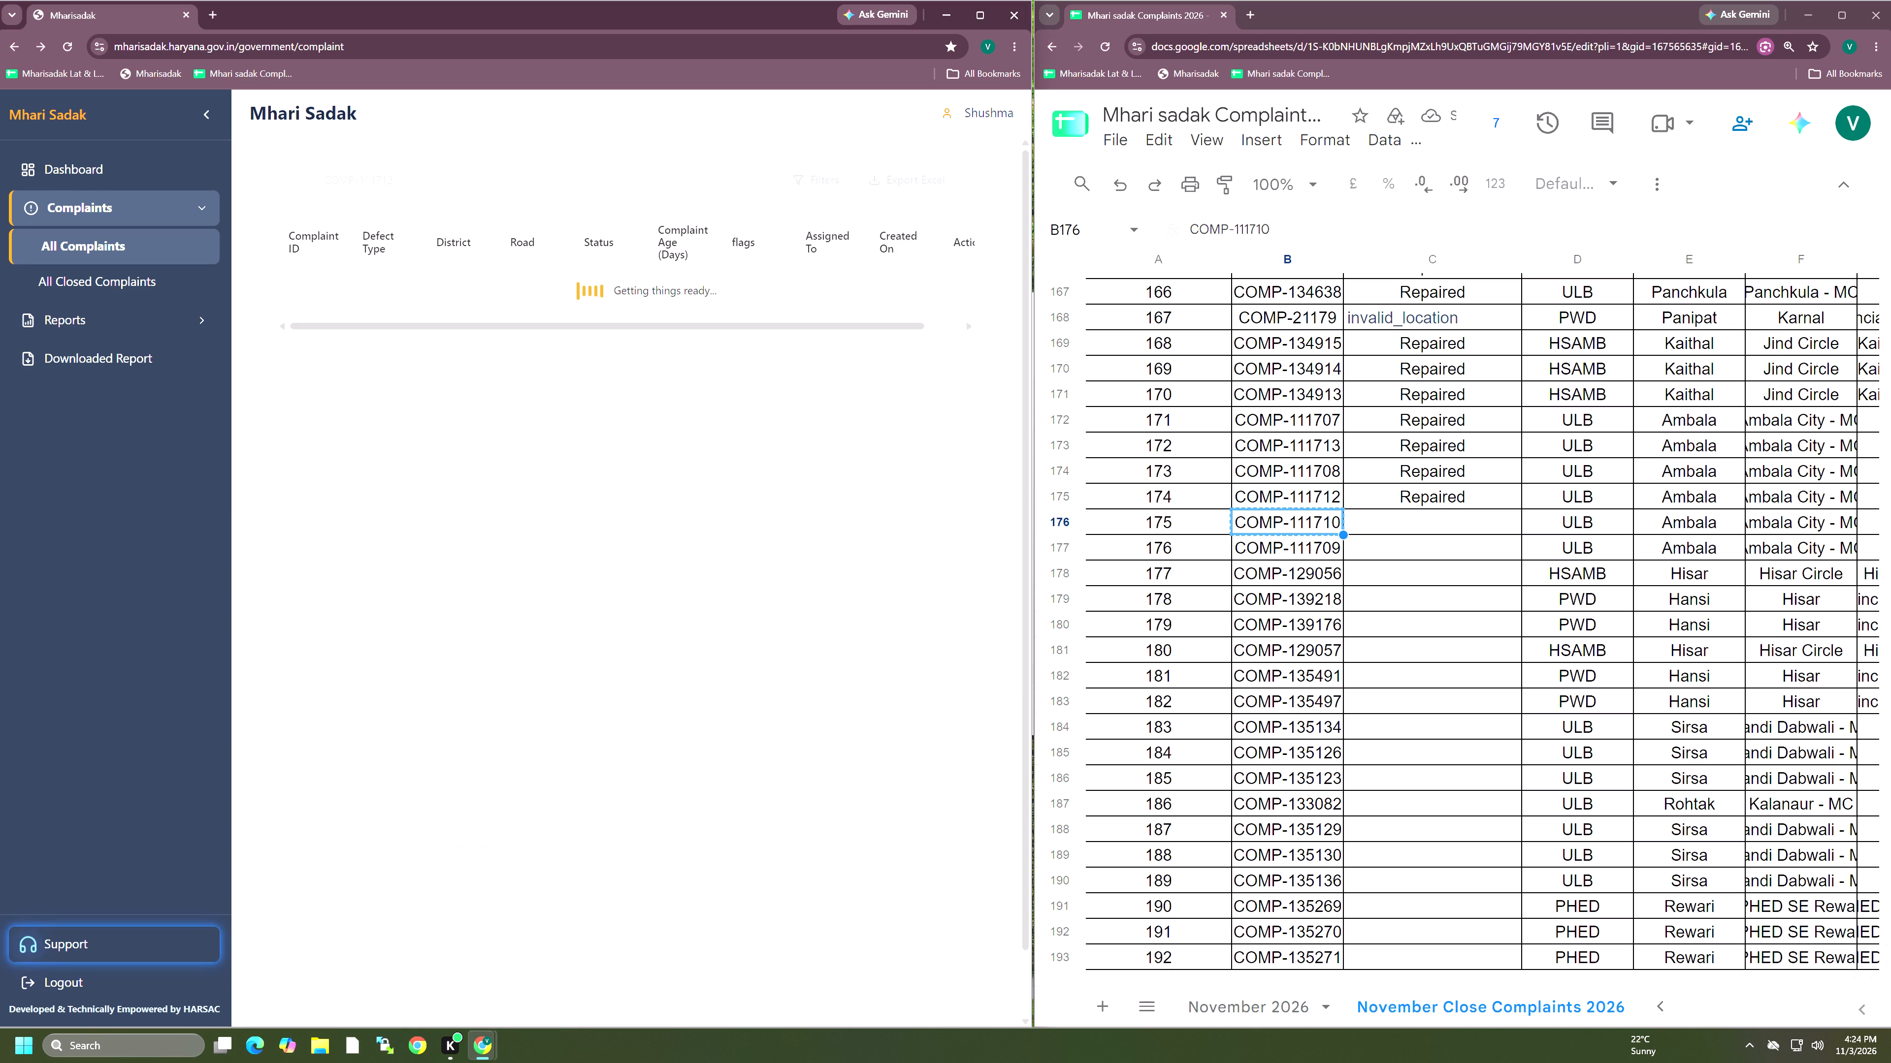
drag(402, 179, 285, 219)
key(ctrl+v)
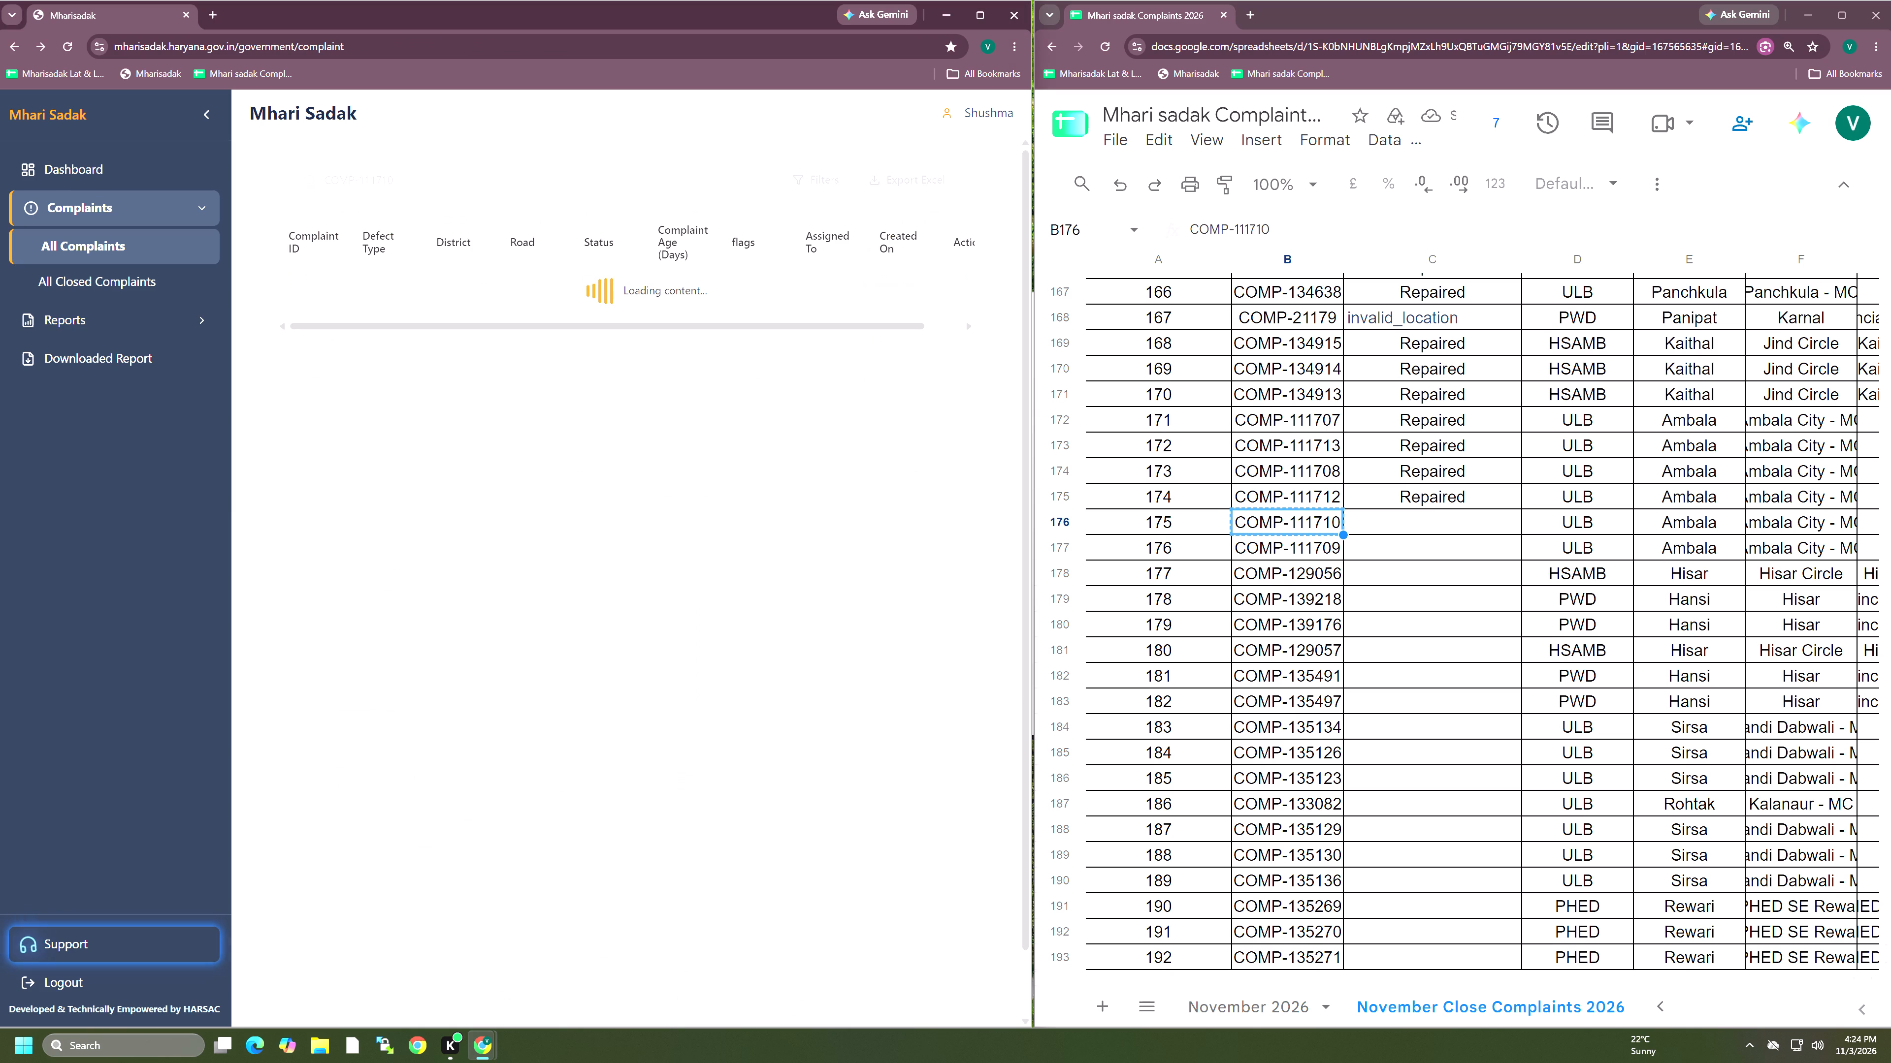
click(561, 294)
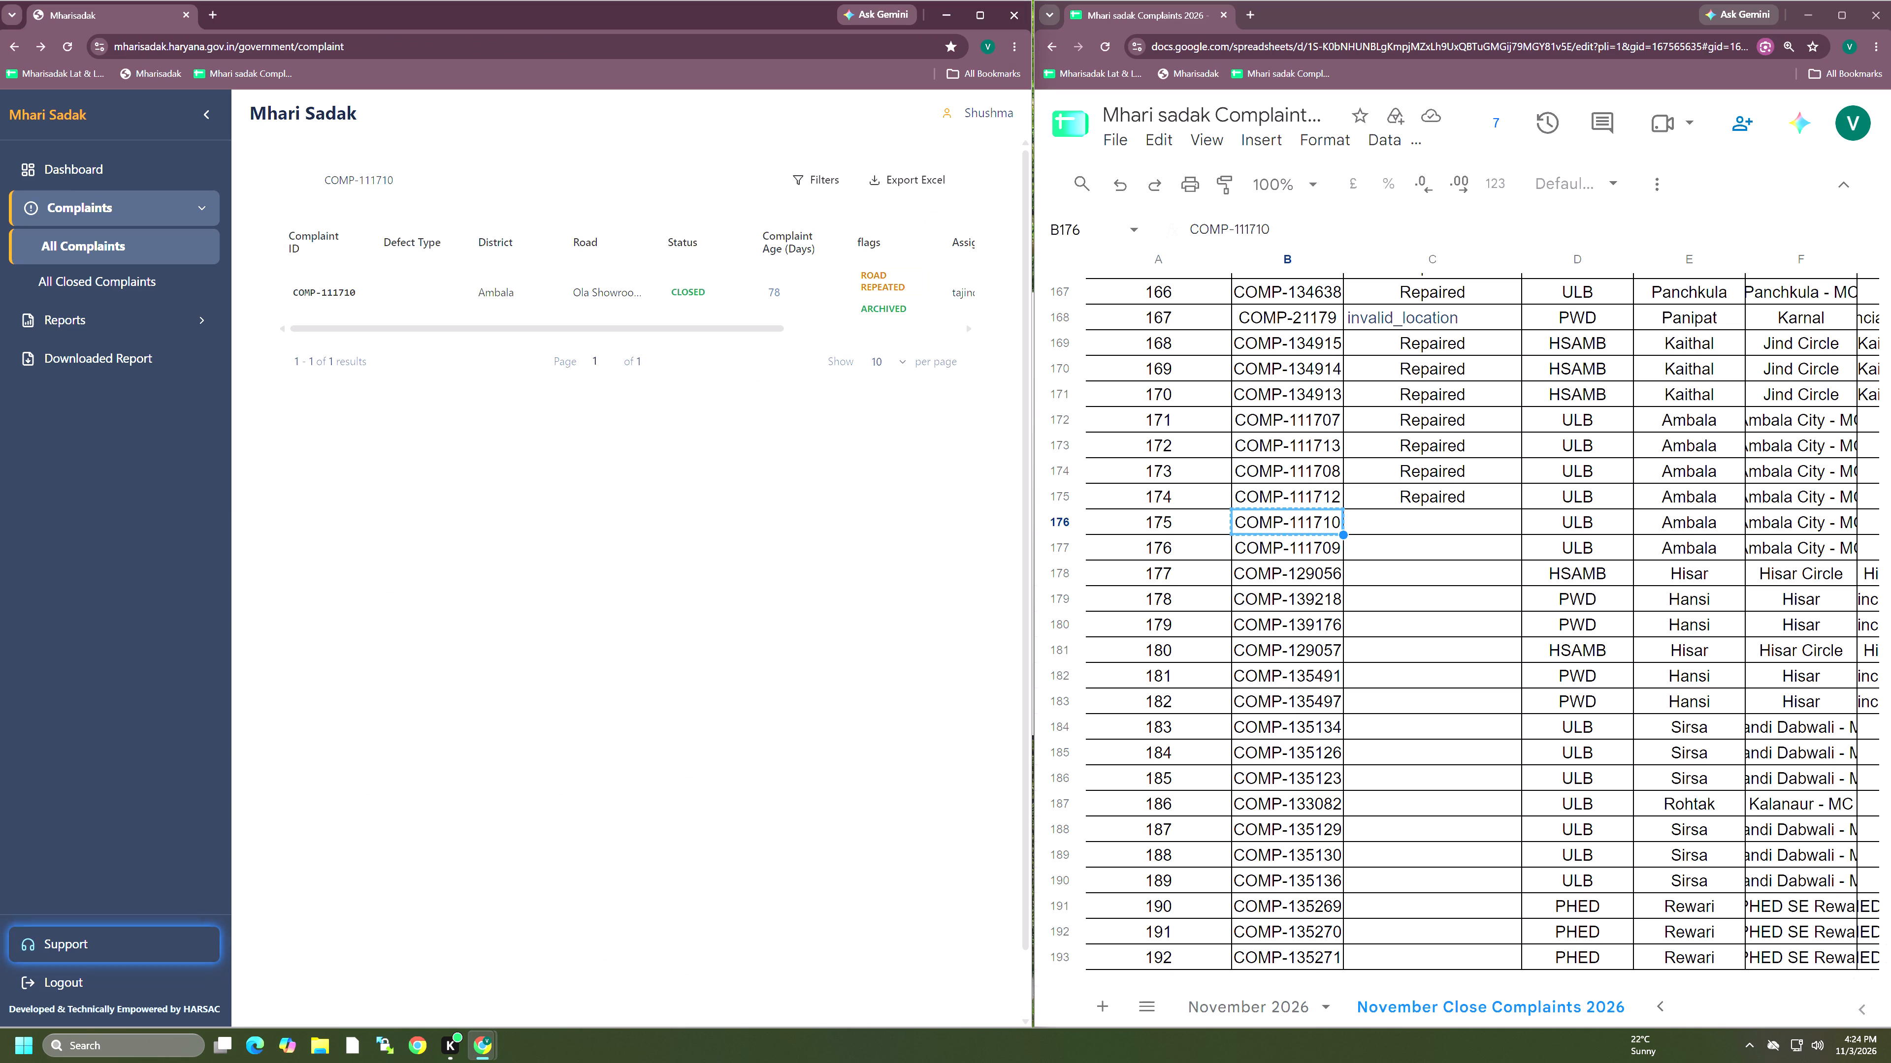
click(1405, 528)
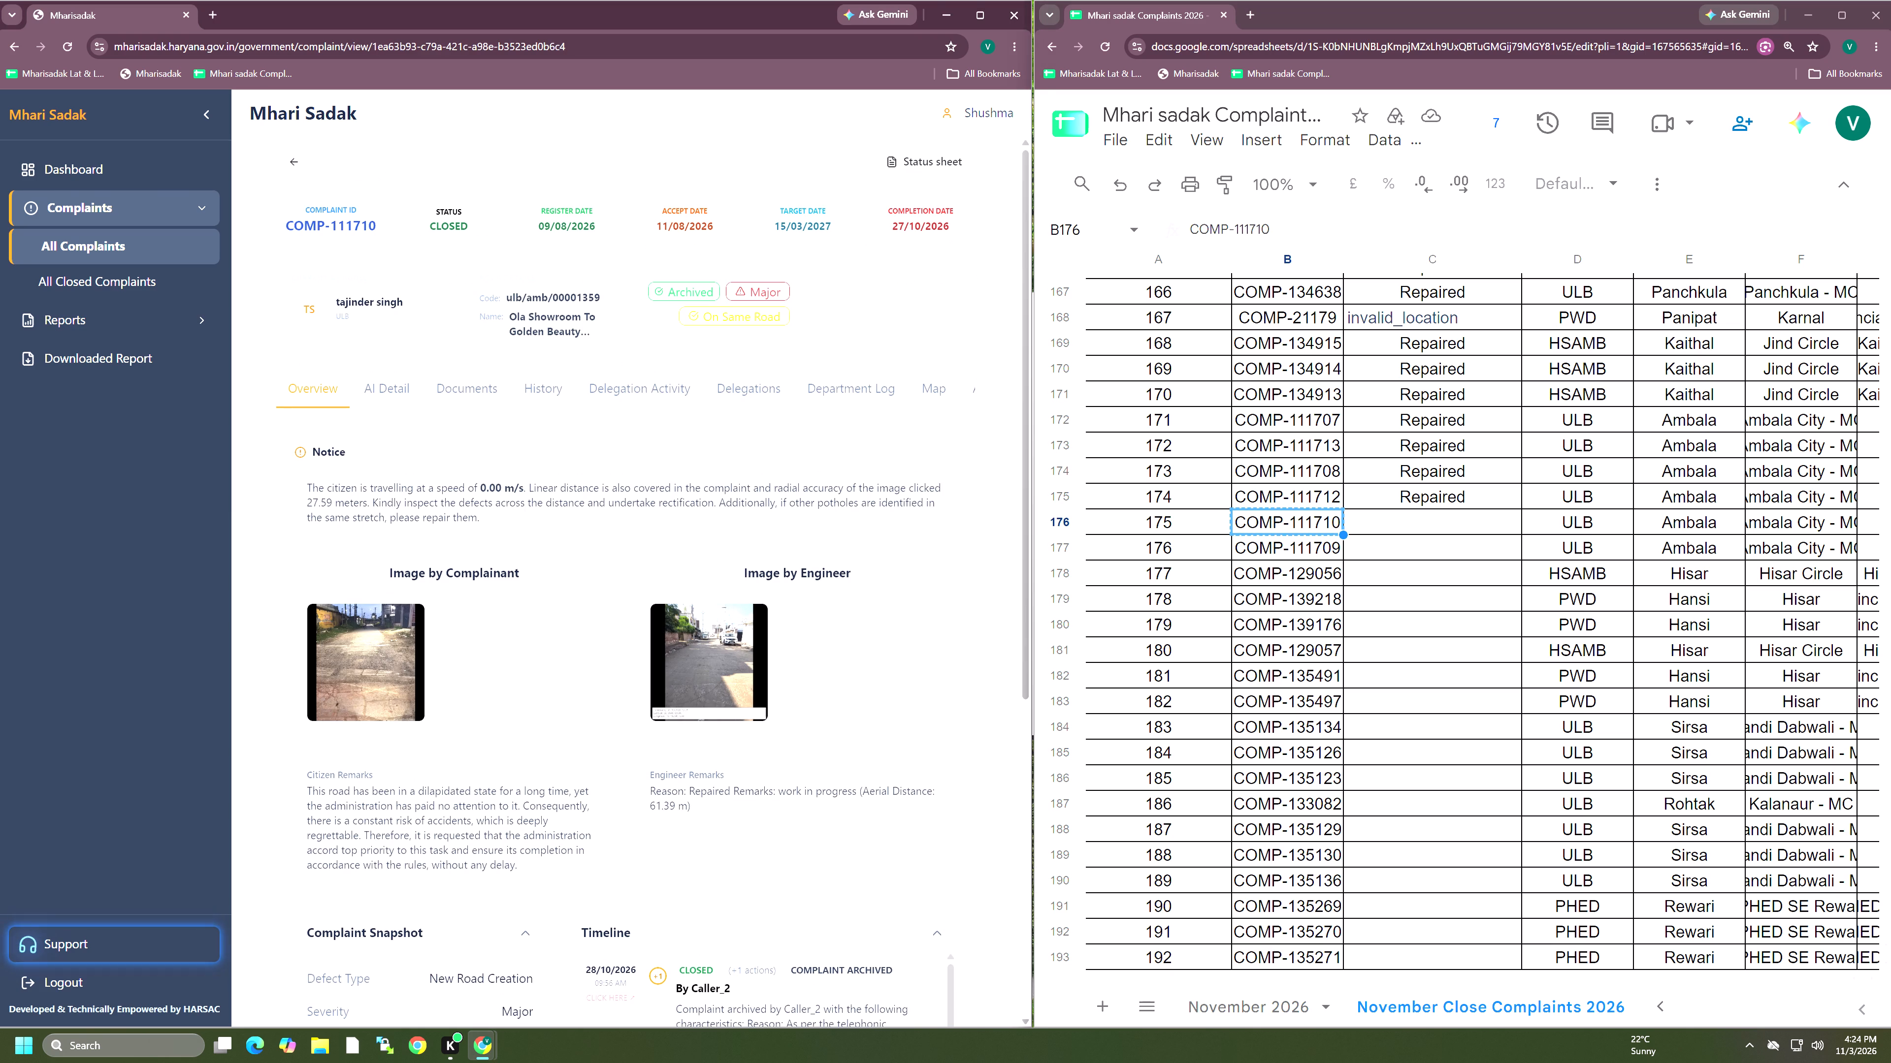
key(ctrl+d)
Look up COMP-111709 in the portal, open its details, and fill Repaired into its column C cell from the cell above.
click(1289, 551)
key(ctrl+c)
click(284, 167)
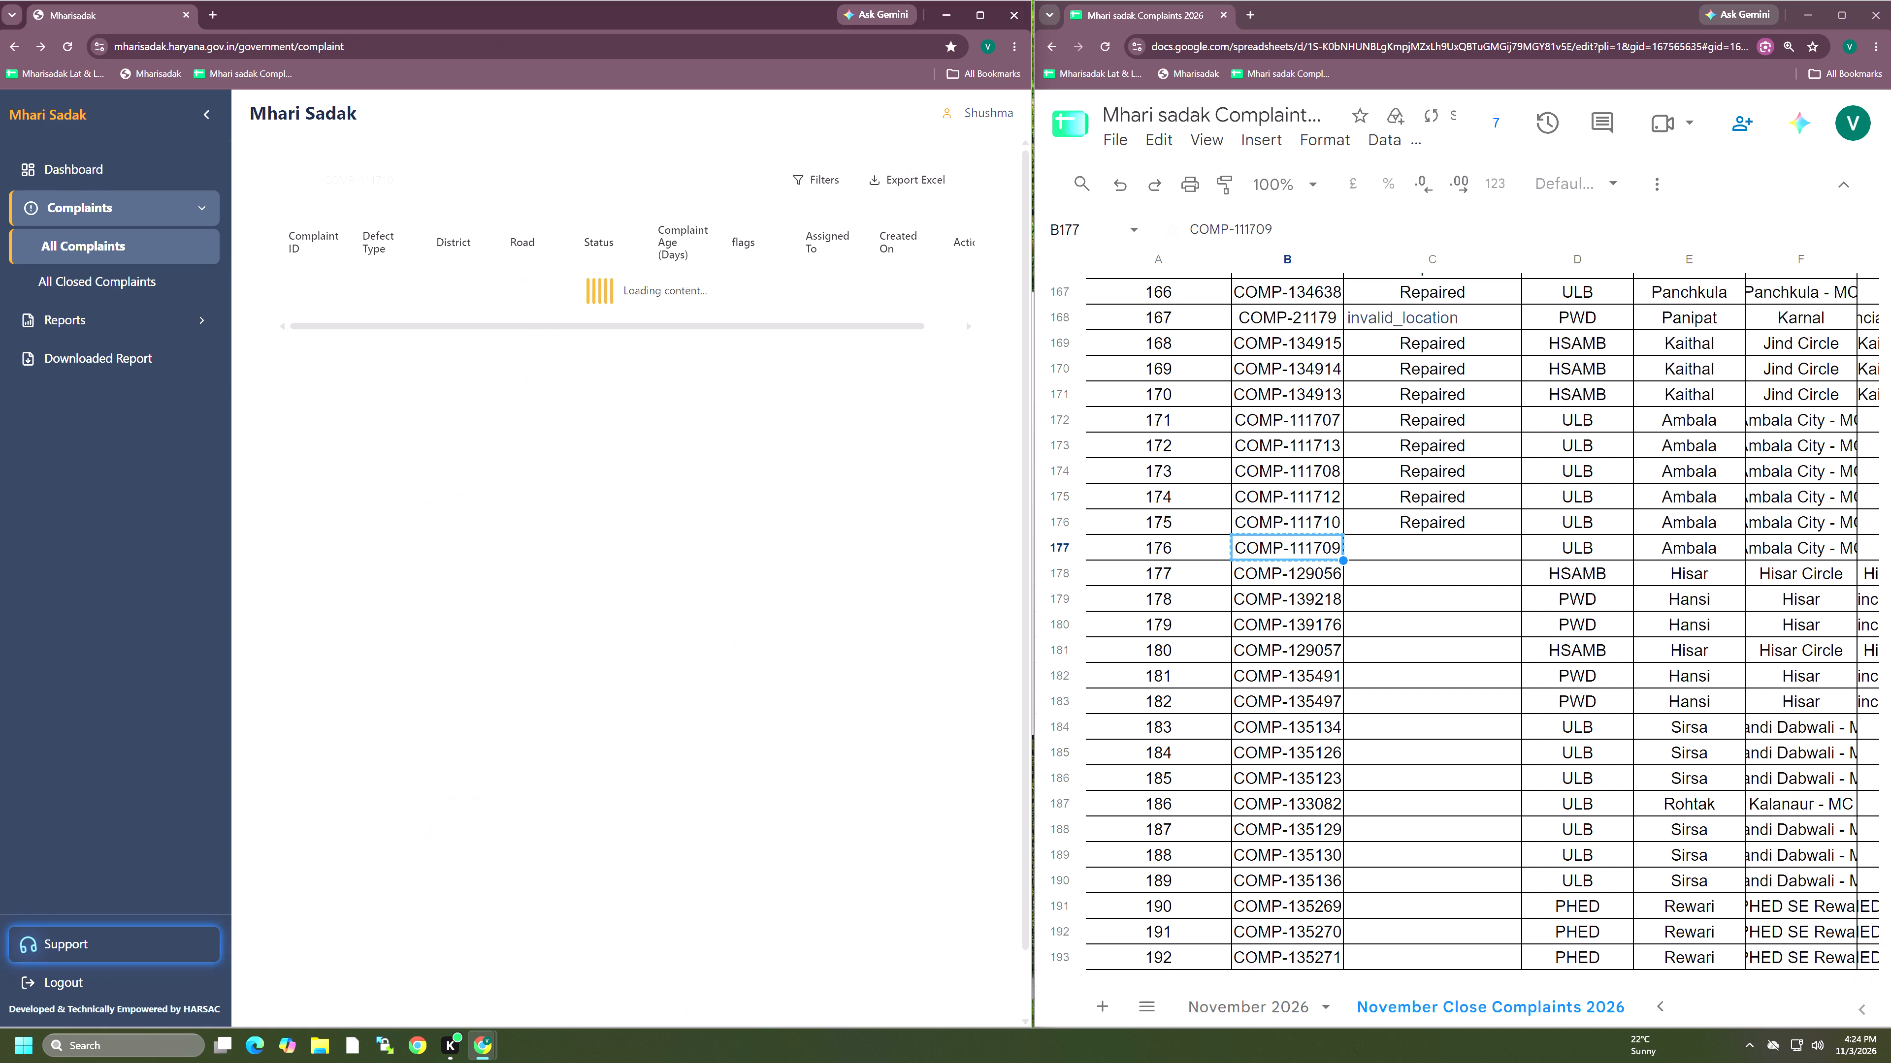
drag(400, 176, 164, 236)
key(ctrl+v)
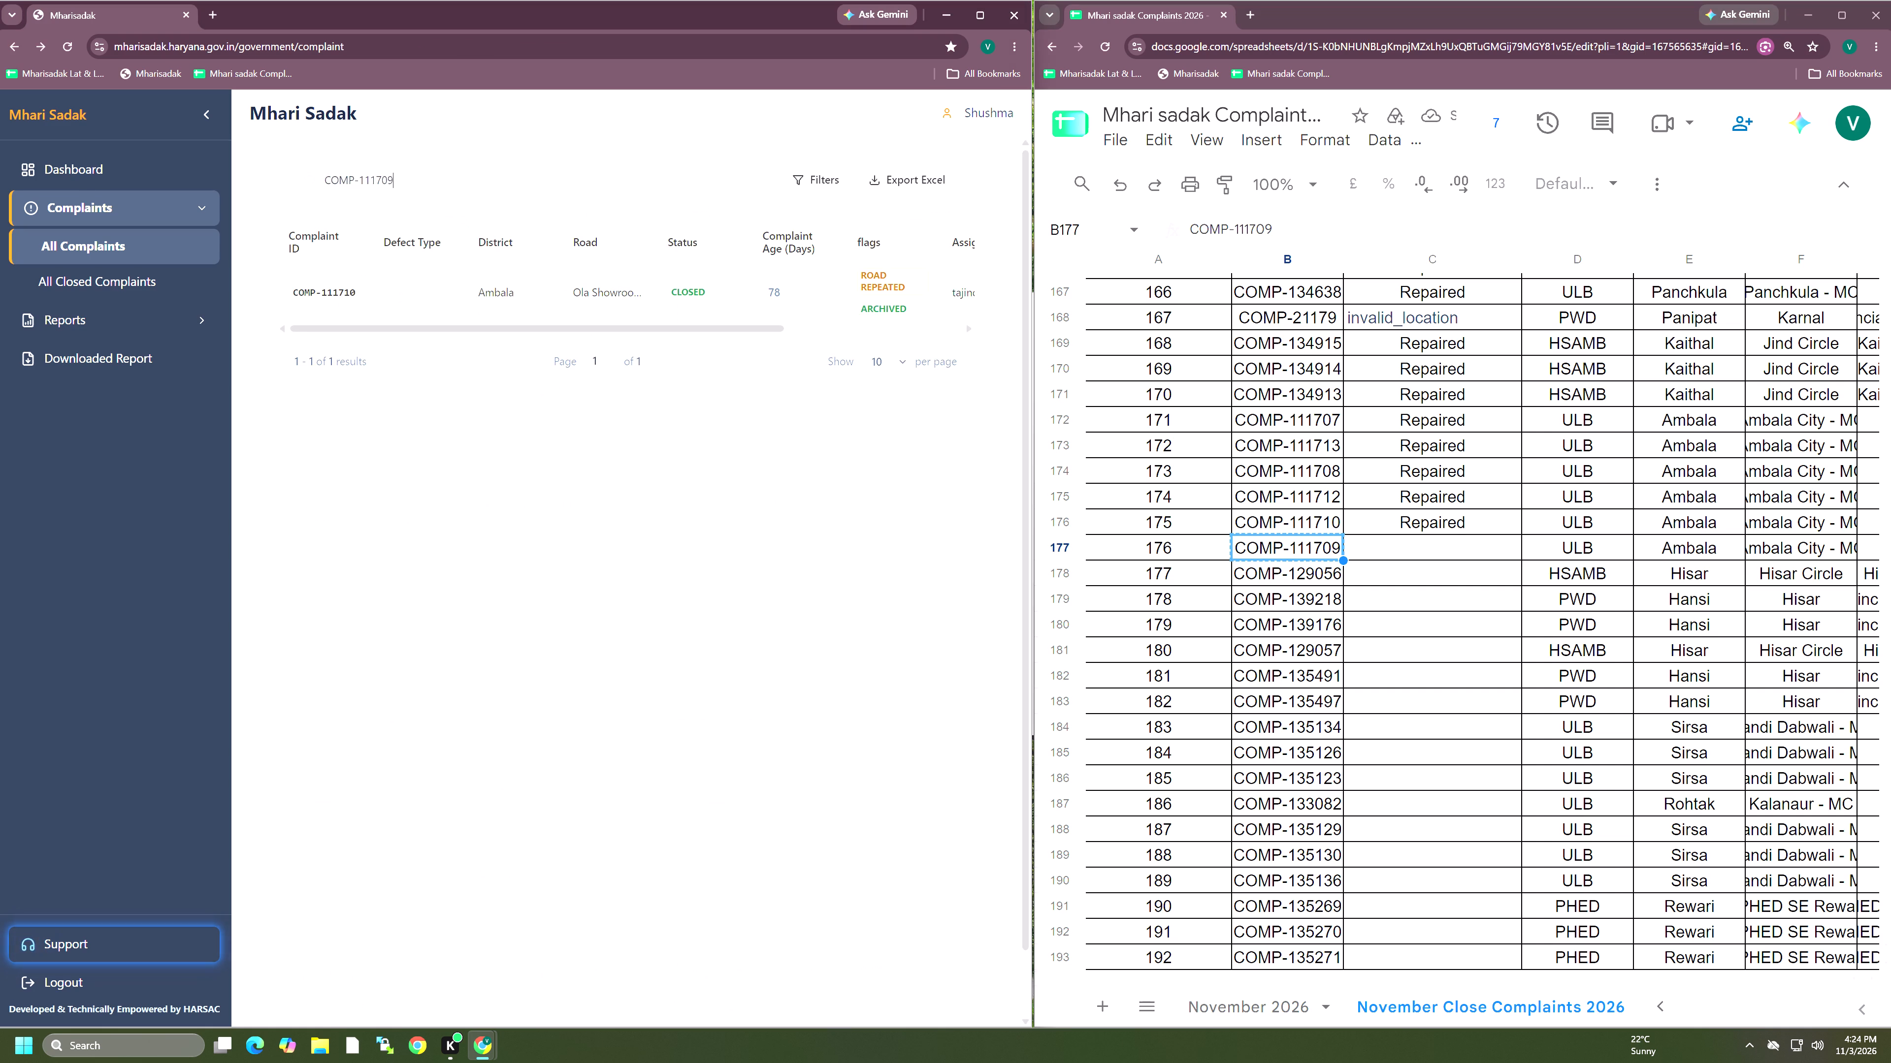
click(540, 308)
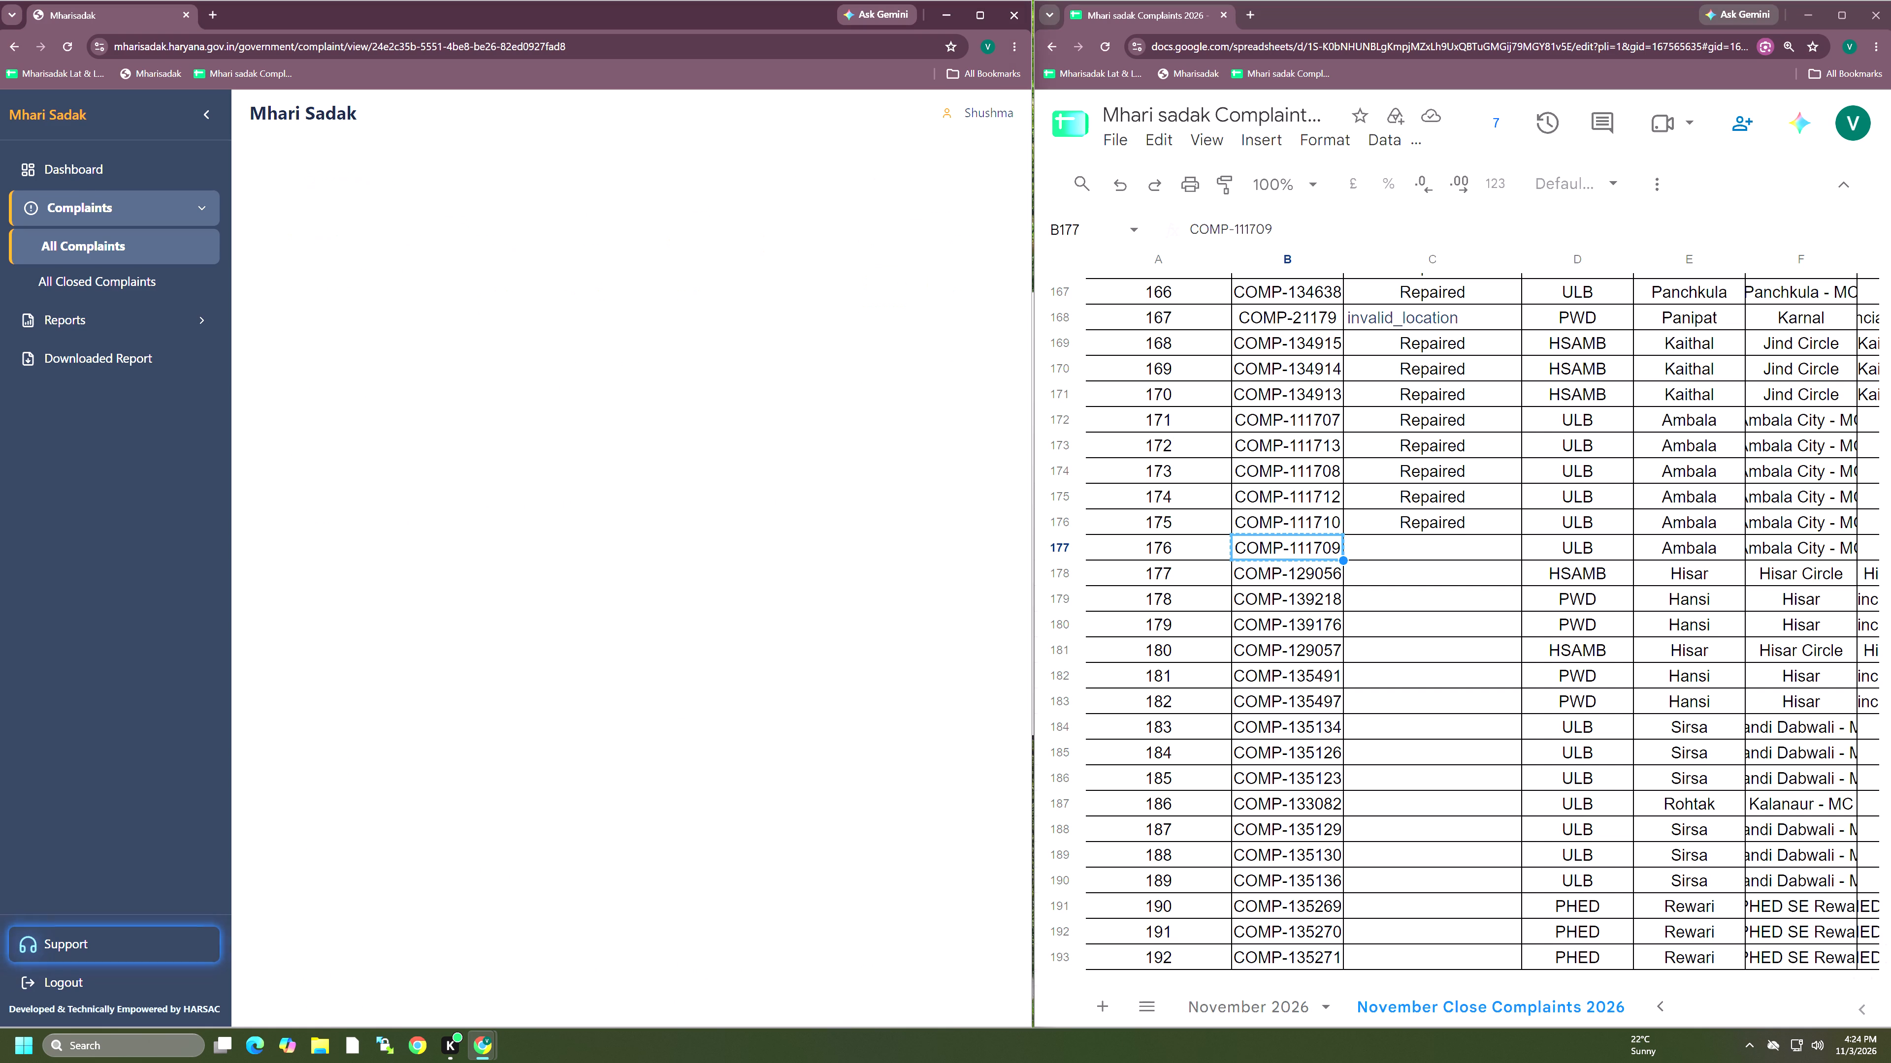
click(1402, 551)
key(ctrl+d)
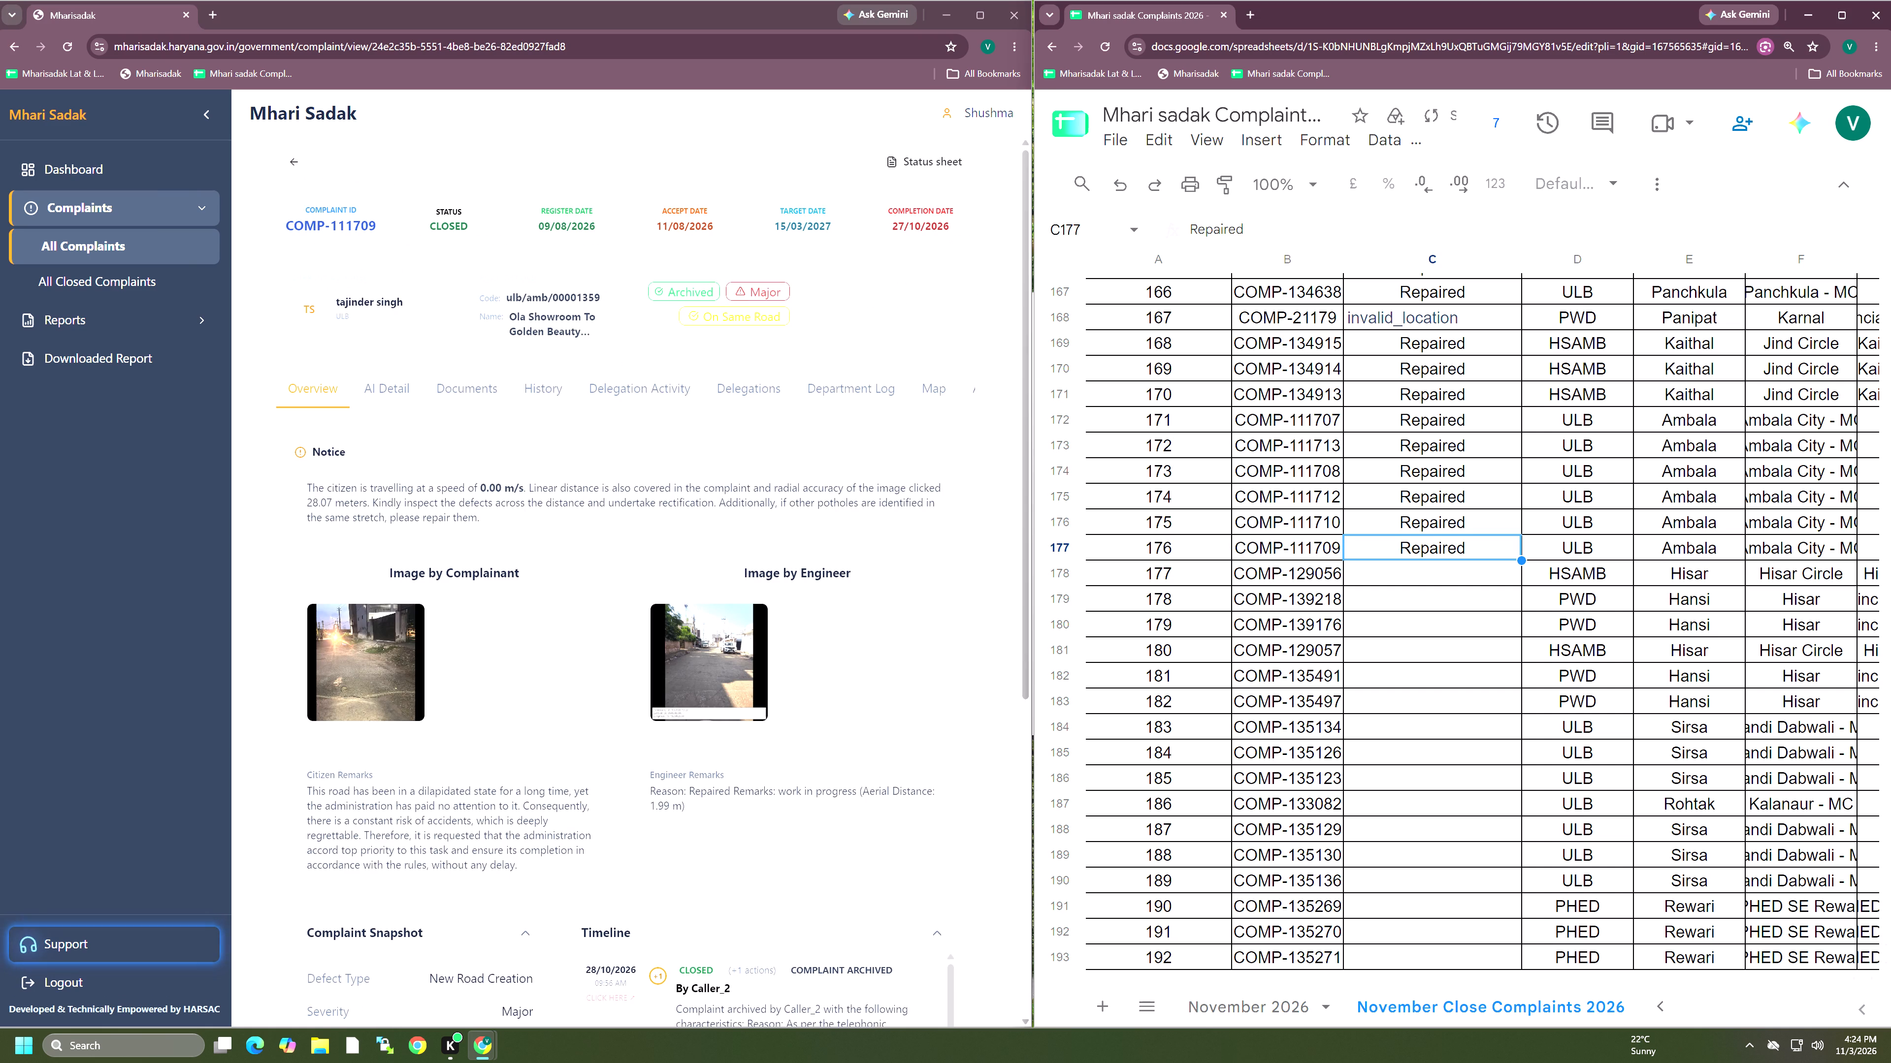
Look up COMP-129056 in the portal, check its engineer remark, and fill Repaired into its column C cell from the cell above.
click(1302, 568)
key(ctrl+c)
click(294, 159)
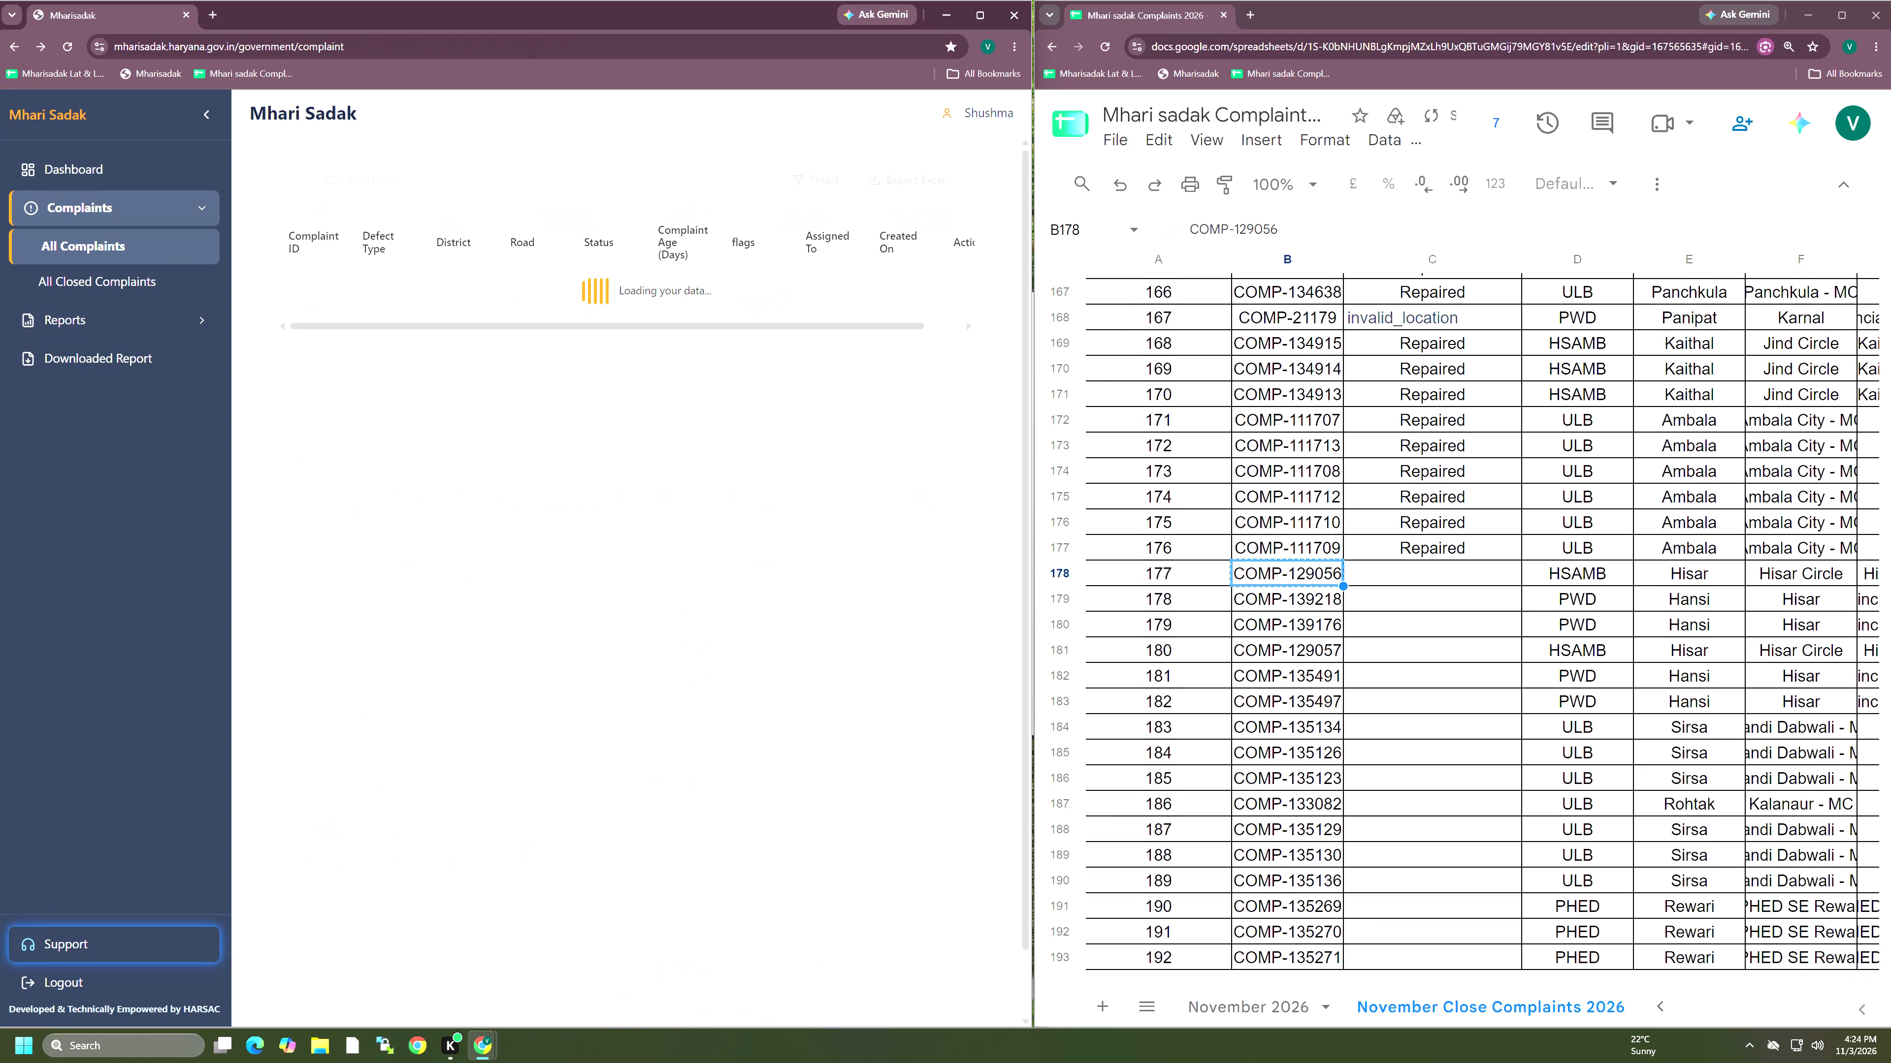
scroll(1536, 593, down, 3)
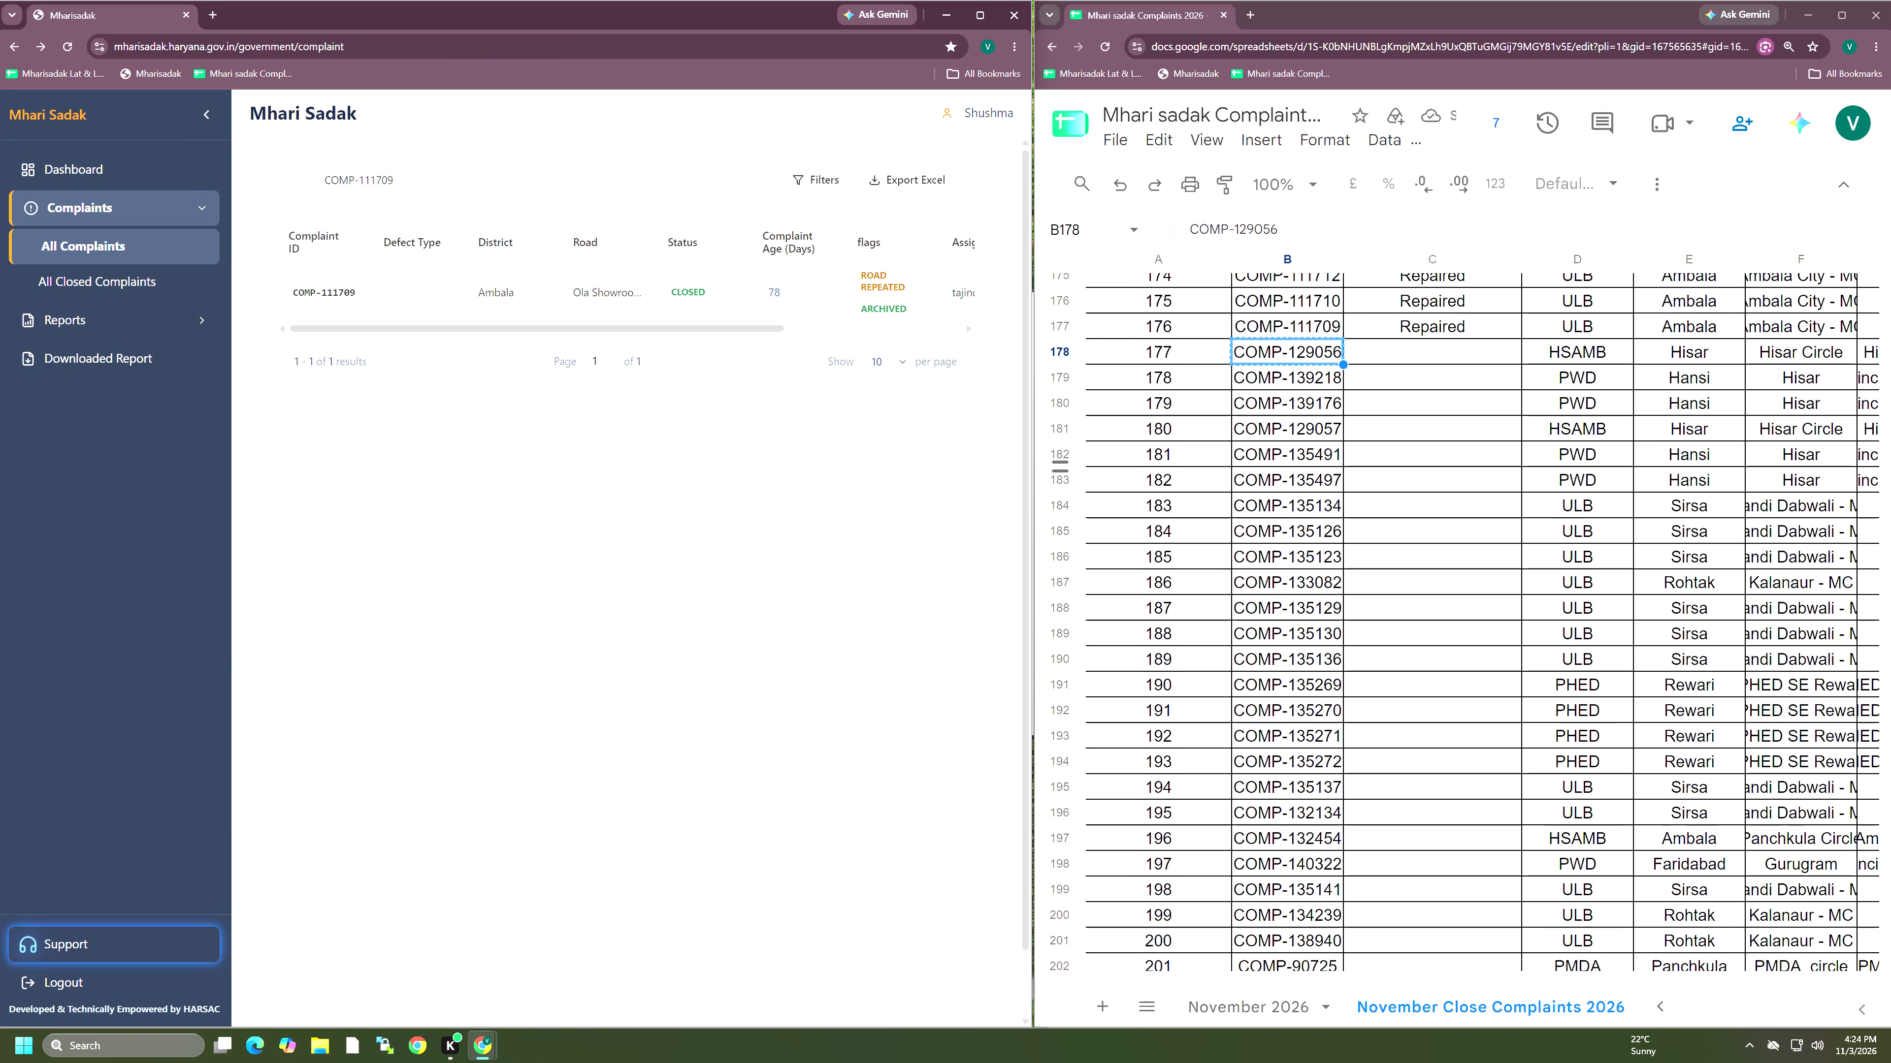
drag(421, 180, 259, 228)
key(ctrl+v)
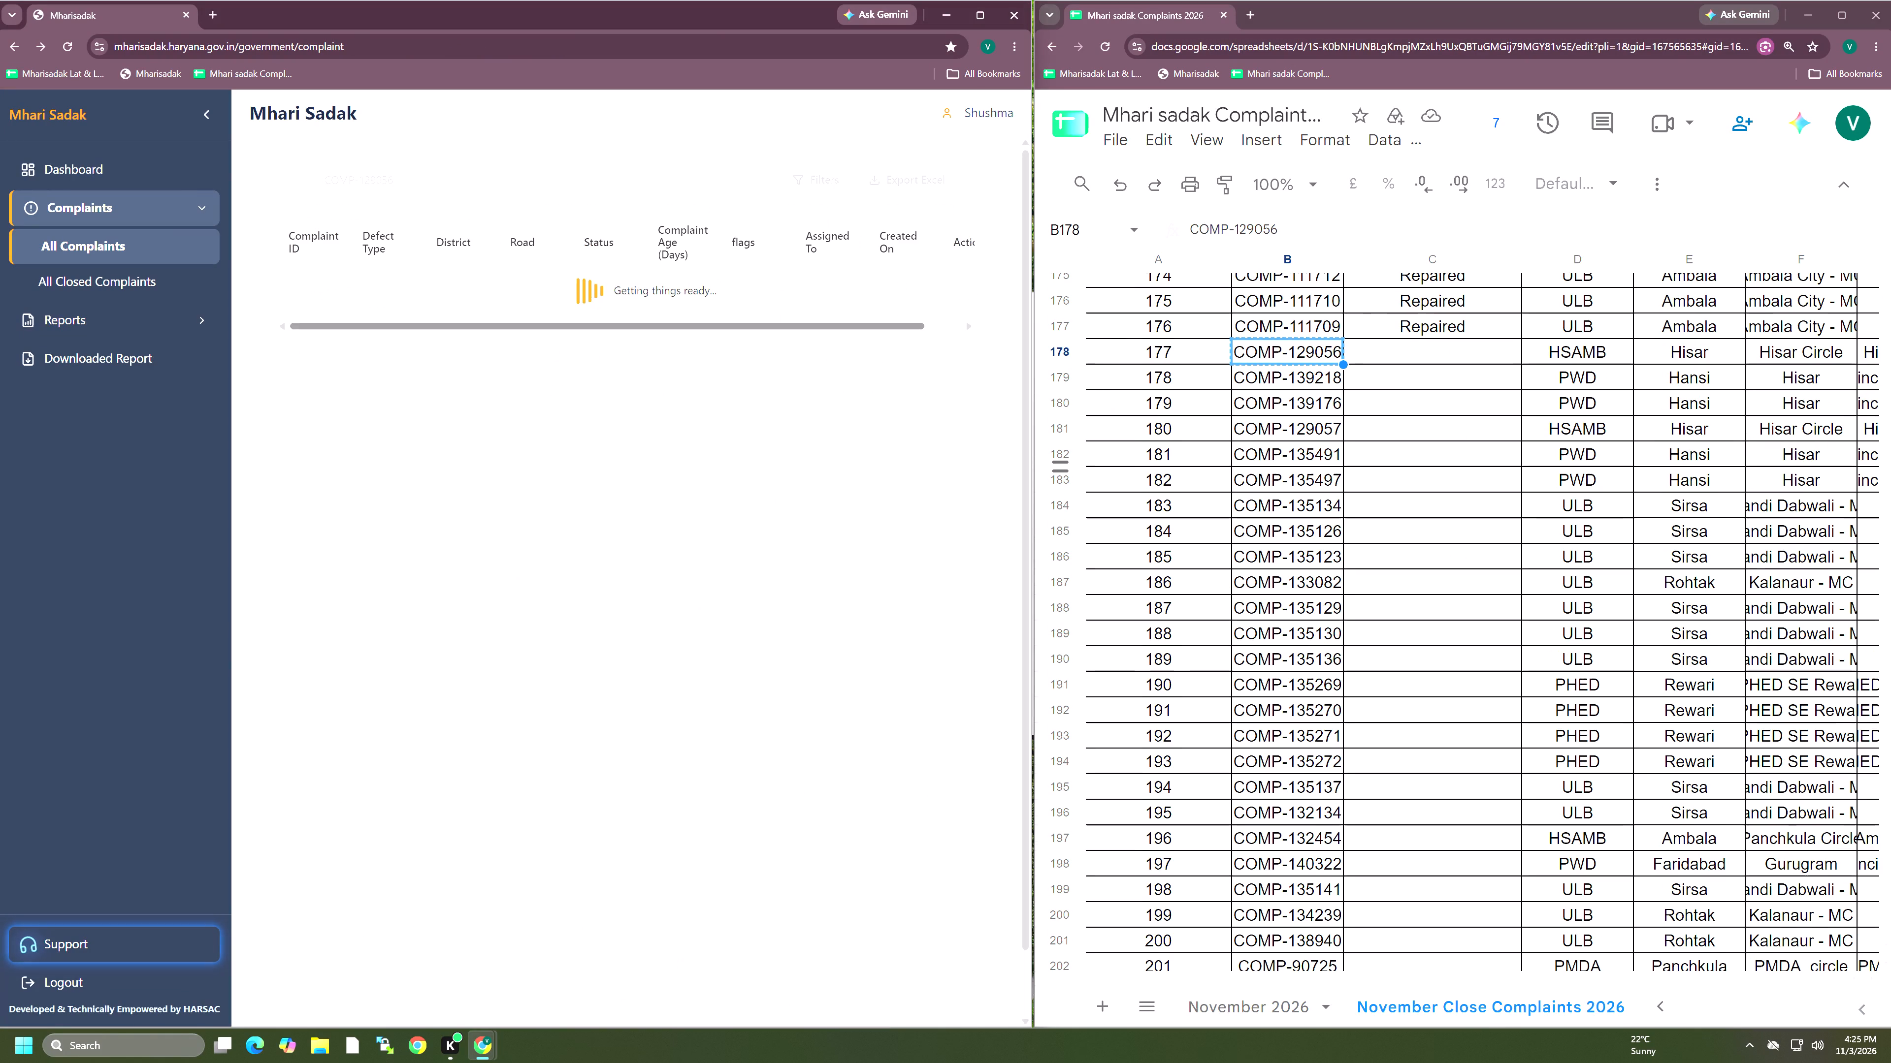
click(529, 296)
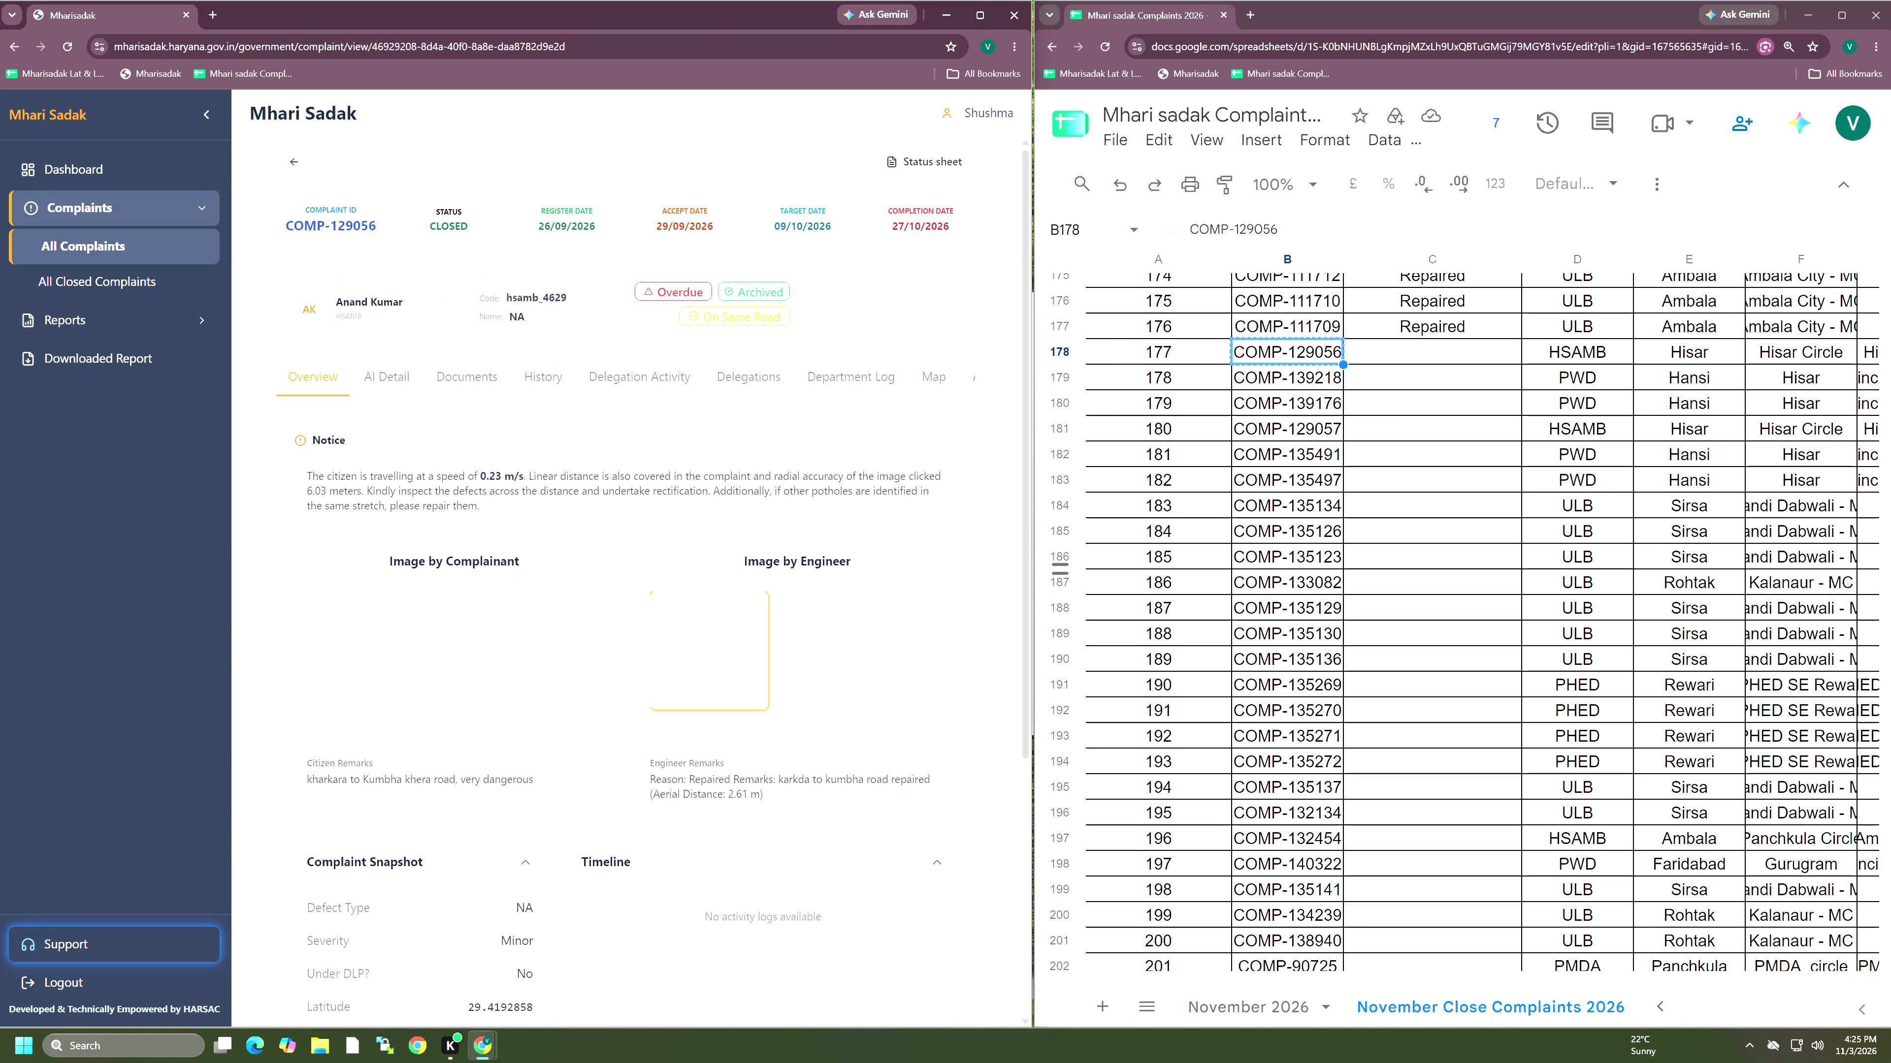
click(1411, 356)
key(ctrl+d)
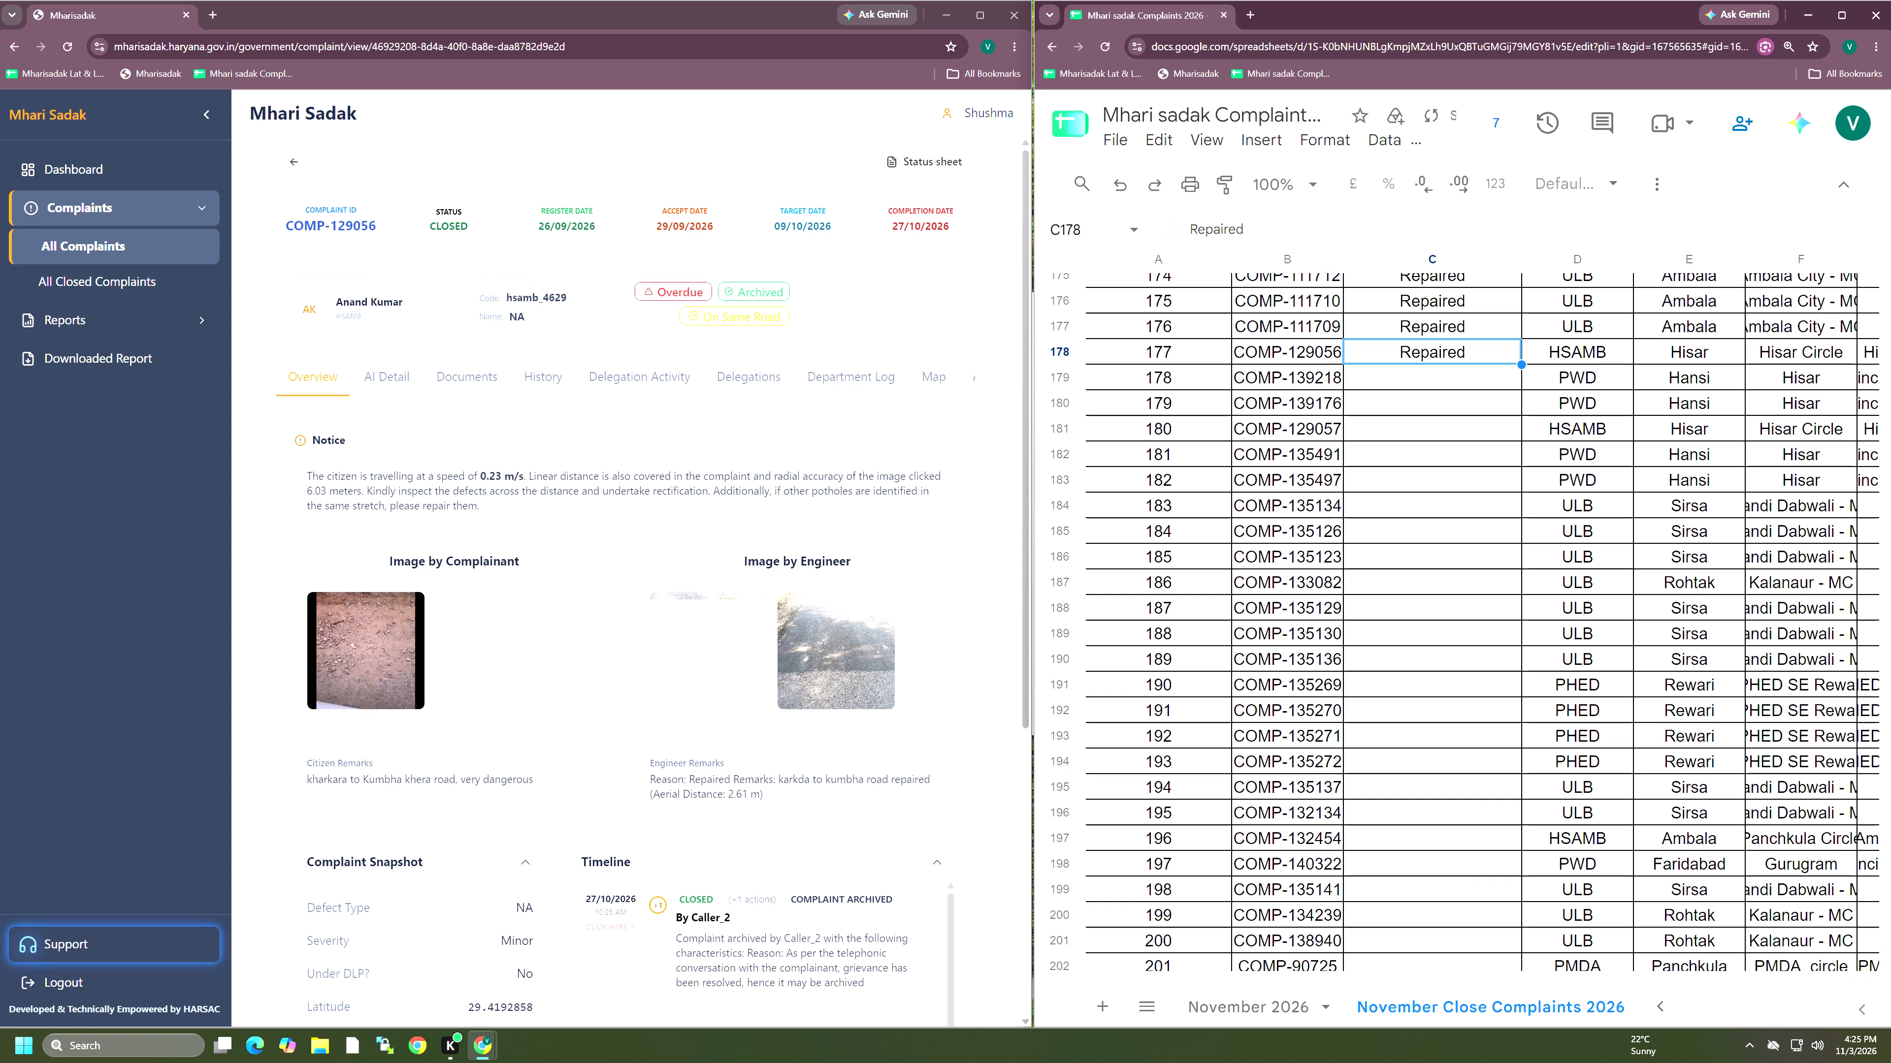
click(1313, 379)
key(ctrl+c)
click(289, 161)
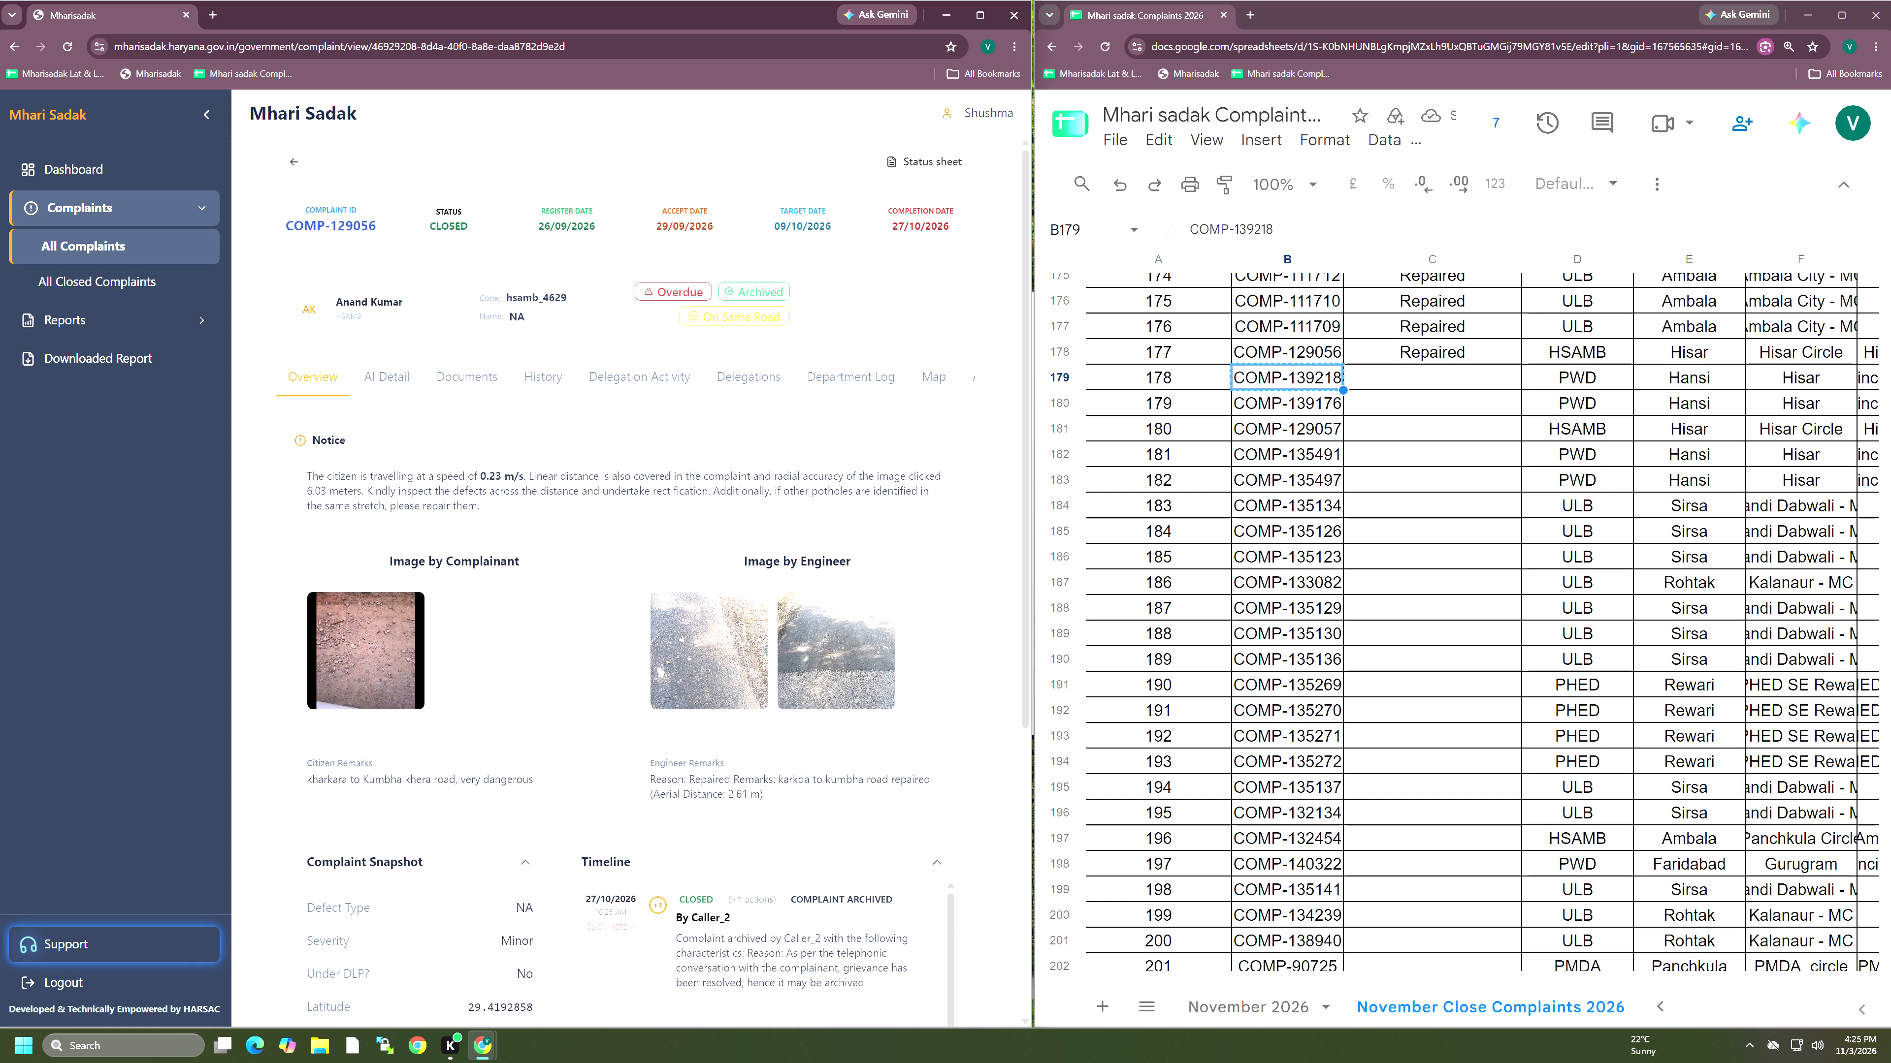
drag(406, 181, 222, 228)
key(ctrl+v)
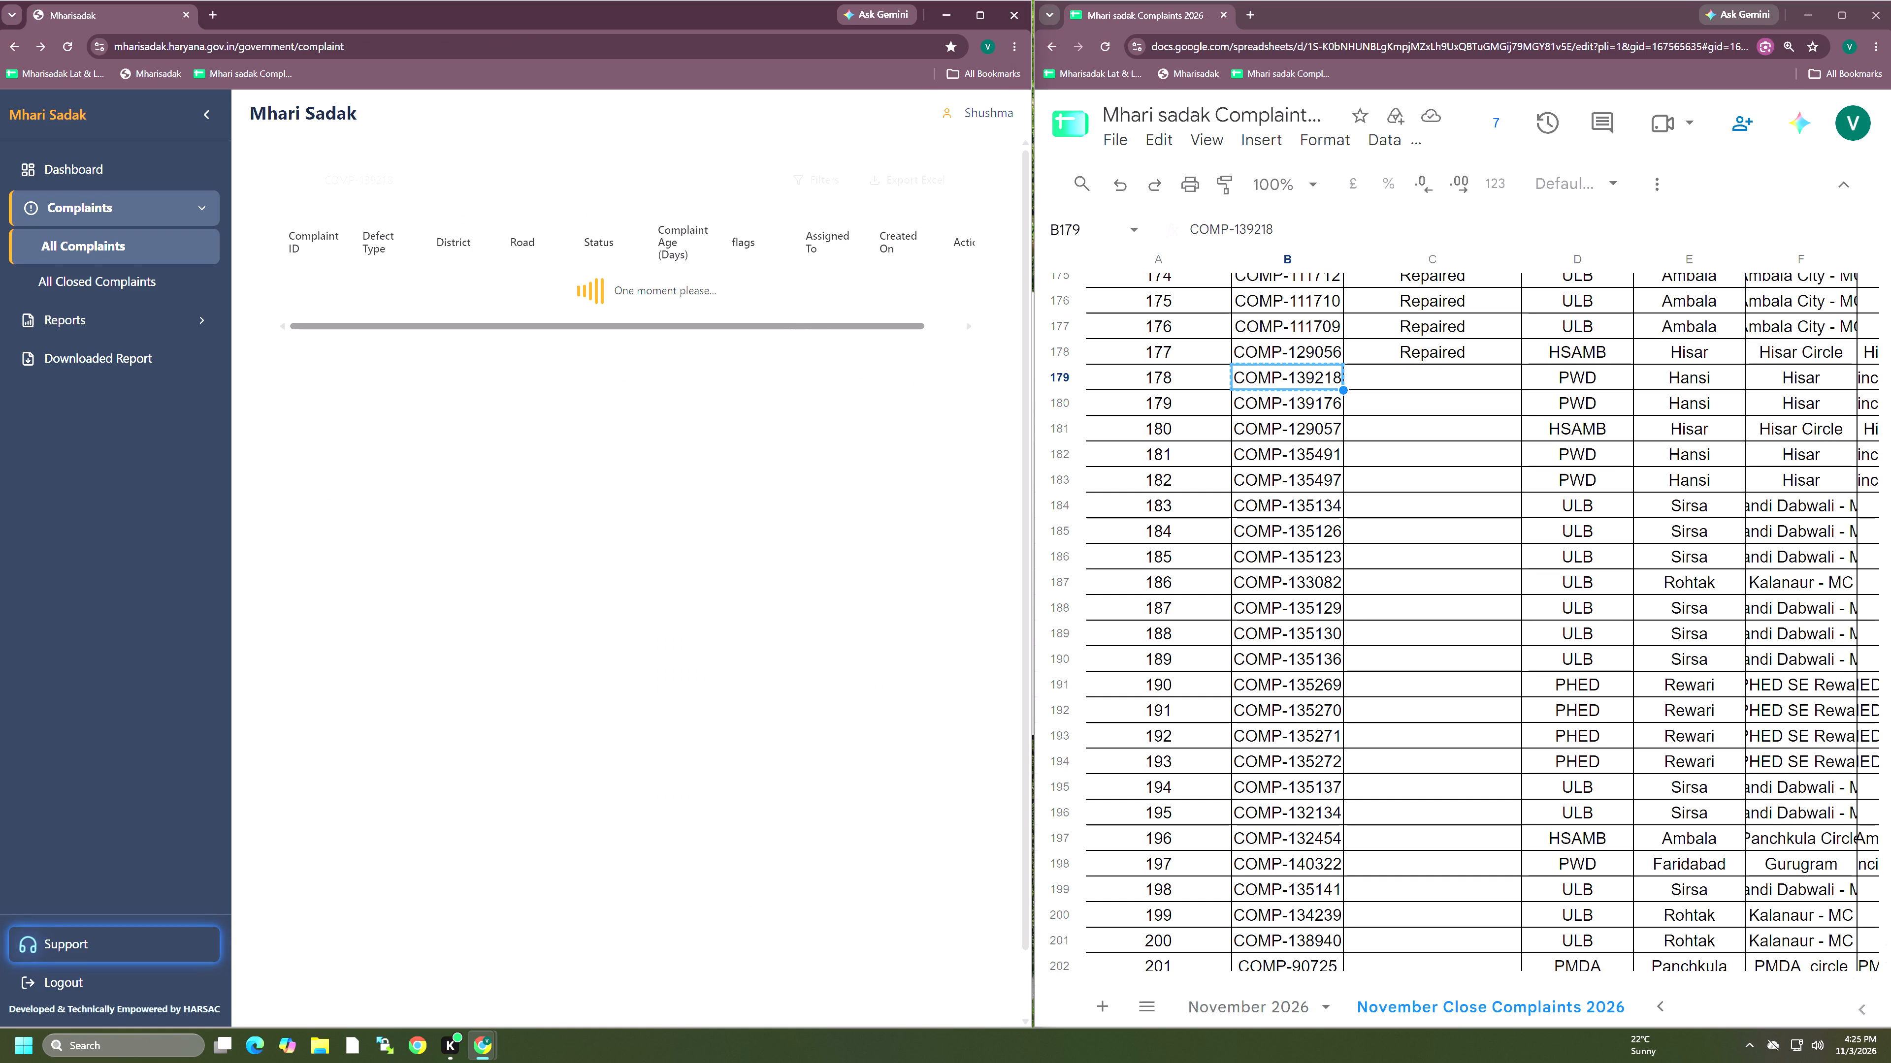
click(521, 300)
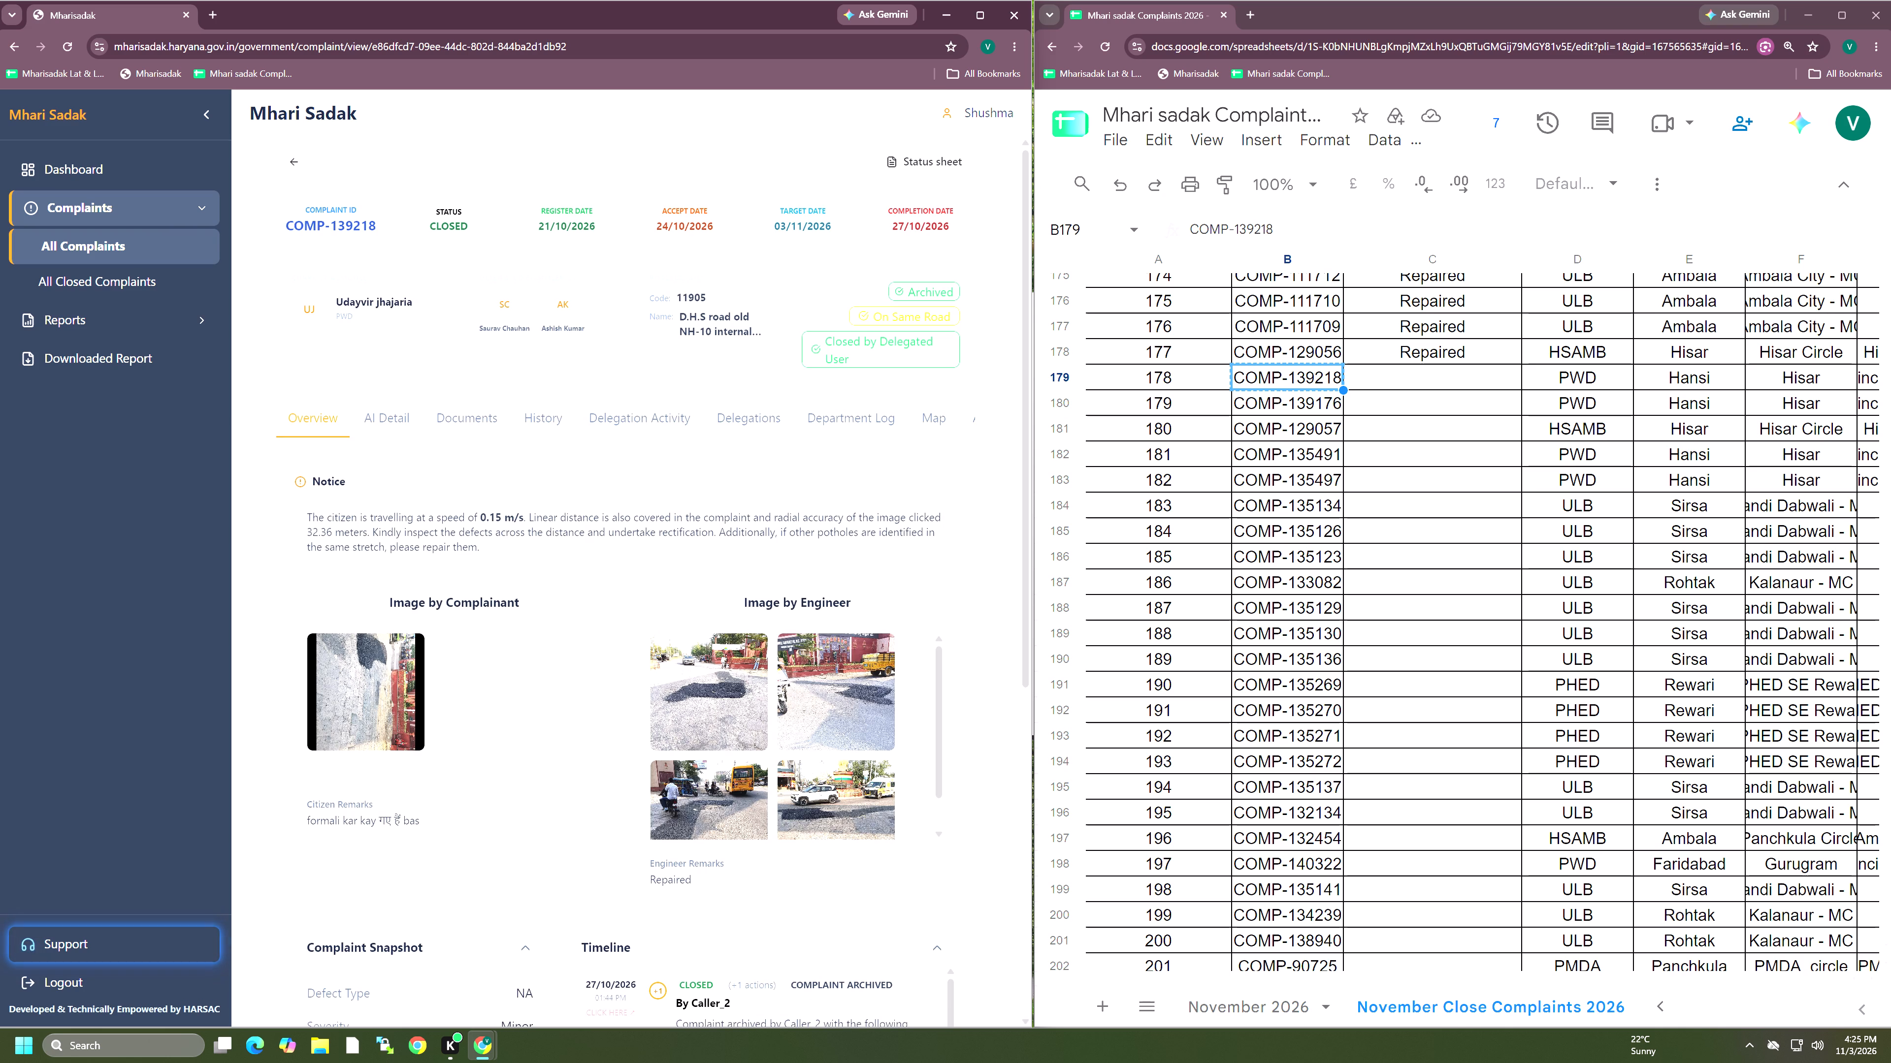
click(1419, 373)
key(ctrl+d)
Look up COMP-139176 from the sheet in the portal and open its details to check the engineer remark.
click(1314, 404)
key(ctrl+c)
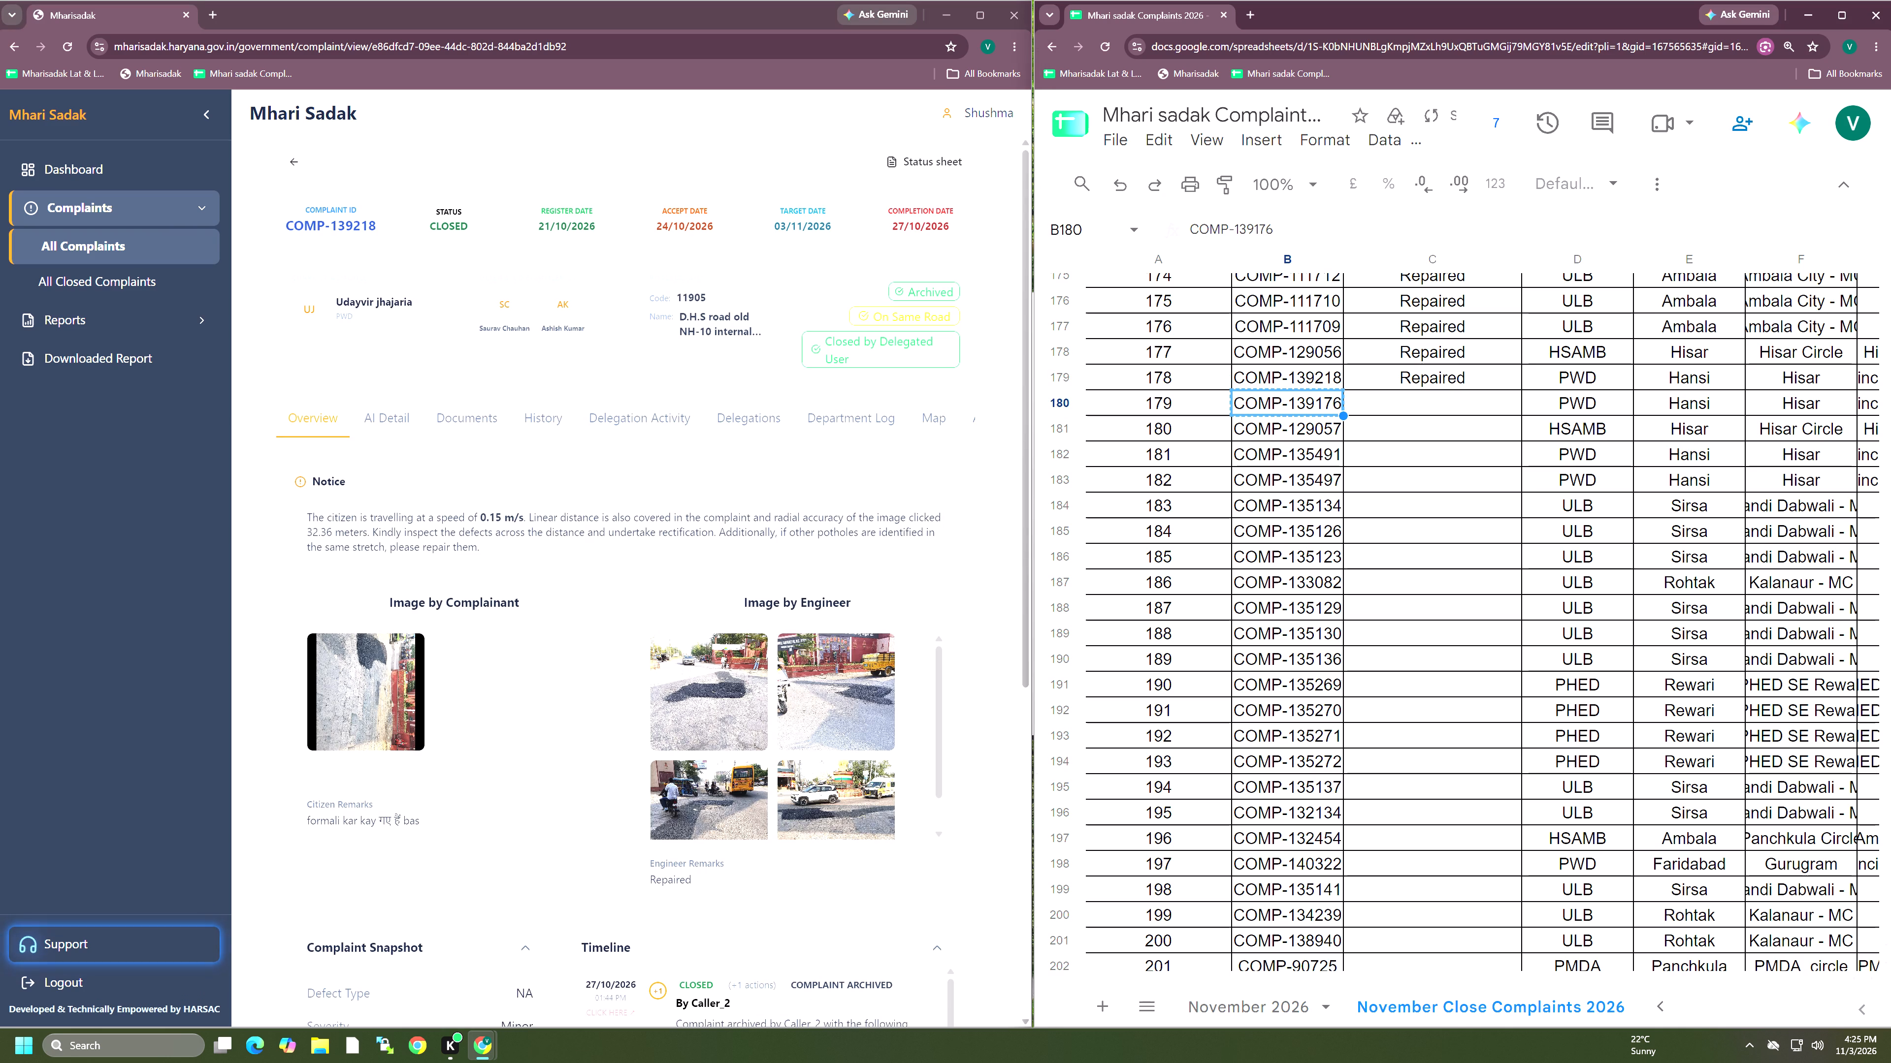
click(293, 165)
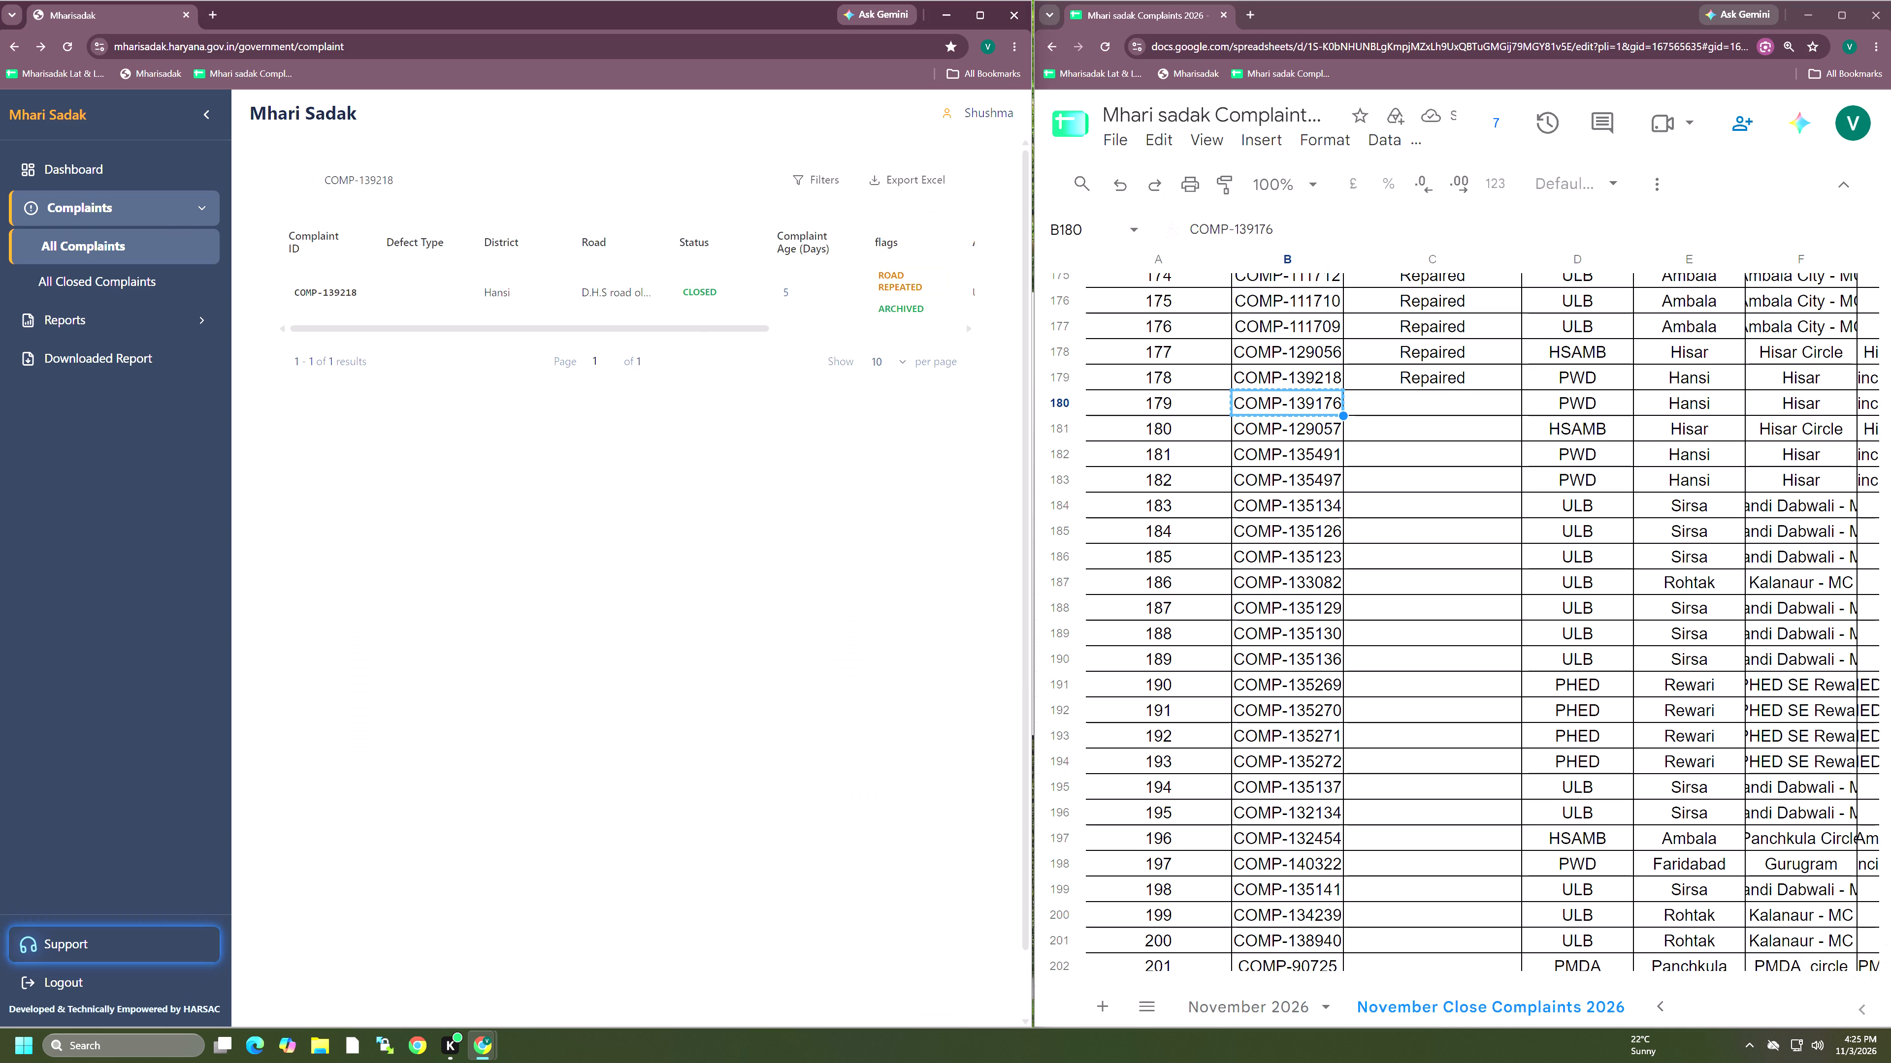
drag(412, 179, 246, 218)
key(ctrl+v)
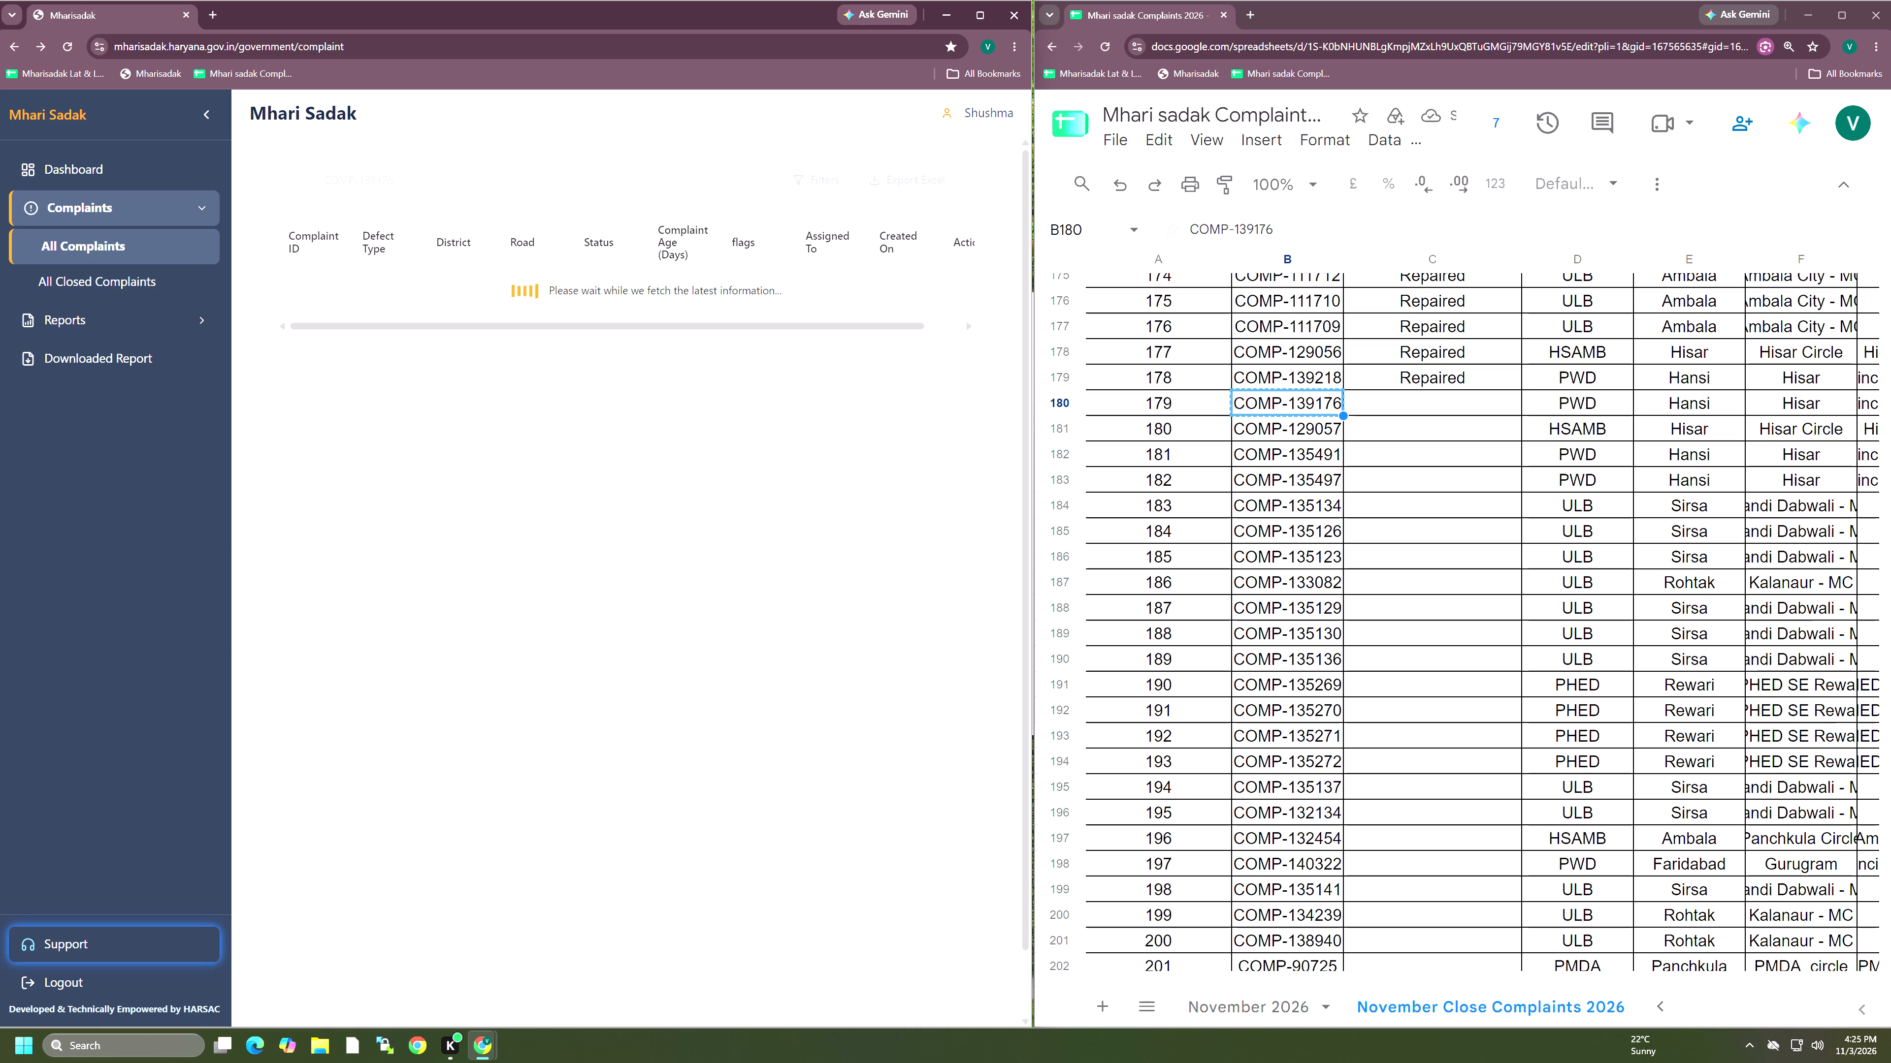
click(534, 304)
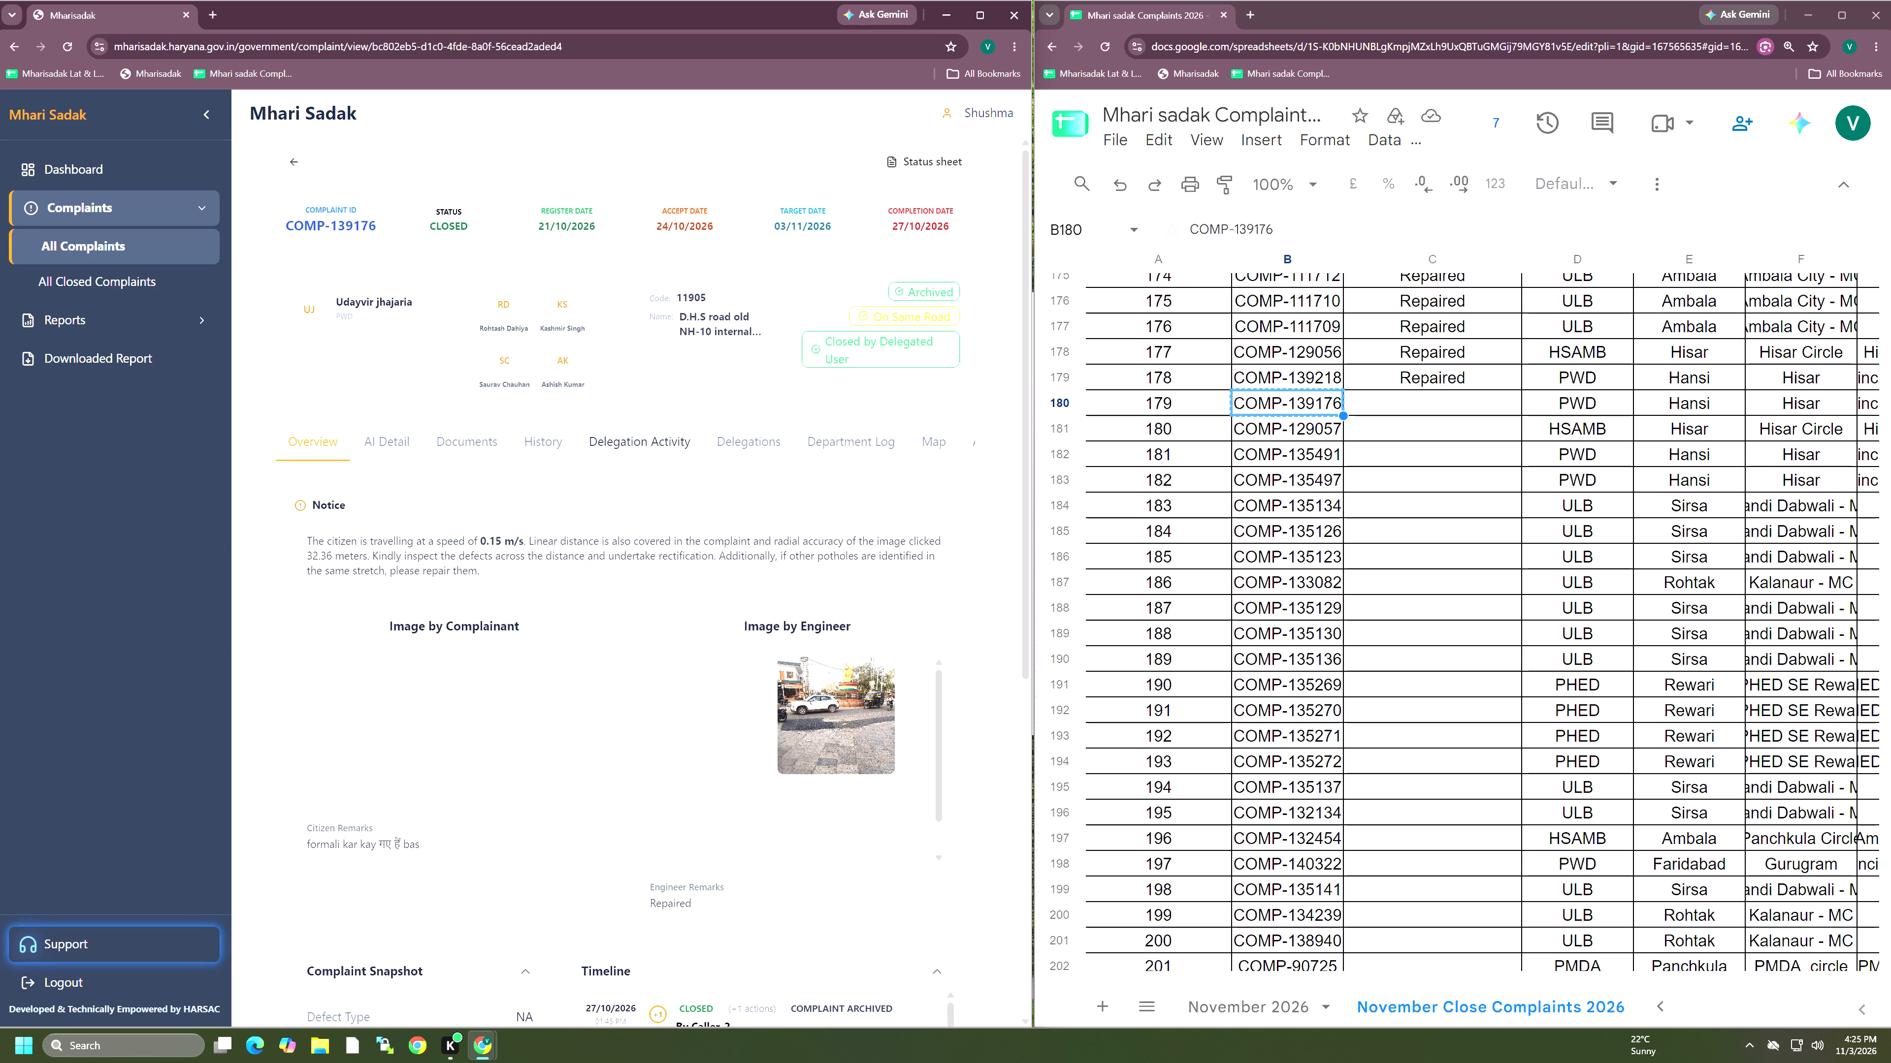
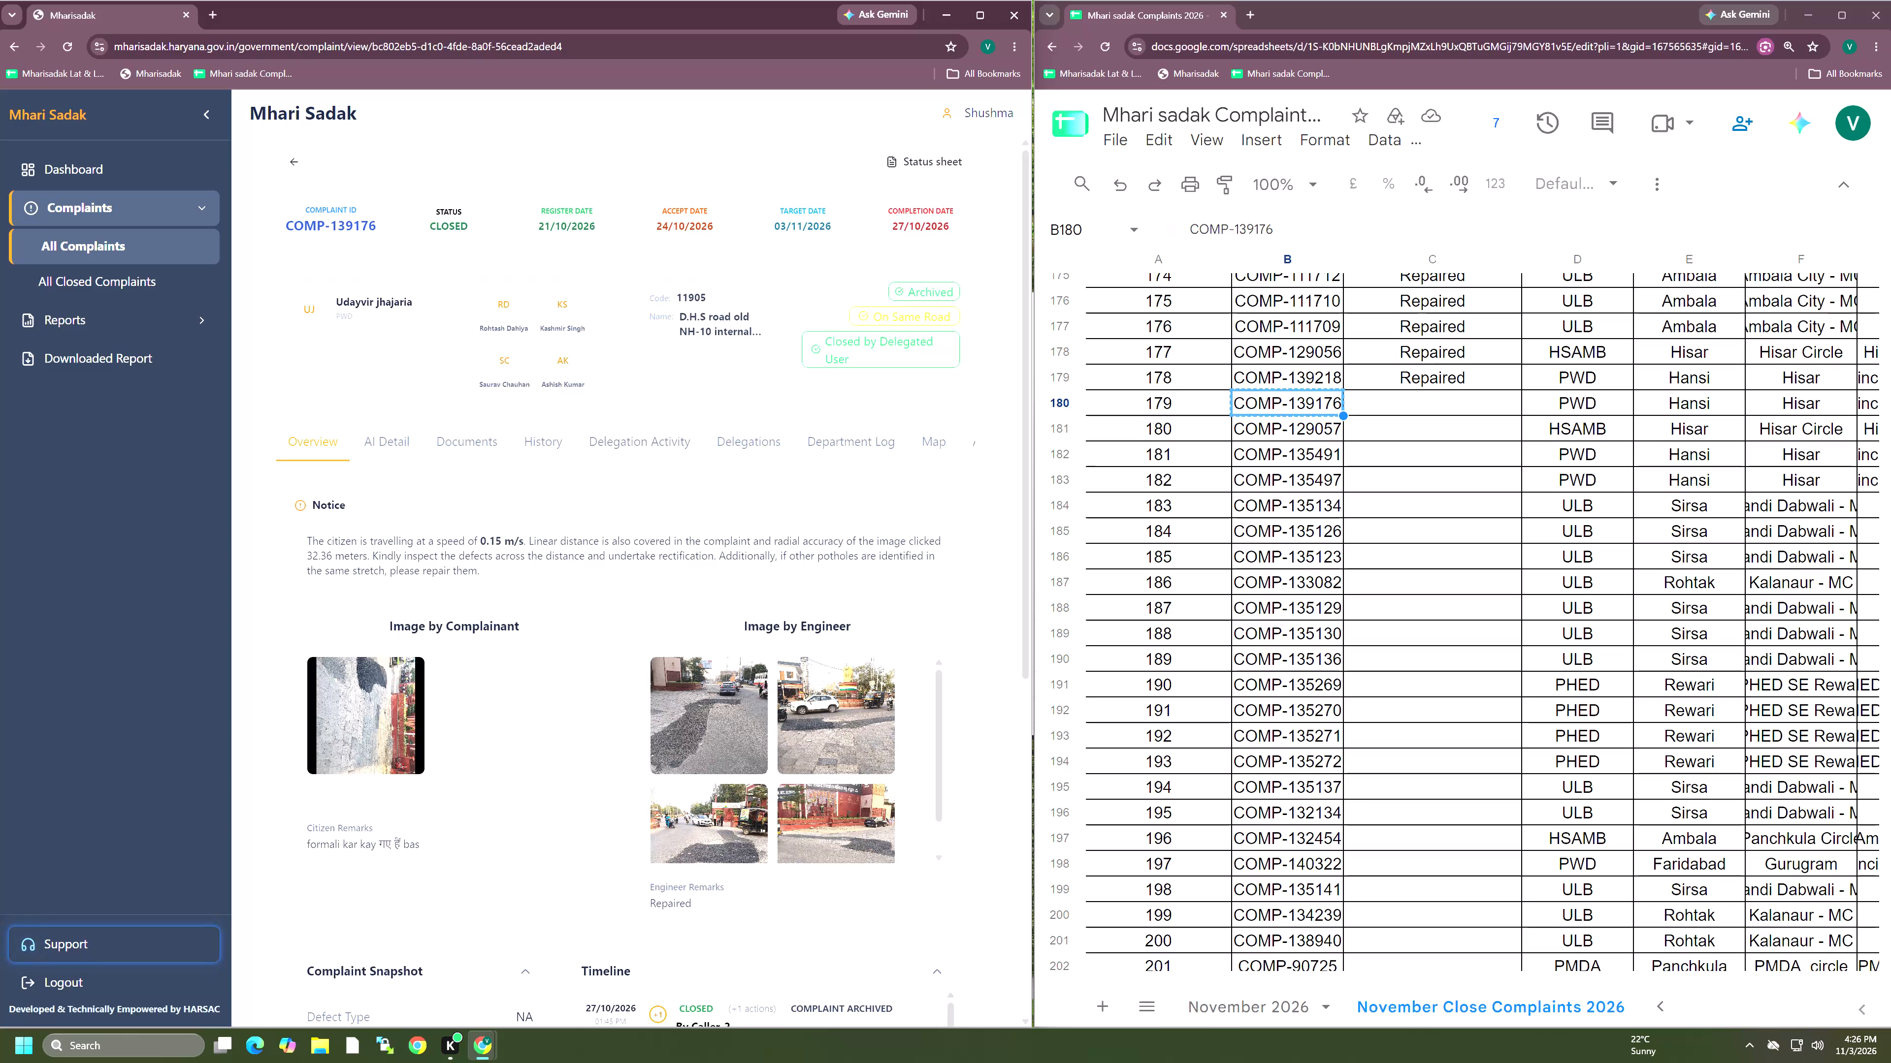
Fill Repaired into the column C cell of COMP-139176 from the cell above.
click(1397, 412)
key(ctrl+d)
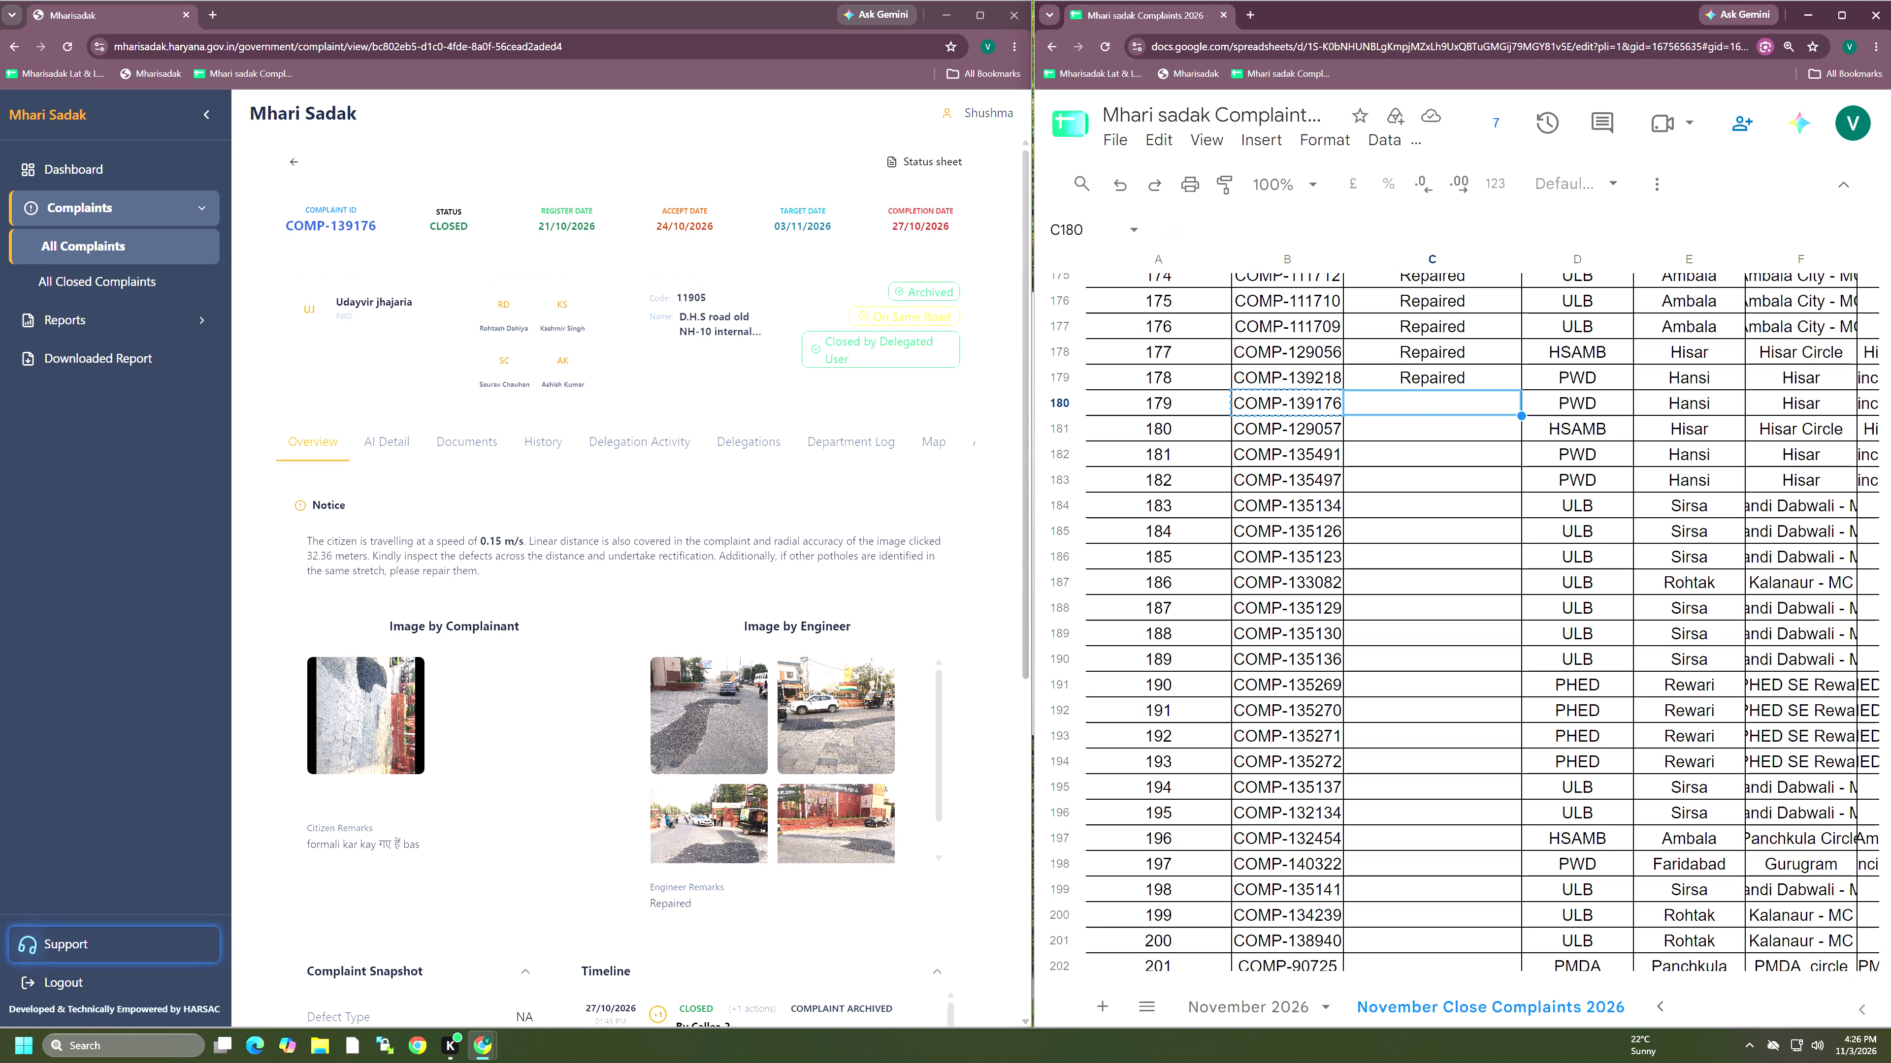
click(1308, 428)
key(ctrl+c)
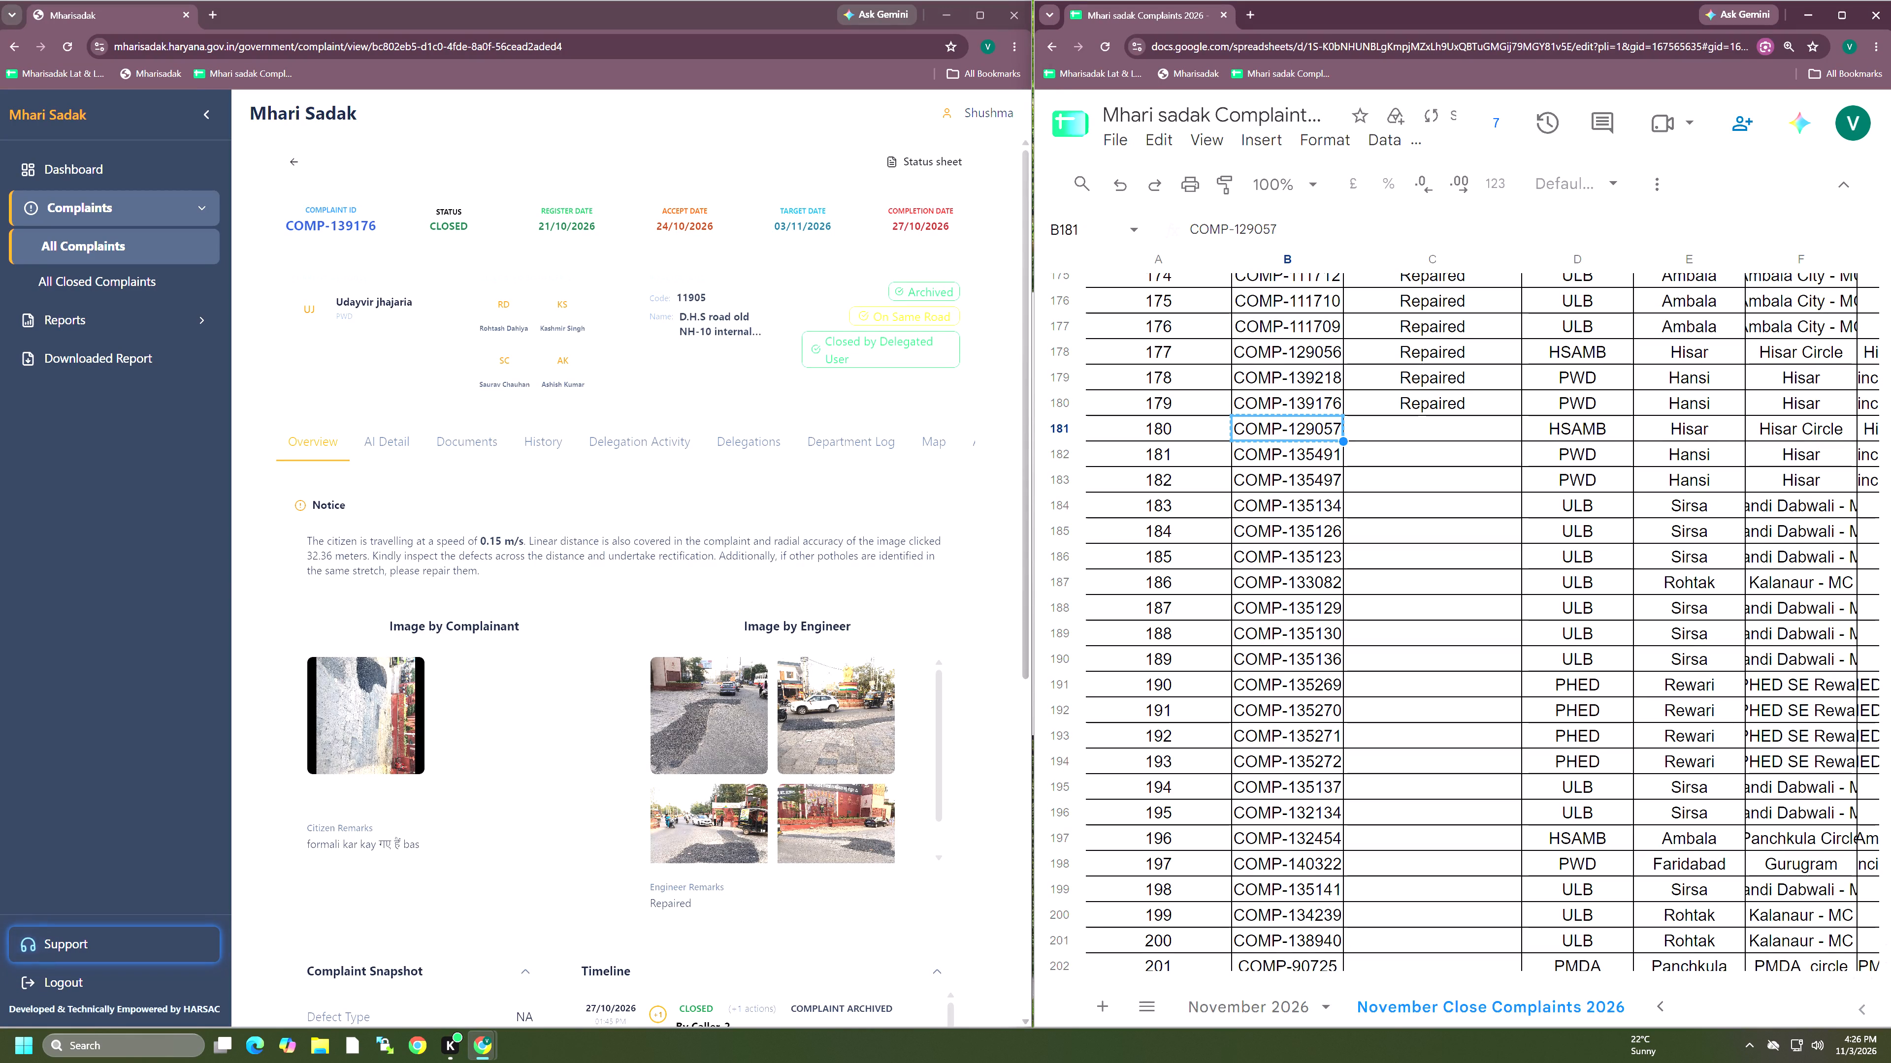
click(304, 160)
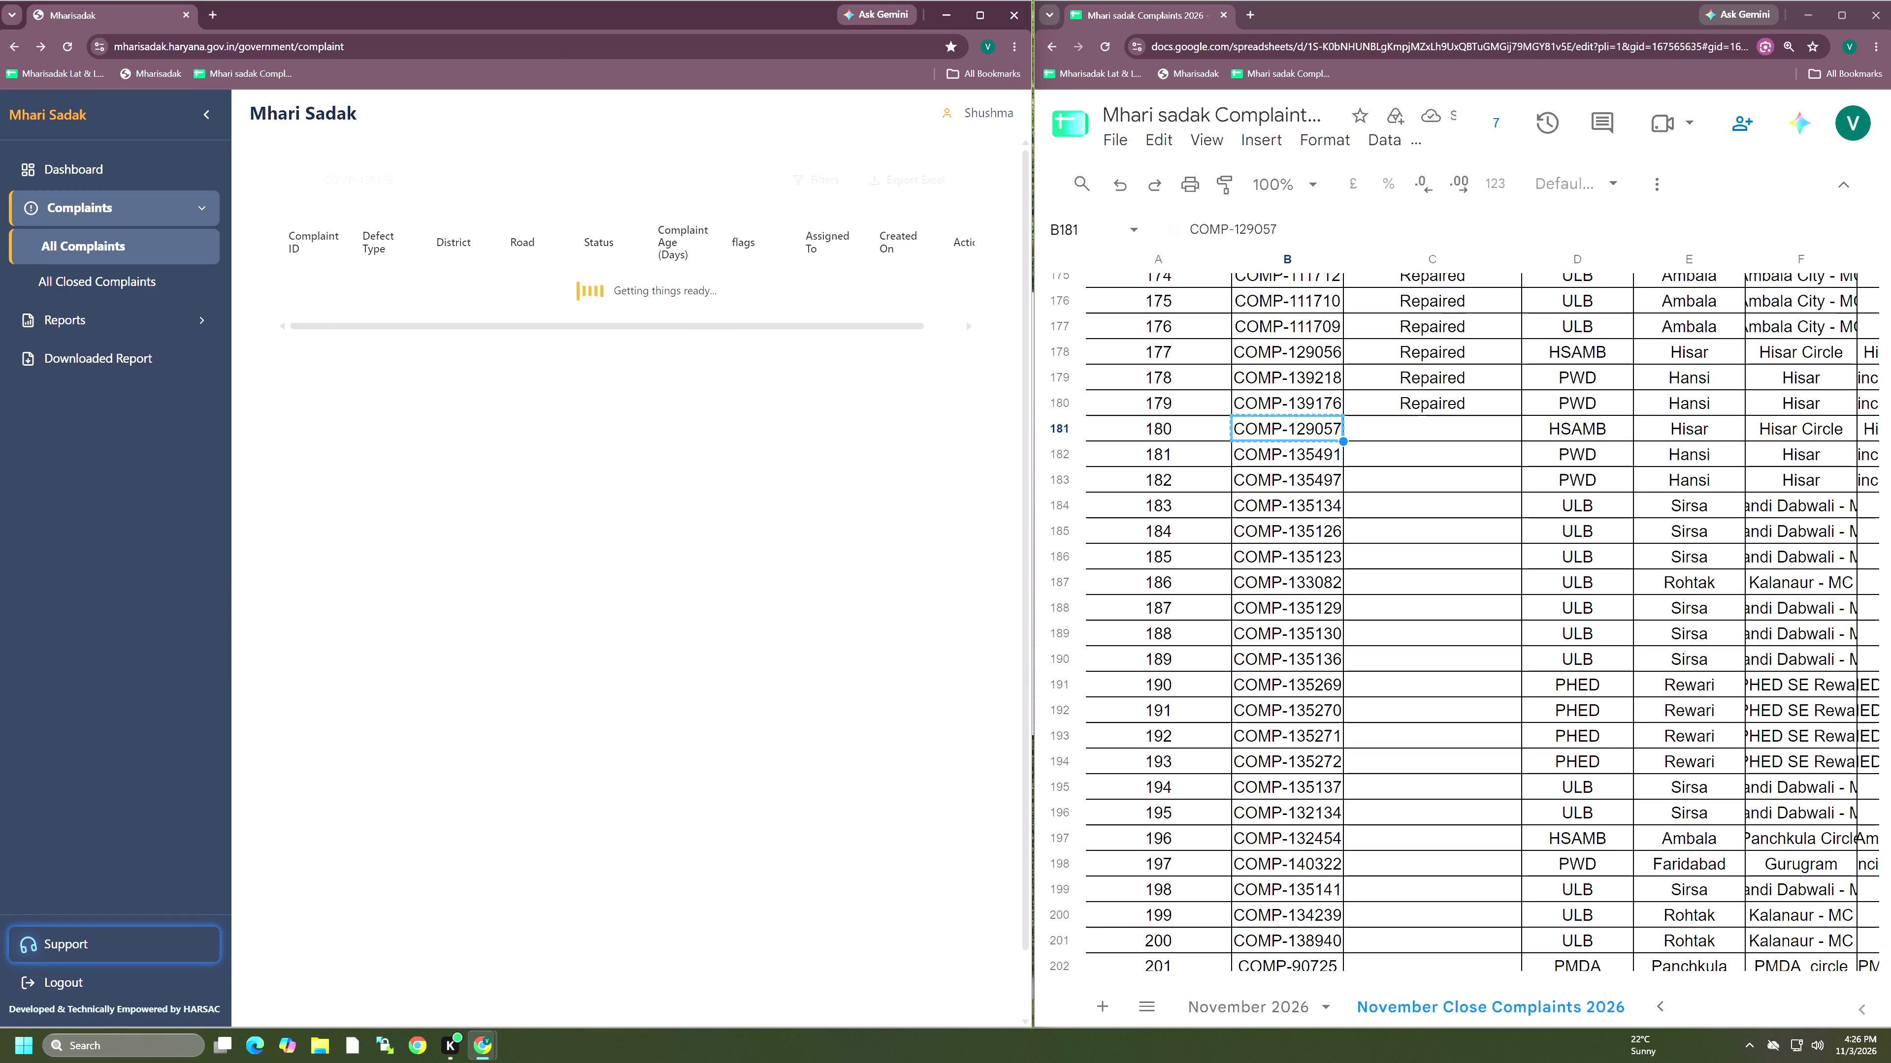
drag(396, 178, 219, 224)
key(ctrl+v)
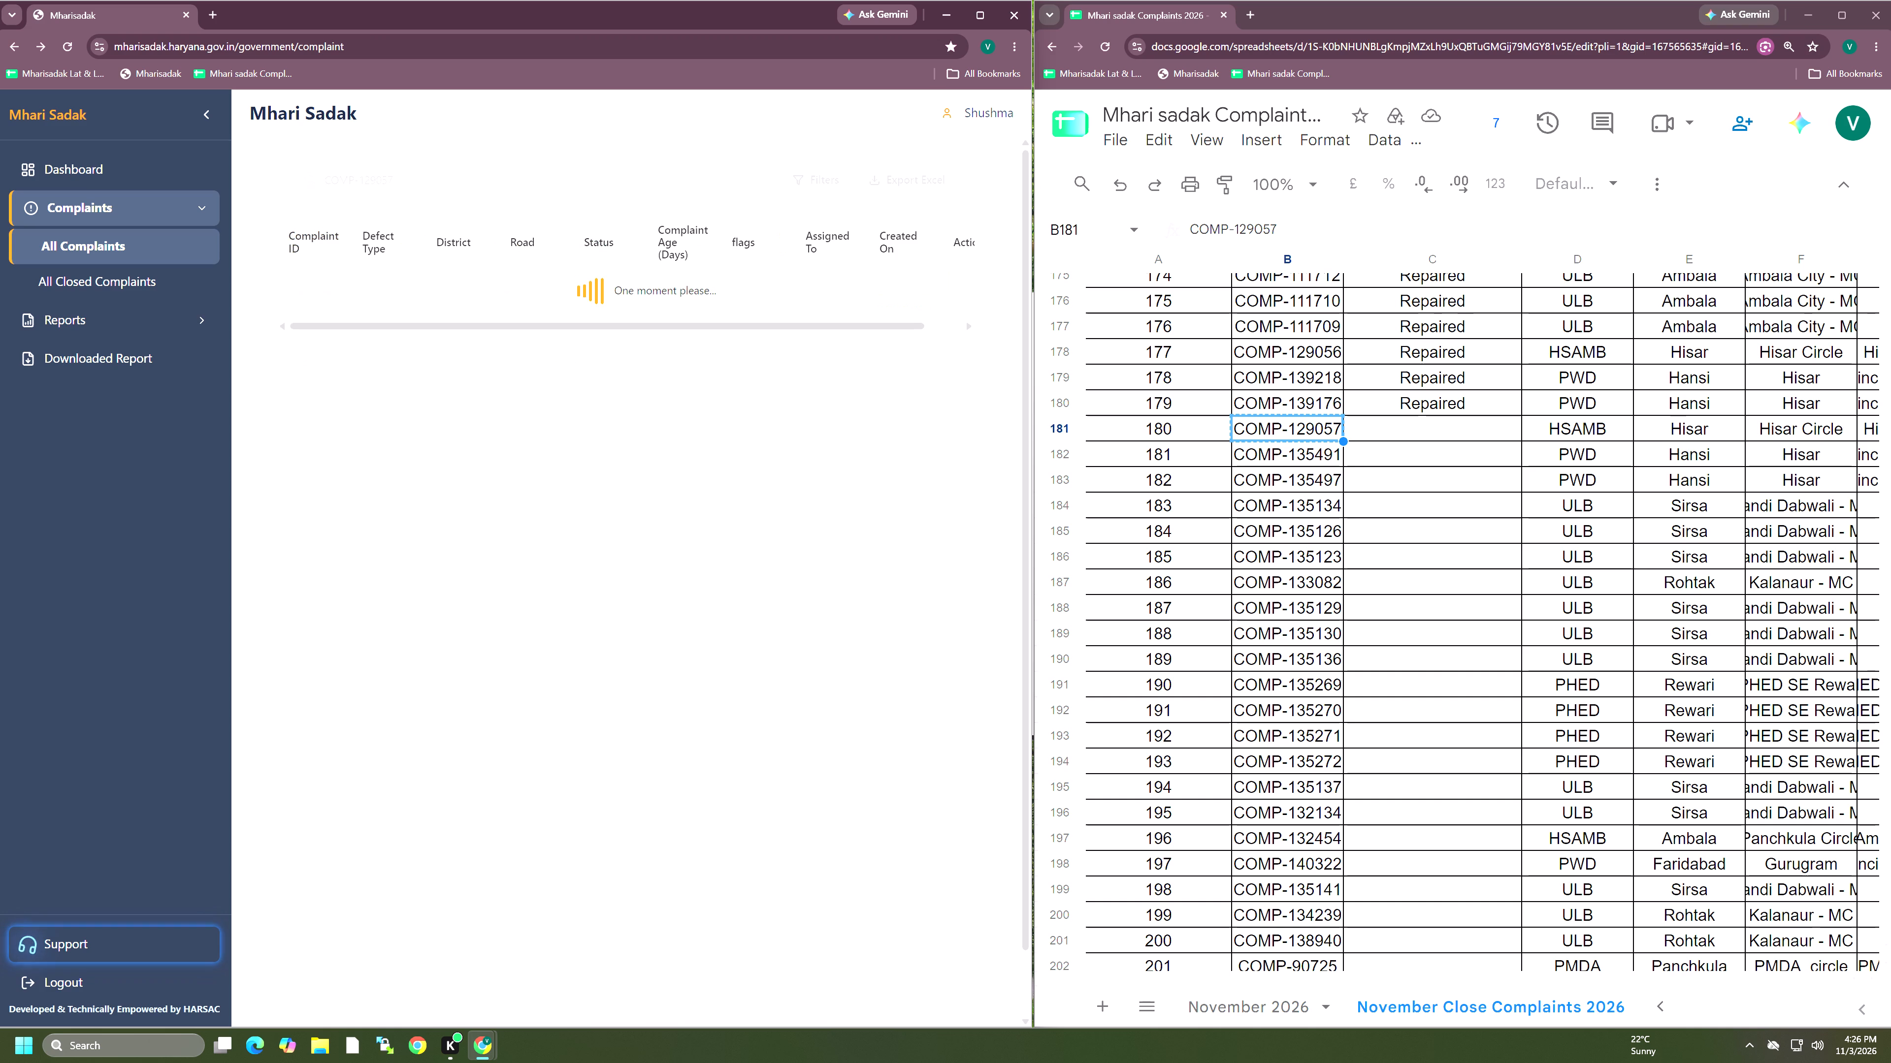
click(497, 281)
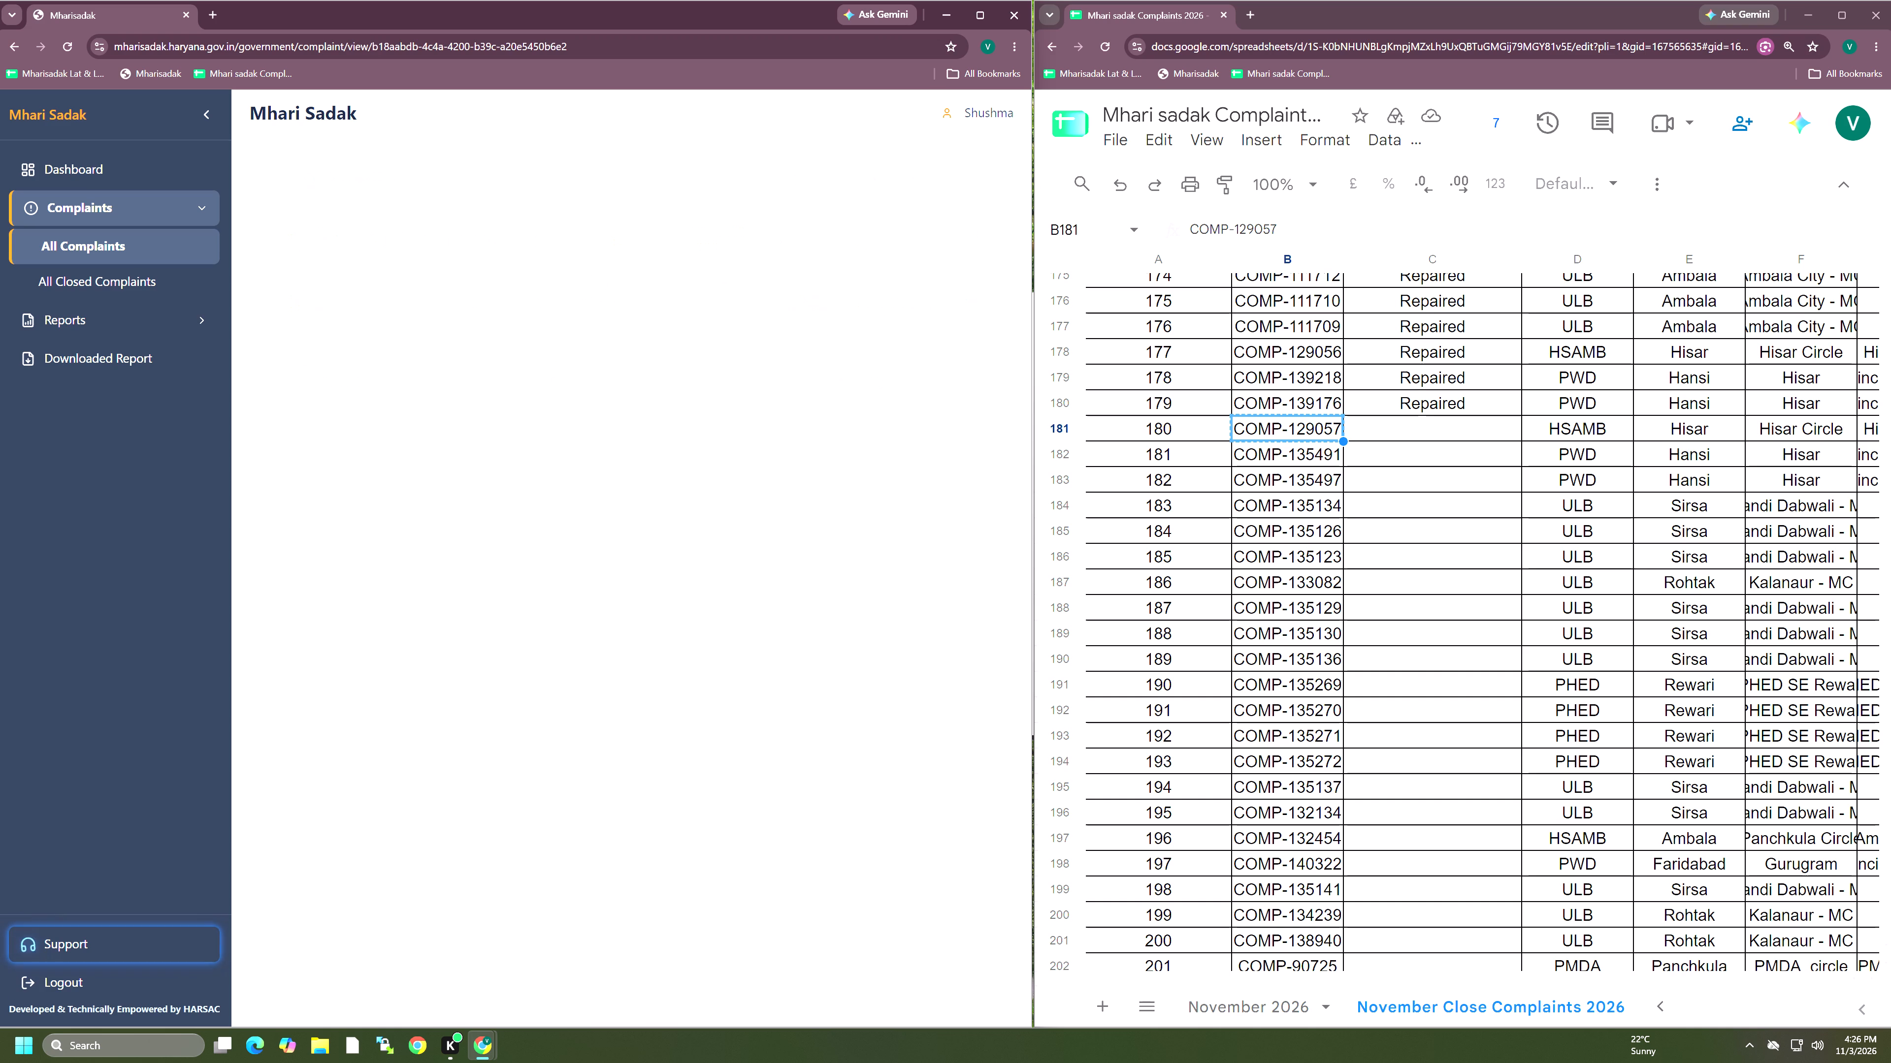
click(1402, 426)
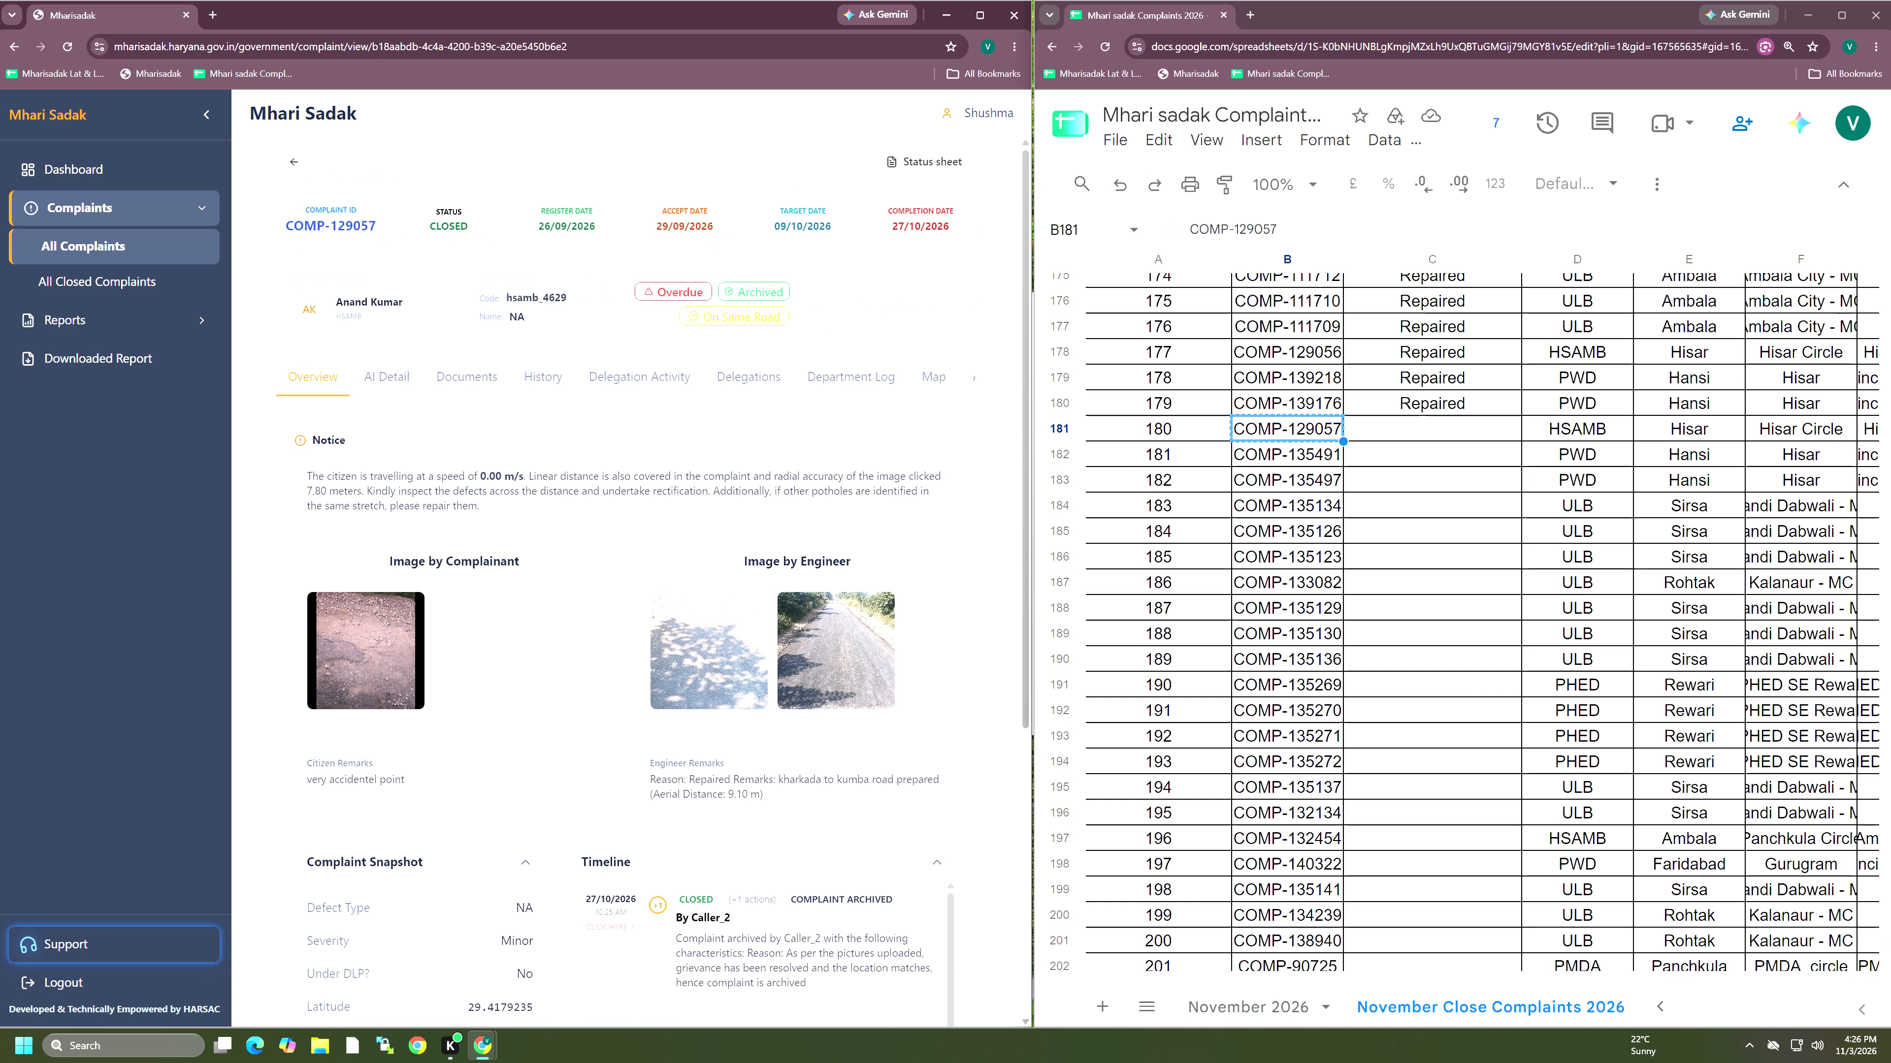
key(ctrl+d)
Look up COMP-135491 in the portal, check its engineer remark, and fill Repaired into its column C cell from the cell above.
click(1319, 460)
key(ctrl+c)
drag(288, 163, 296, 169)
scroll(1084, 305, down, 1)
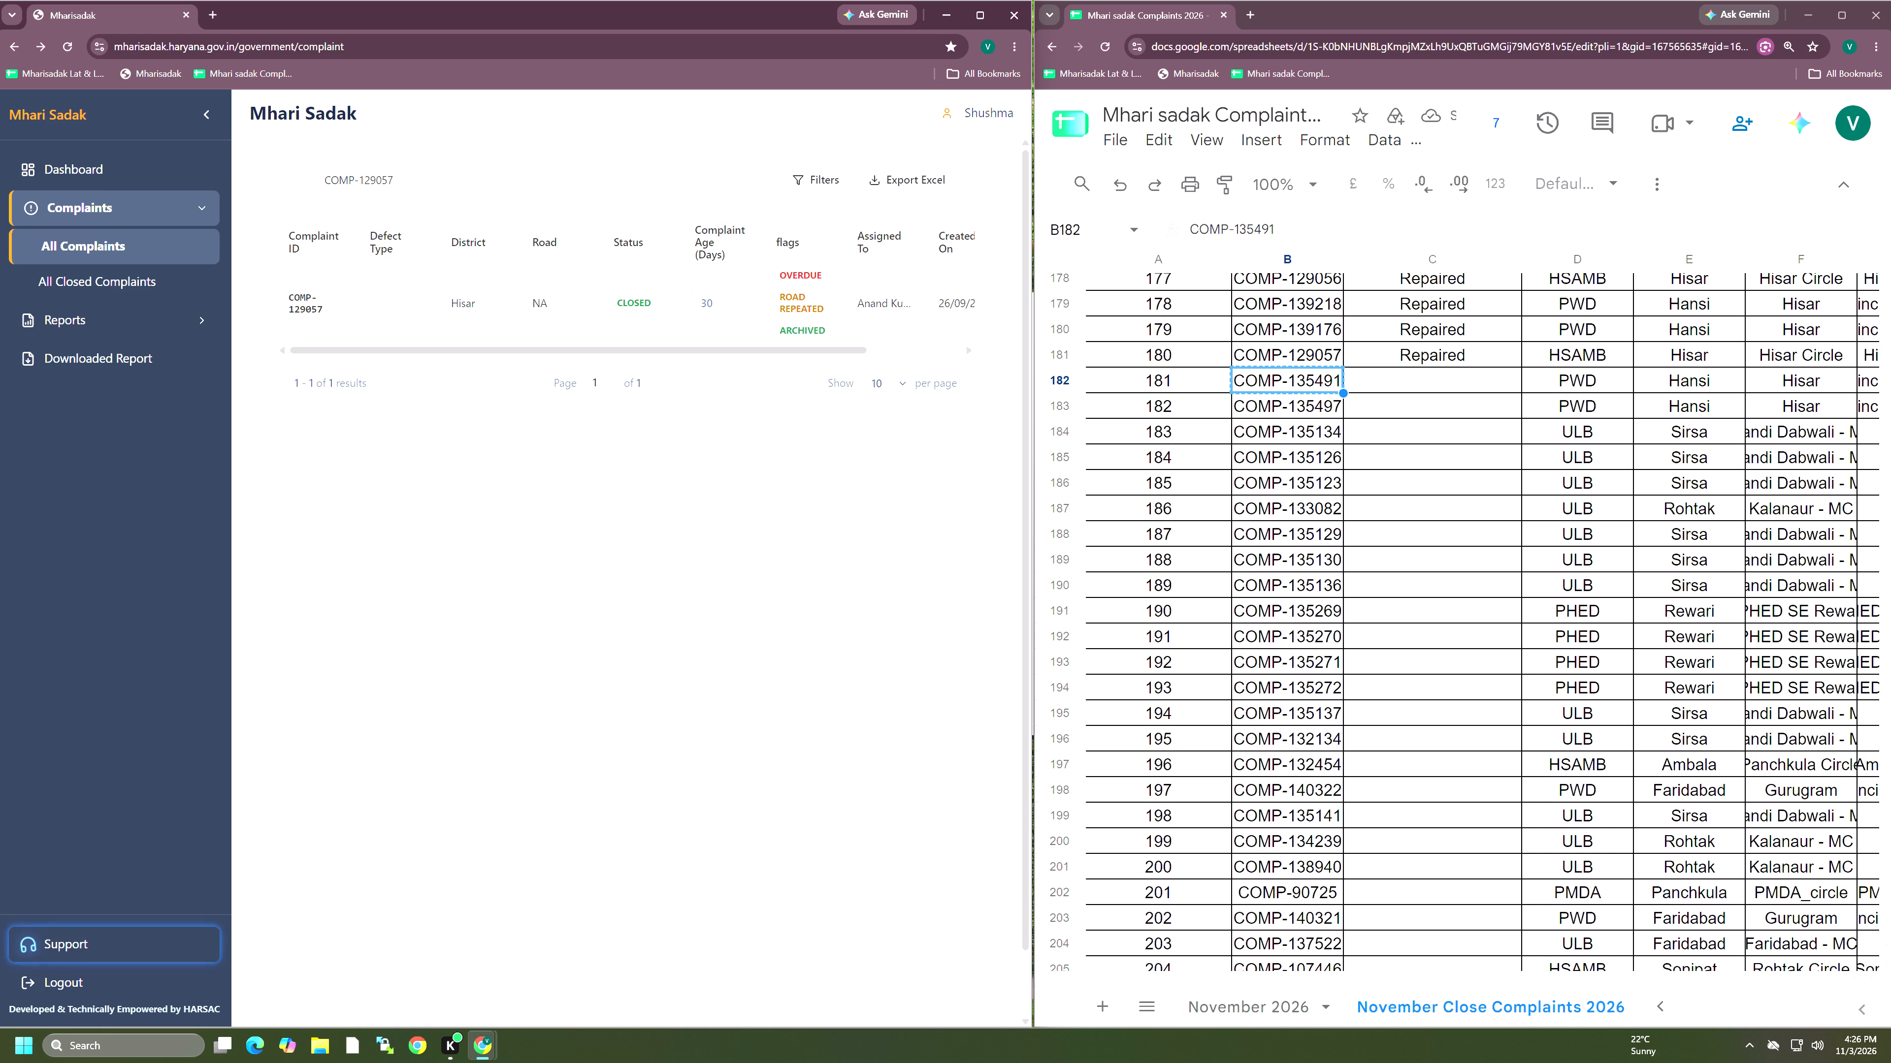
drag(408, 181, 267, 223)
key(ctrl+v)
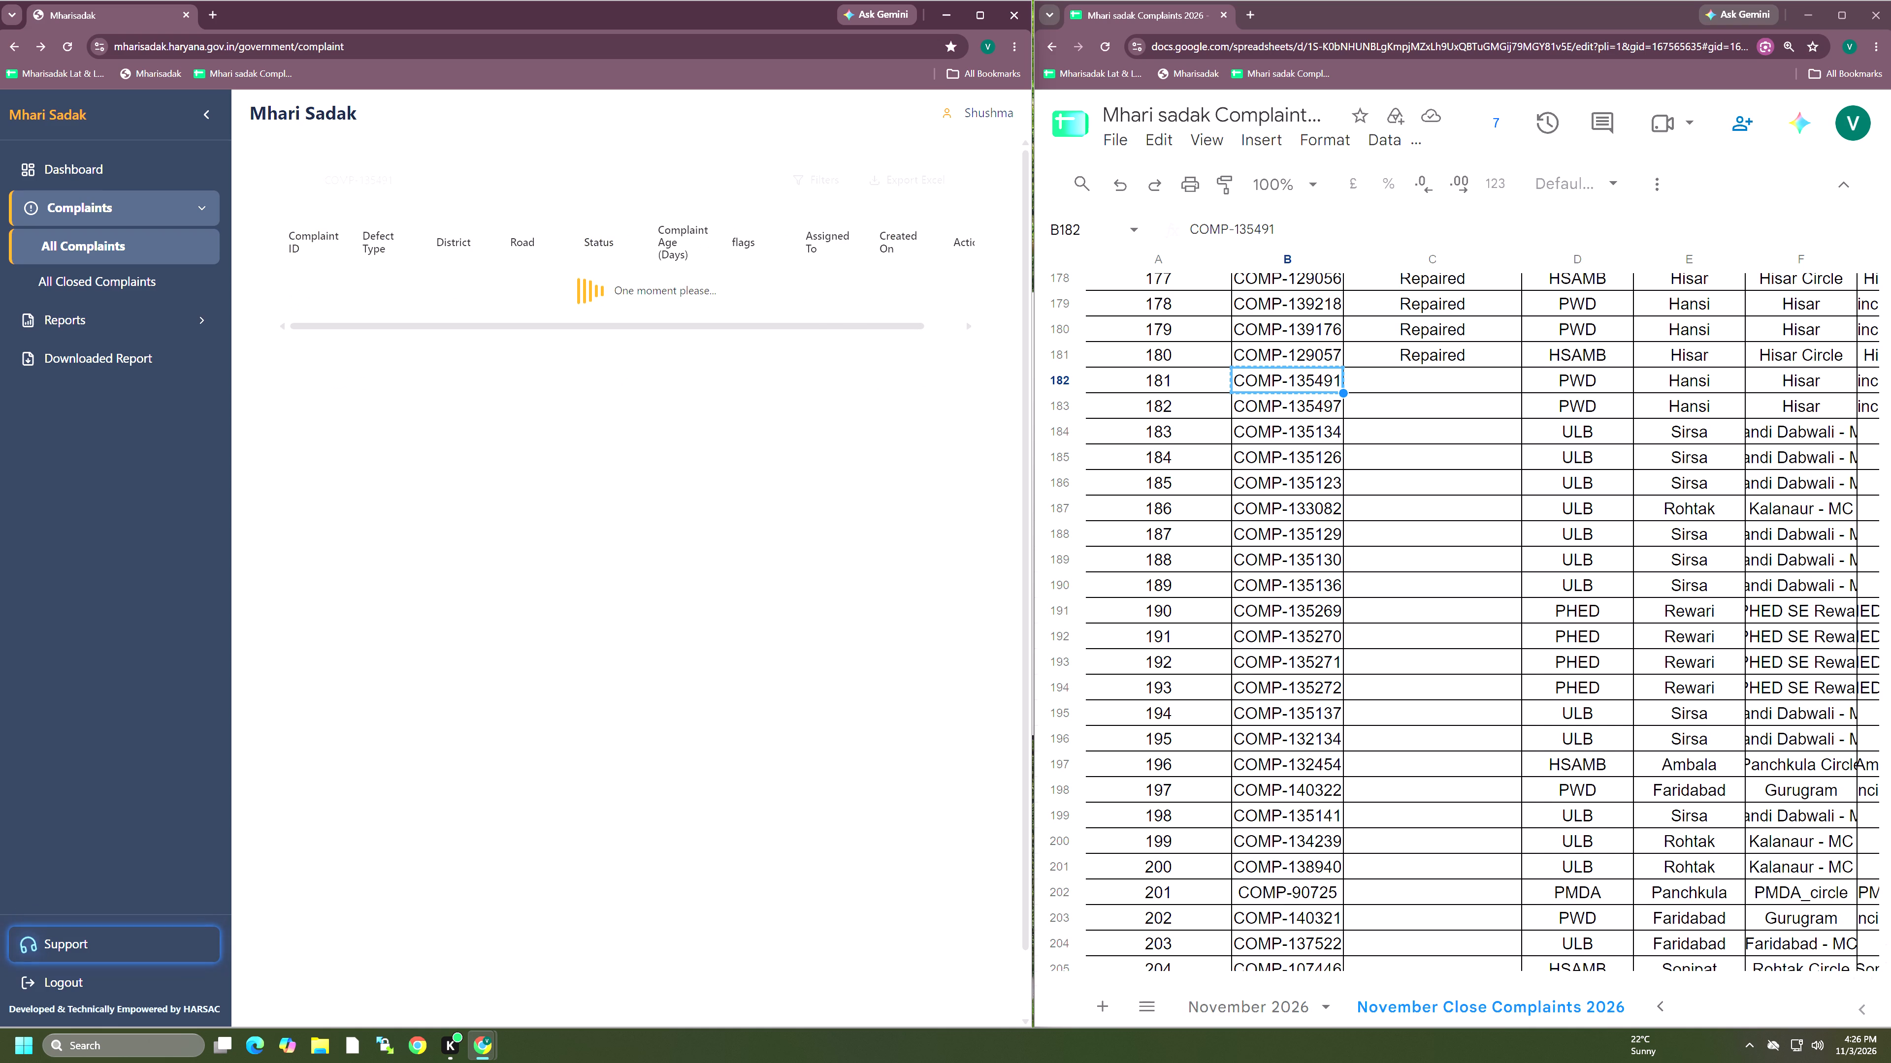
click(498, 296)
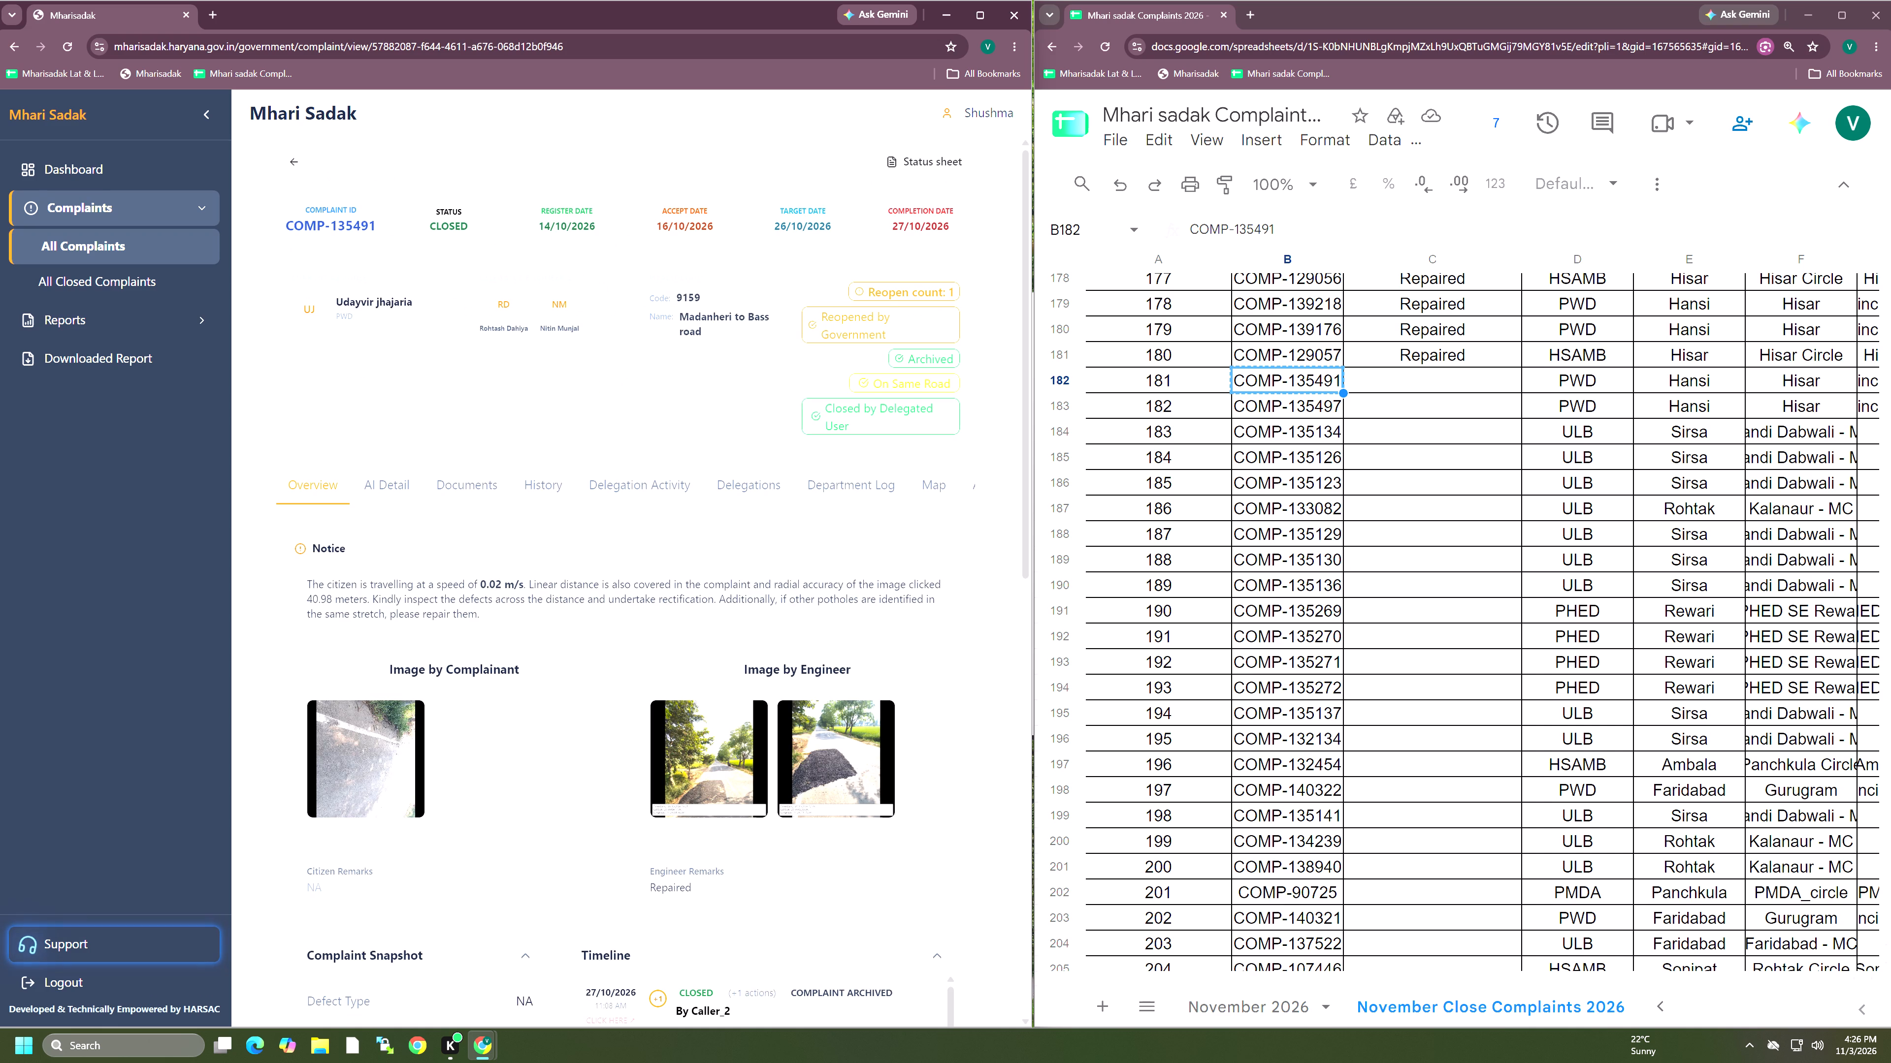
click(1435, 385)
key(ctrl+d)
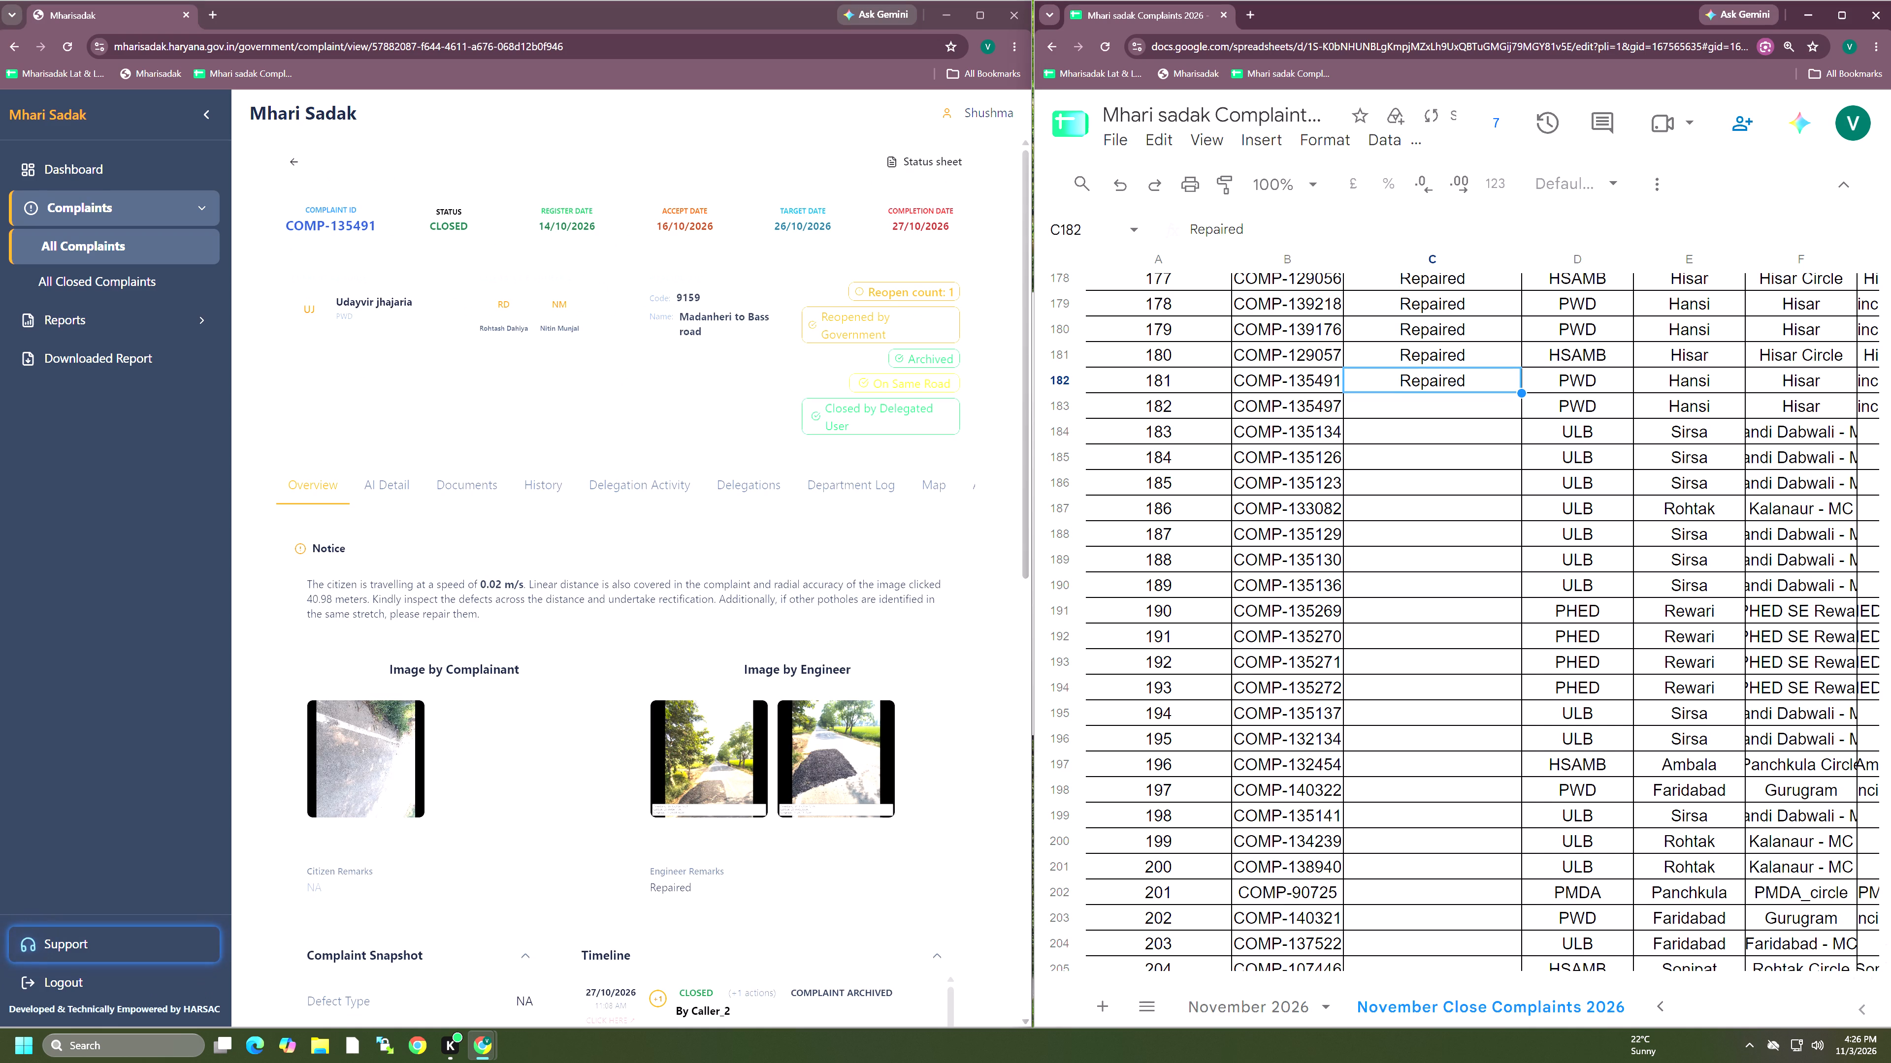
Look up COMP-135497 in the portal, check its engineer remark, and fill Repaired into its column C cell from the cell above.
click(1300, 406)
key(ctrl+c)
click(293, 165)
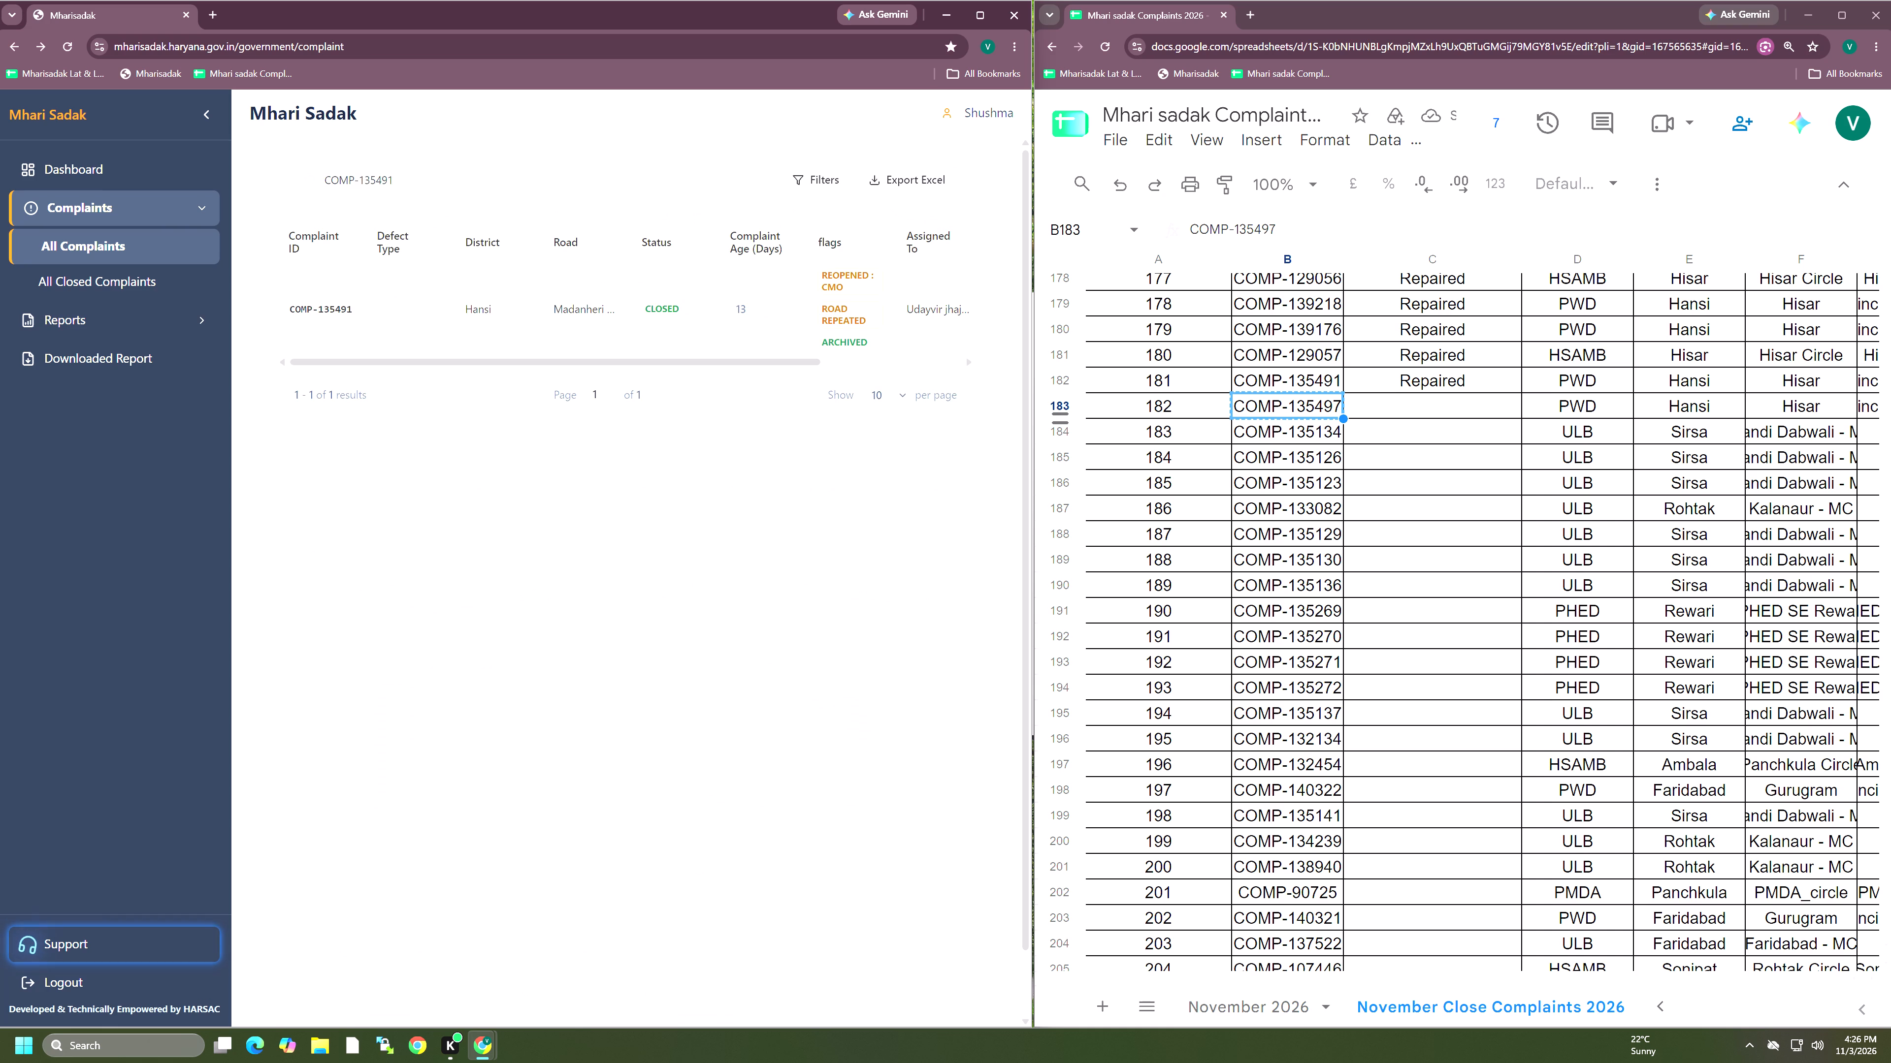
drag(409, 181, 268, 210)
key(ctrl+v)
click(535, 320)
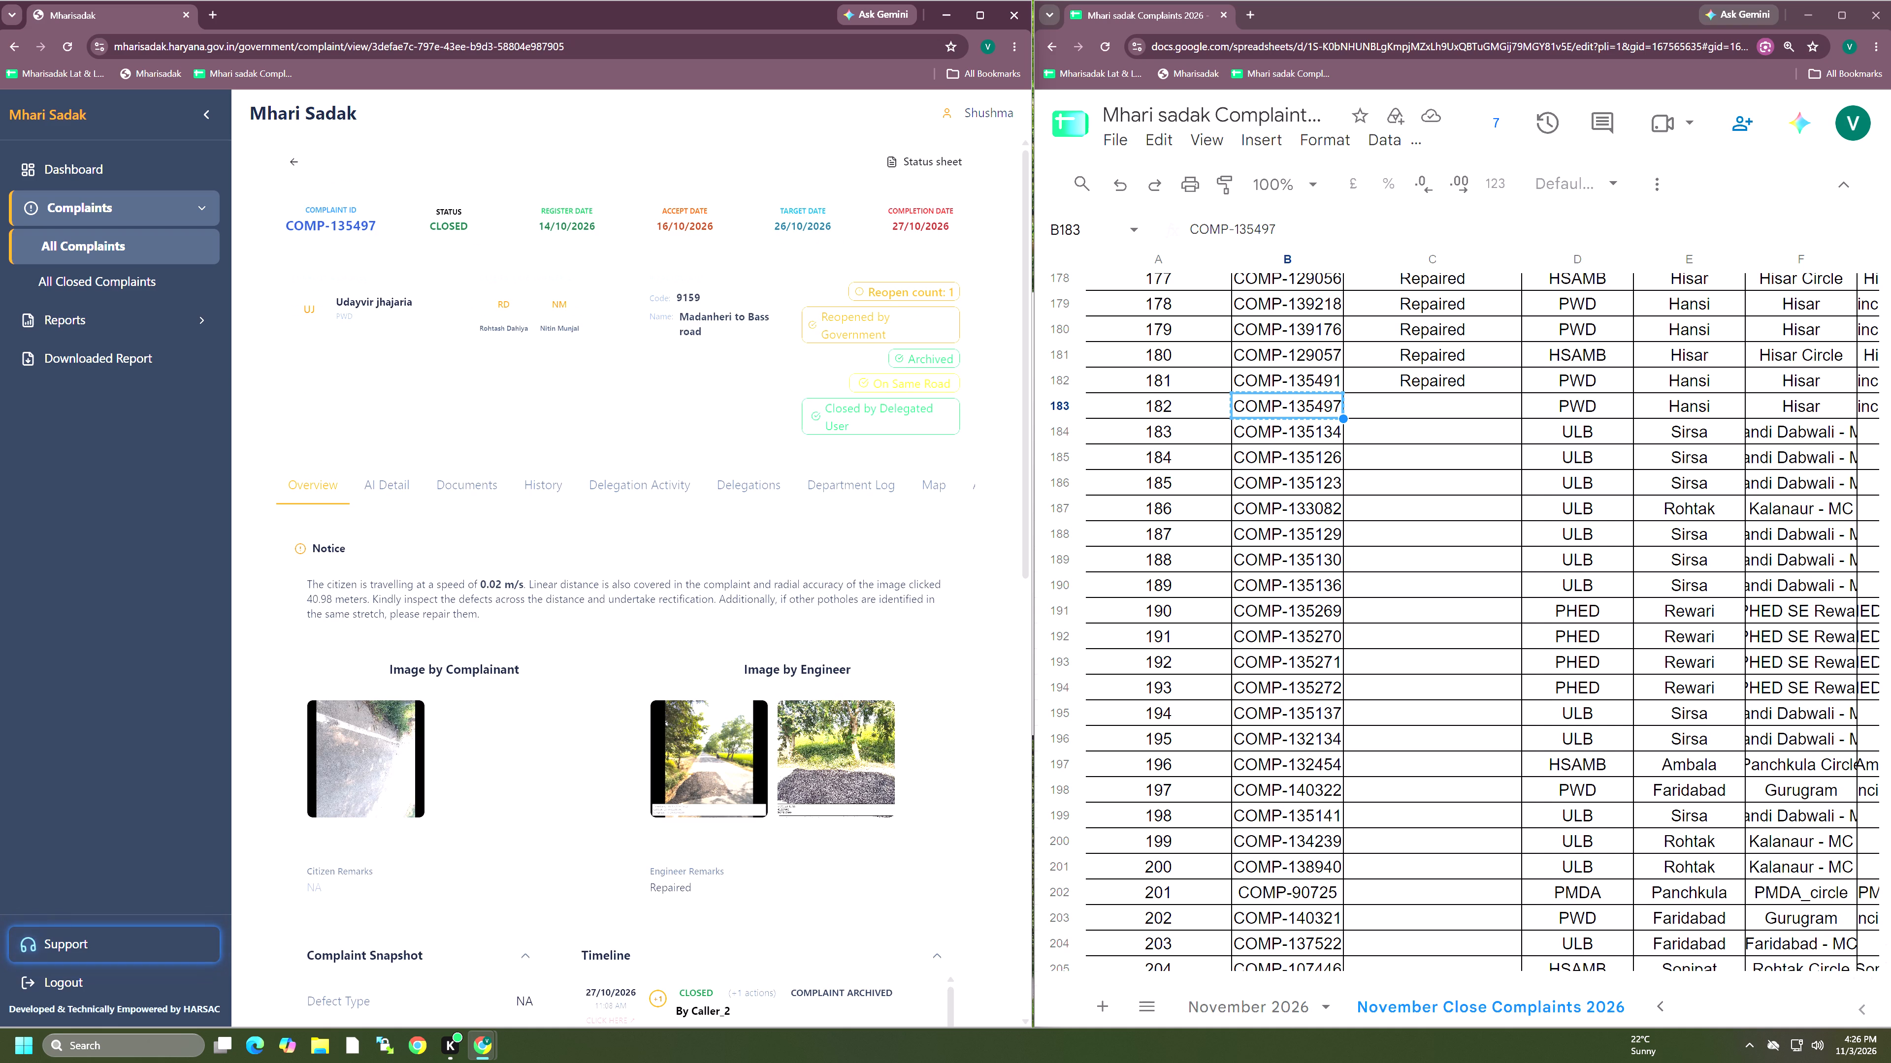
click(1436, 408)
key(ctrl+d)
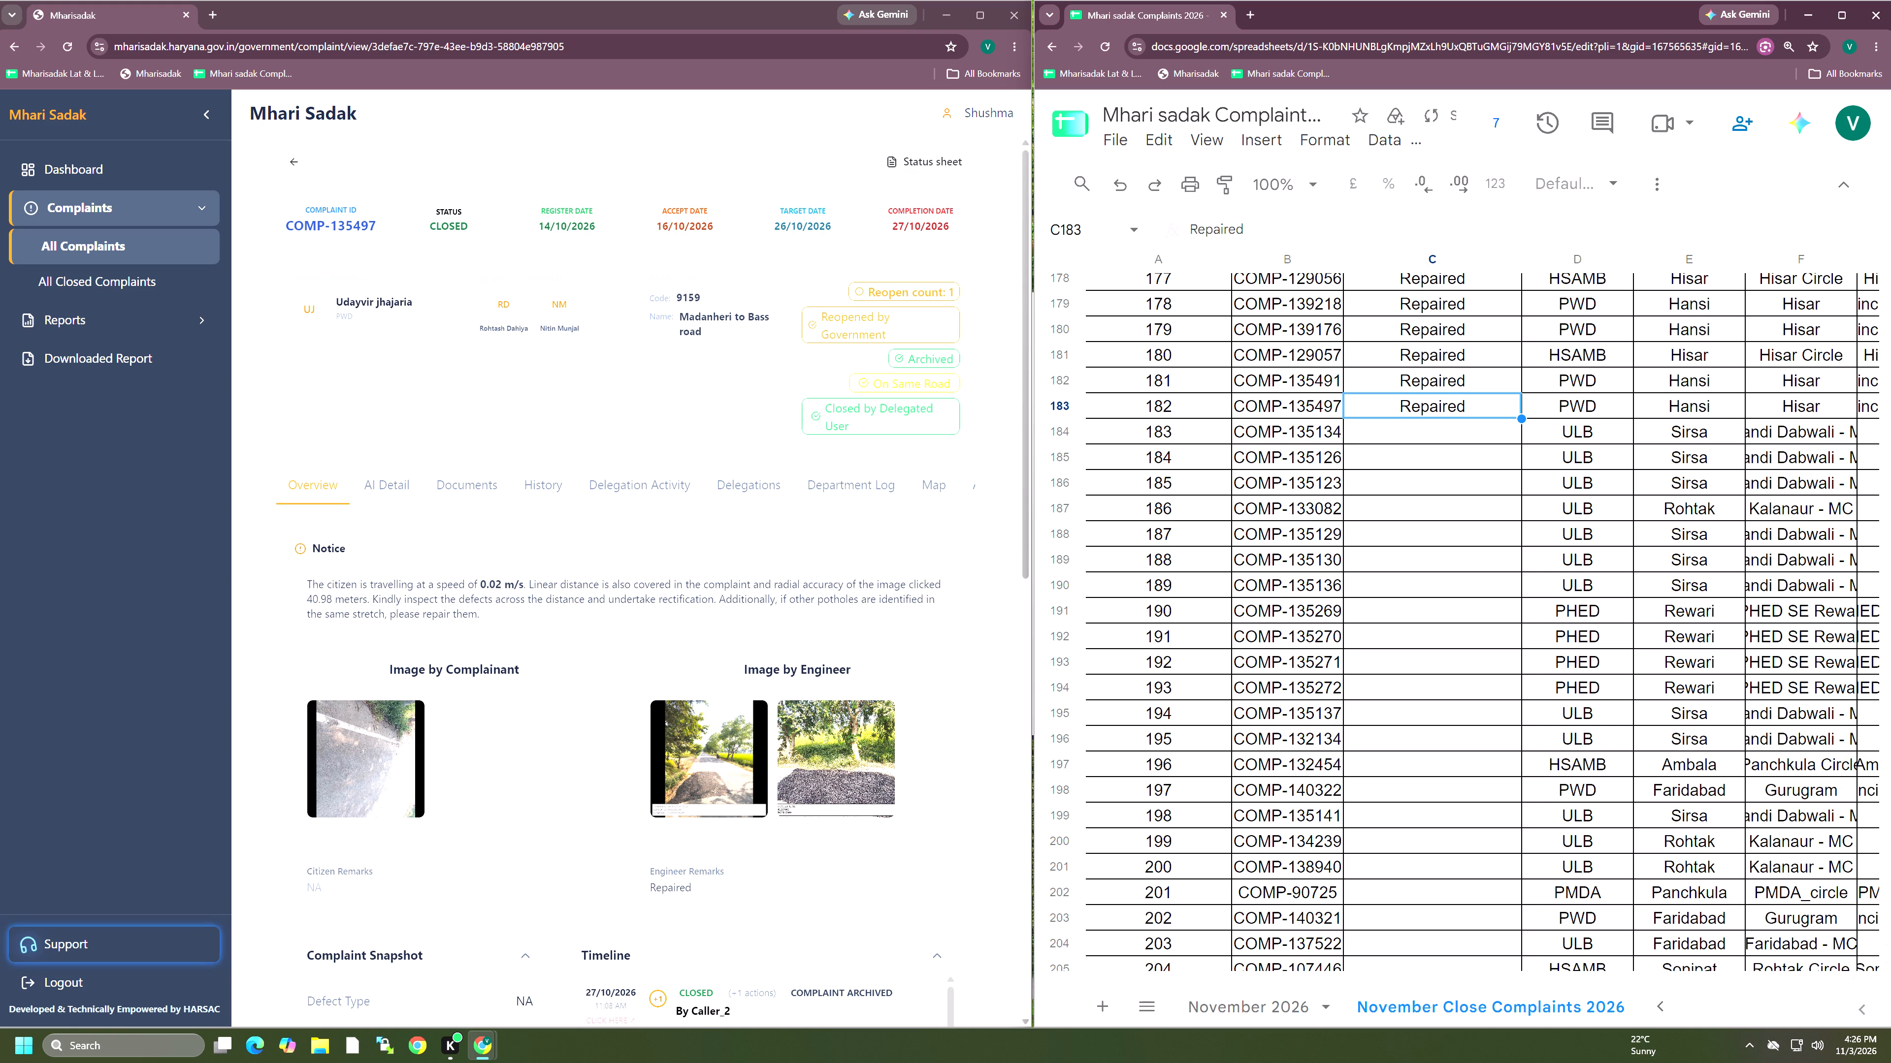
click(1309, 430)
key(ctrl+c)
click(298, 163)
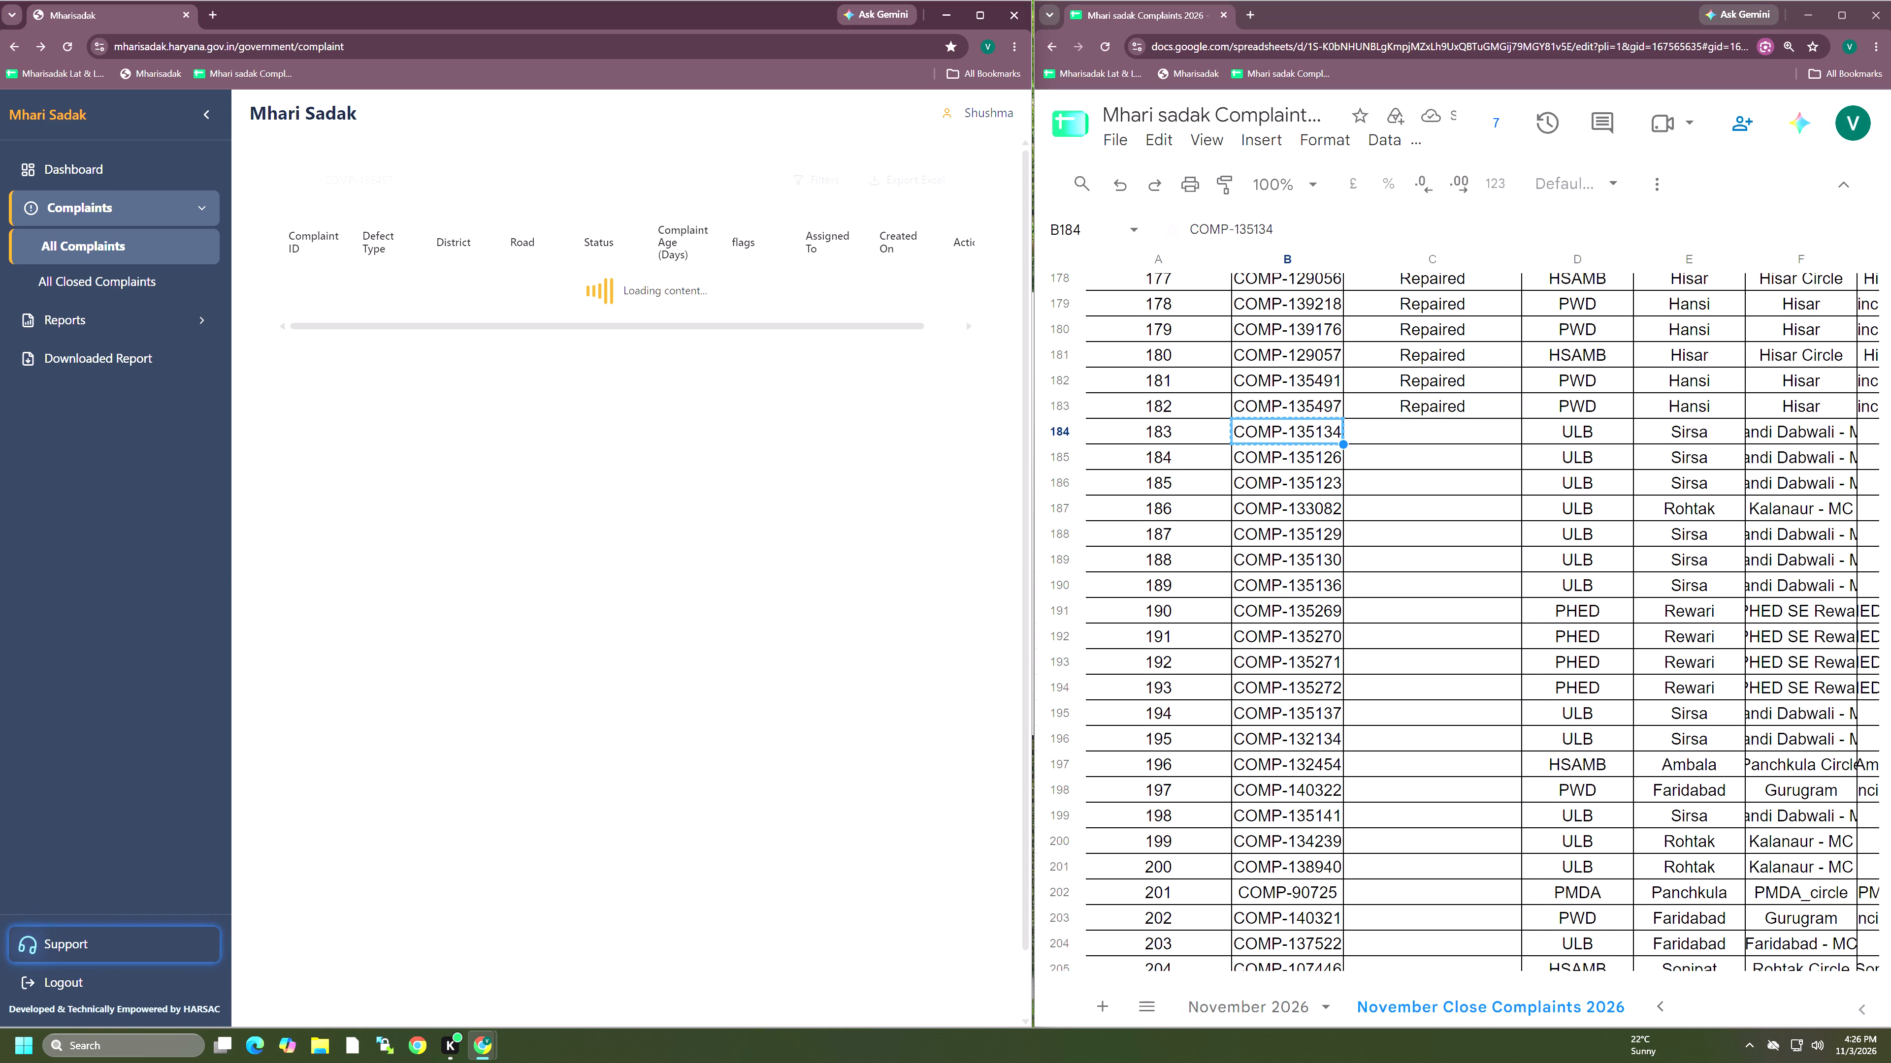
scroll(1382, 368, down, 1)
drag(402, 173, 277, 222)
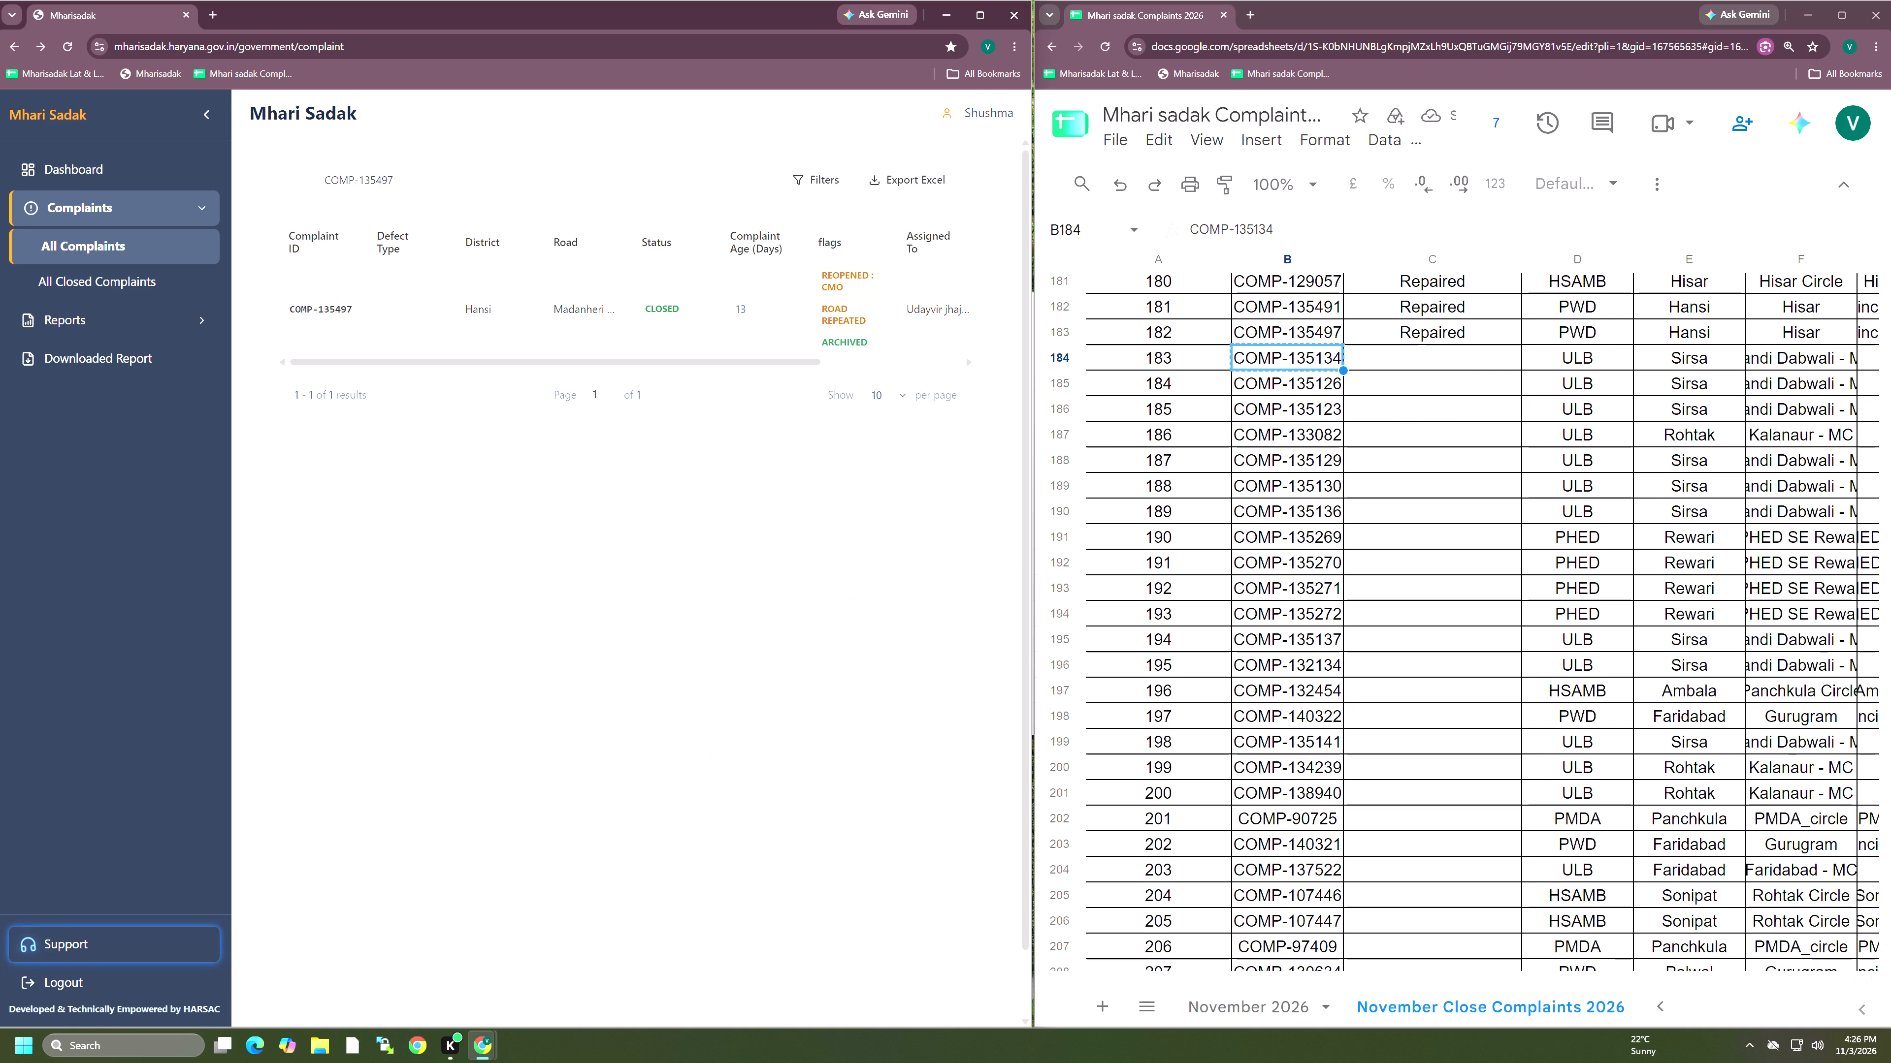
drag(277, 222, 264, 227)
key(ctrl+v)
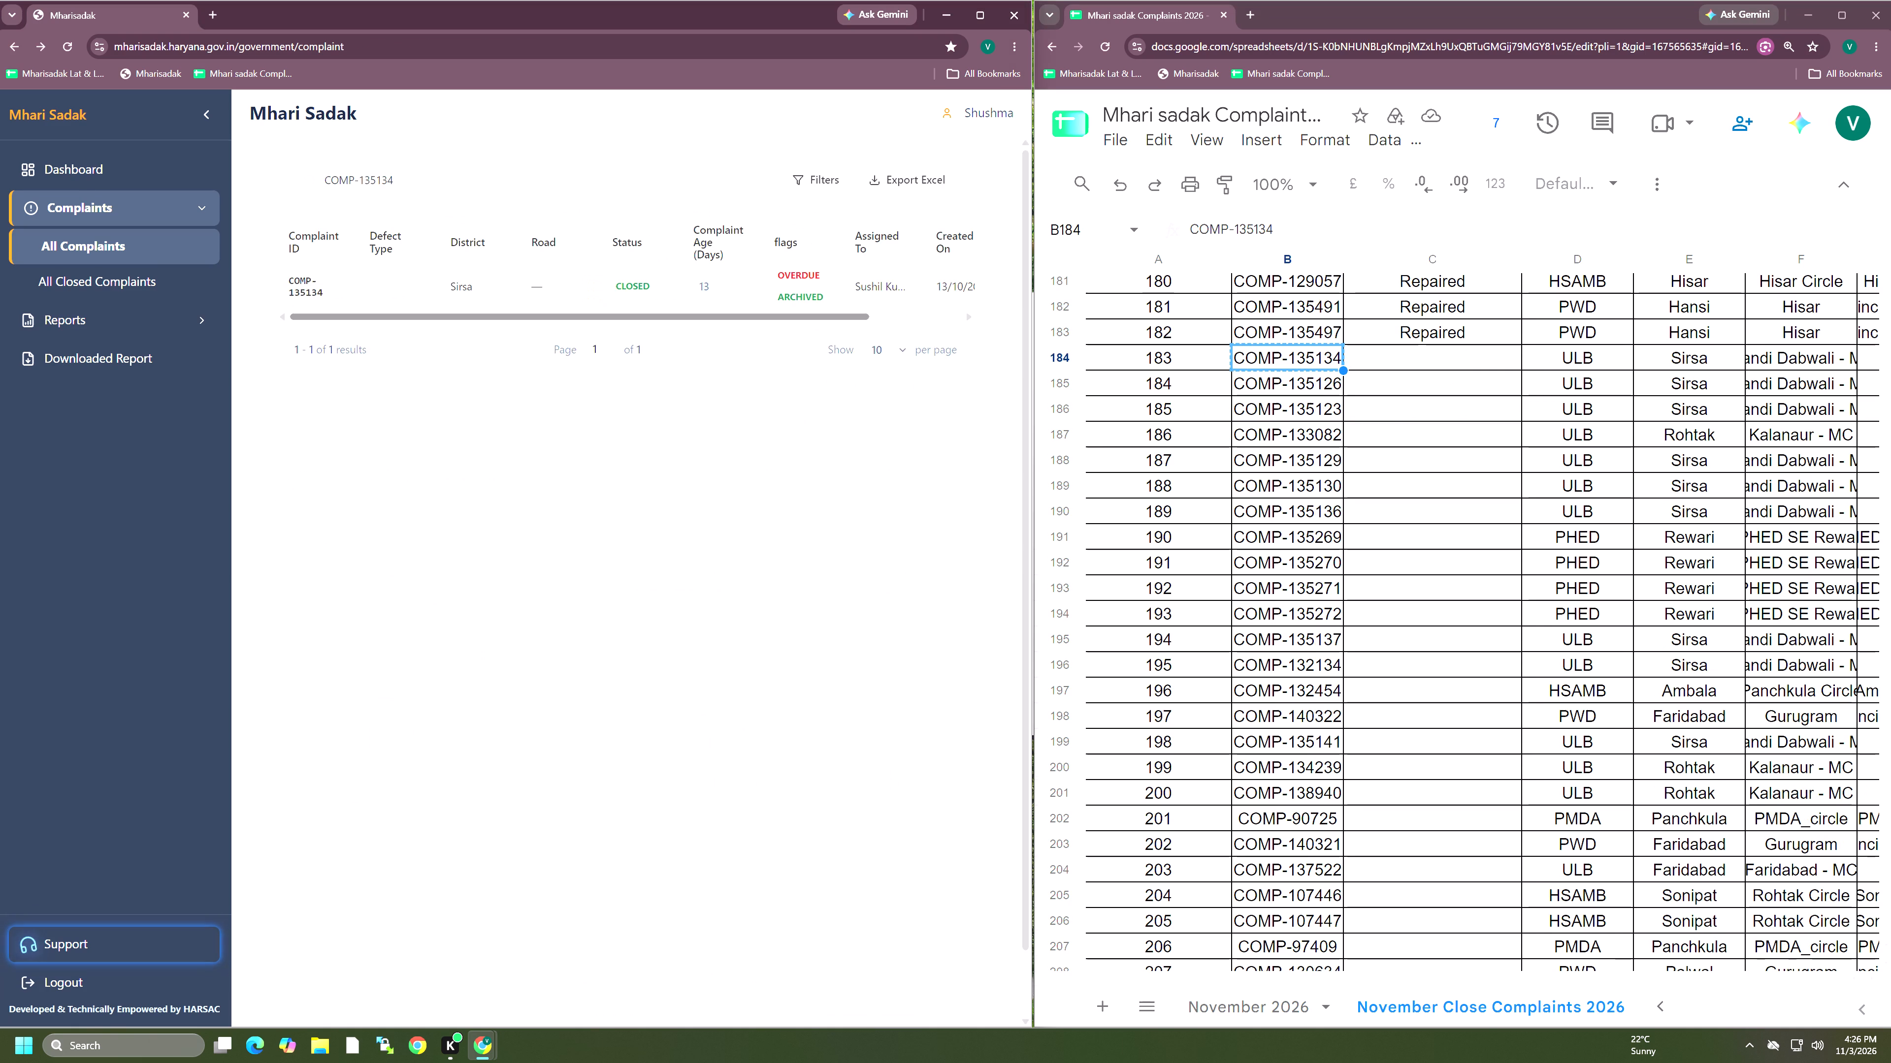
click(570, 285)
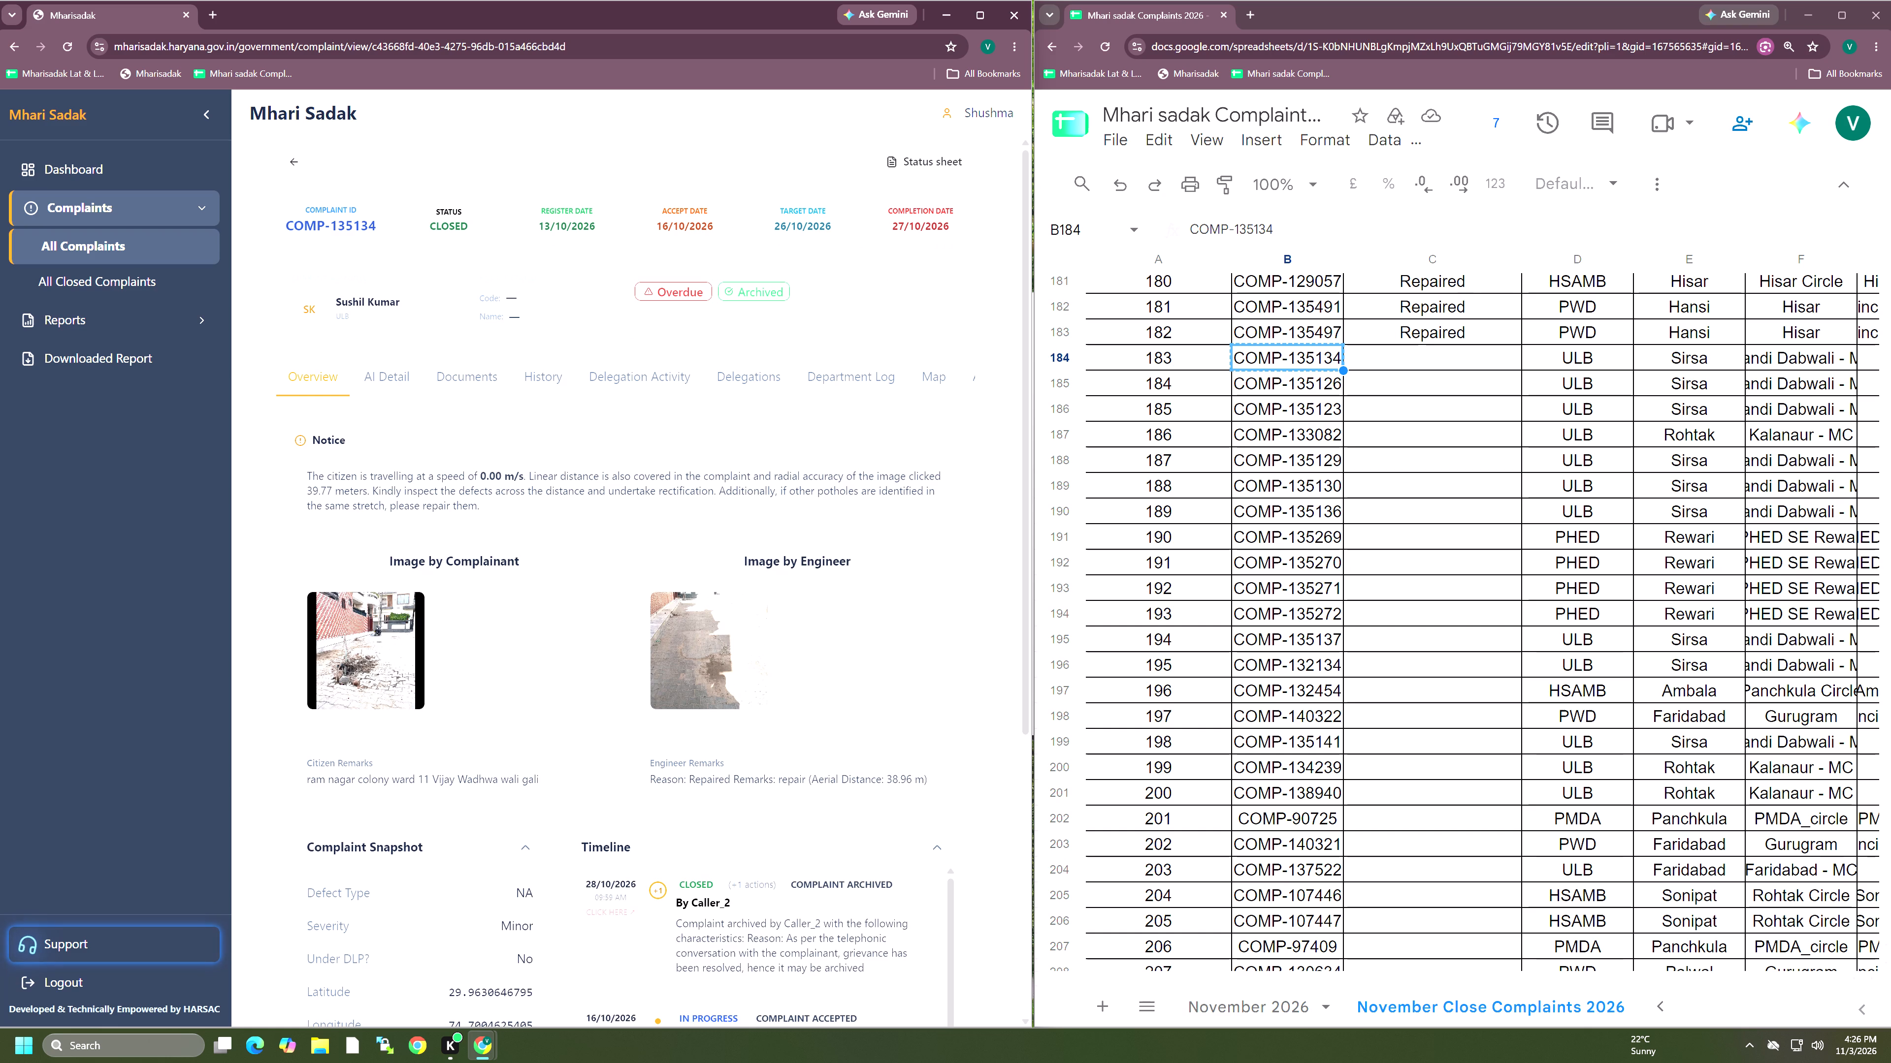
click(1440, 357)
key(ctrl+d)
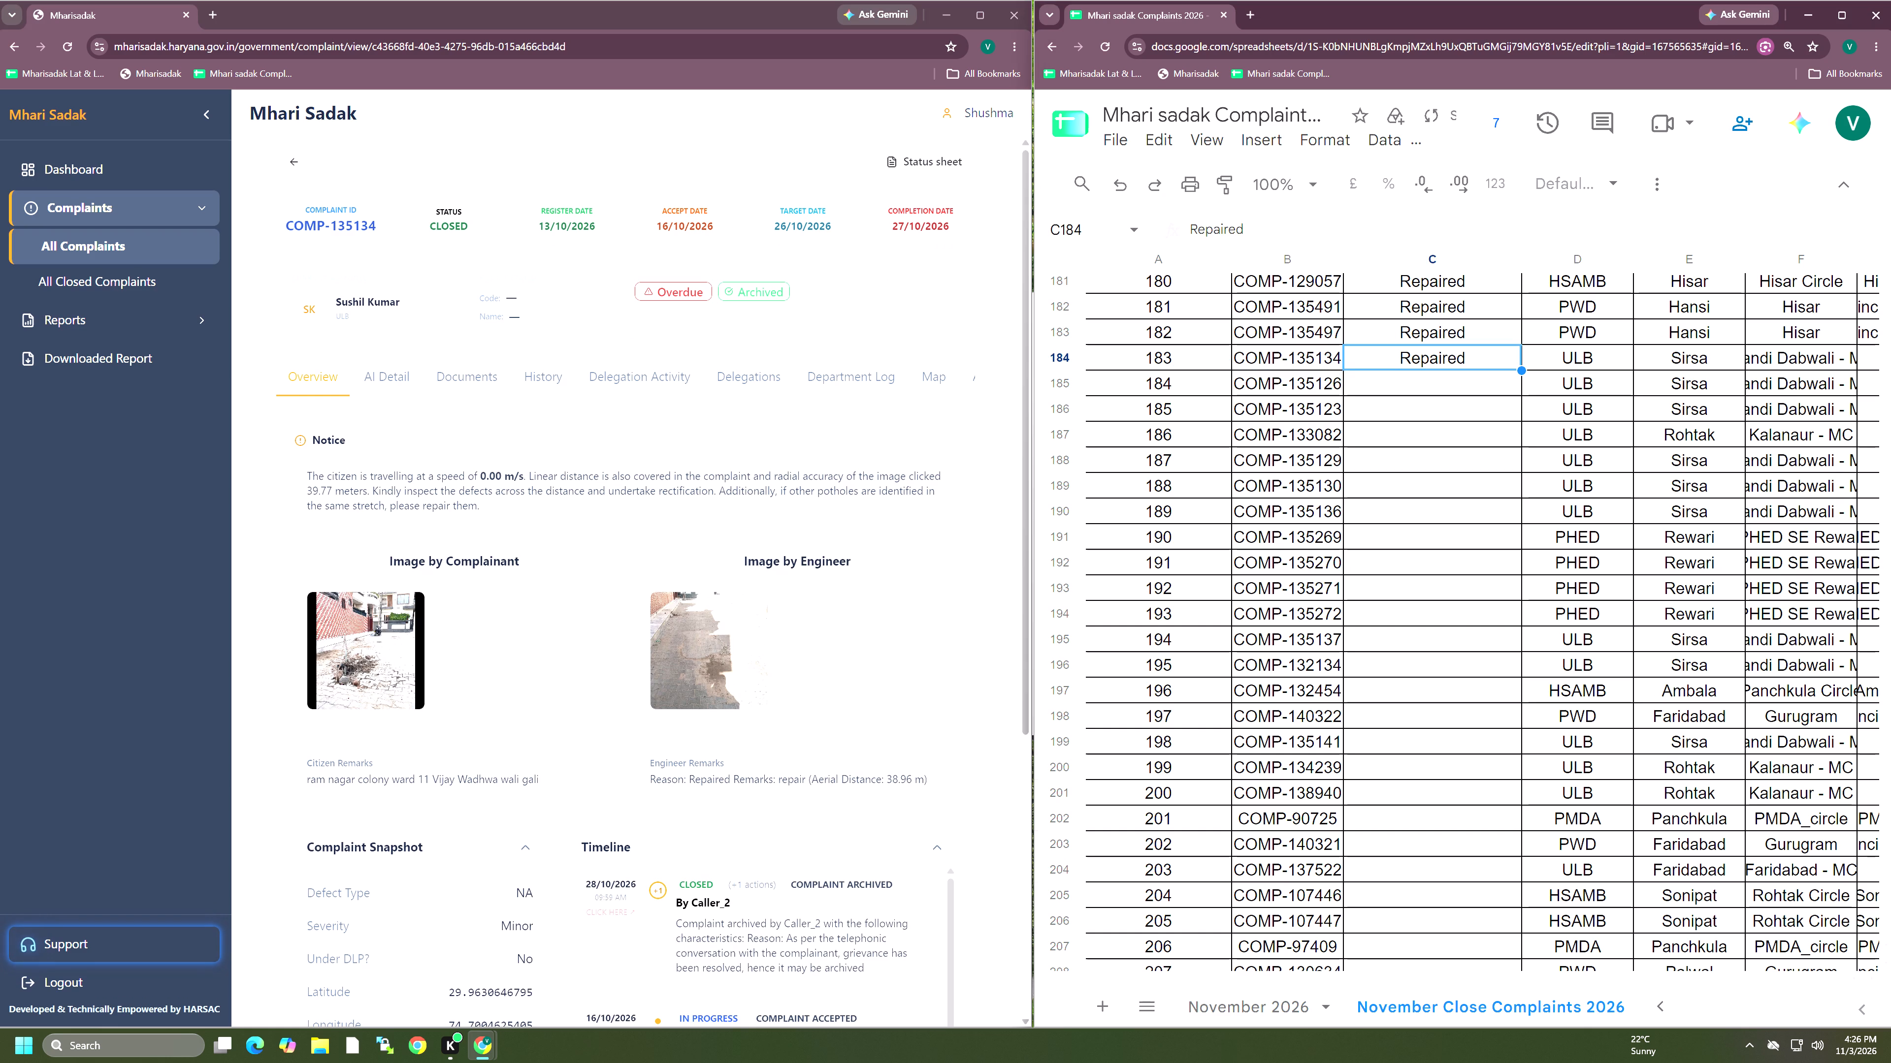
click(1305, 382)
key(ctrl+c)
click(294, 161)
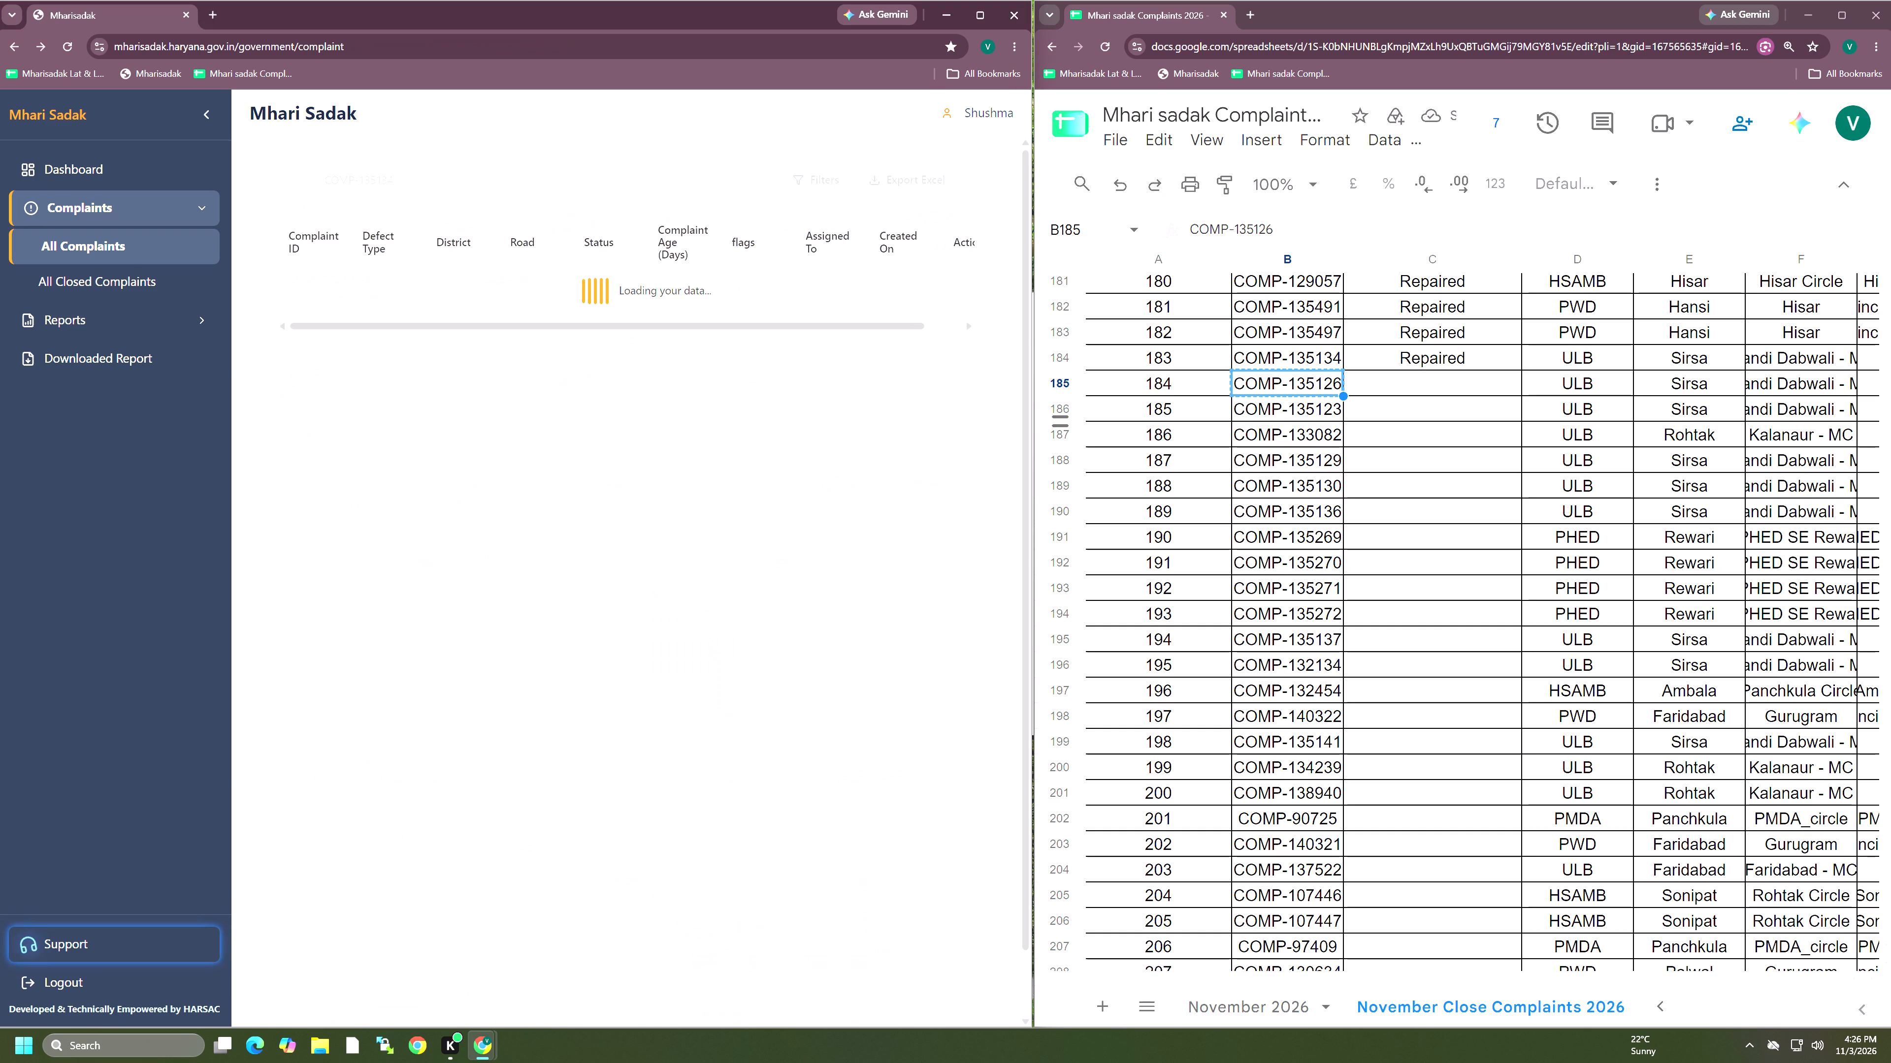
drag(397, 177, 244, 215)
key(ctrl+v)
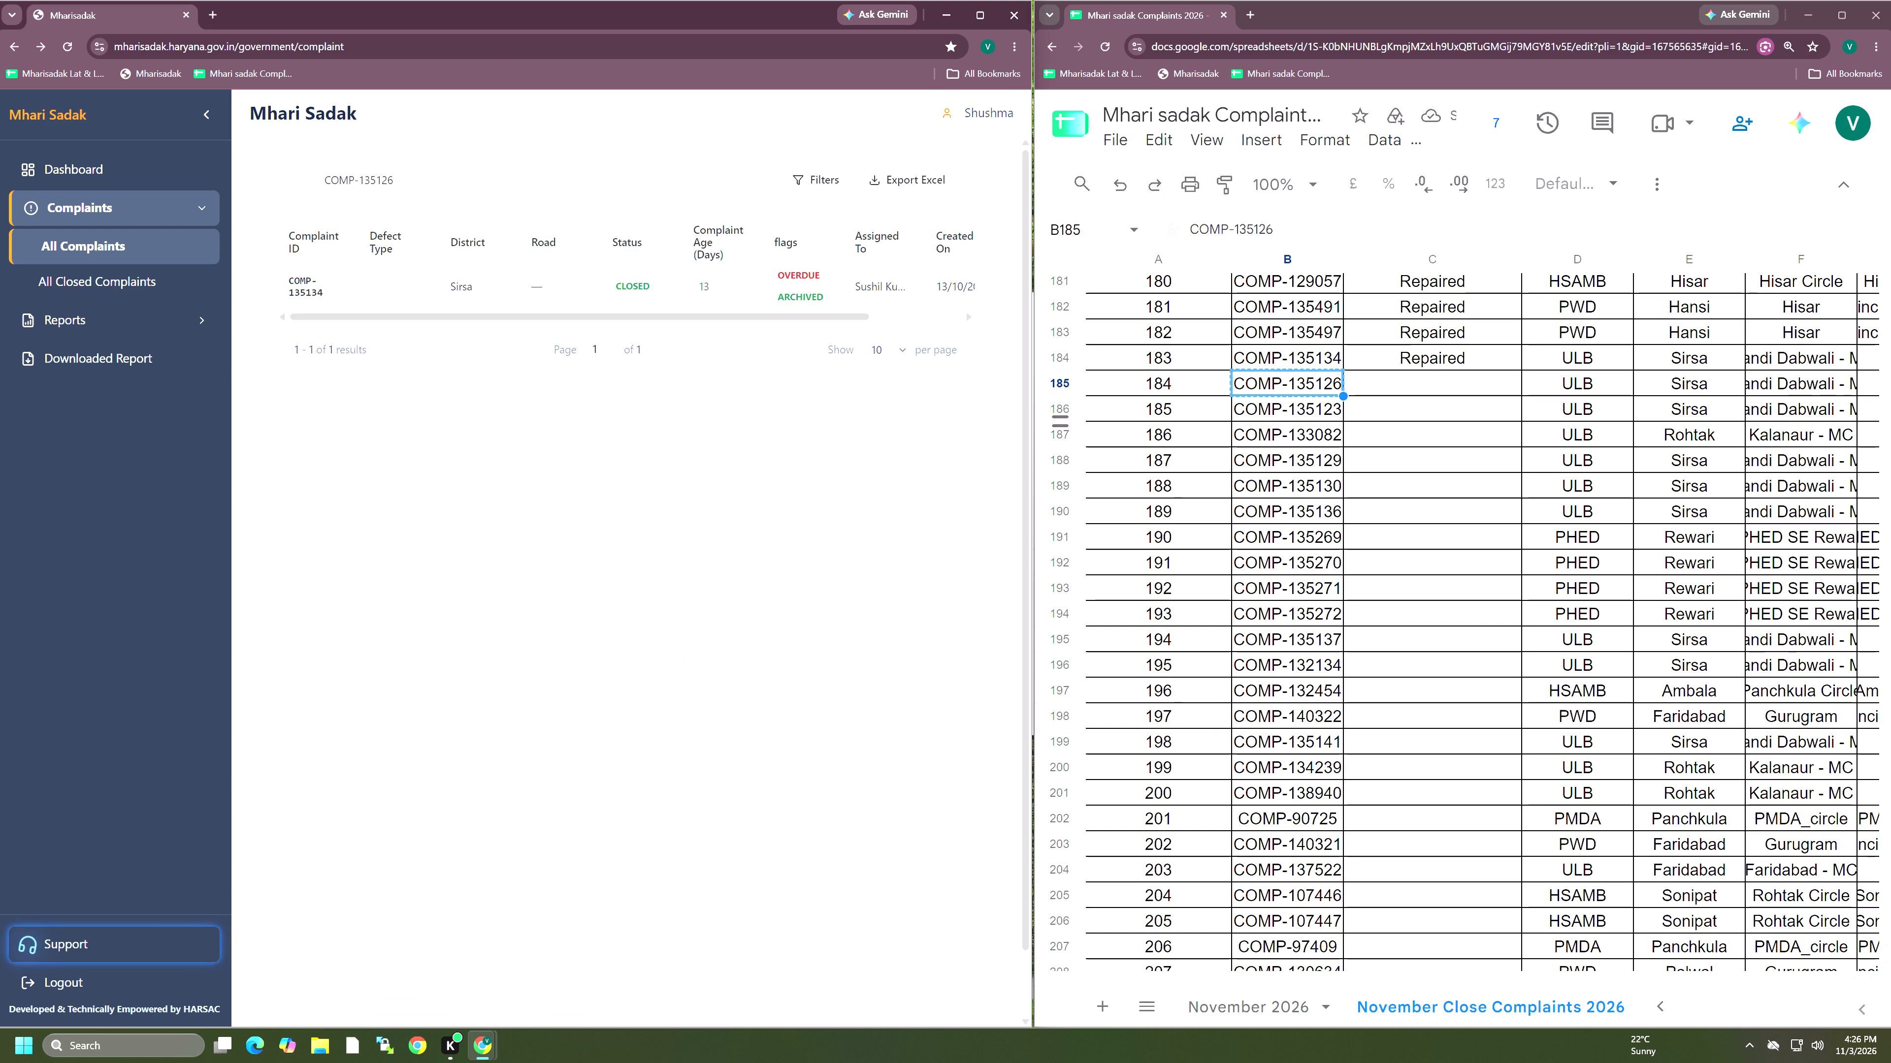
click(512, 297)
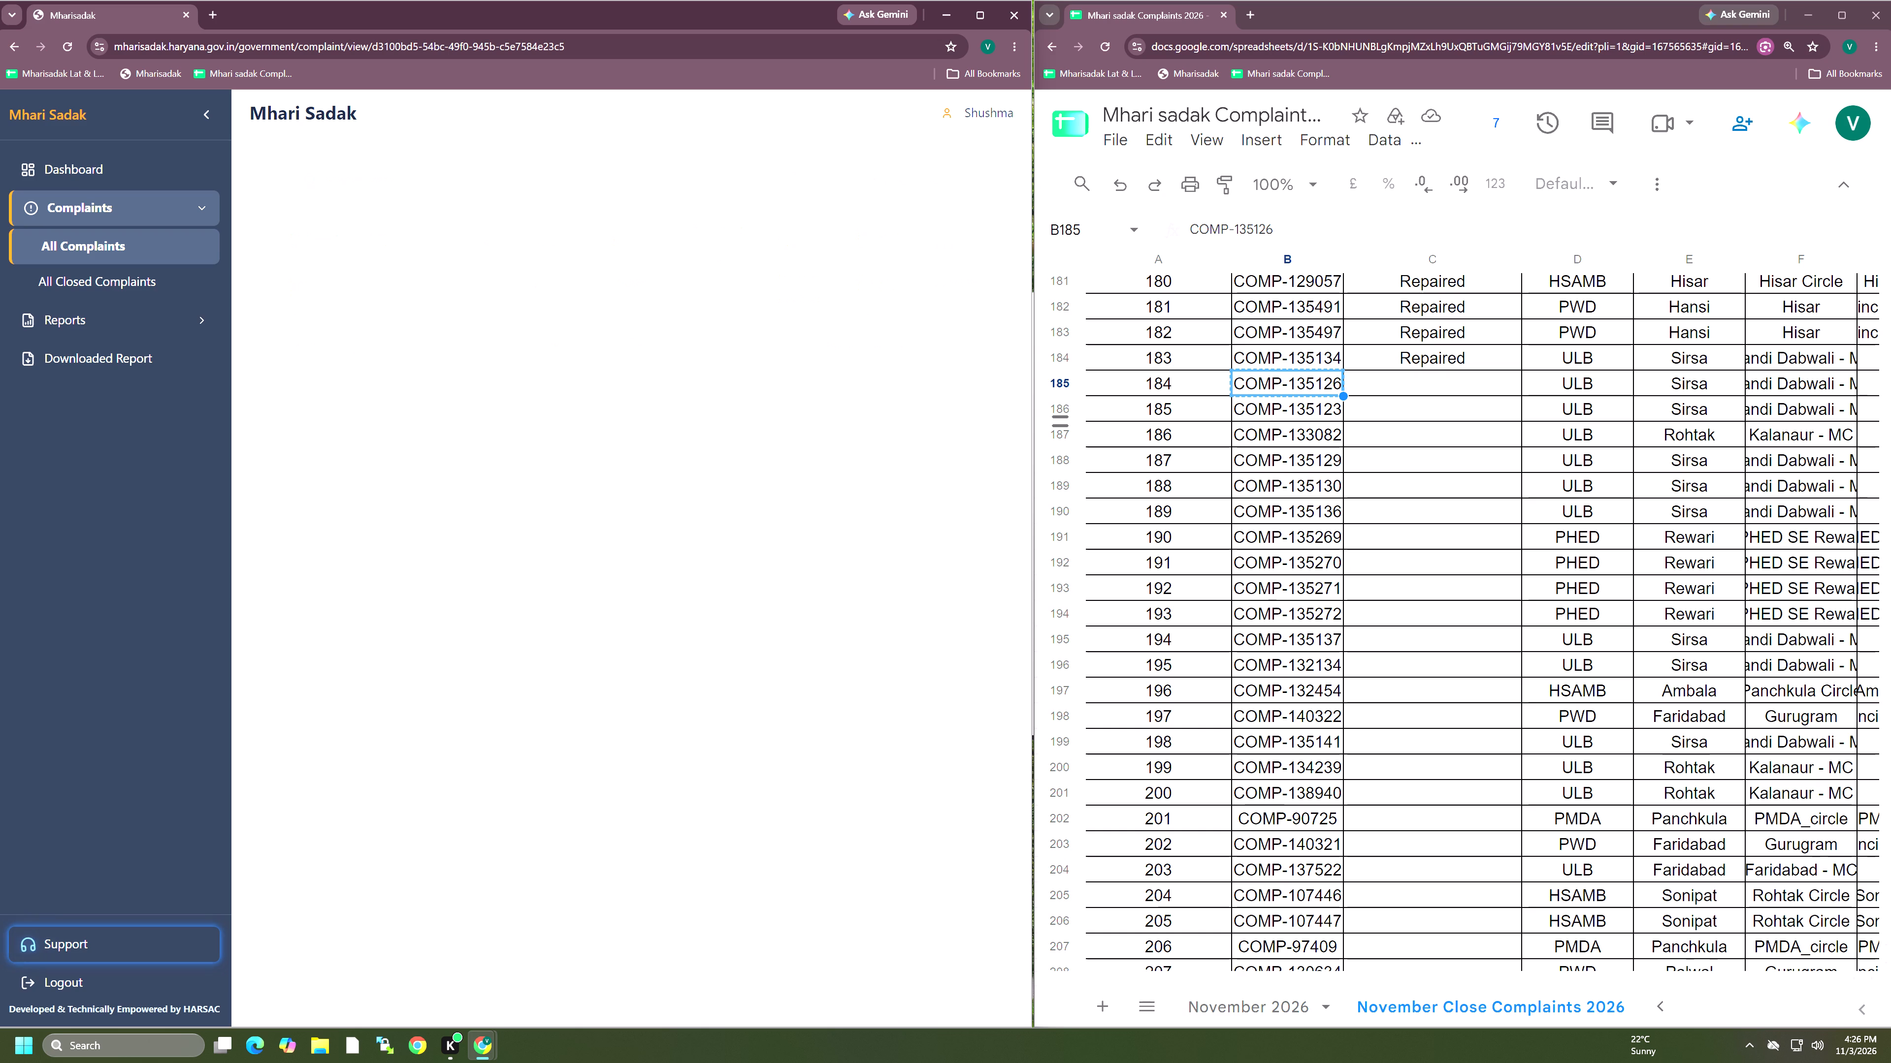
click(1411, 381)
key(ctrl+d)
Look up COMP-135123 in the portal, check its engineer remark, and fill Repaired into its column C cell from the cell above.
click(1314, 407)
key(ctrl+c)
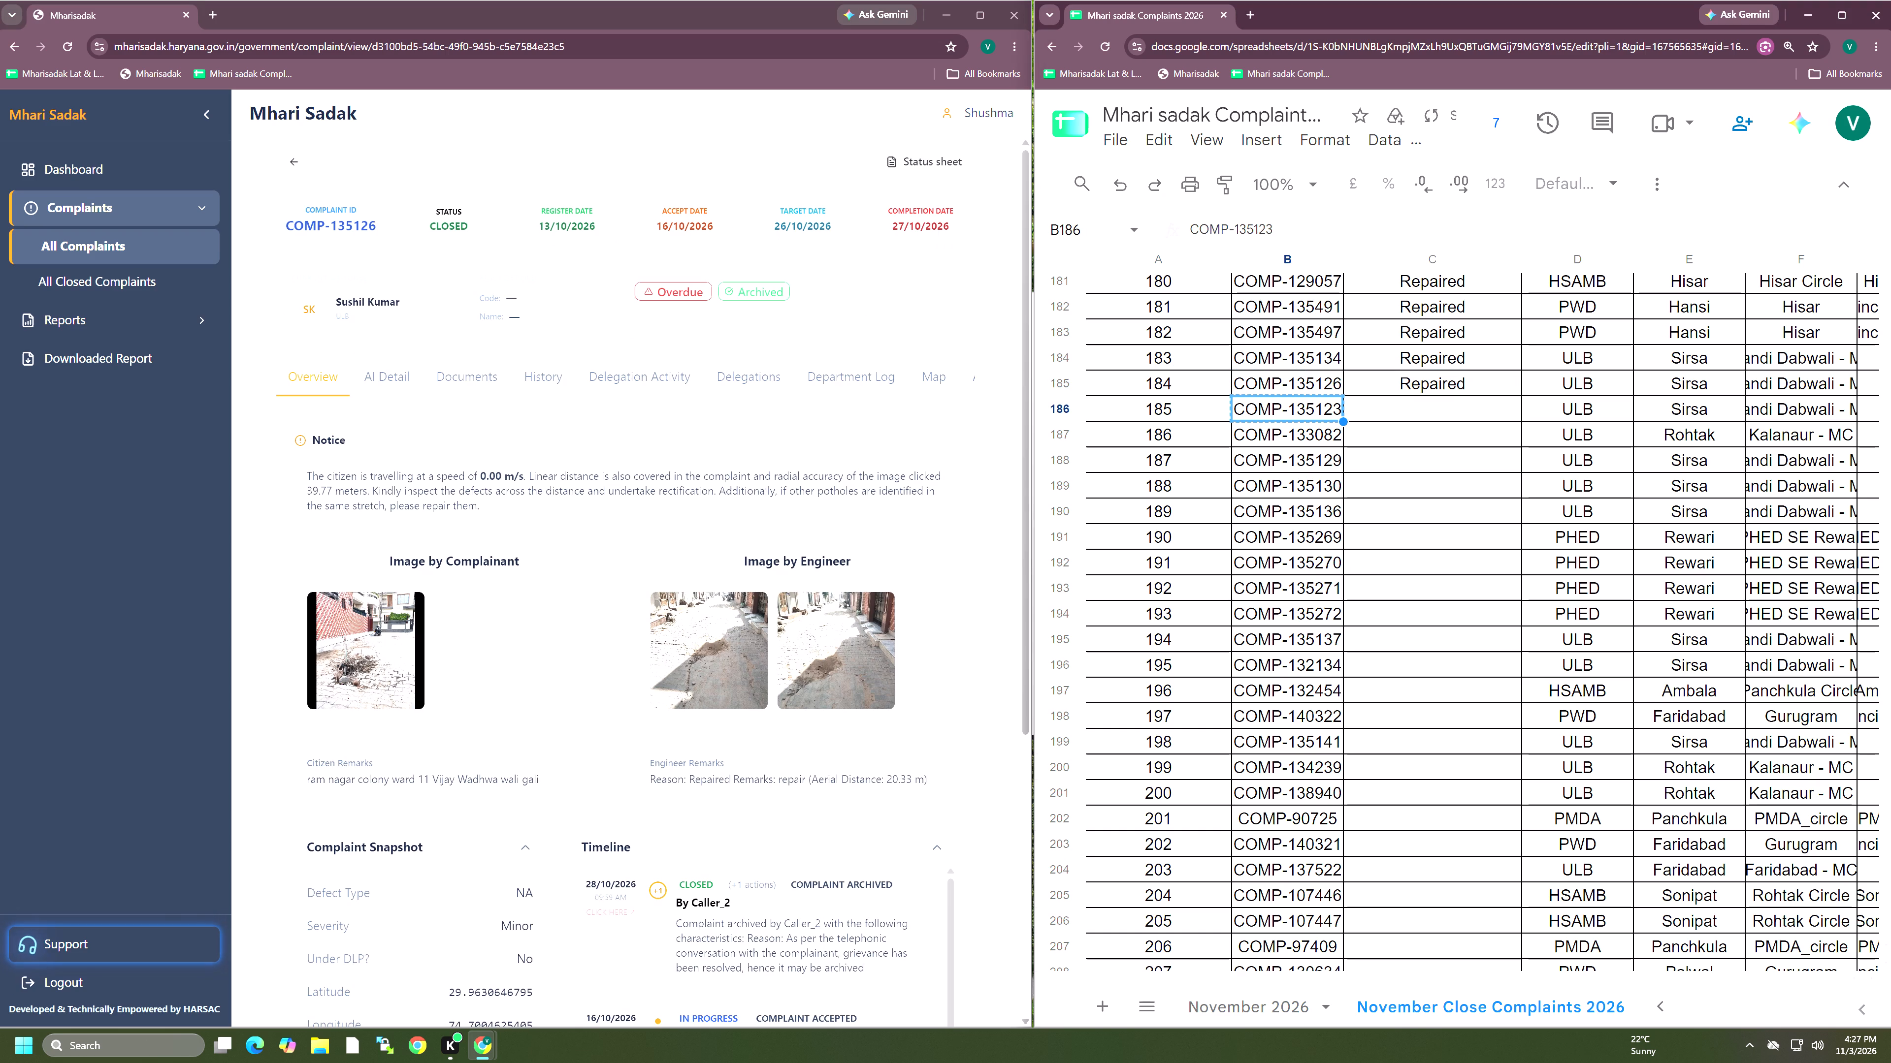
click(292, 160)
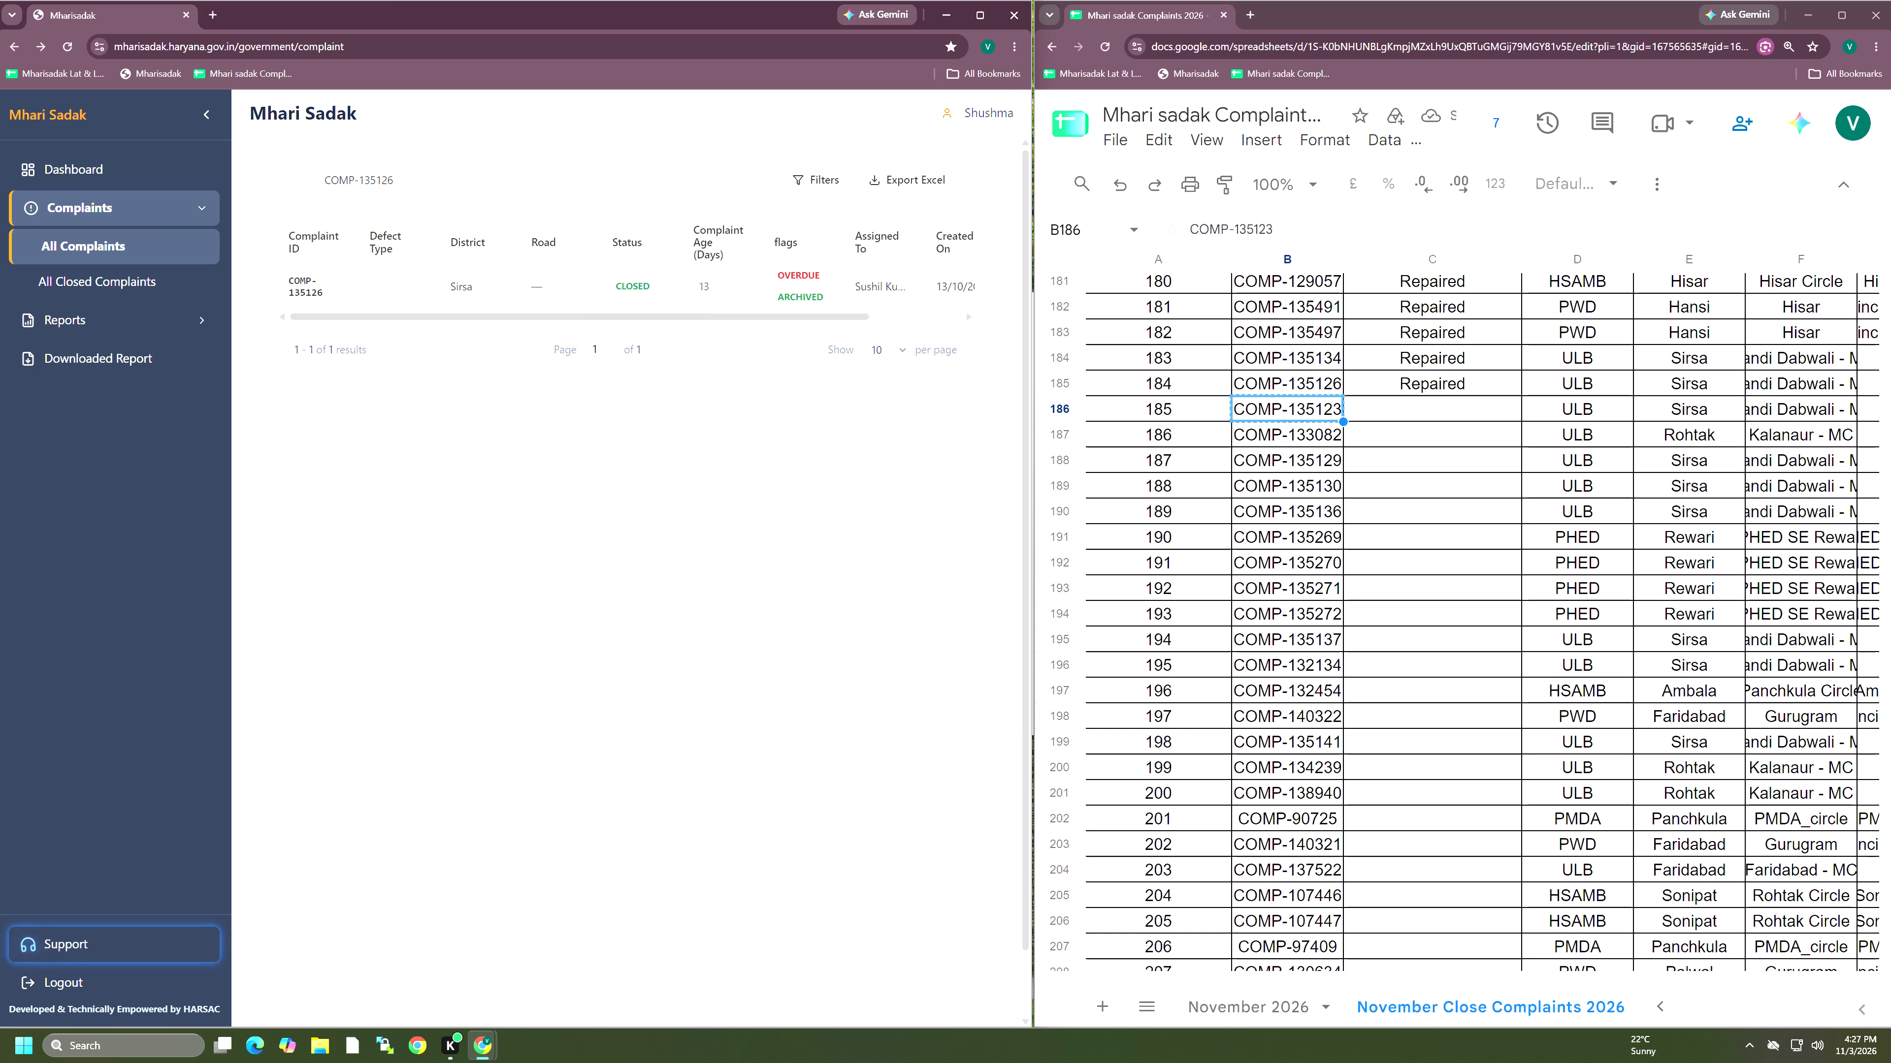
drag(400, 177, 246, 242)
key(ctrl+v)
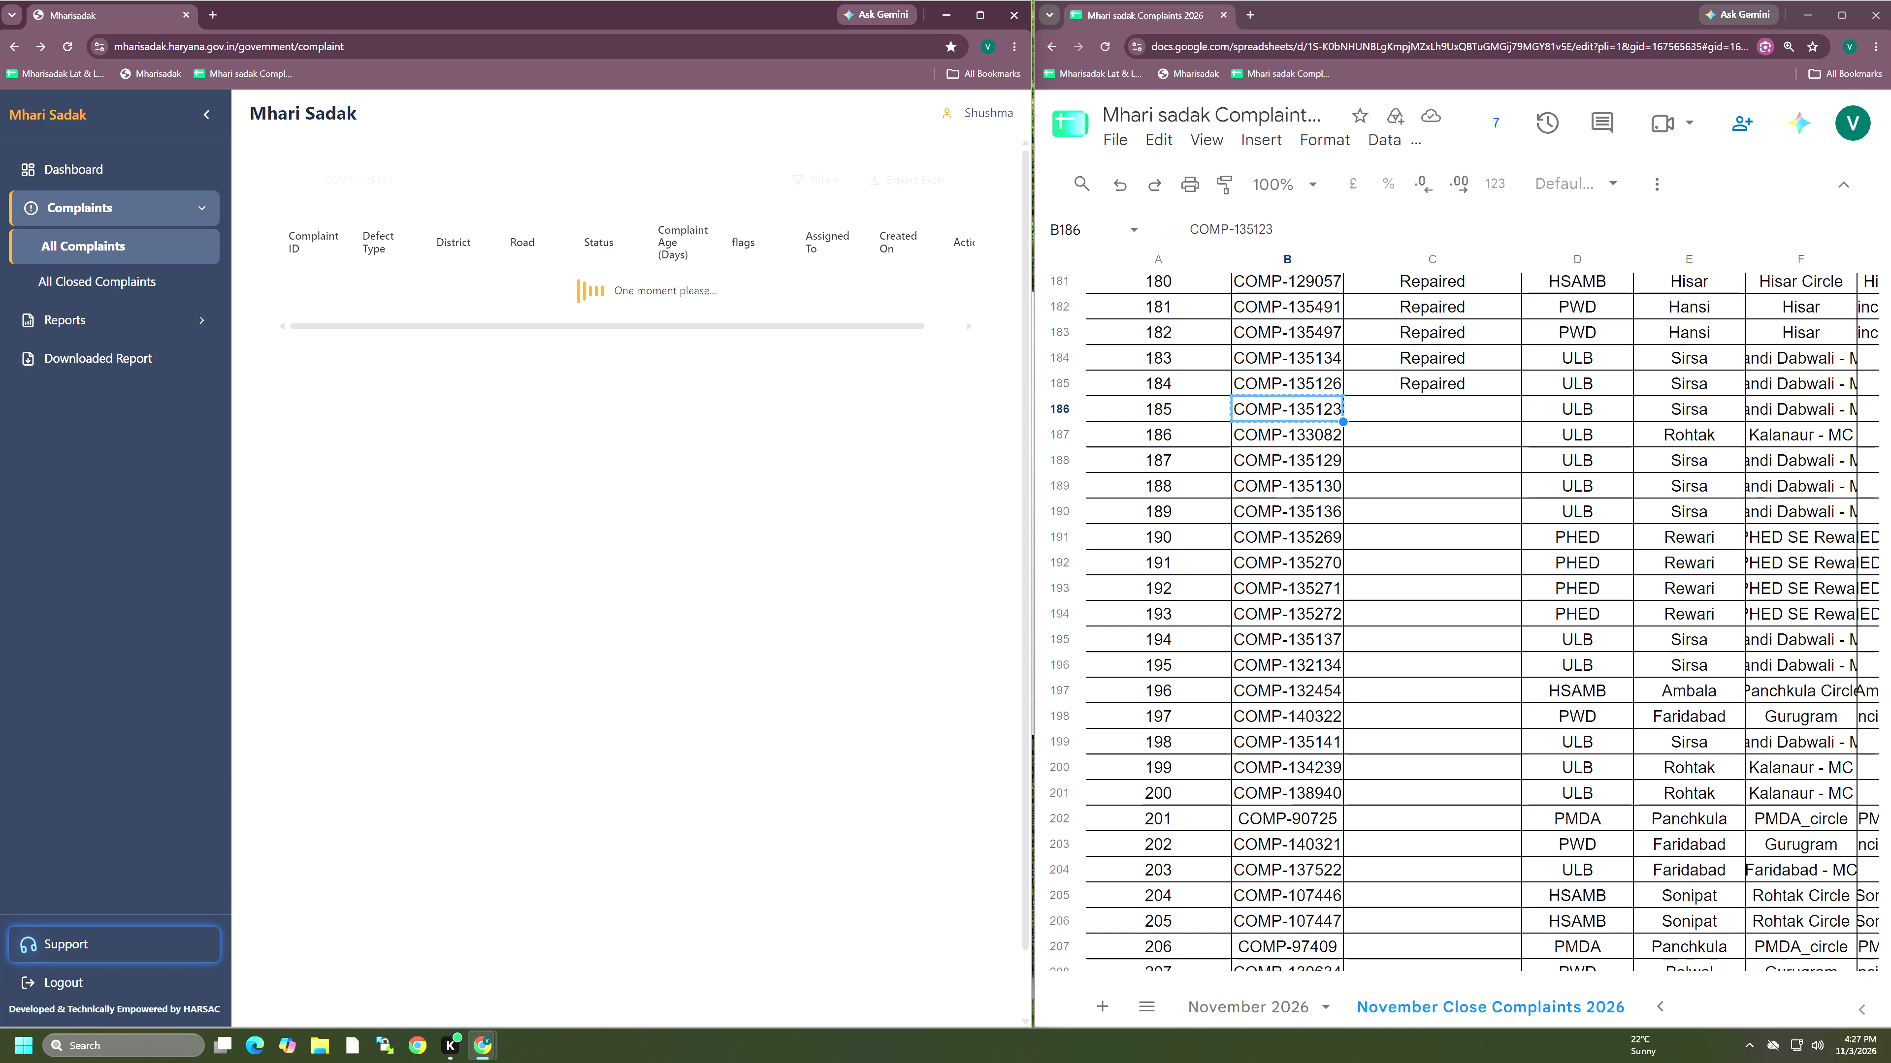
click(530, 291)
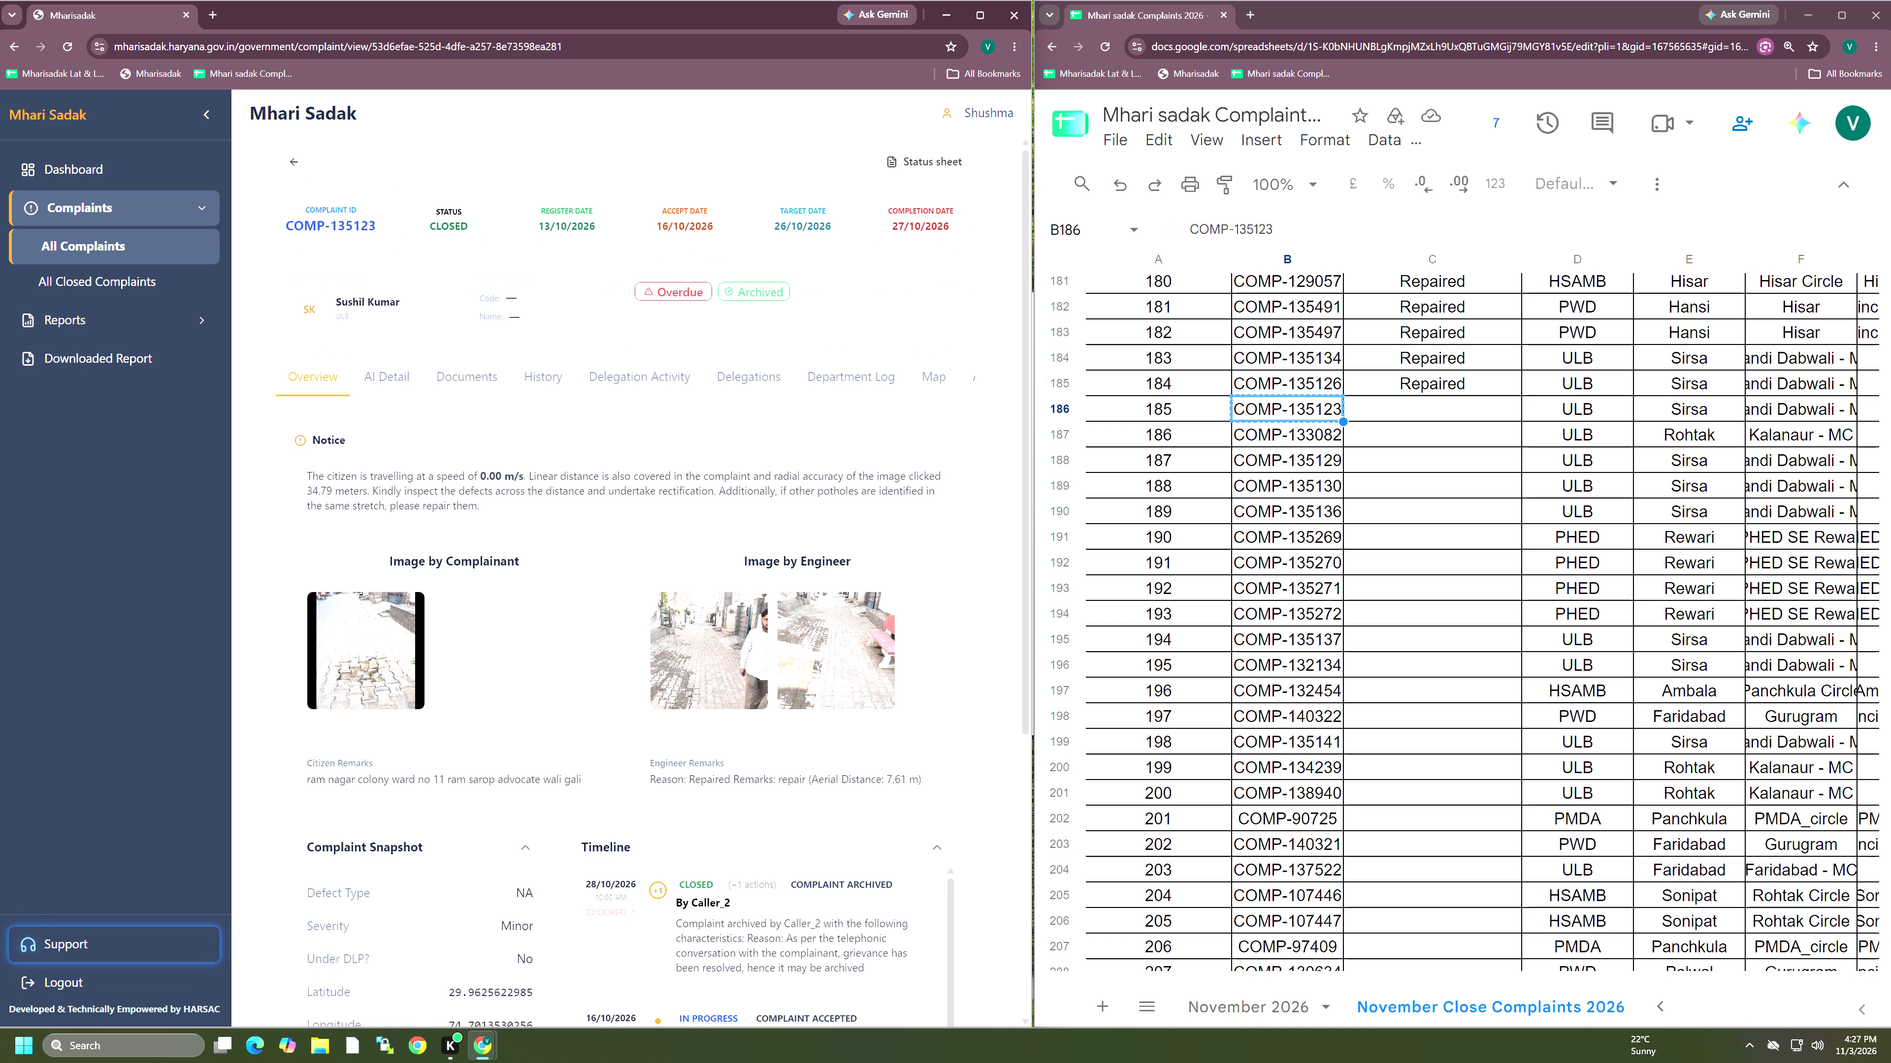
click(1415, 409)
key(ctrl+d)
click(1284, 445)
key(ctrl+c)
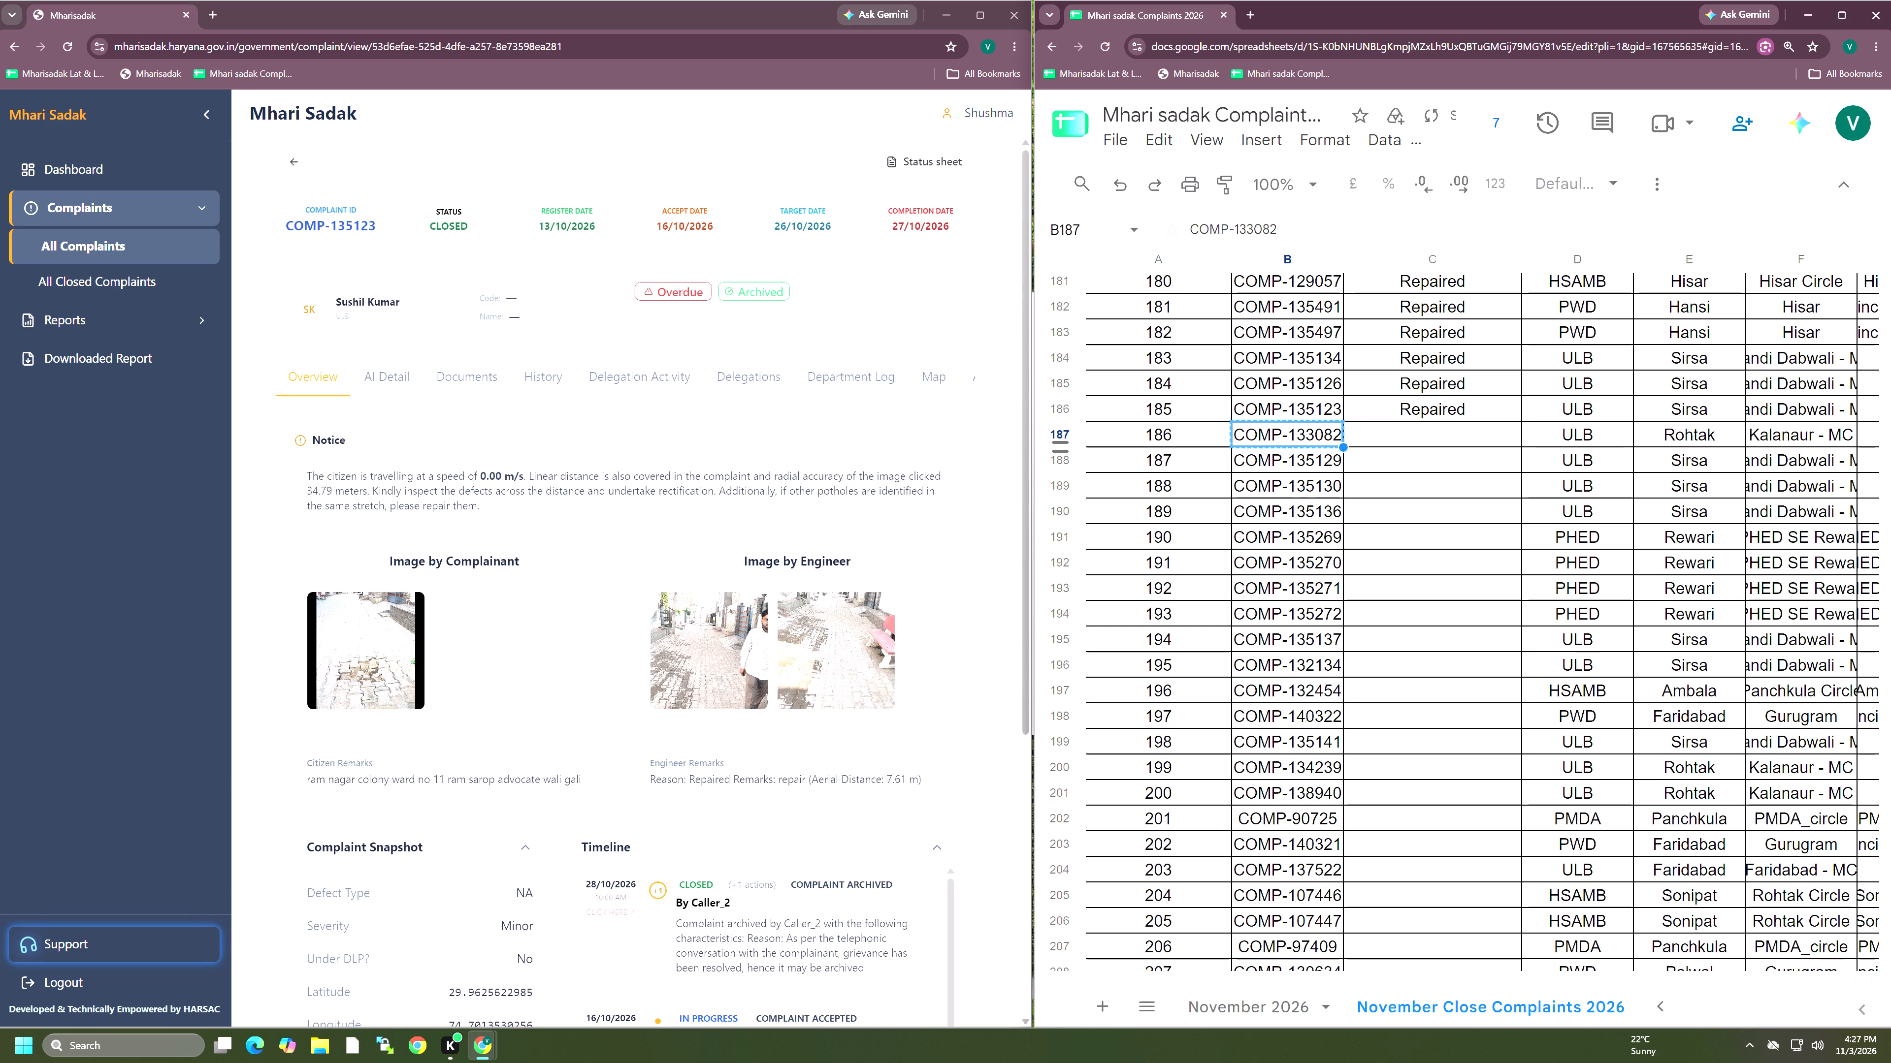
click(287, 159)
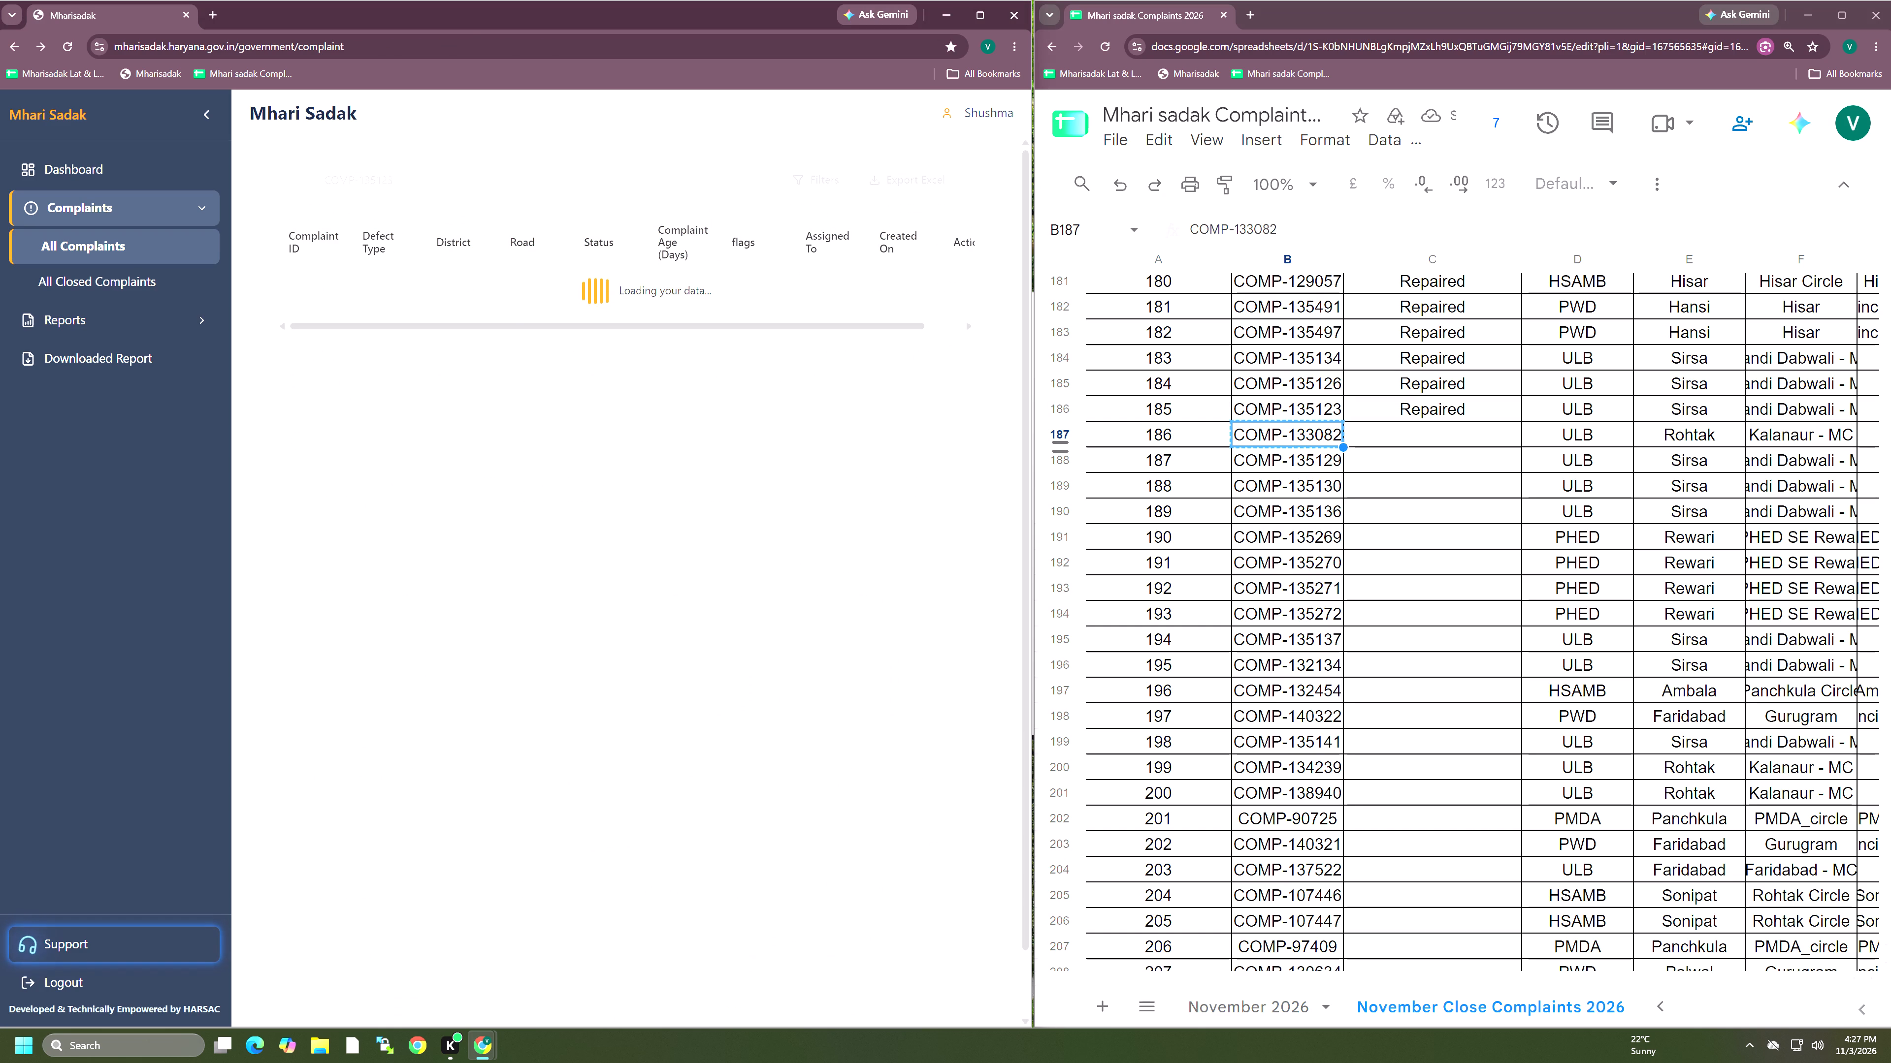
drag(411, 179, 234, 215)
key(ctrl+v)
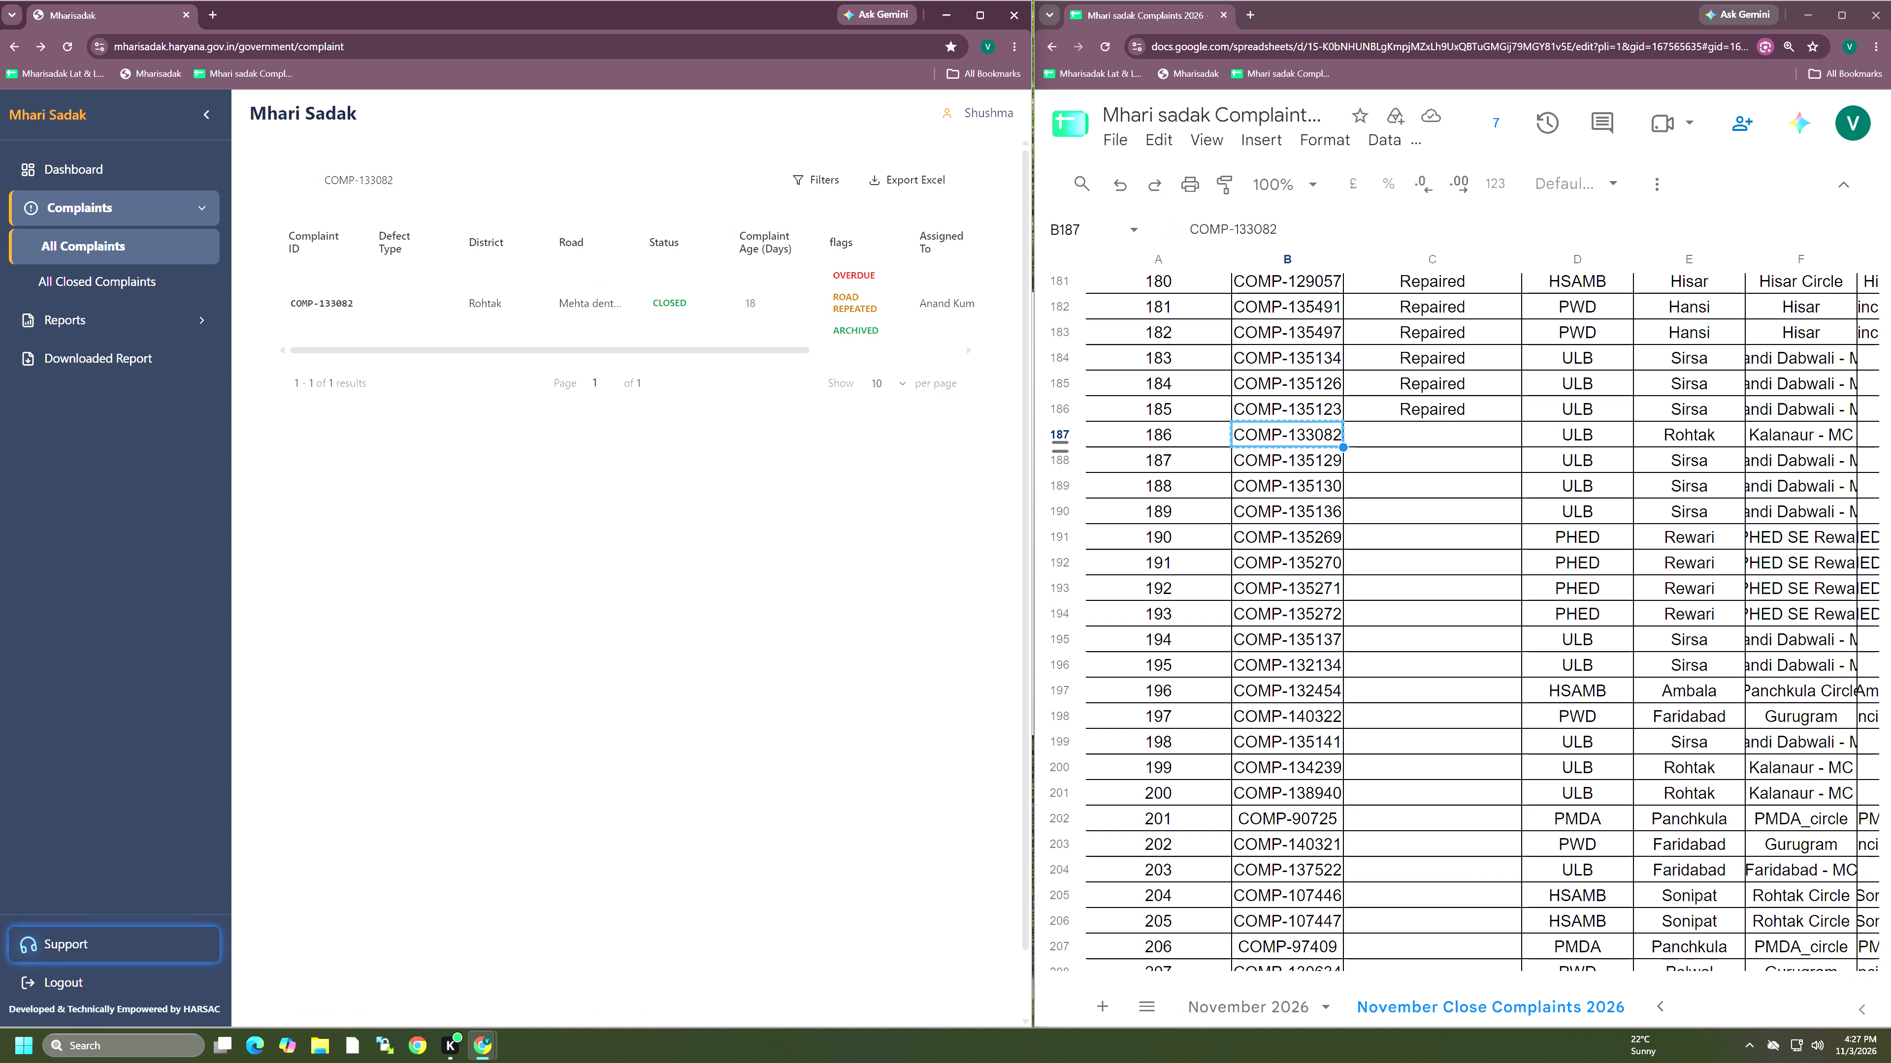
click(540, 307)
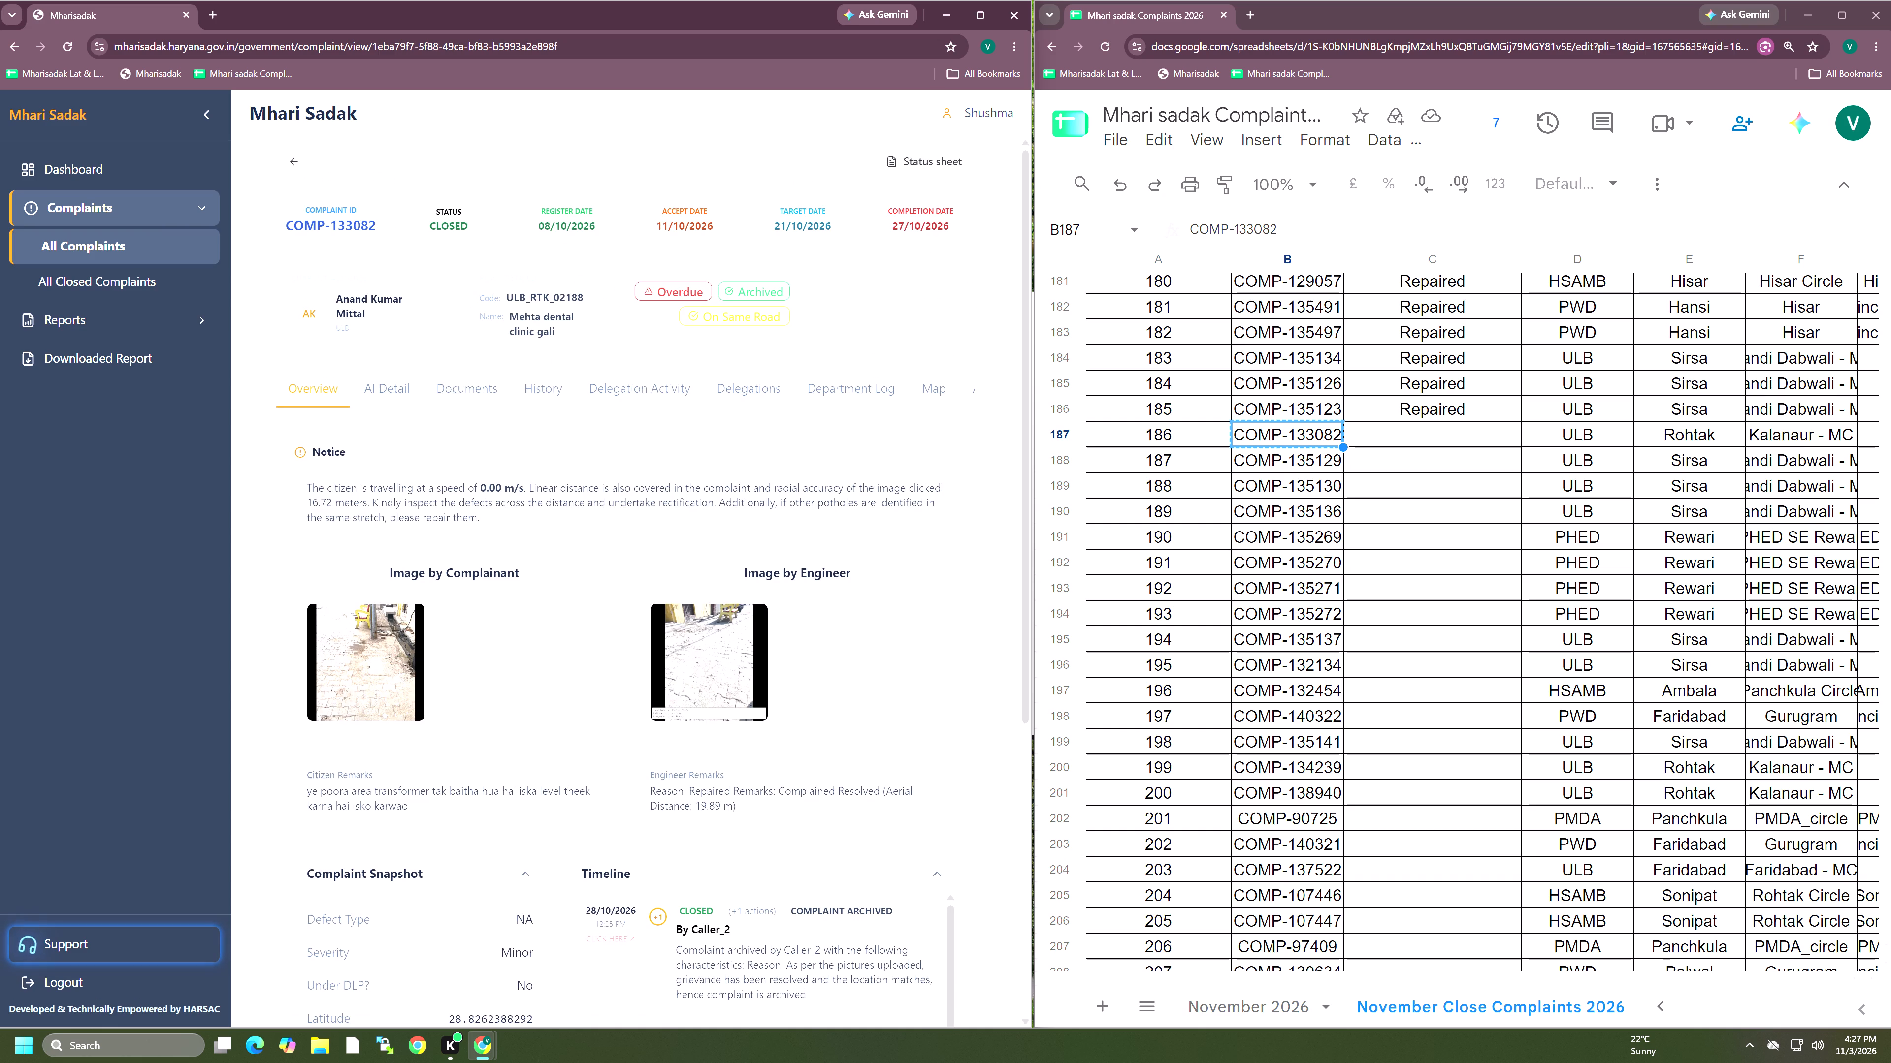
click(1430, 437)
key(ctrl+d)
Look up COMP-135129 in the portal, check its engineer remark, and fill Repaired into its column C cell from the cell above.
click(1310, 464)
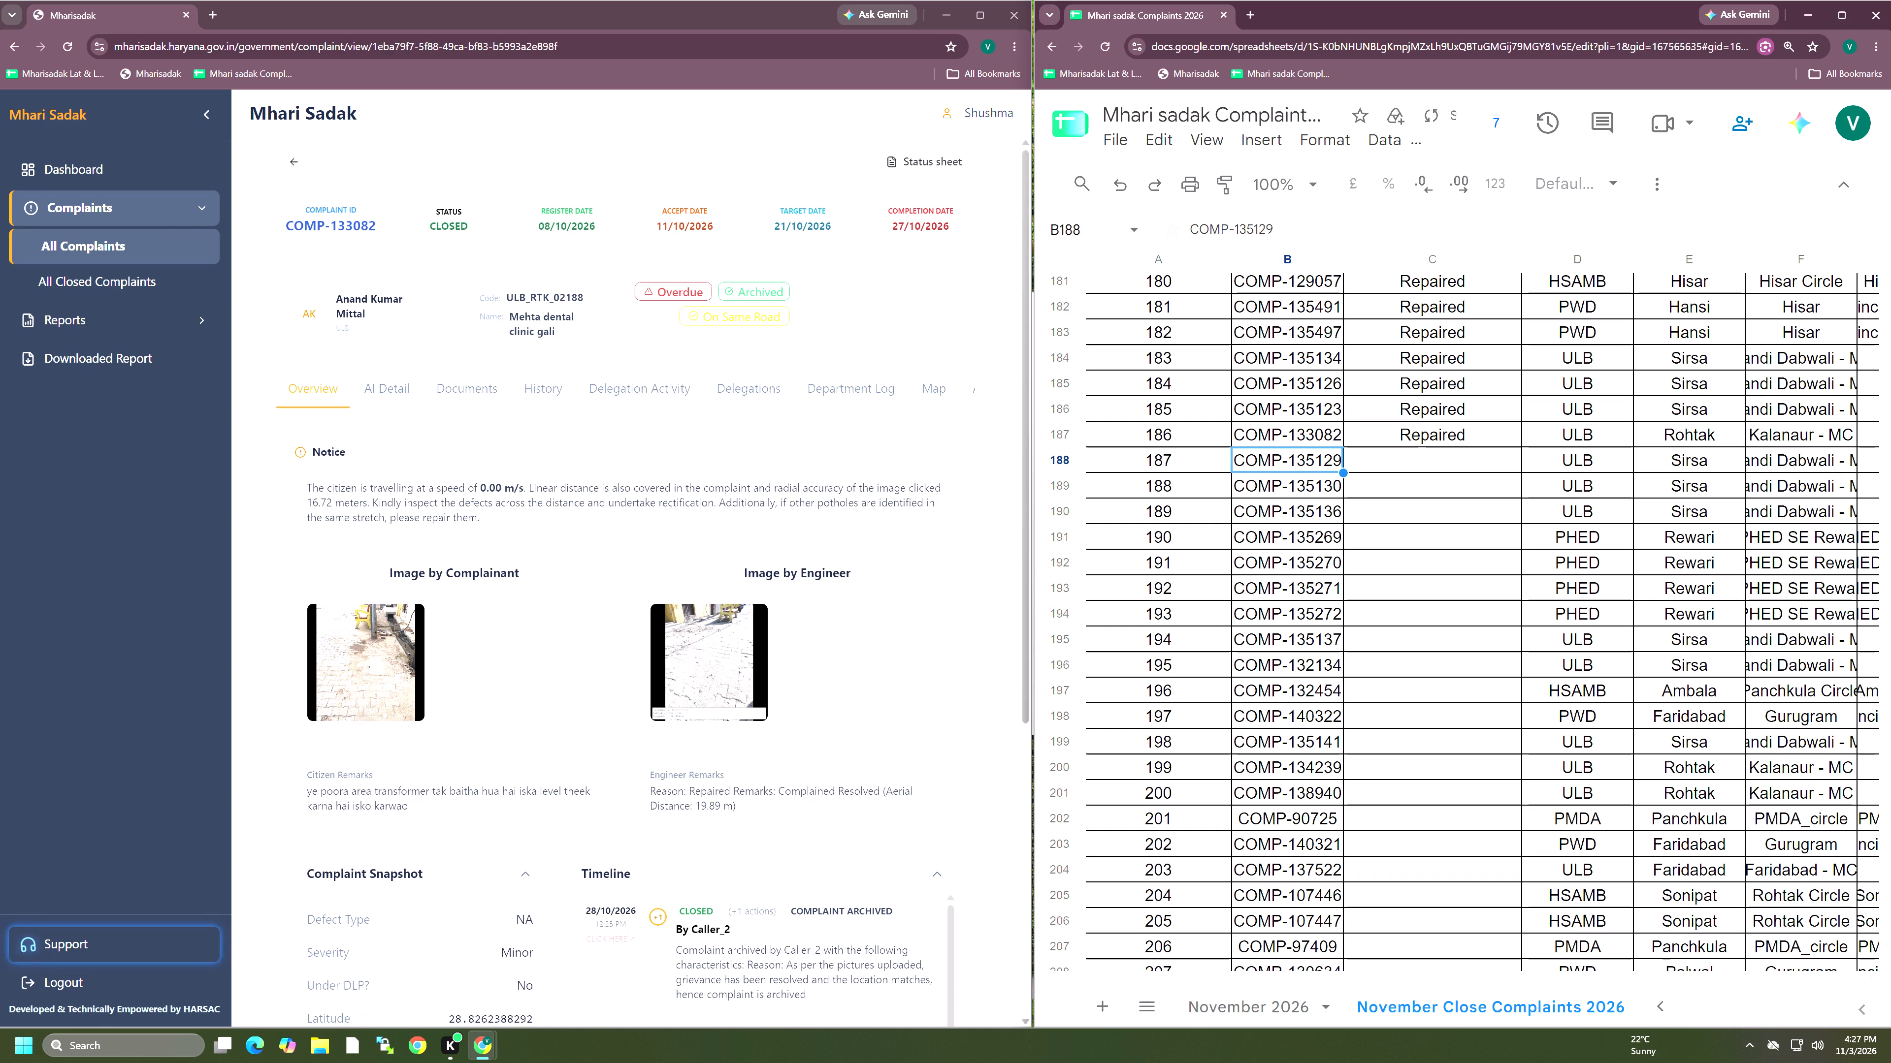
key(ctrl+c)
click(293, 163)
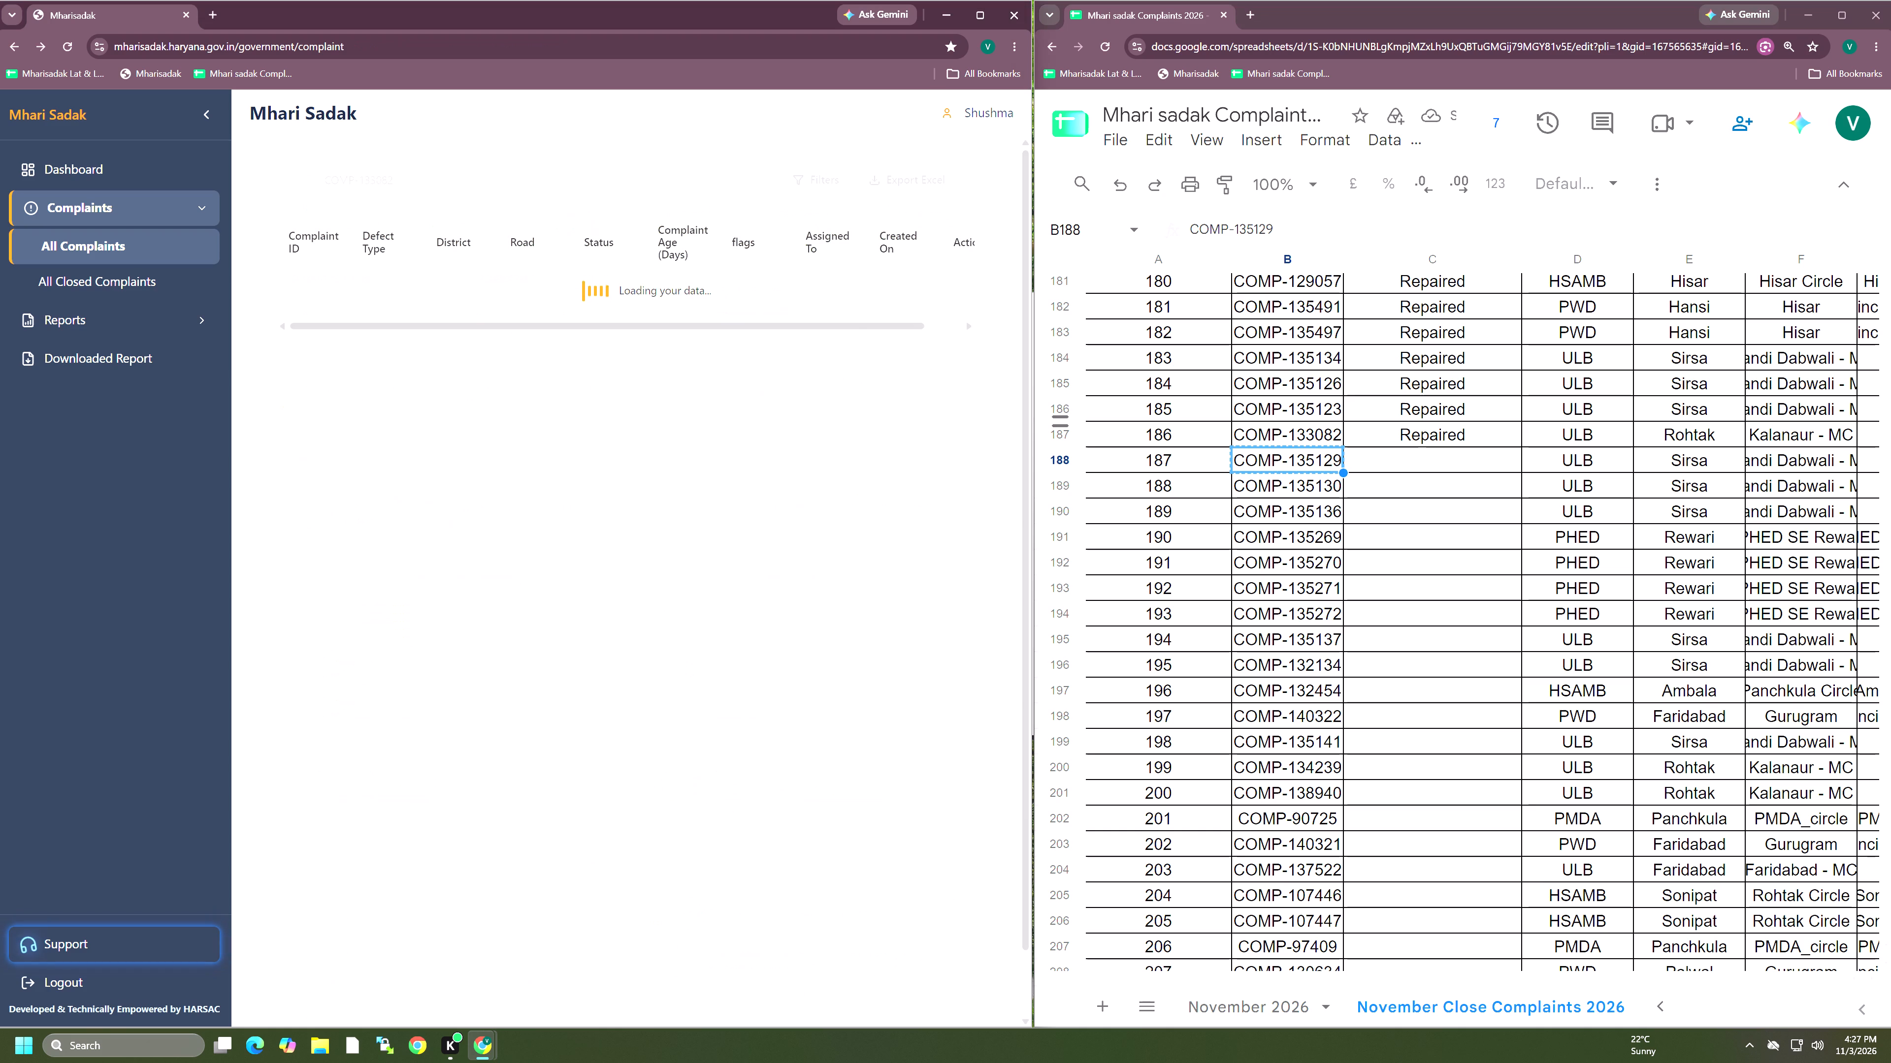
drag(411, 181, 256, 218)
key(ctrl+v)
click(498, 293)
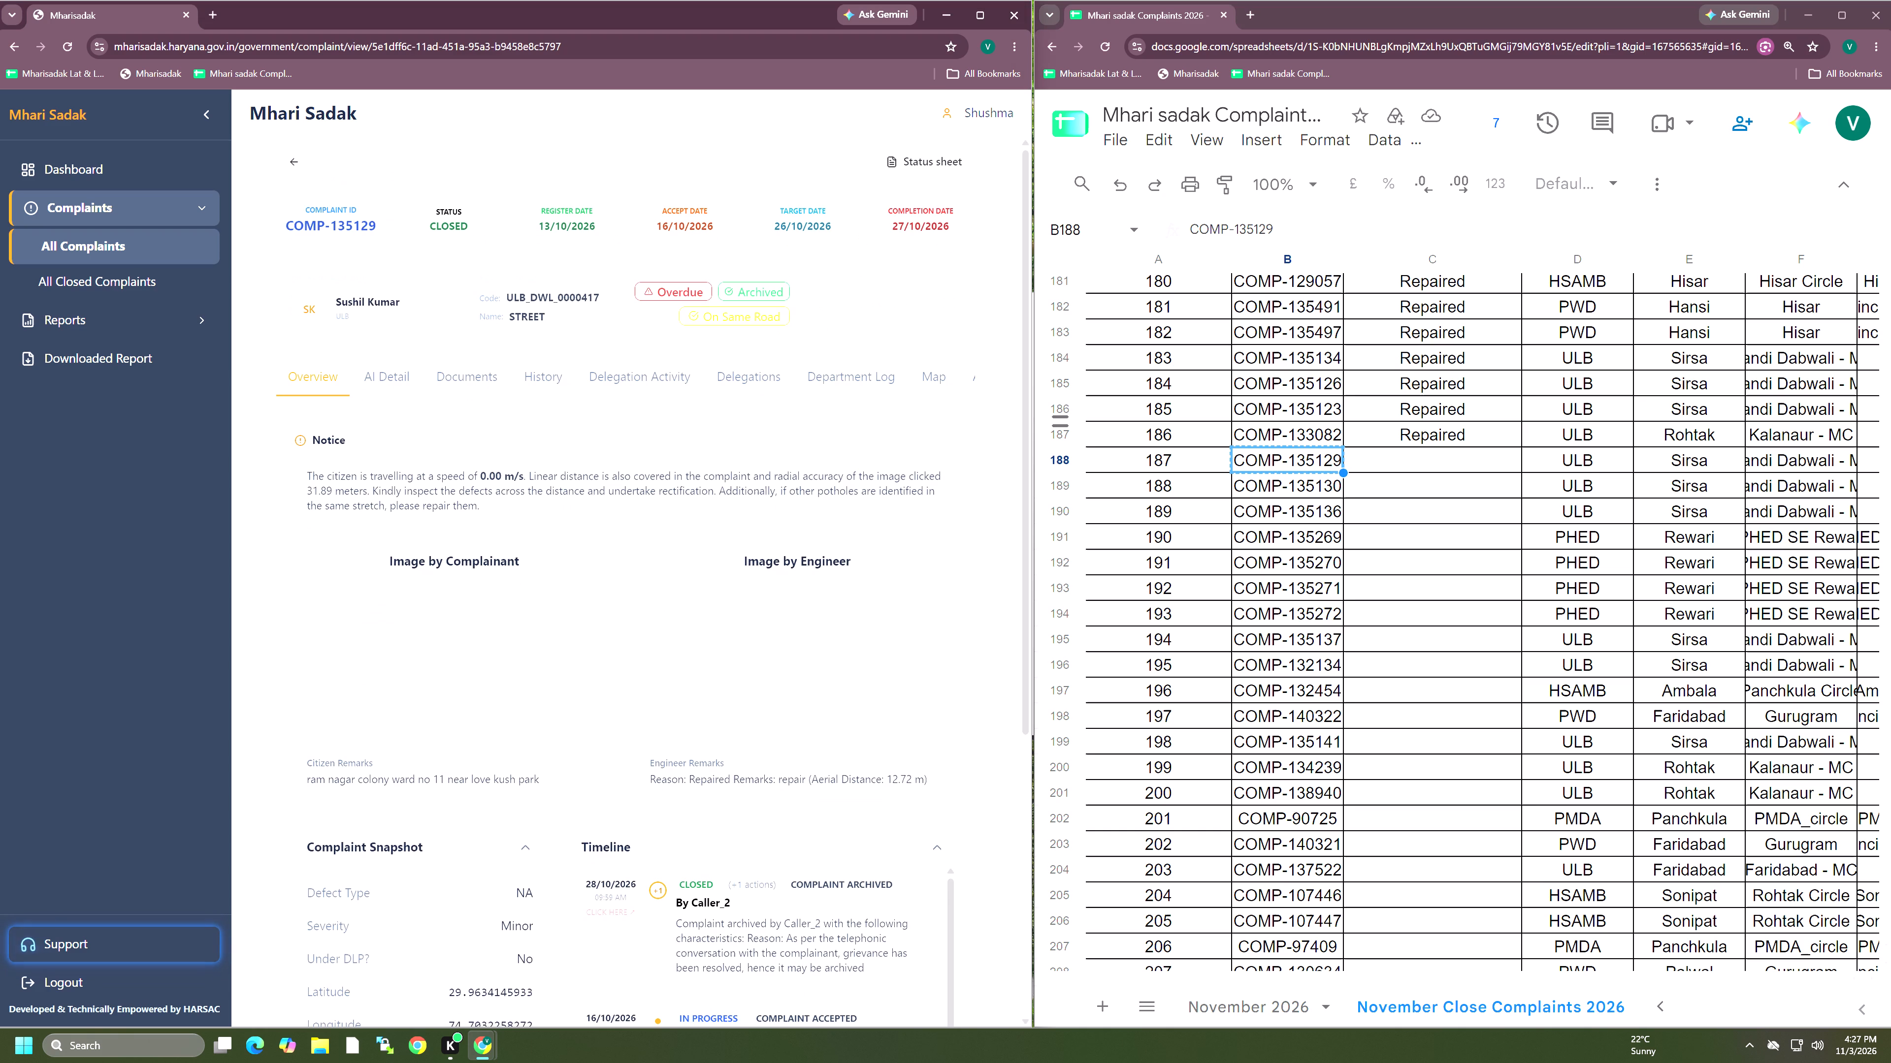
click(1440, 468)
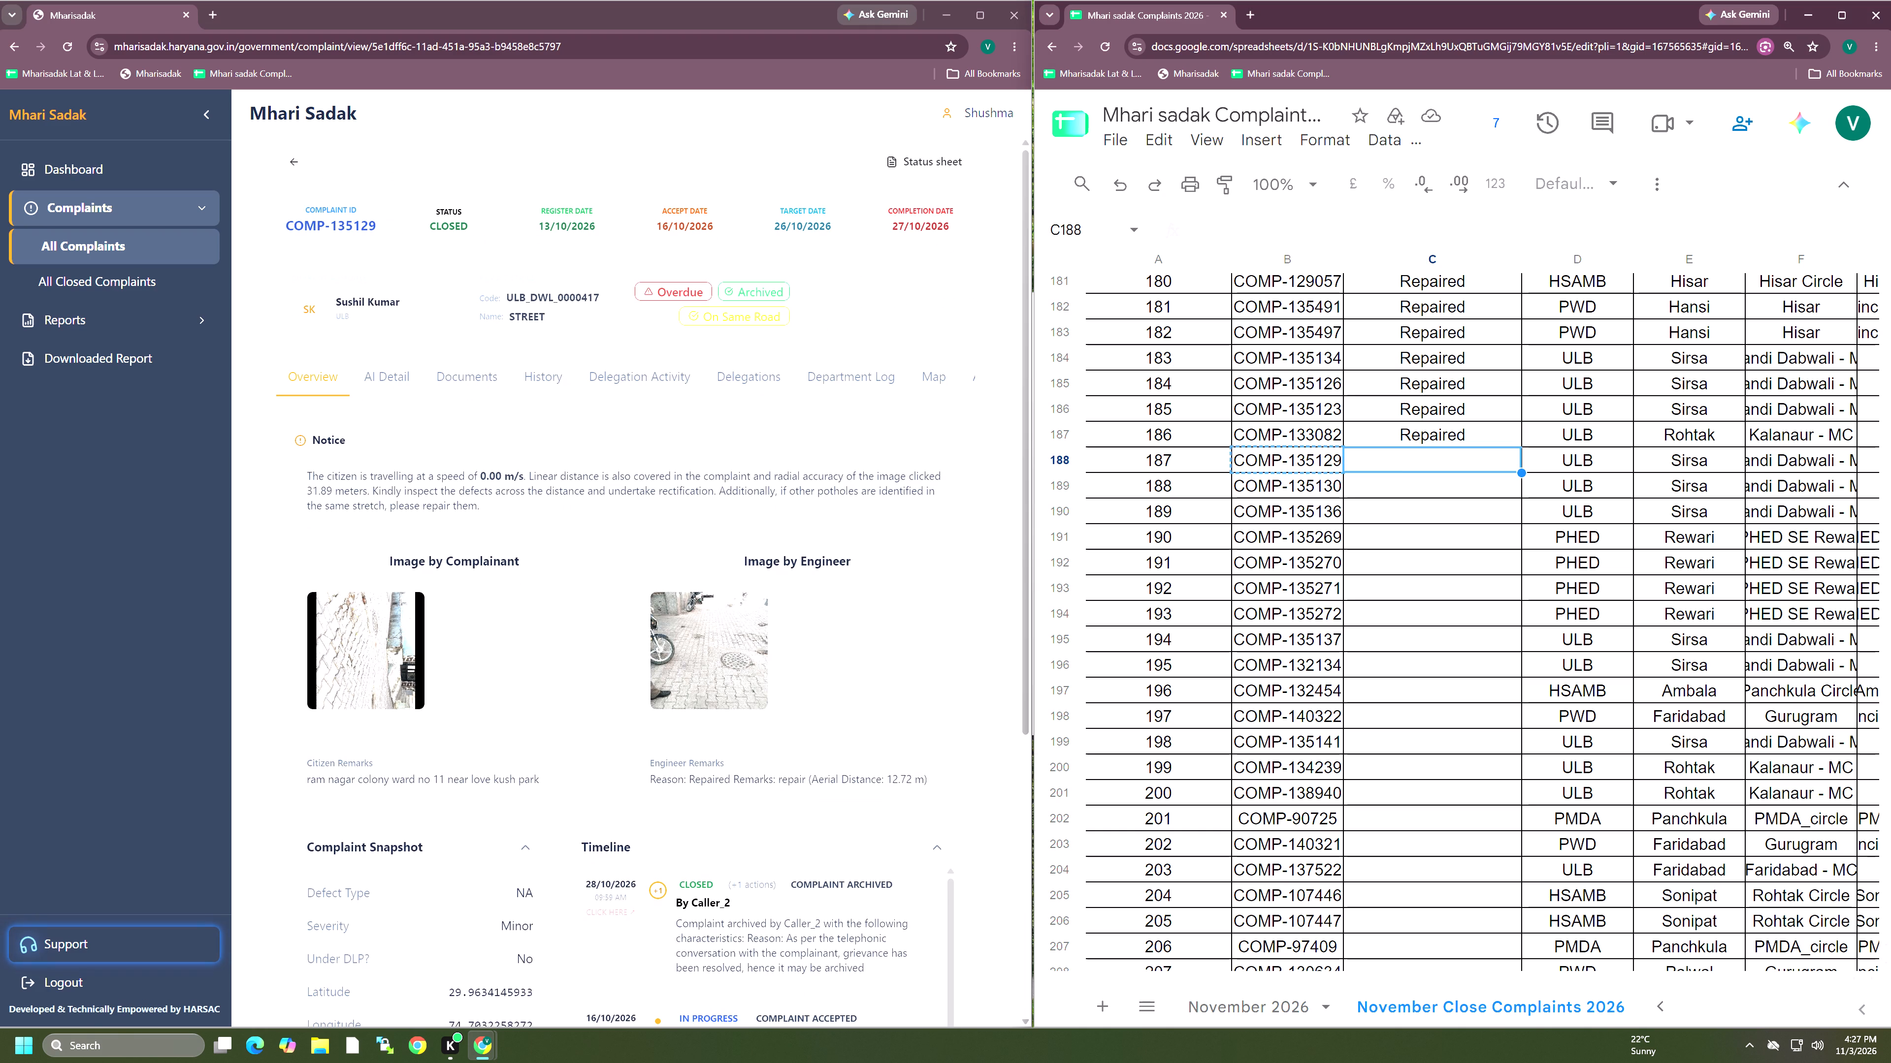
key(ctrl+d)
Look up COMP-135130 in the portal, check its engineer remark, and fill Repaired into its column C cell from the cell above.
click(1316, 480)
key(ctrl+c)
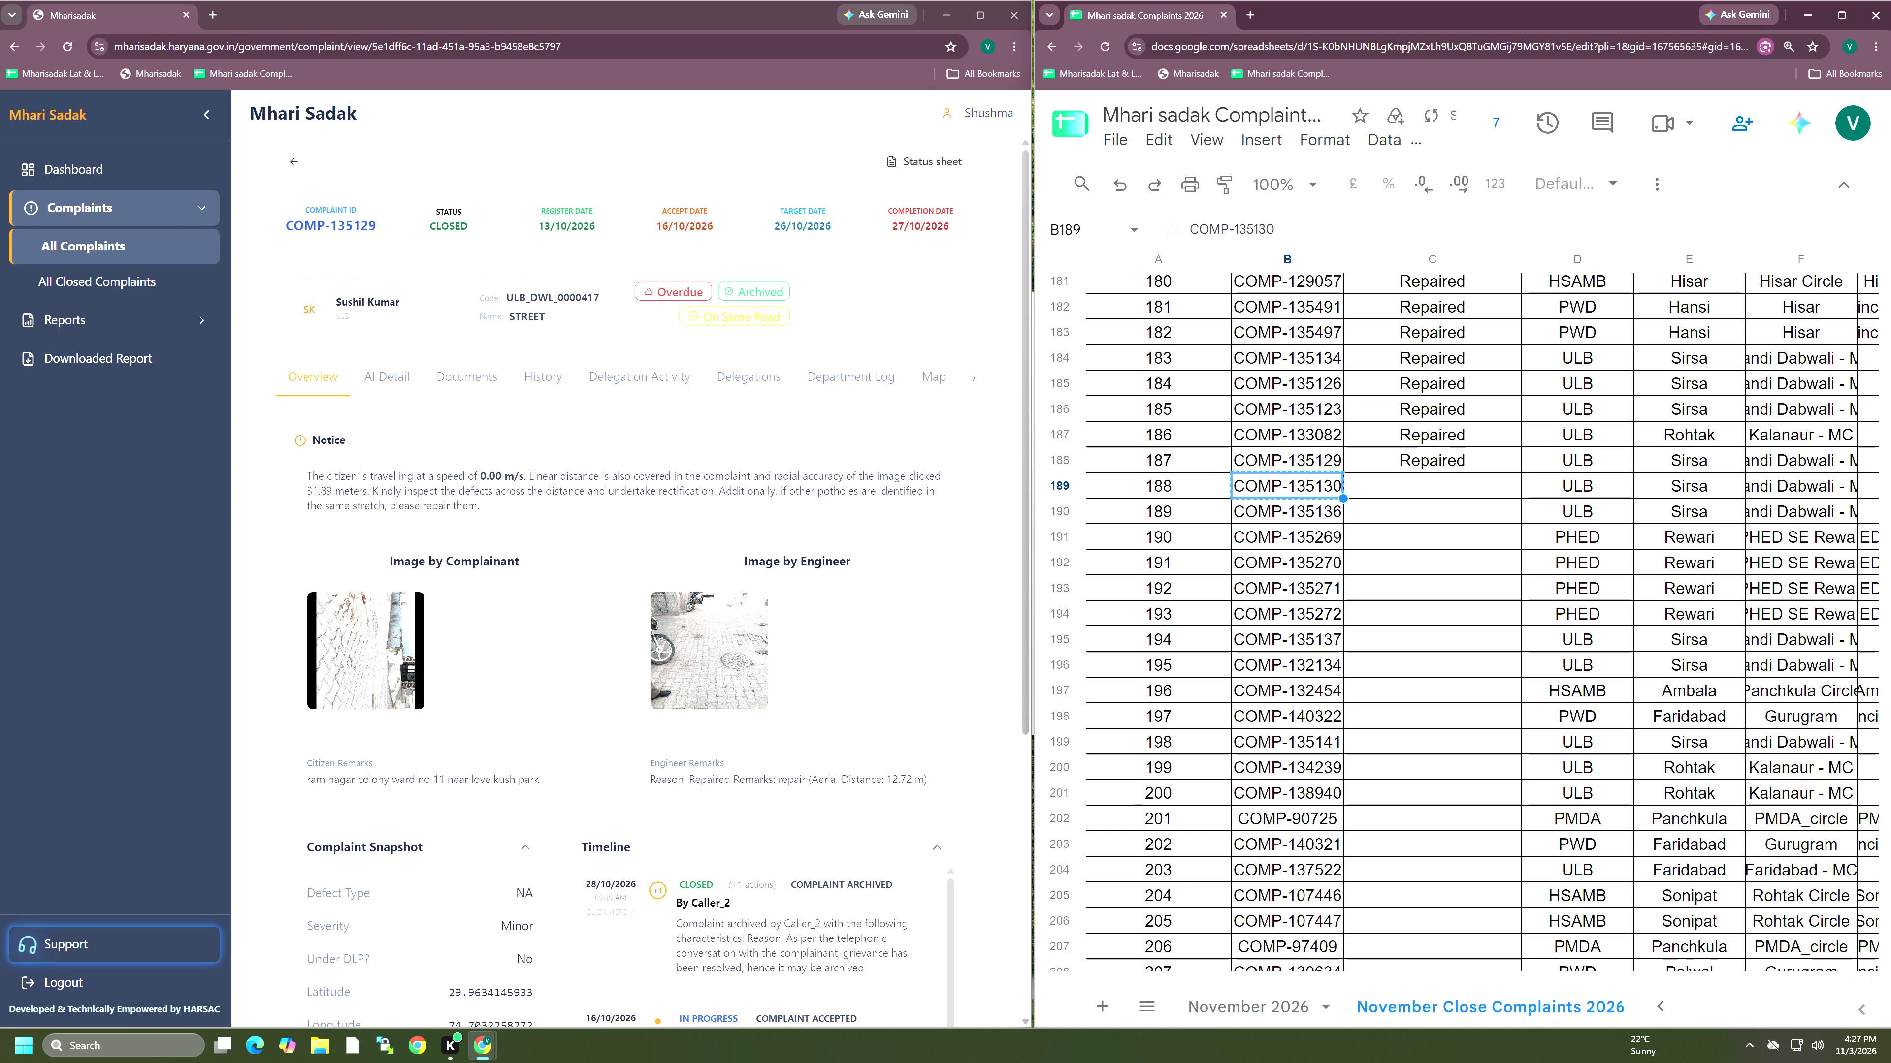
click(297, 161)
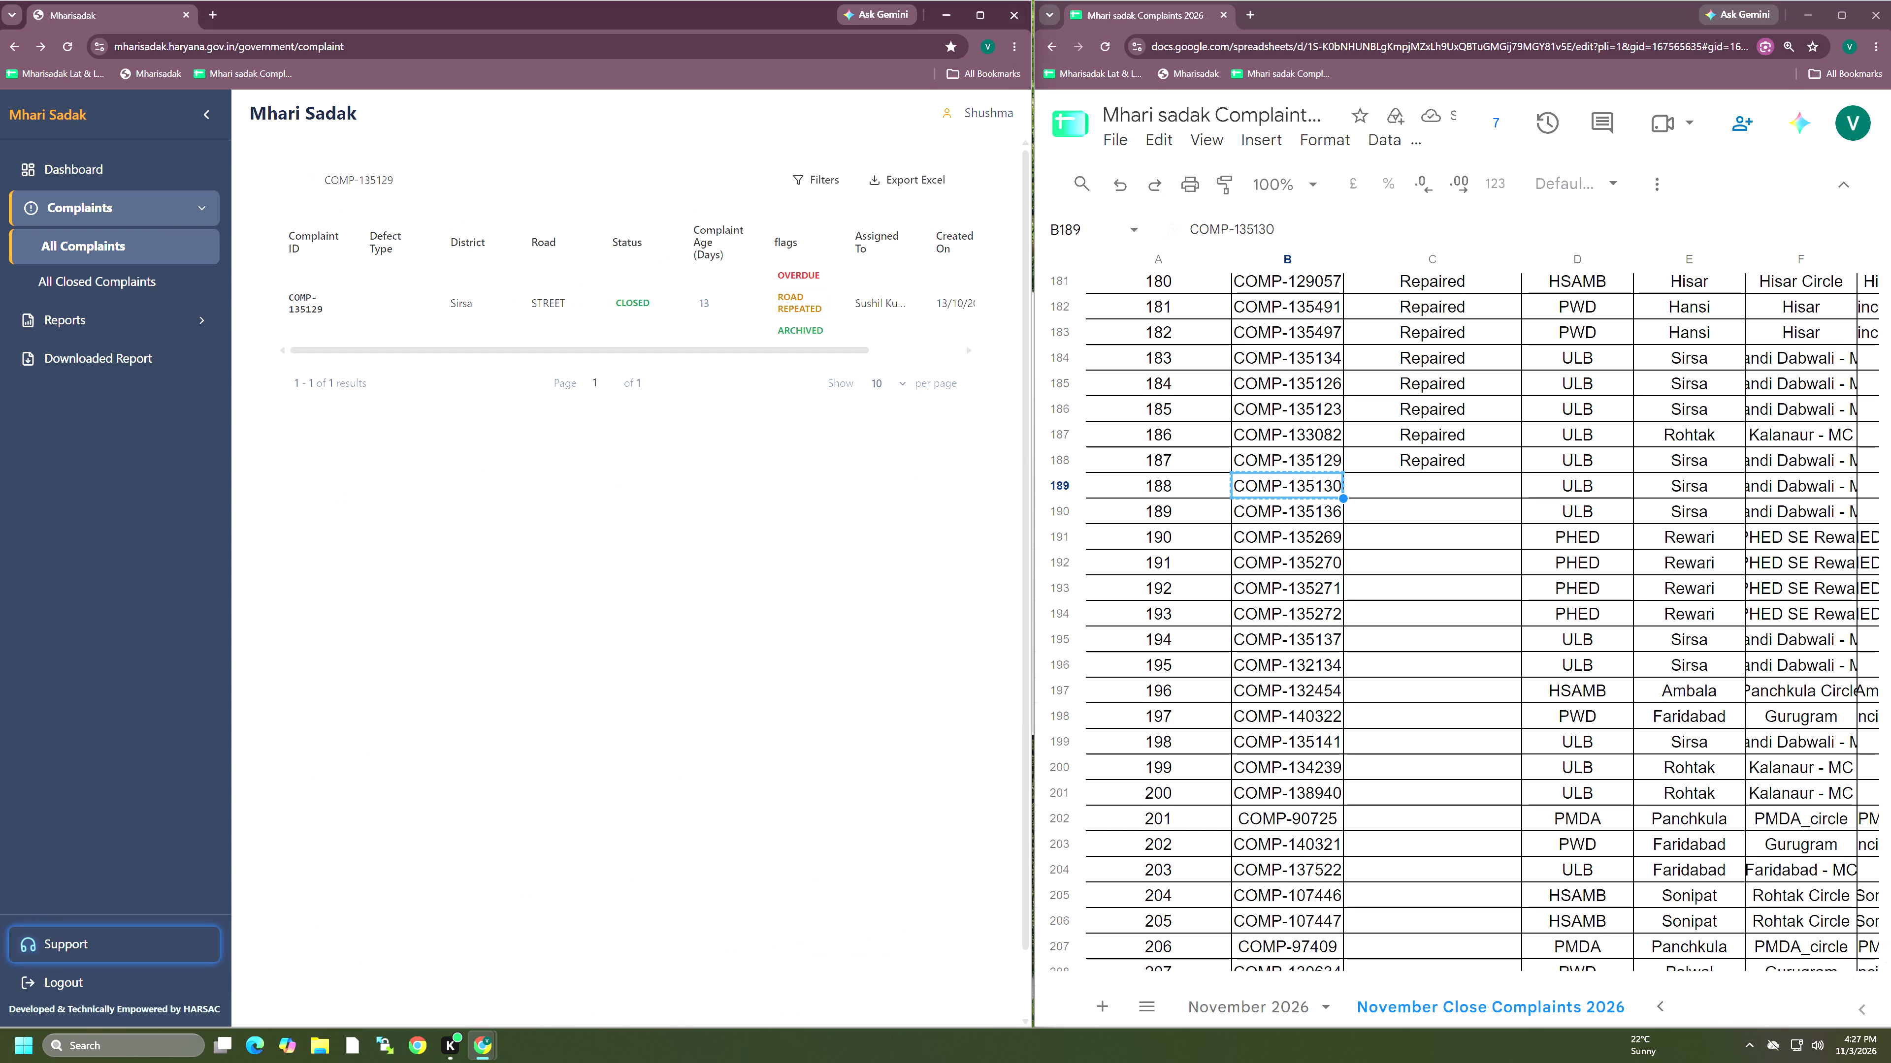
drag(406, 180, 166, 195)
key(ctrl+v)
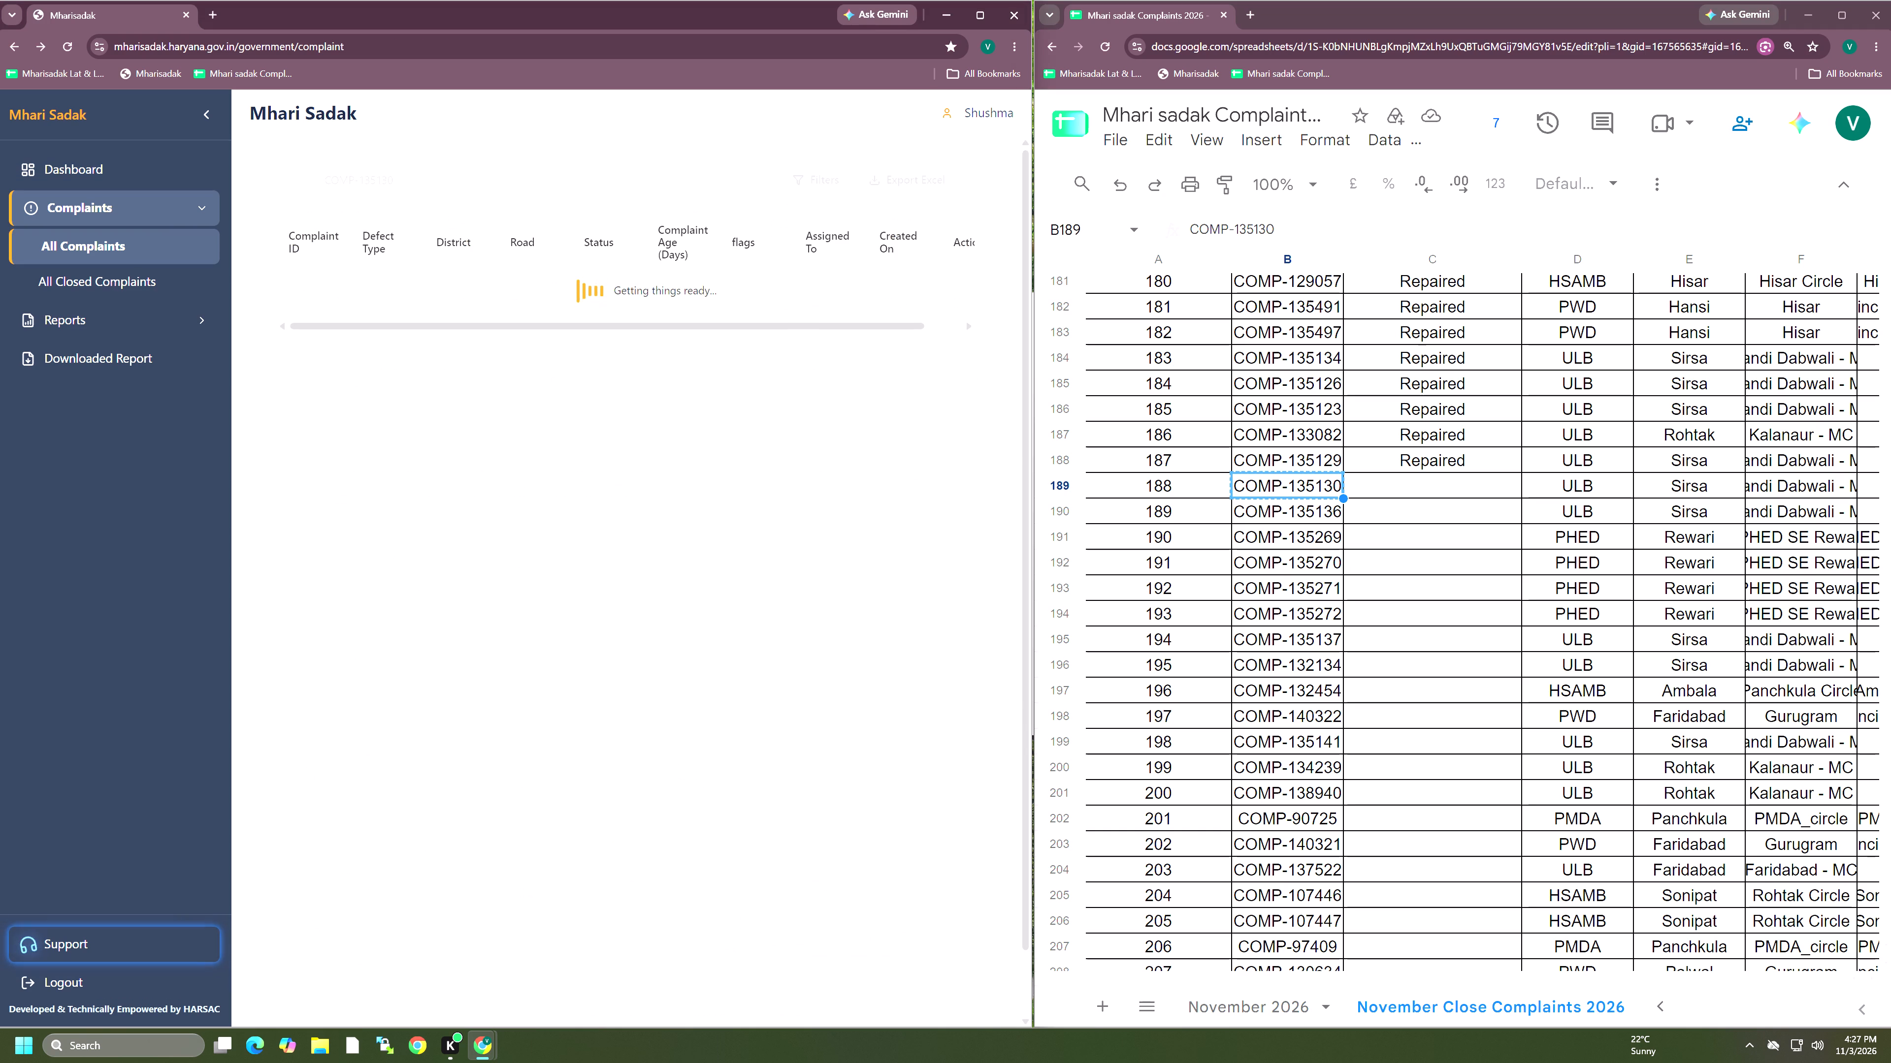
click(537, 313)
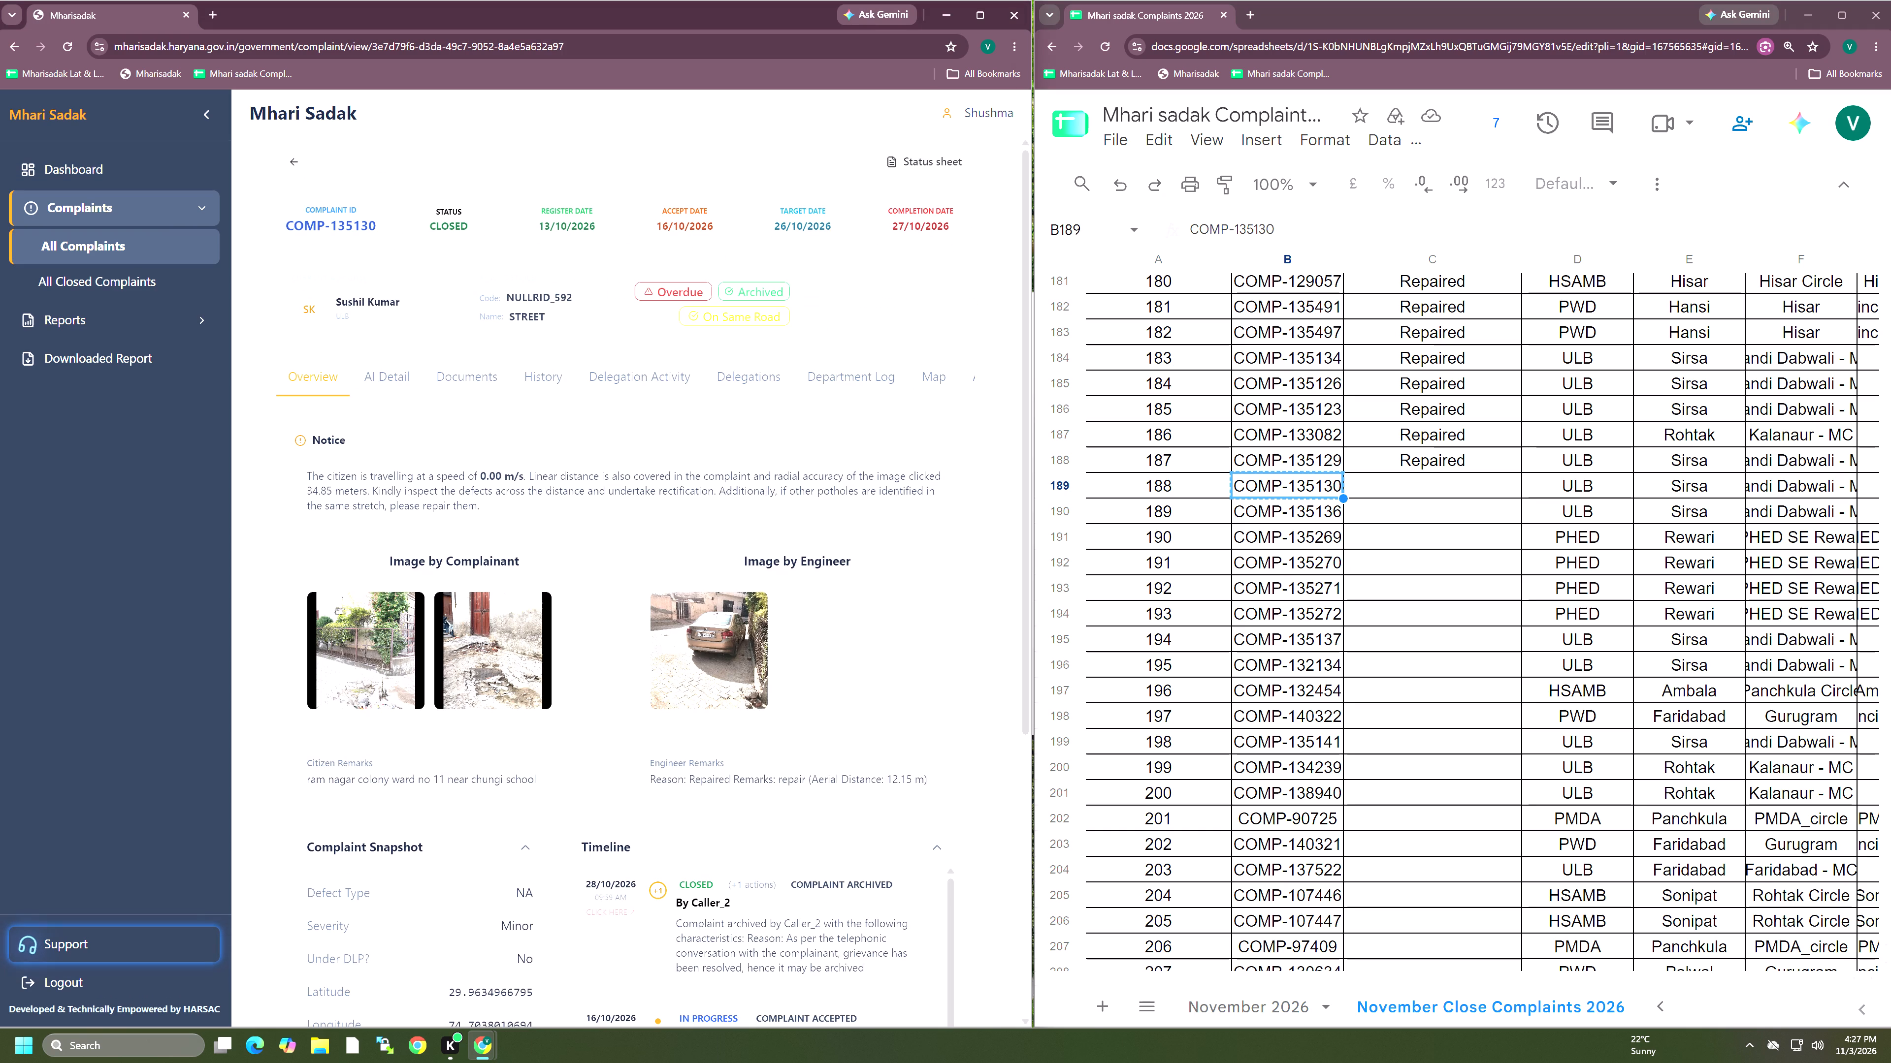
click(1415, 489)
key(ctrl+d)
click(1296, 515)
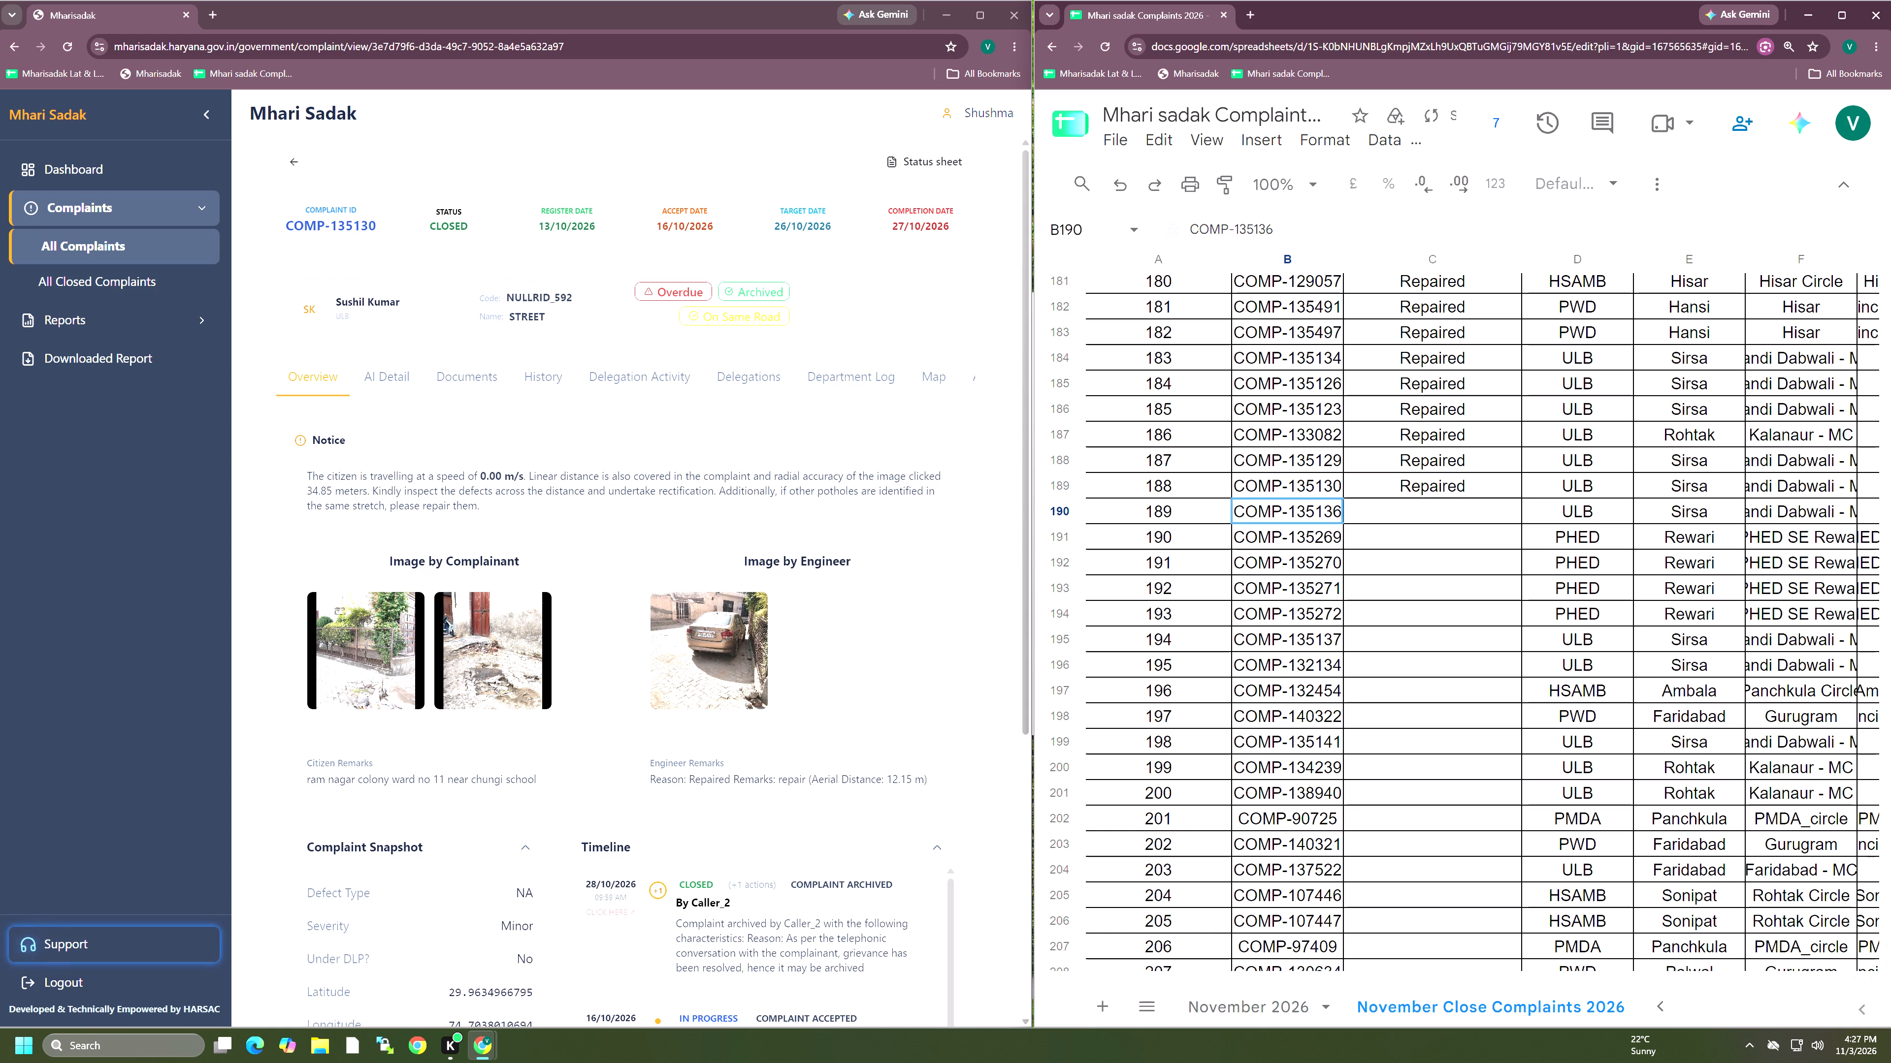
key(ctrl+c)
click(293, 166)
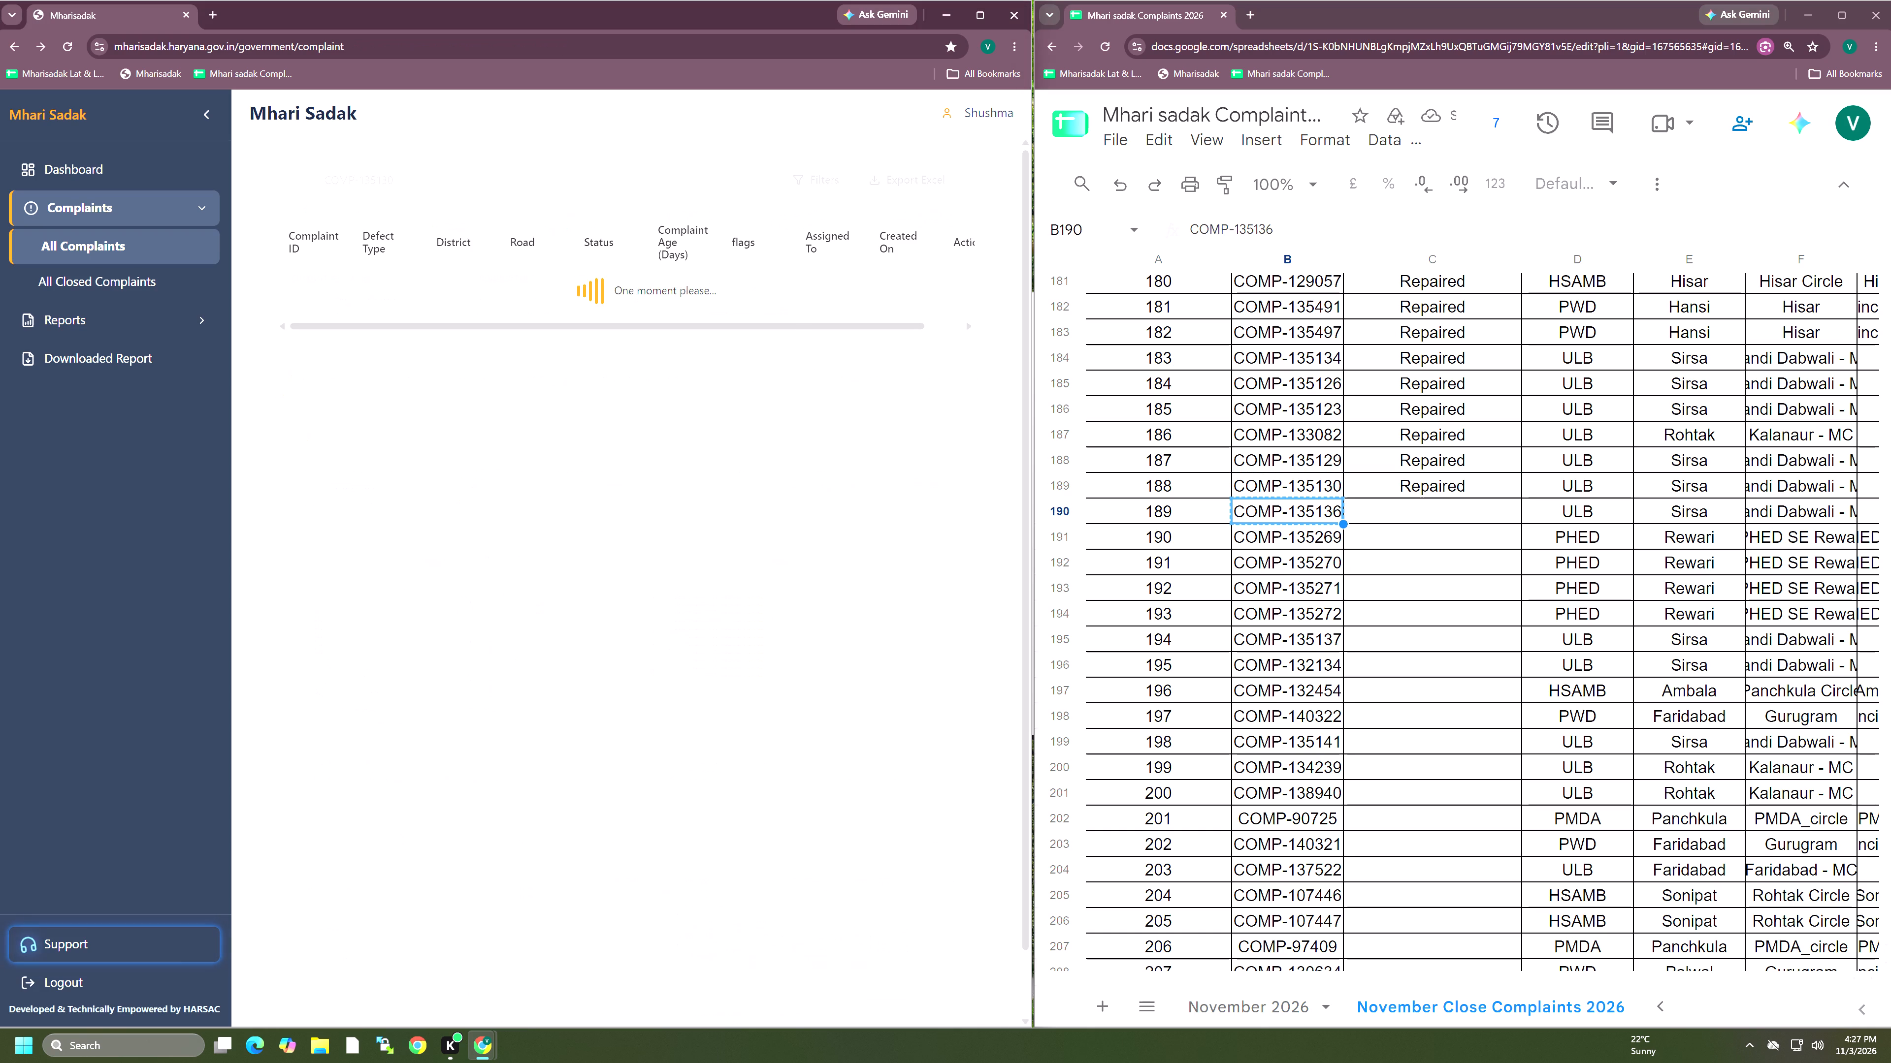
drag(407, 182, 199, 222)
key(ctrl+v)
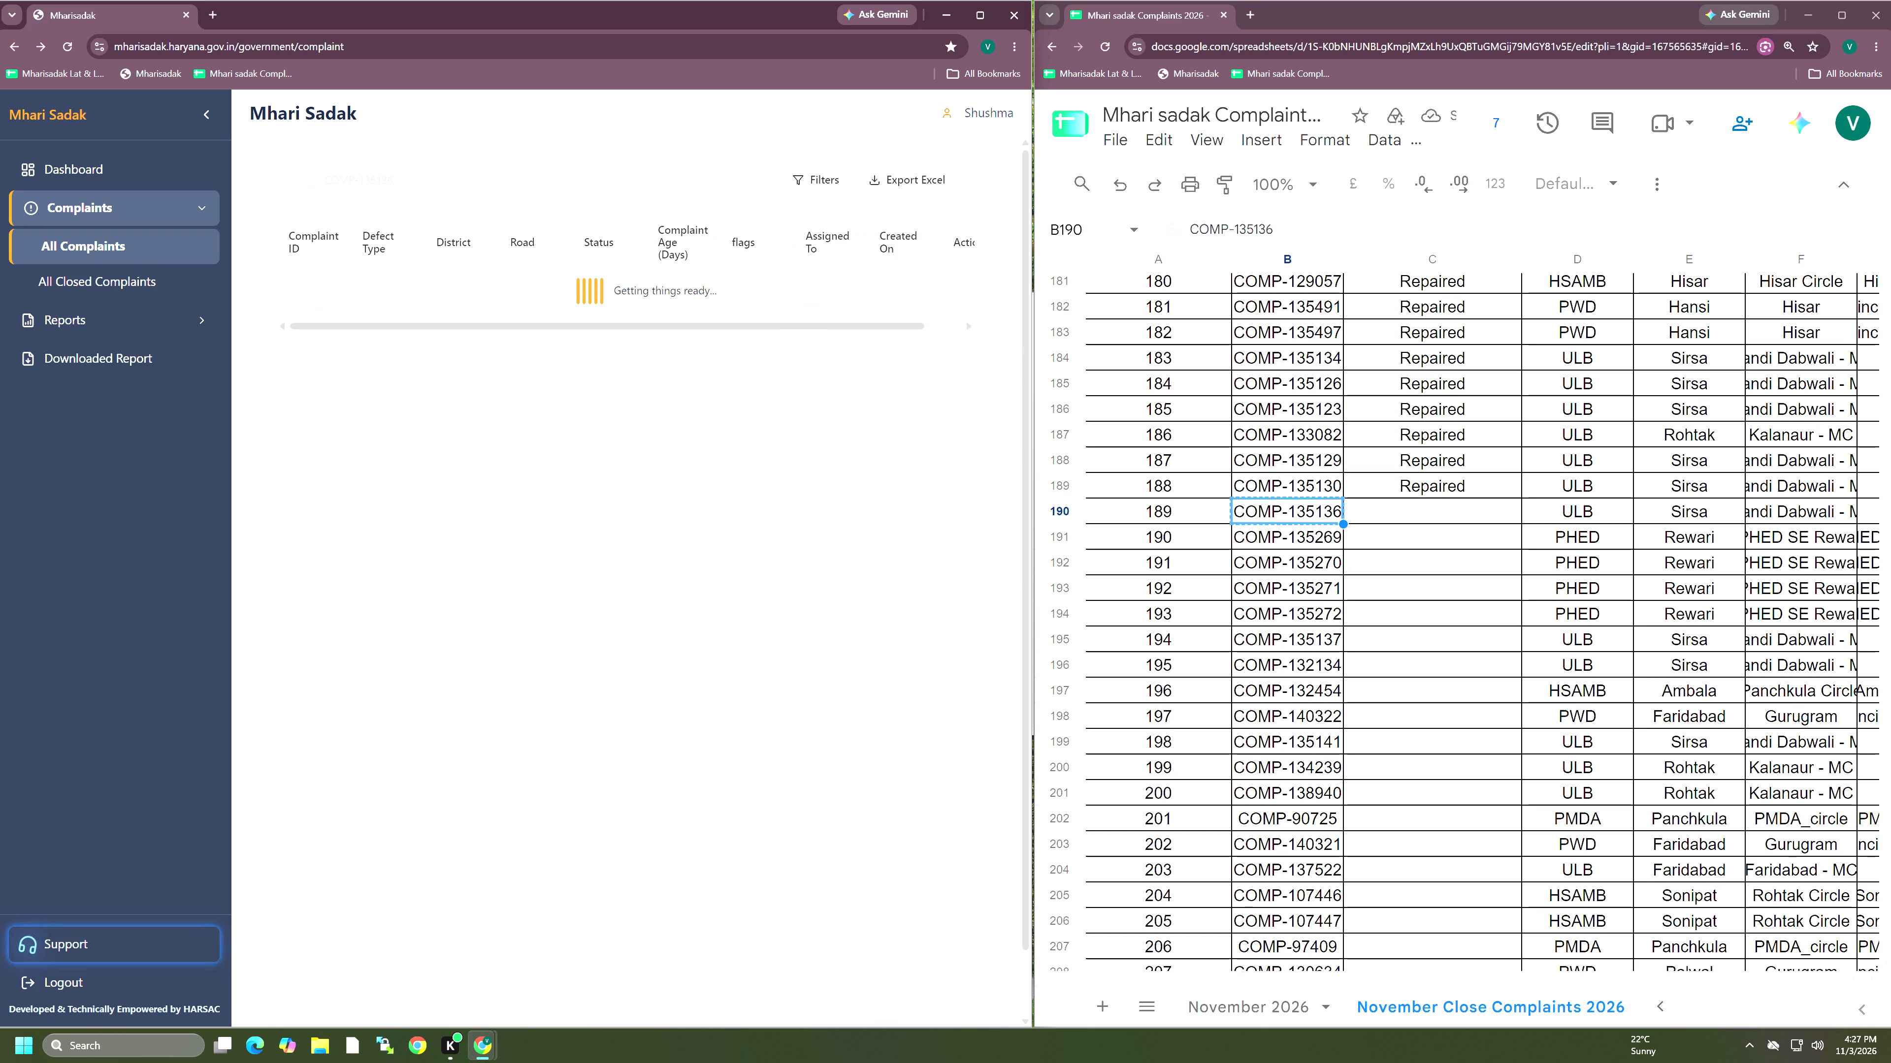
click(574, 311)
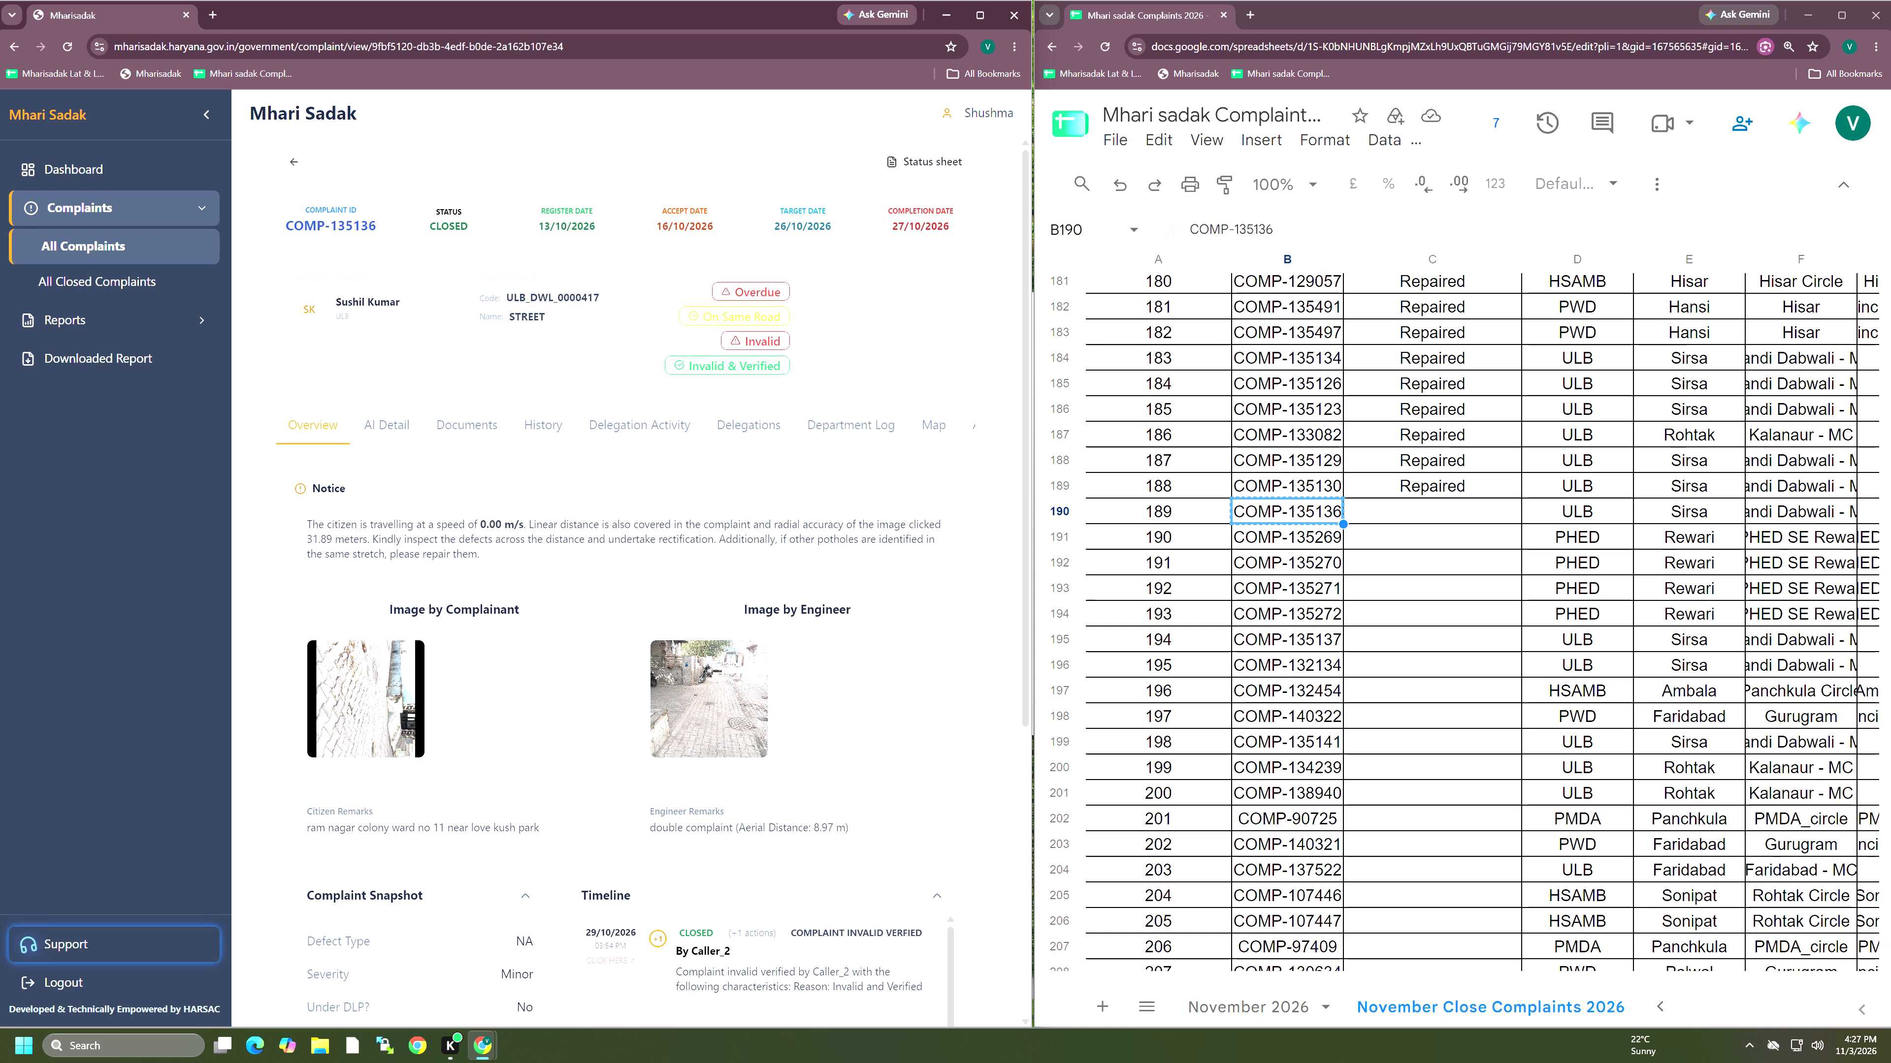
drag(652, 830, 892, 820)
key(ctrl+c)
click(1426, 509)
key(ctrl+v)
click(1300, 535)
key(ctrl+c)
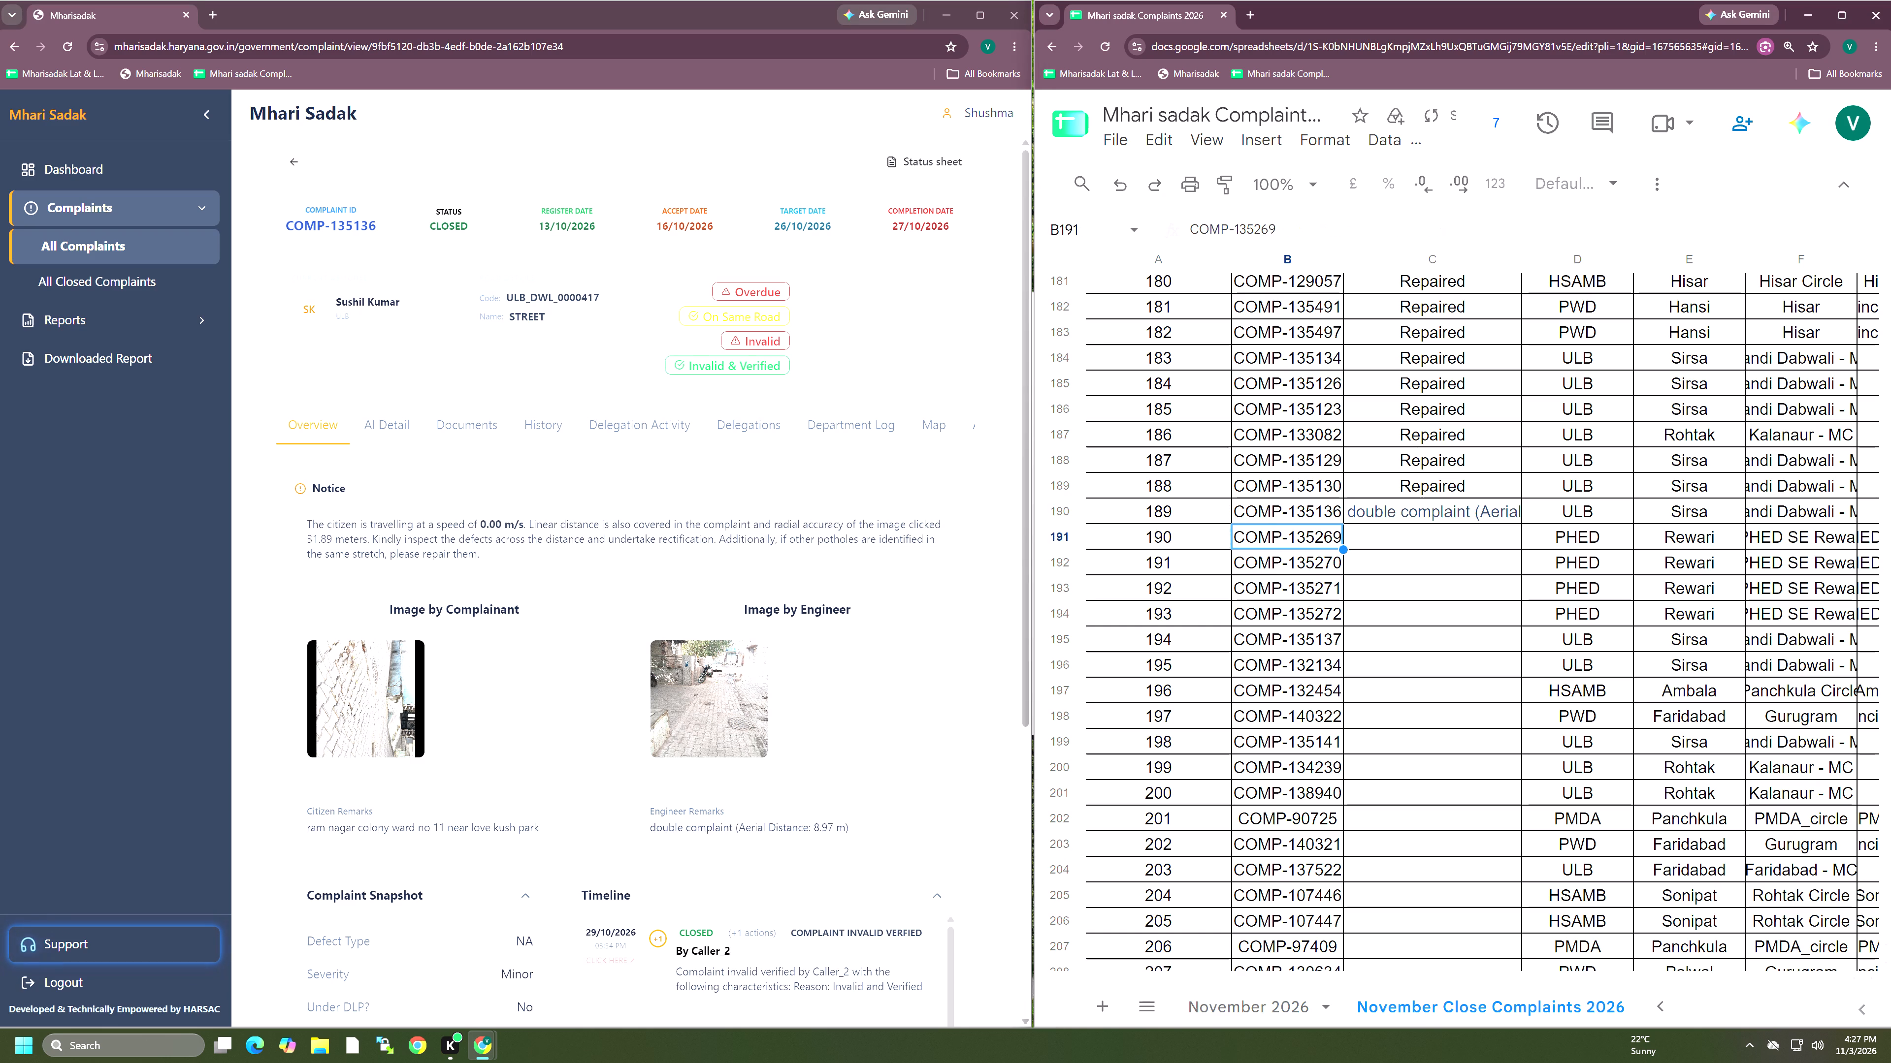
click(287, 167)
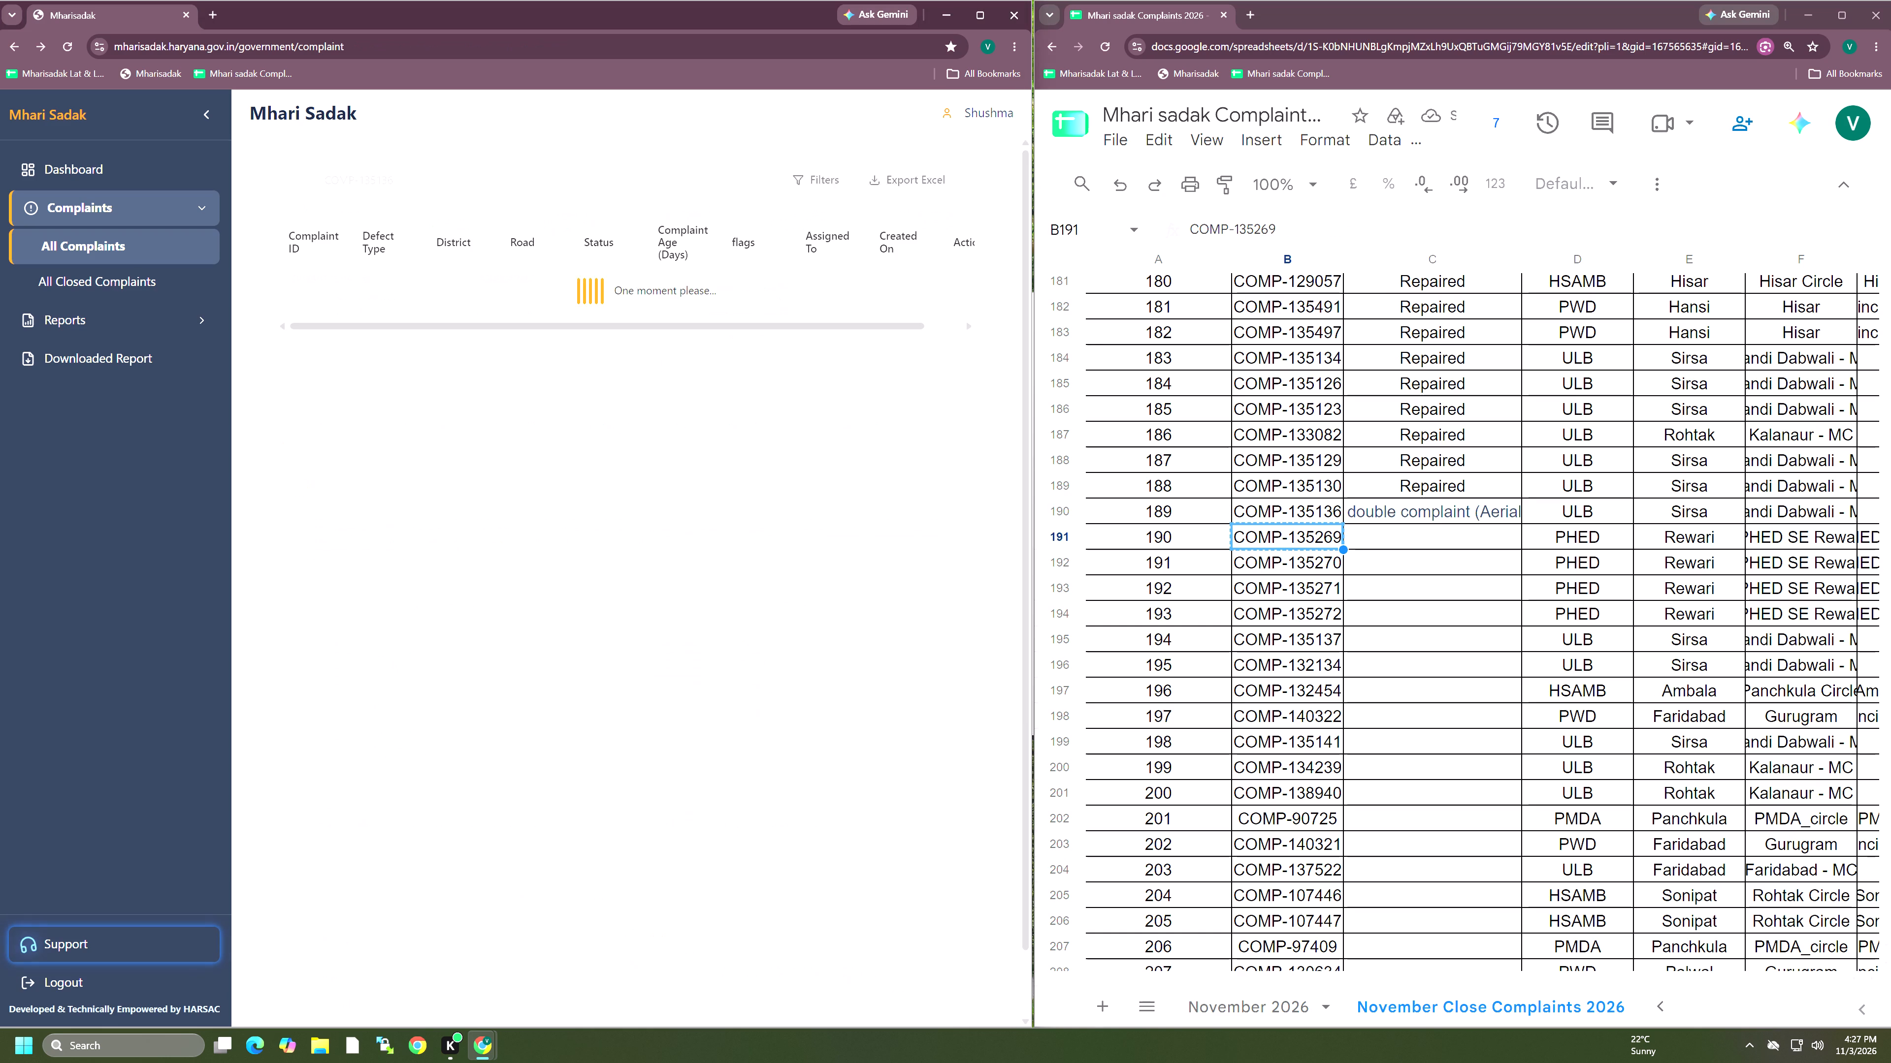
drag(401, 181, 216, 249)
key(ctrl+v)
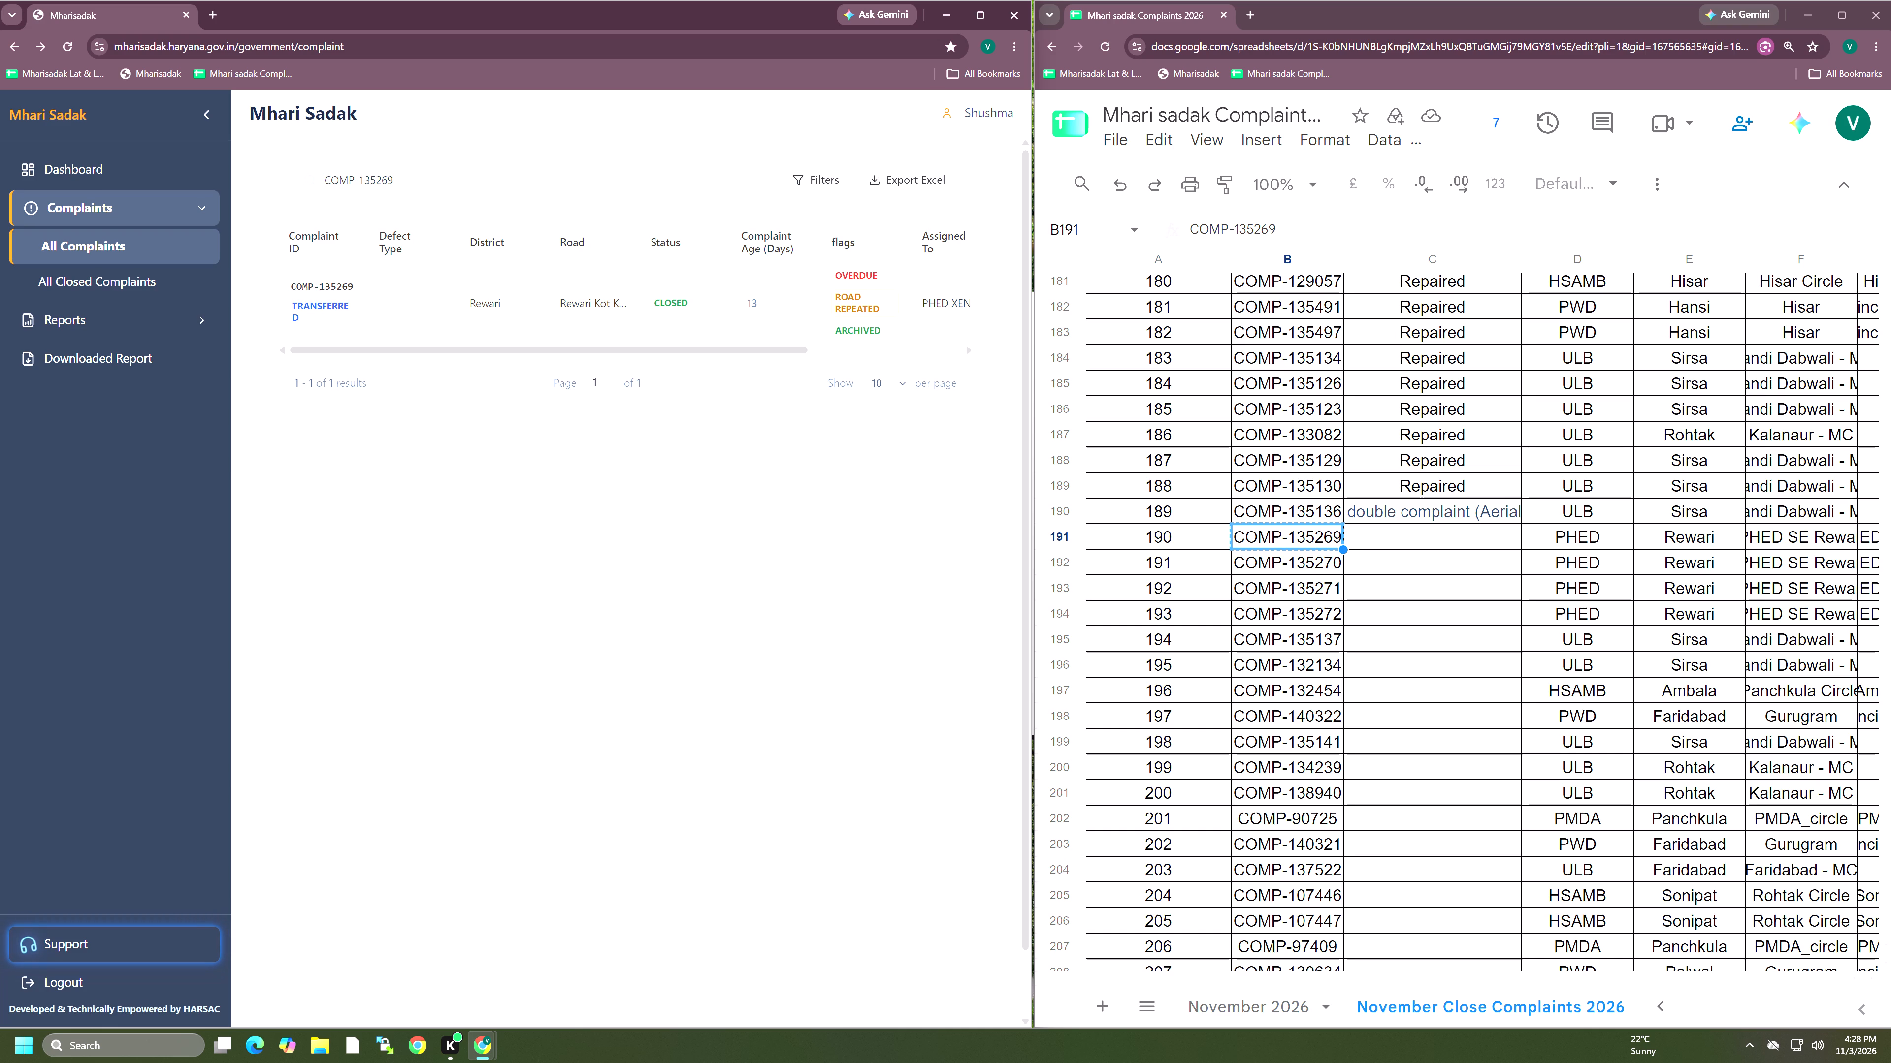
click(537, 333)
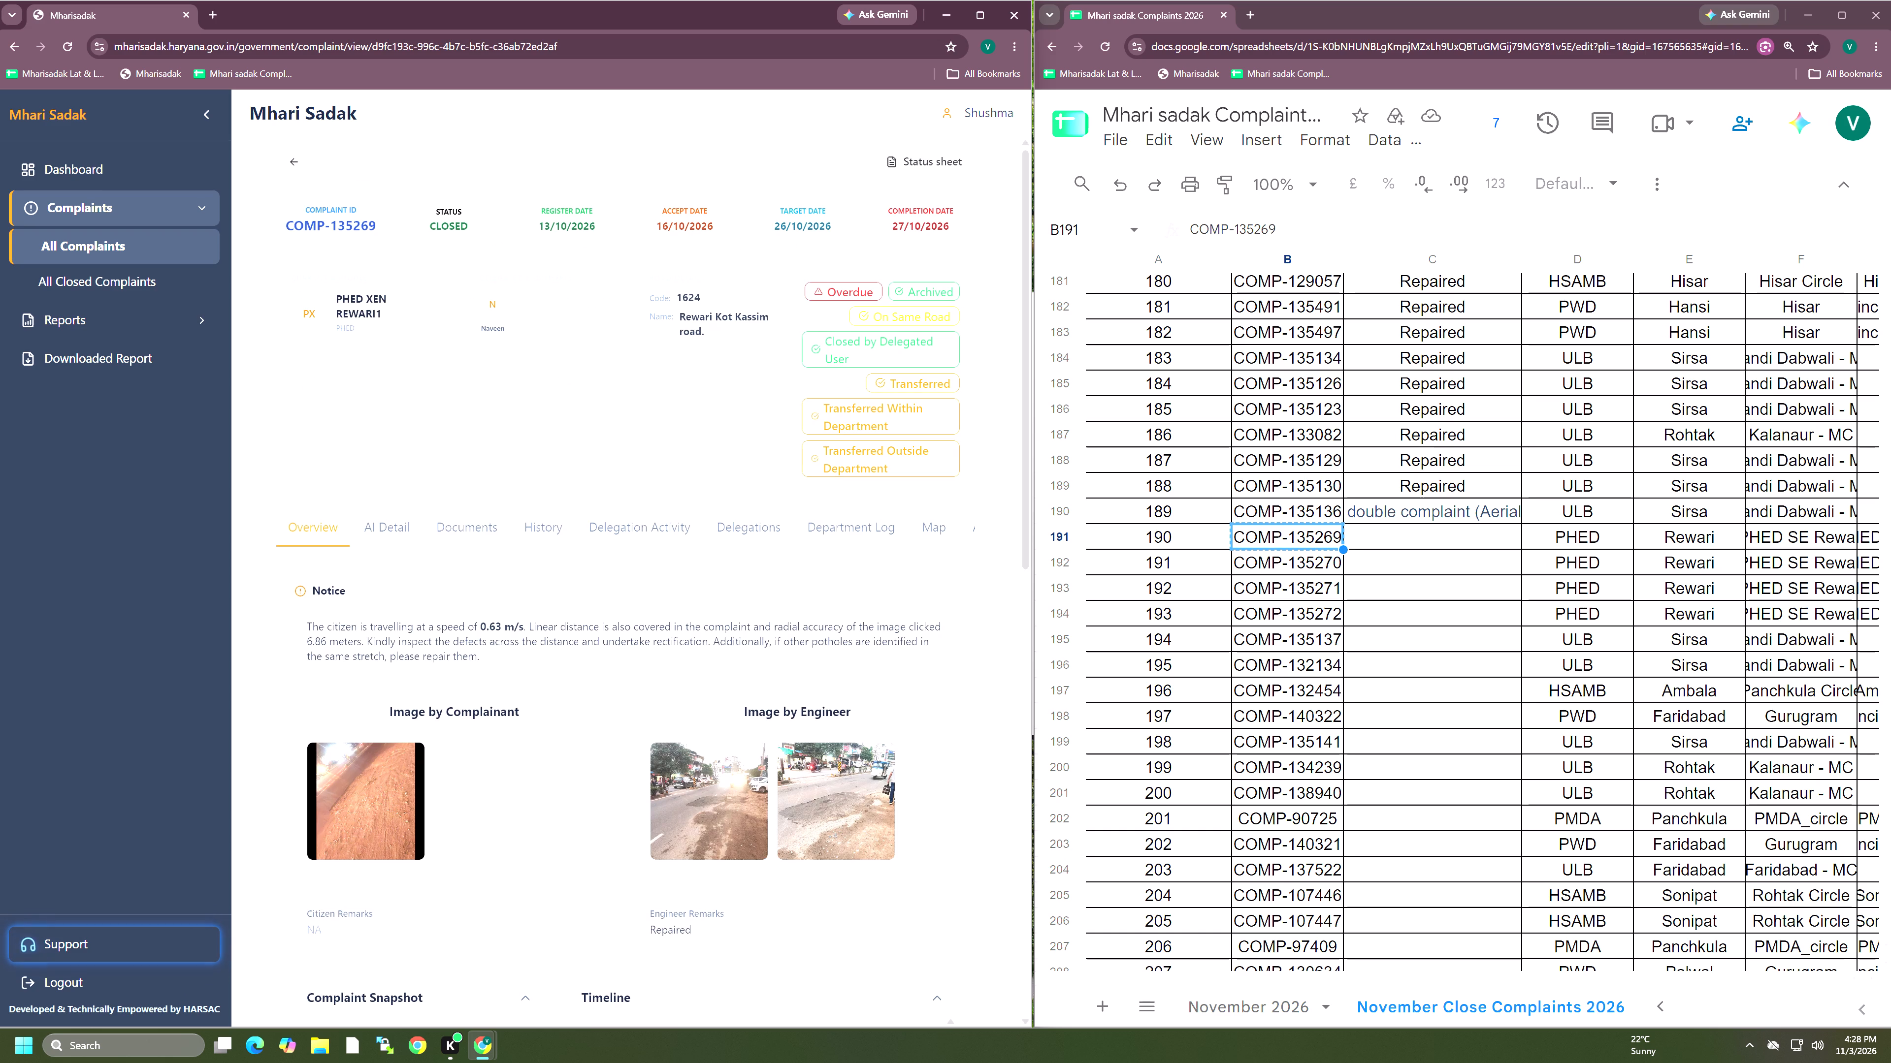
click(1399, 540)
text(Re)
key(p)
key(Return)
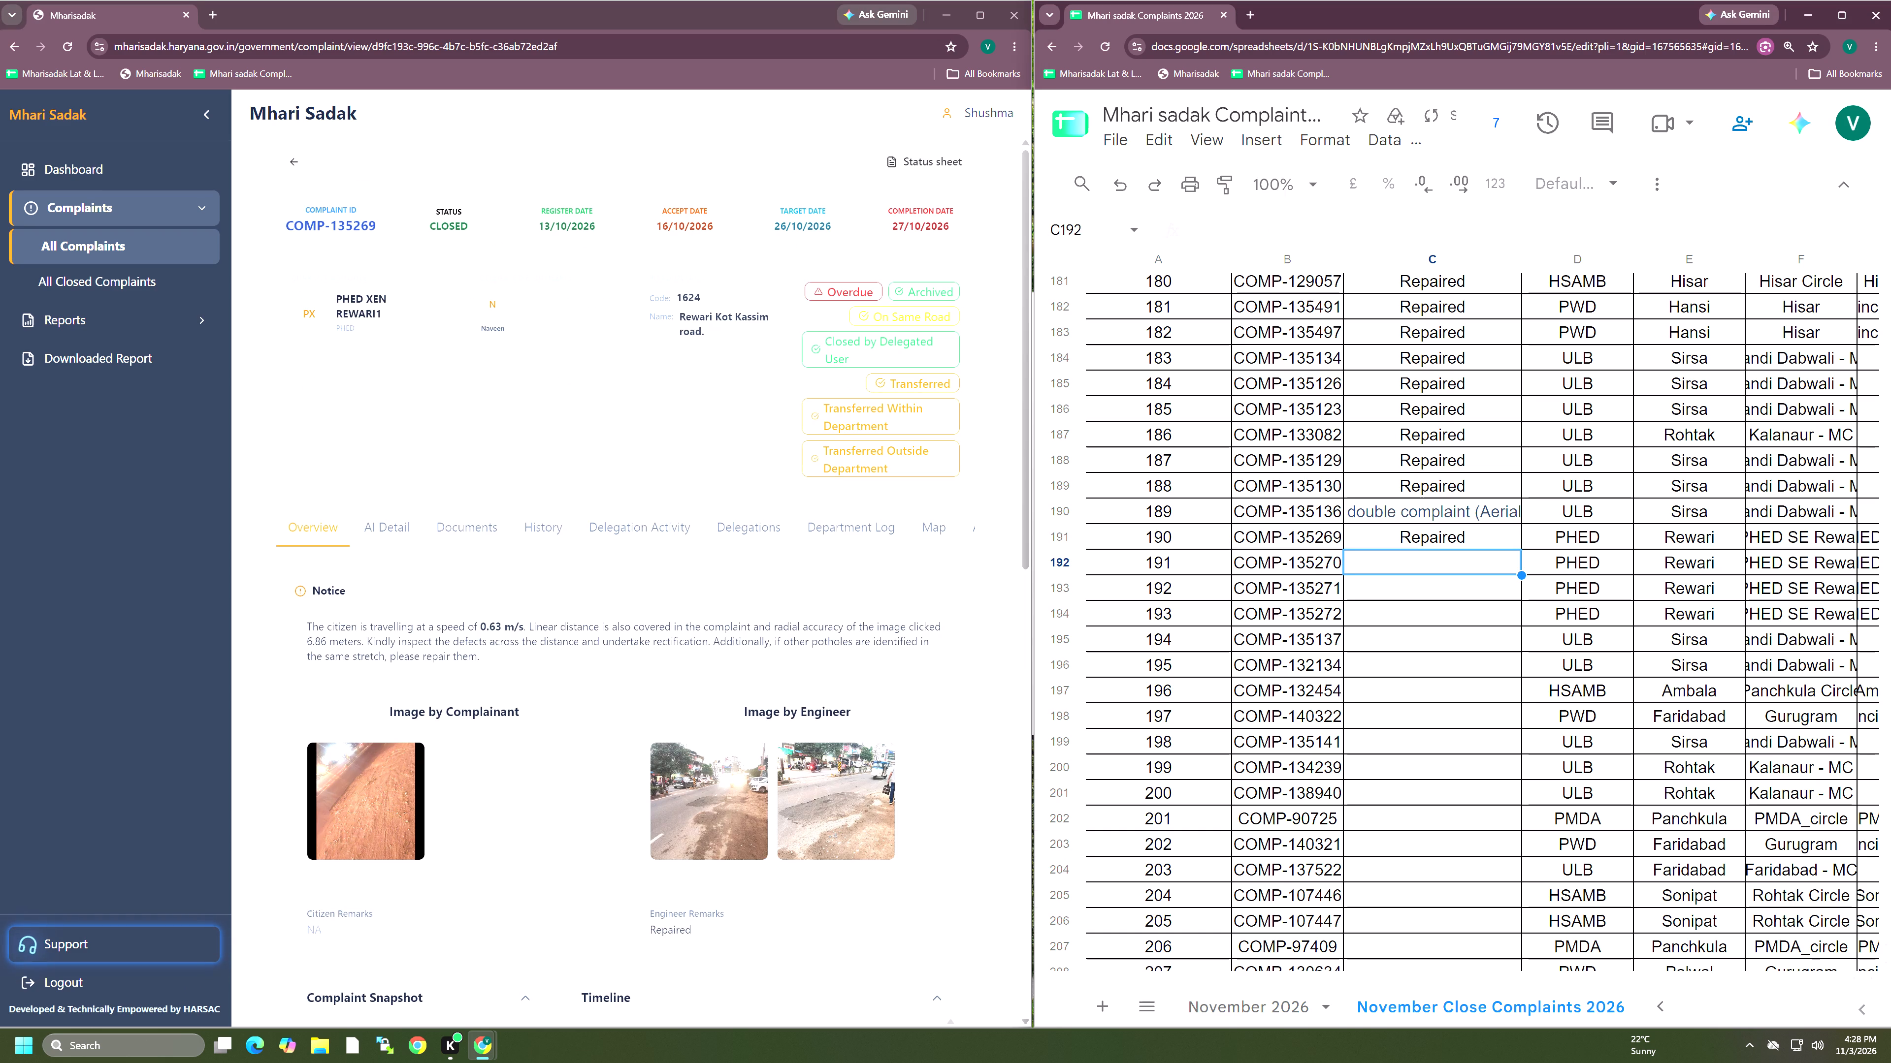
Look up COMP-135270 in the portal, check its engineer remark, and fill Repaired into its column C cell from the cell above.
click(1317, 560)
key(ctrl+c)
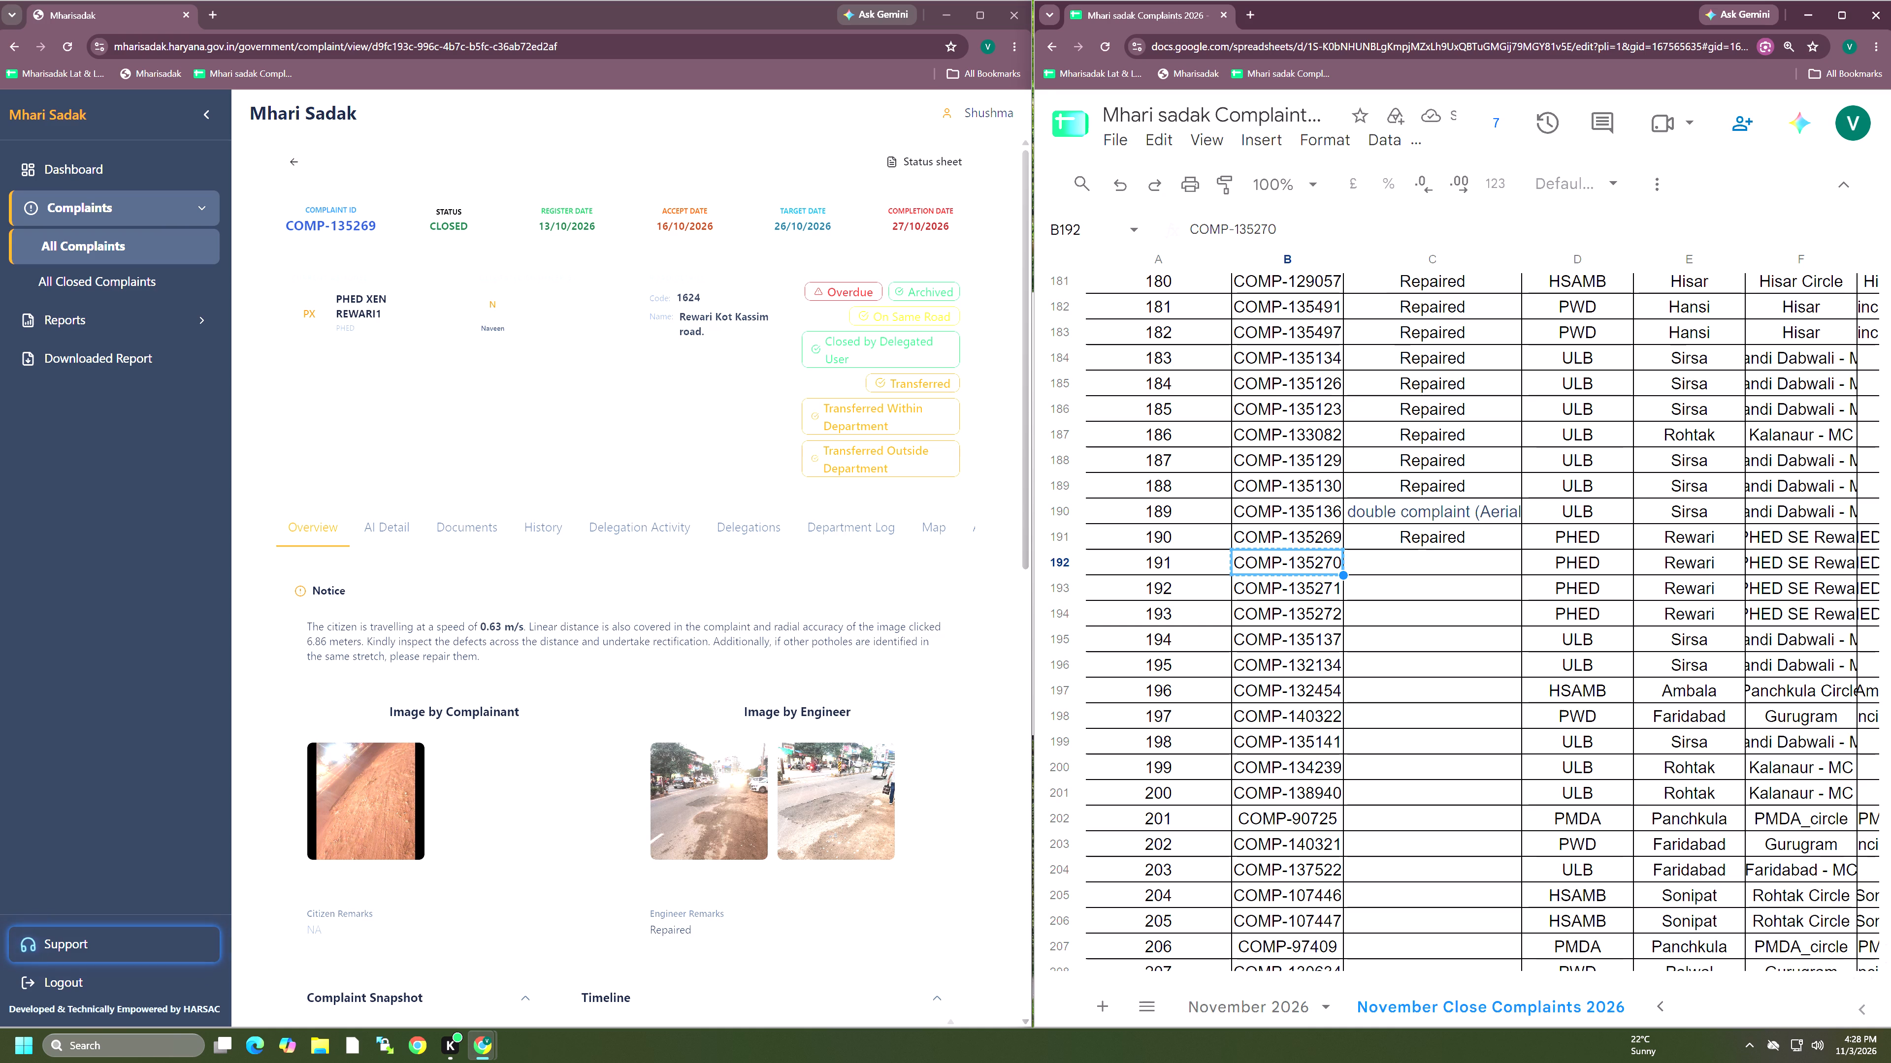
click(294, 162)
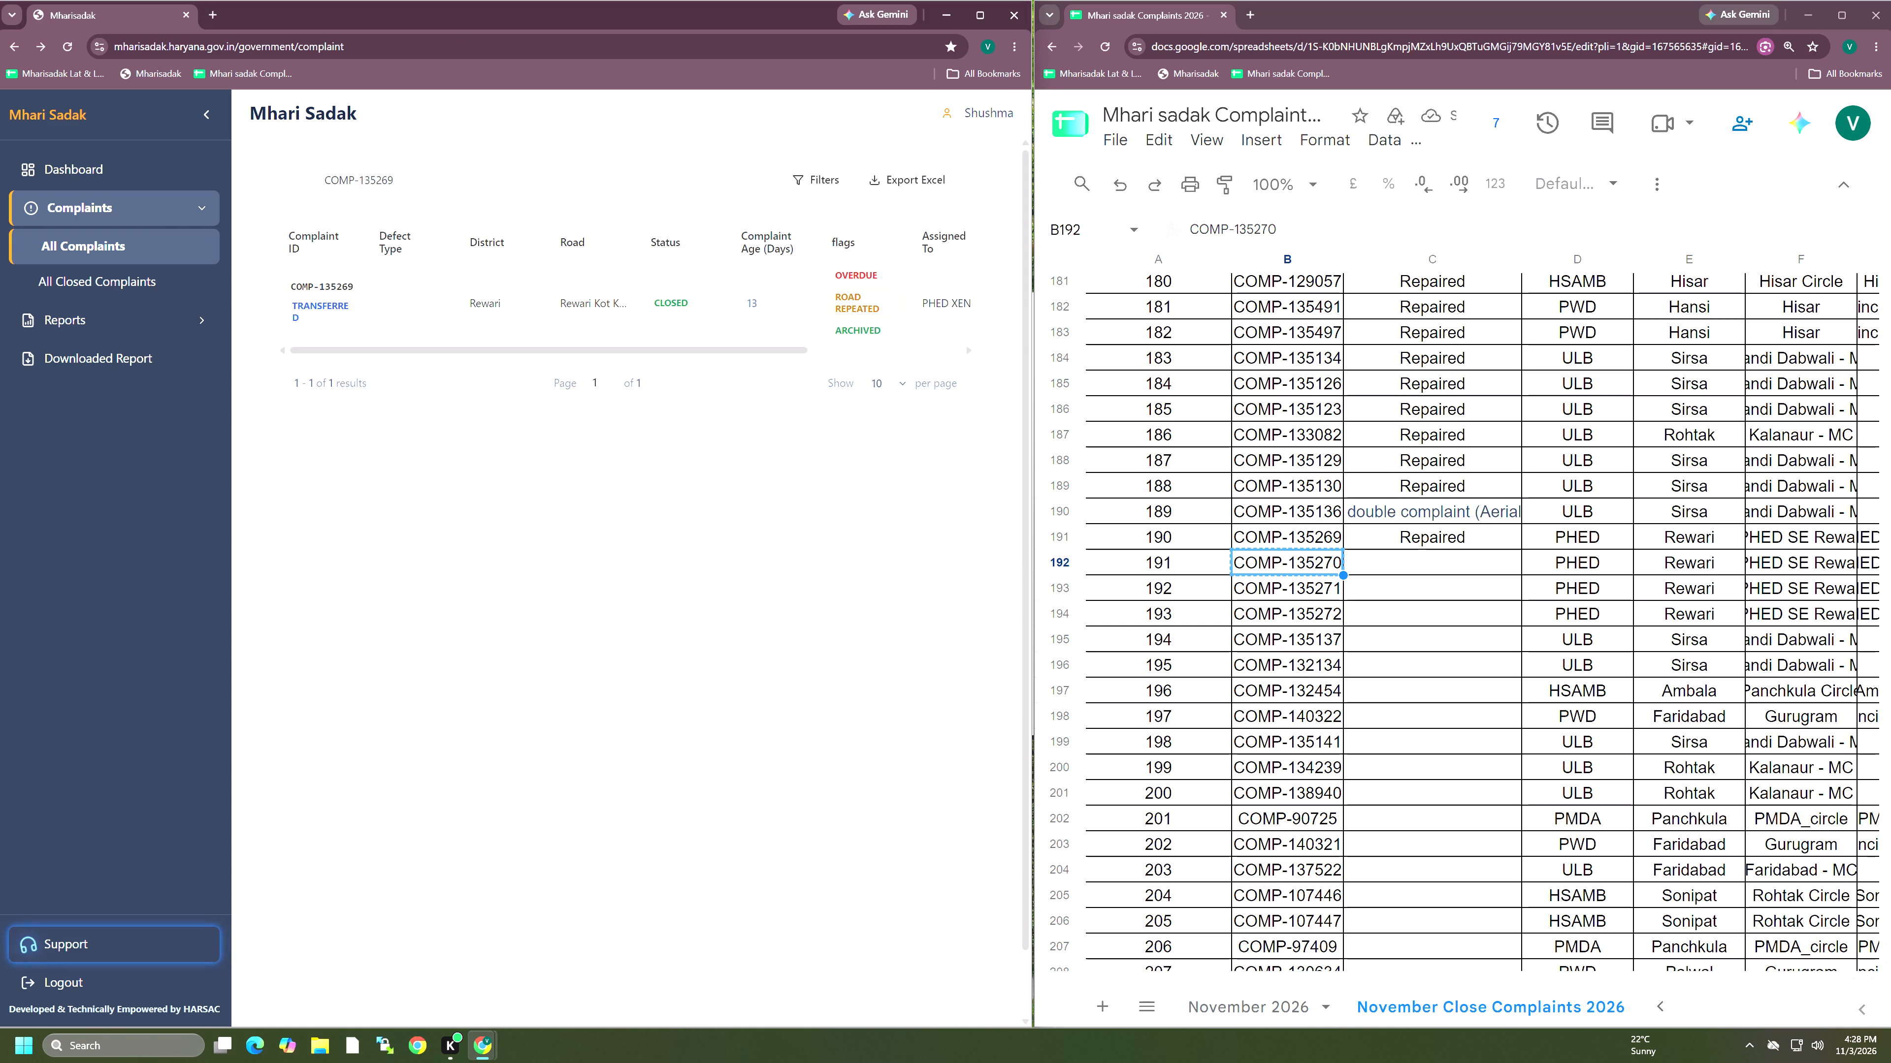
drag(416, 171, 255, 219)
key(ctrl+v)
click(580, 317)
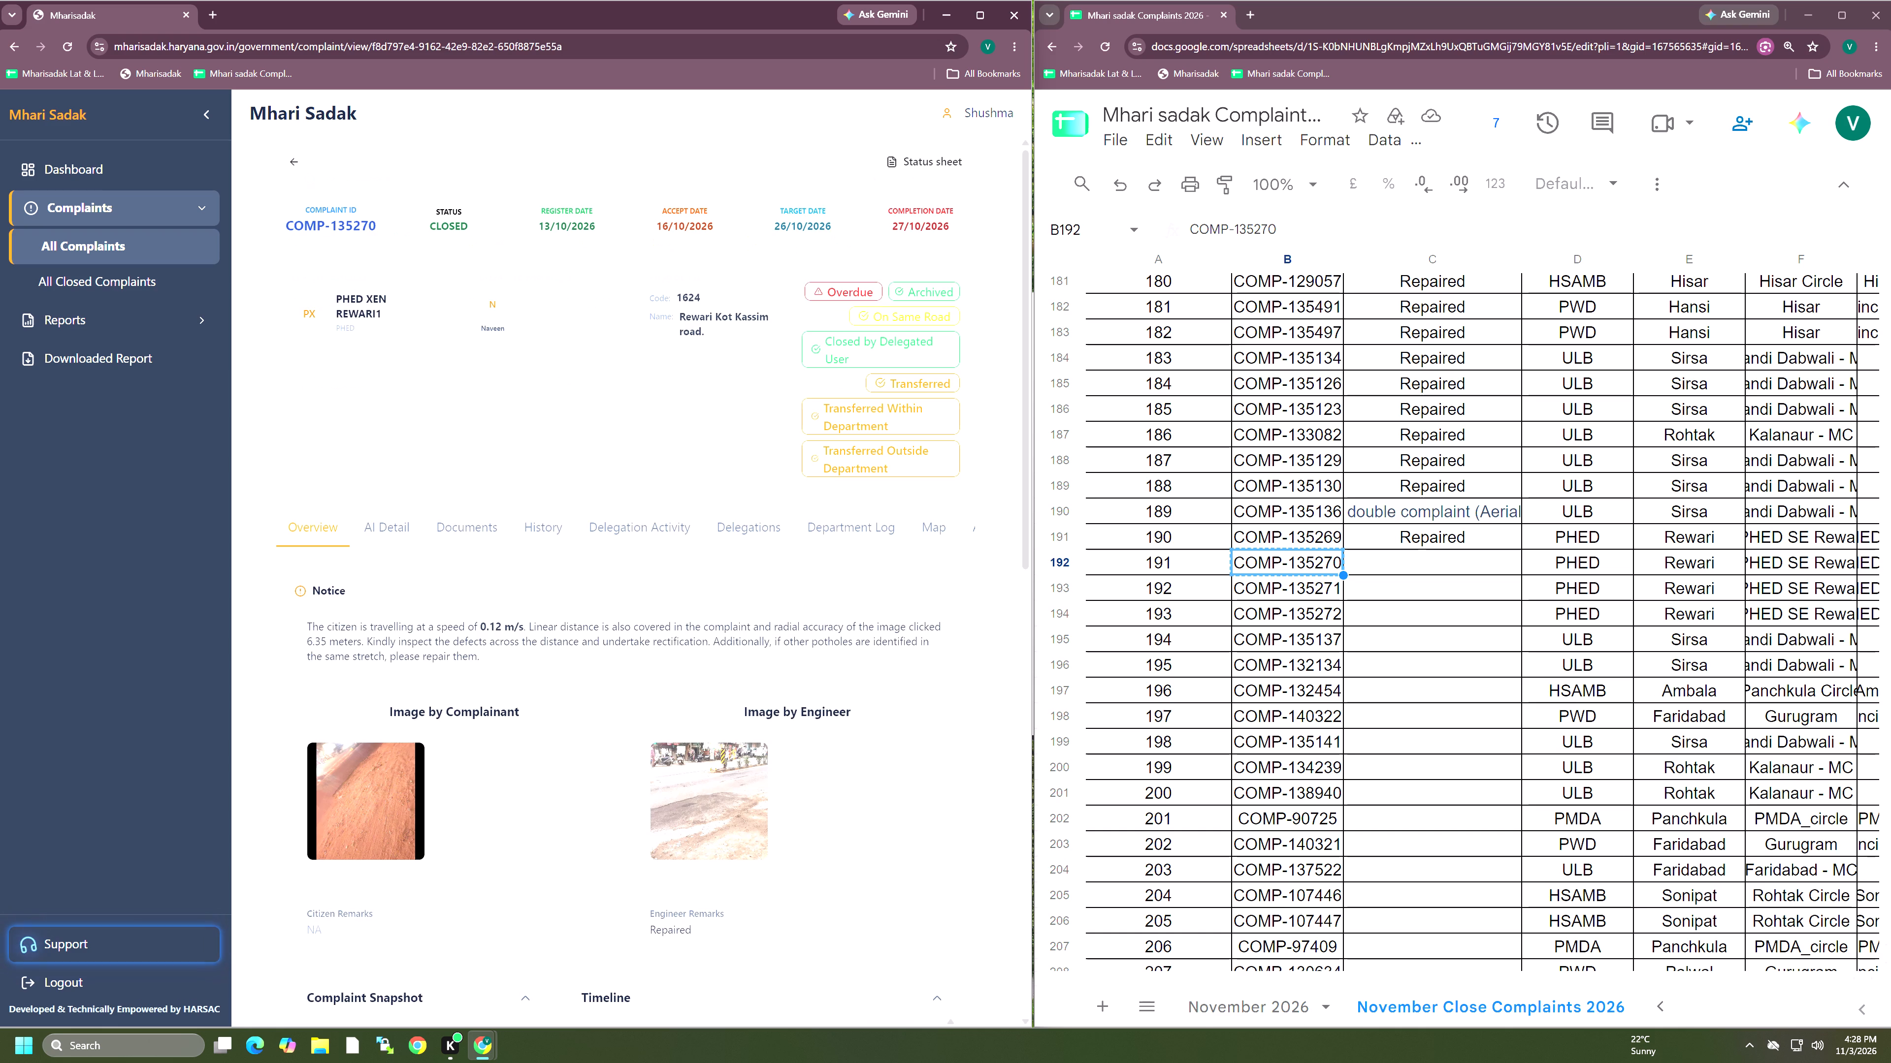
right_drag(926, 548, 927, 540)
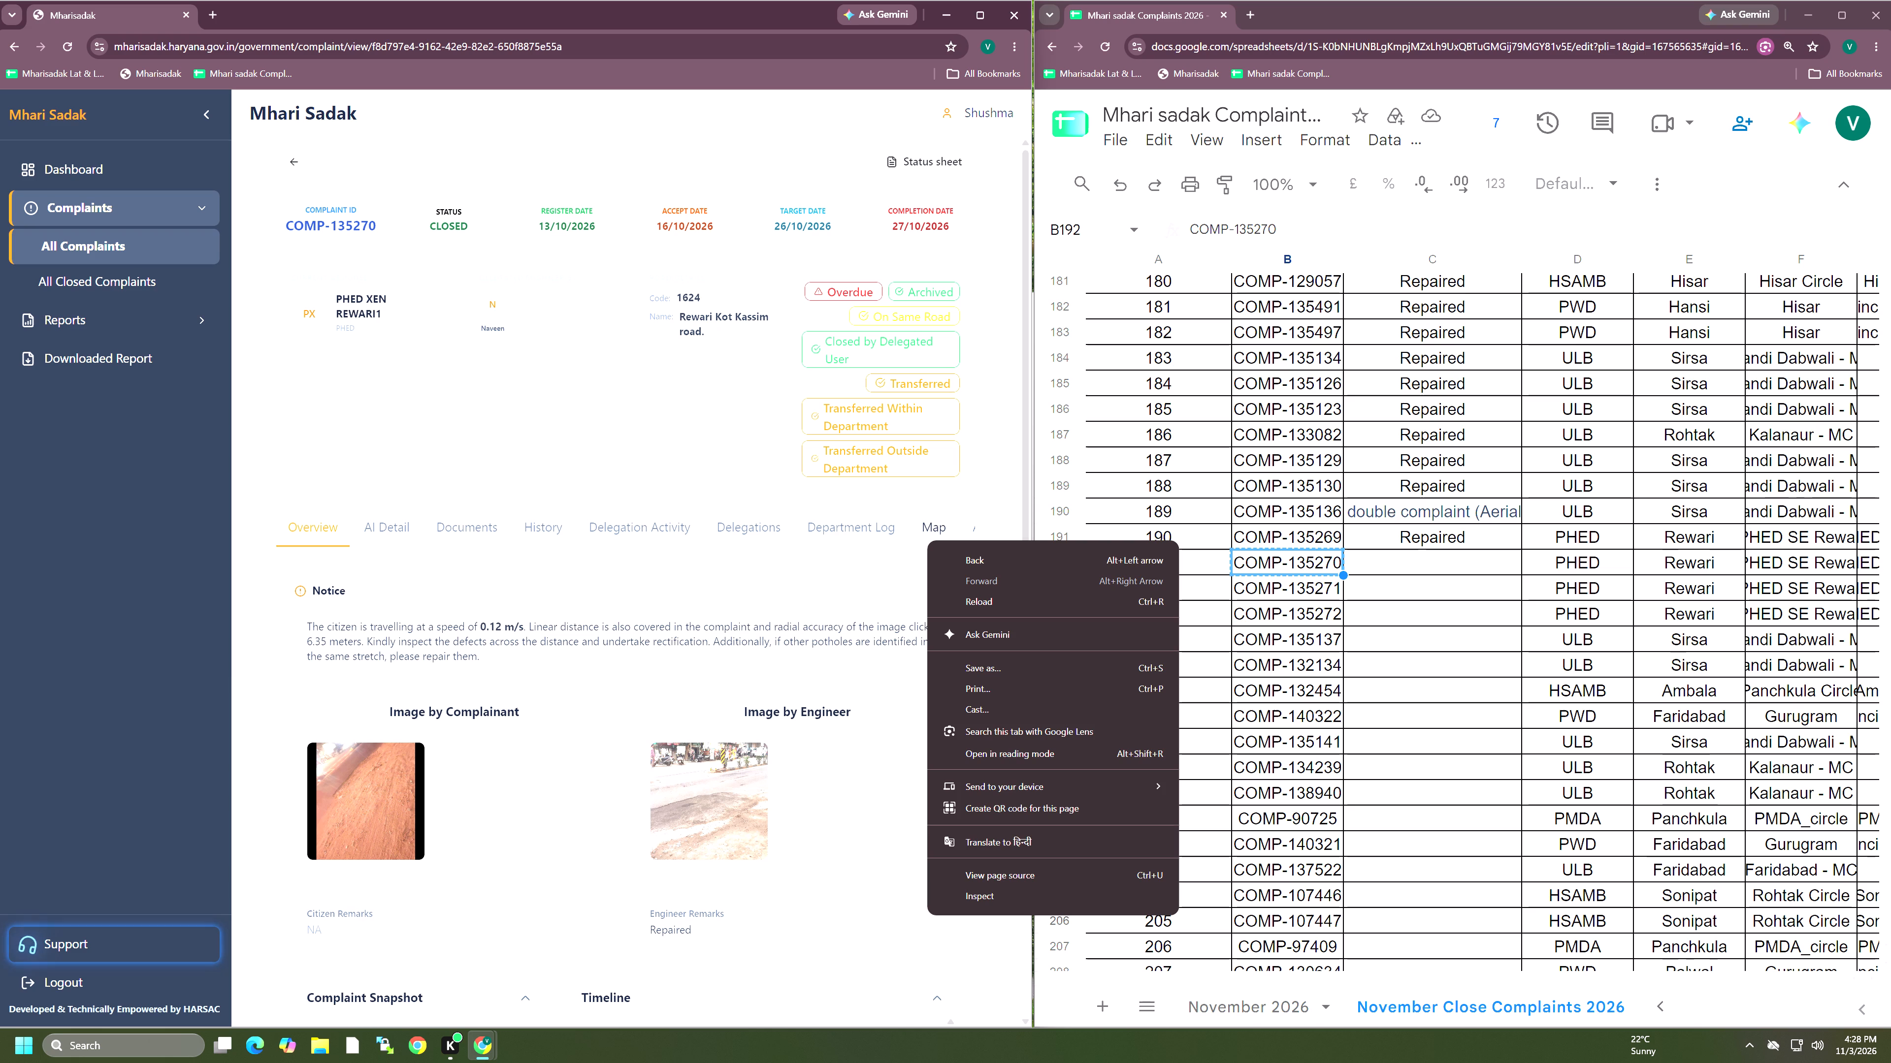
click(1435, 566)
key(ctrl+d)
click(1267, 593)
key(ctrl+c)
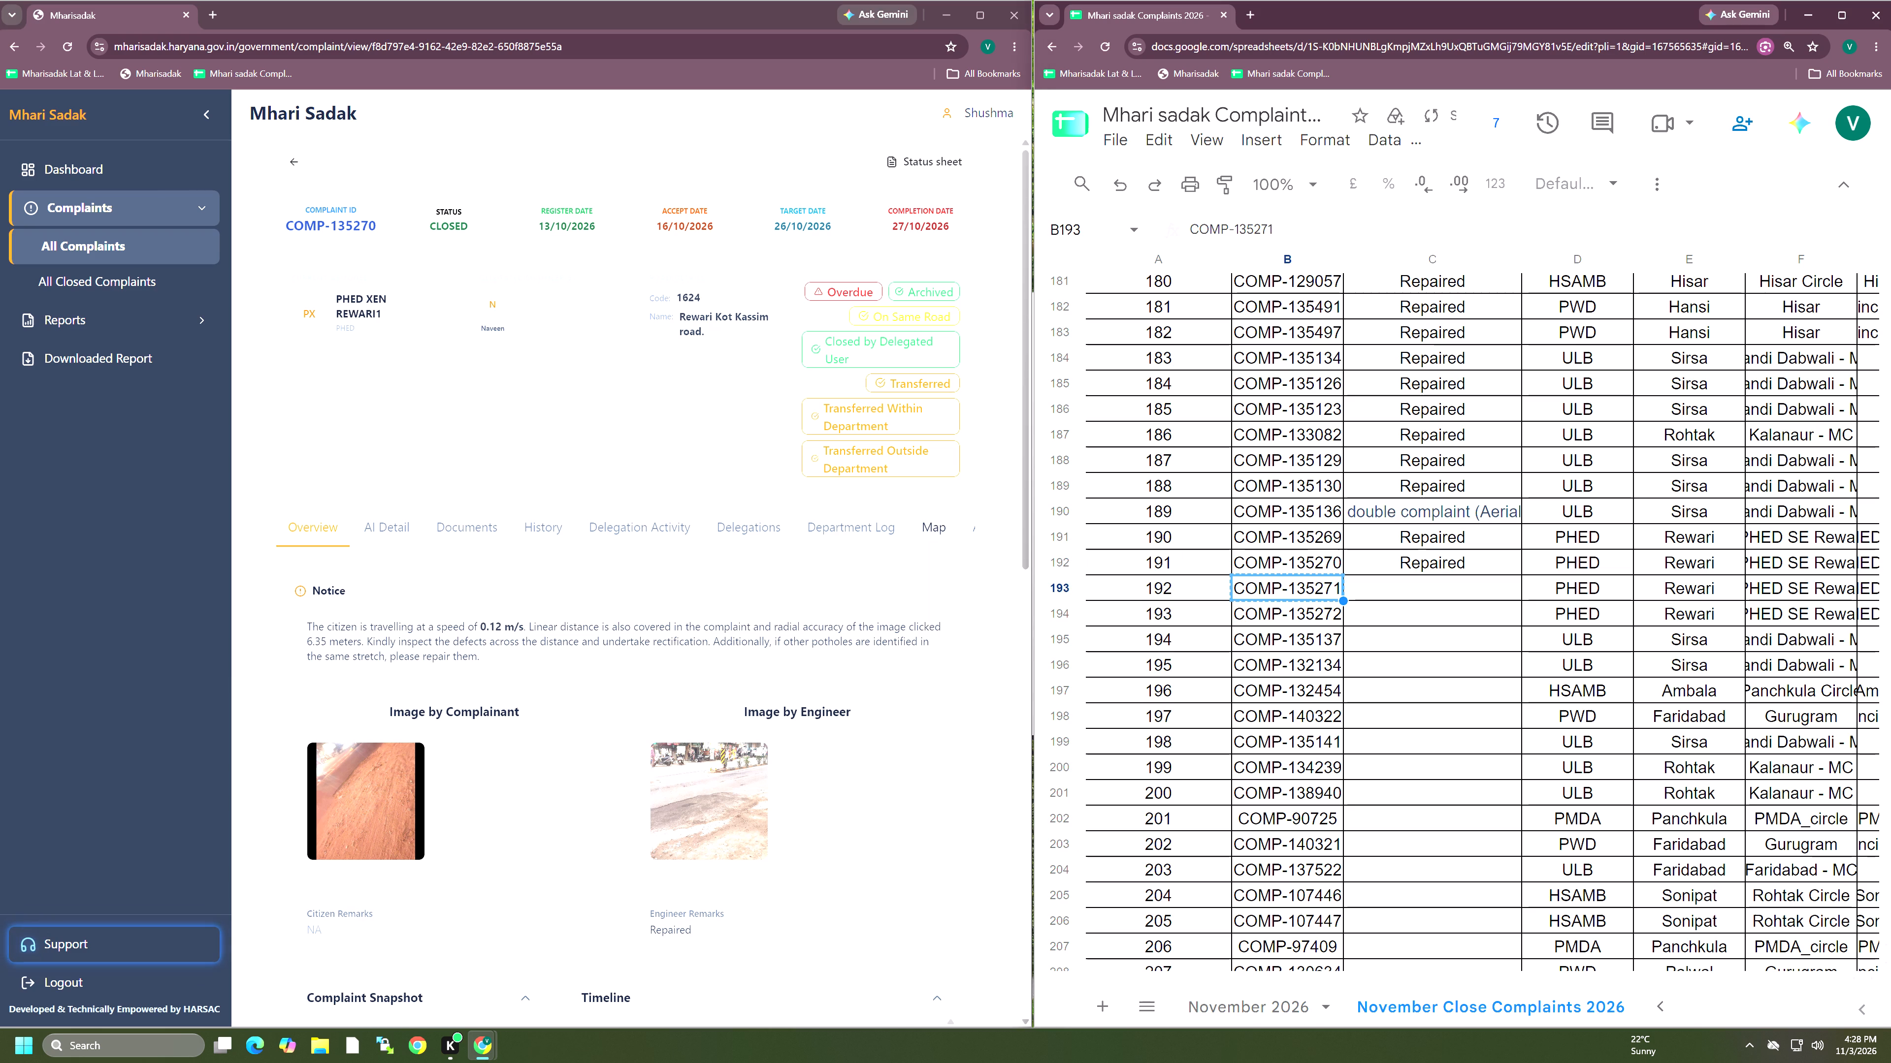
click(278, 160)
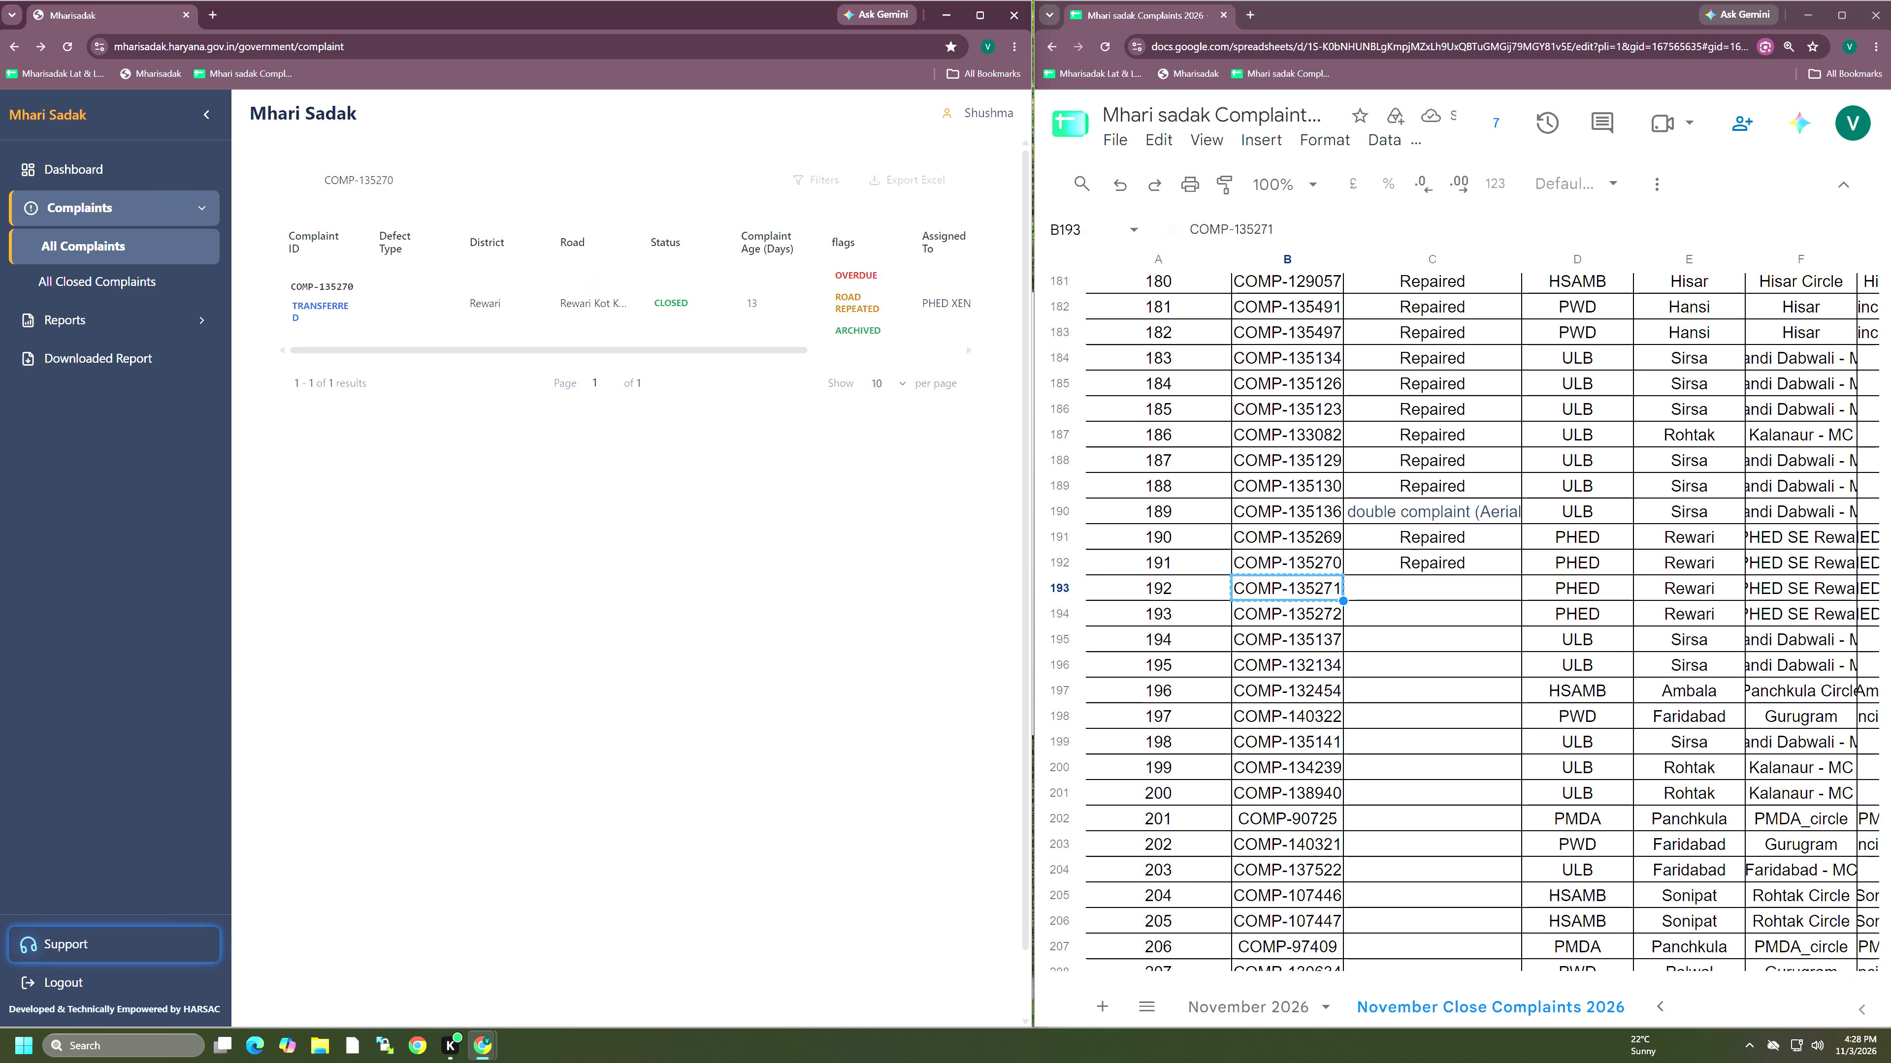
drag(401, 182, 224, 240)
key(ctrl+v)
scroll(1201, 510, down, 2)
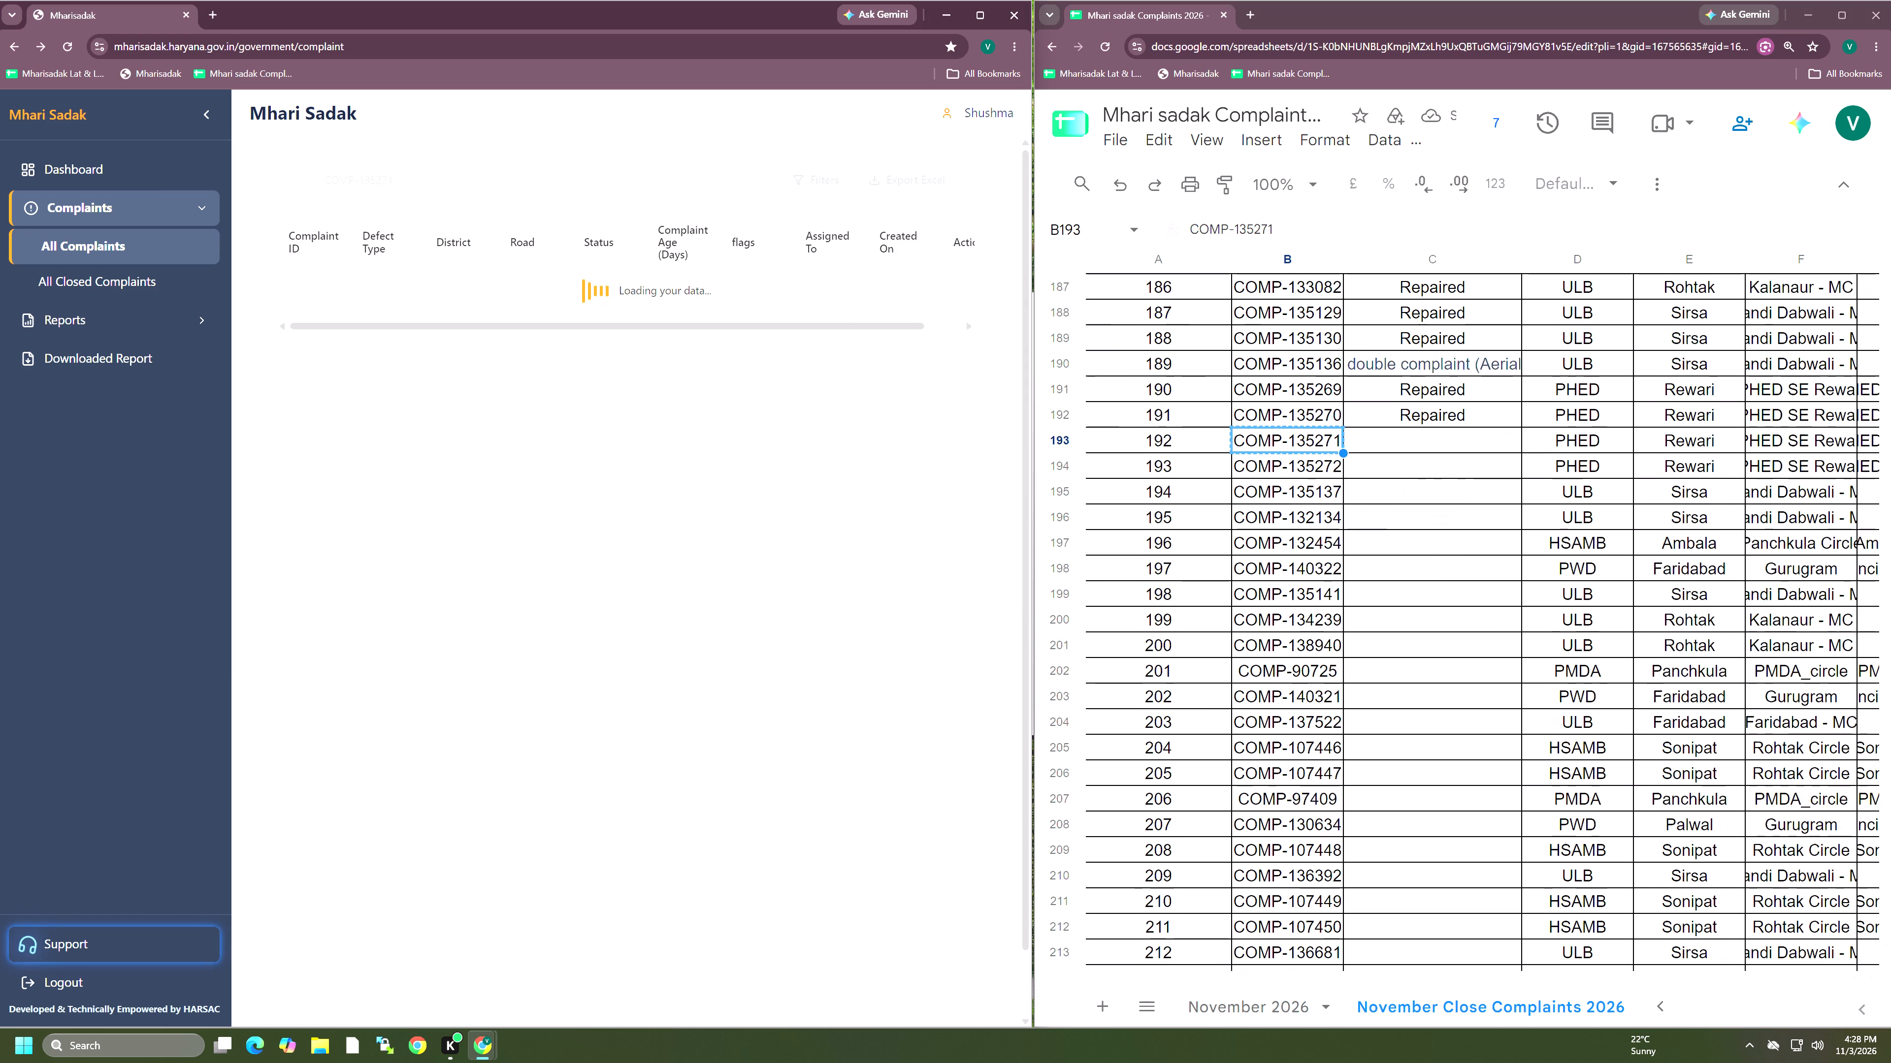
scroll(1201, 510, down, 1)
click(494, 294)
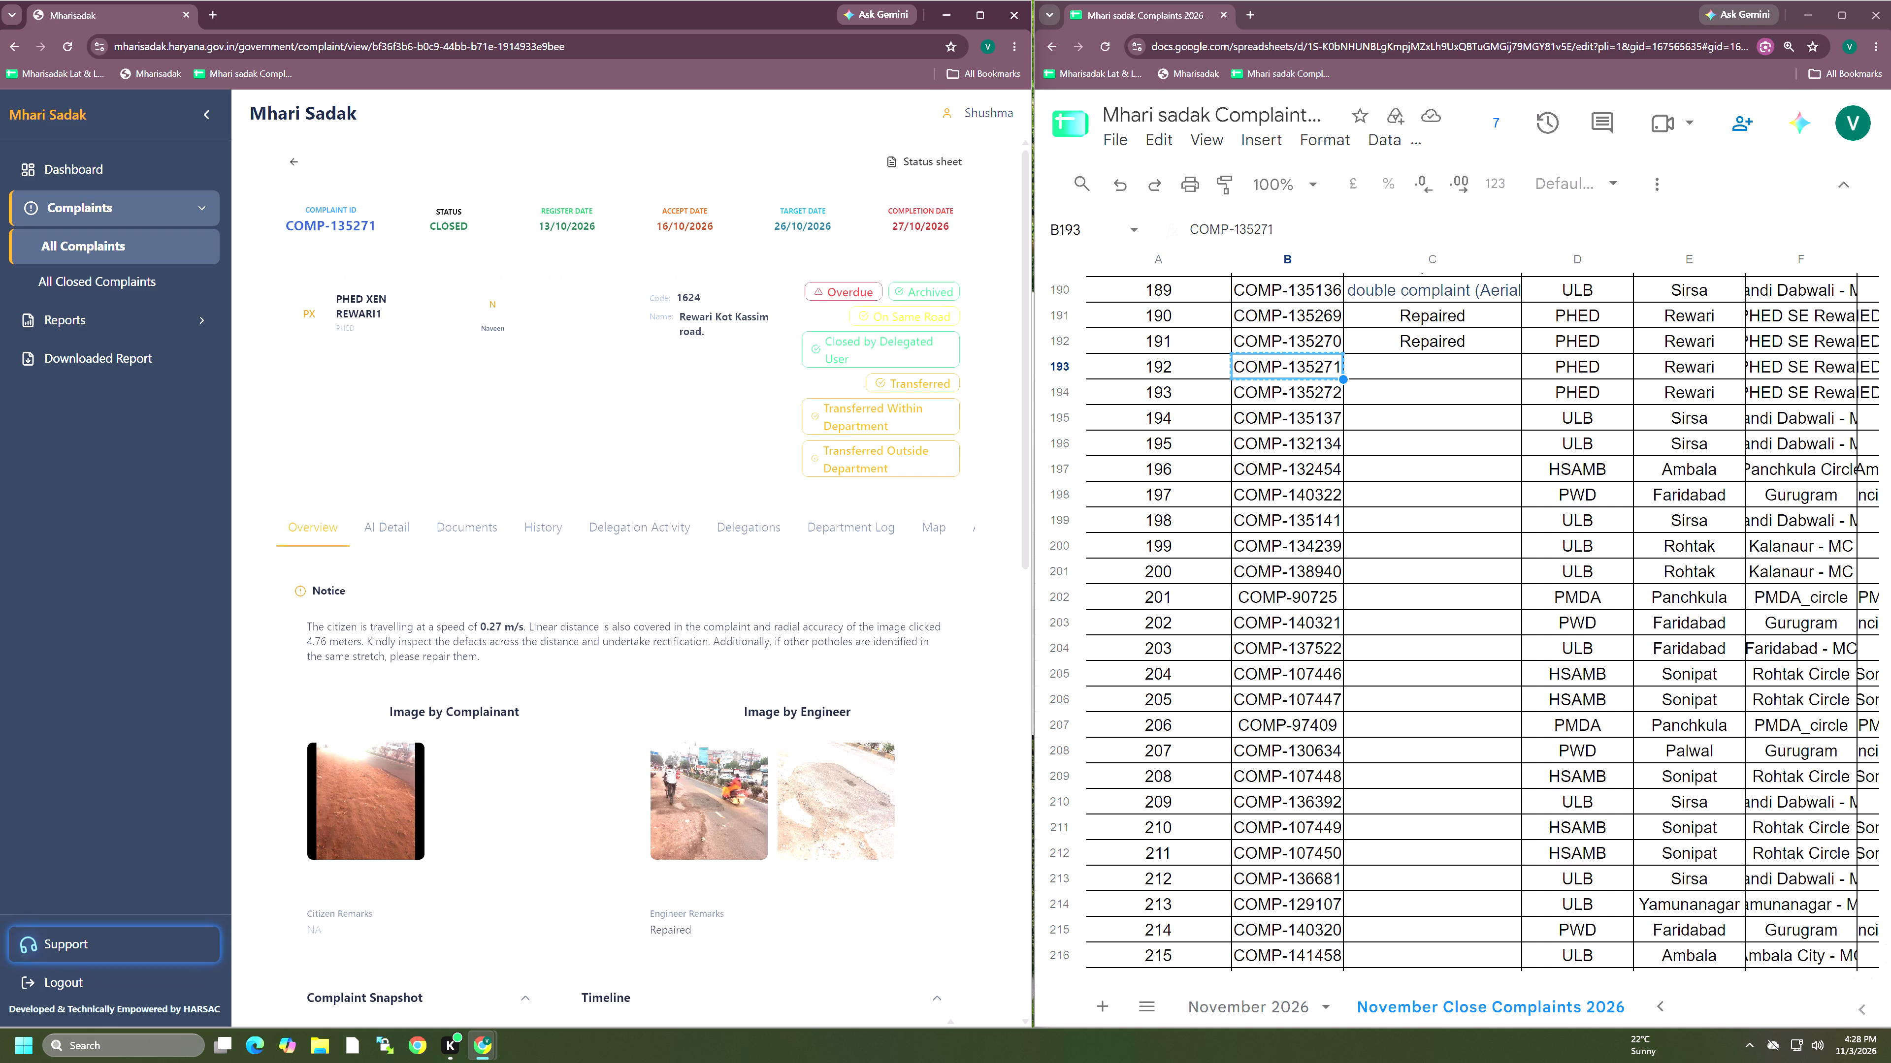
click(1444, 372)
key(ctrl+d)
Look up COMP-135272 in the portal, check its engineer remark, and fill Repaired into its column C cell from the cell above.
click(1282, 392)
key(ctrl+c)
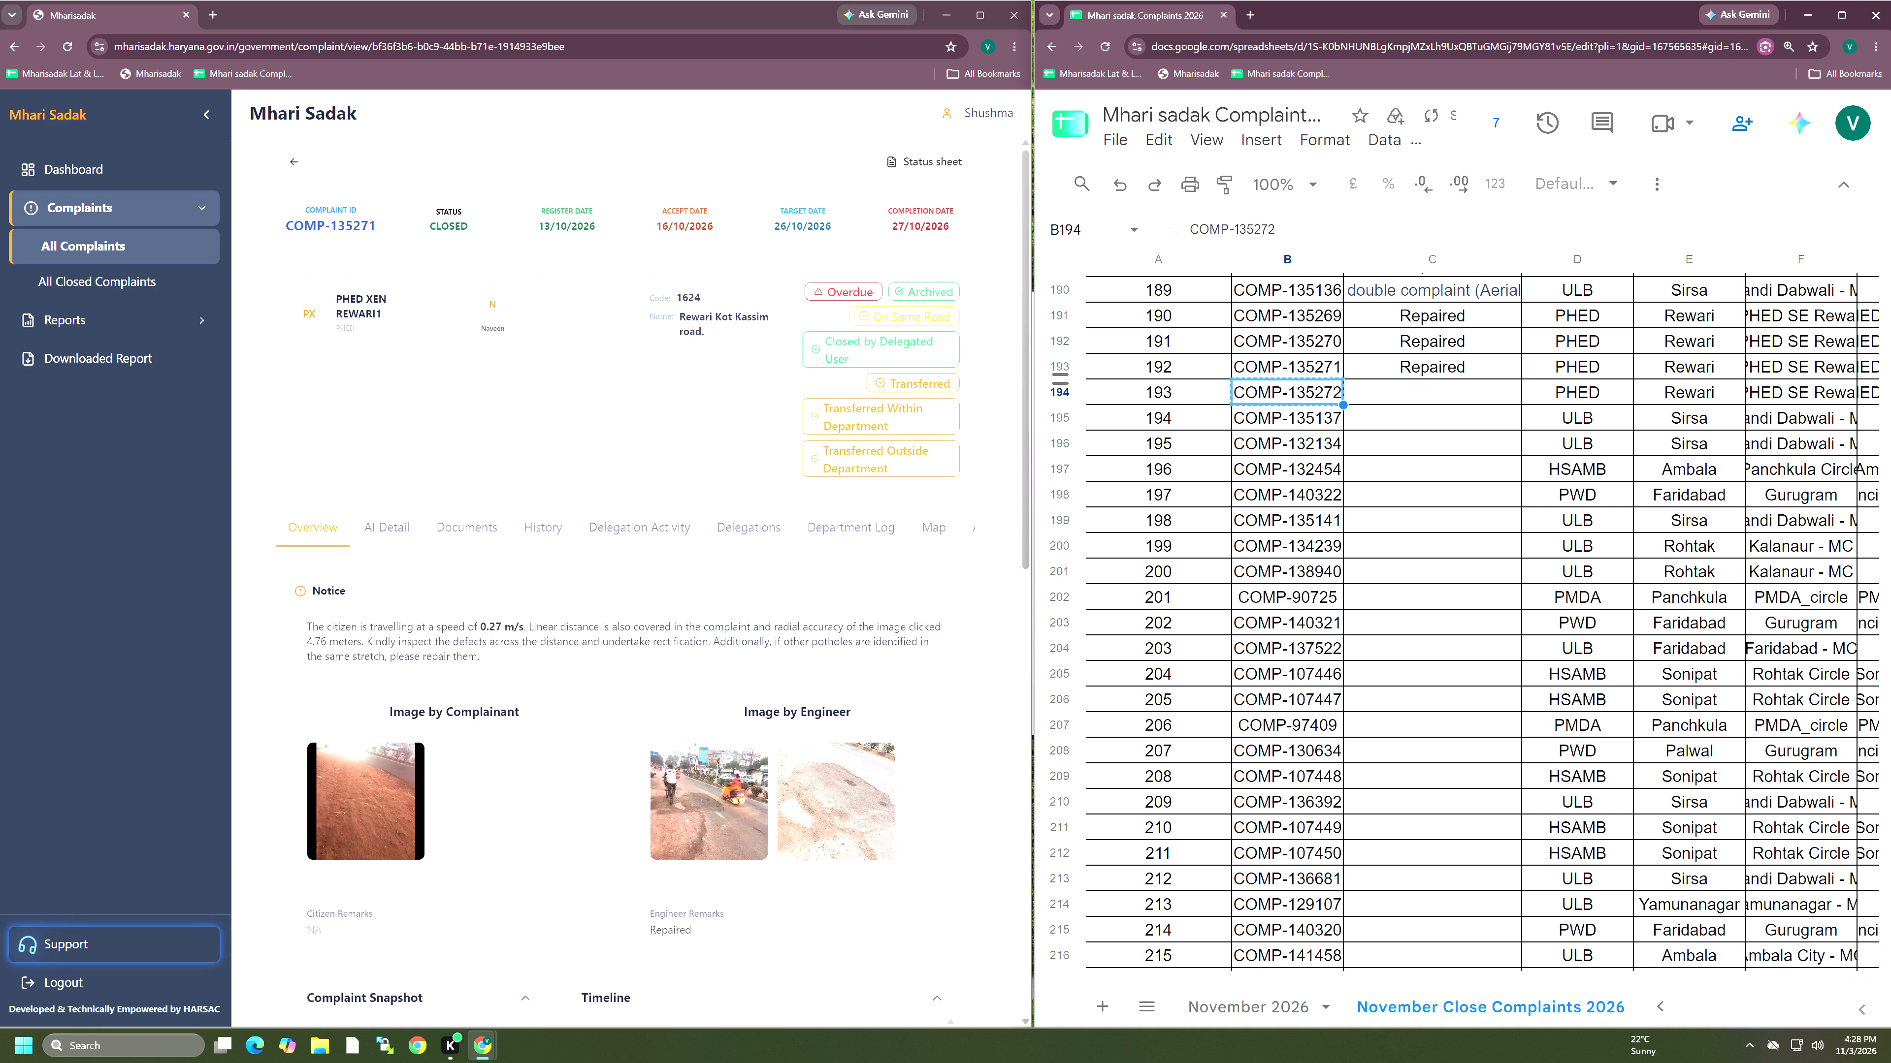
click(295, 161)
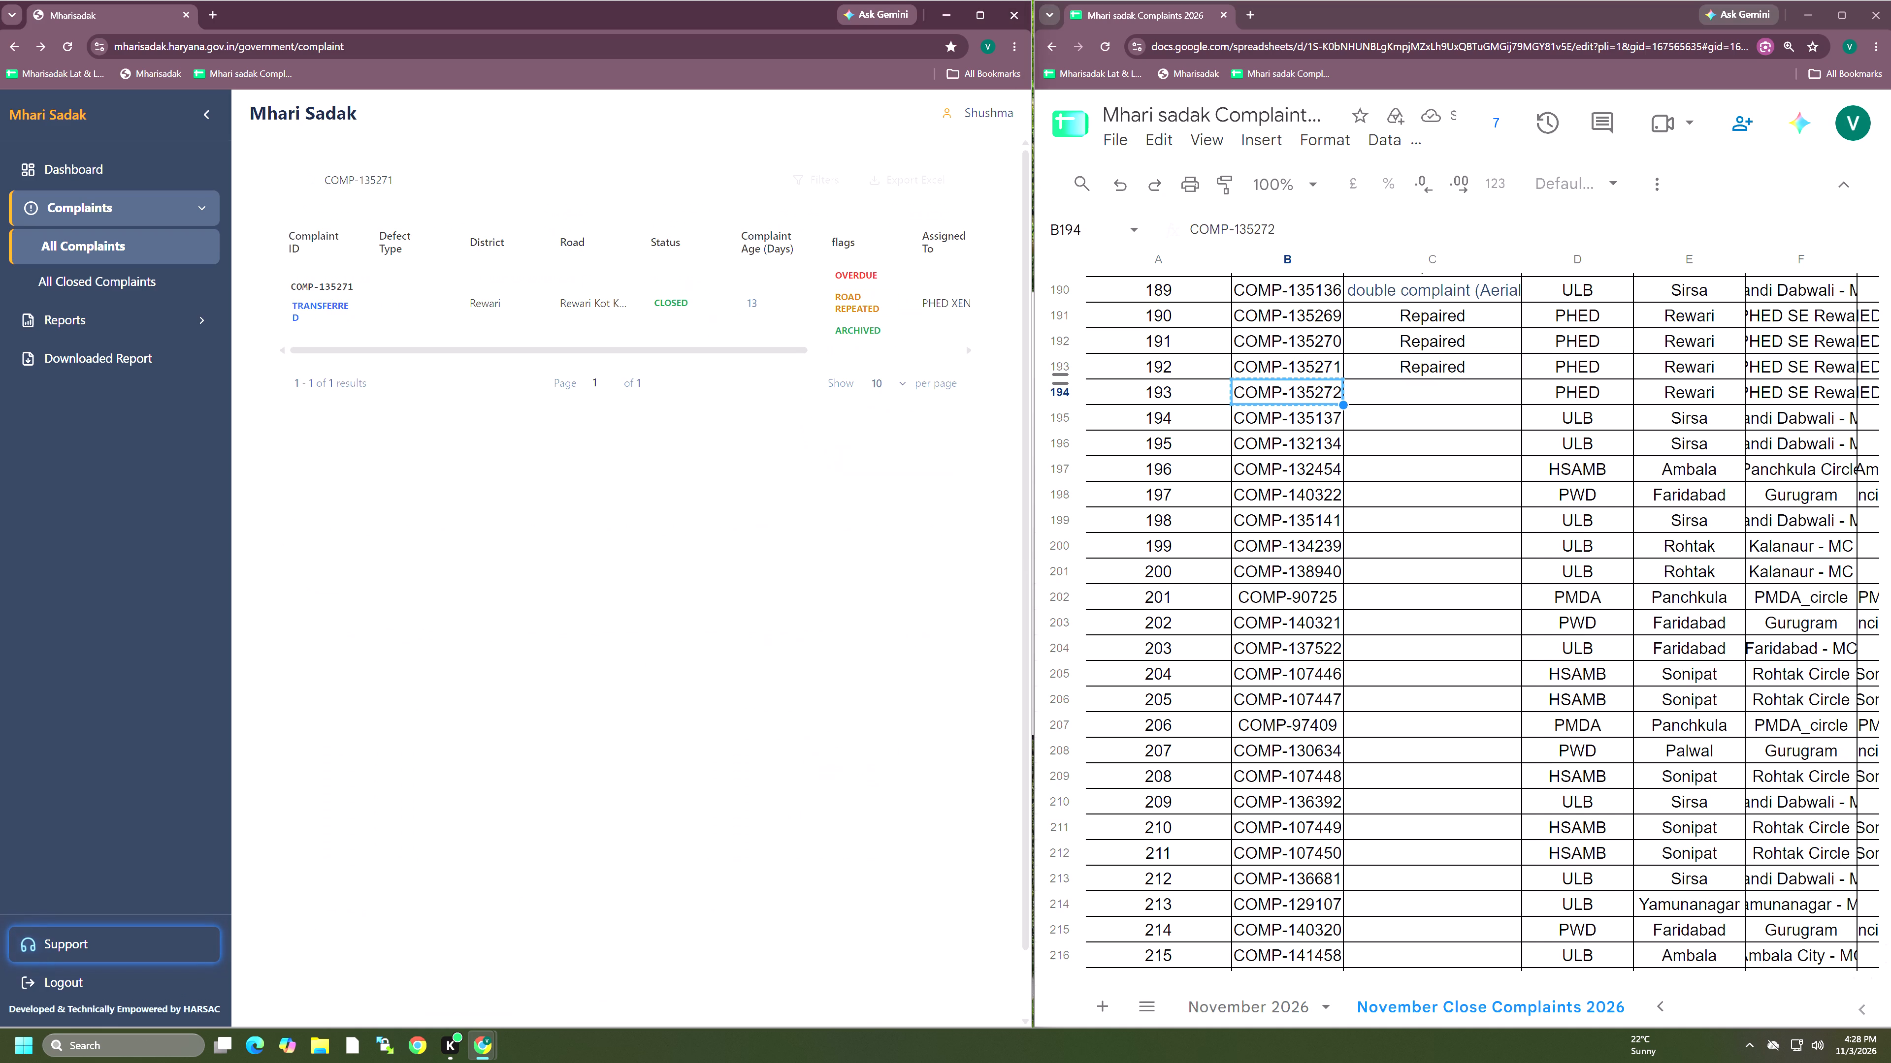
drag(404, 191, 208, 231)
key(ctrl+v)
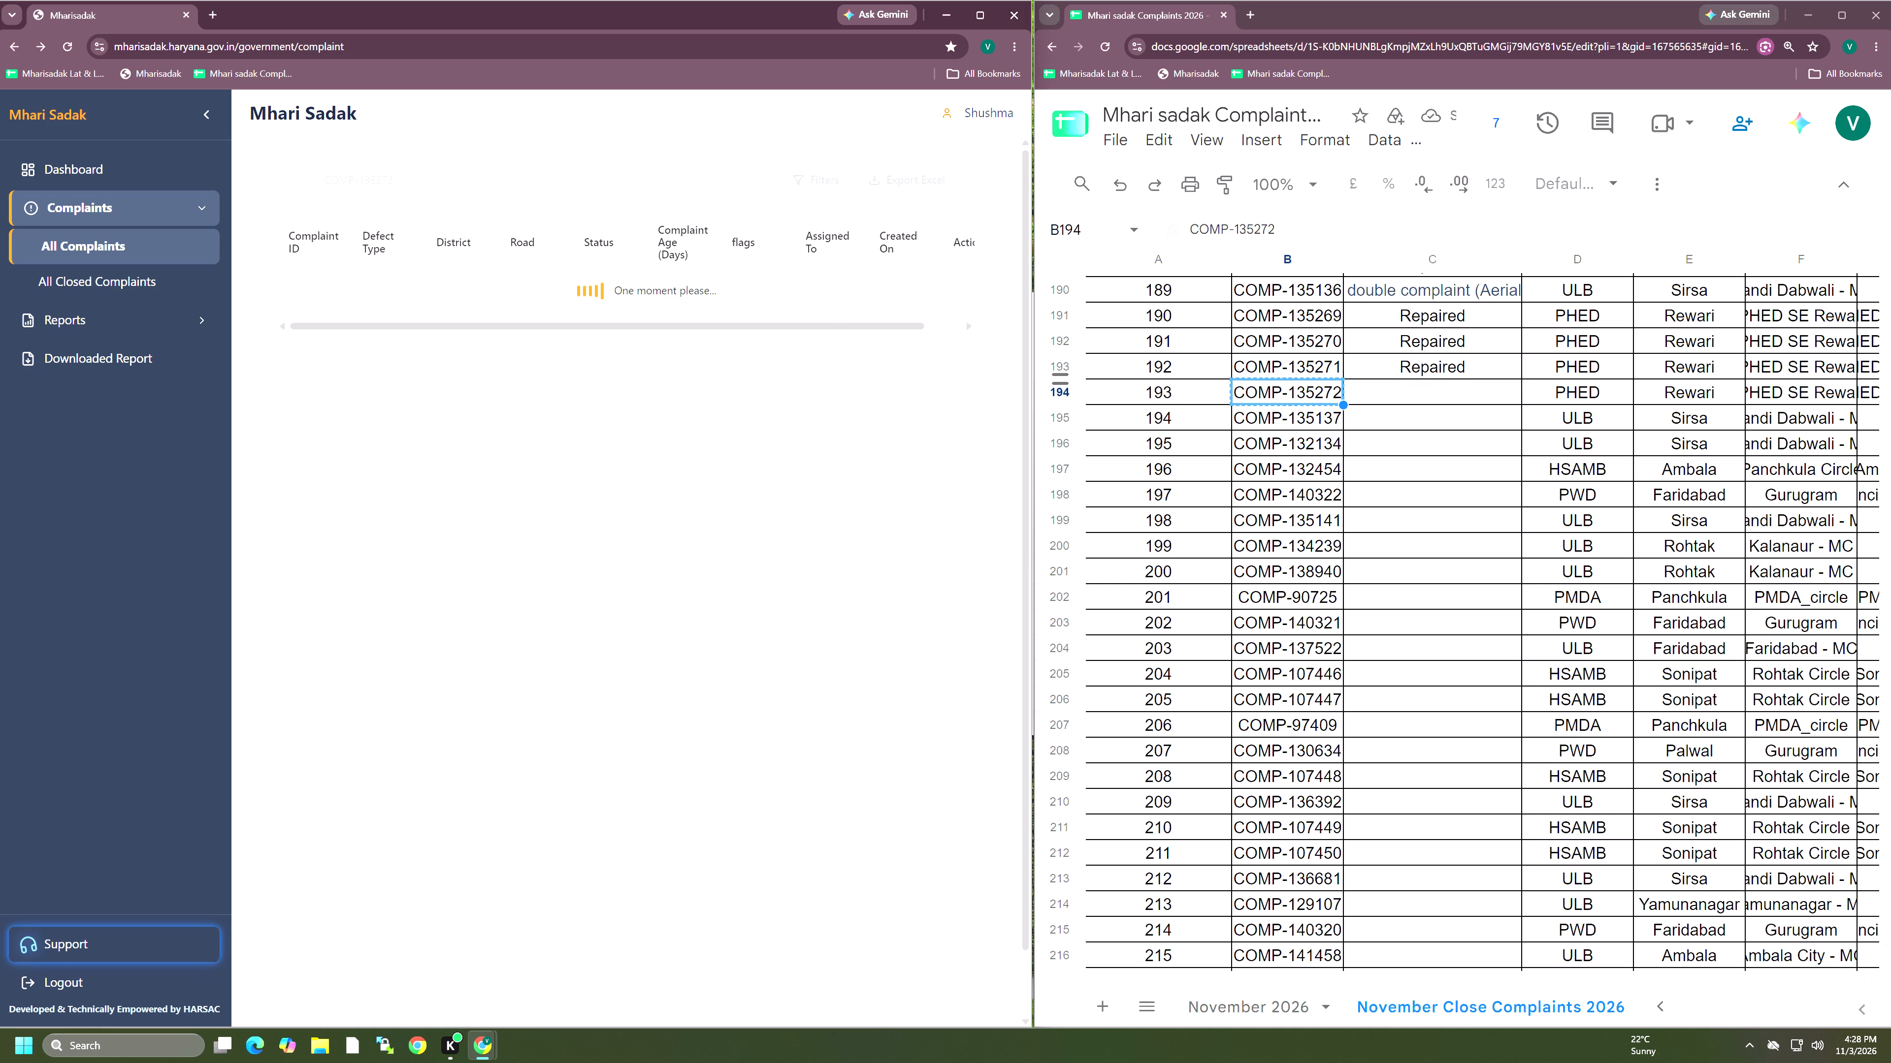
click(522, 302)
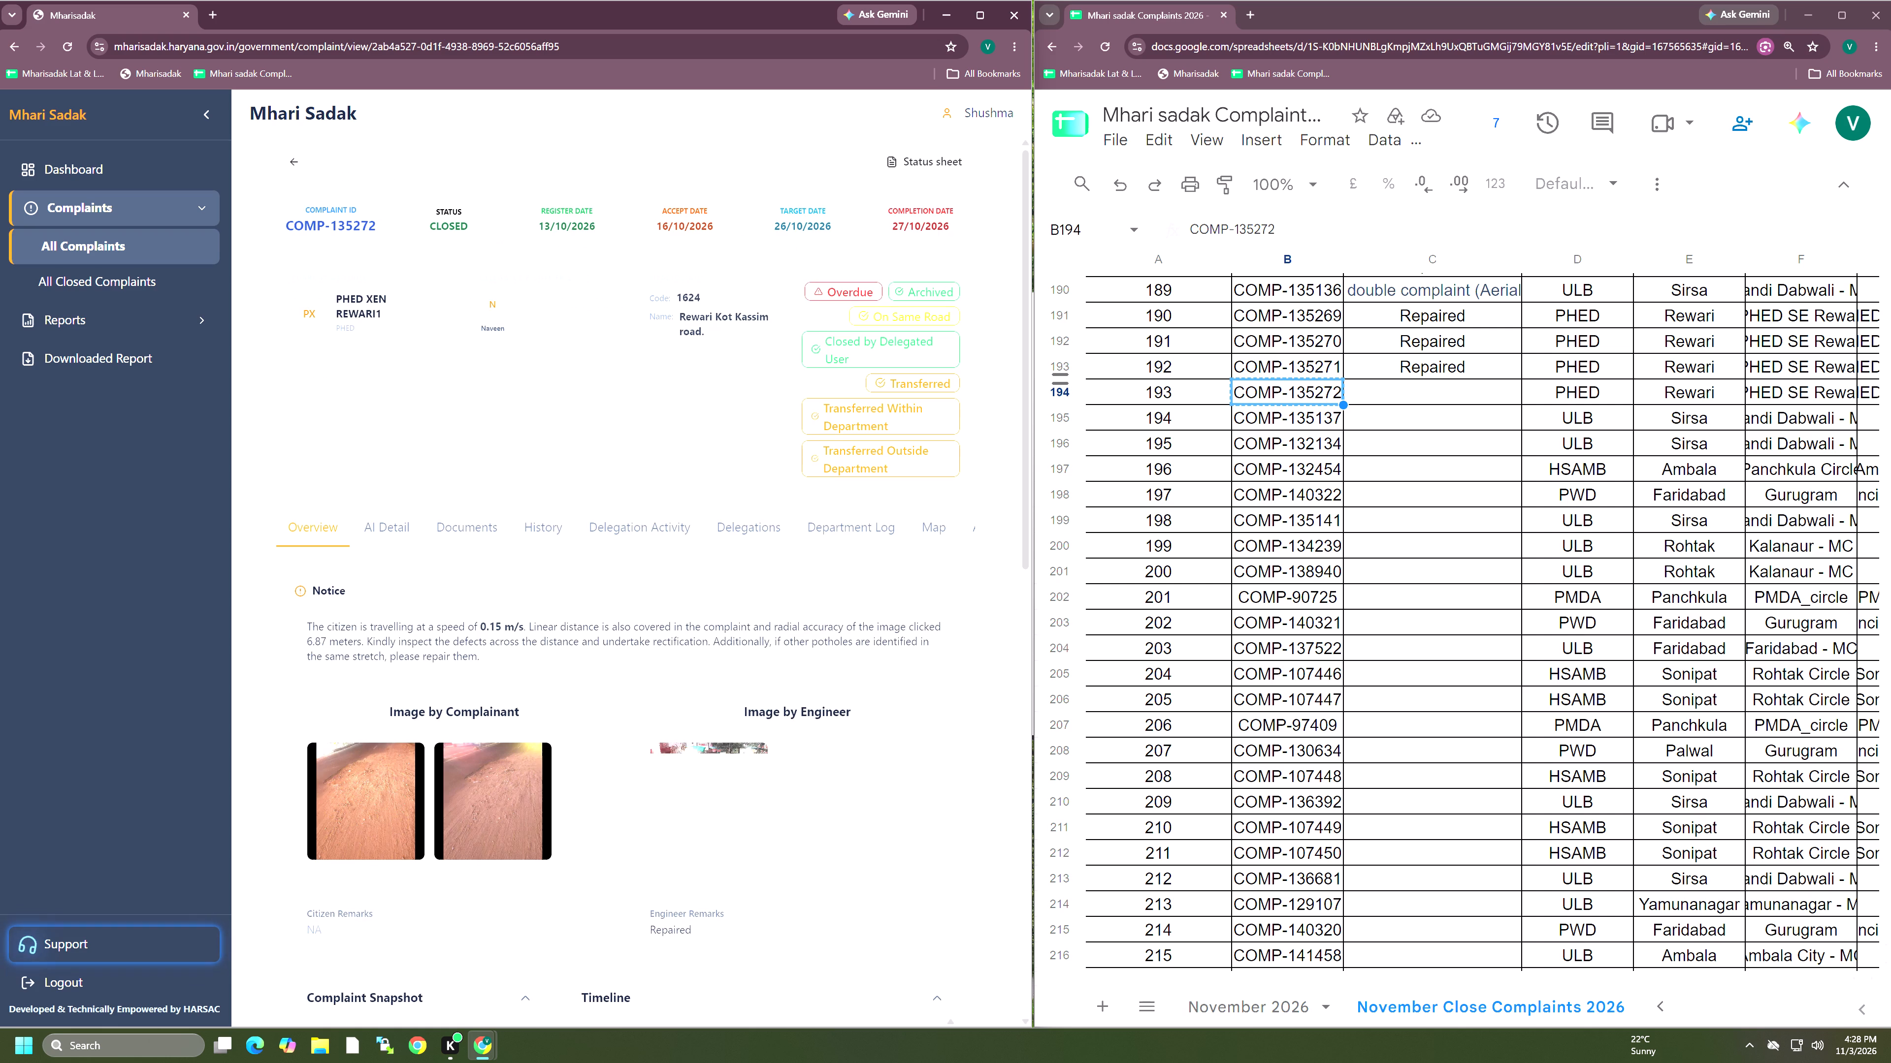
click(1411, 395)
key(ctrl+d)
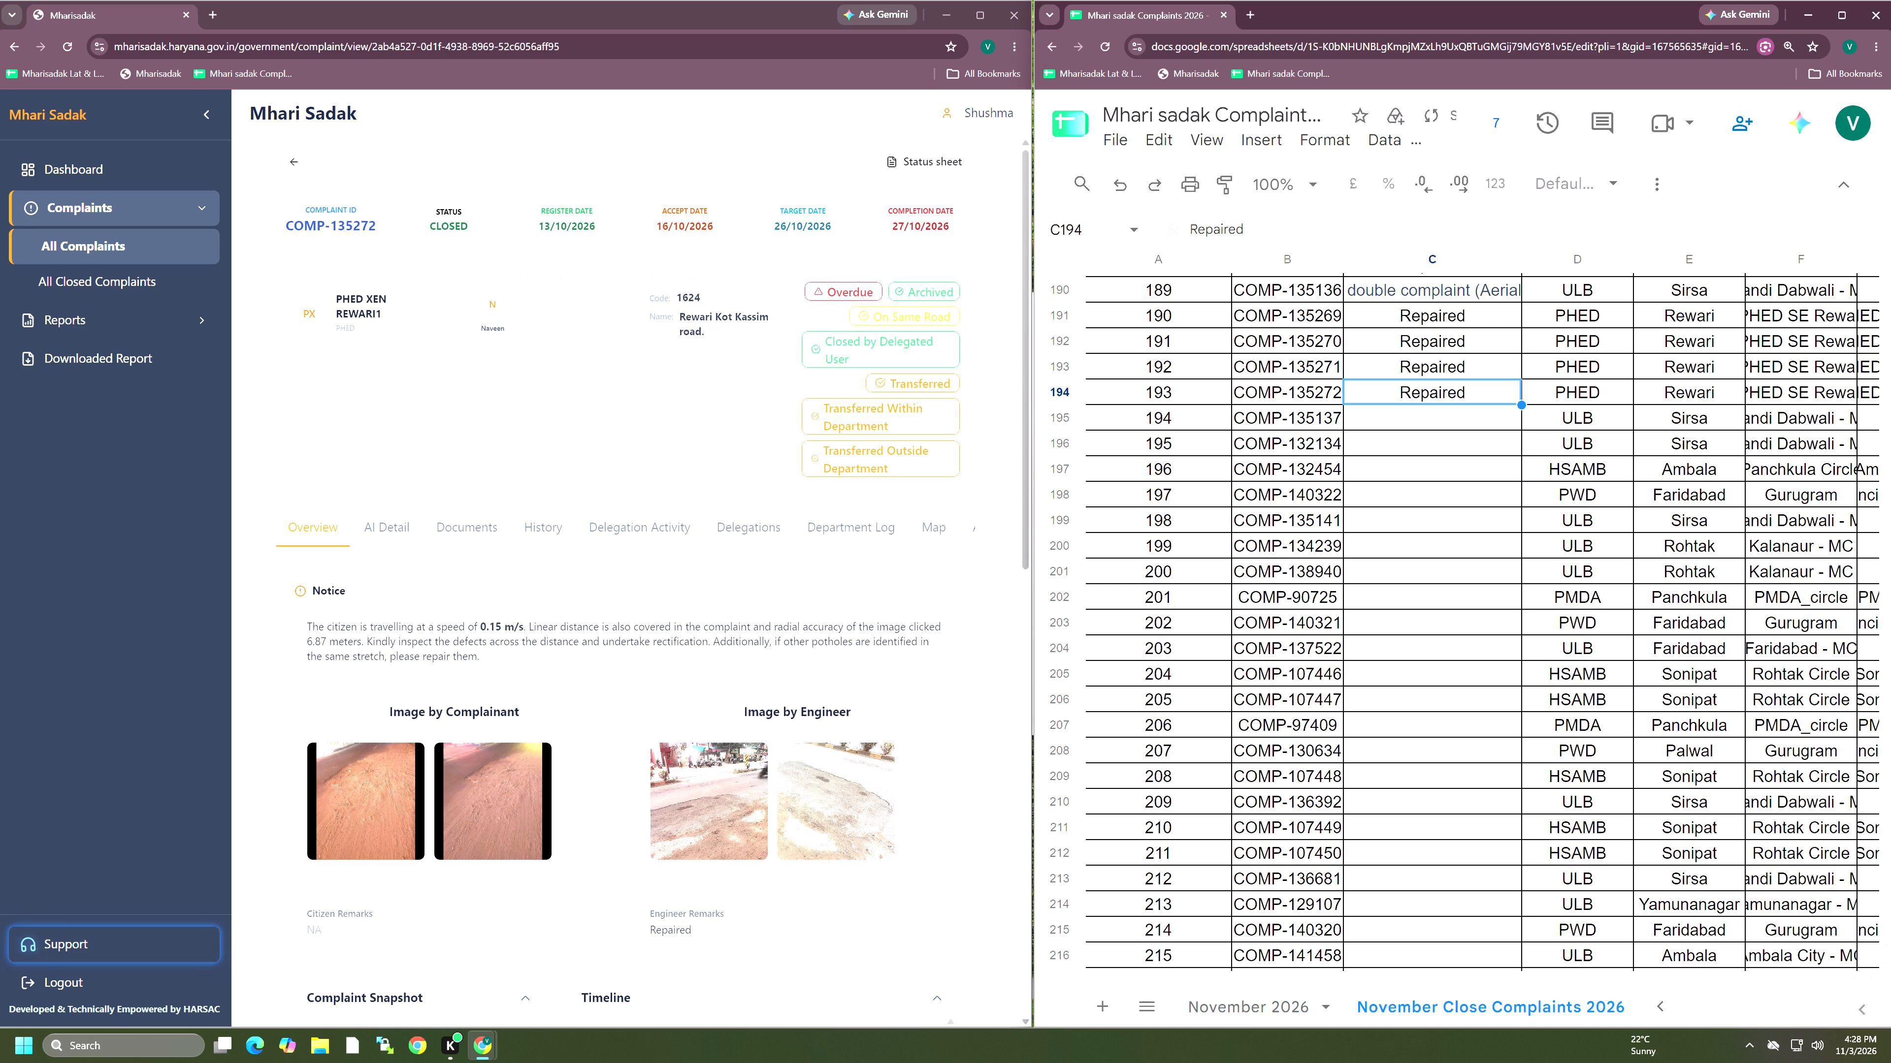
Look up COMP-135137 in the portal, check its engineer remark, and fill Repaired into its column C cell from the cell above.
click(1314, 415)
key(ctrl+c)
click(297, 163)
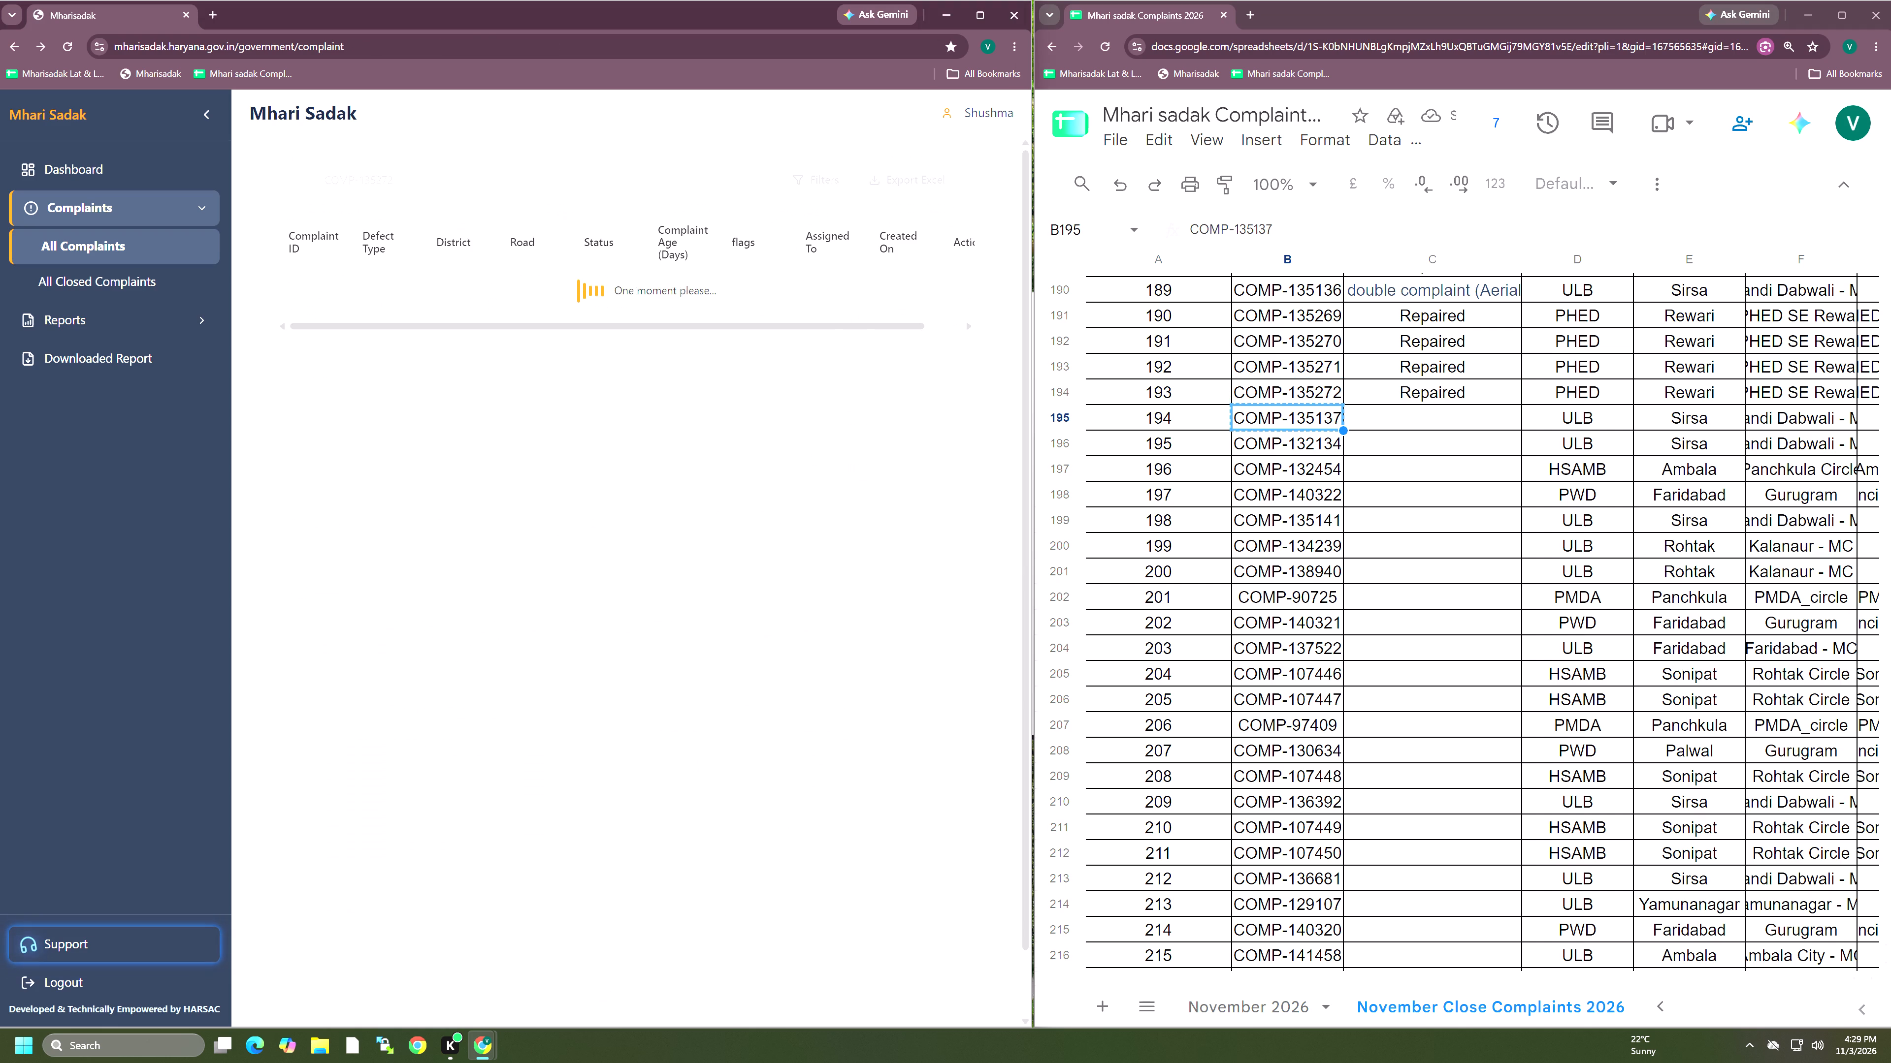
drag(410, 179, 260, 233)
key(ctrl+v)
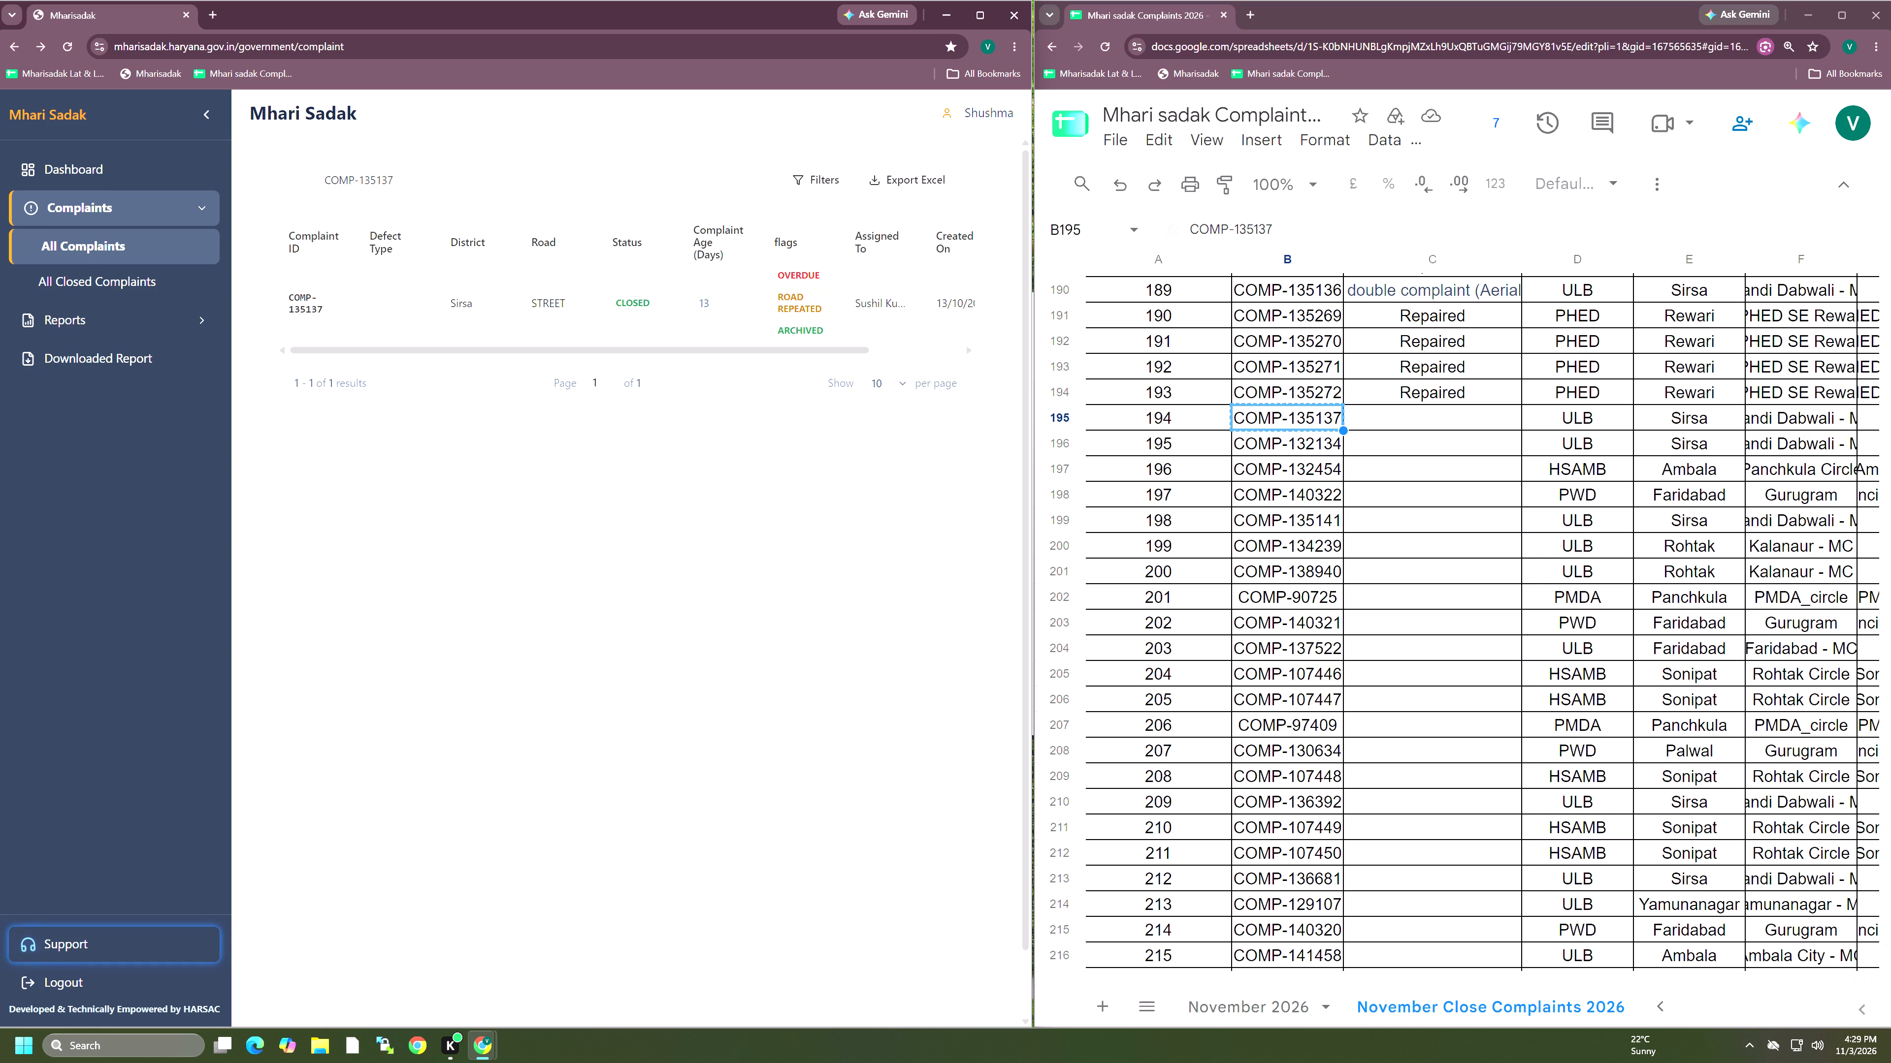
click(549, 303)
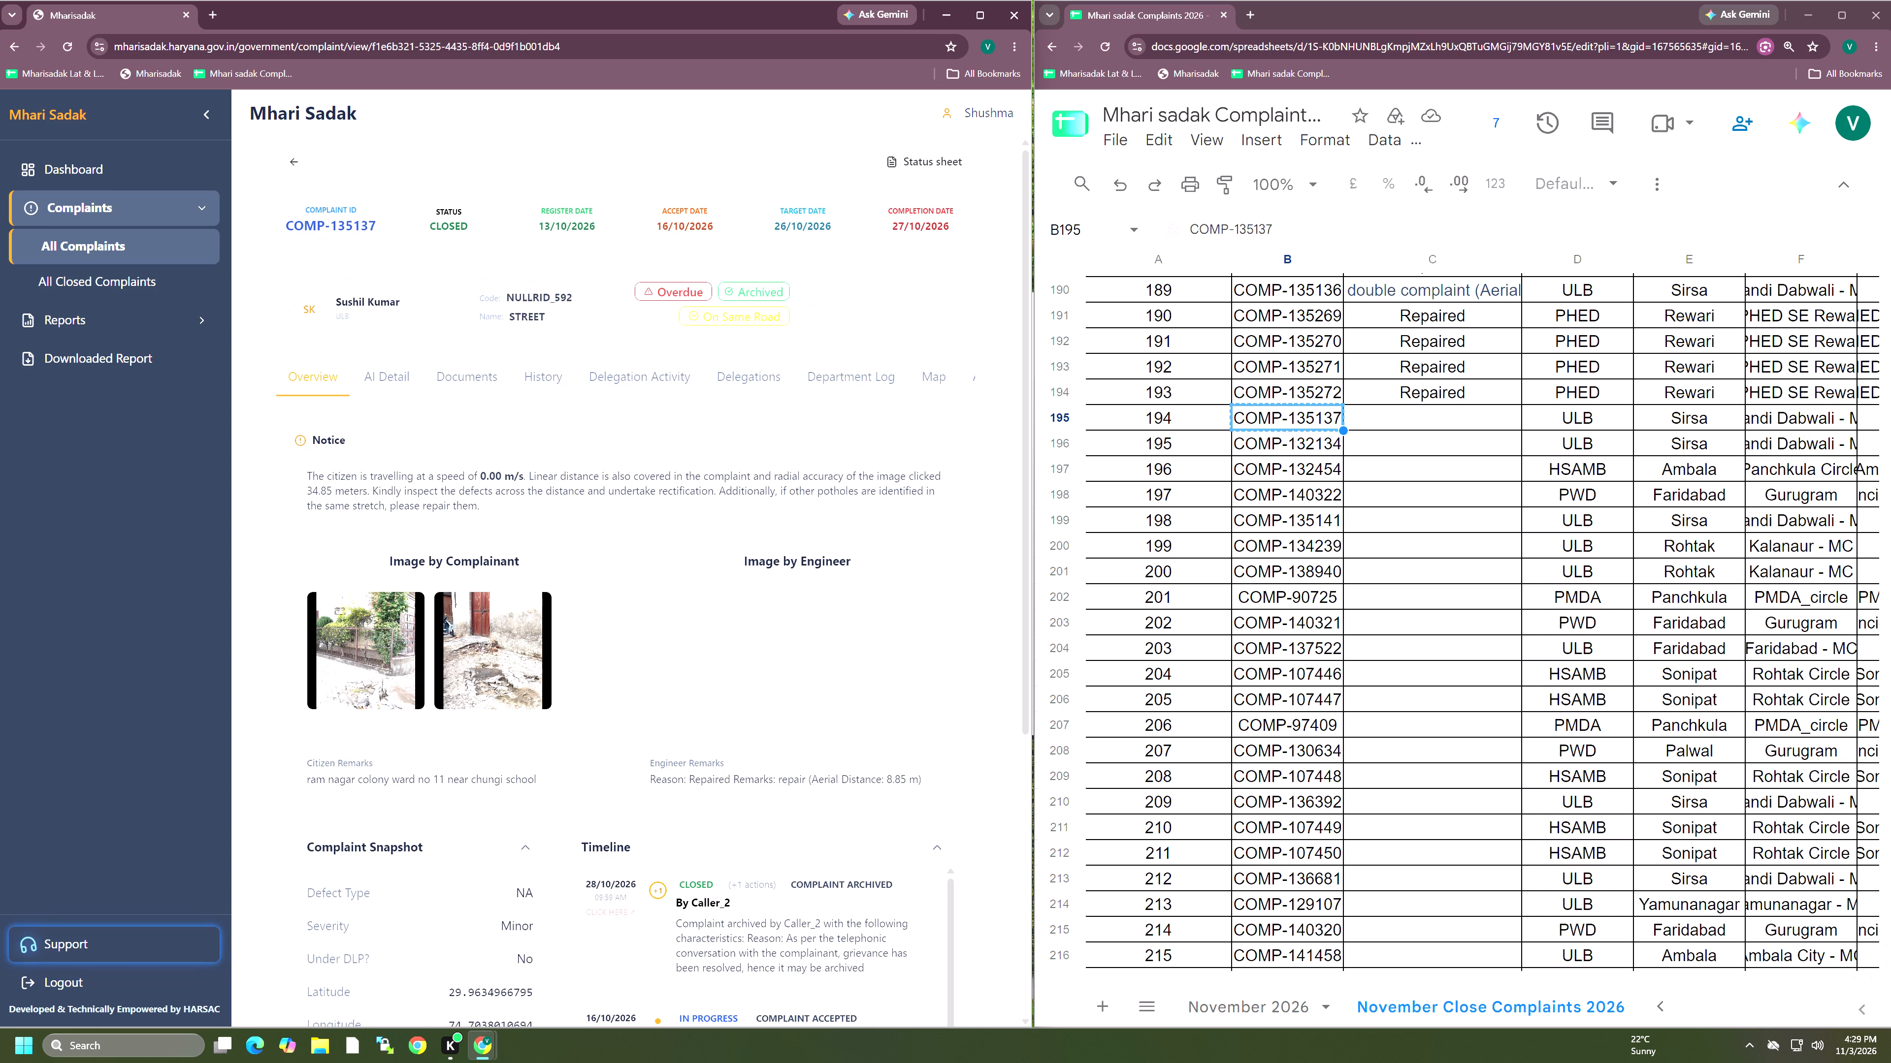
click(1417, 418)
key(ctrl+d)
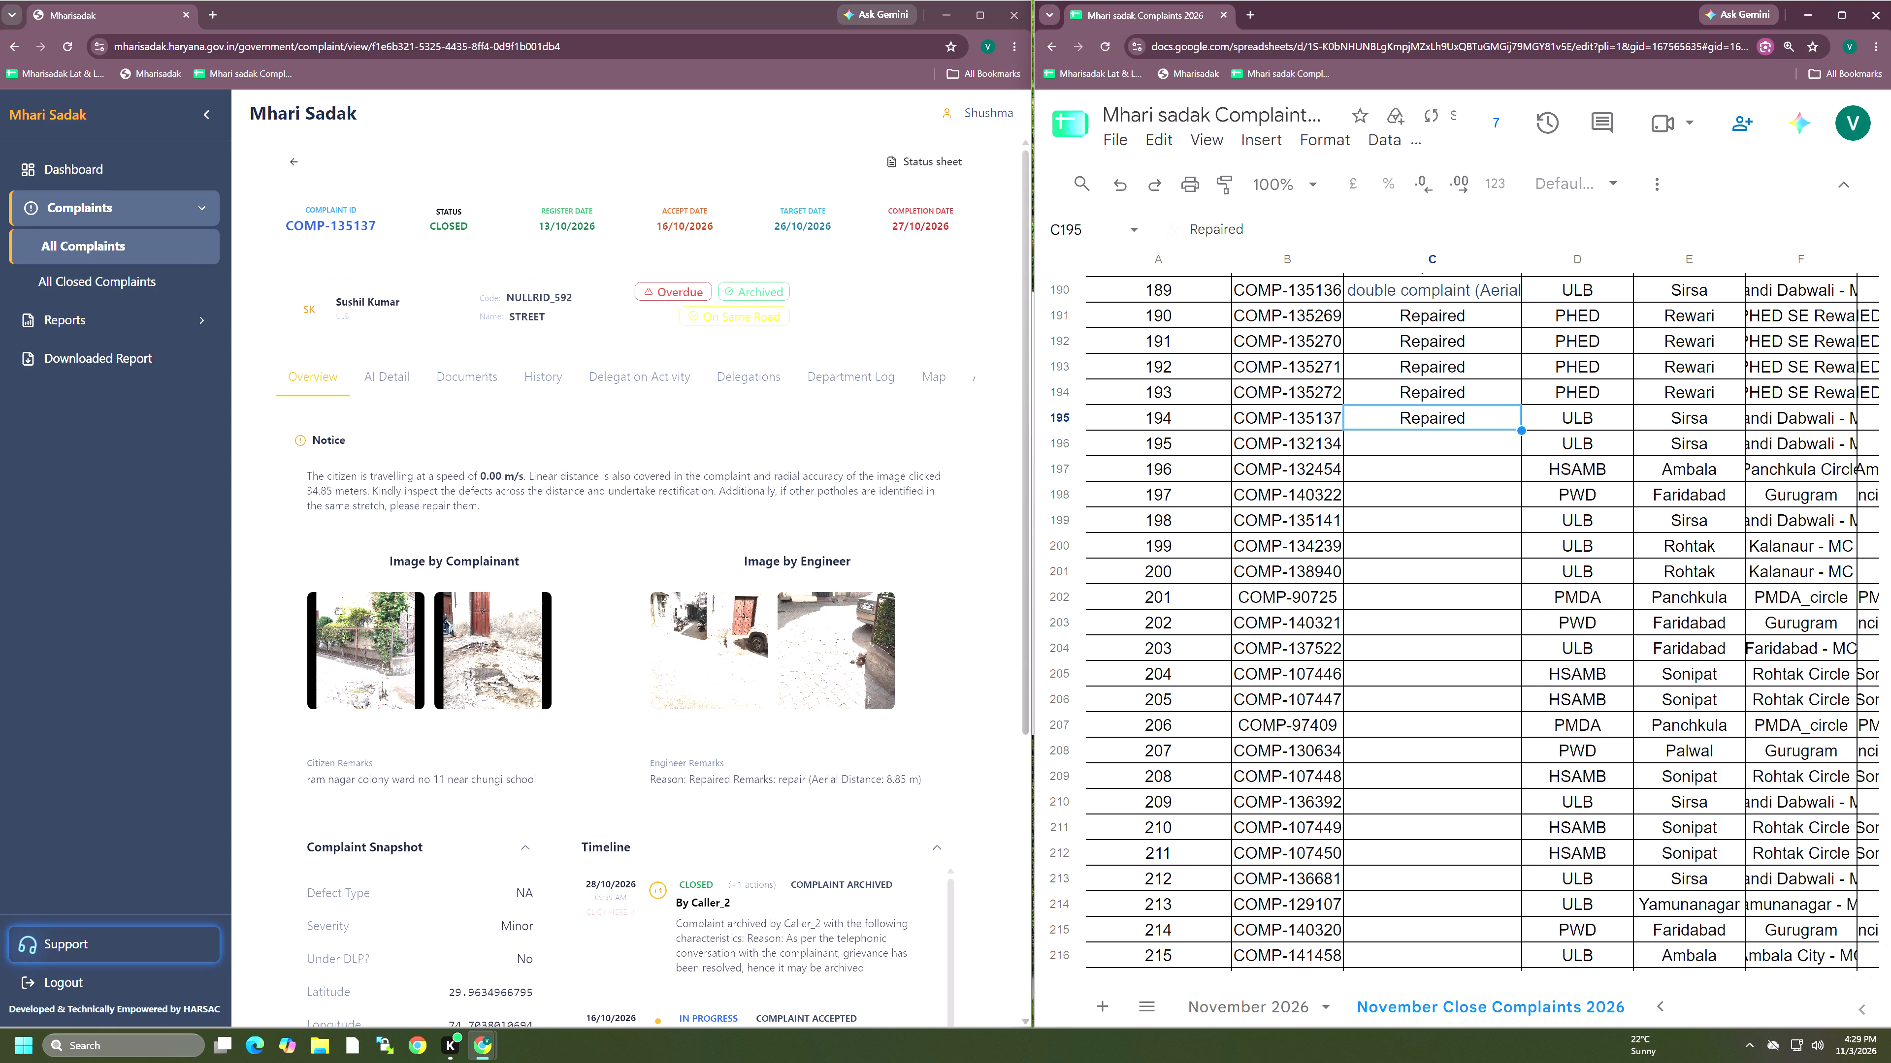
Look up COMP-132134 in the portal and copy its engineer remark, "no pot hole in this road (Aerial Distance: 4.70 m)", into its column C cell.
click(1326, 439)
key(ctrl+c)
click(302, 160)
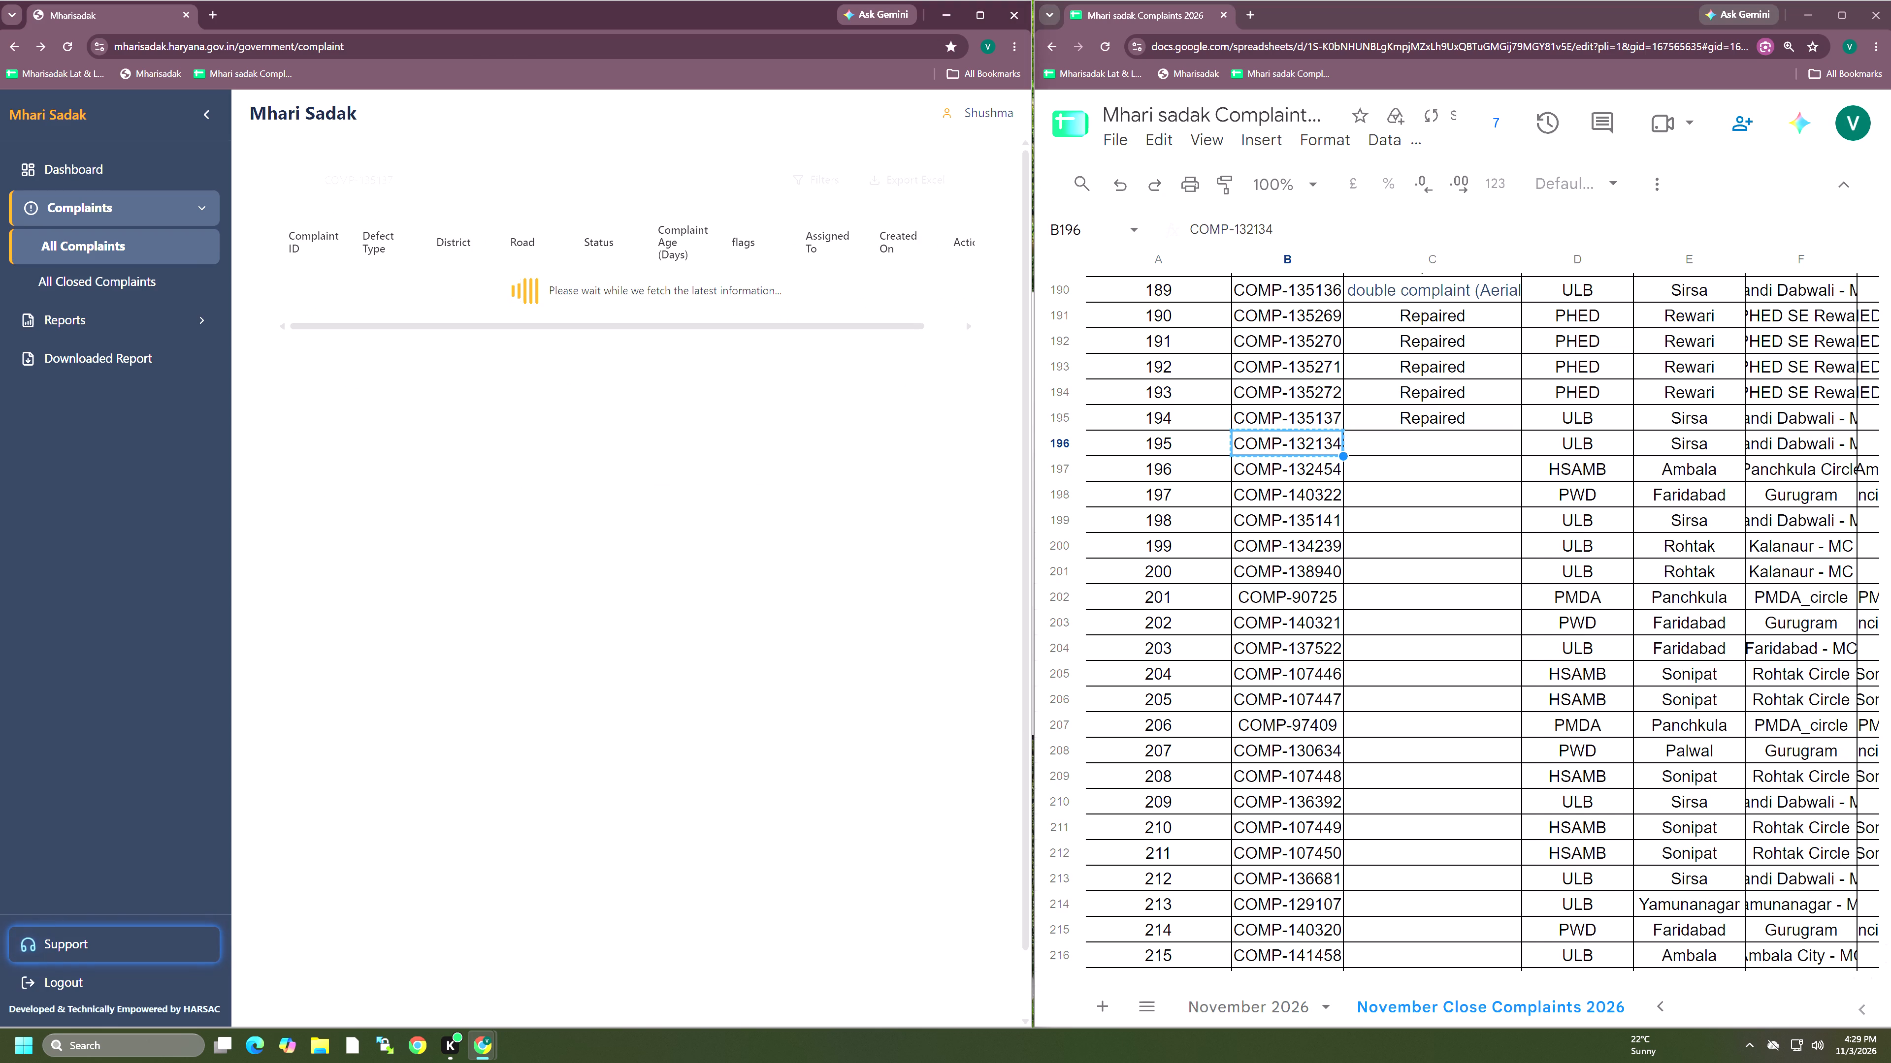
drag(397, 182, 277, 227)
key(ctrl+v)
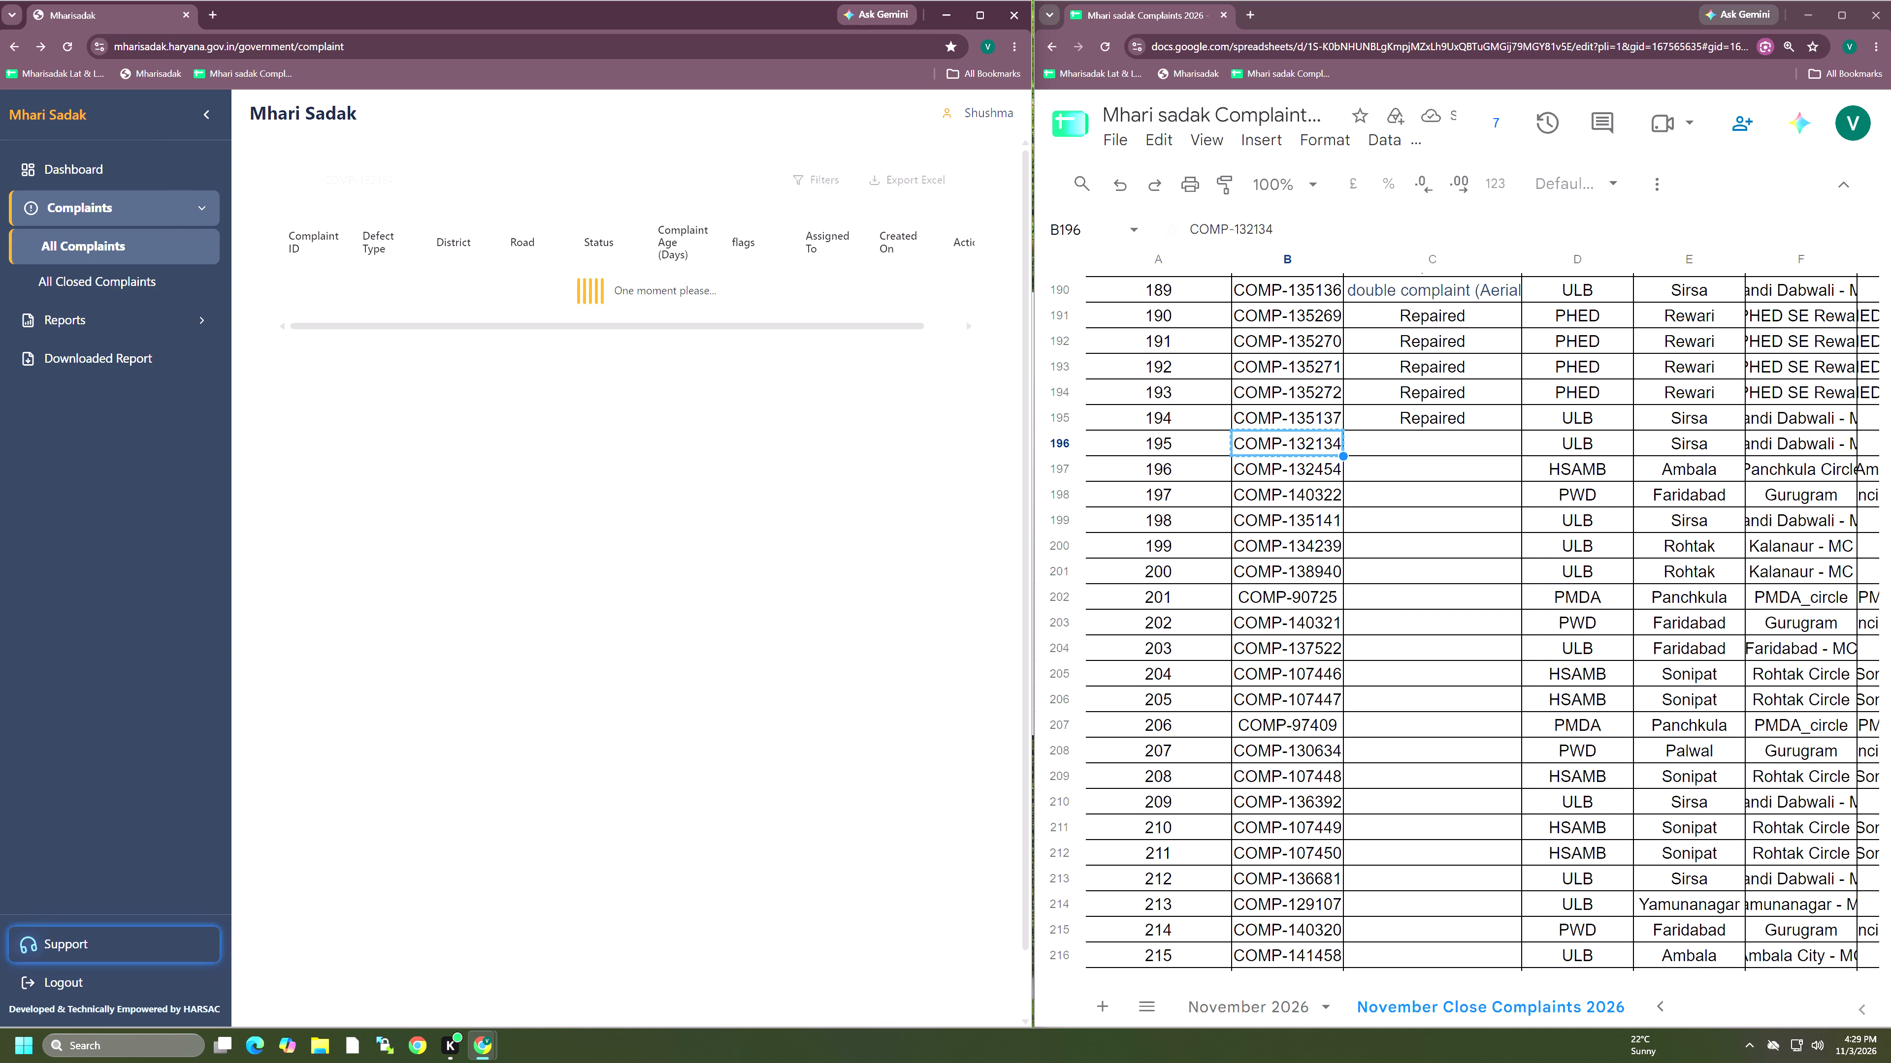
click(518, 301)
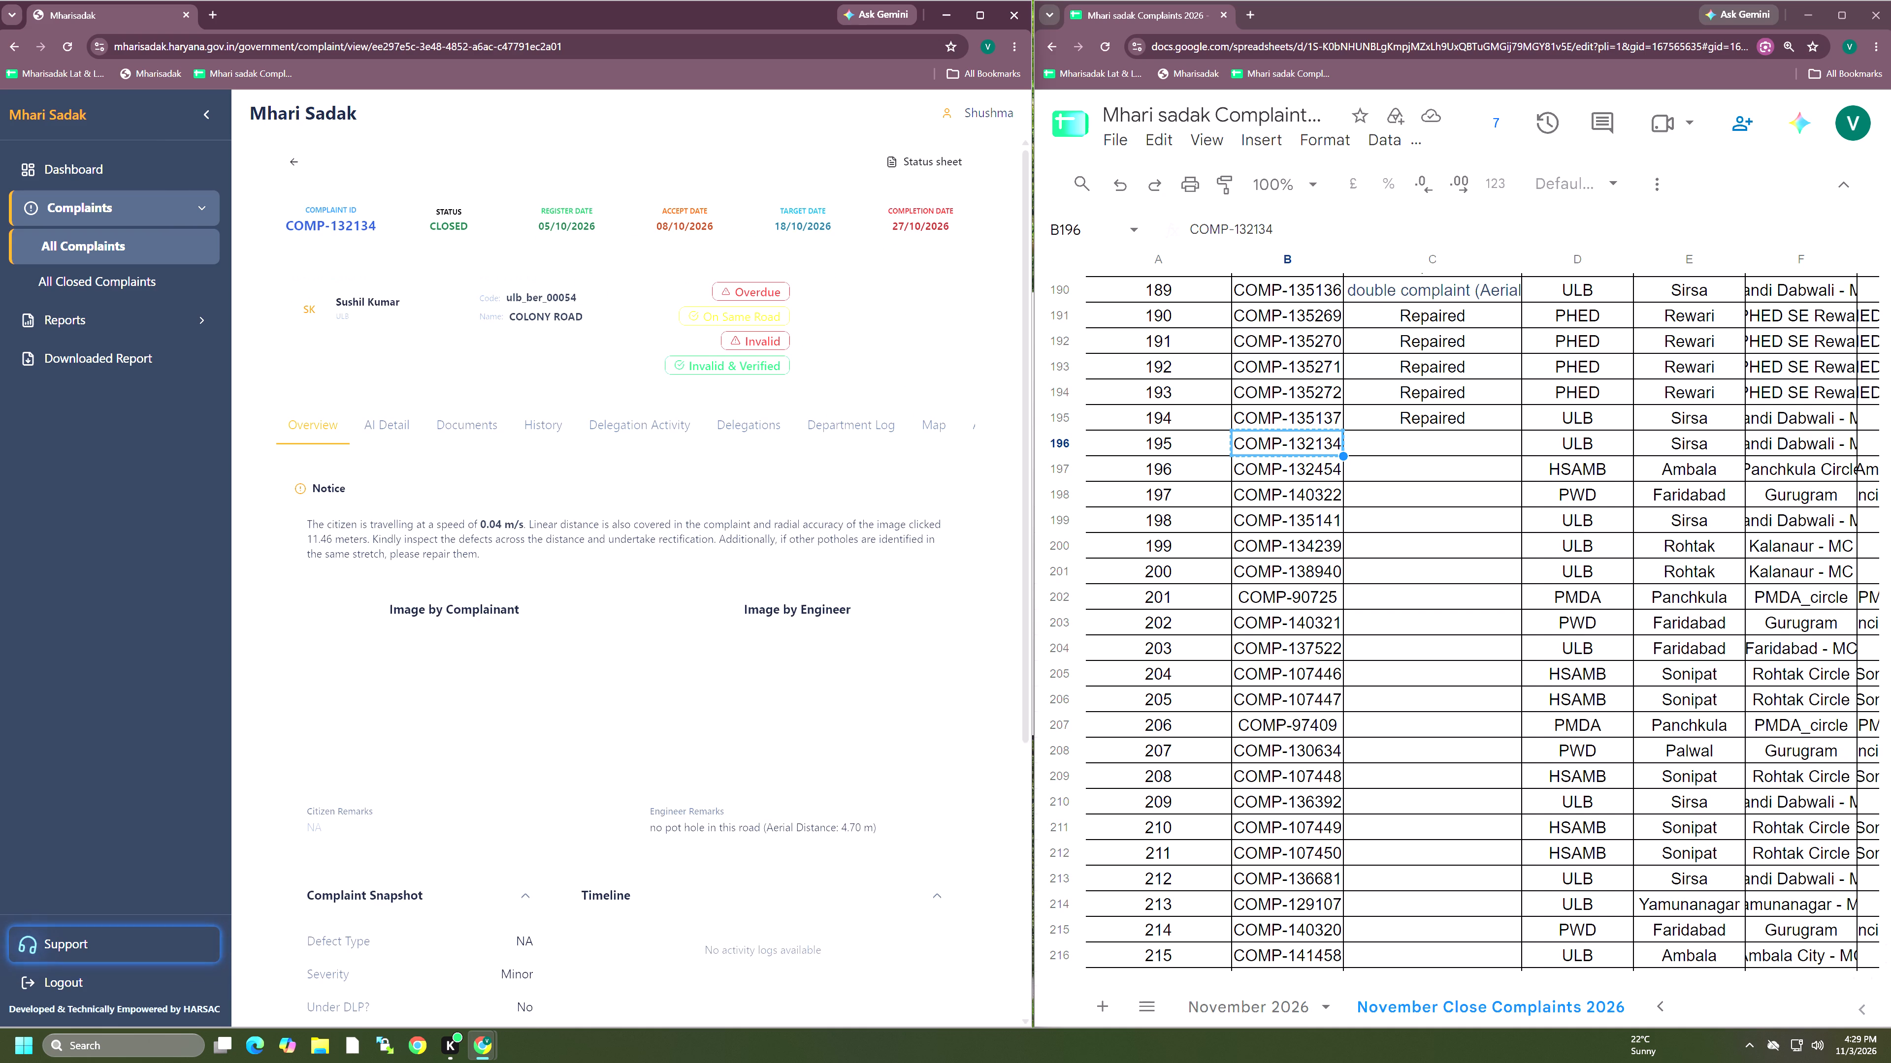
drag(648, 830, 887, 838)
key(ctrl+c)
click(1431, 444)
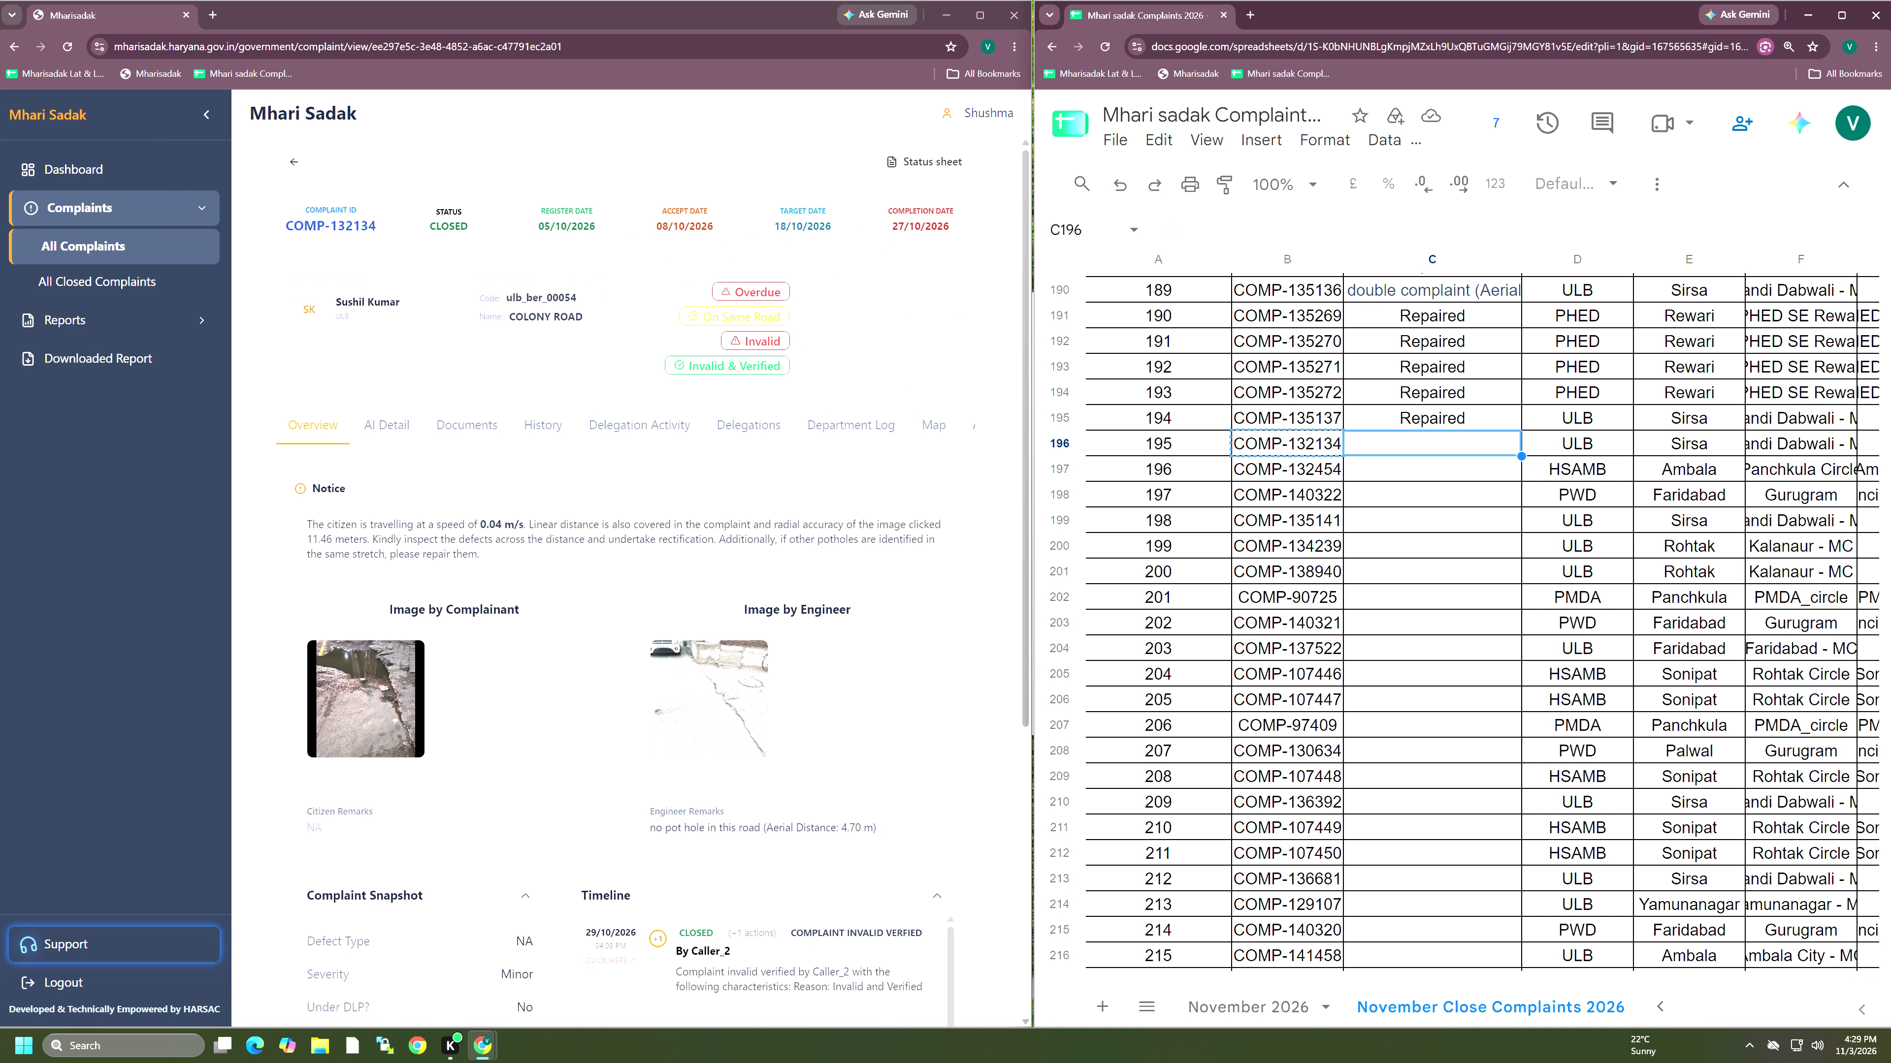
key(ctrl+v)
click(1311, 474)
key(ctrl+c)
click(295, 164)
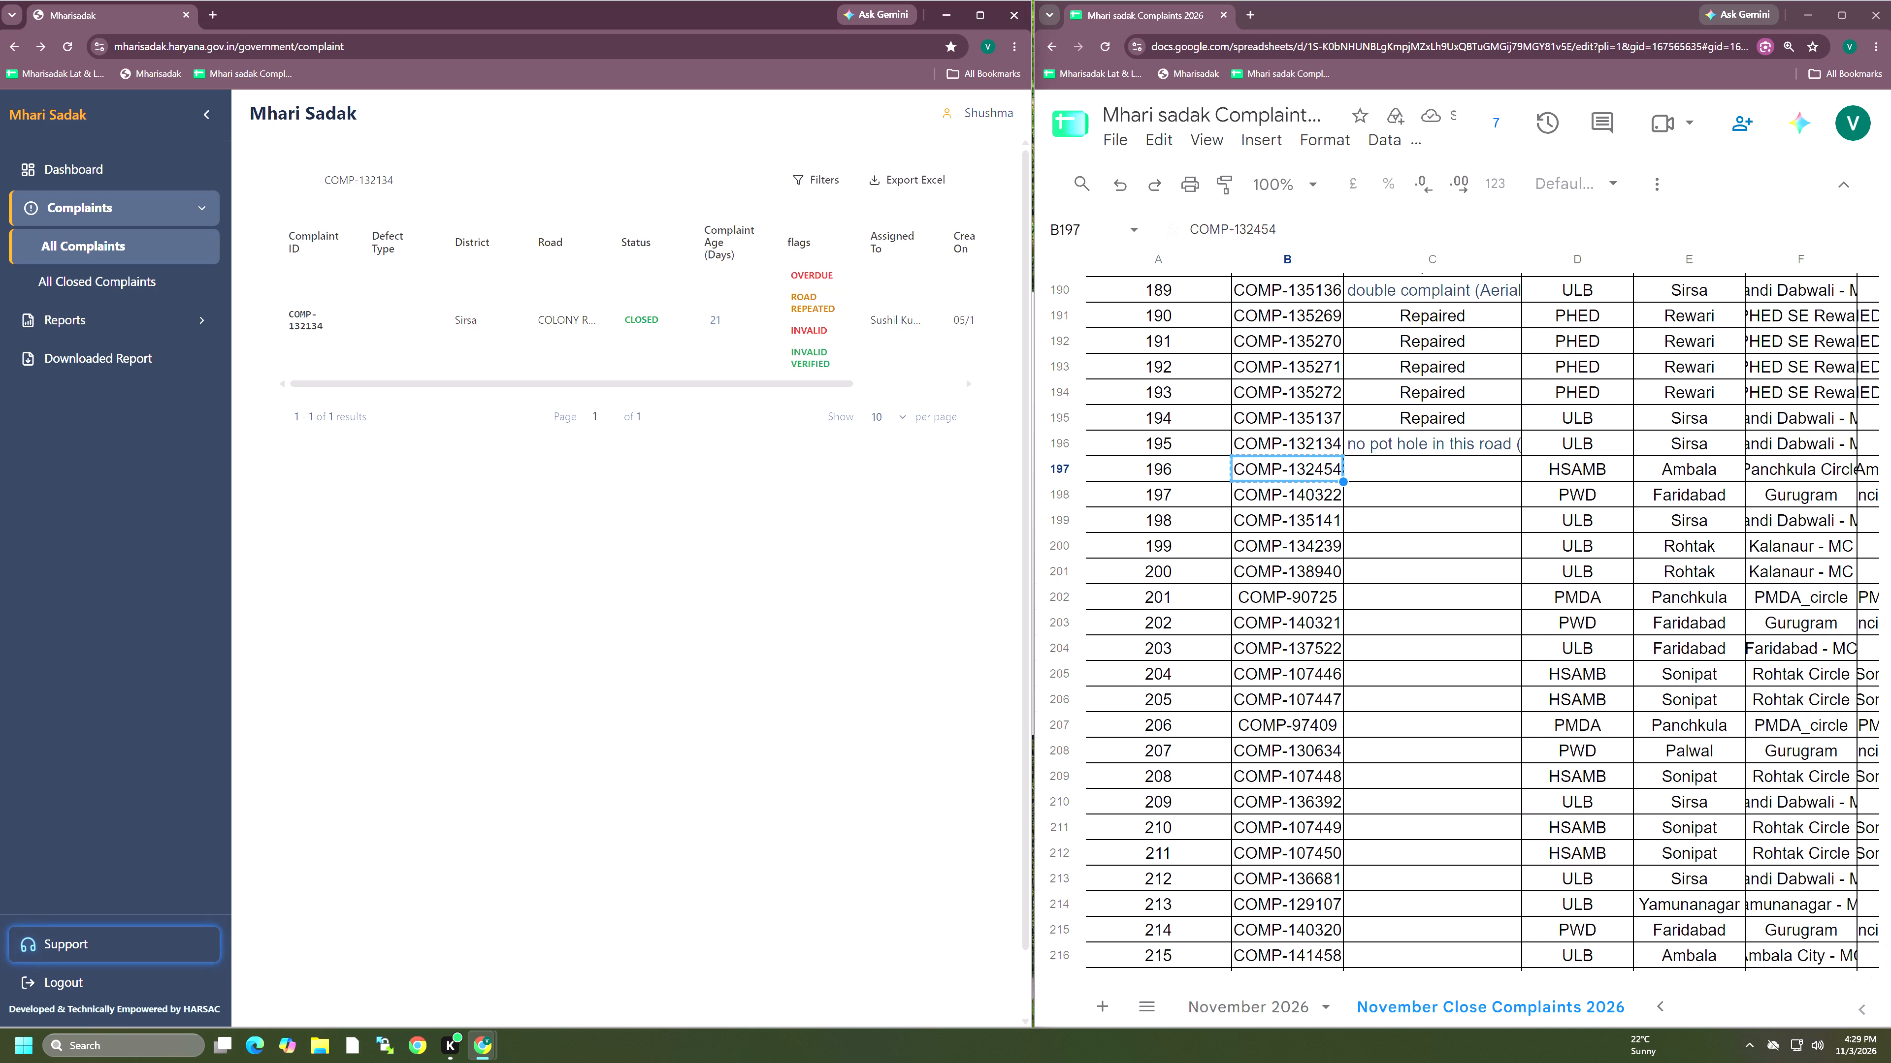
drag(405, 176, 272, 238)
key(ctrl+v)
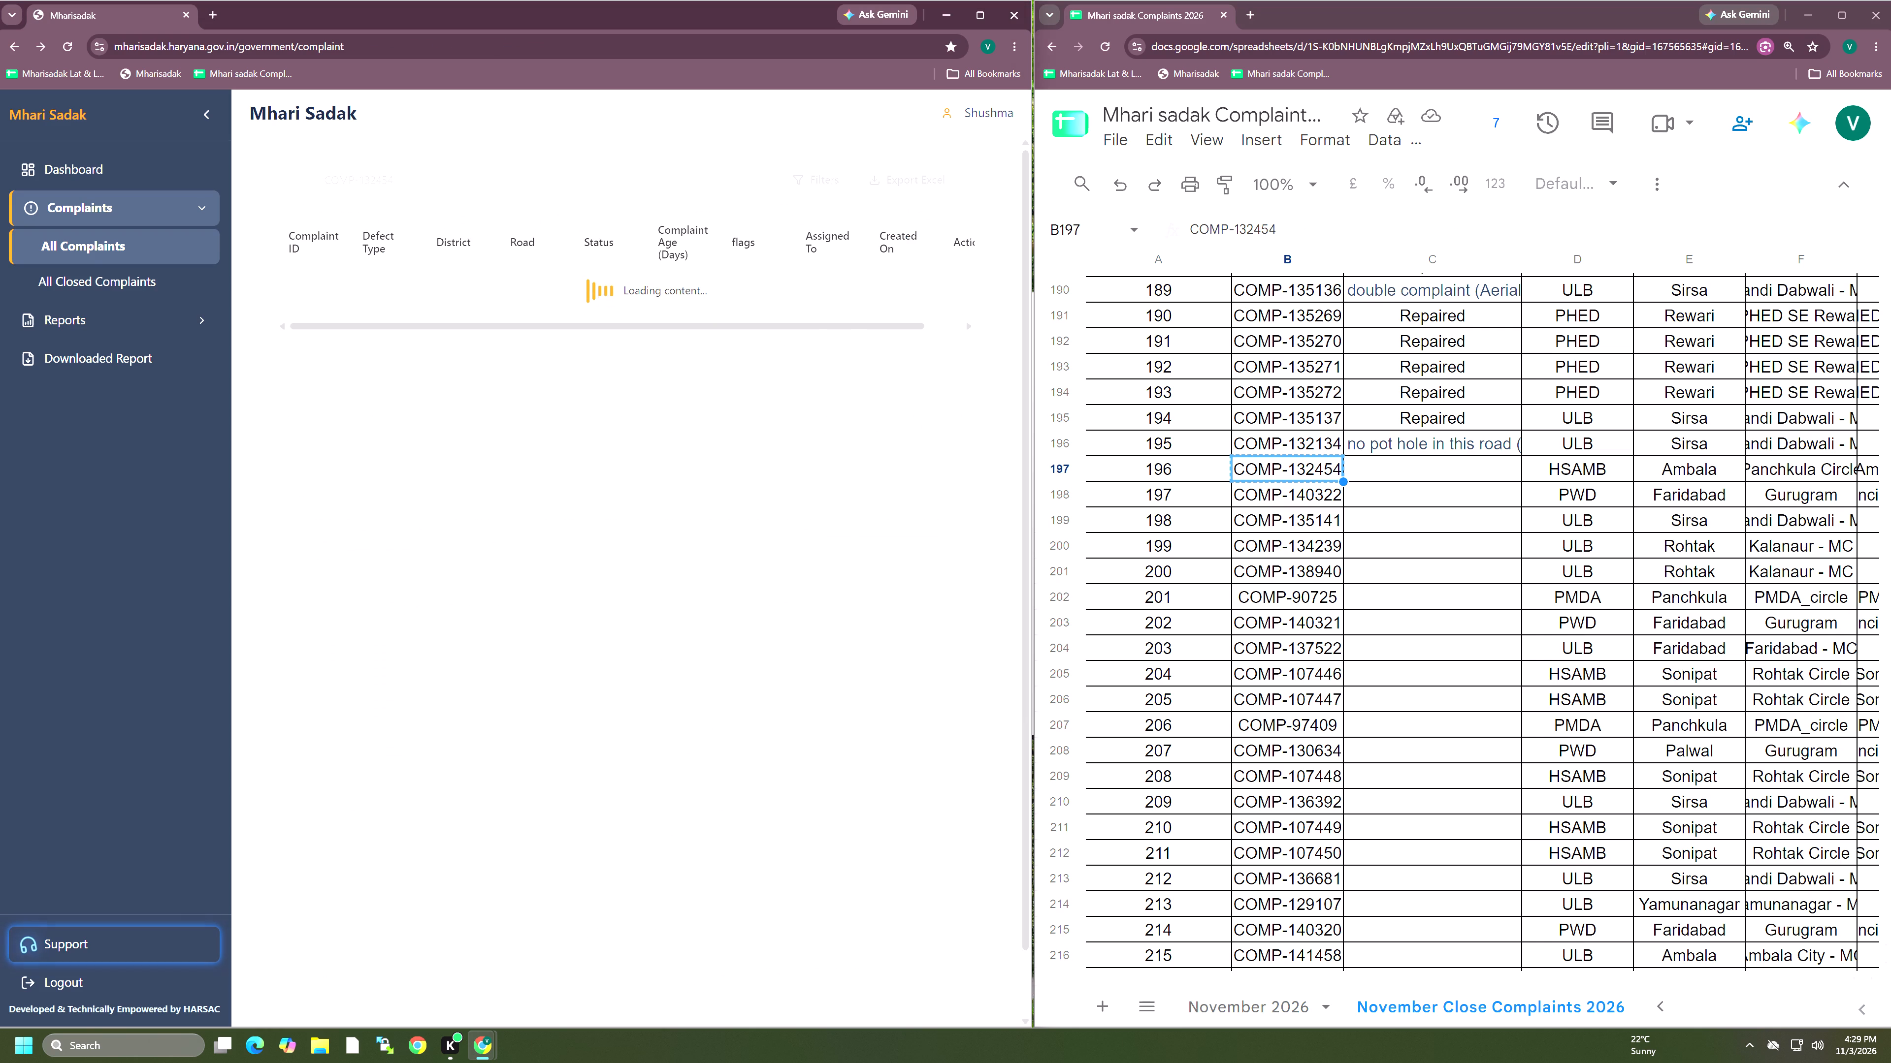
drag(539, 279, 541, 283)
click(542, 301)
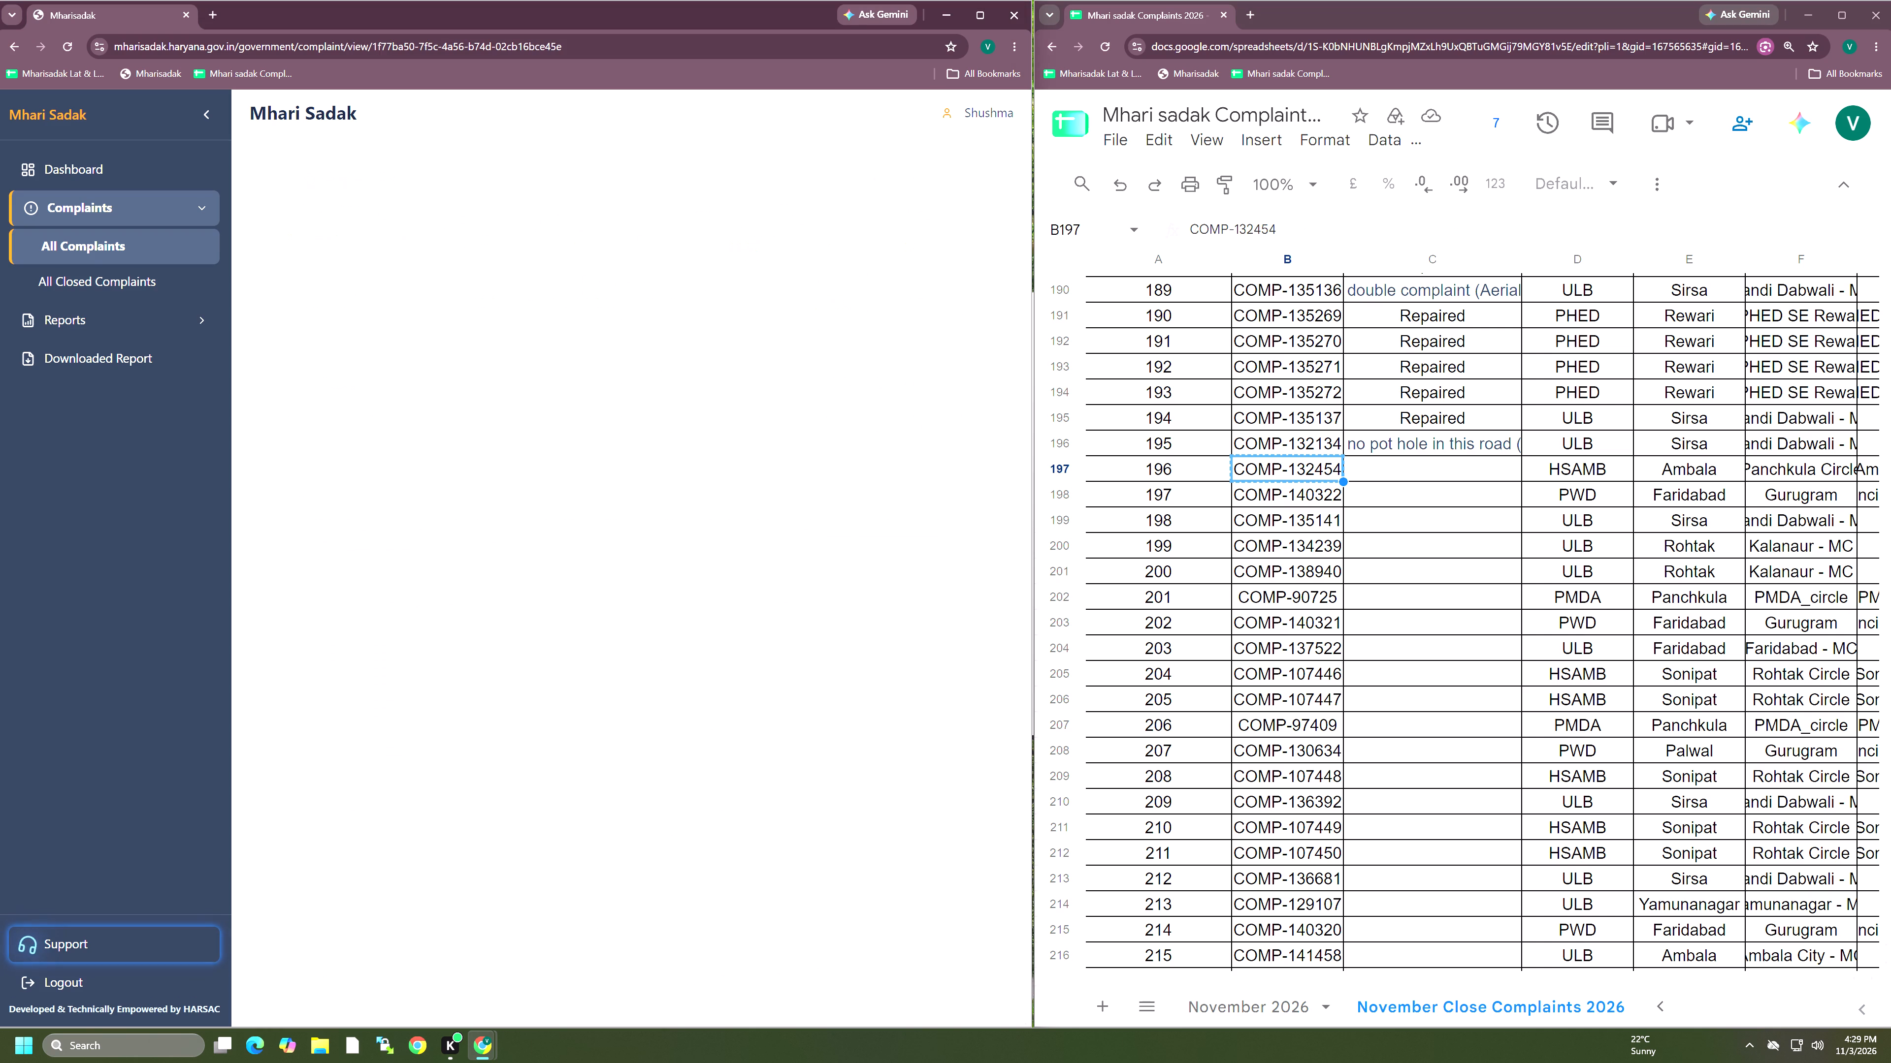
click(1382, 471)
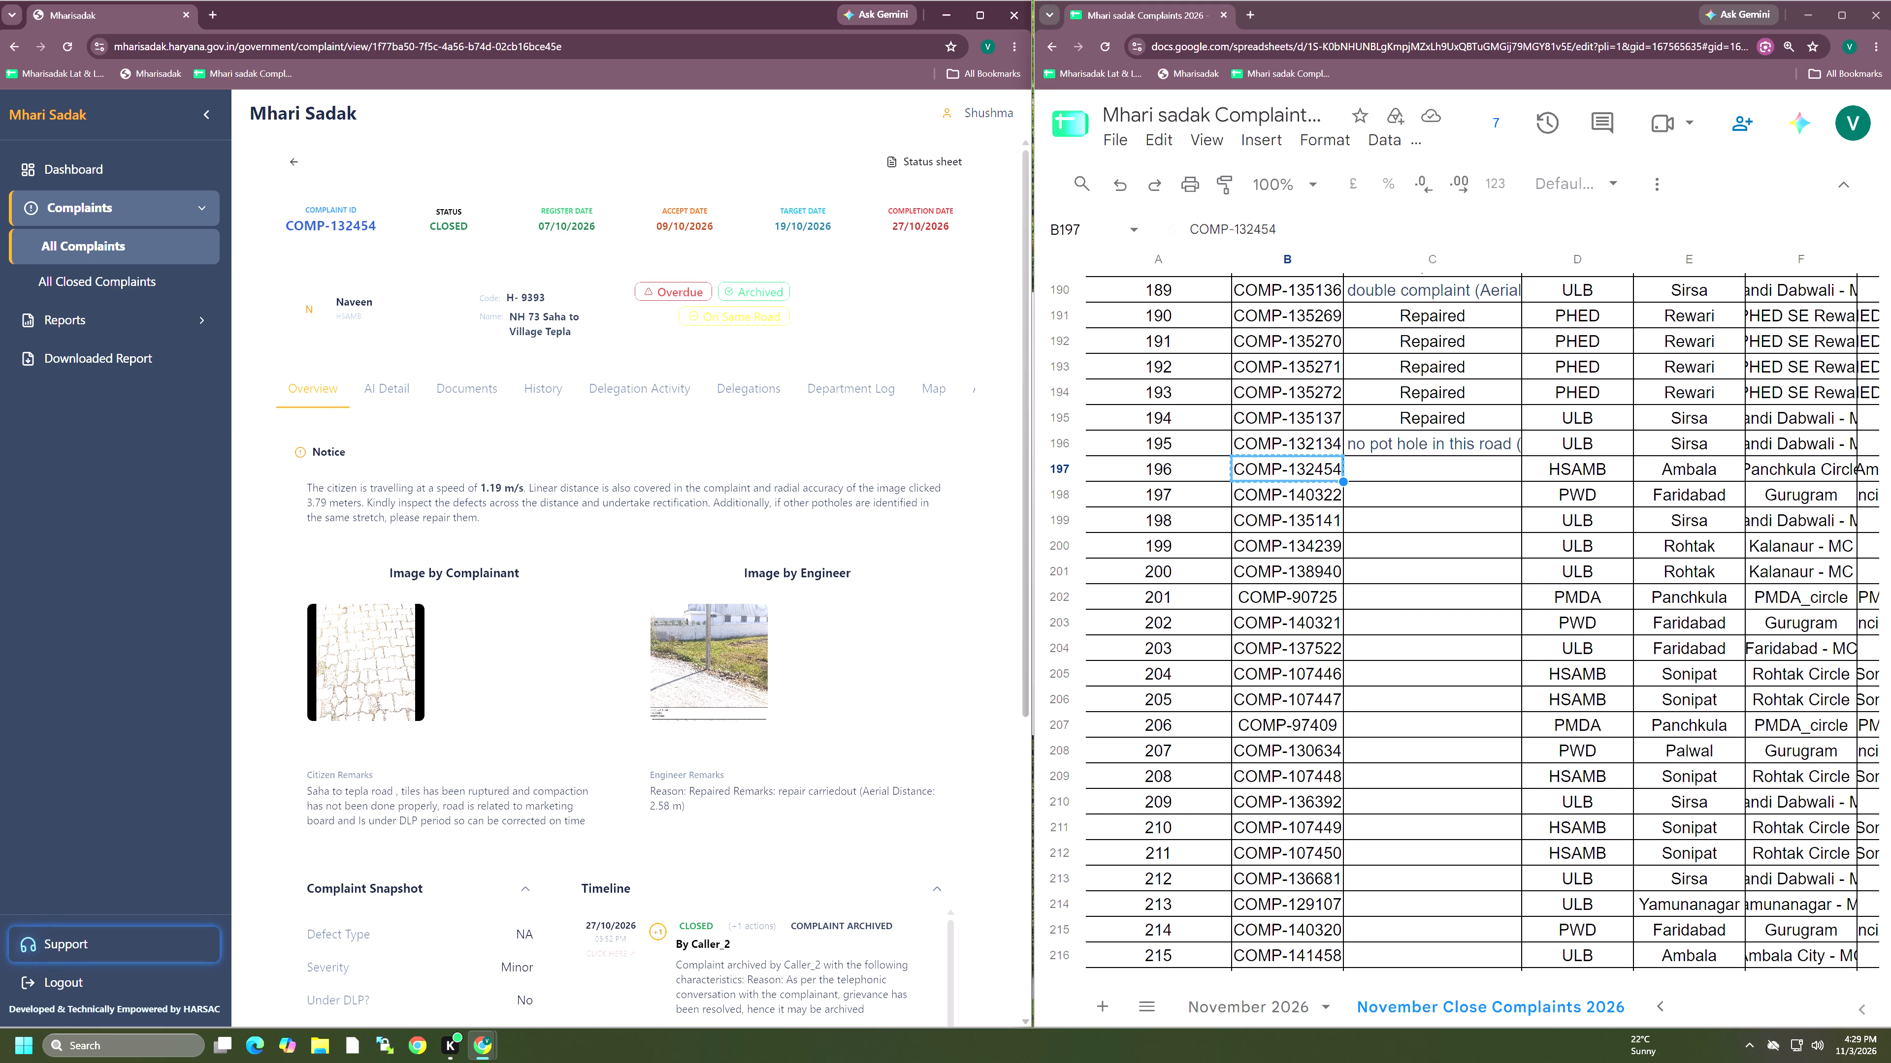
key(e)
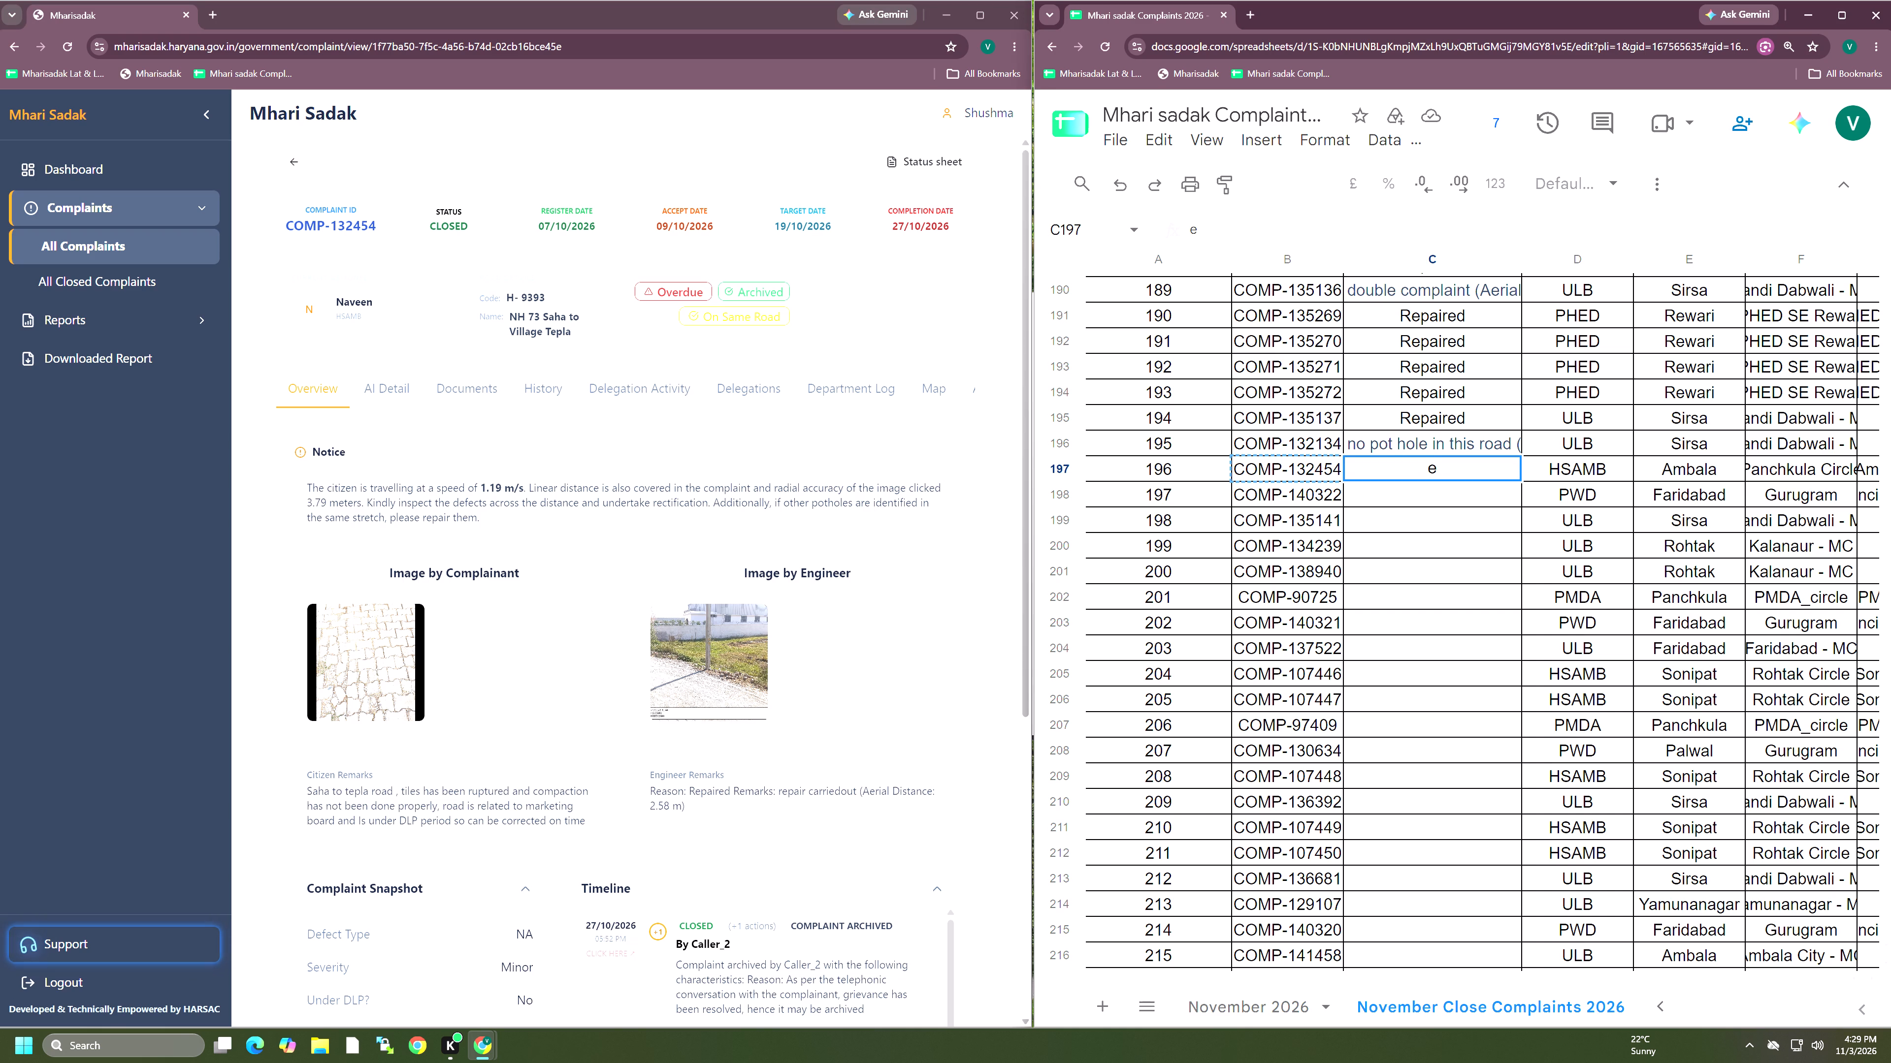
key(BackSpace)
text(Rep)
key(Return)
click(1308, 498)
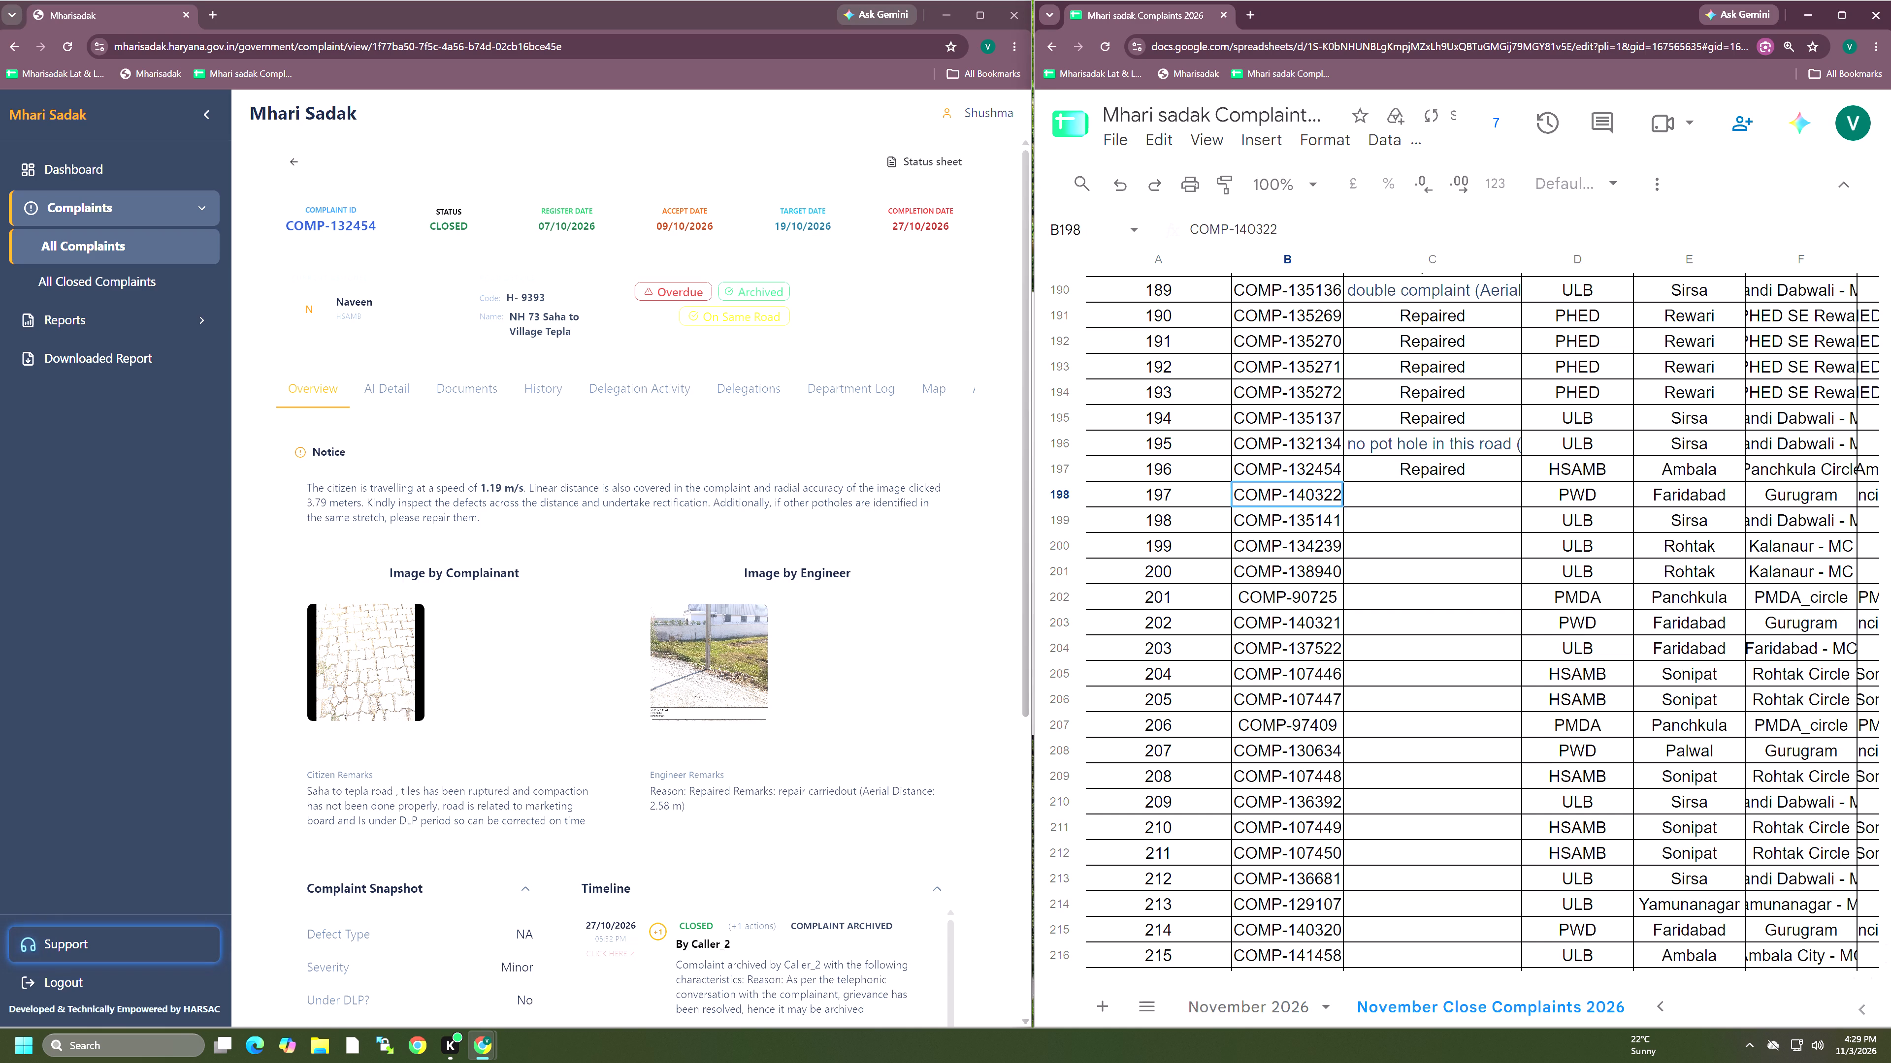
key(ctrl+c)
click(296, 159)
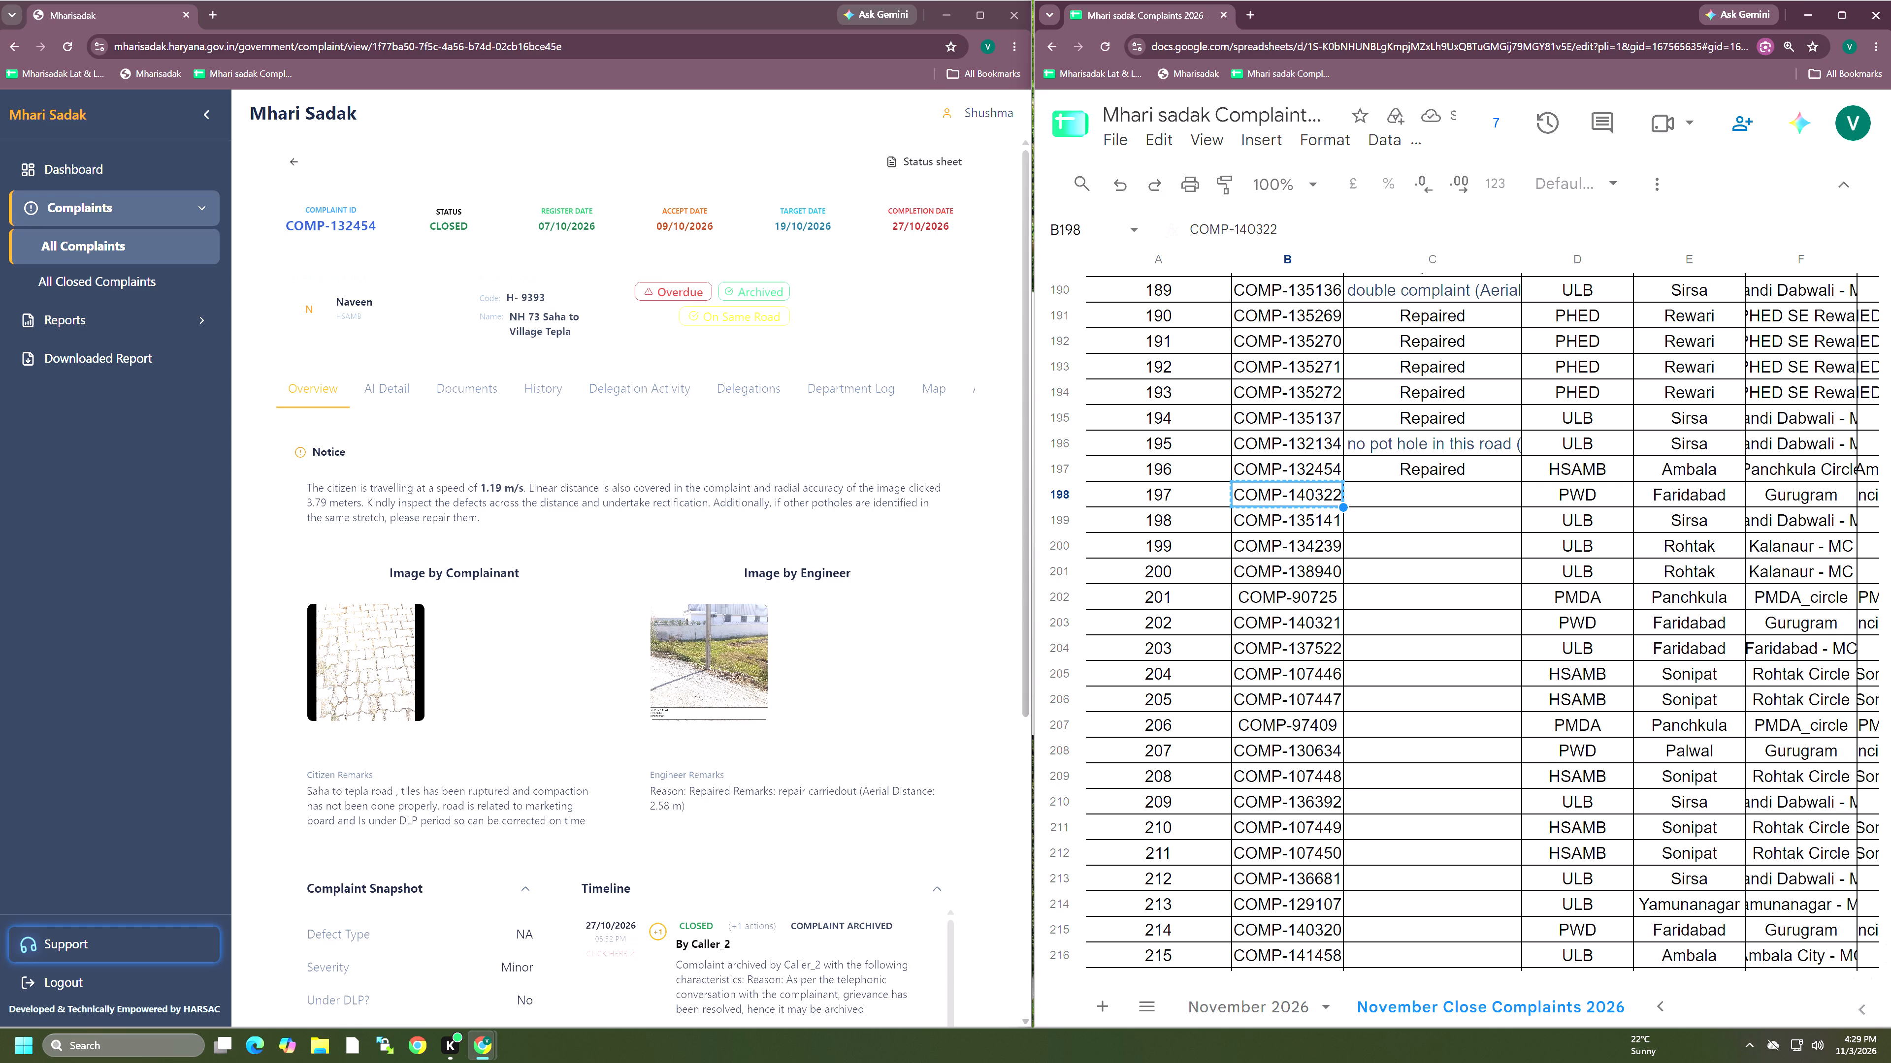
drag(402, 179, 258, 223)
key(ctrl+v)
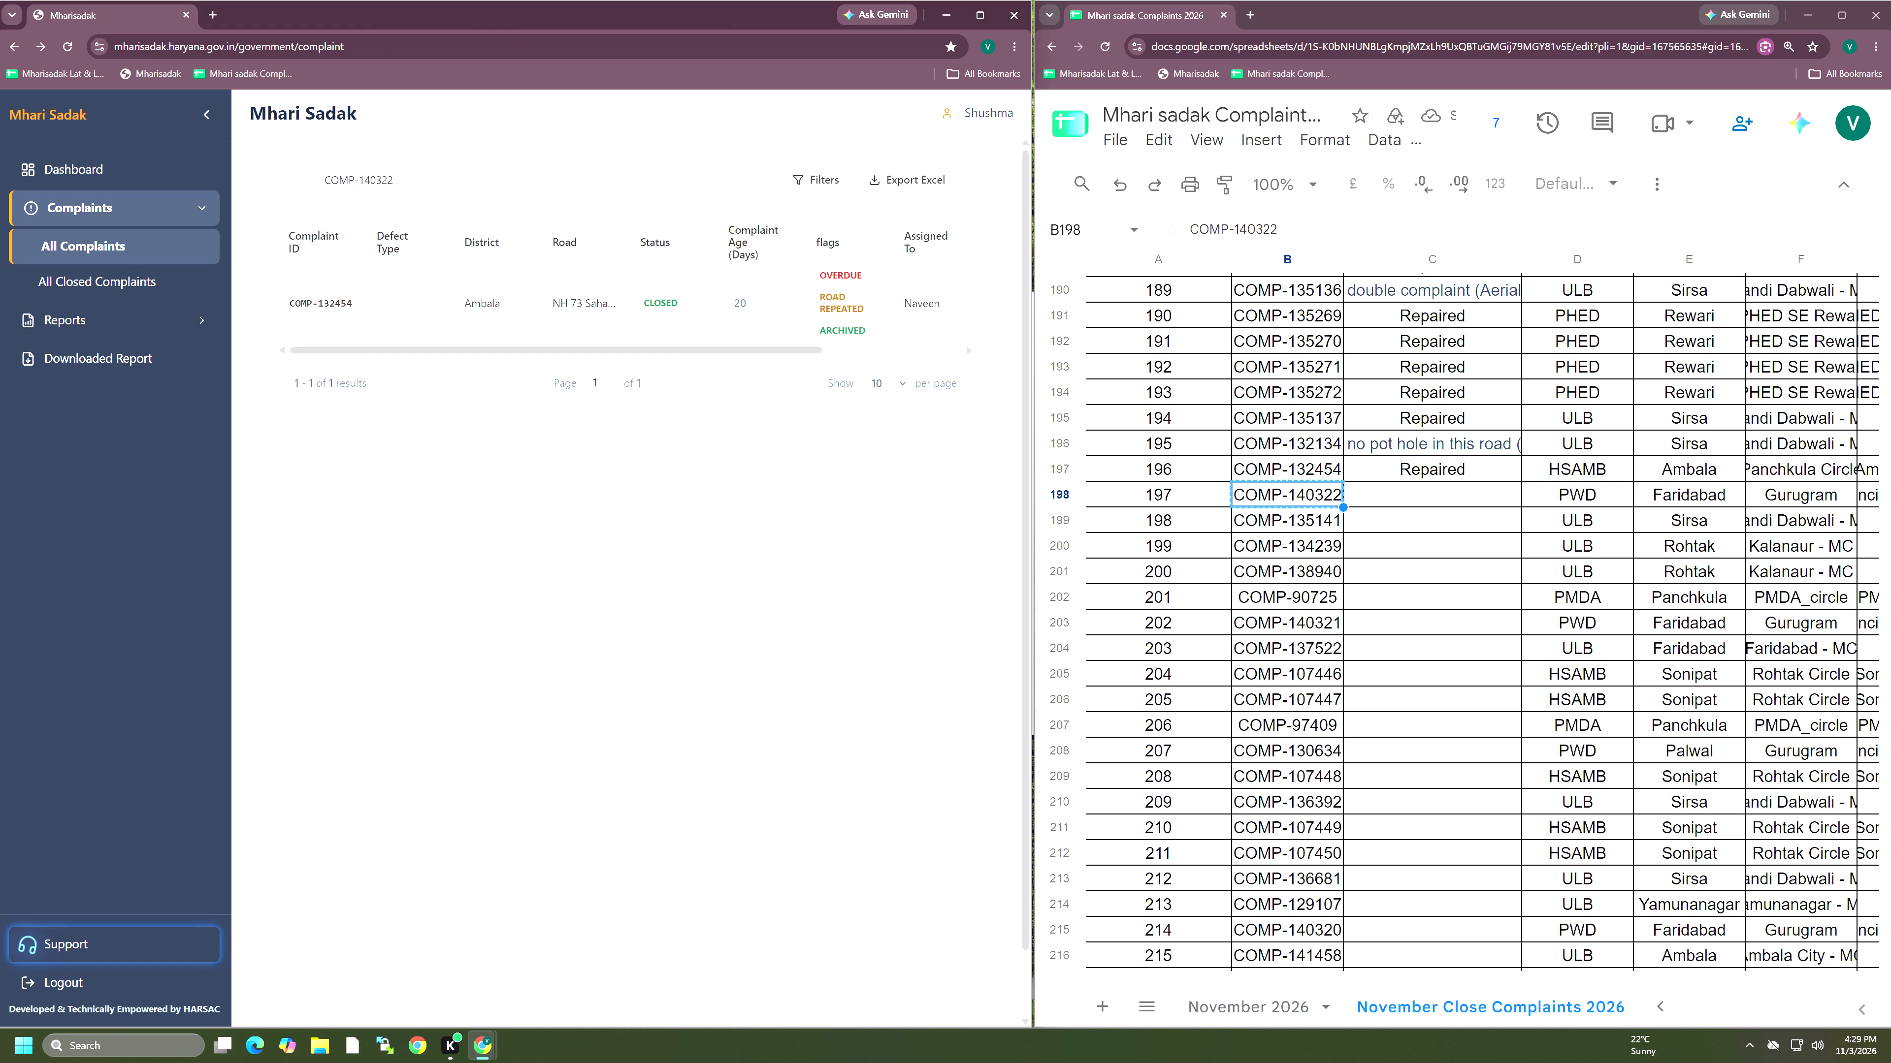
ctrl+click(540, 291)
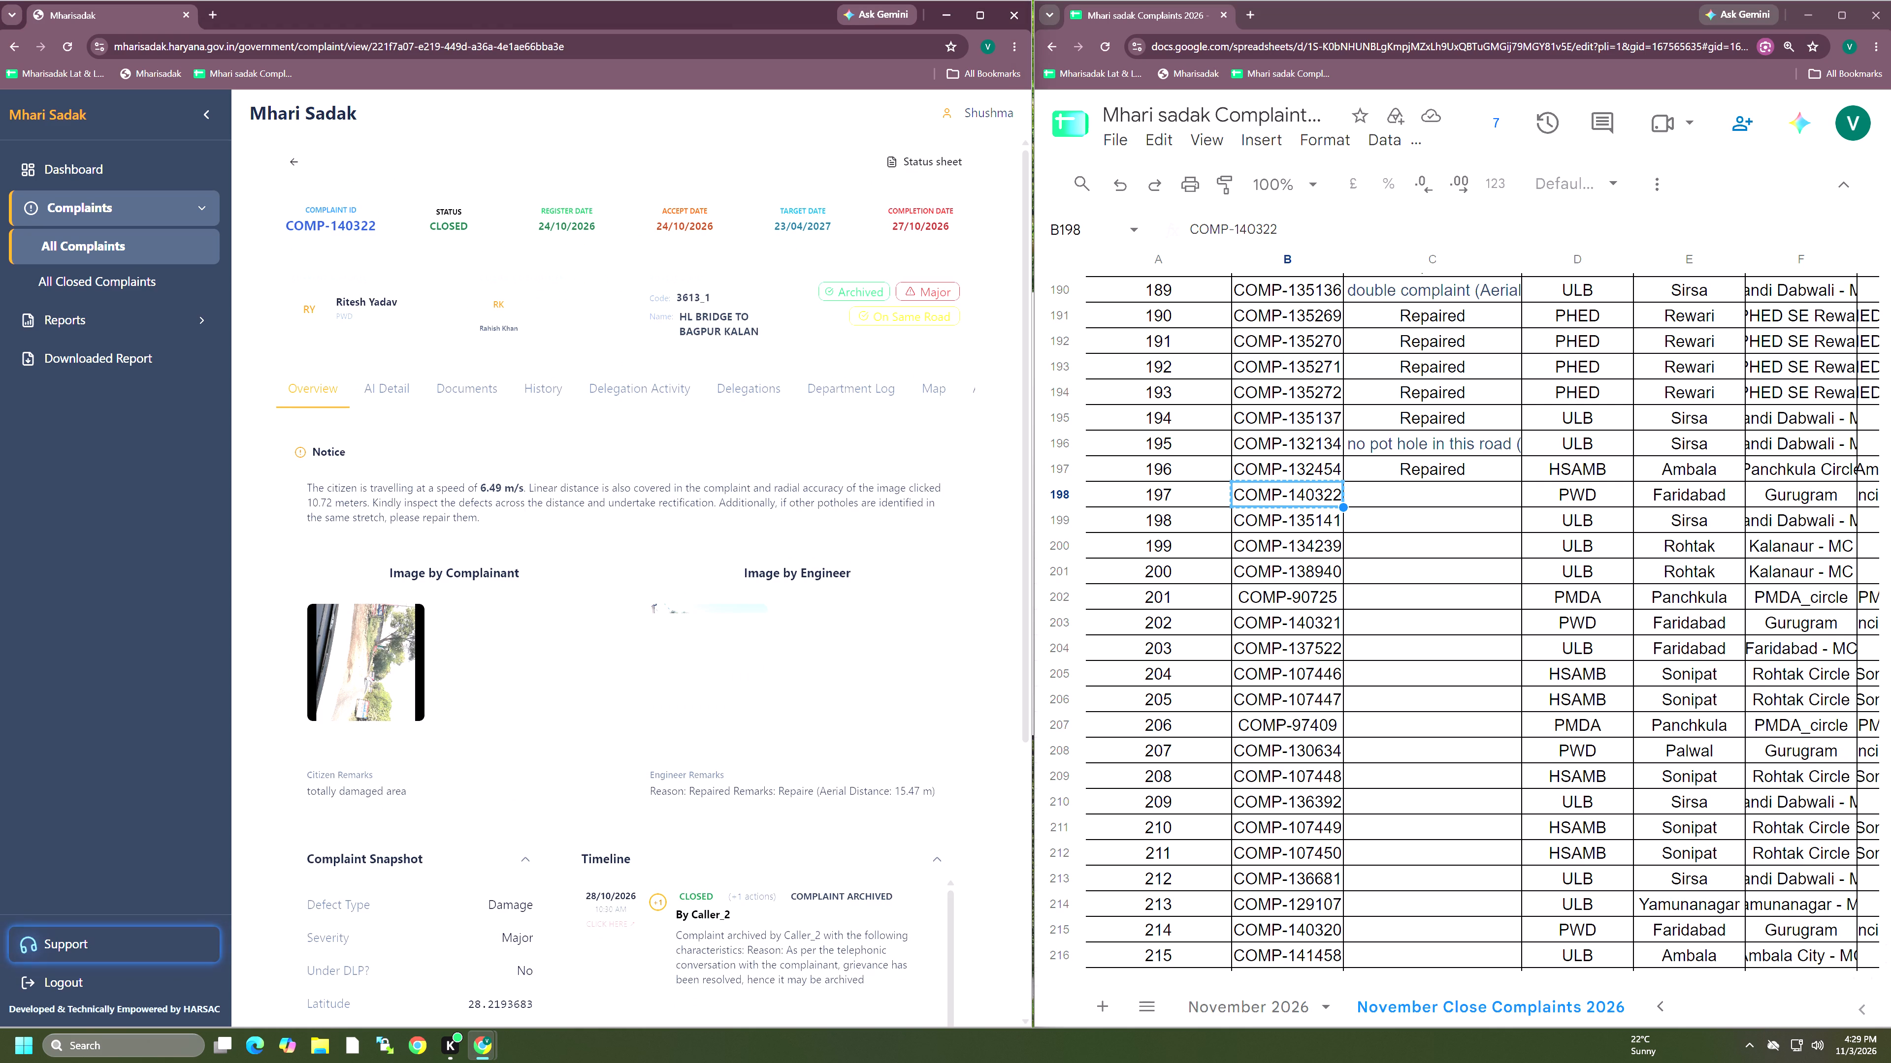
click(1385, 499)
key(ctrl+d)
key(ctrl+s)
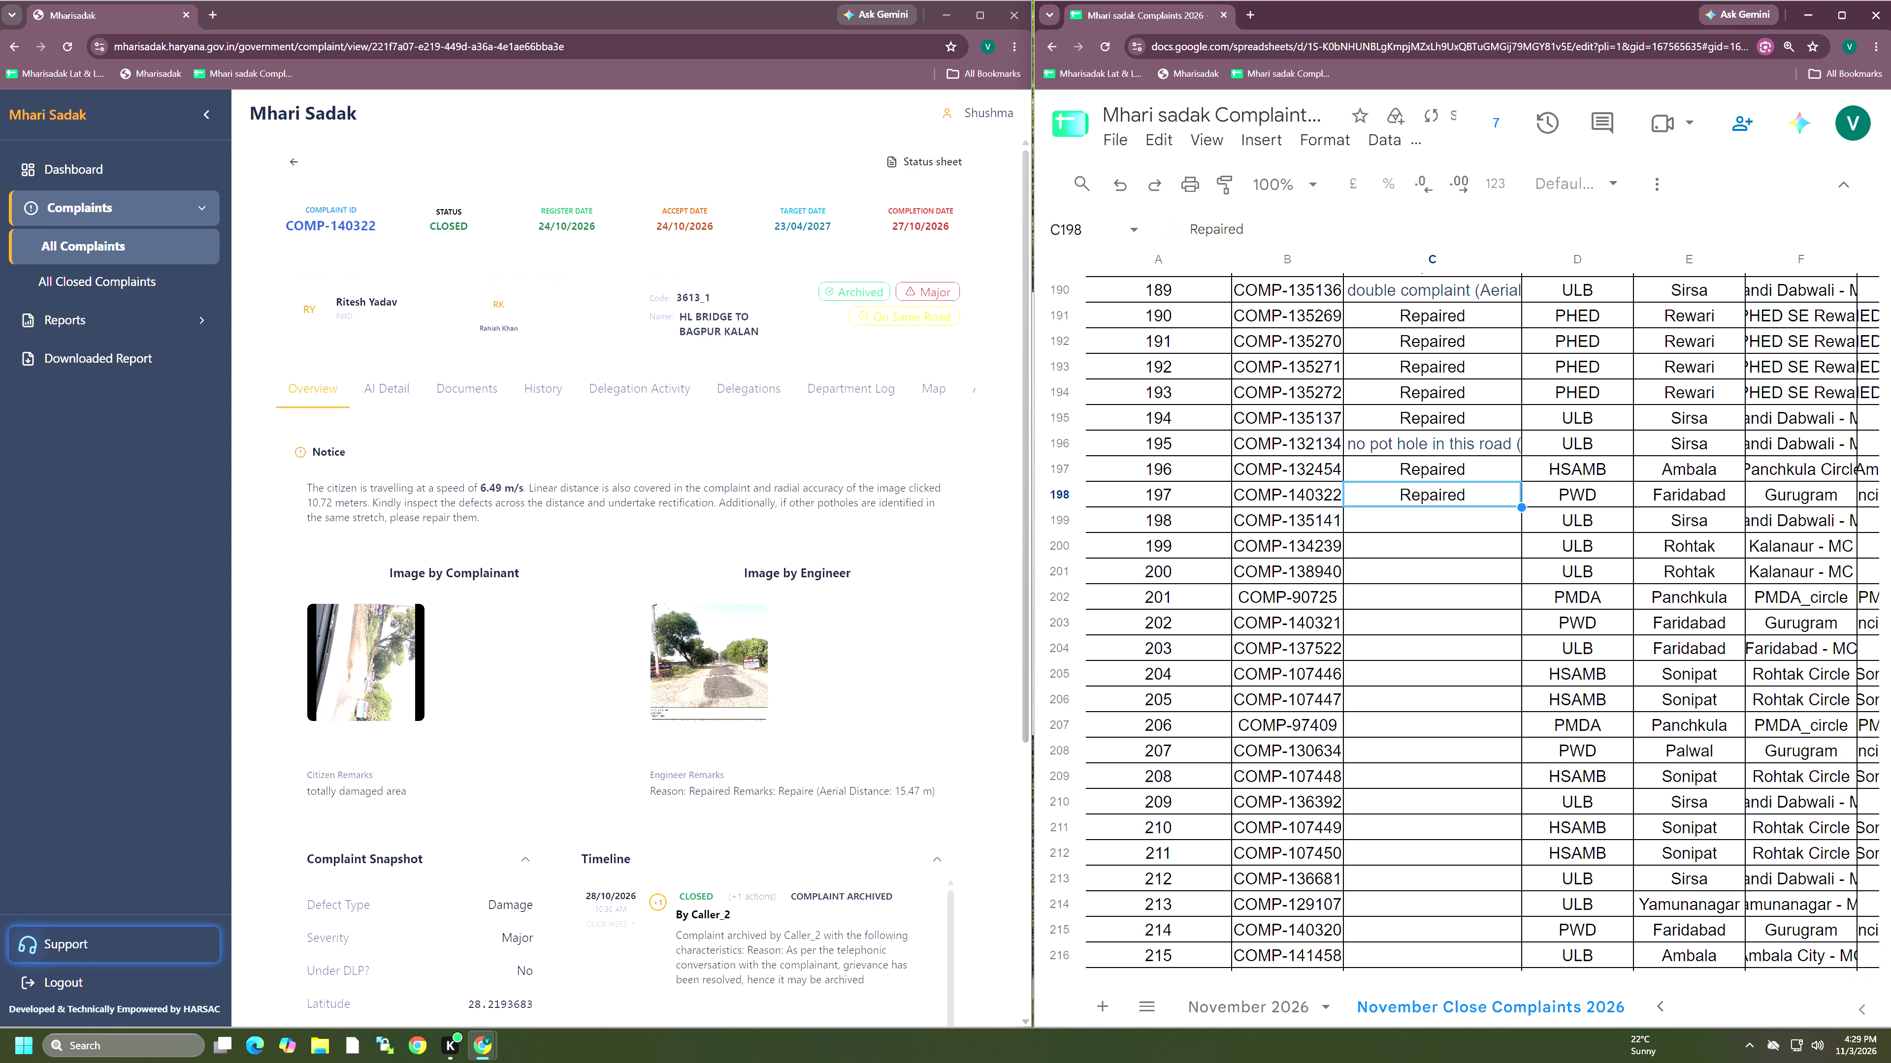
click(1308, 517)
key(ctrl+c)
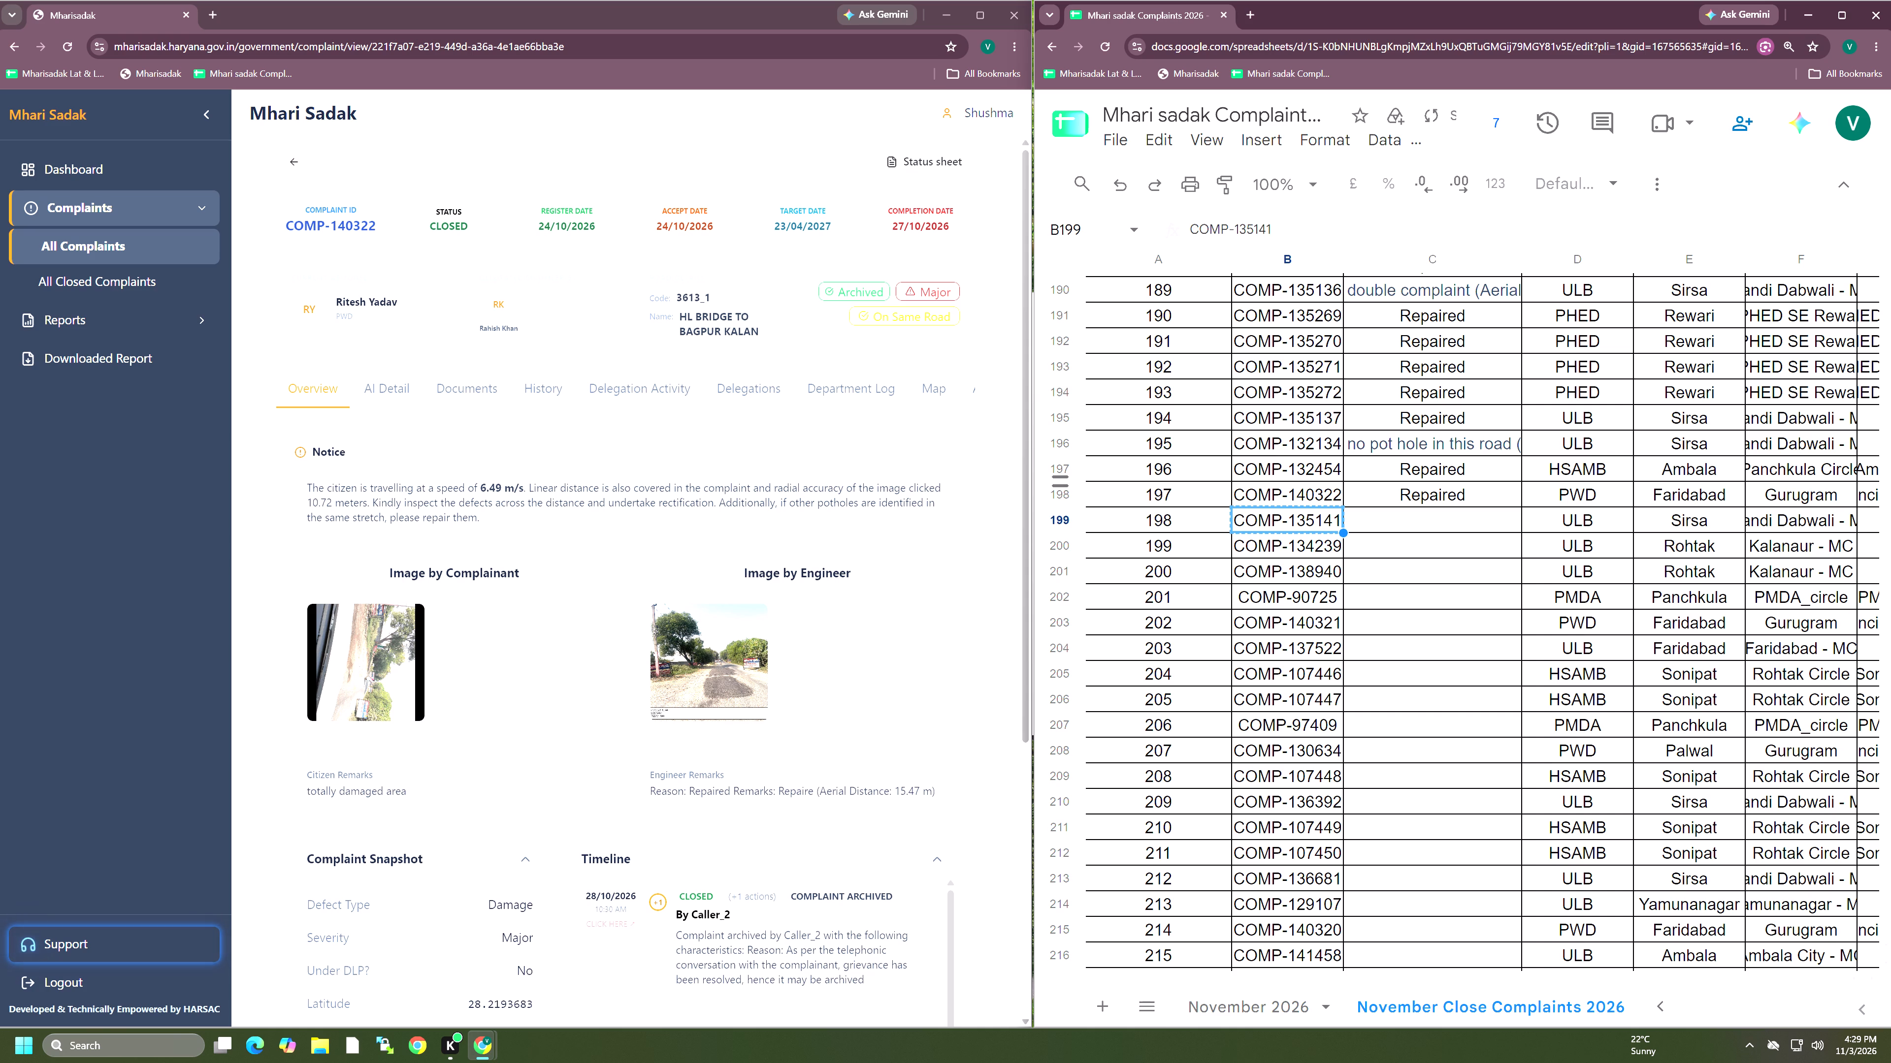
click(292, 163)
scroll(1329, 466, down, 1)
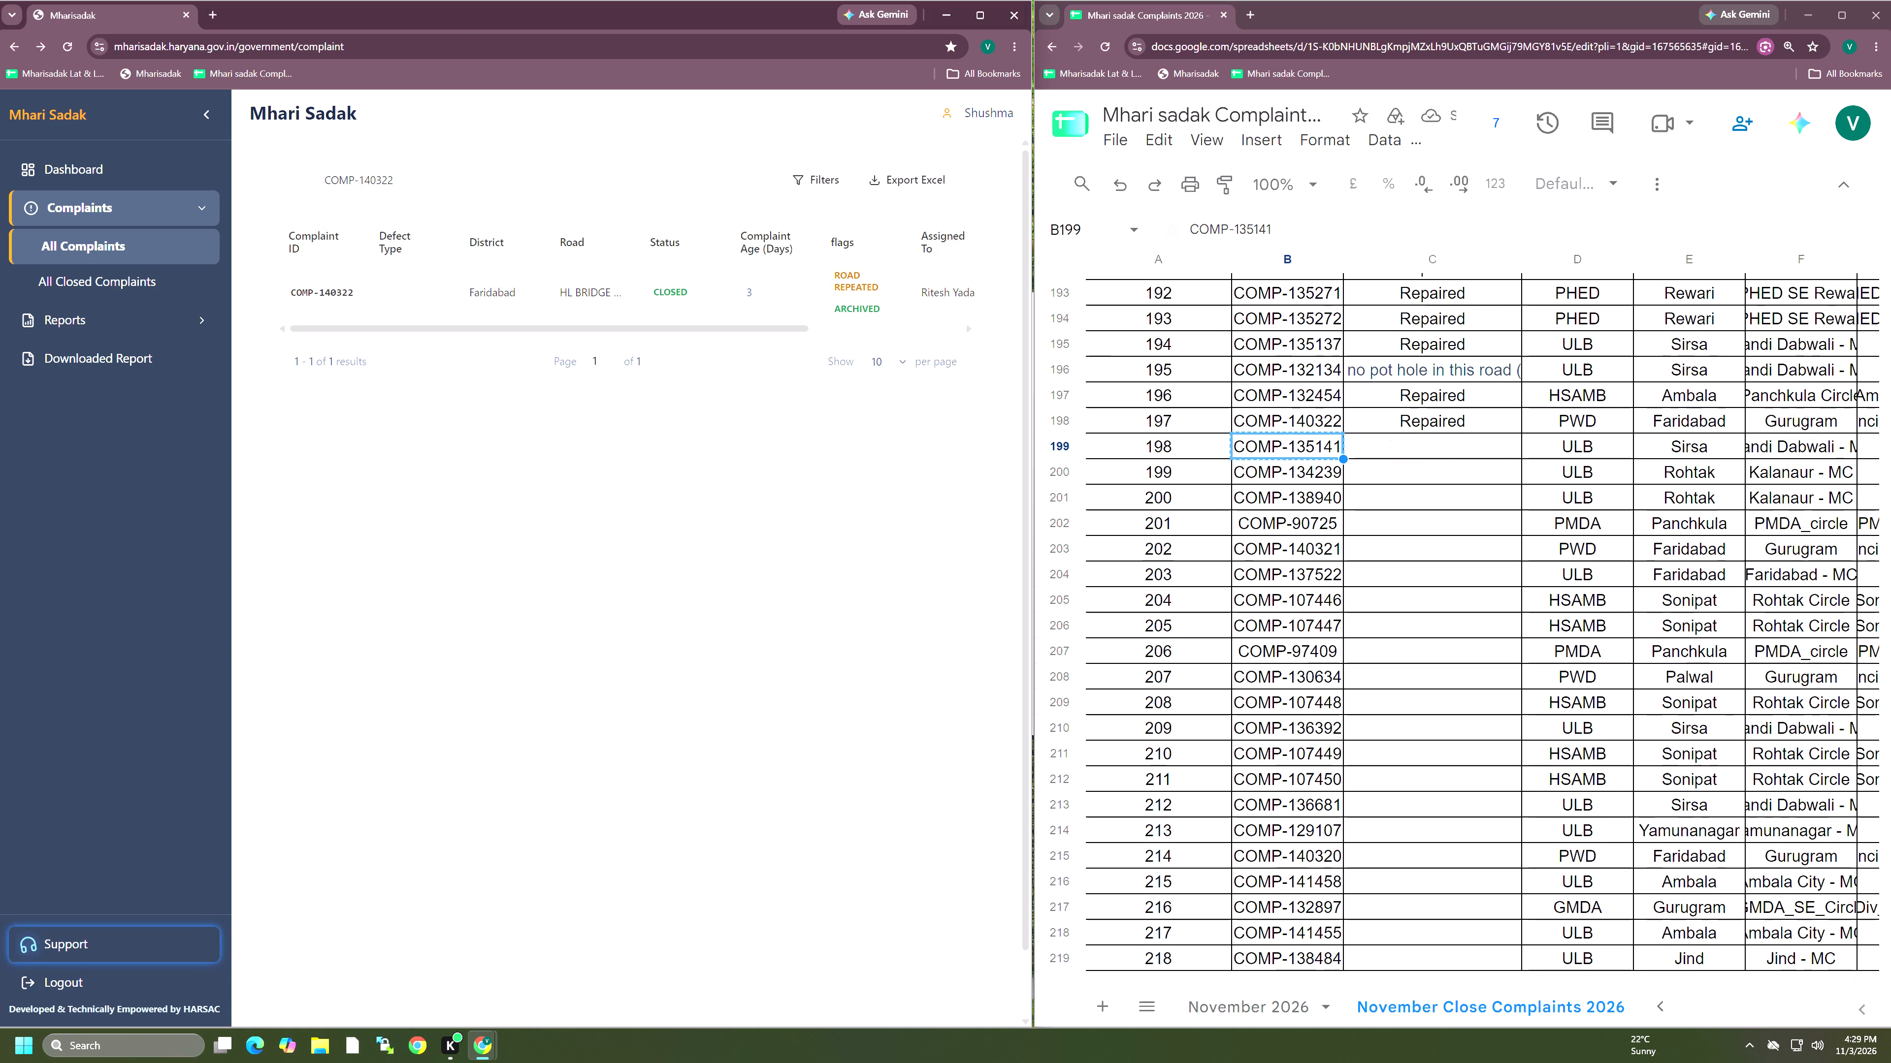
drag(409, 179, 276, 229)
key(ctrl+v)
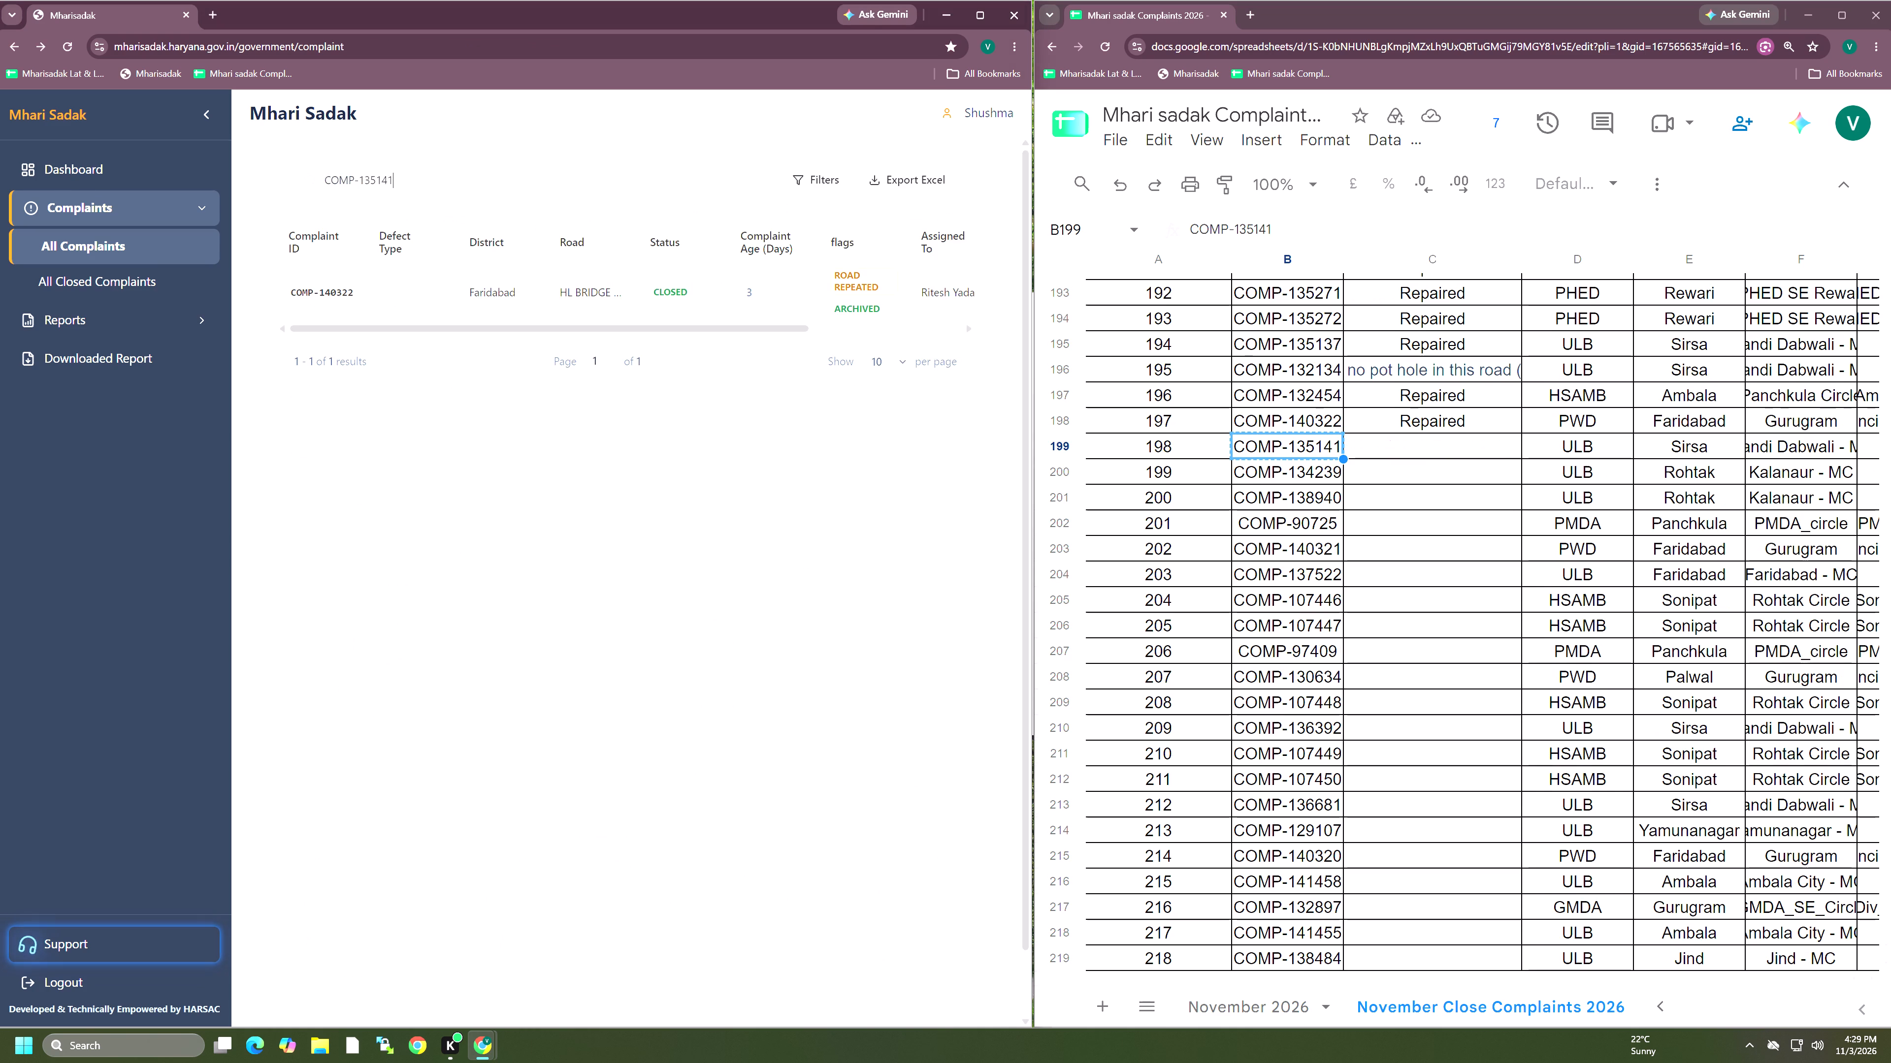
click(484, 279)
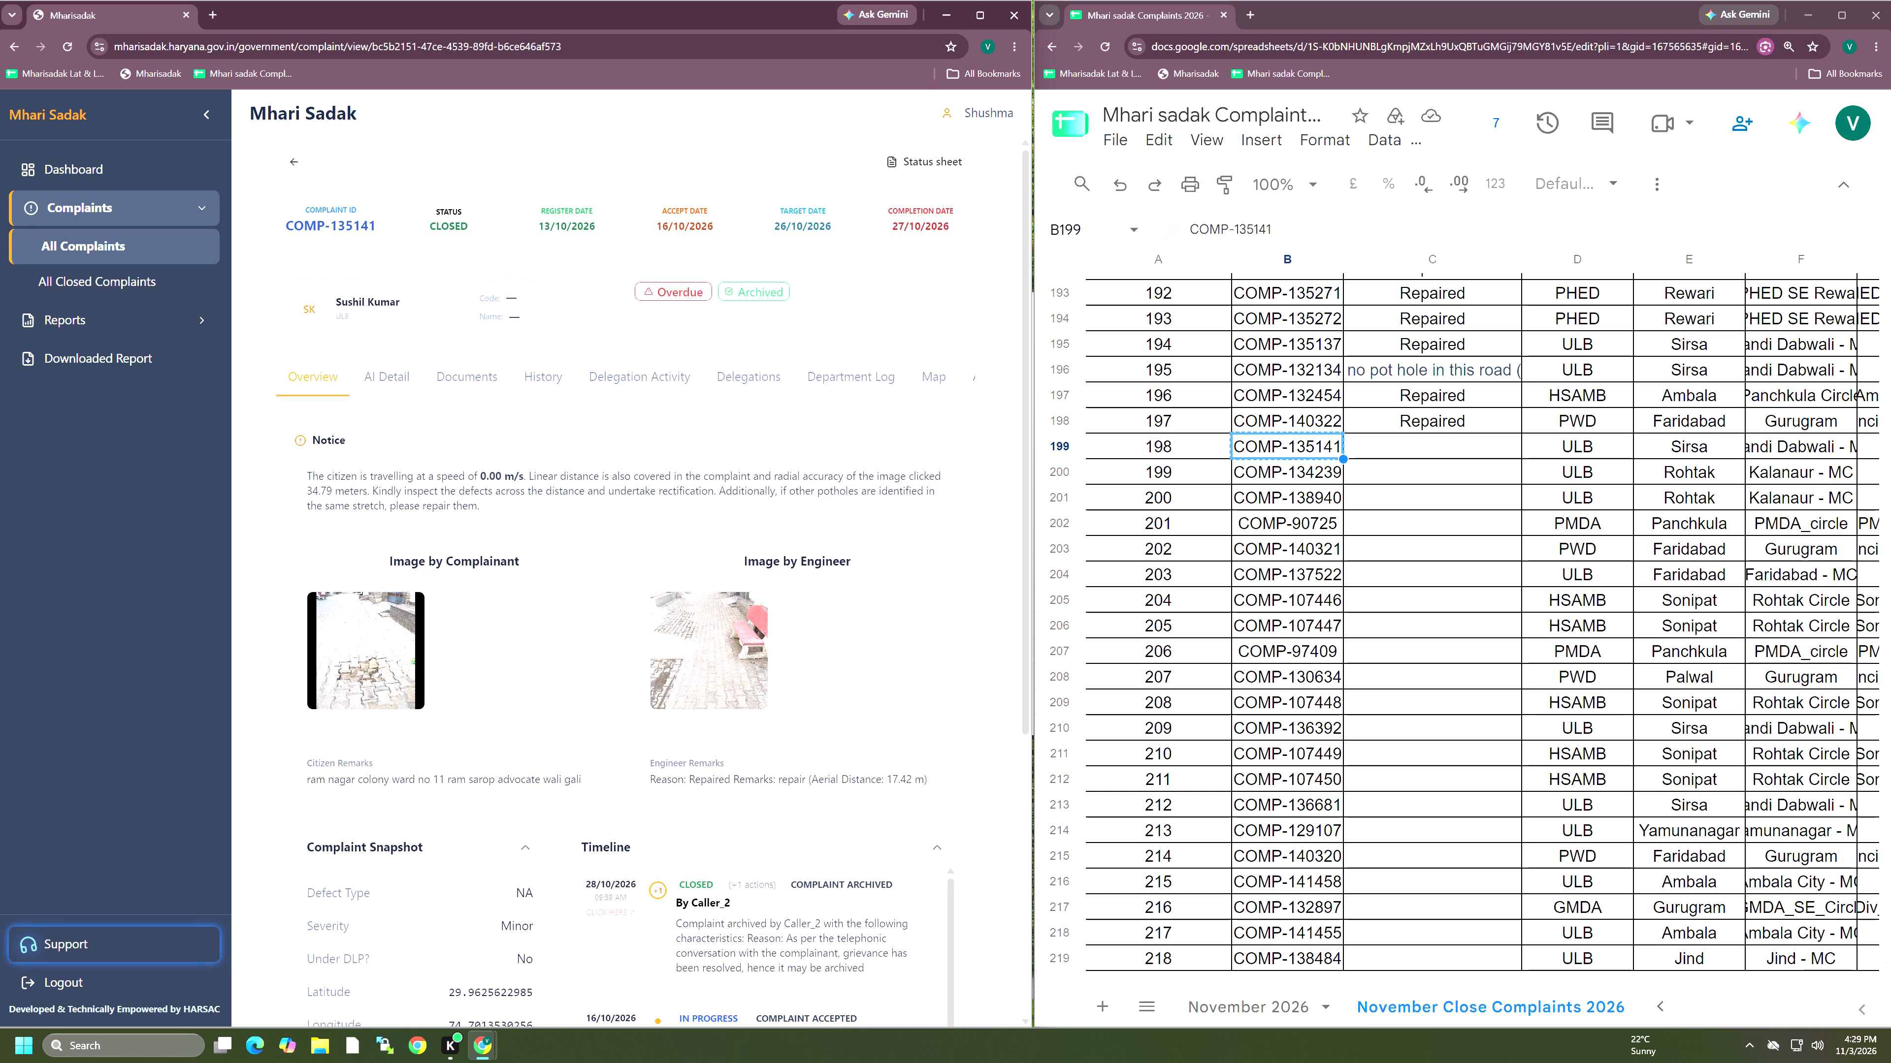
click(1414, 441)
key(ctrl+d)
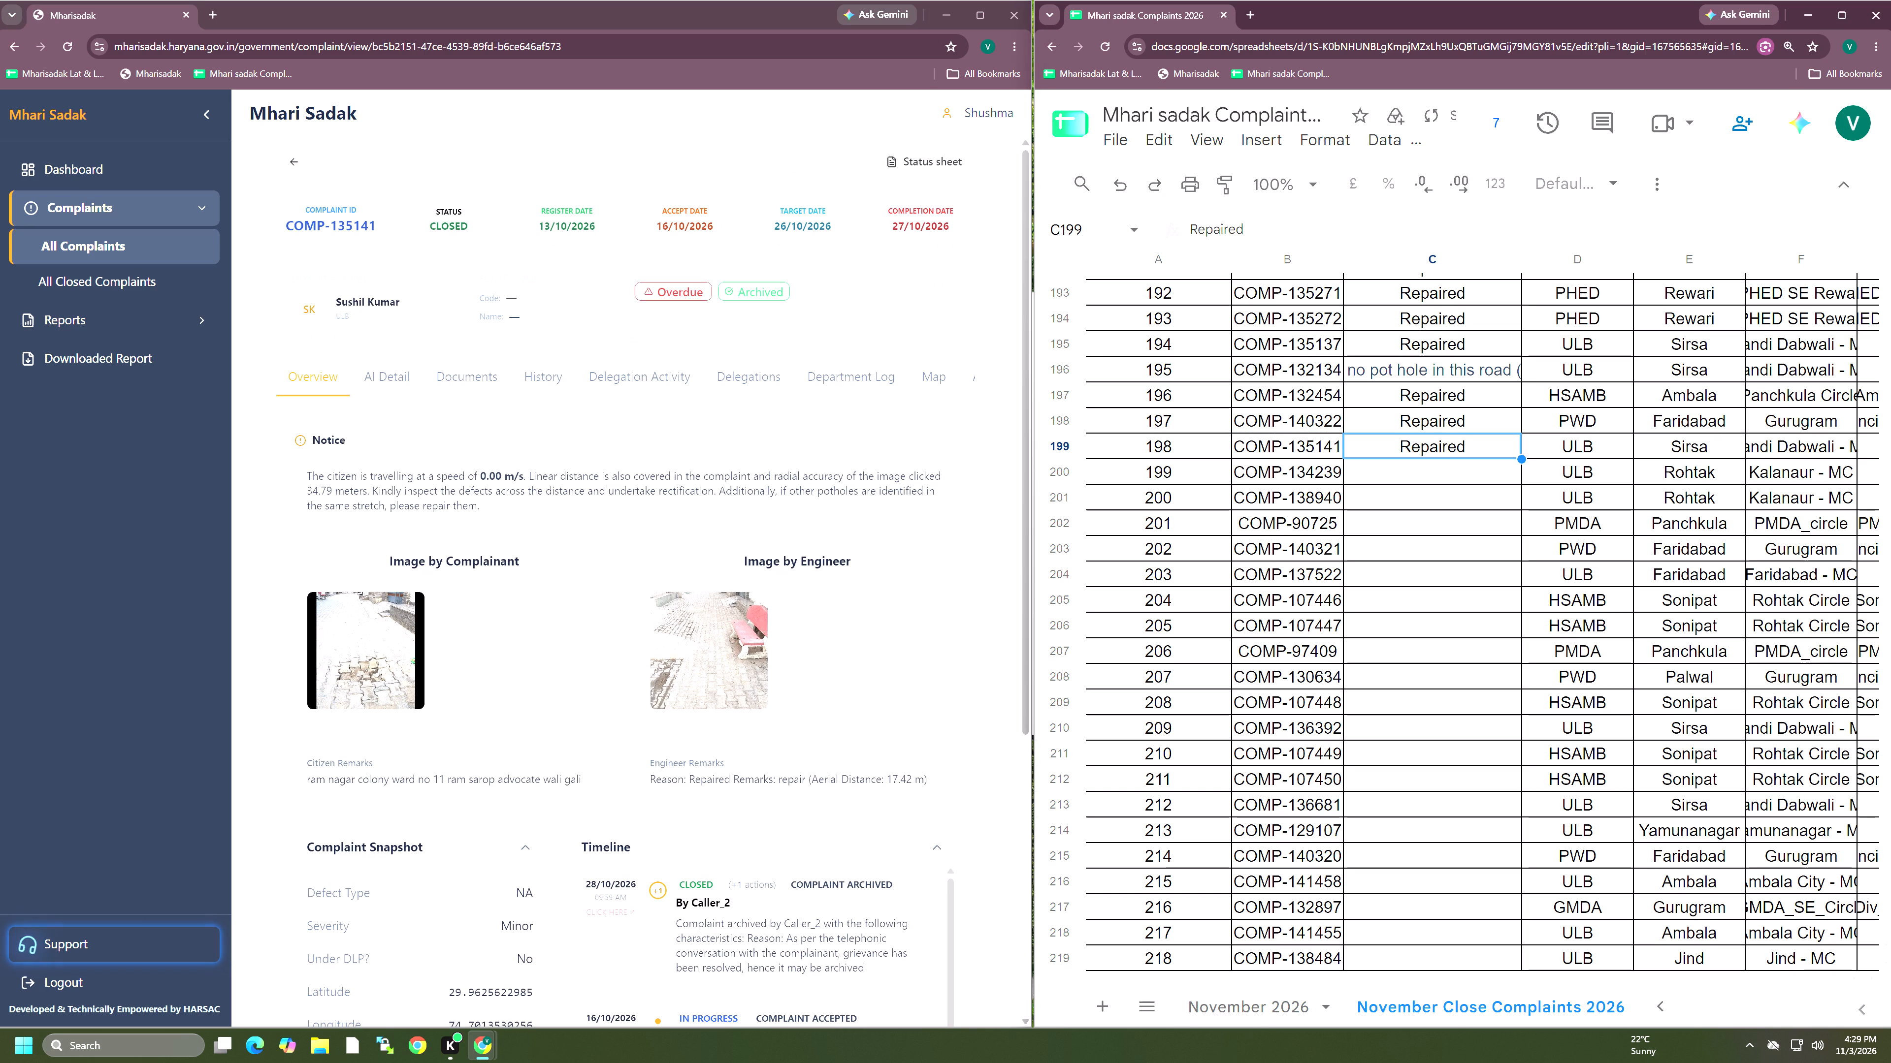
click(1294, 475)
key(ctrl+c)
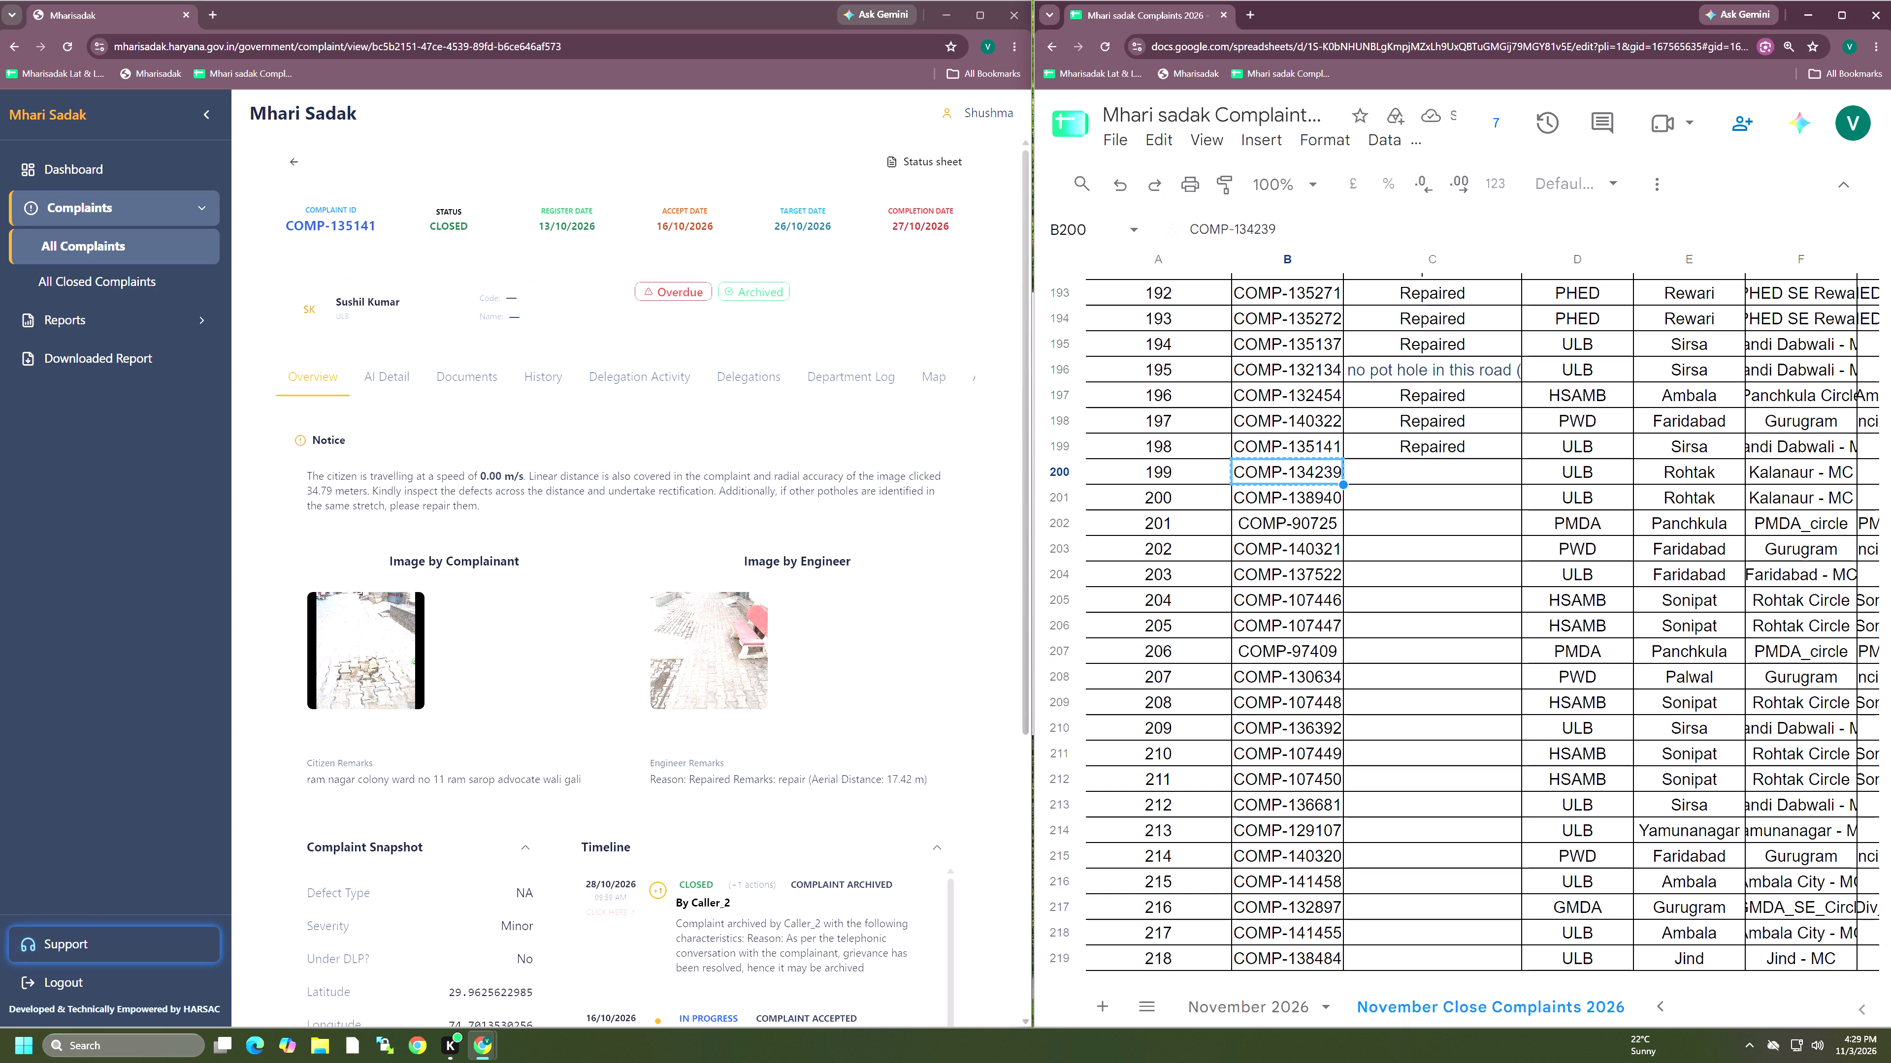
click(300, 157)
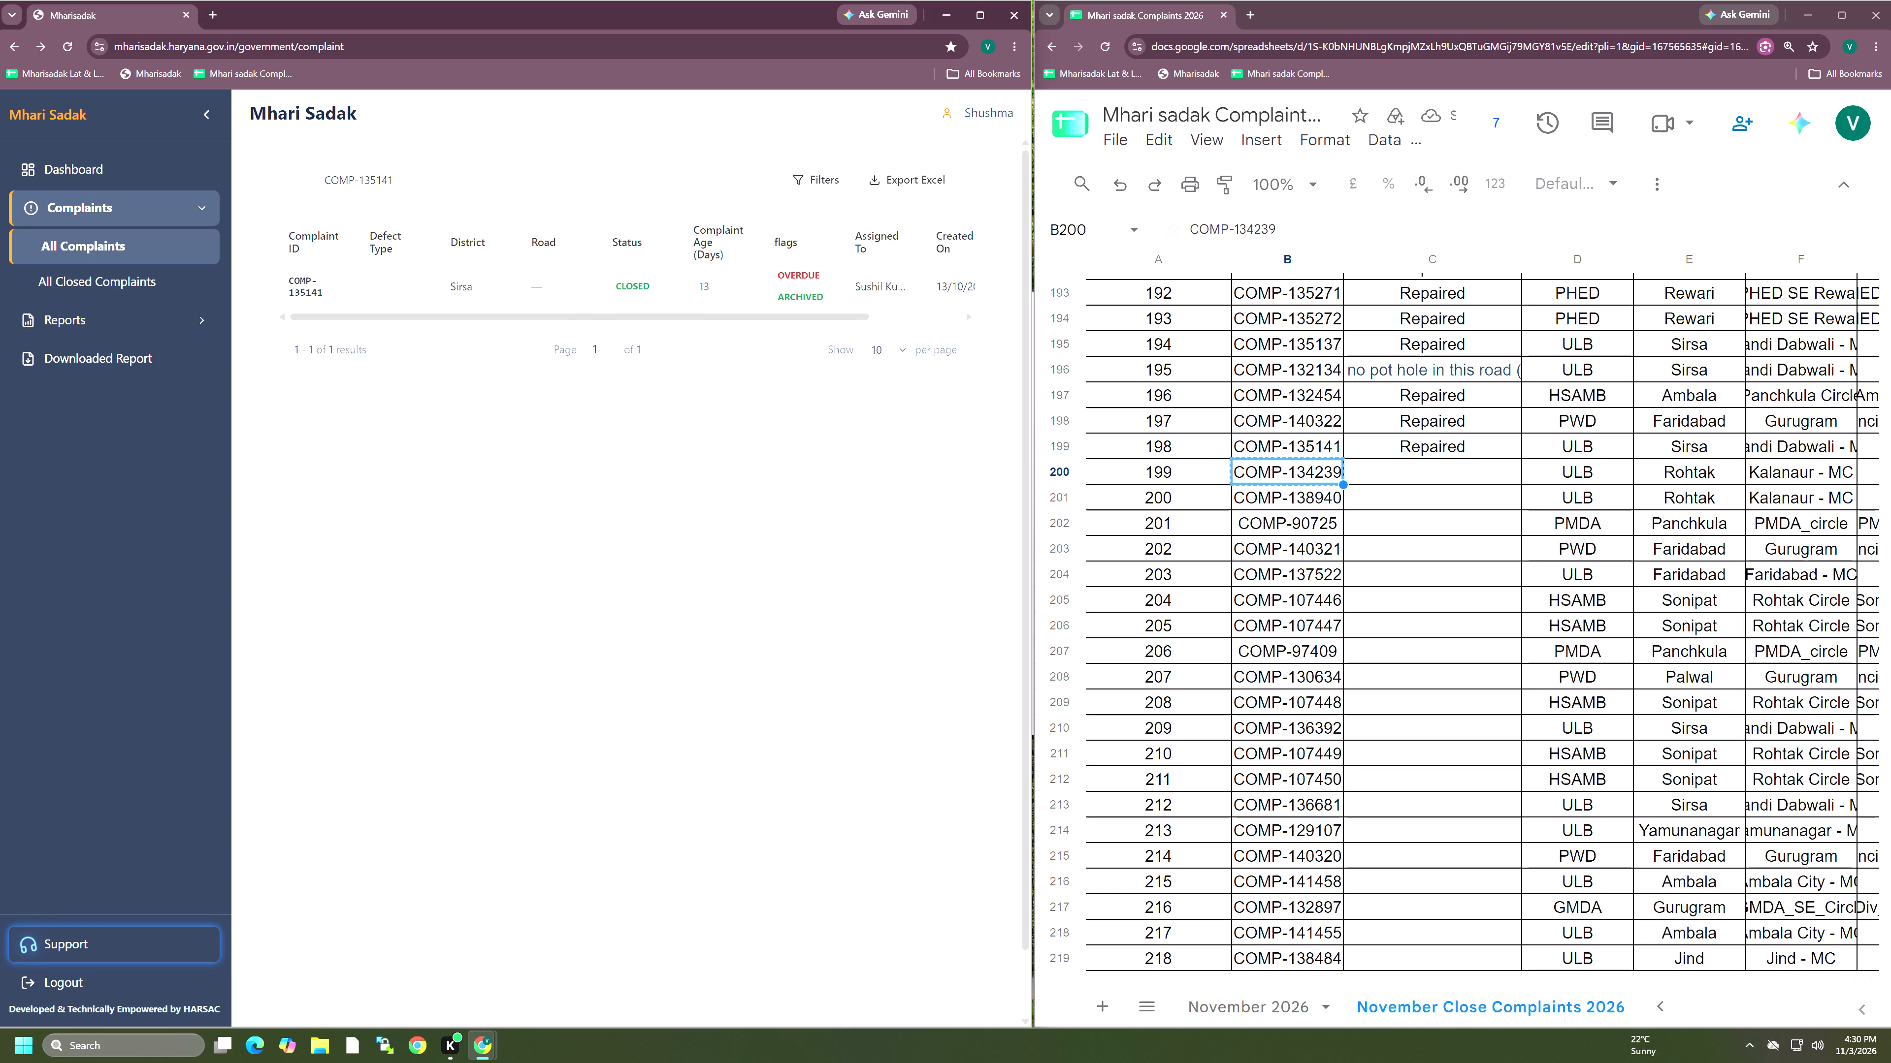
drag(402, 174, 269, 230)
key(ctrl+v)
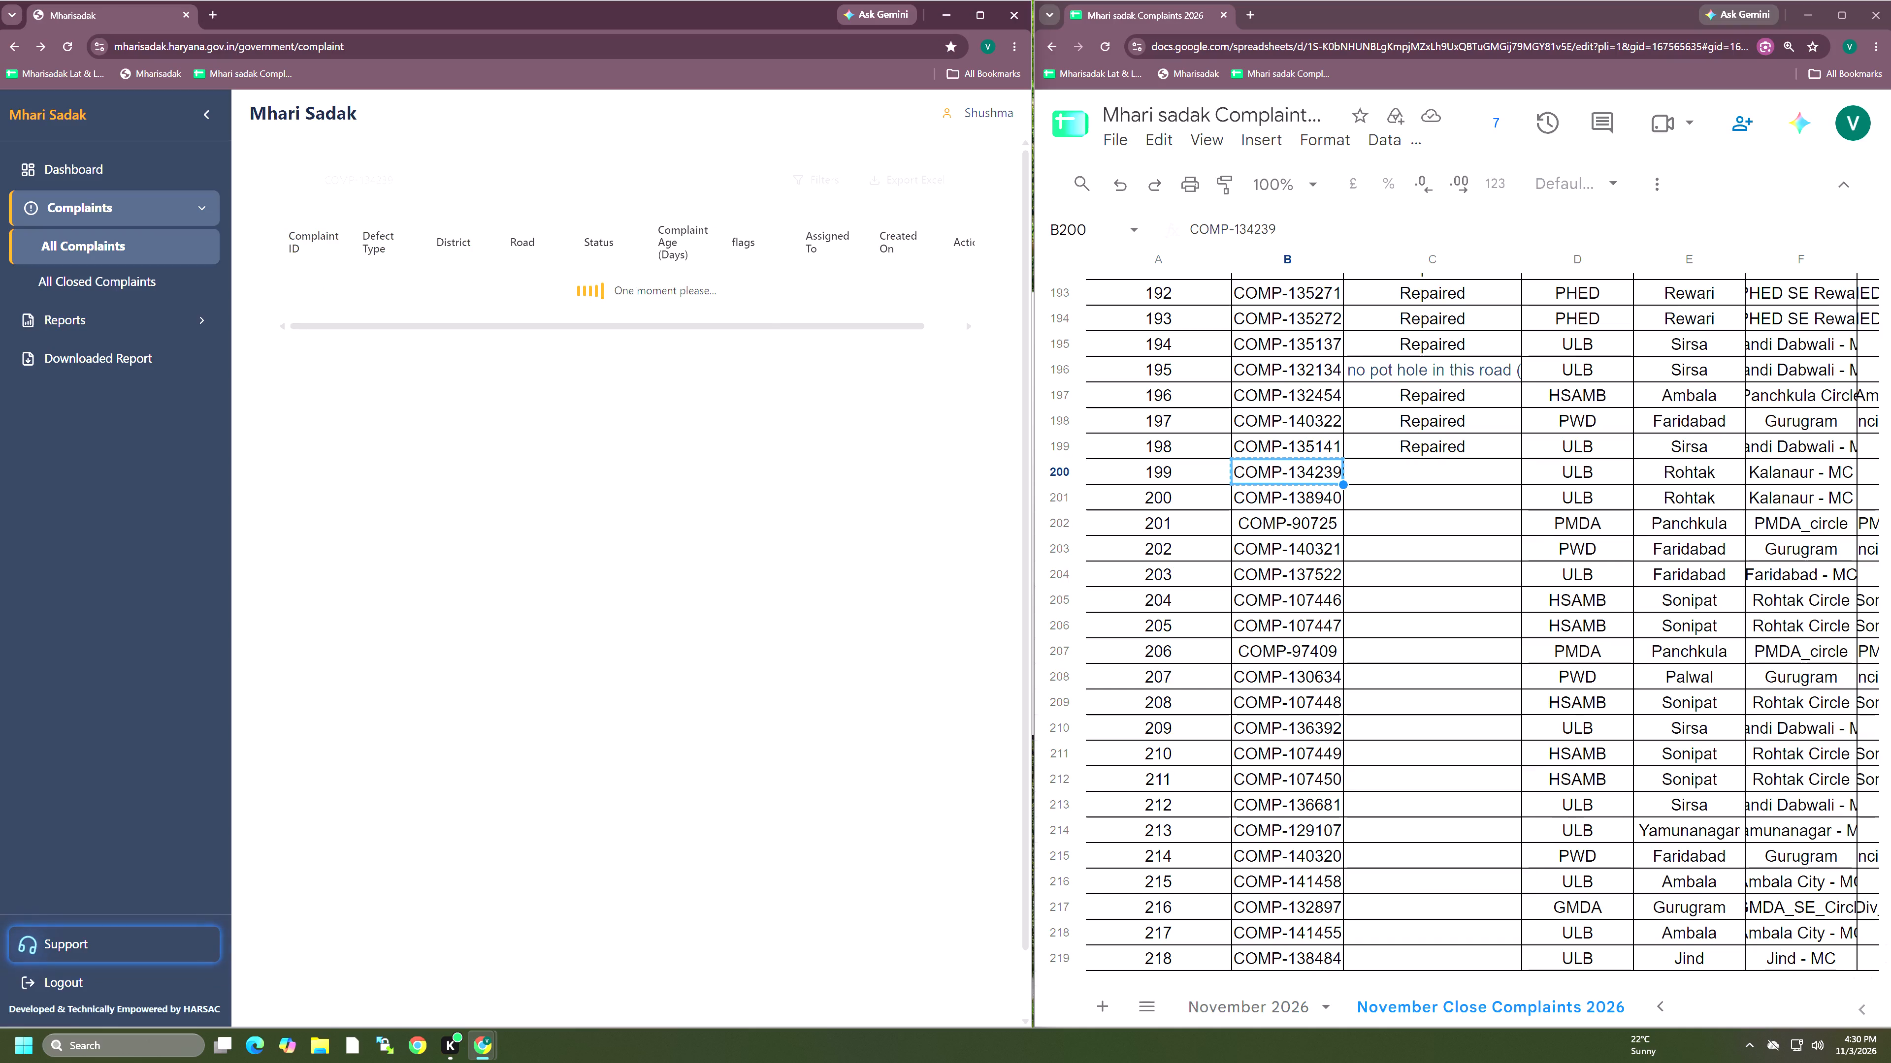
click(545, 291)
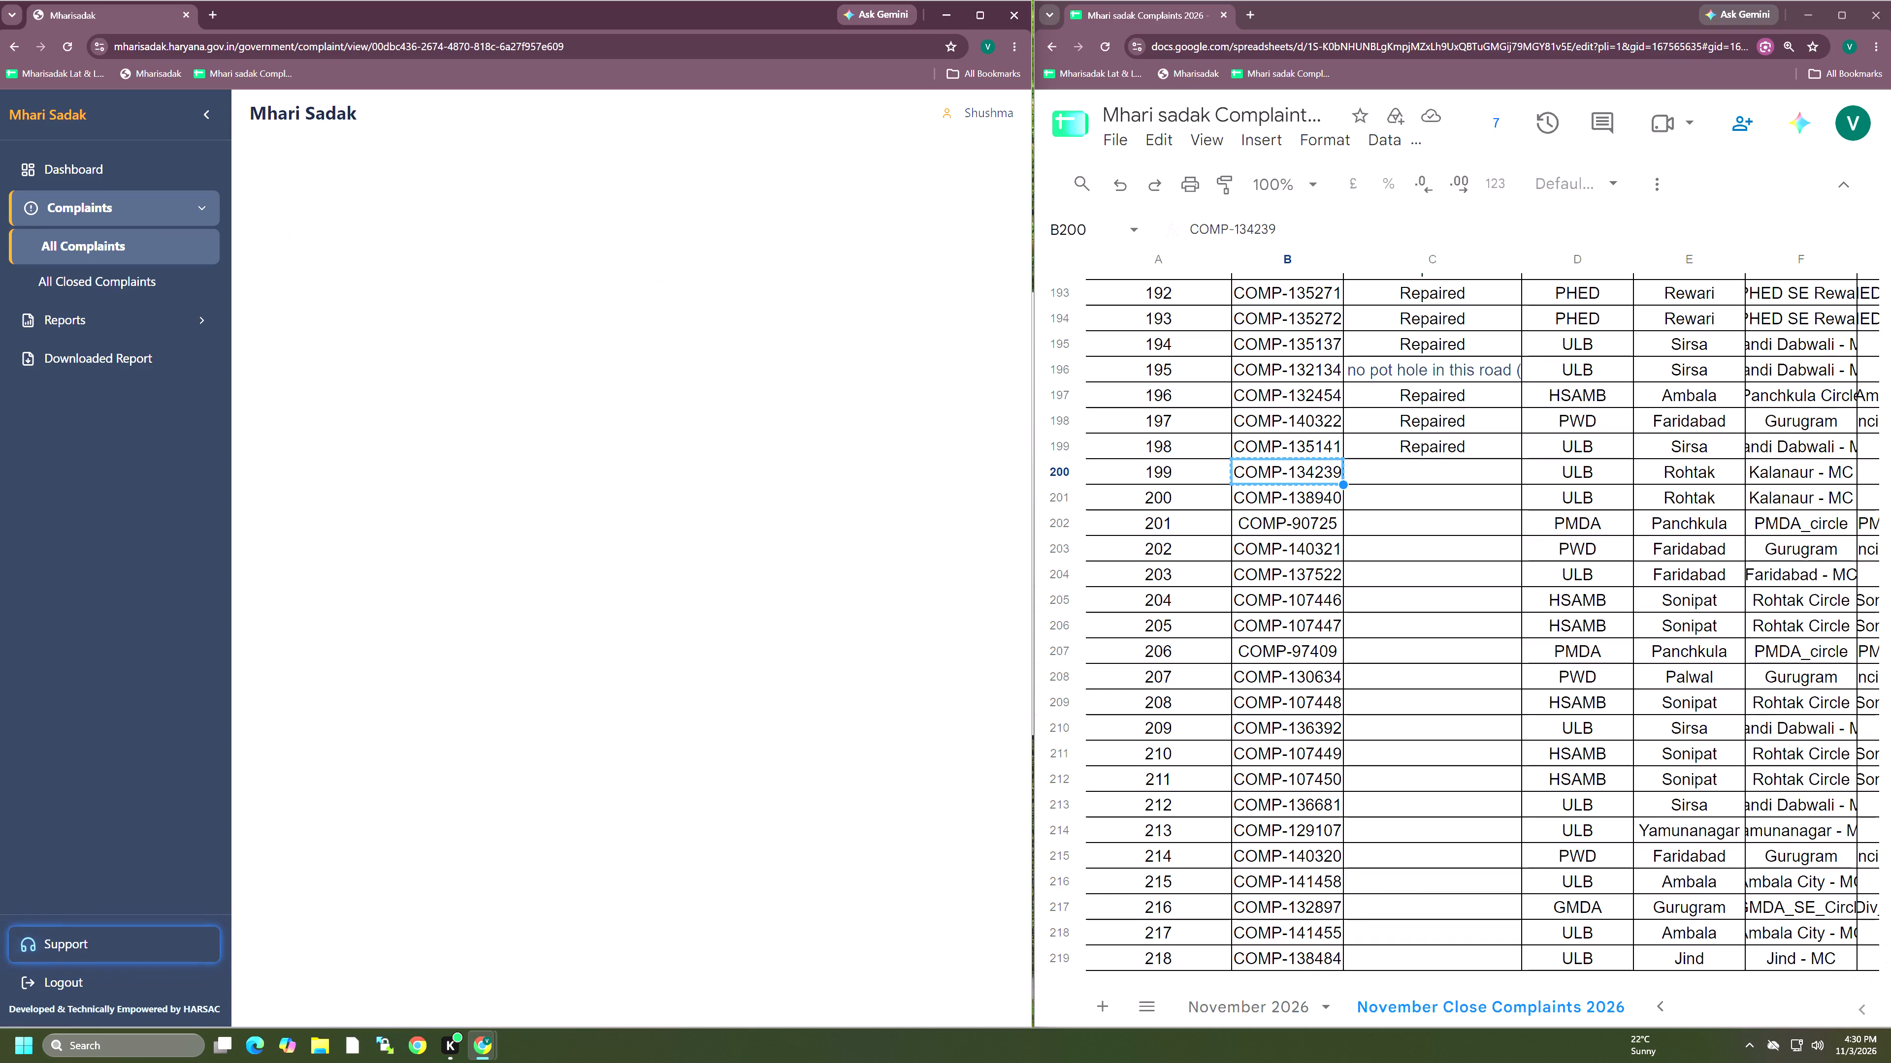
click(1403, 469)
key(ctrl+d)
Look up COMP-138940 in the portal, check its engineer remark, and fill Repaired into its column C cell from the cell above.
click(1307, 490)
key(ctrl+c)
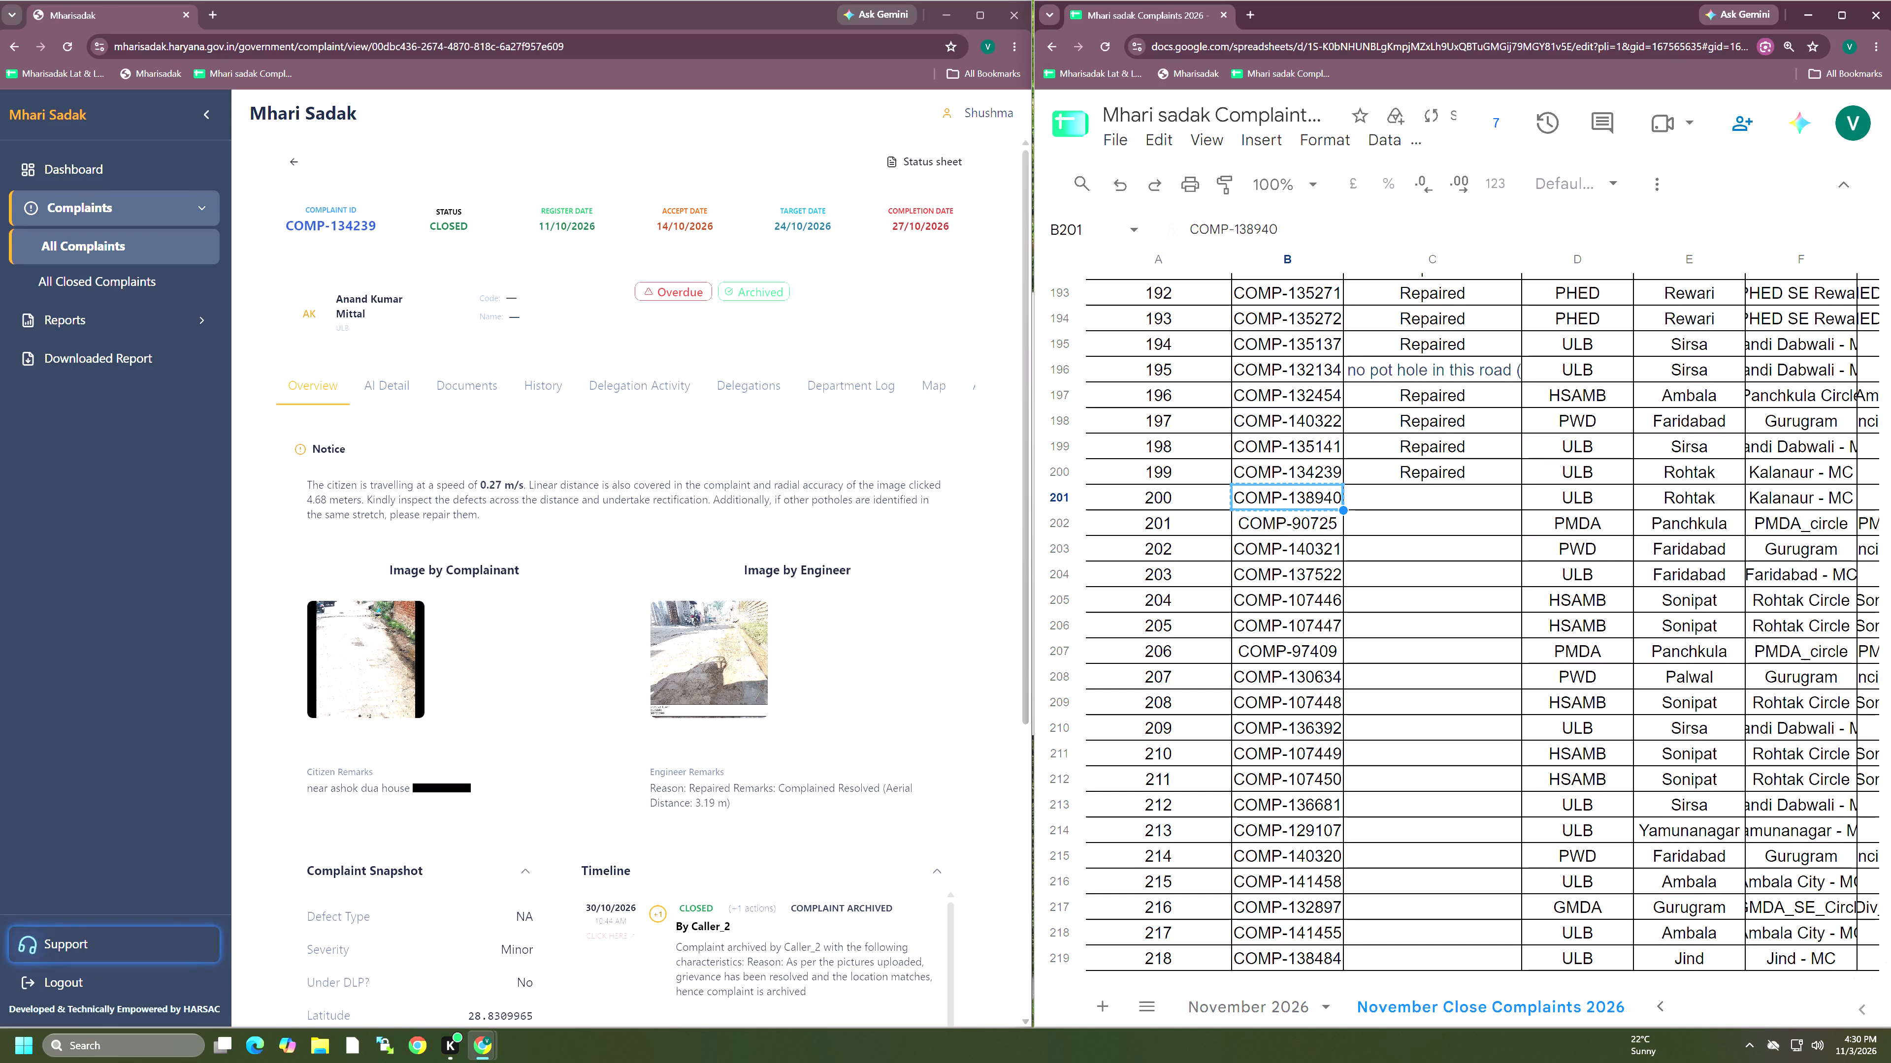
click(291, 151)
drag(408, 176, 285, 200)
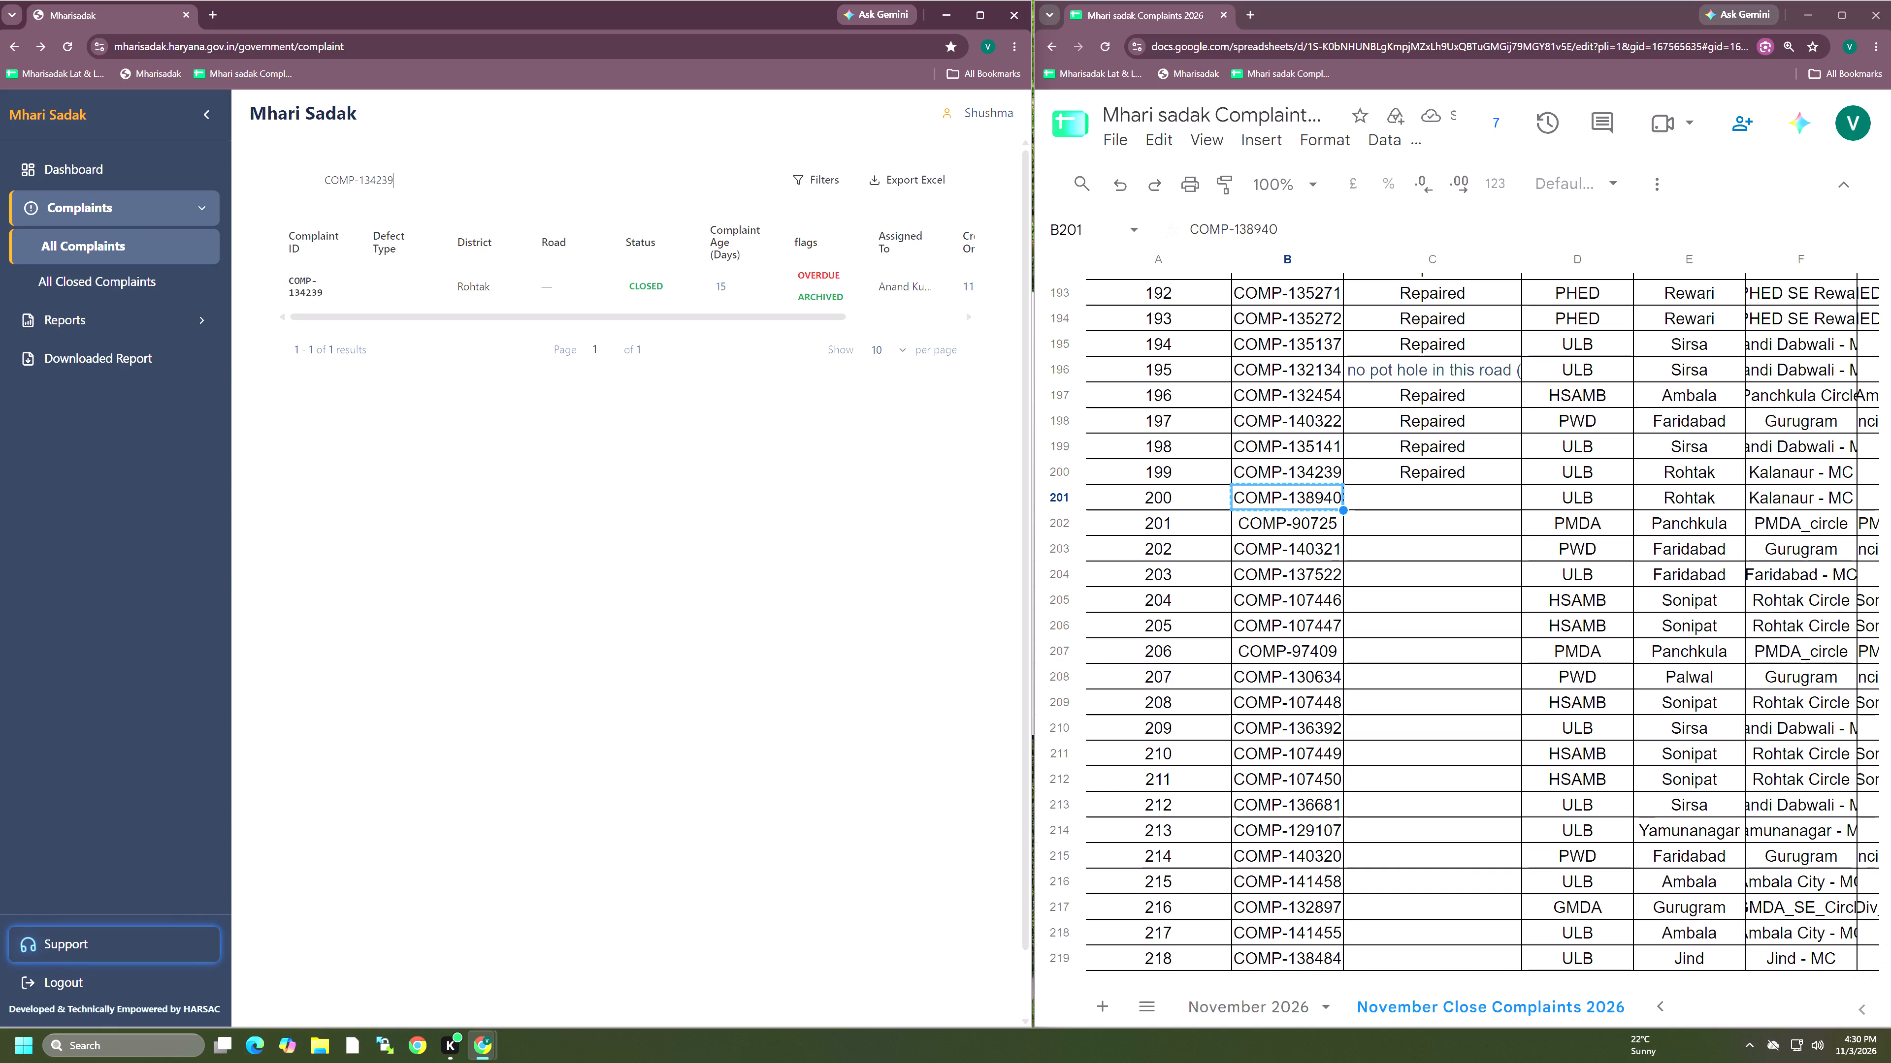
drag(285, 200, 136, 228)
key(ctrl+v)
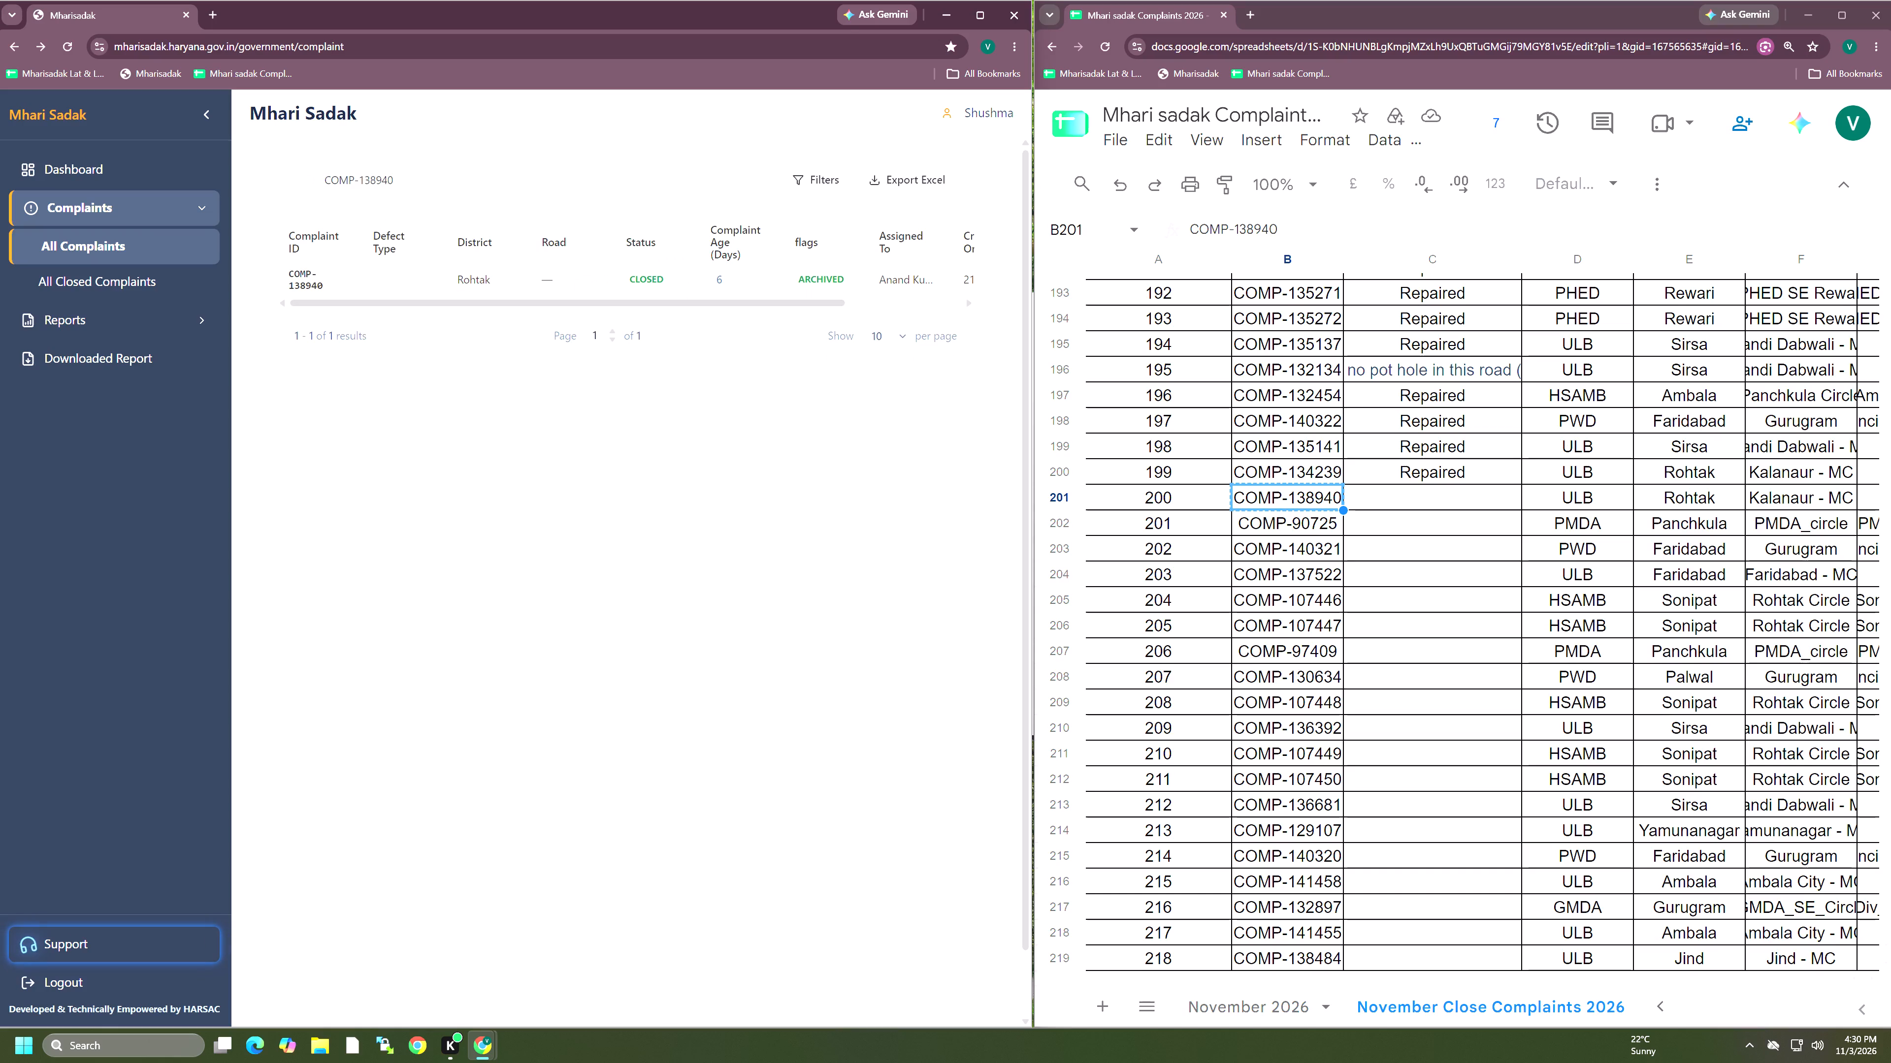
drag(522, 285, 522, 291)
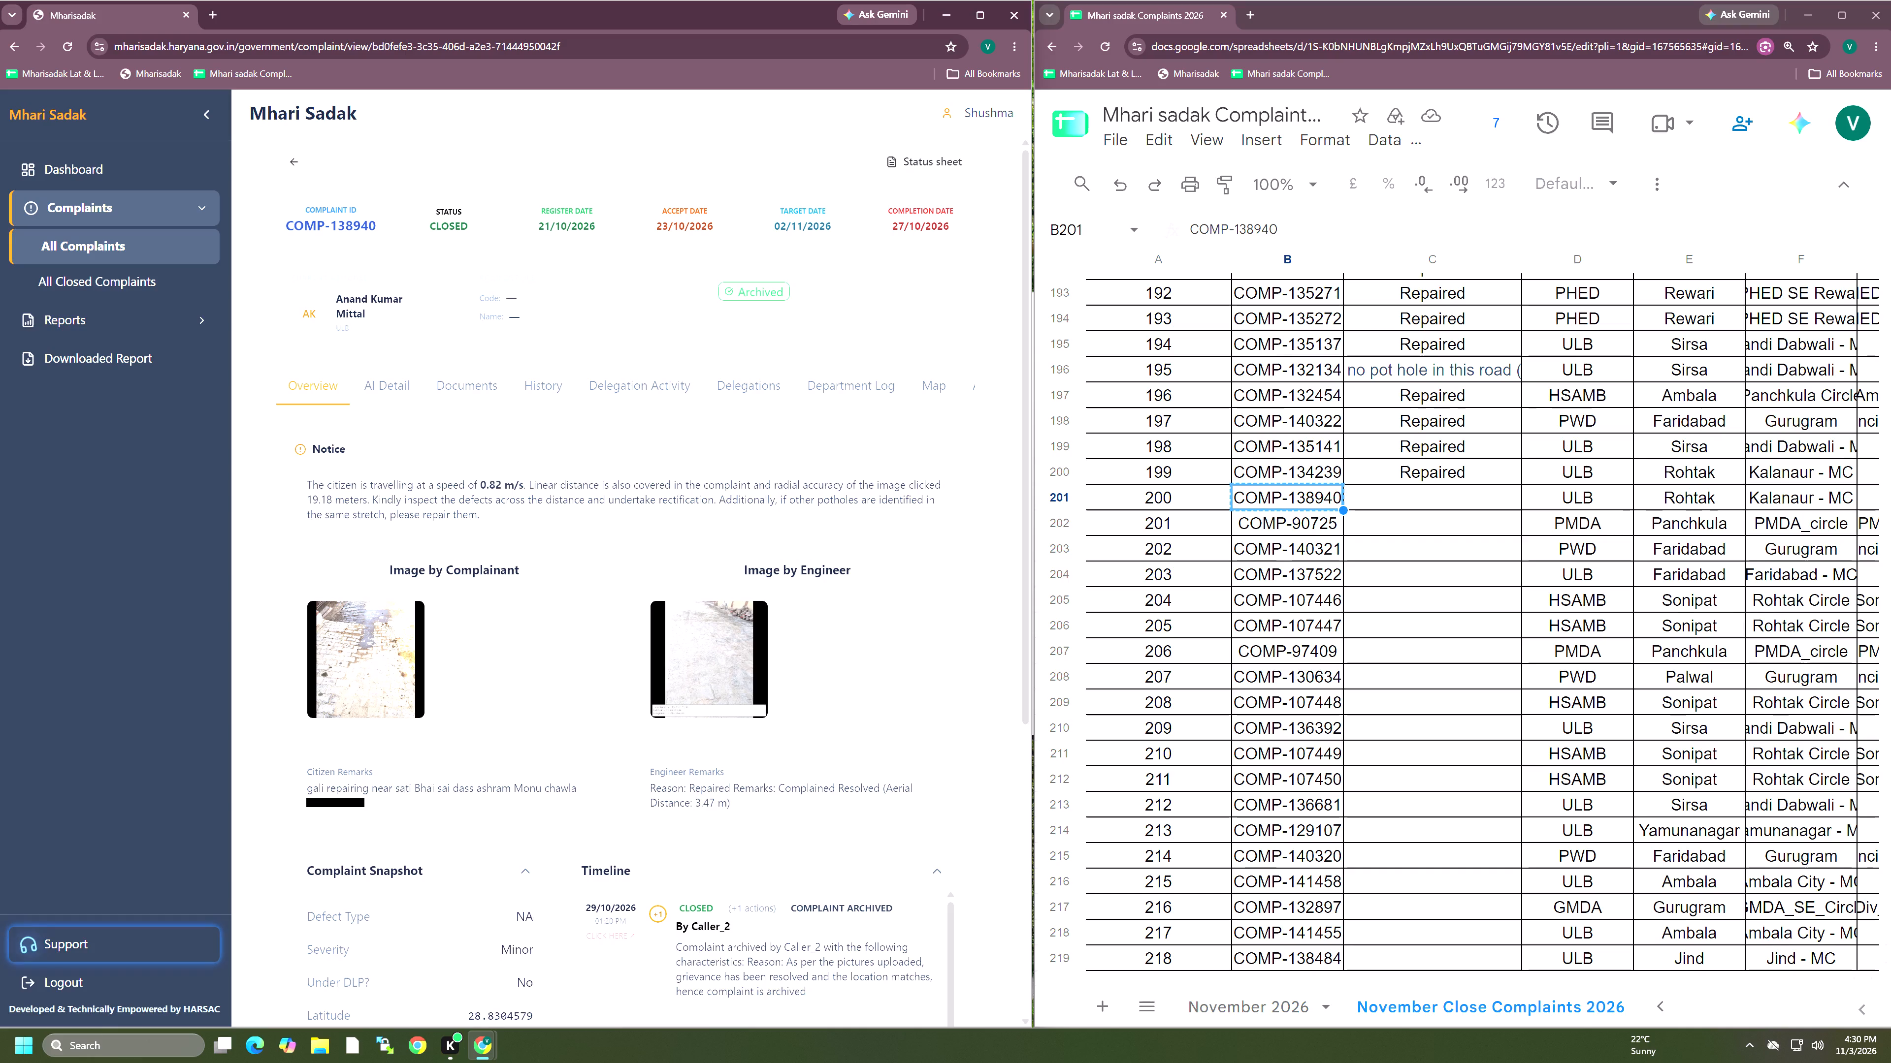
click(1387, 503)
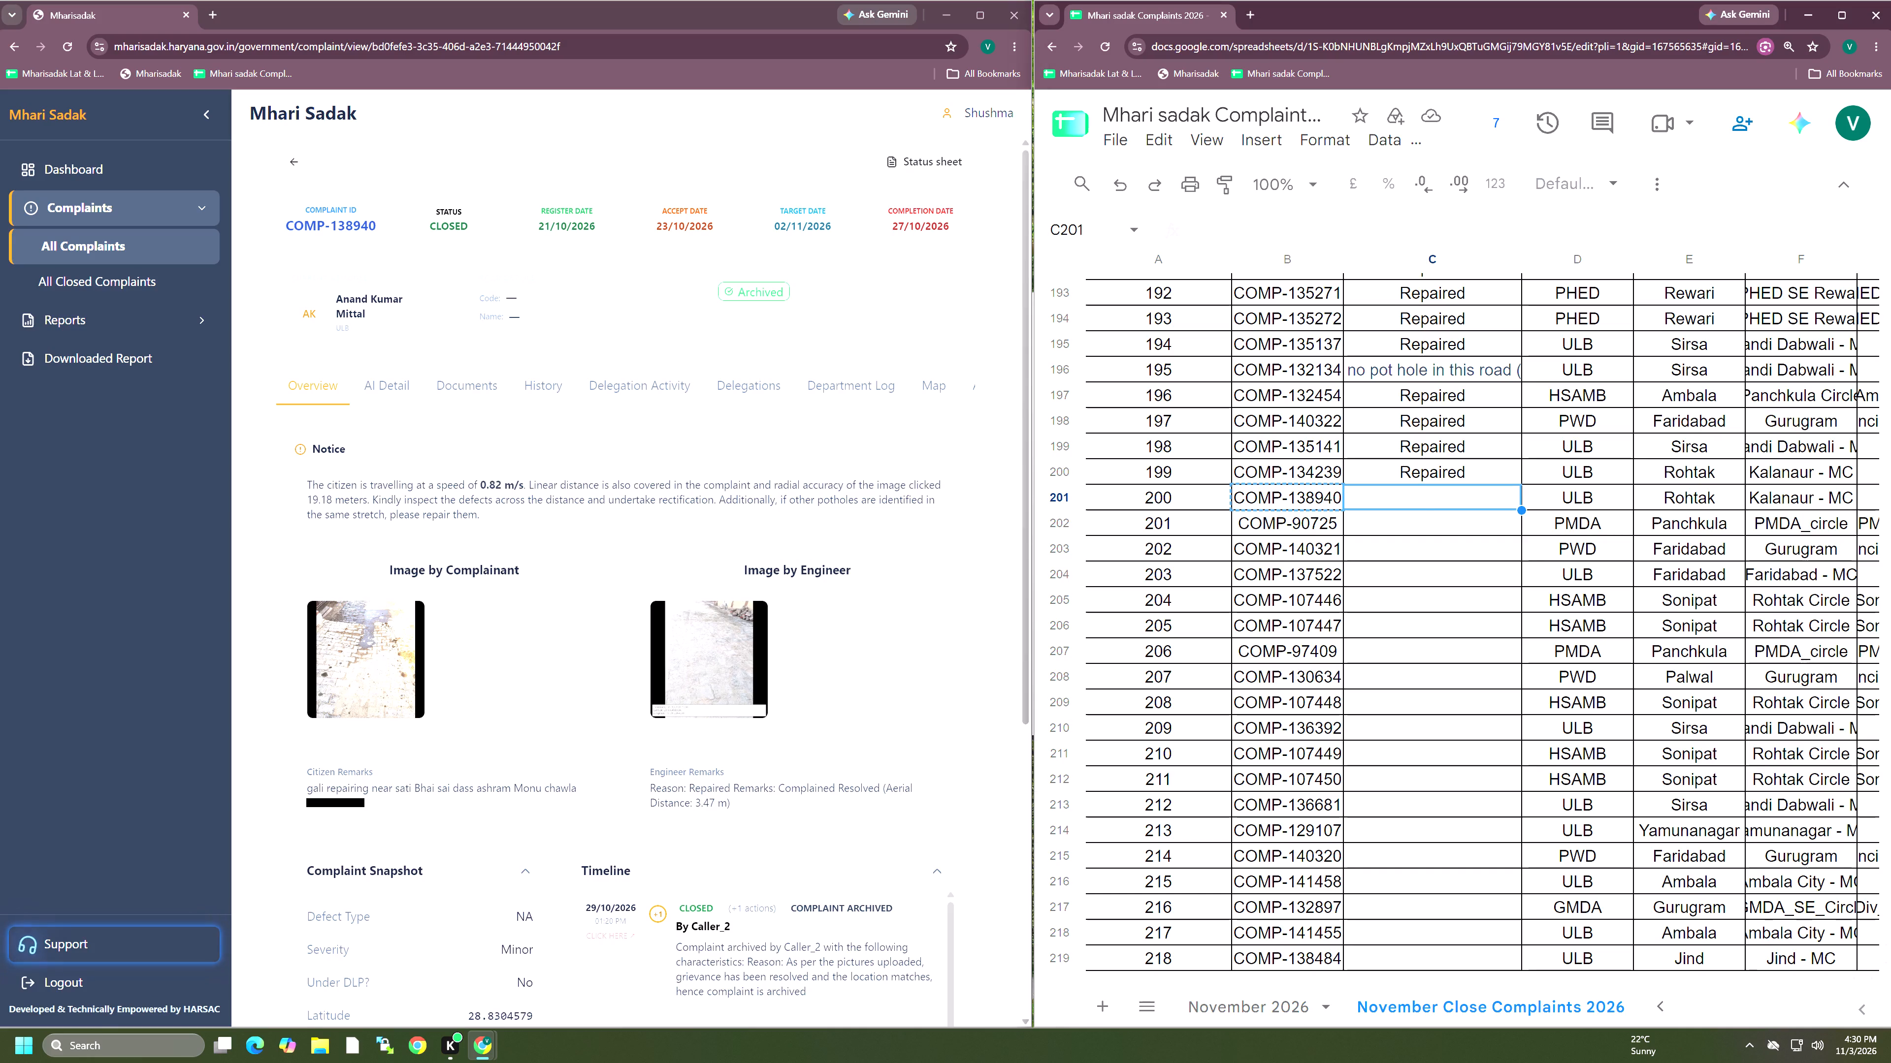
key(ctrl+d)
click(1327, 526)
key(ctrl+c)
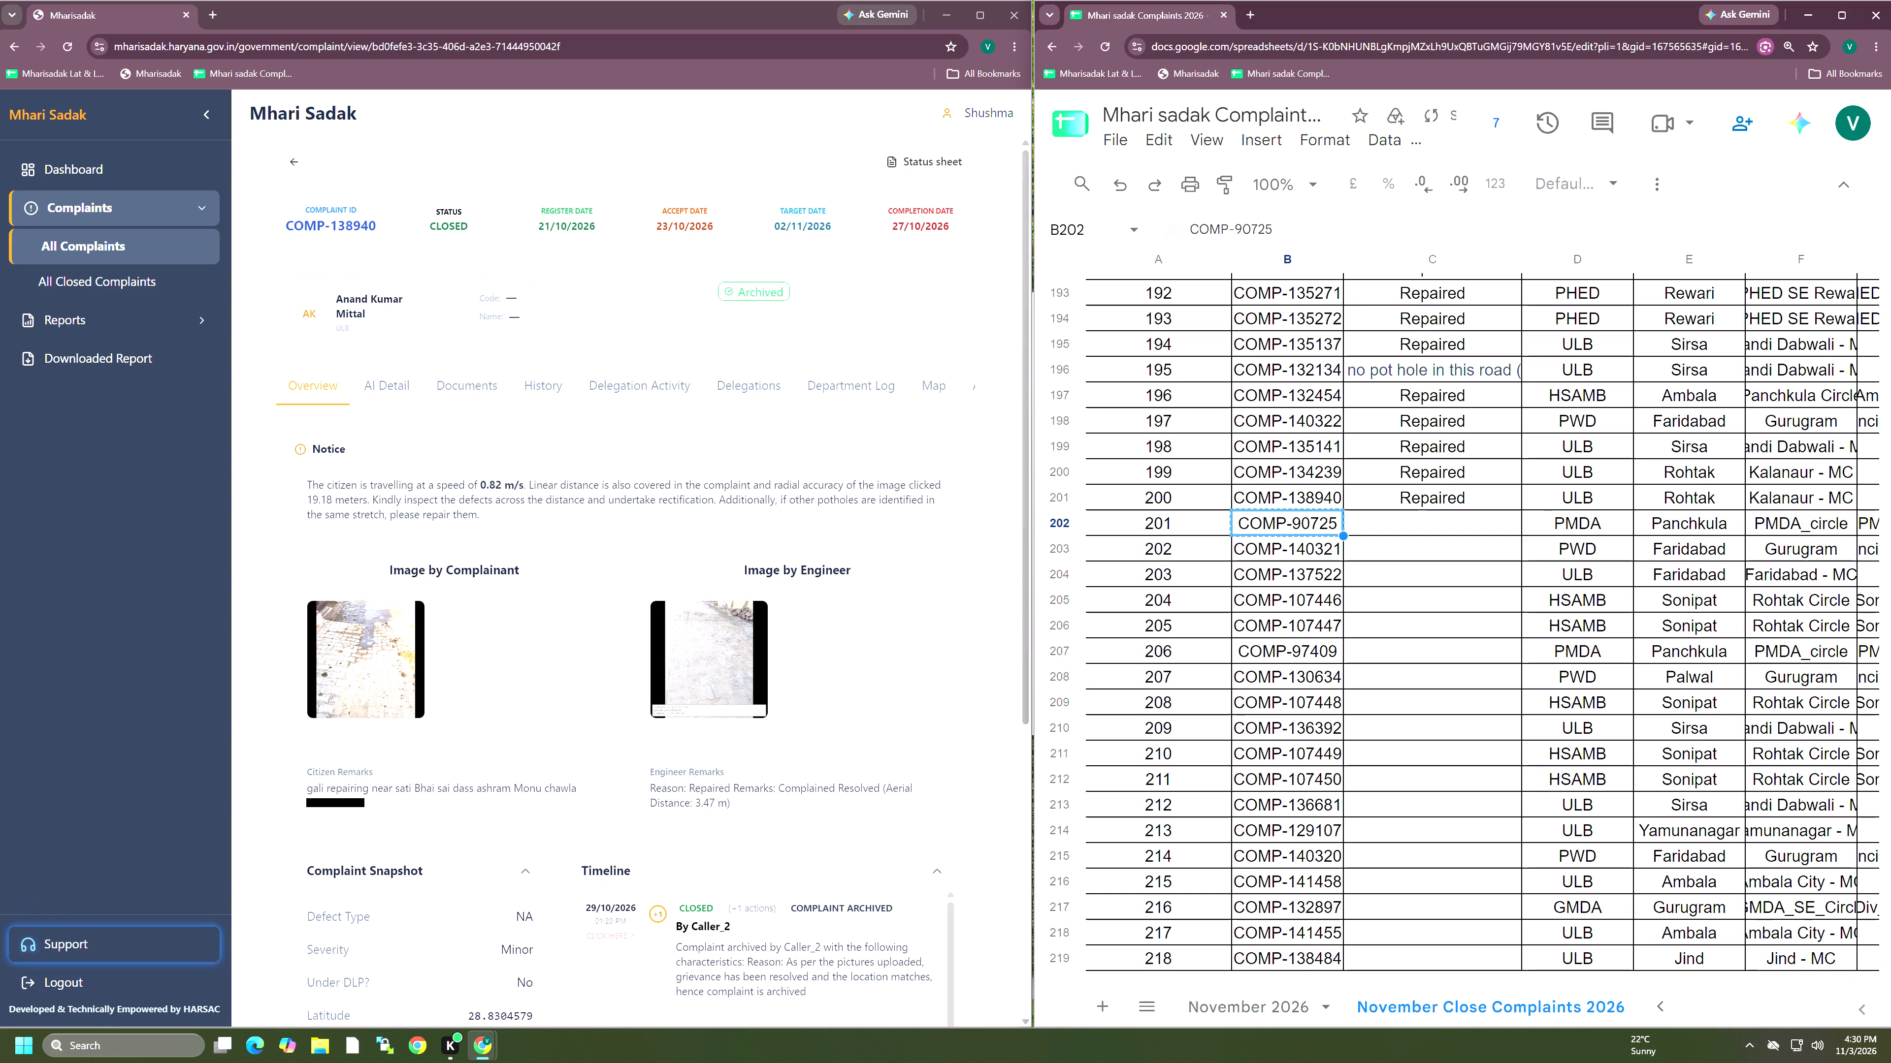
click(298, 166)
scroll(1337, 453, down, 1)
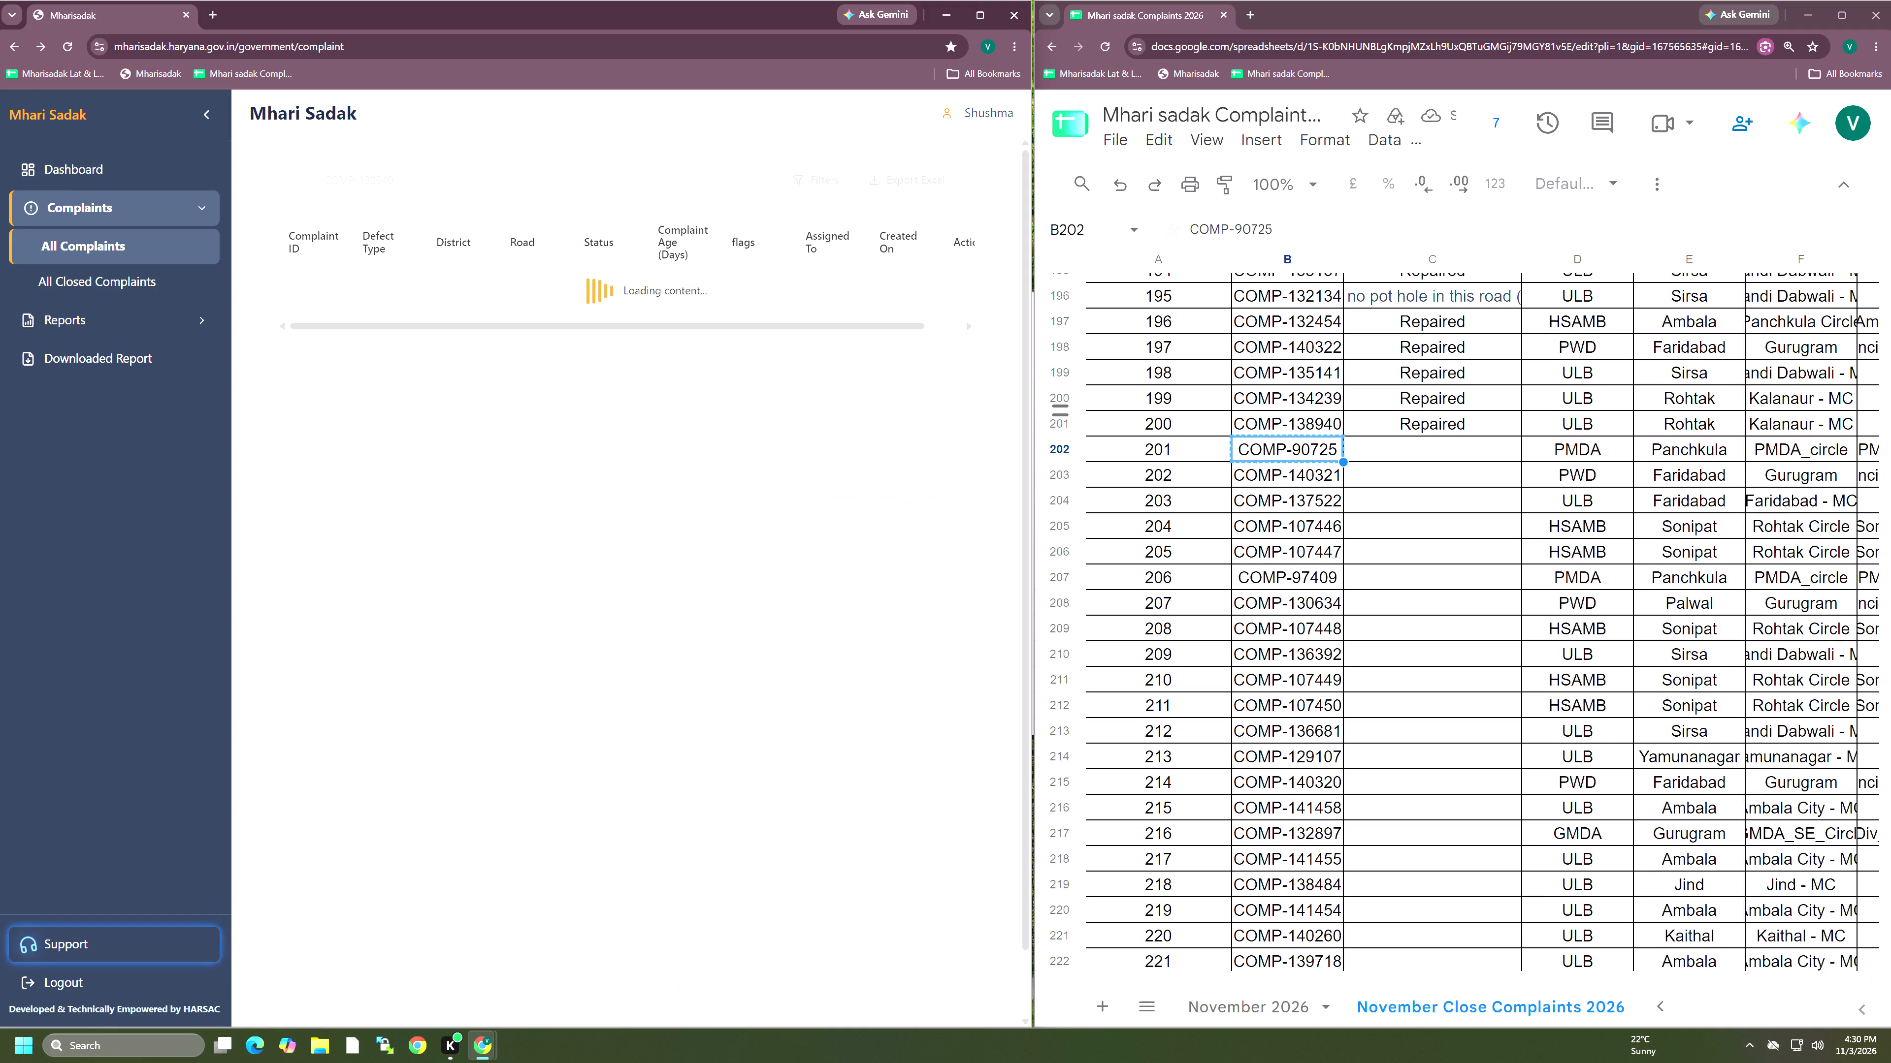
drag(404, 185, 267, 227)
key(ctrl+v)
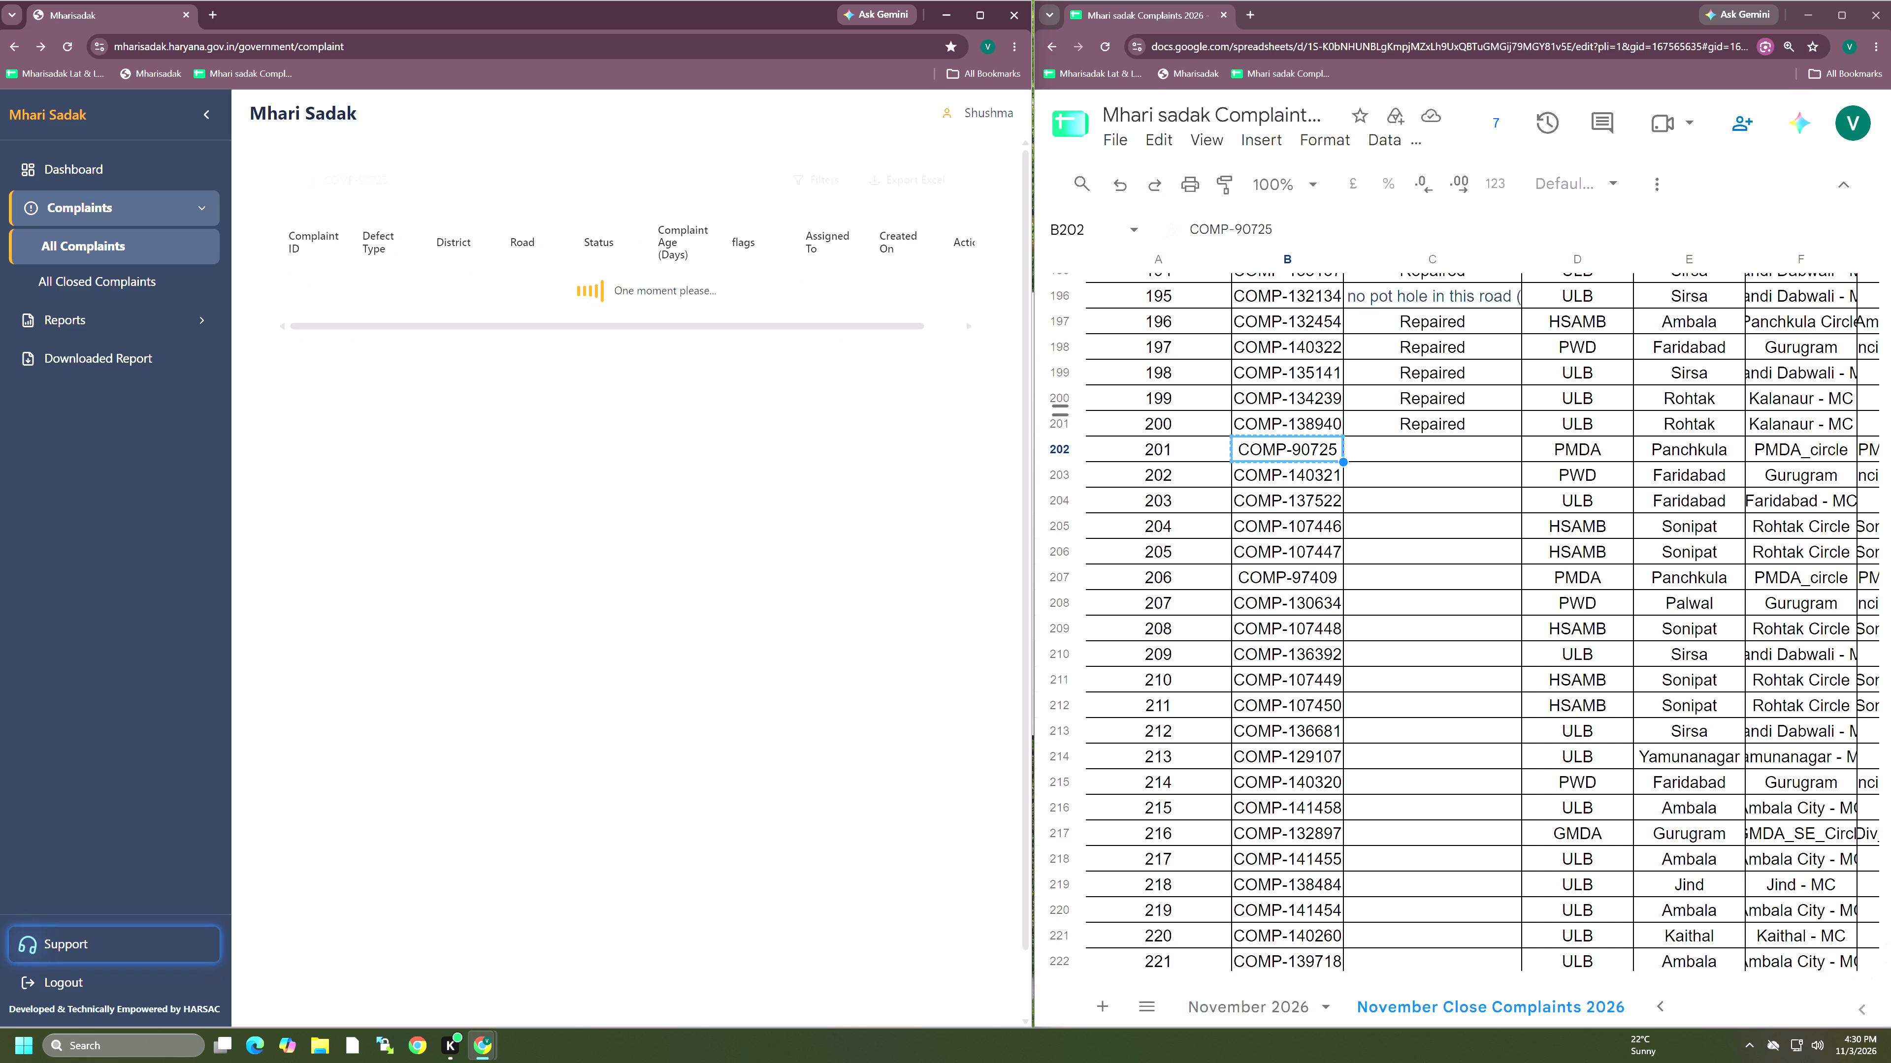
drag(451, 285, 552, 368)
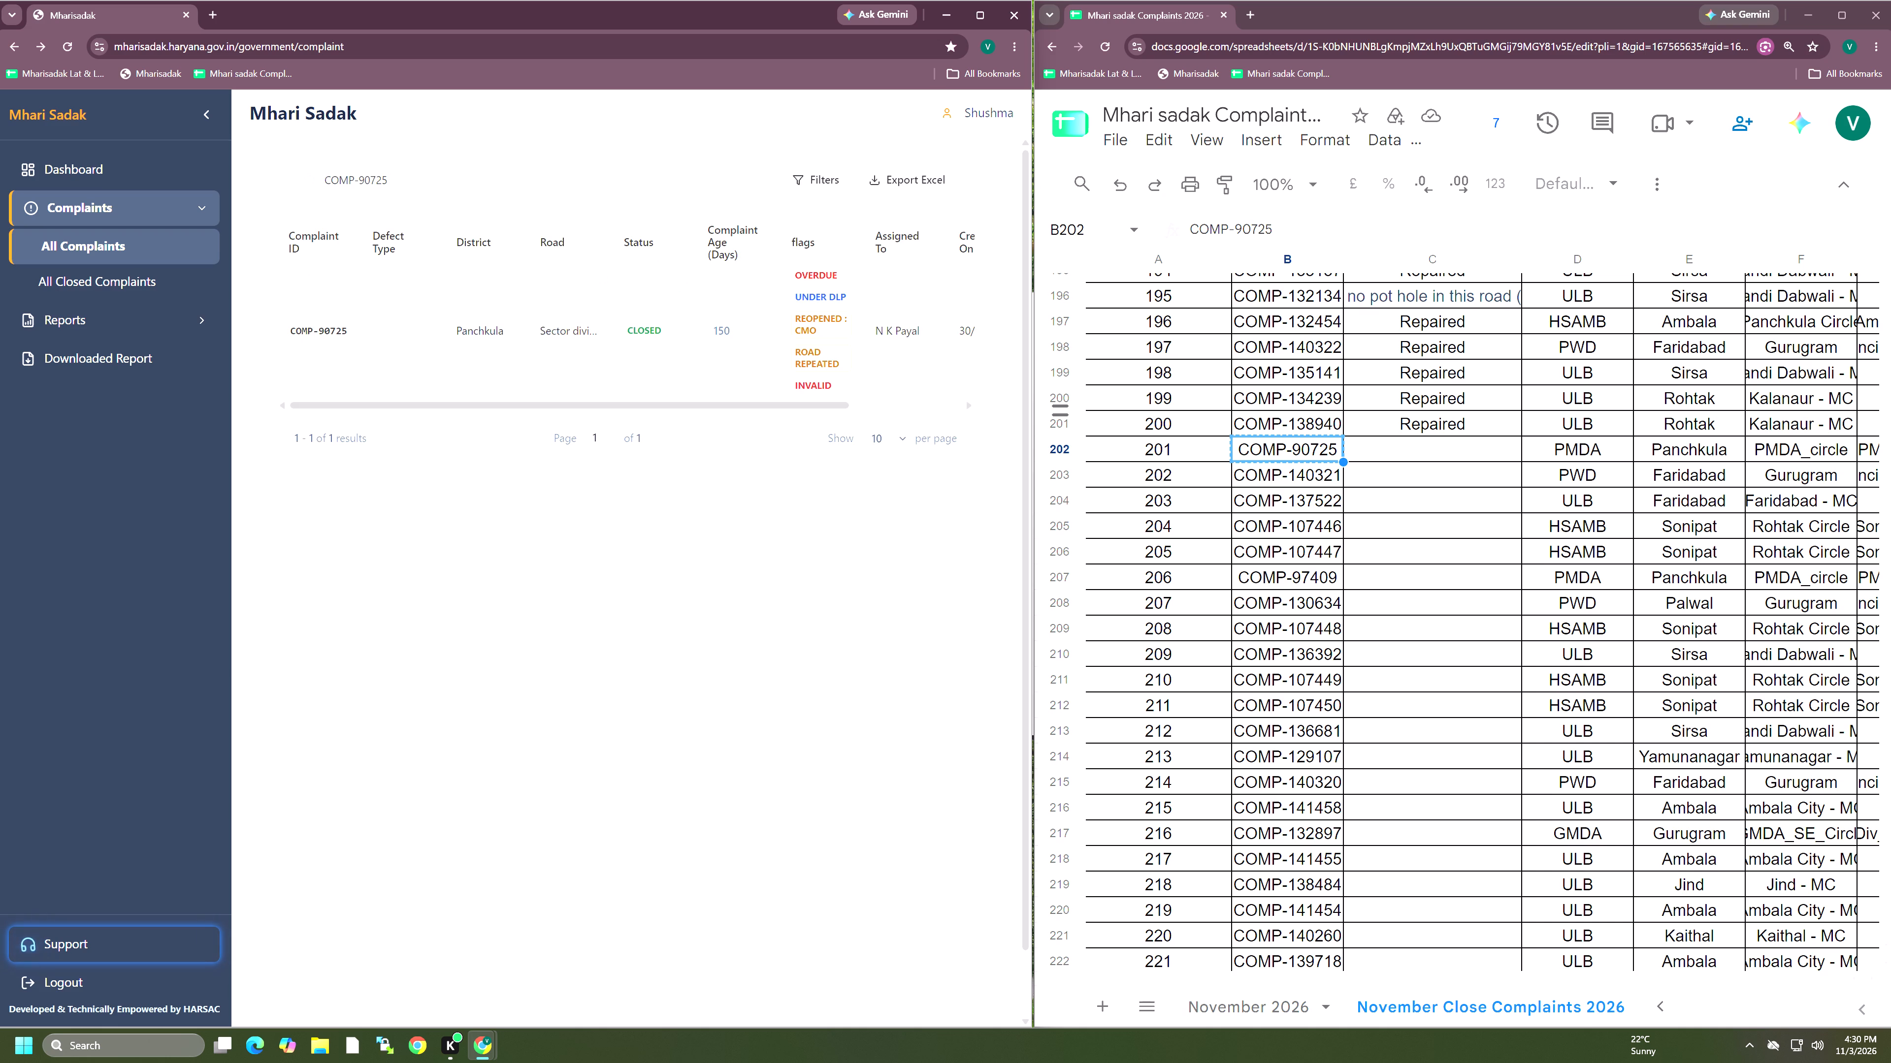
click(513, 343)
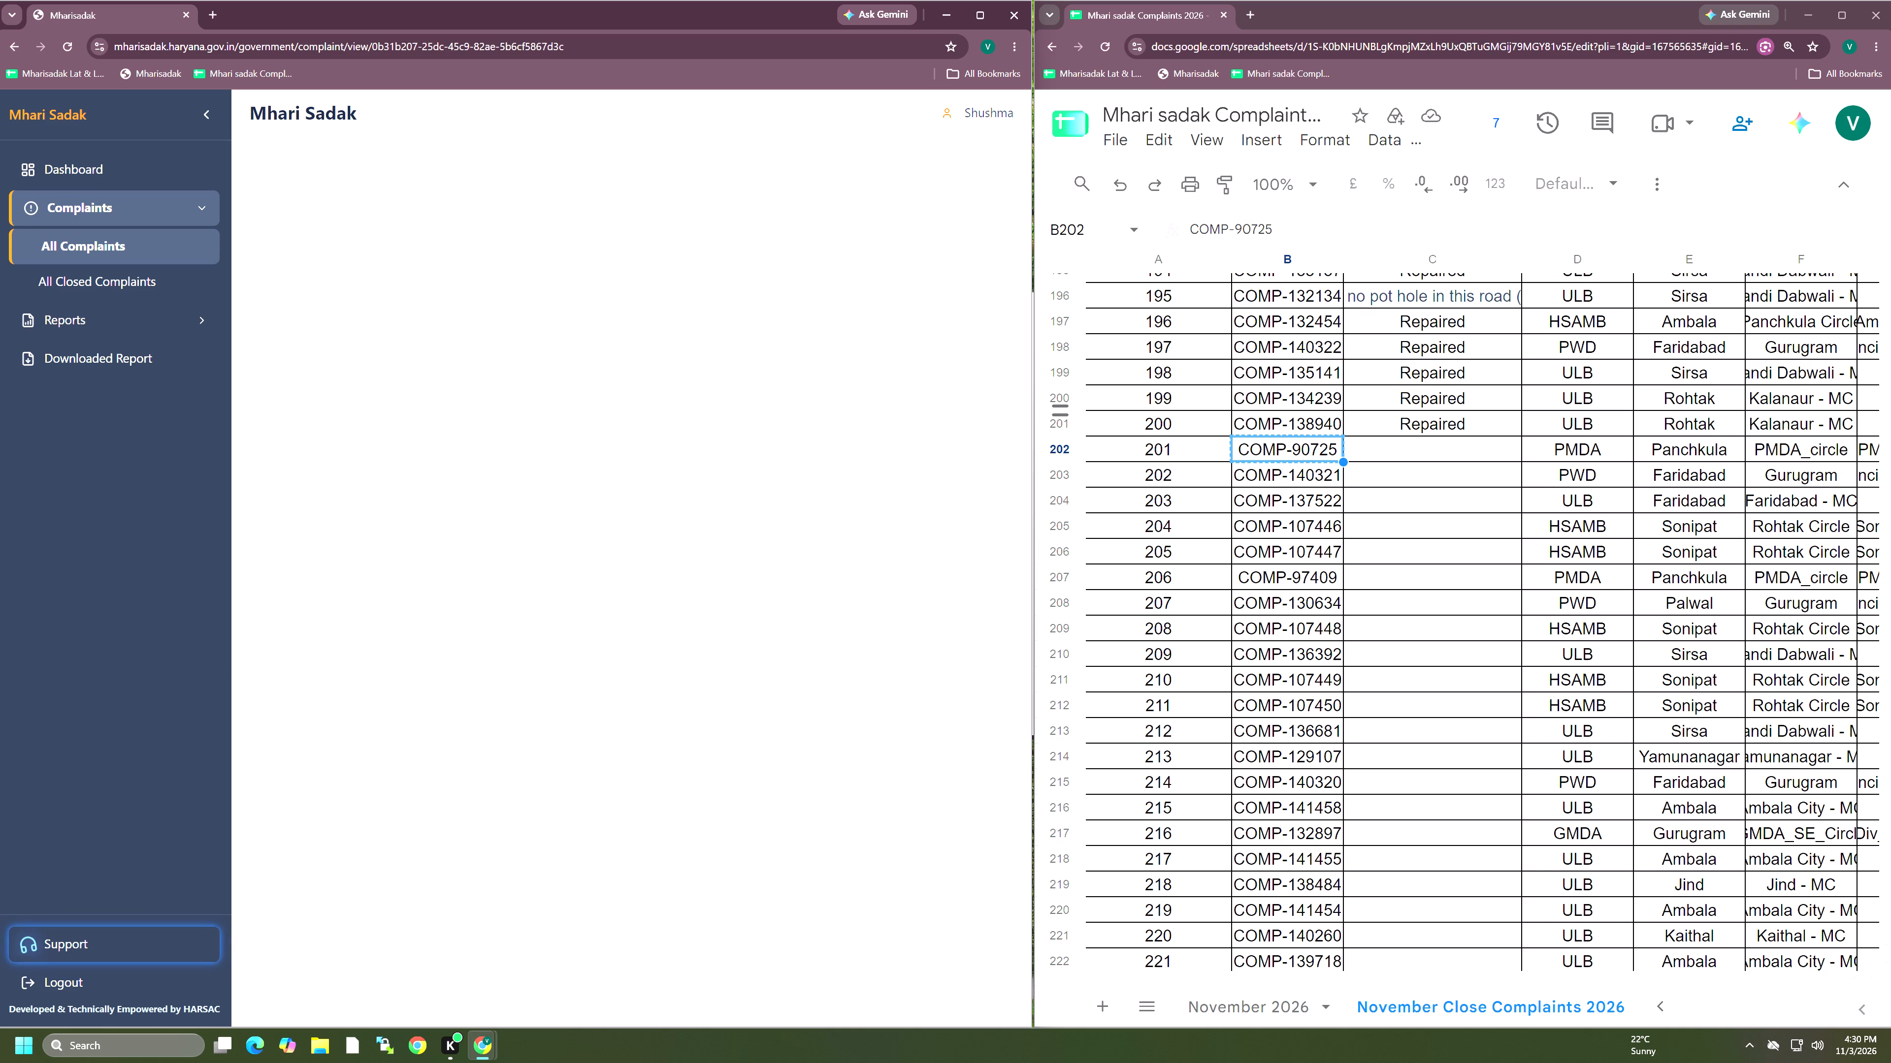